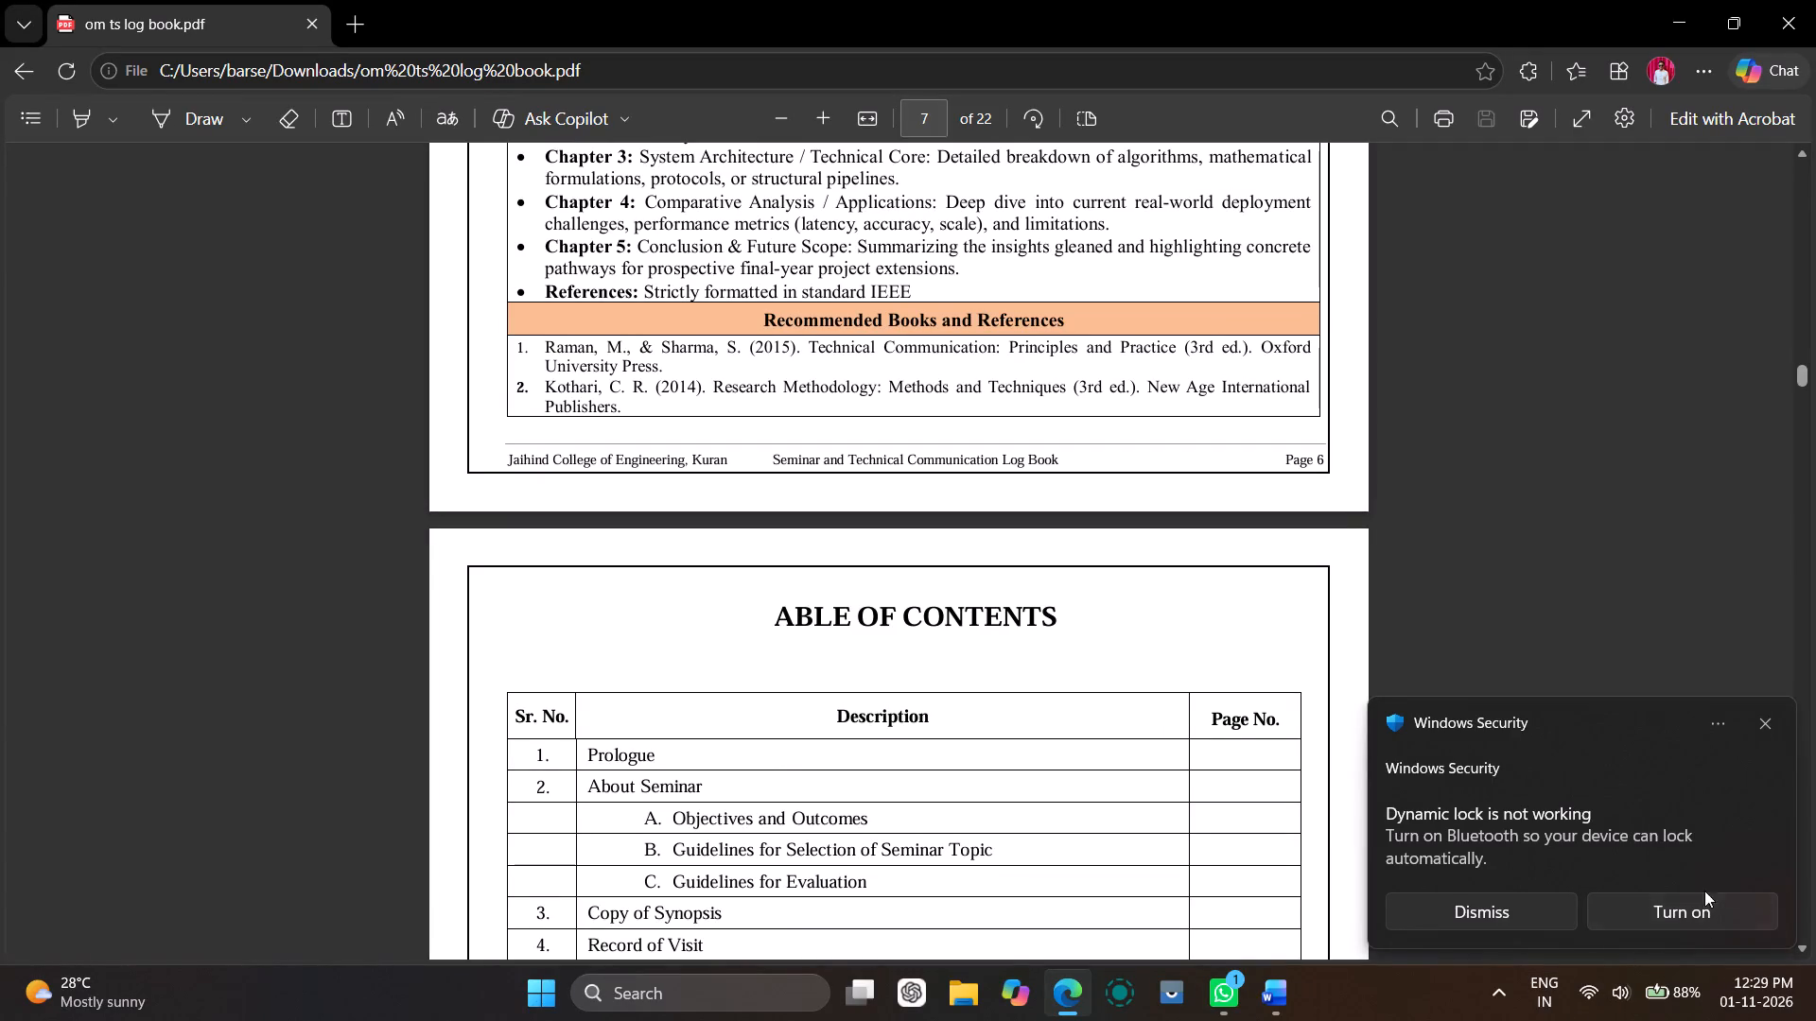
Close the Windows Security notification about dynamic lock.
click(1766, 726)
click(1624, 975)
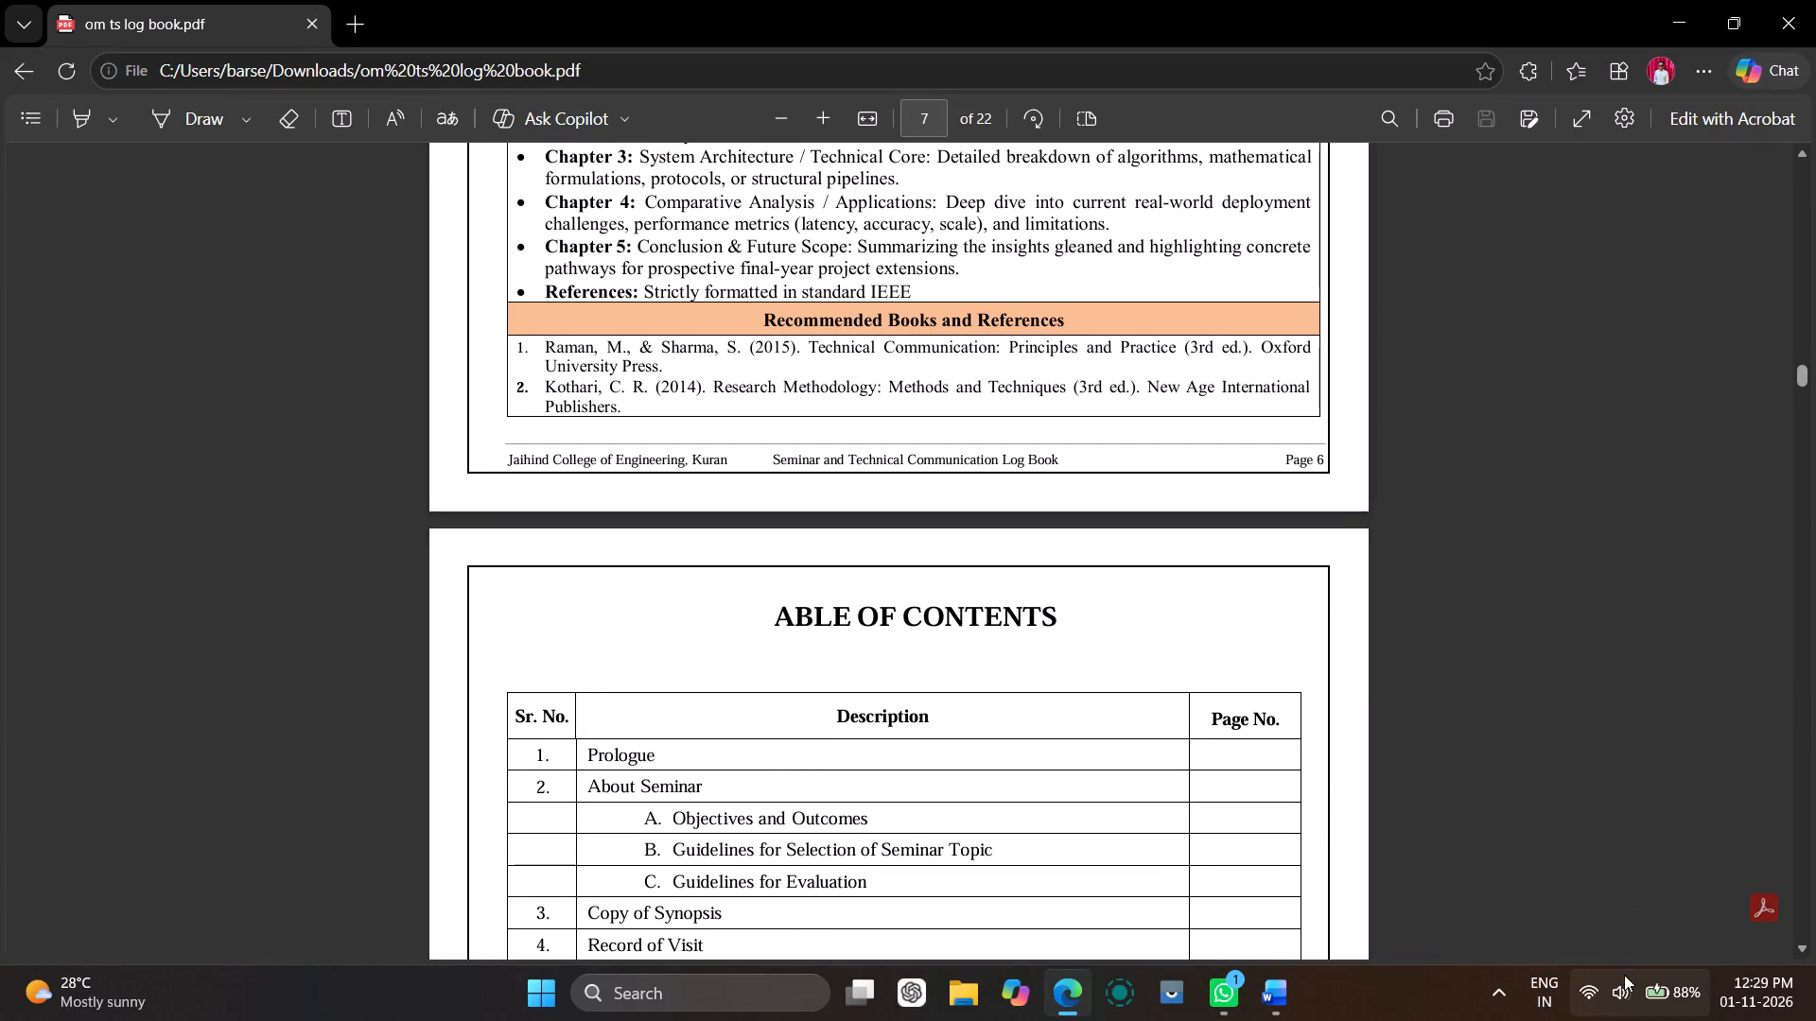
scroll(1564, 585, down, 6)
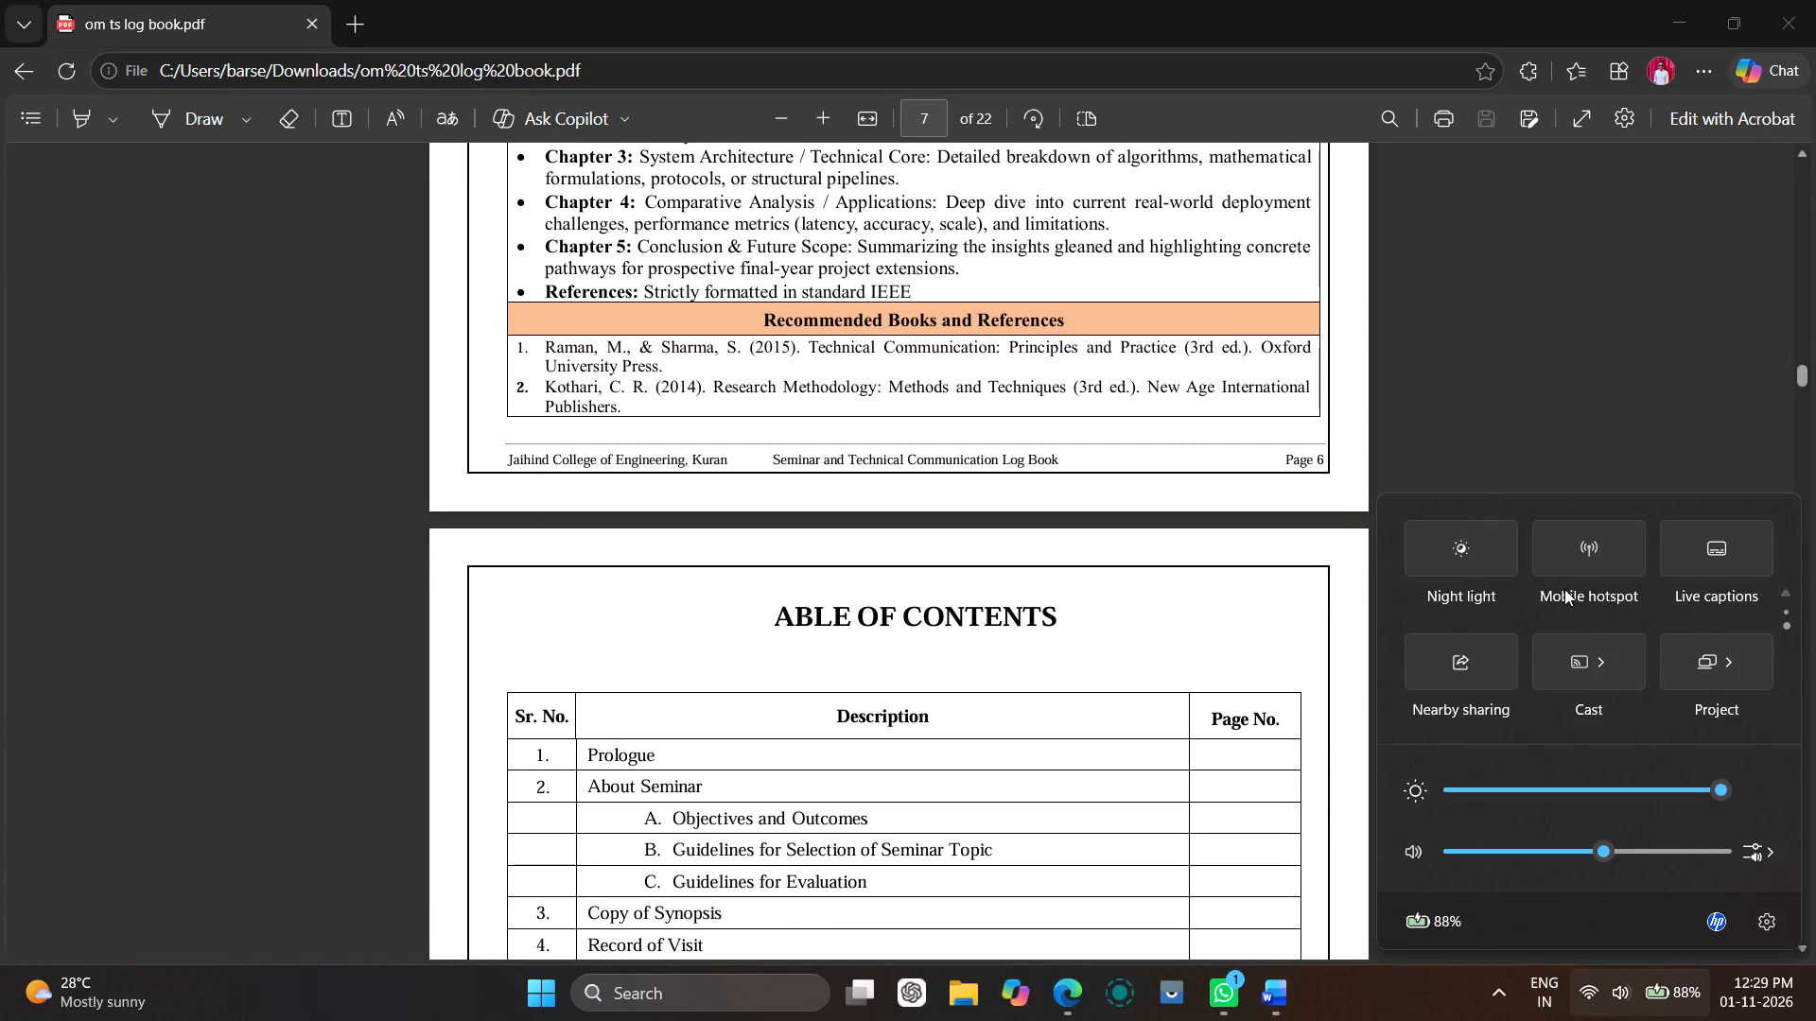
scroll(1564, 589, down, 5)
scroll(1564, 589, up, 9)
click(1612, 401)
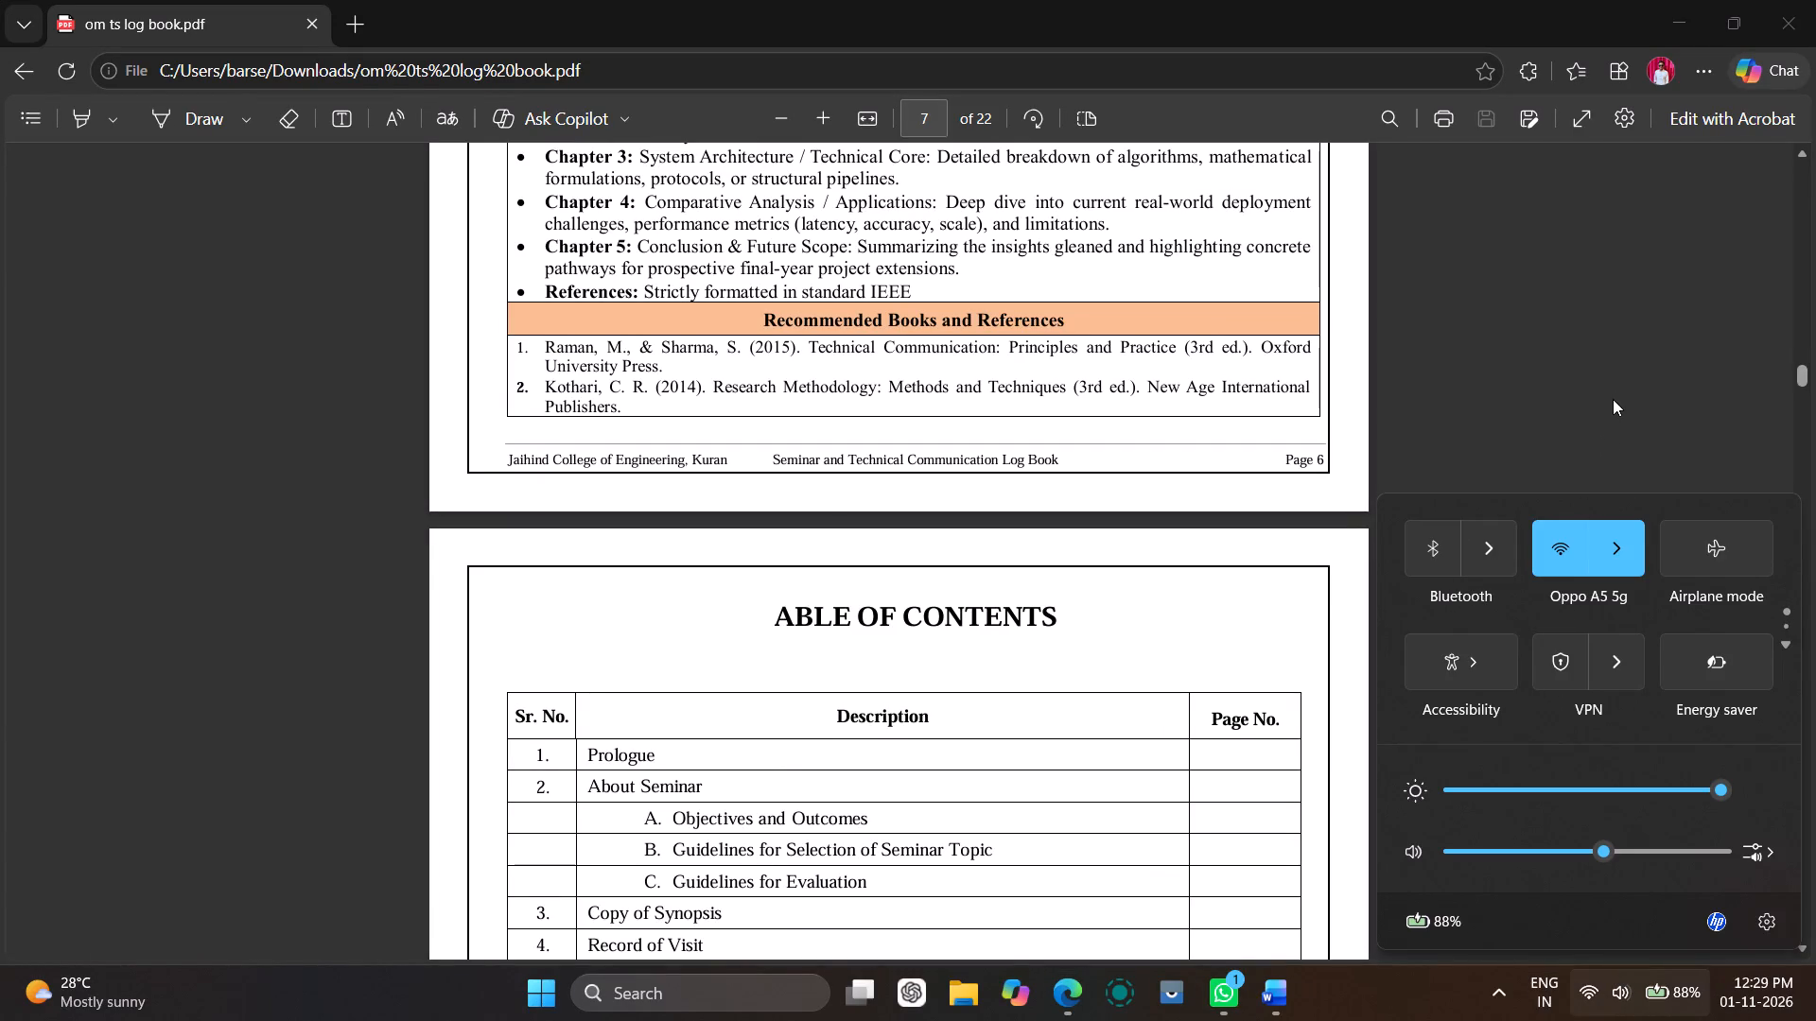
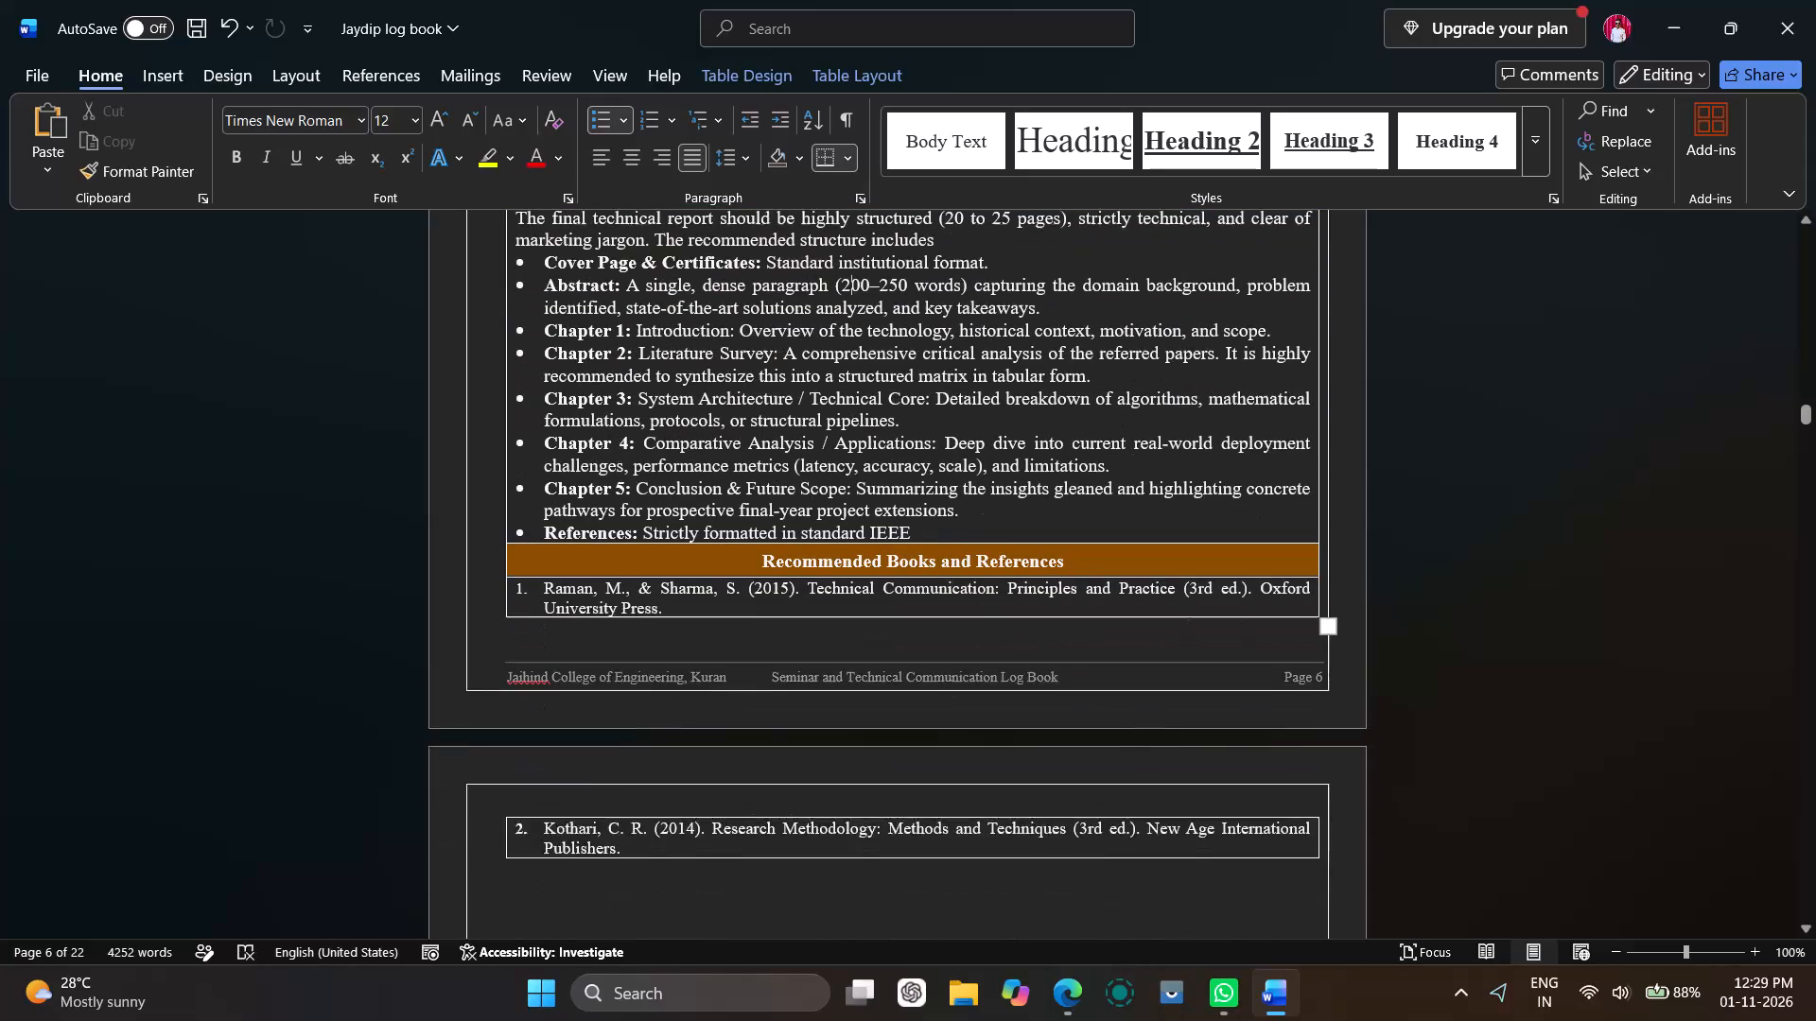
Compare the Recommended Books and References section at the end of page 6 in the Word log book with the PDF version.
scroll(1146, 437, down, 3)
key(alt+Tab)
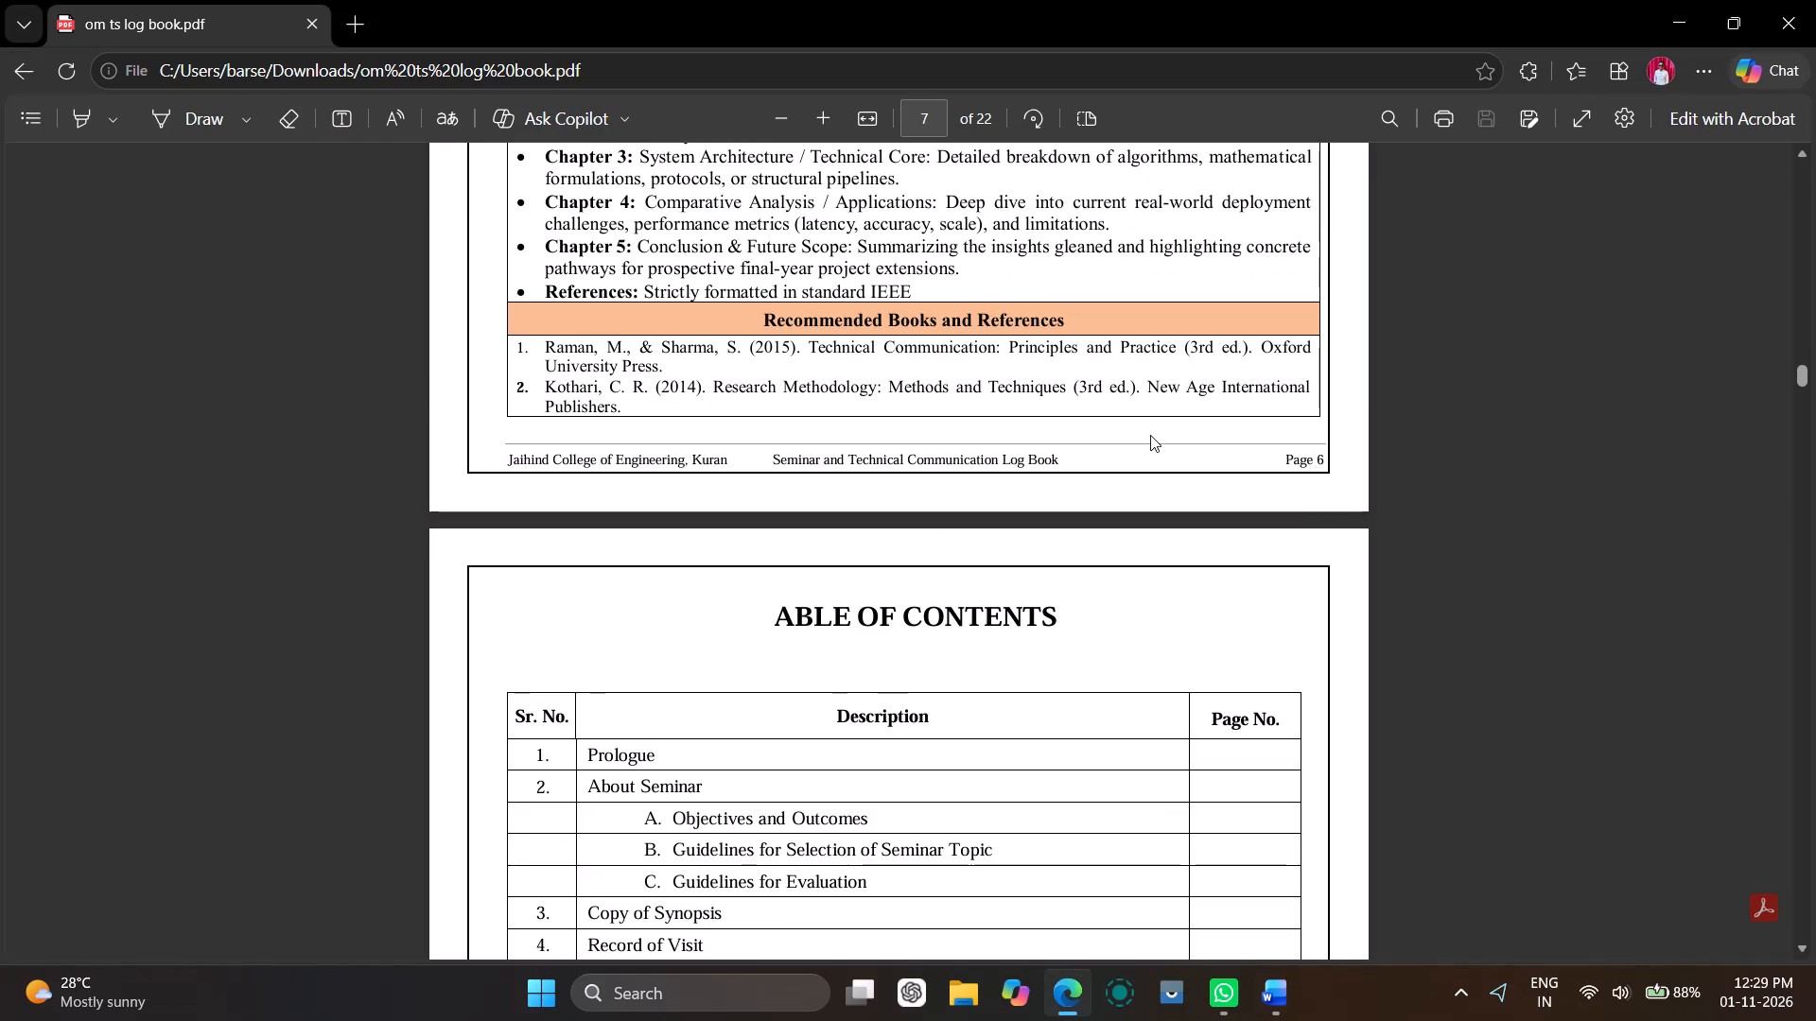
scroll(1150, 435, down, 5)
scroll(1150, 435, up, 5)
key(alt+Tab)
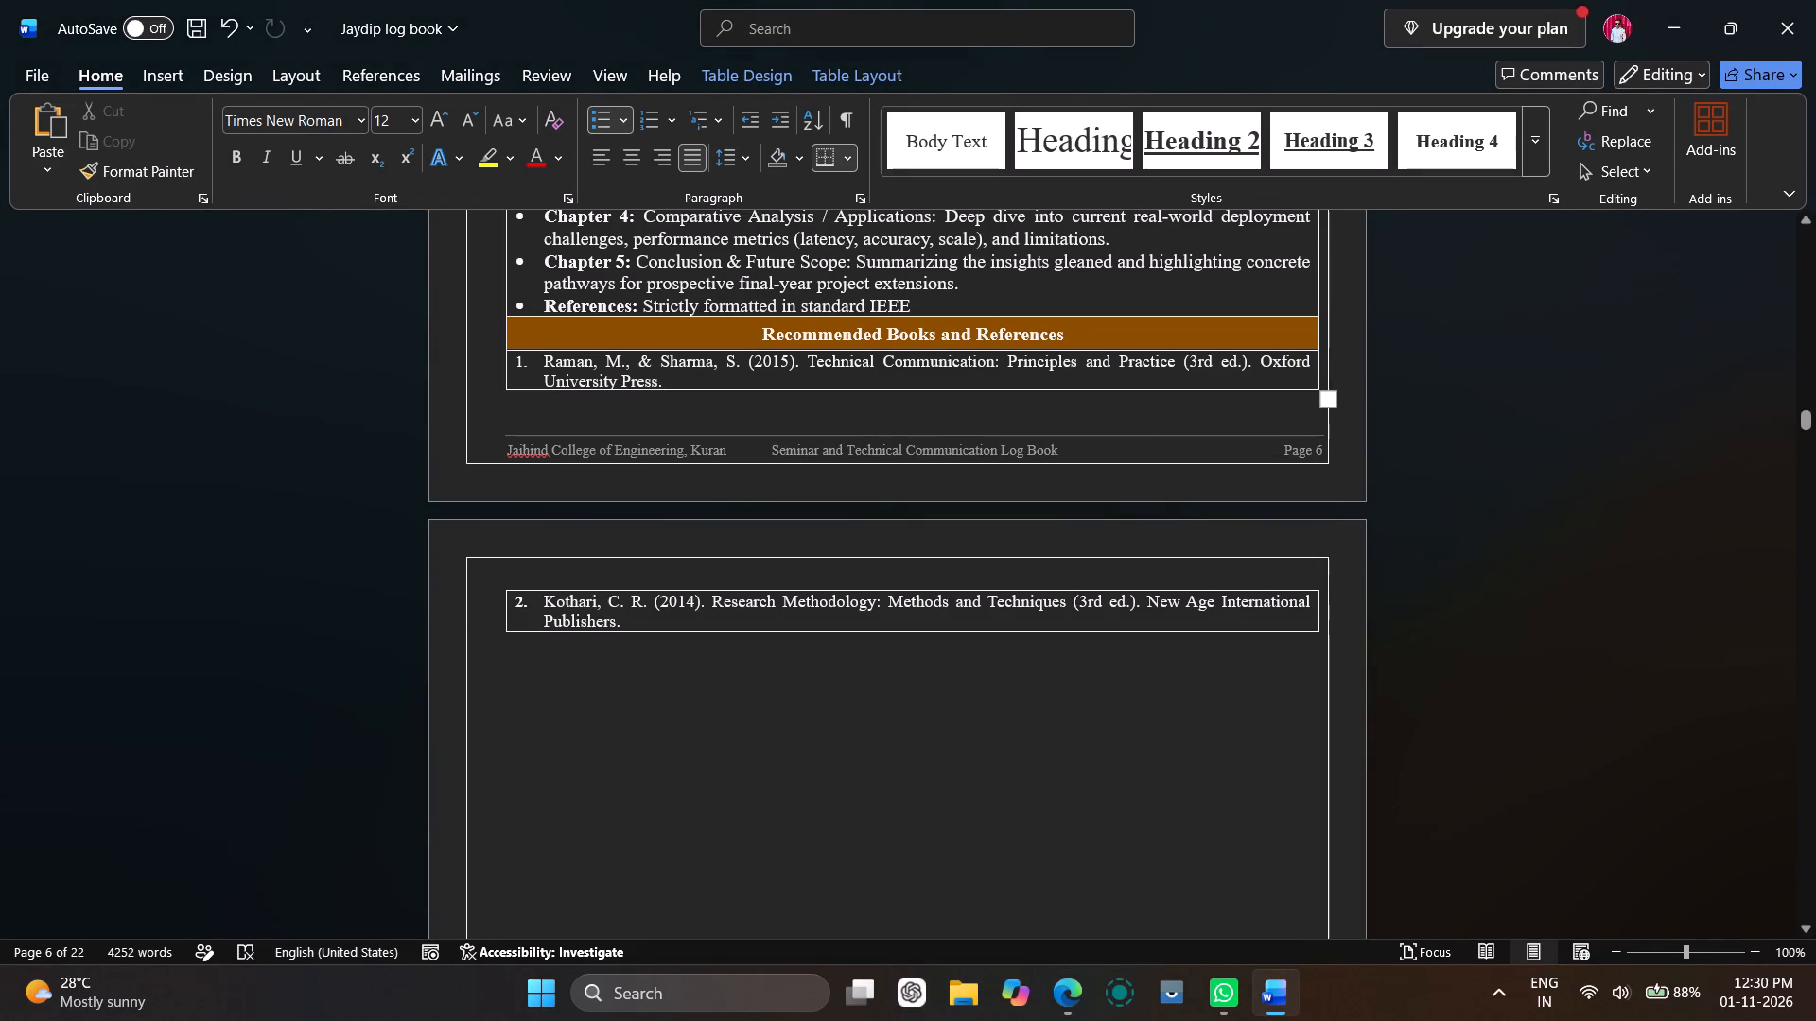
scroll(1211, 740, down, 13)
On page 2 of the log book, delete the first paragraph break after instruction 8 about submitting hard and soft copies.
scroll(1211, 740, up, 7)
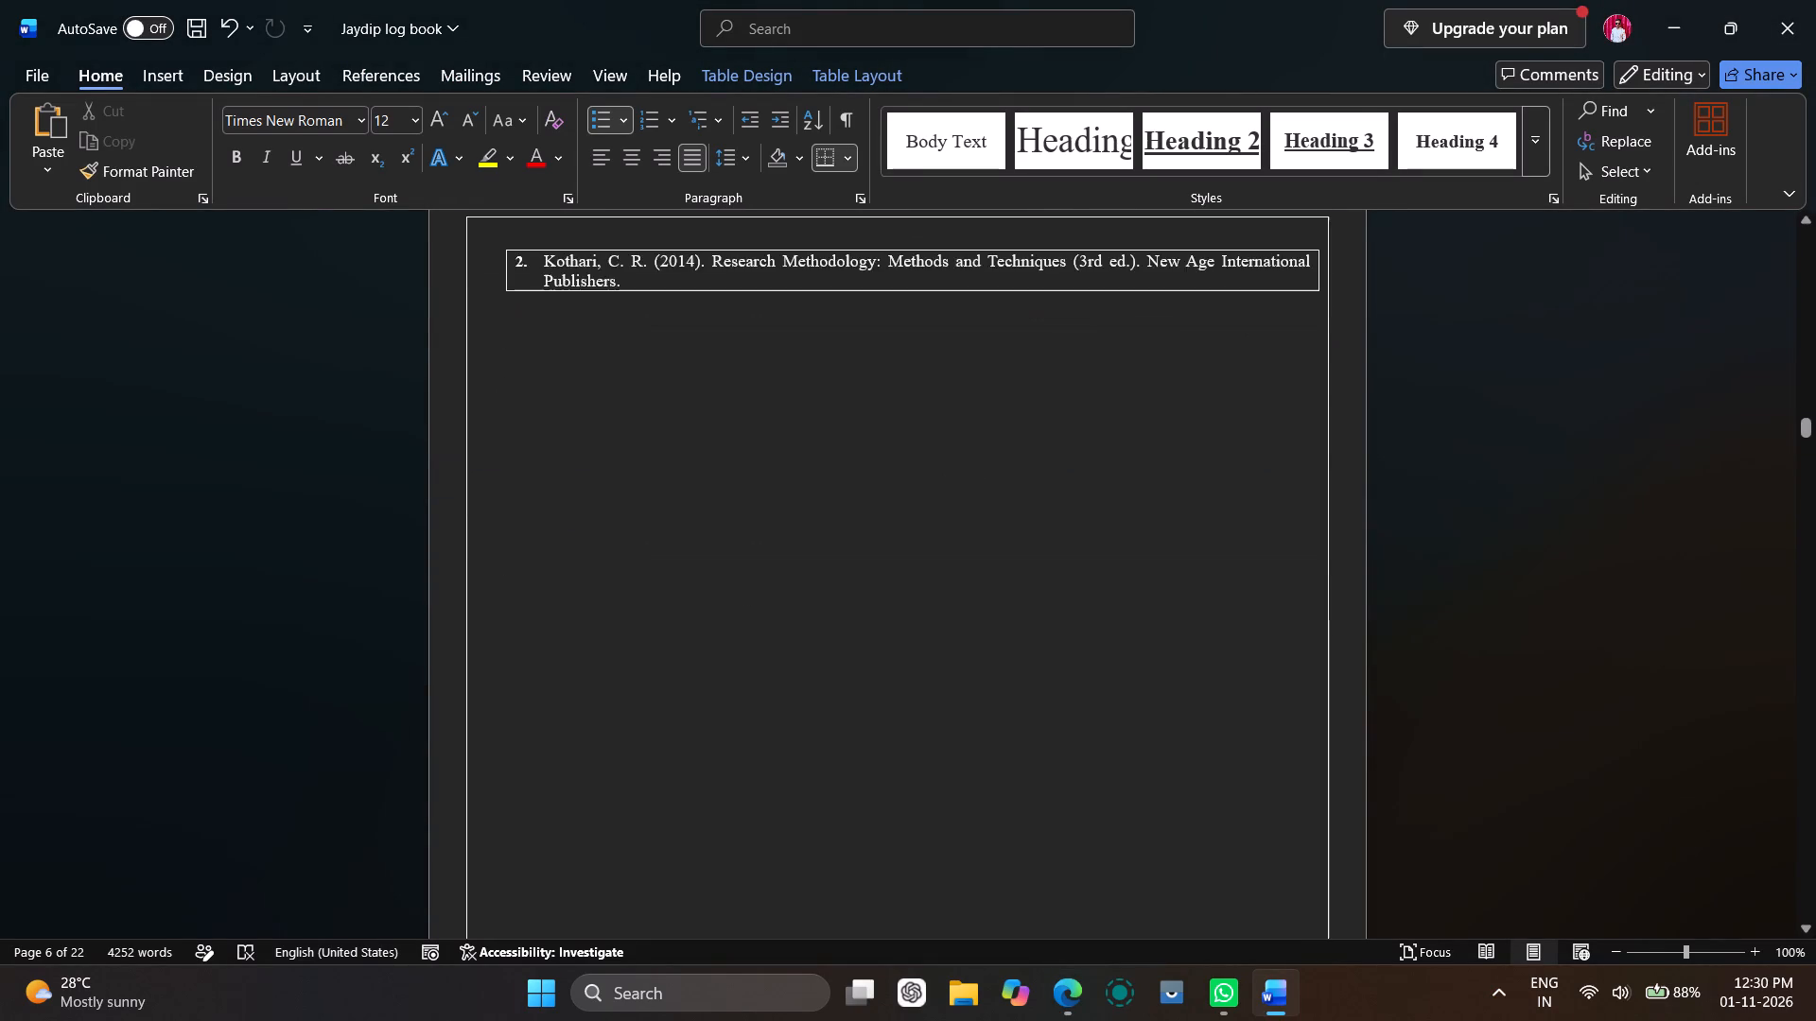
scroll(1211, 740, up, 20)
scroll(1211, 740, up, 7)
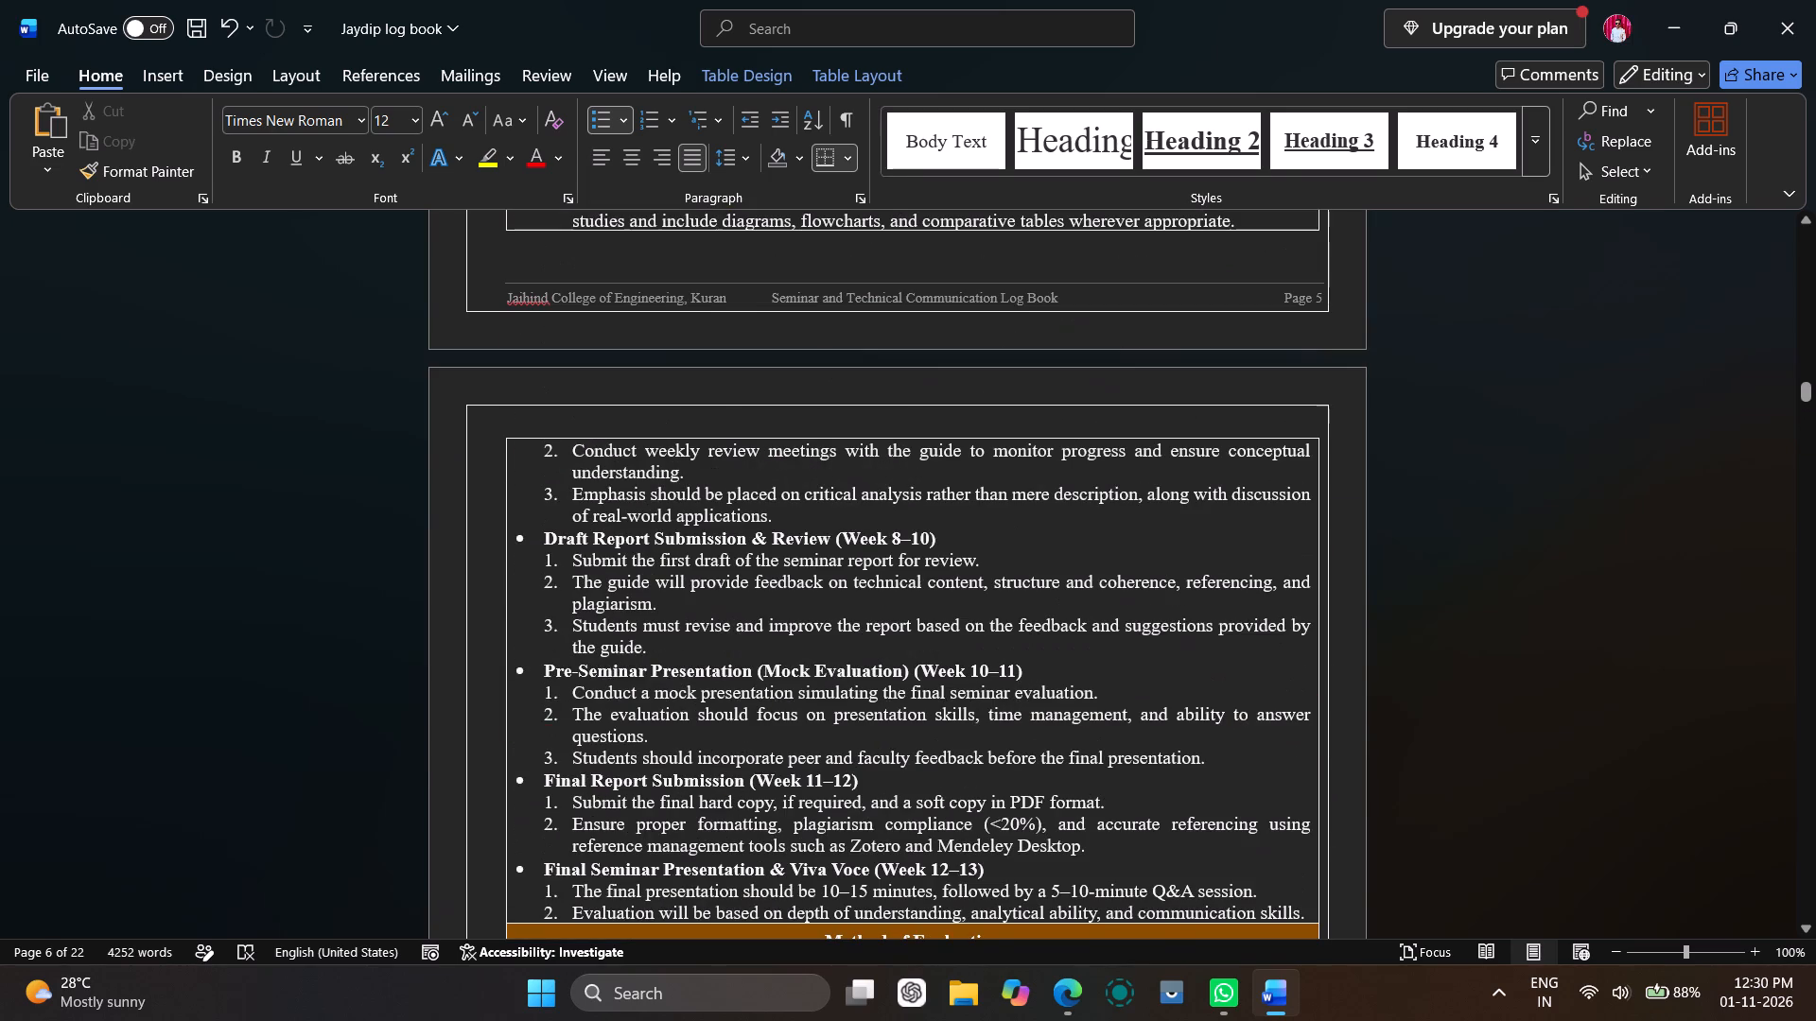
scroll(1211, 740, up, 14)
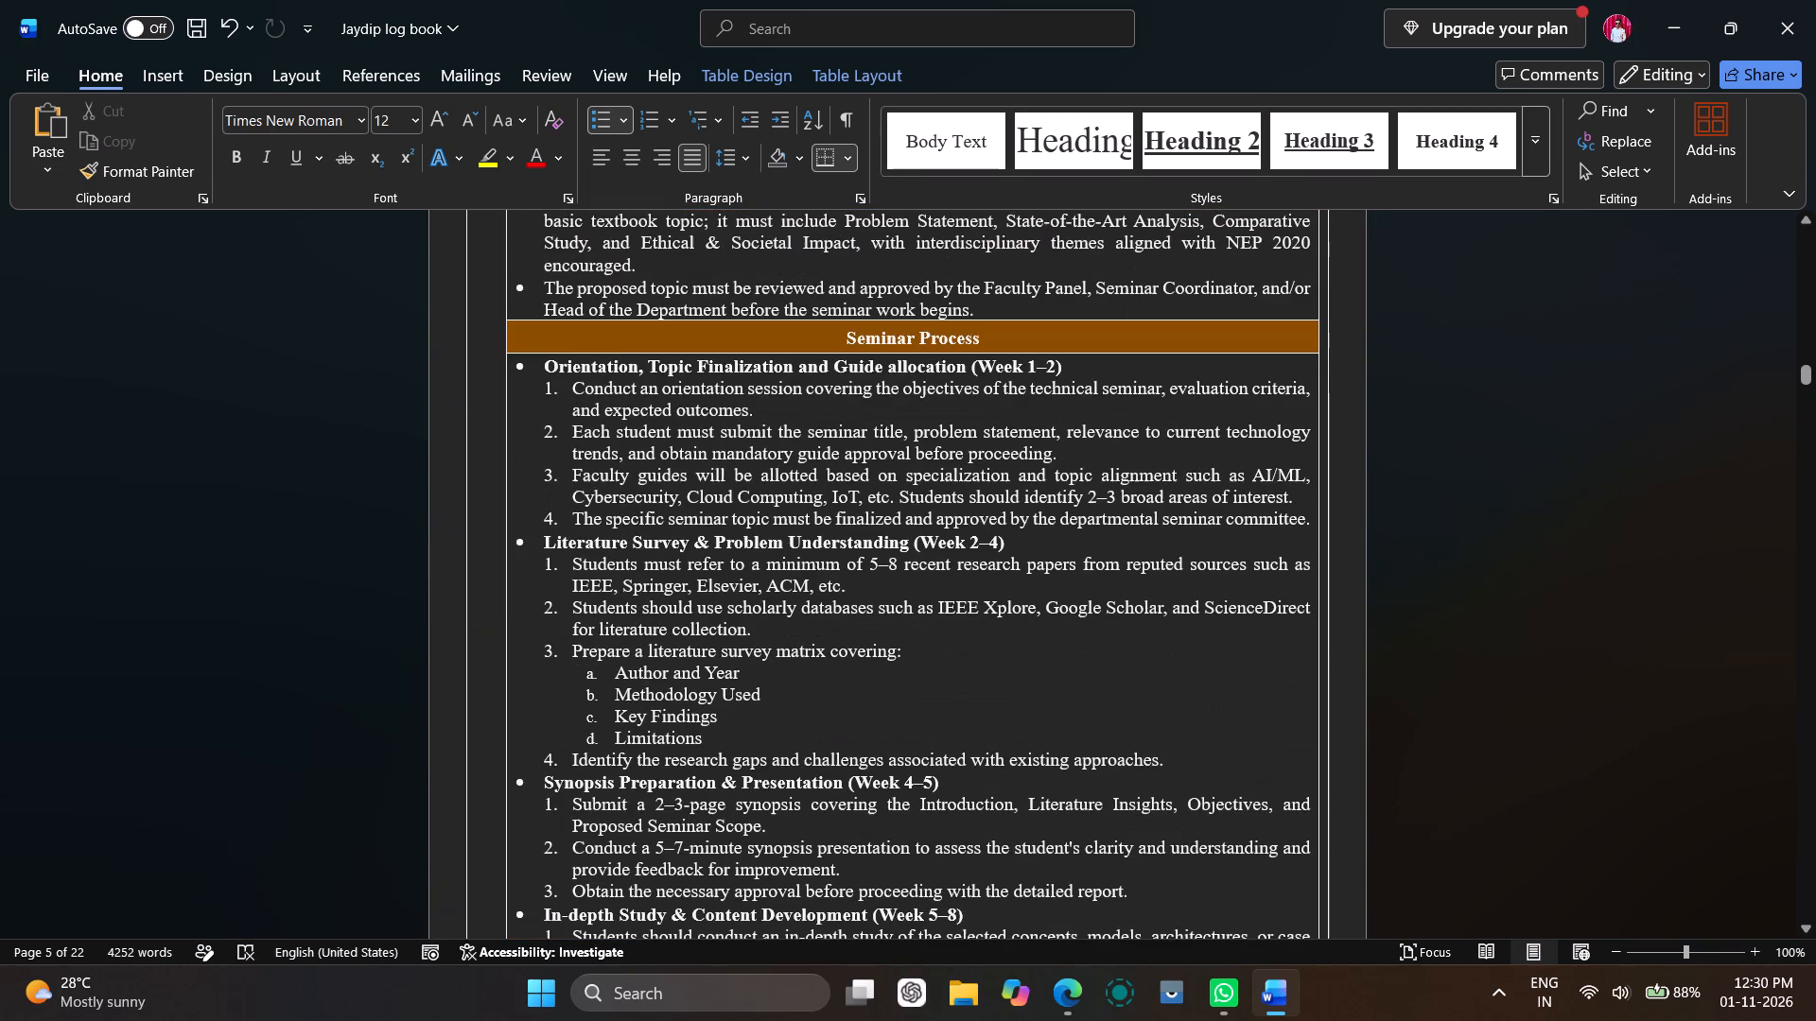
scroll(1211, 740, up, 13)
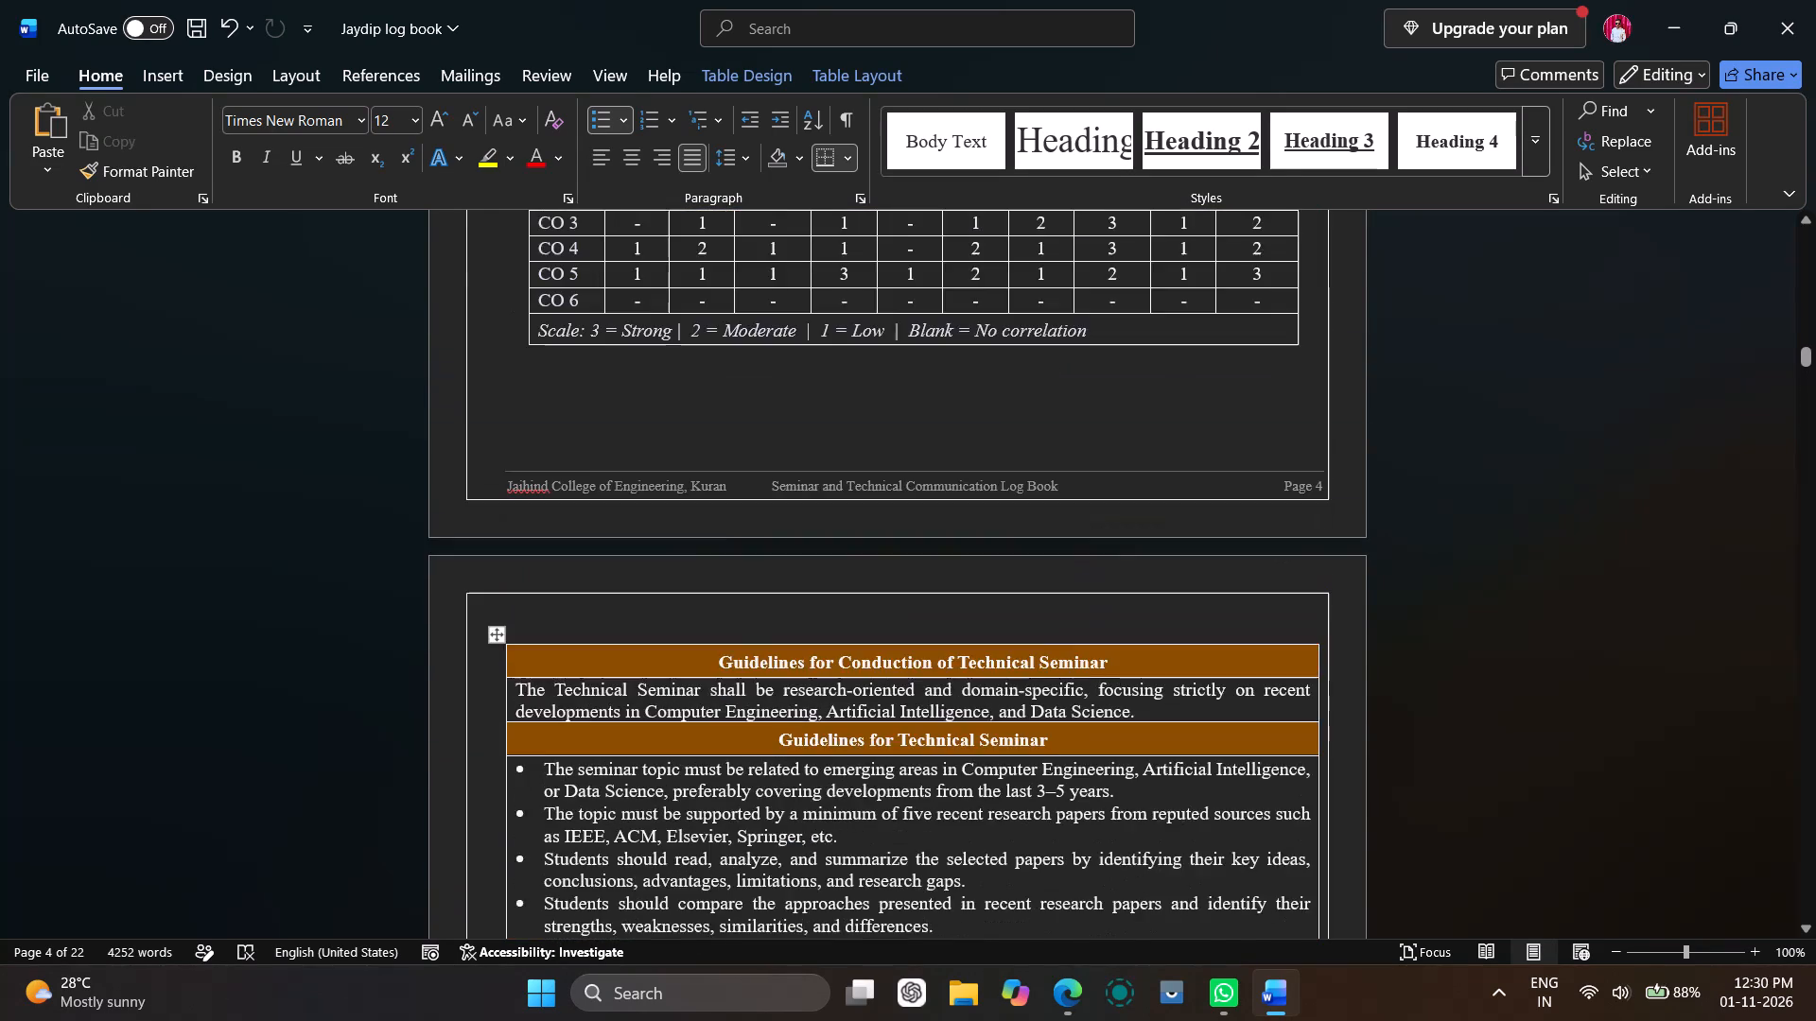
scroll(1211, 740, up, 16)
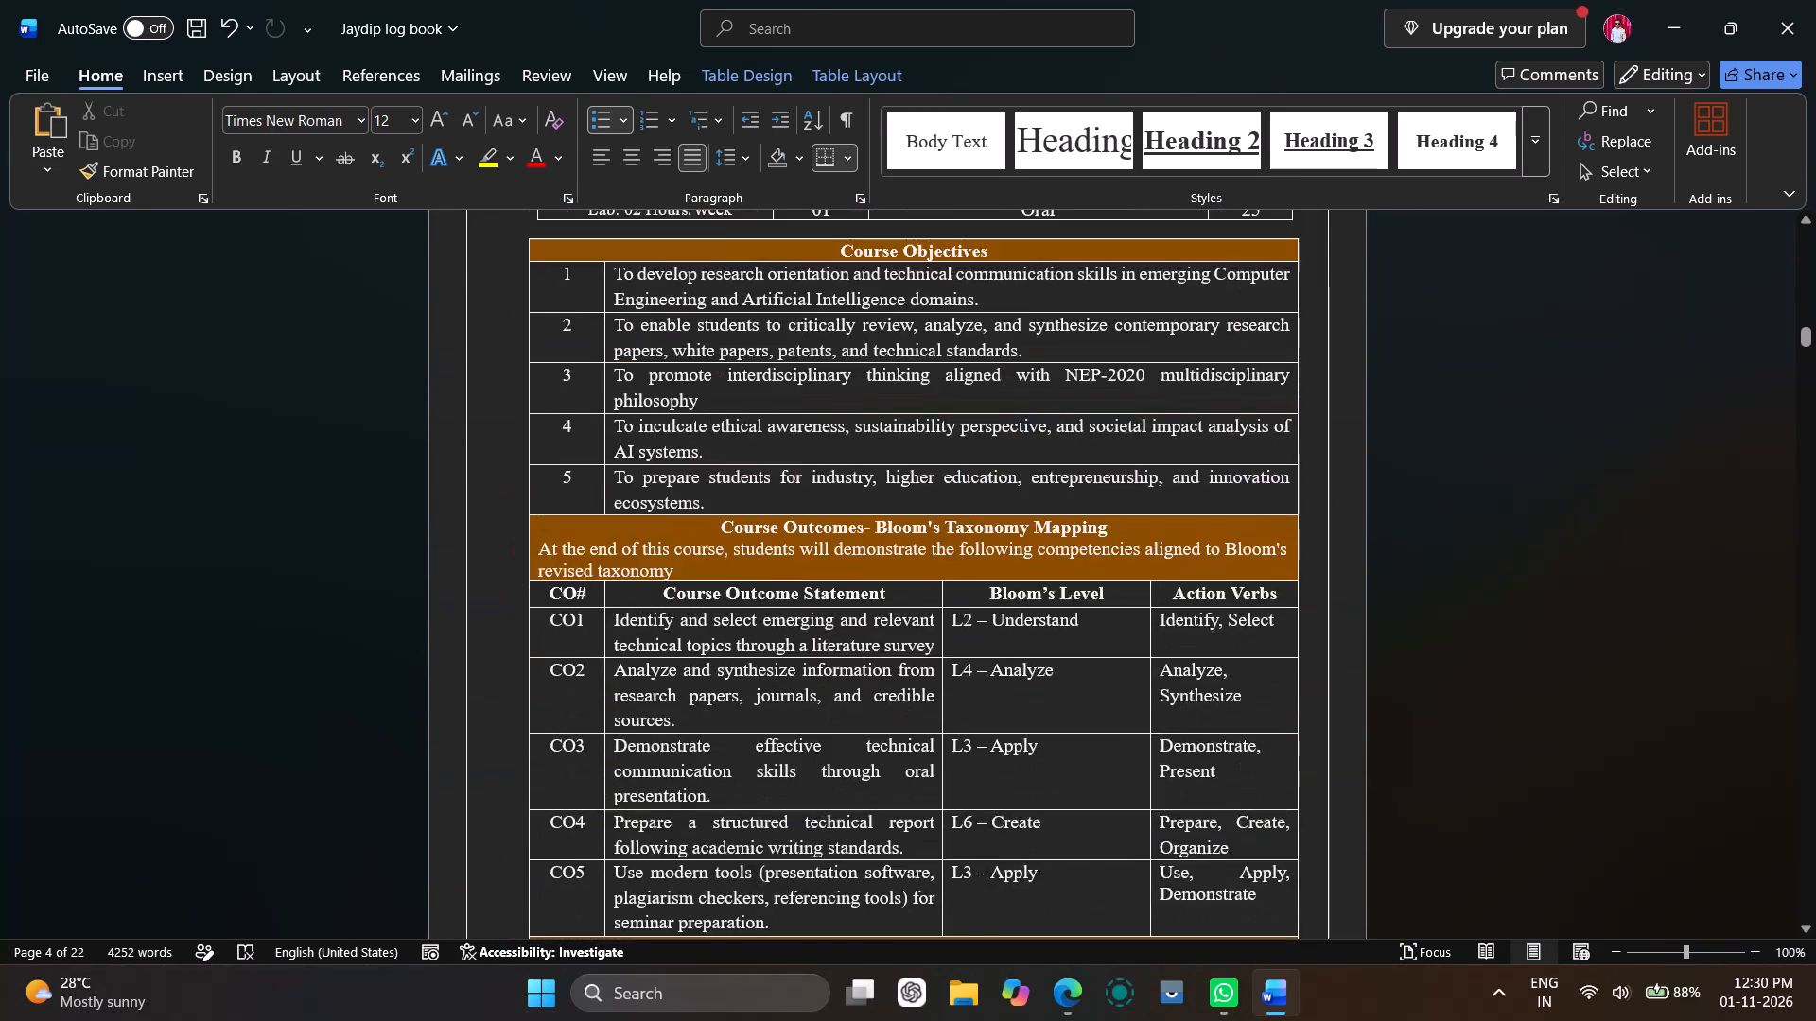
scroll(1211, 740, up, 13)
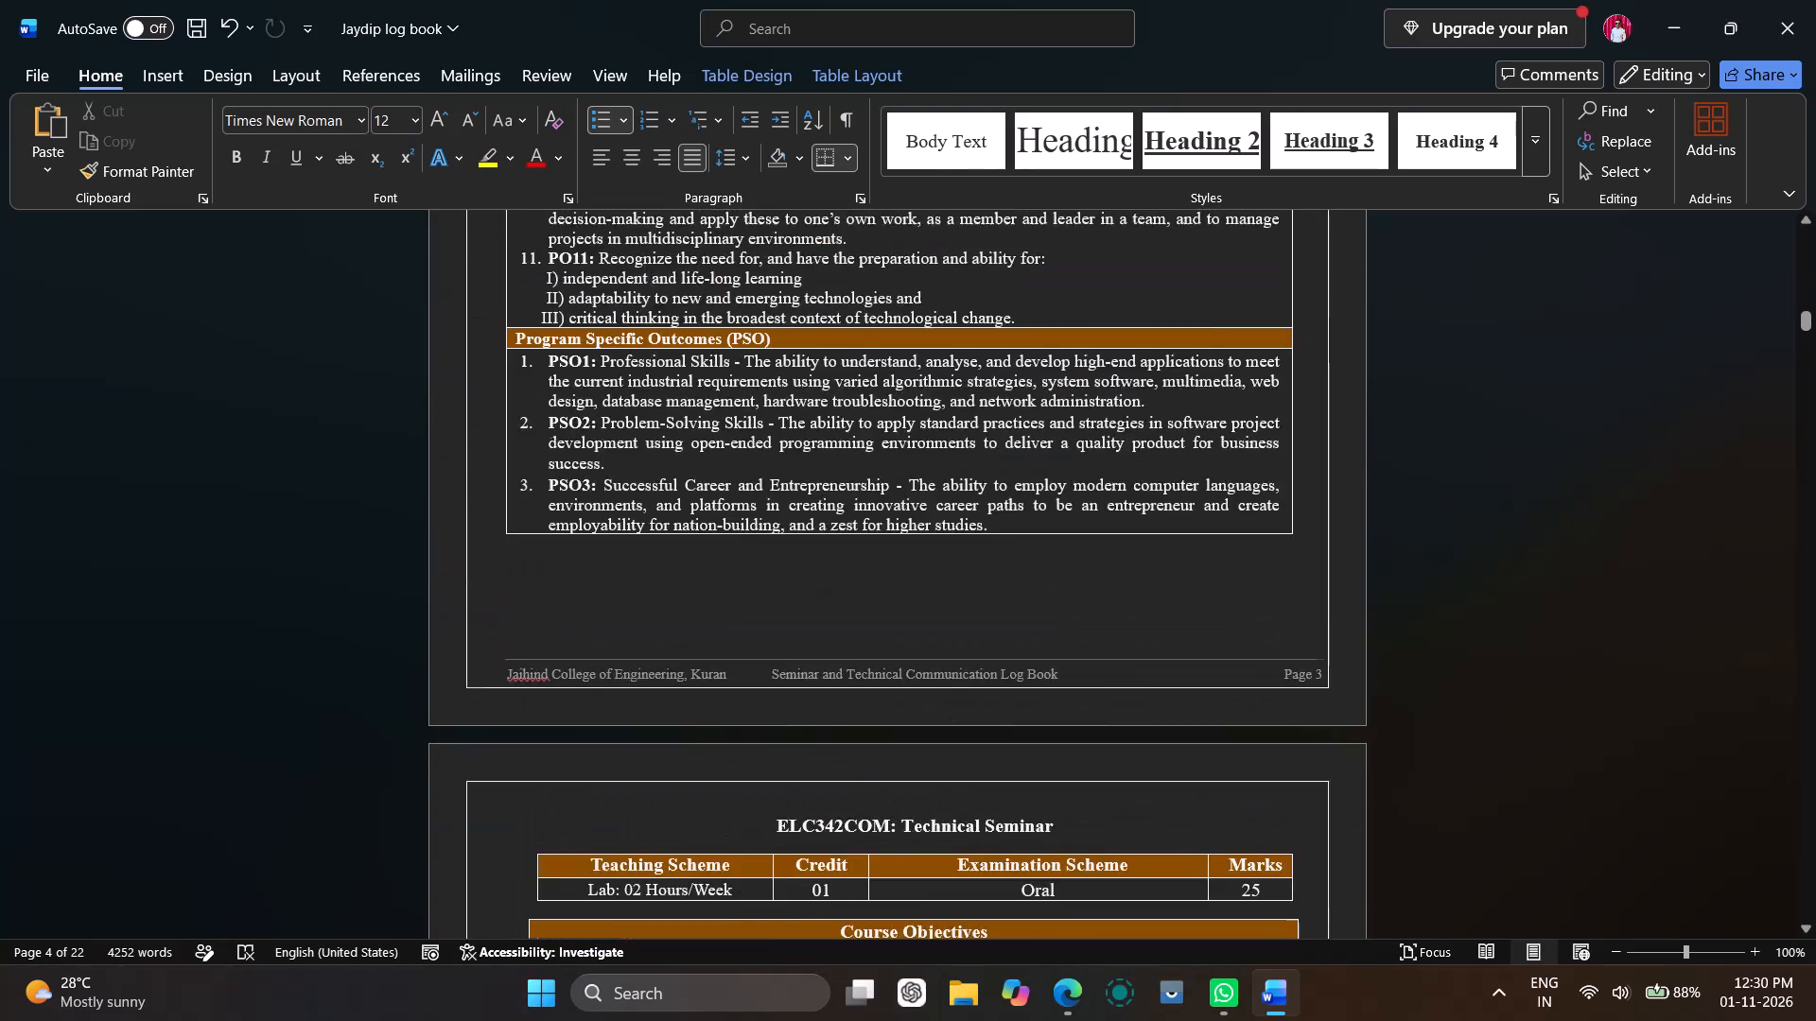
scroll(1211, 740, up, 18)
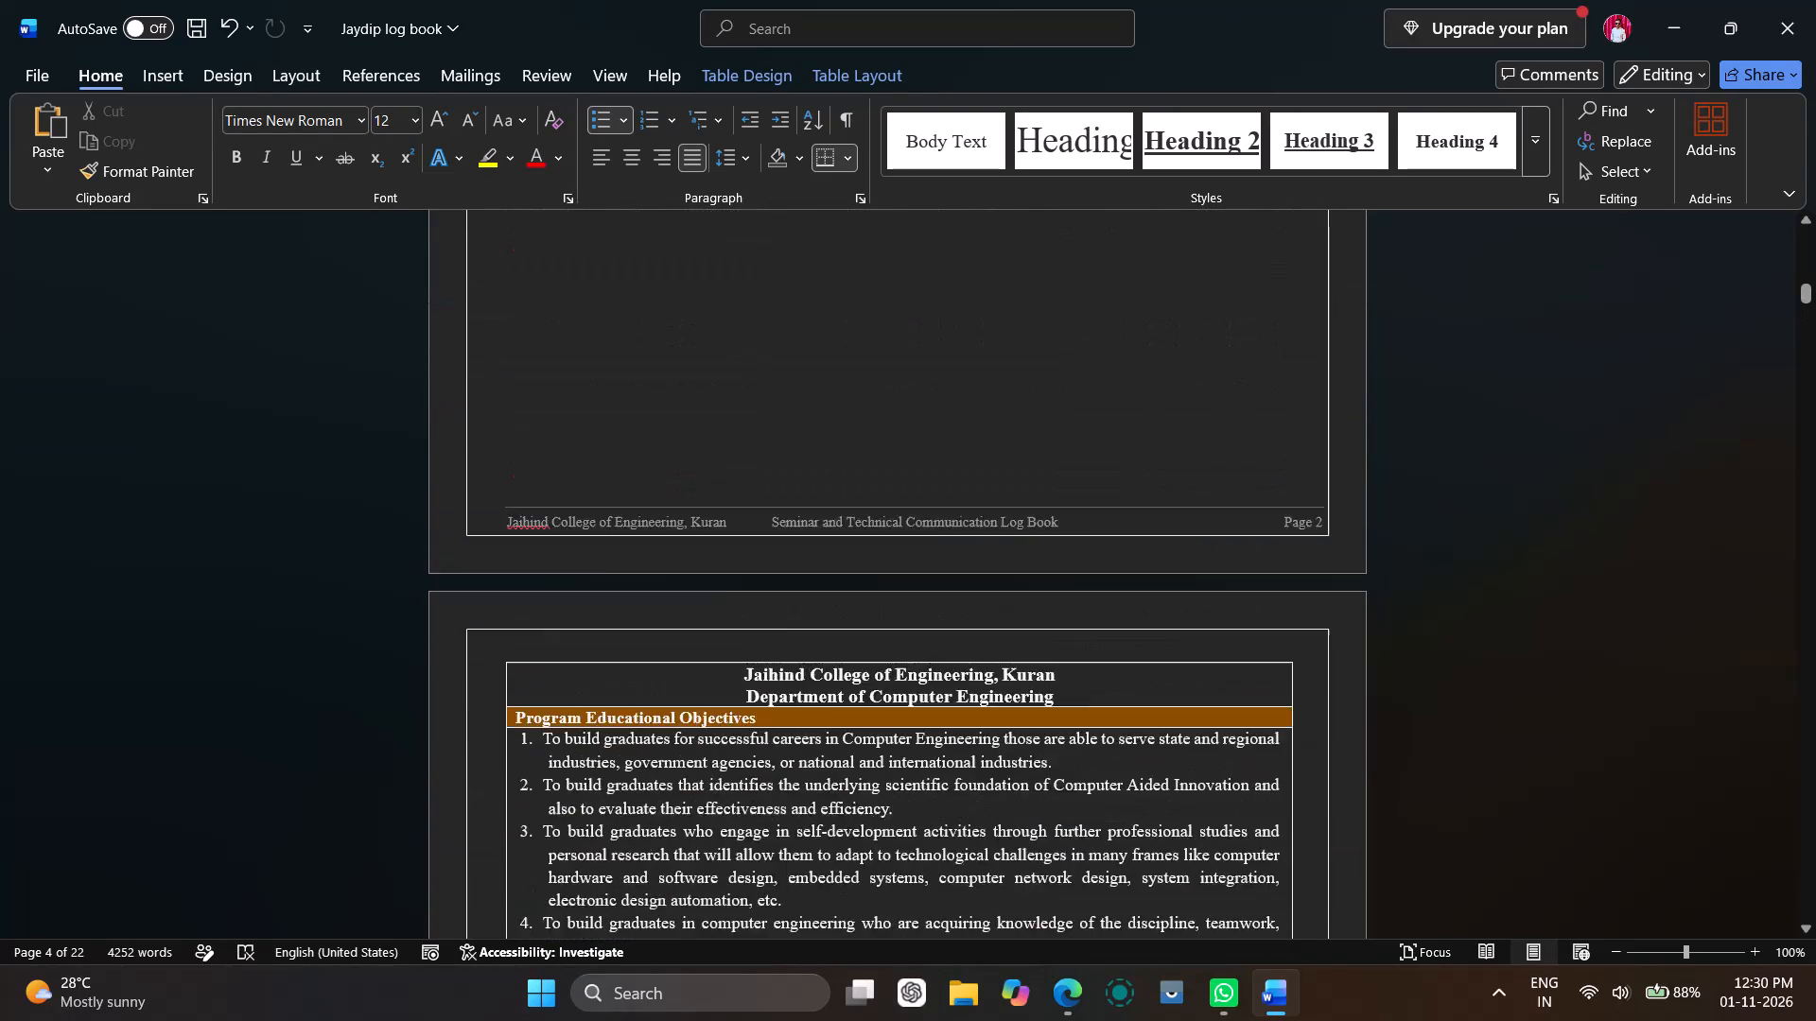
scroll(1211, 740, up, 12)
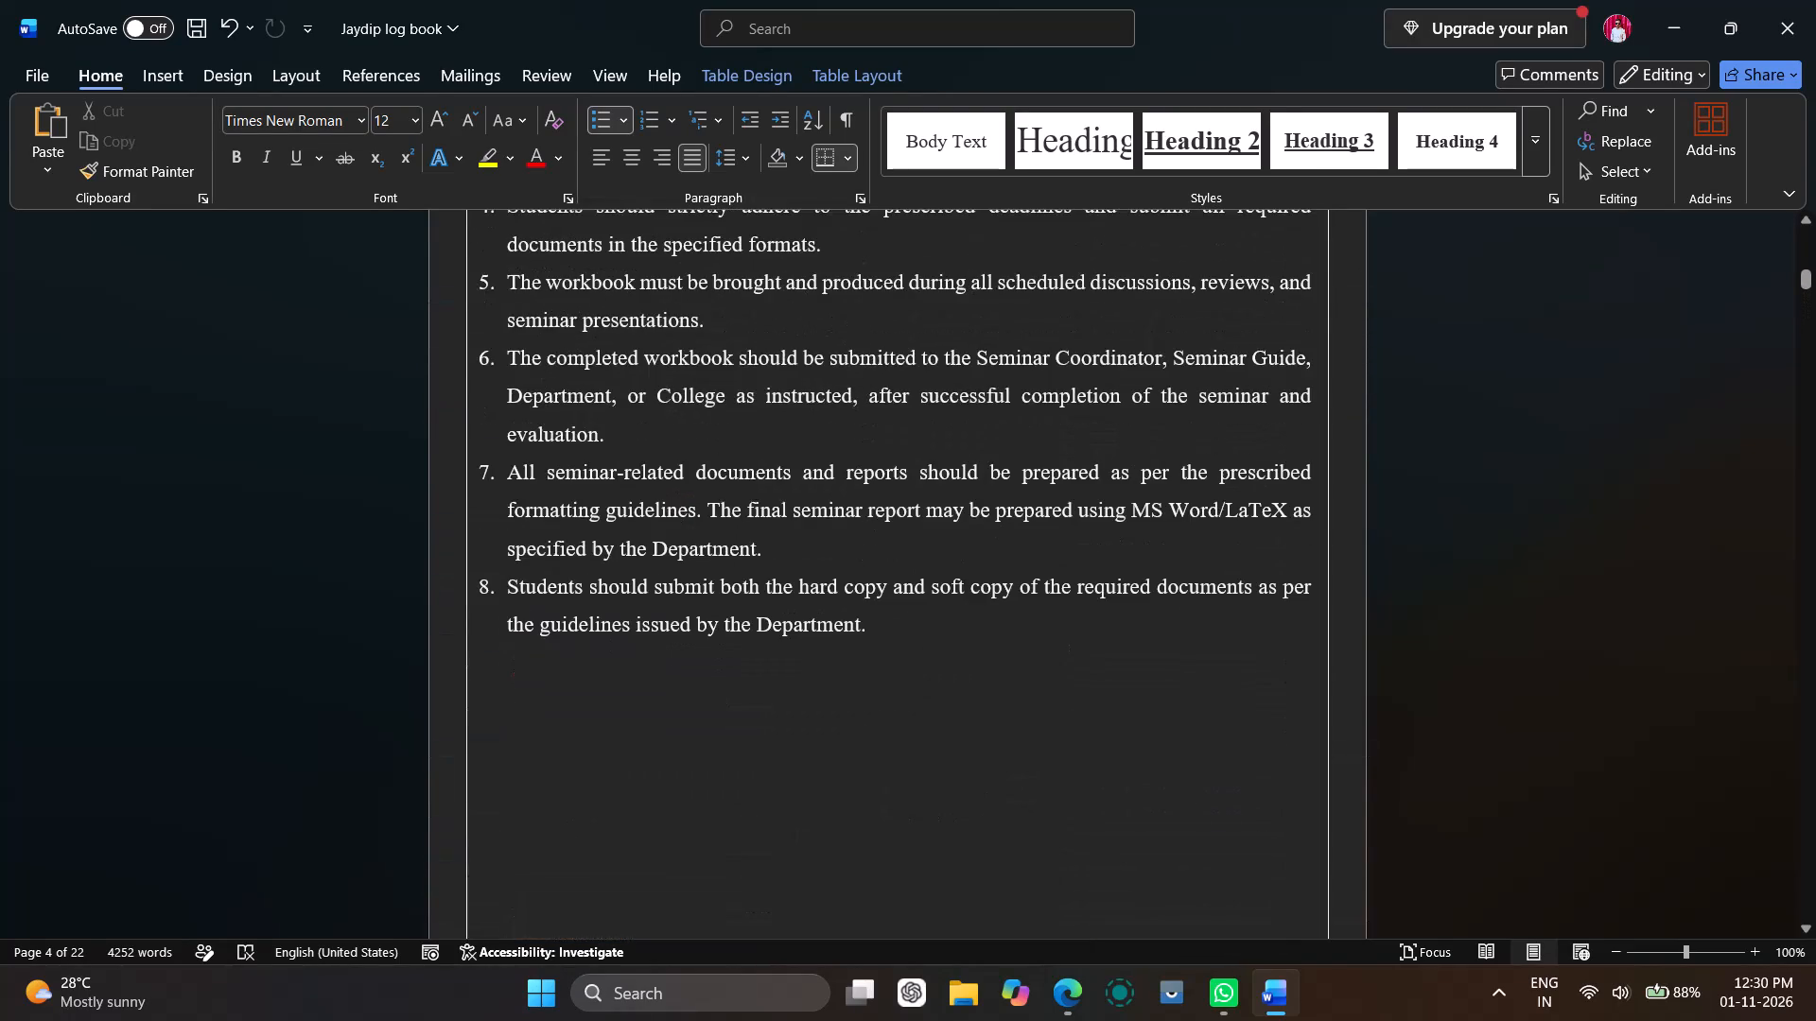
click(965, 640)
key(Delete)
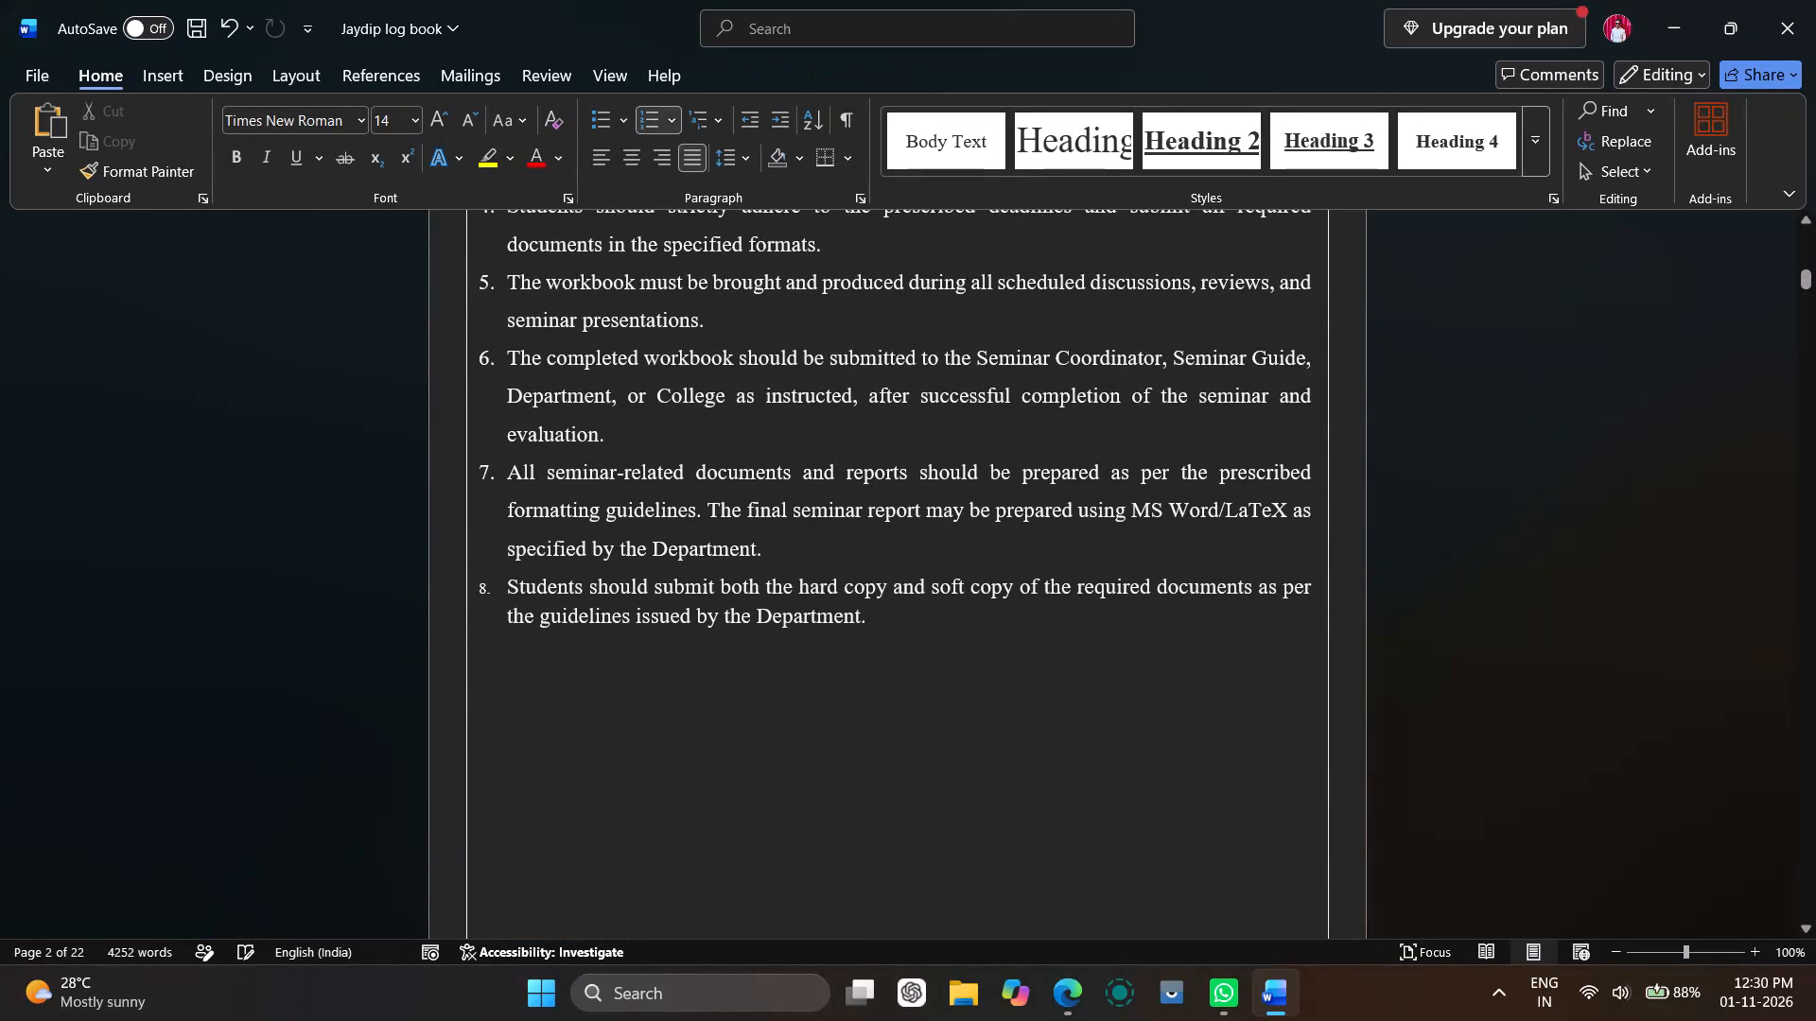
Check the following pages down to the Recommended Books and References table for its page layout.
scroll(964, 640, down, 11)
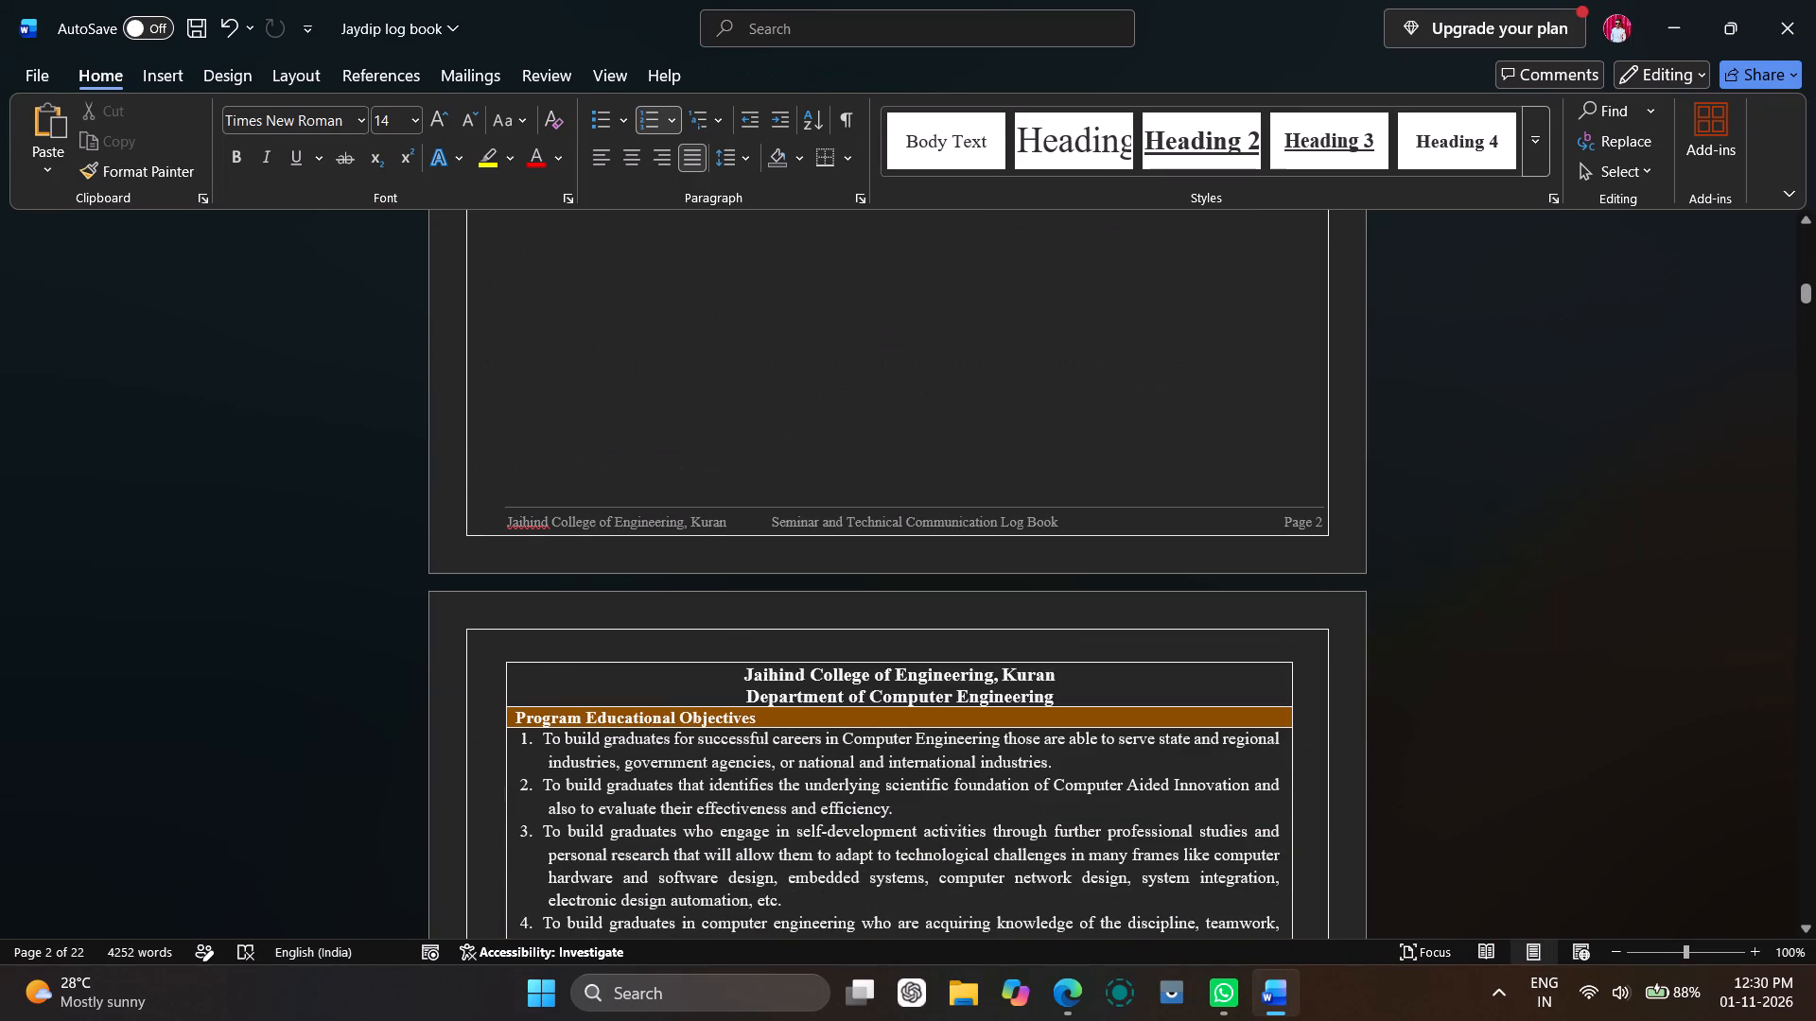
scroll(839, 527, down, 15)
scroll(839, 527, up, 1)
scroll(839, 527, down, 20)
scroll(839, 527, down, 4)
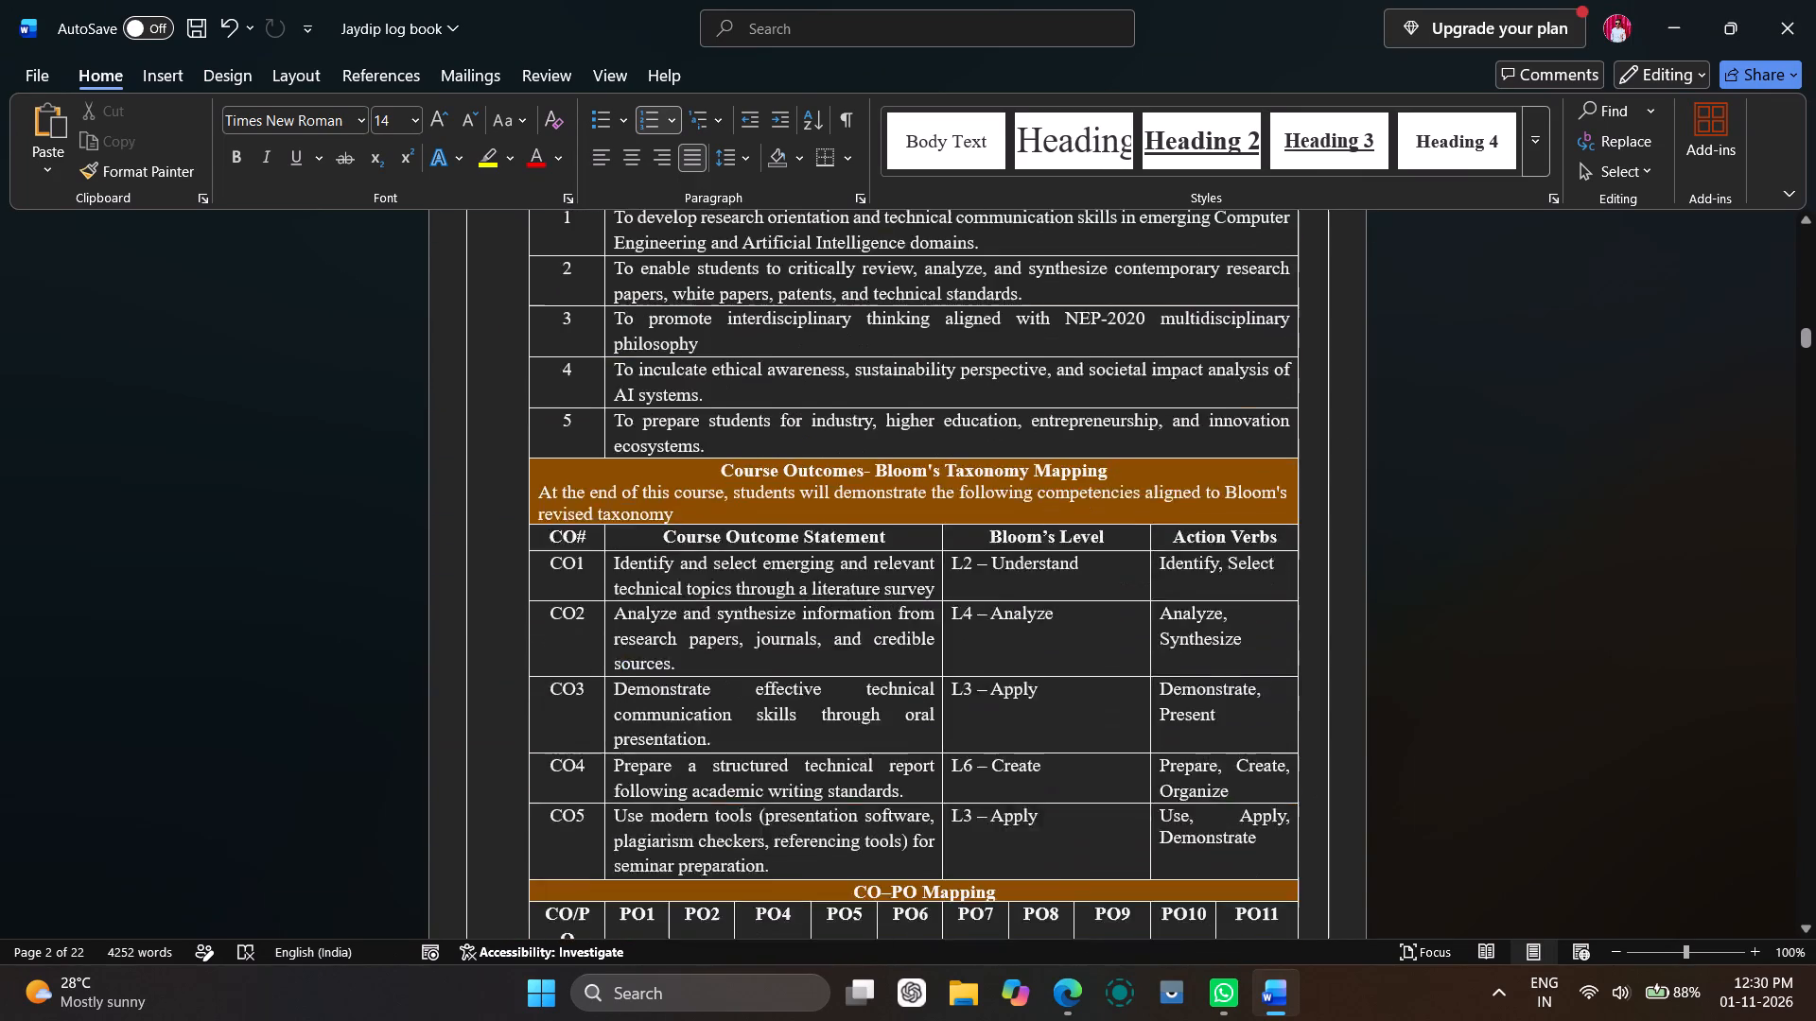
scroll(838, 526, down, 20)
scroll(838, 526, down, 7)
scroll(838, 526, up, 2)
scroll(838, 526, down, 18)
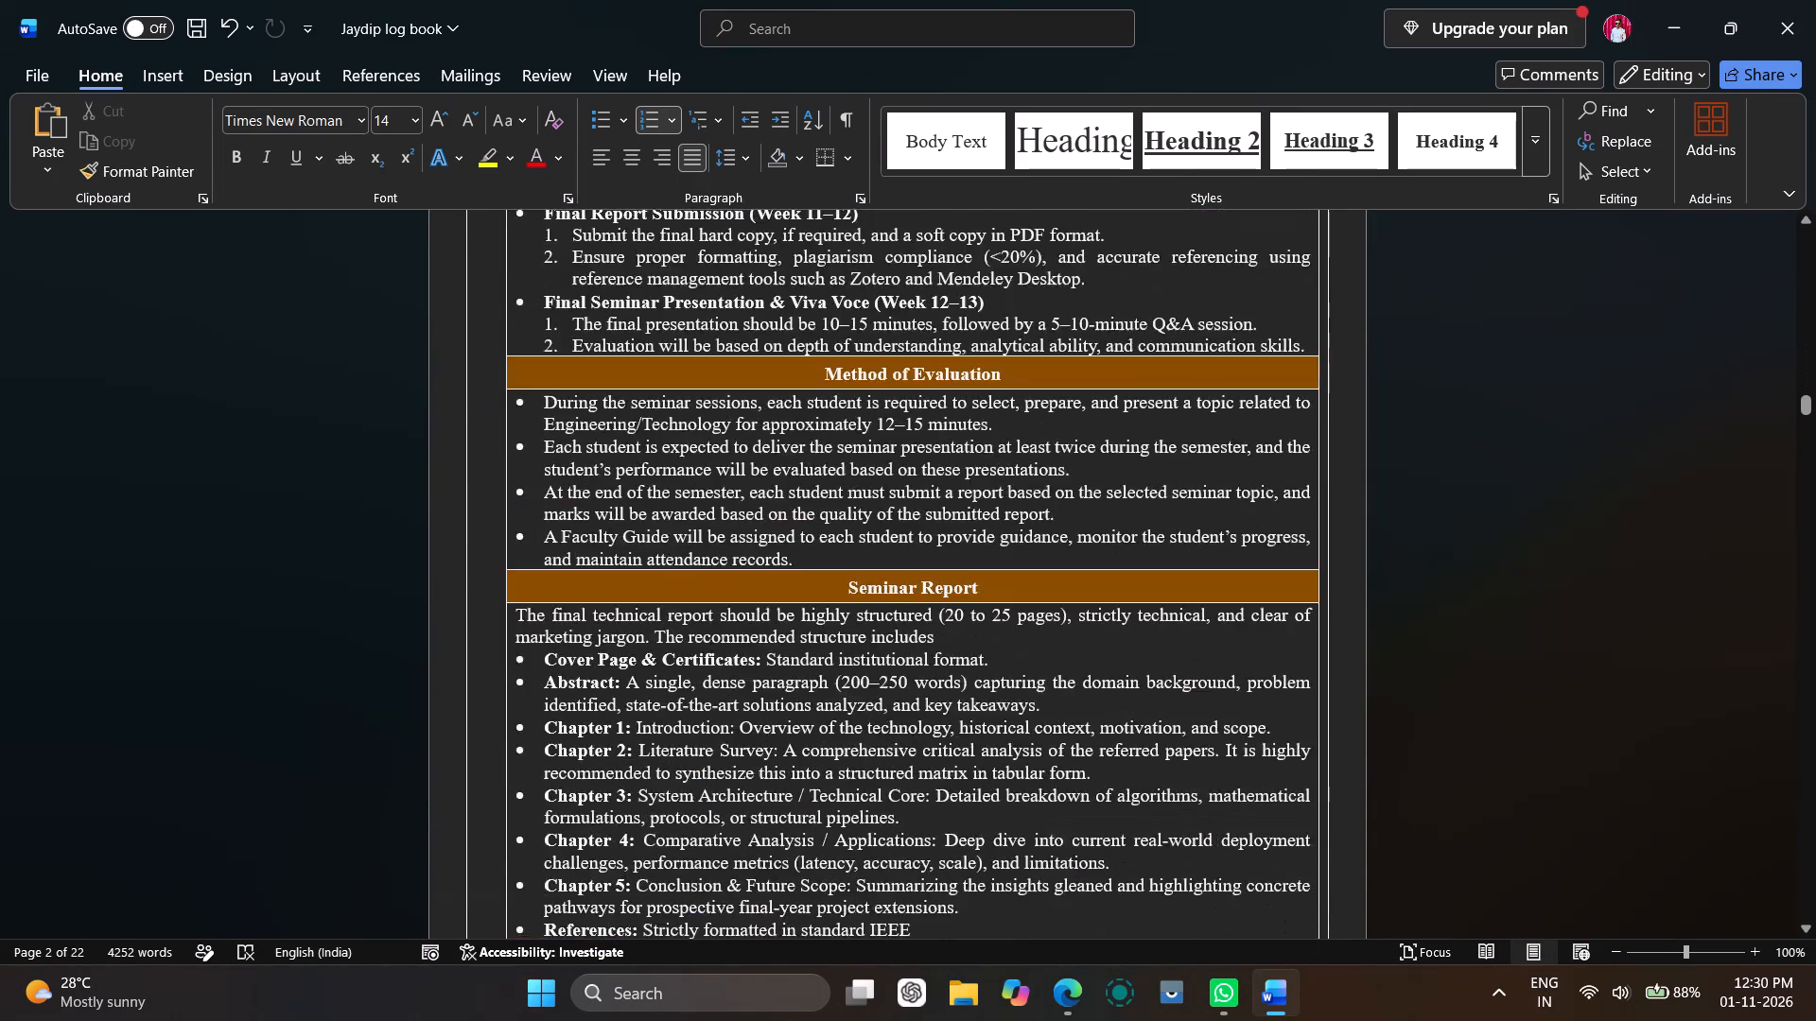
scroll(838, 526, down, 16)
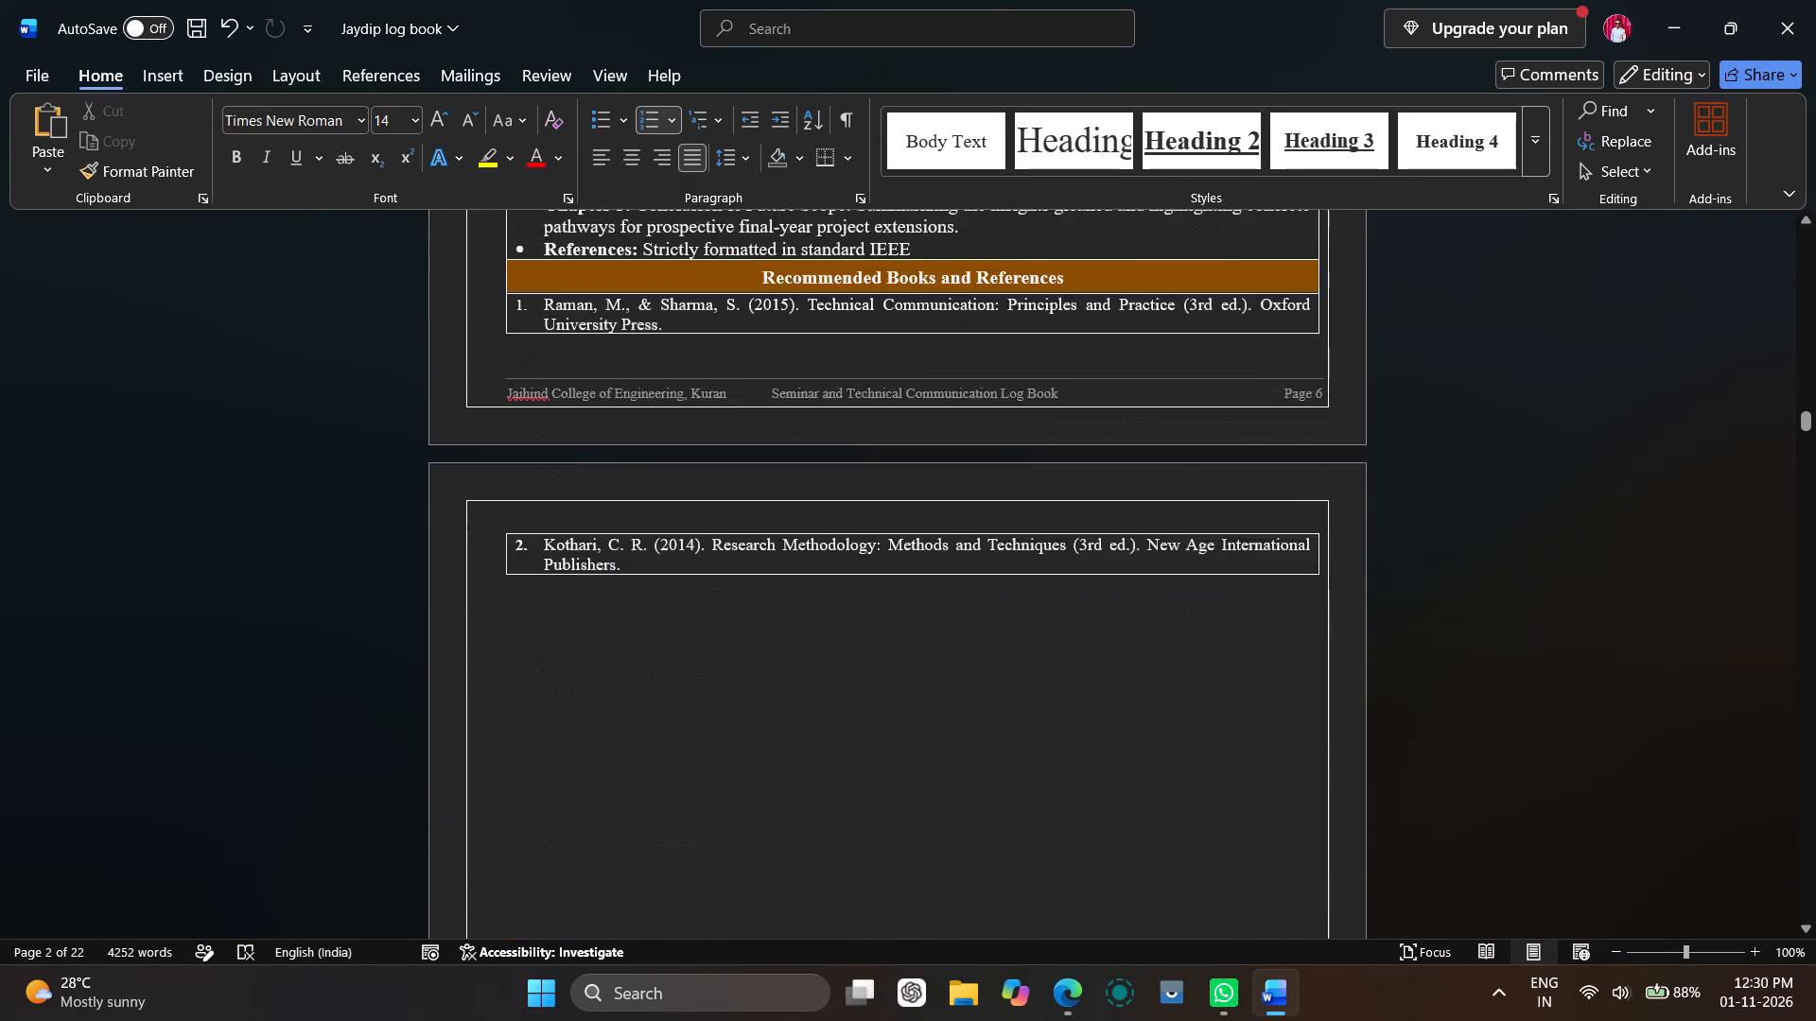
Delete the remaining empty space after instruction 8 on page 2, up to the Program Educational Objectives table.
key(Delete)
key(Delete)
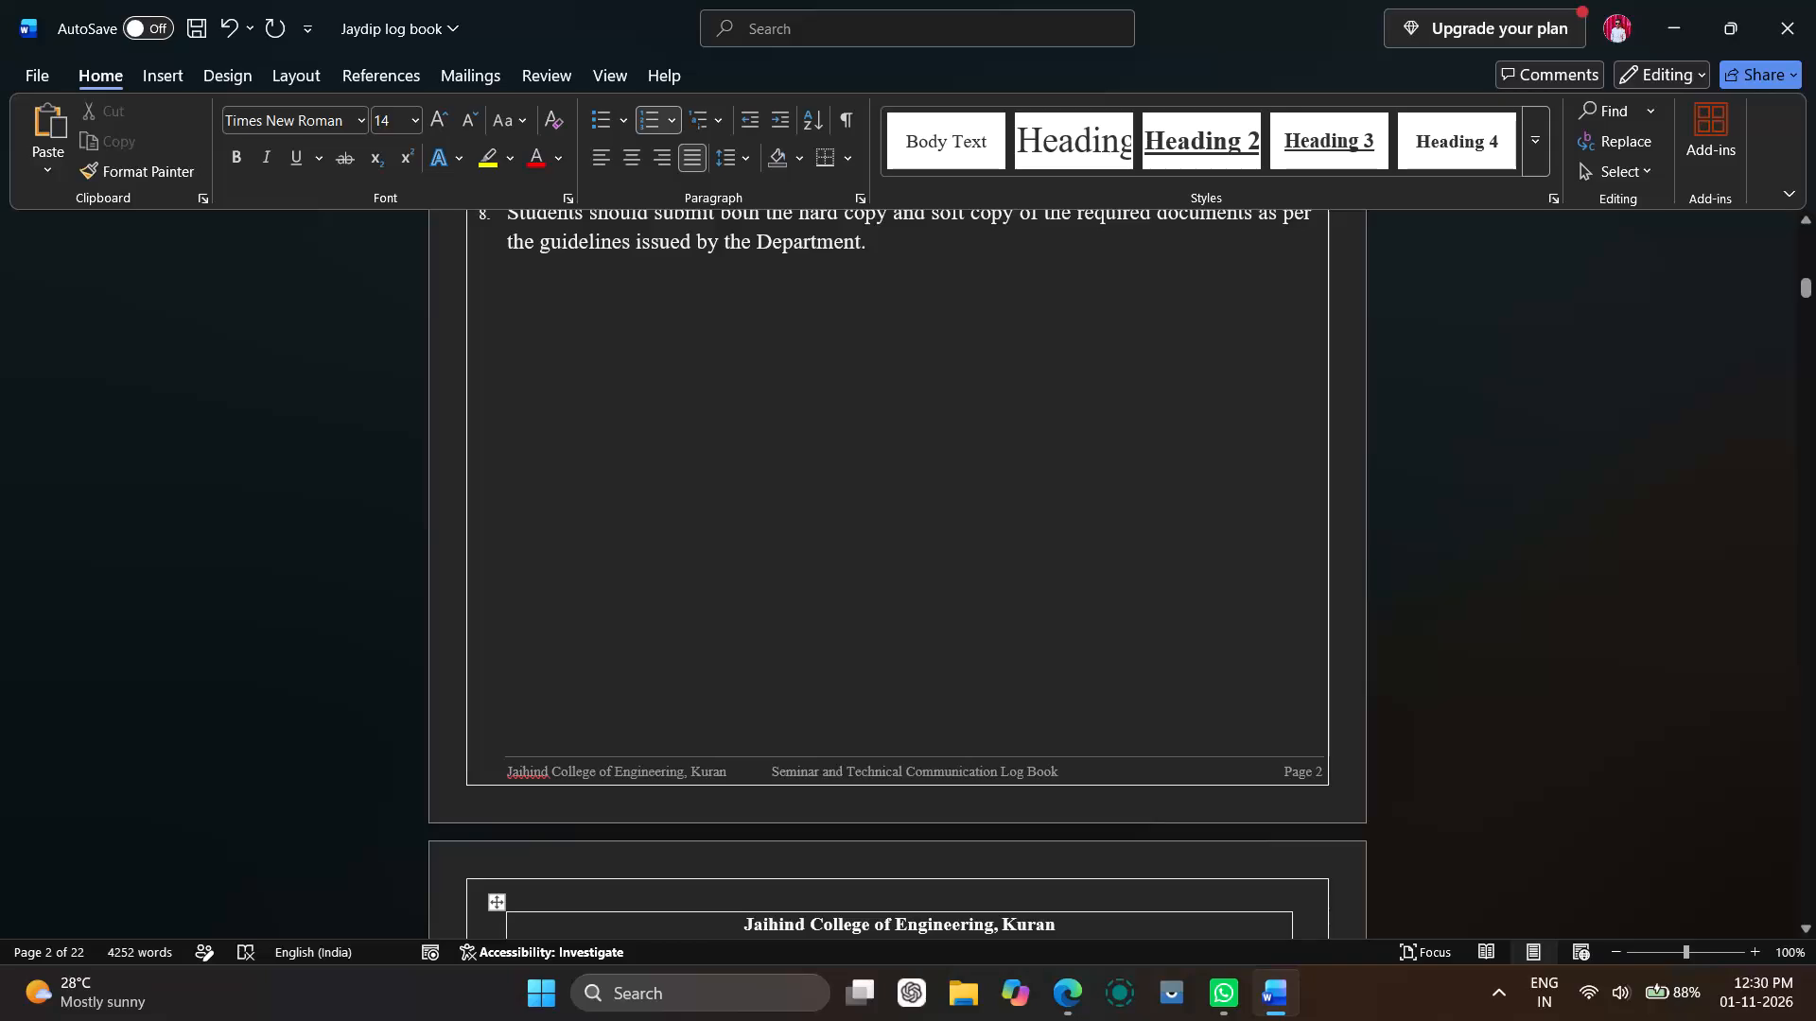
key(Delete)
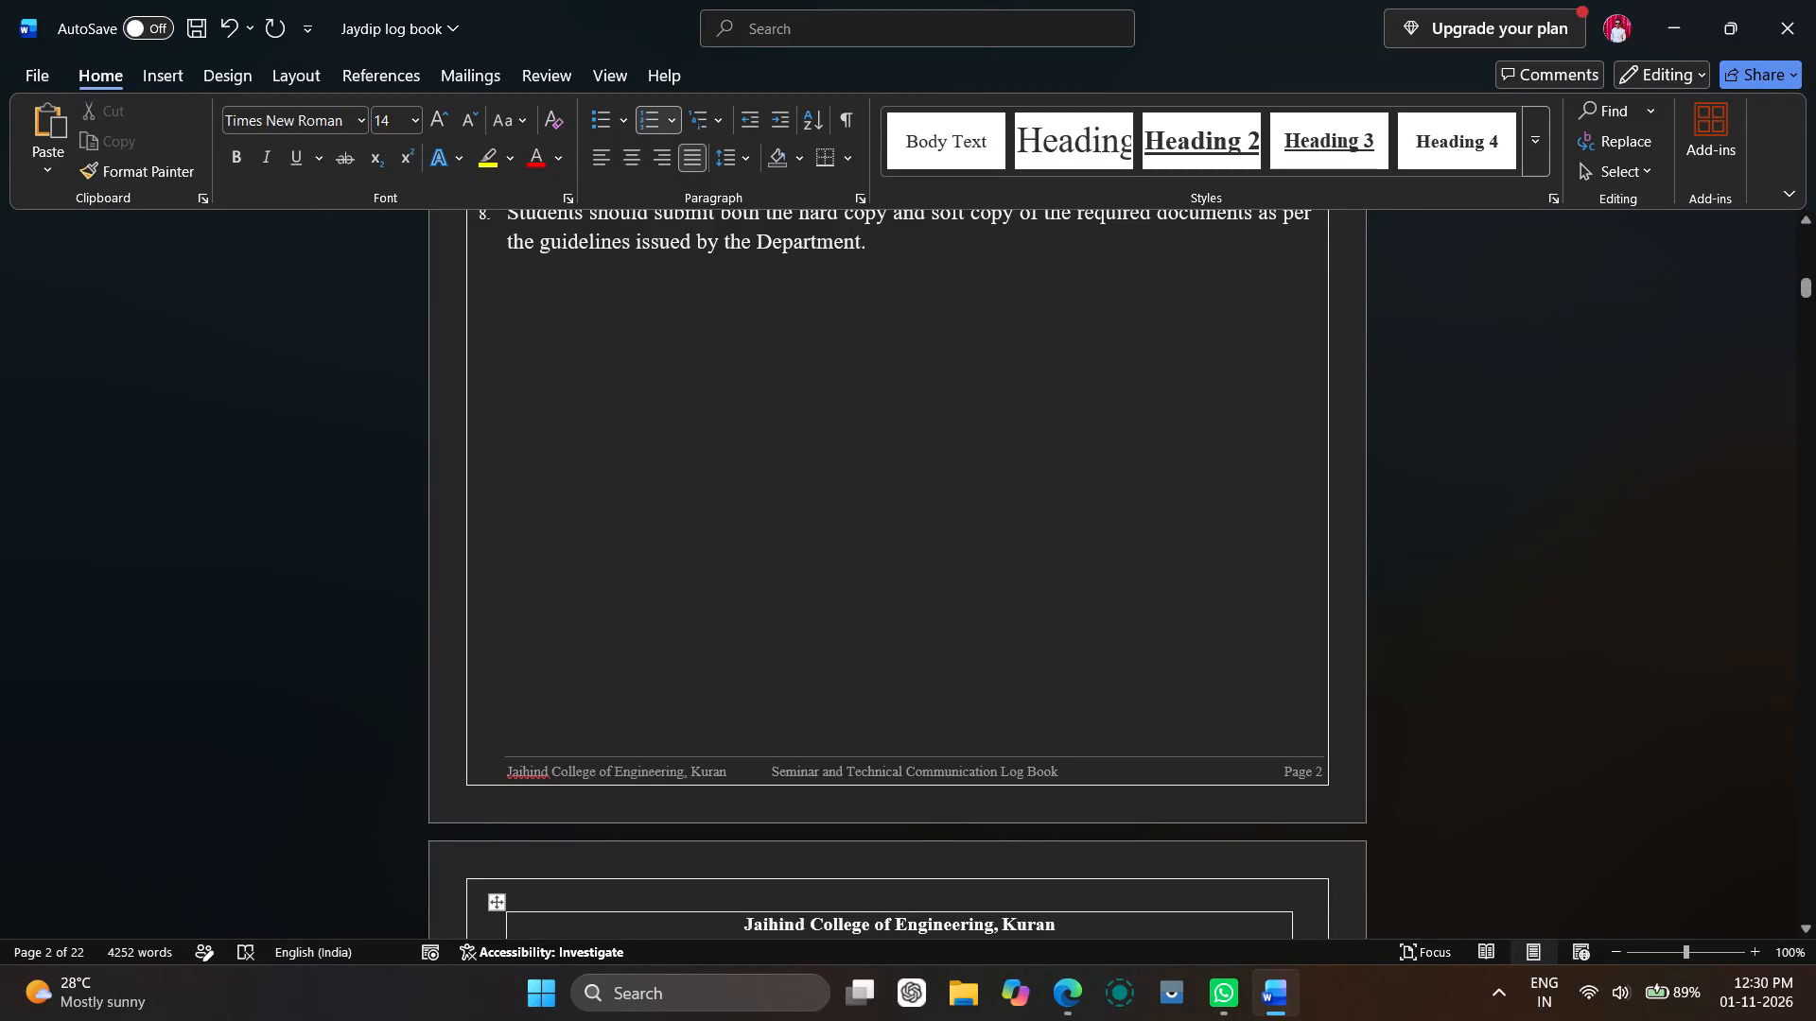
key(Delete)
key(Delete)
key(Delete)
key(Delete)
key(Delete)
key(Delete)
key(Delete)
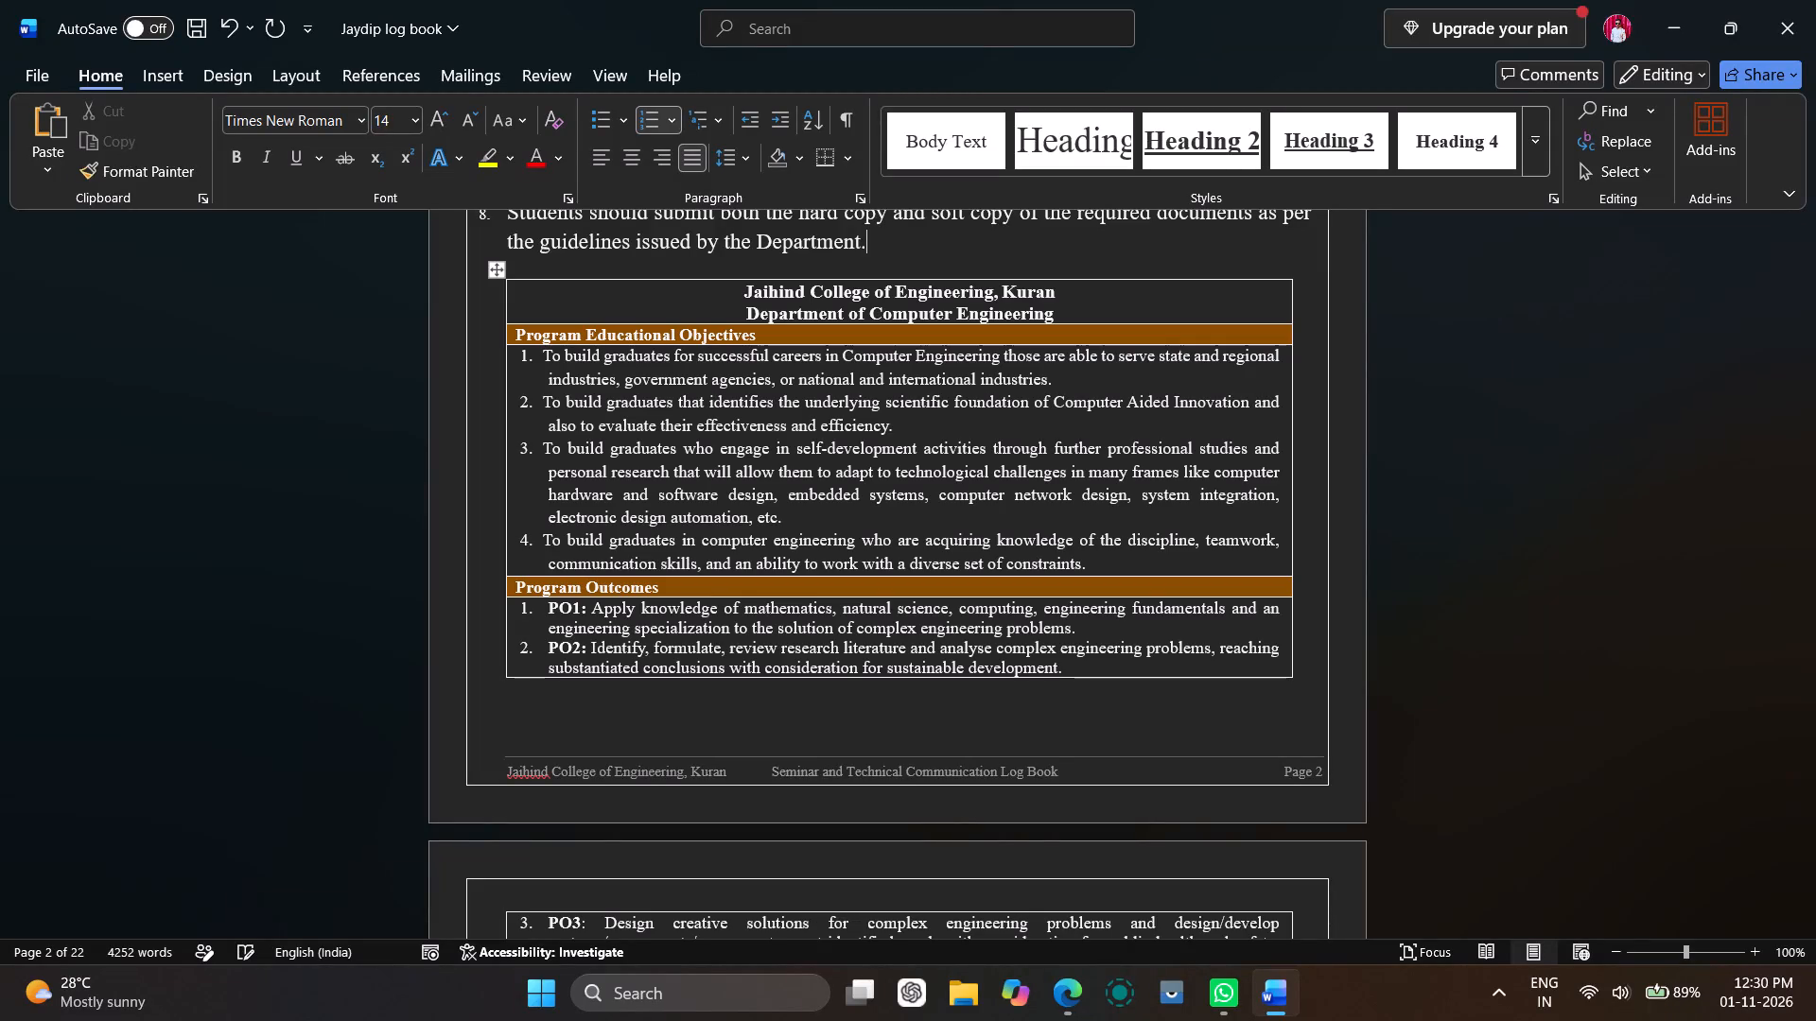
Insert blank lines after instruction 8 until the Program Educational Objectives table starts on page 3.
key(Return)
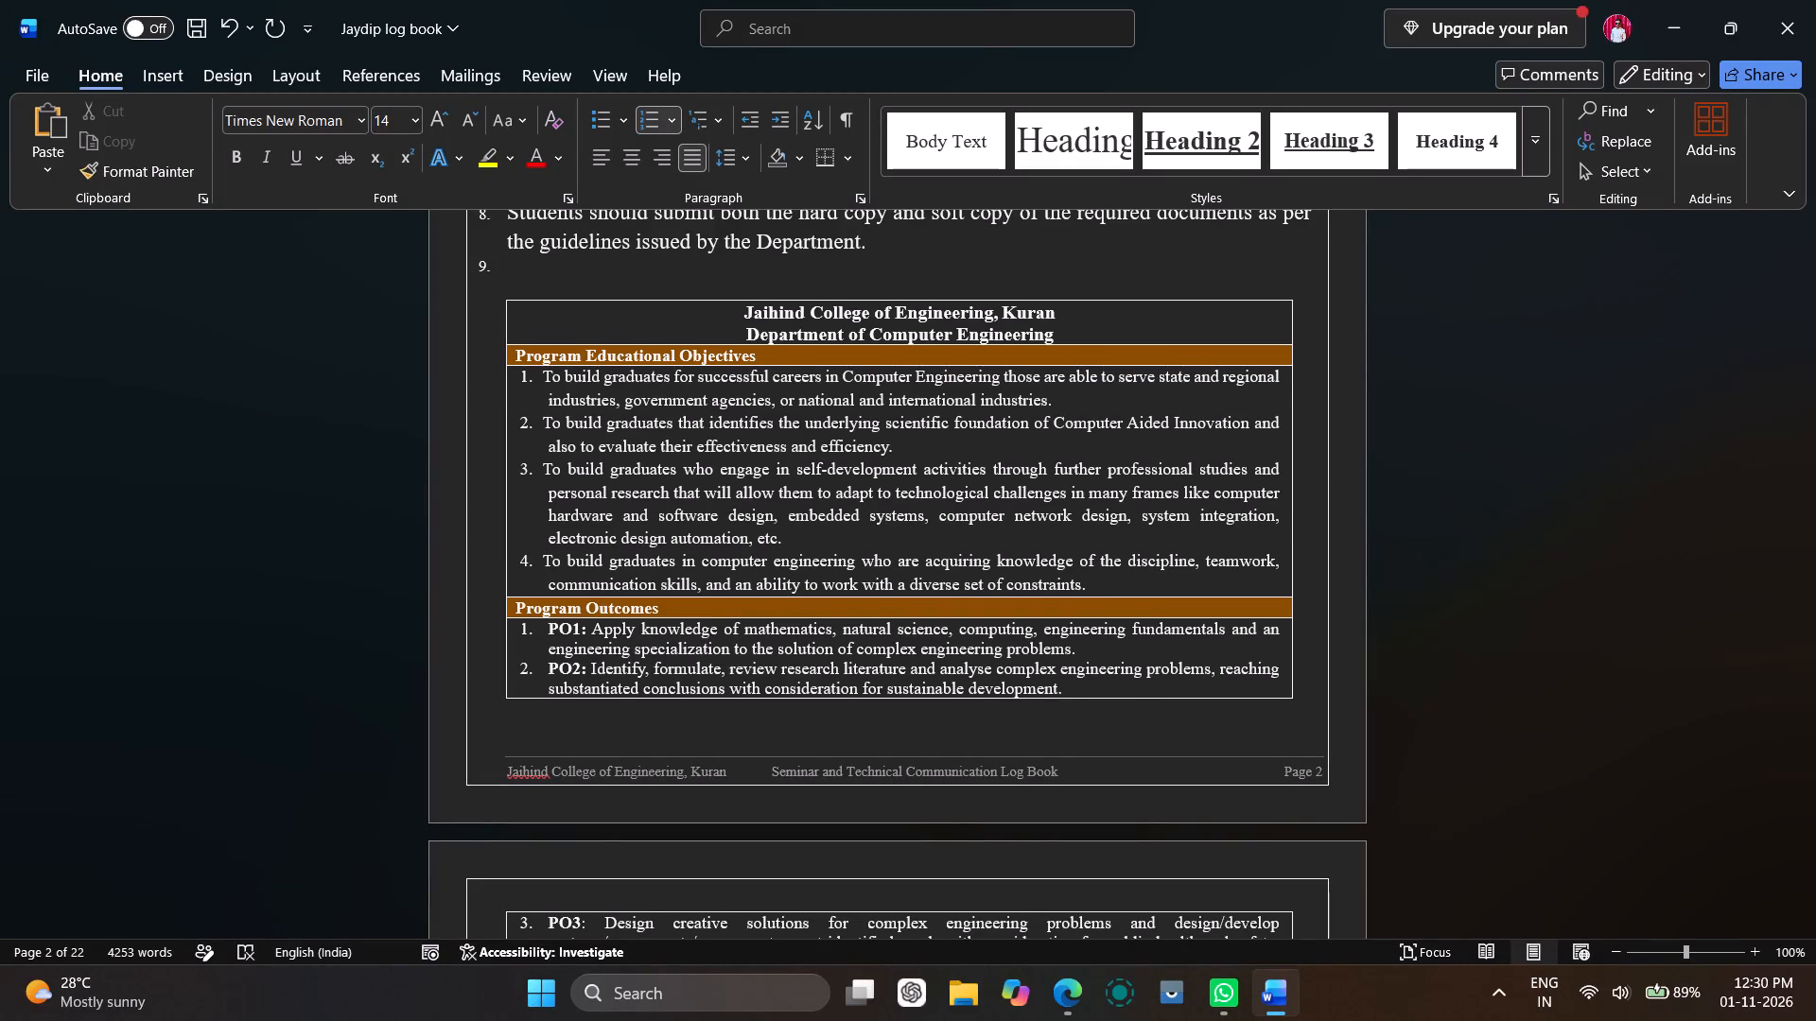
key(Return)
key(Return)
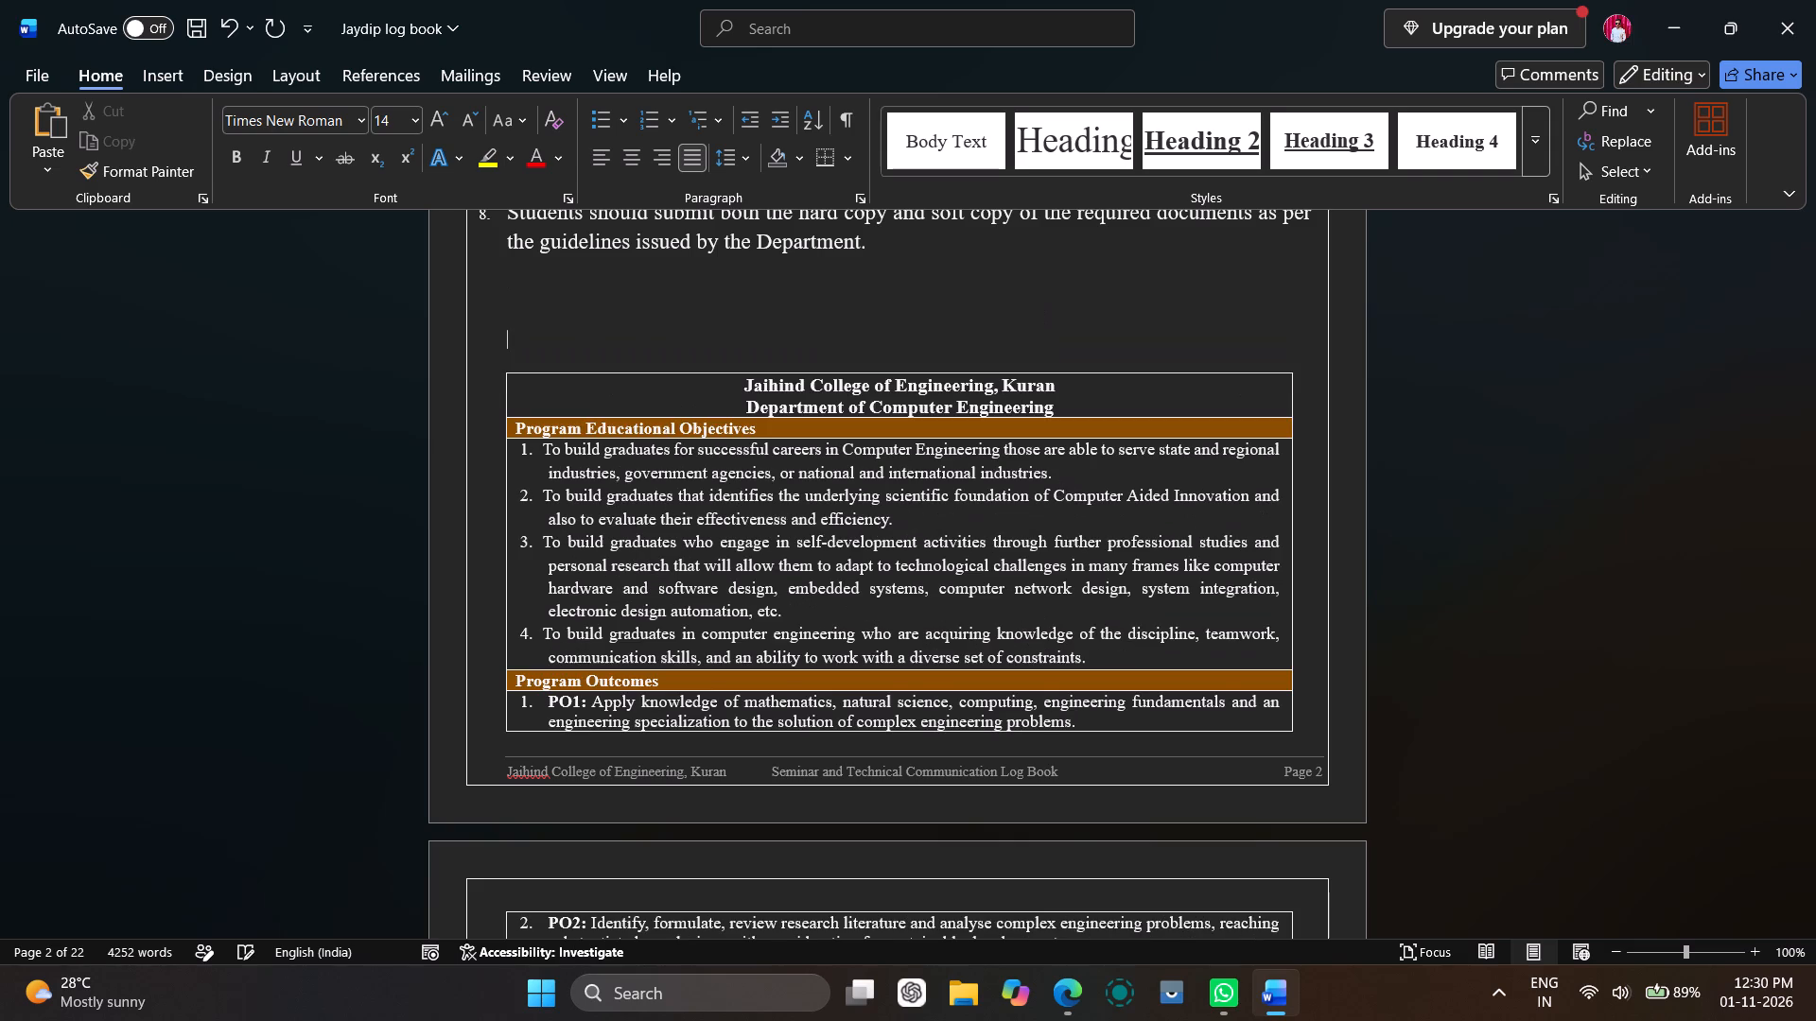
key(Return)
key(Return)
key(Return)
key(Return)
key(Return)
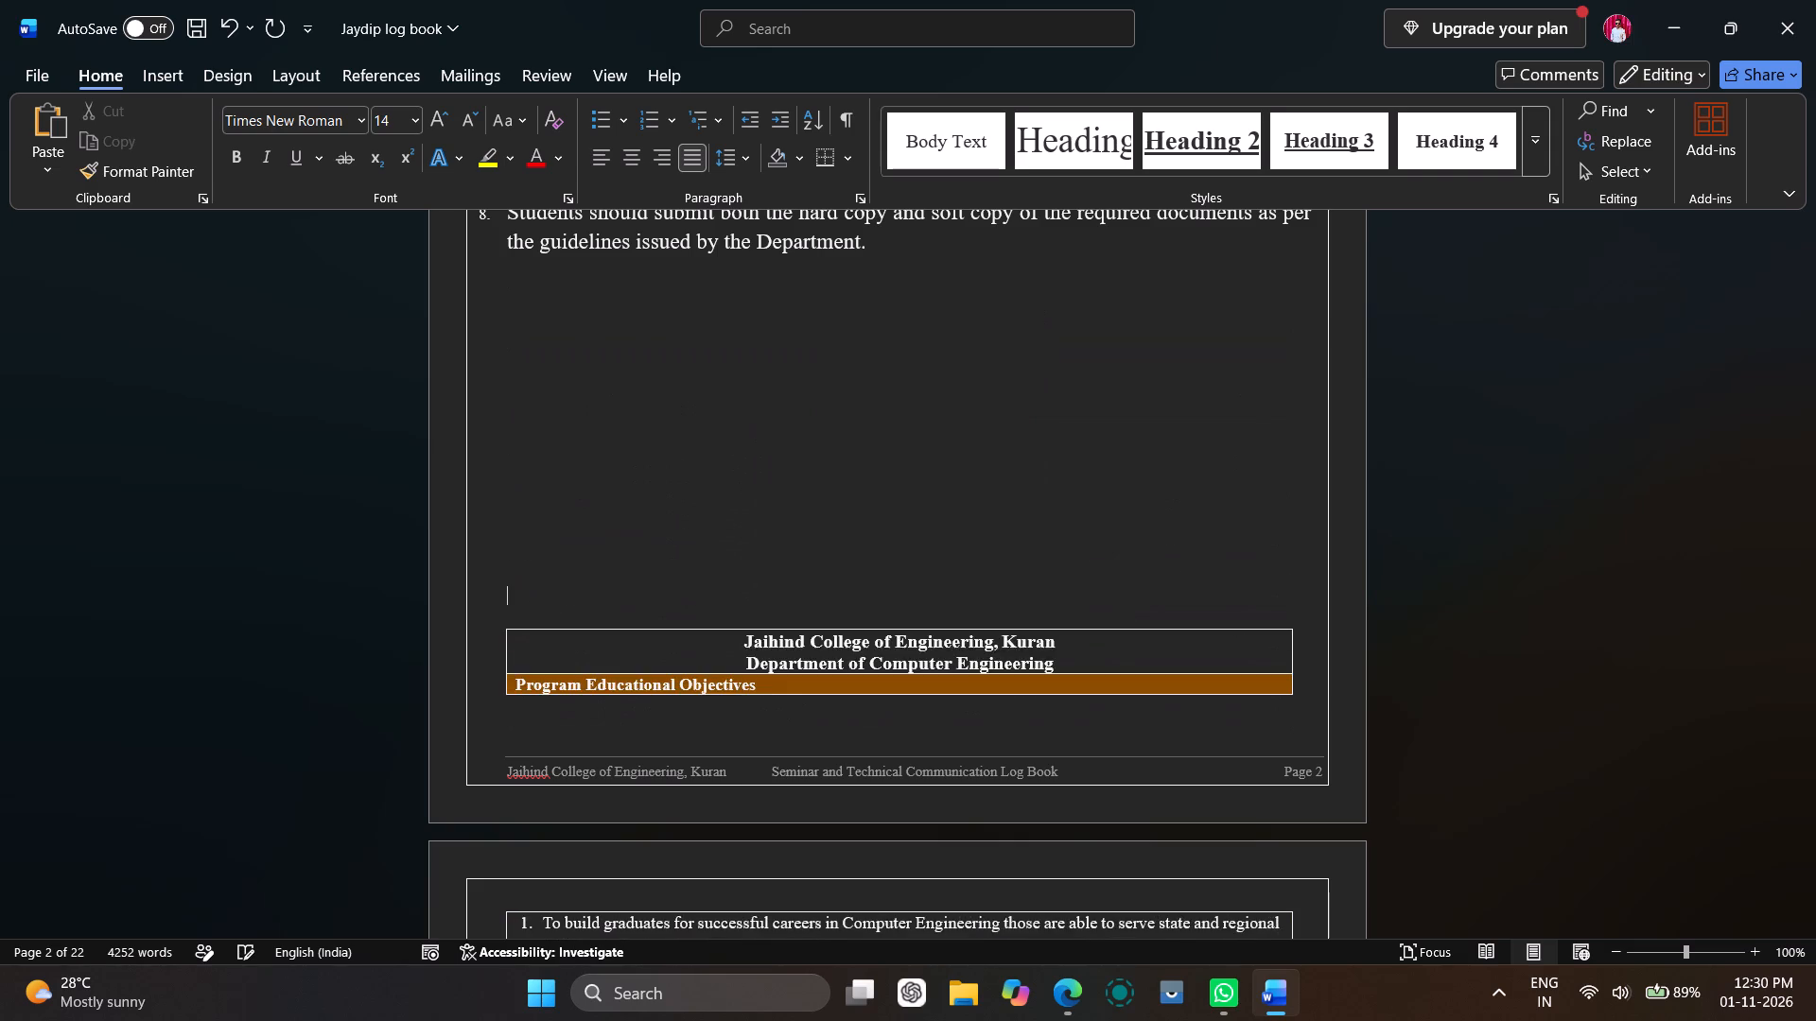
key(Return)
key(Return)
Examine the page breaks from page 3 to the references table on pages 6 and 7, then back to page 4.
scroll(911, 528, down, 7)
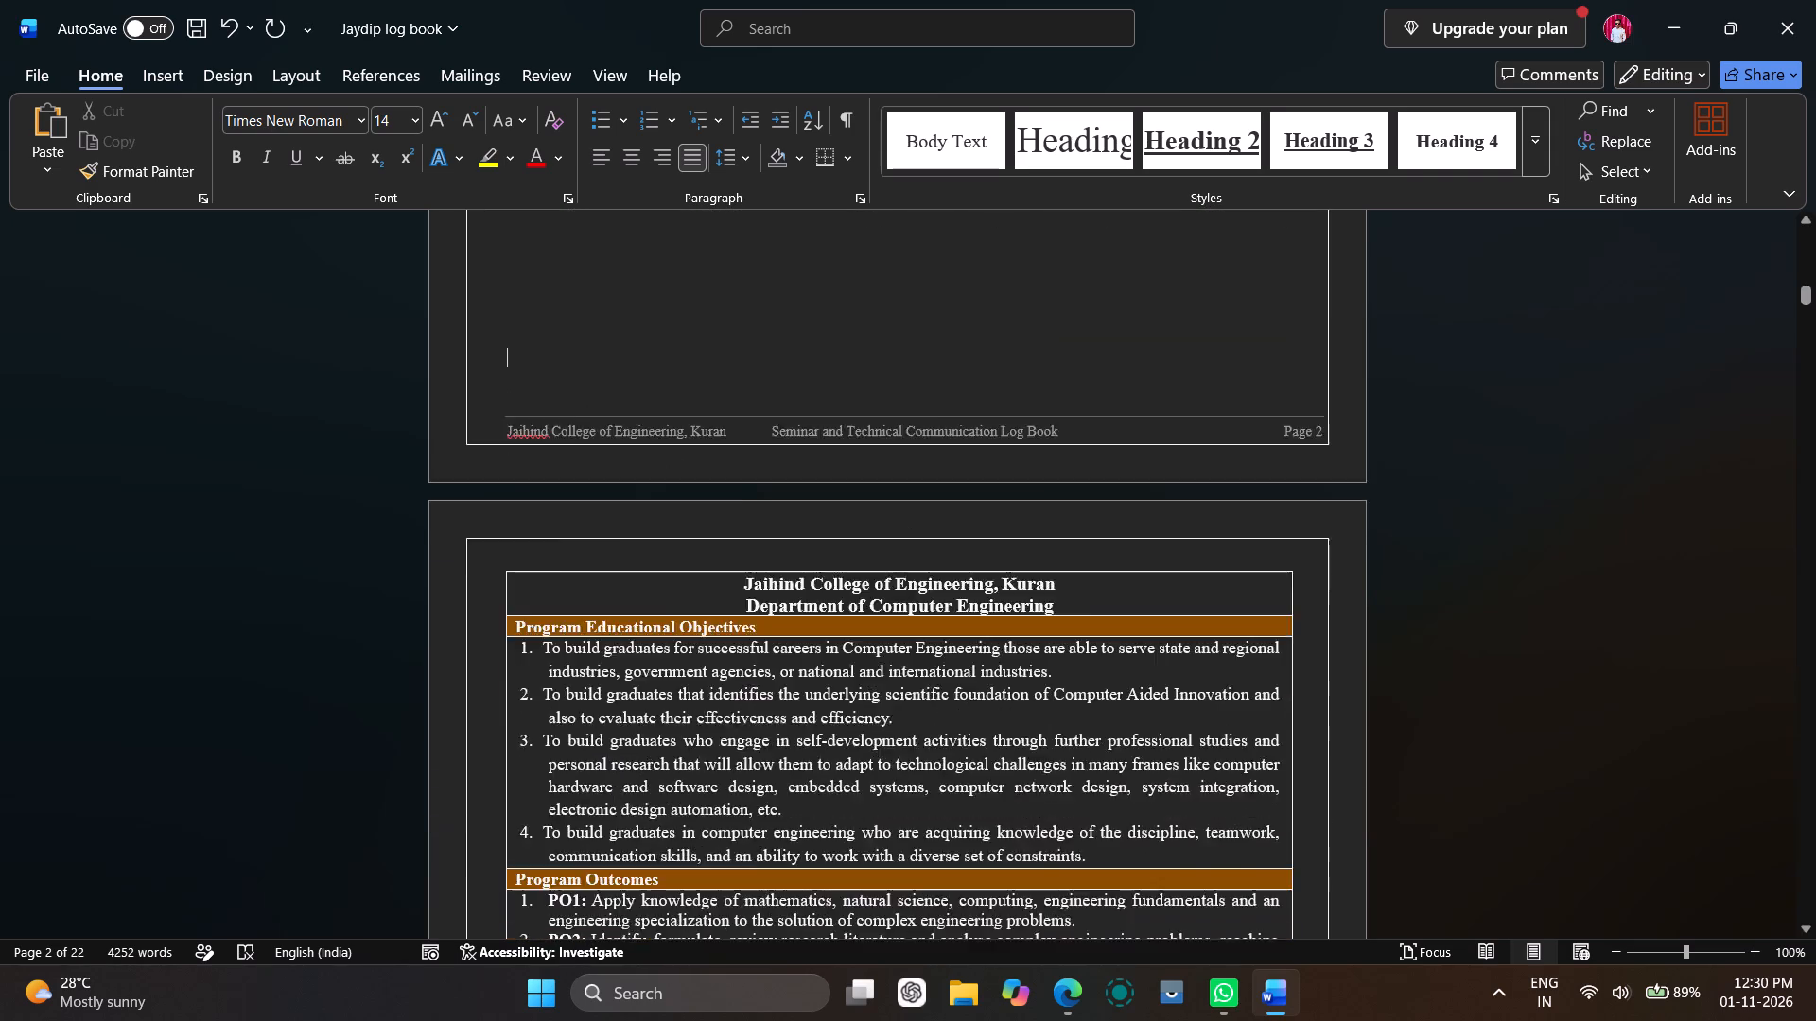
scroll(911, 528, down, 20)
scroll(911, 528, down, 20)
scroll(911, 528, down, 3)
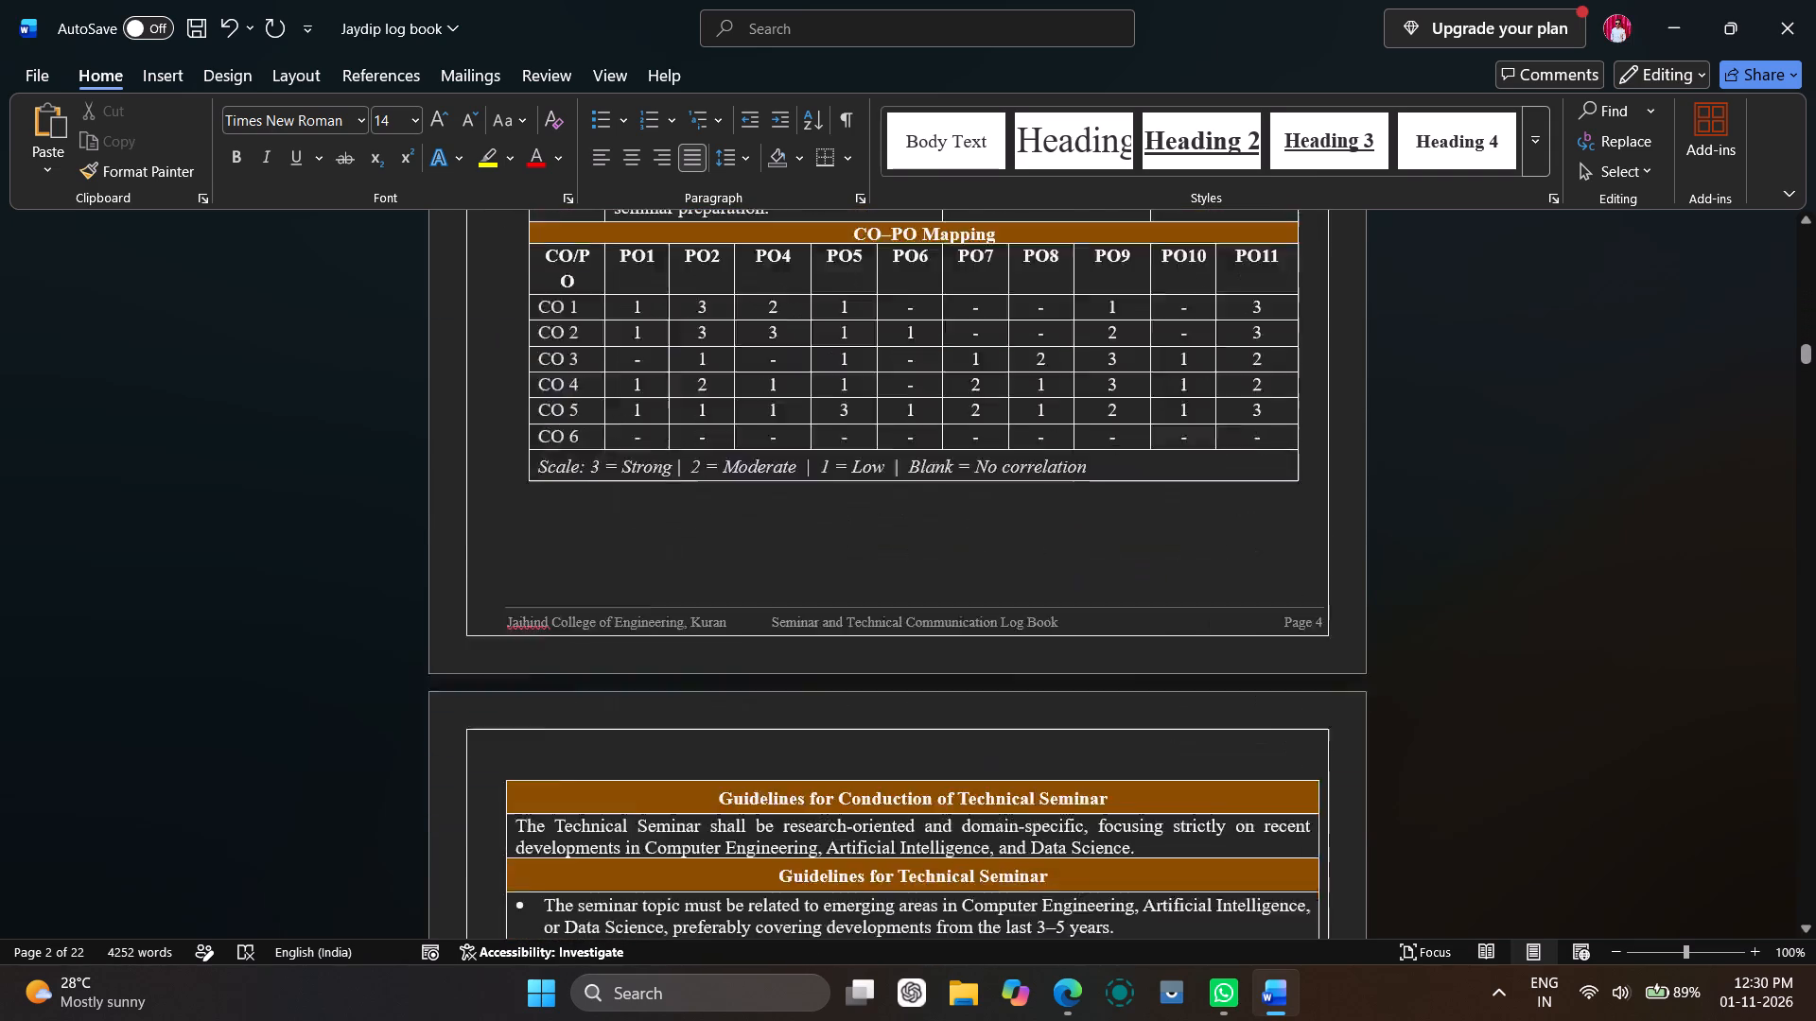
scroll(916, 522, down, 20)
scroll(916, 522, down, 20)
scroll(916, 522, down, 3)
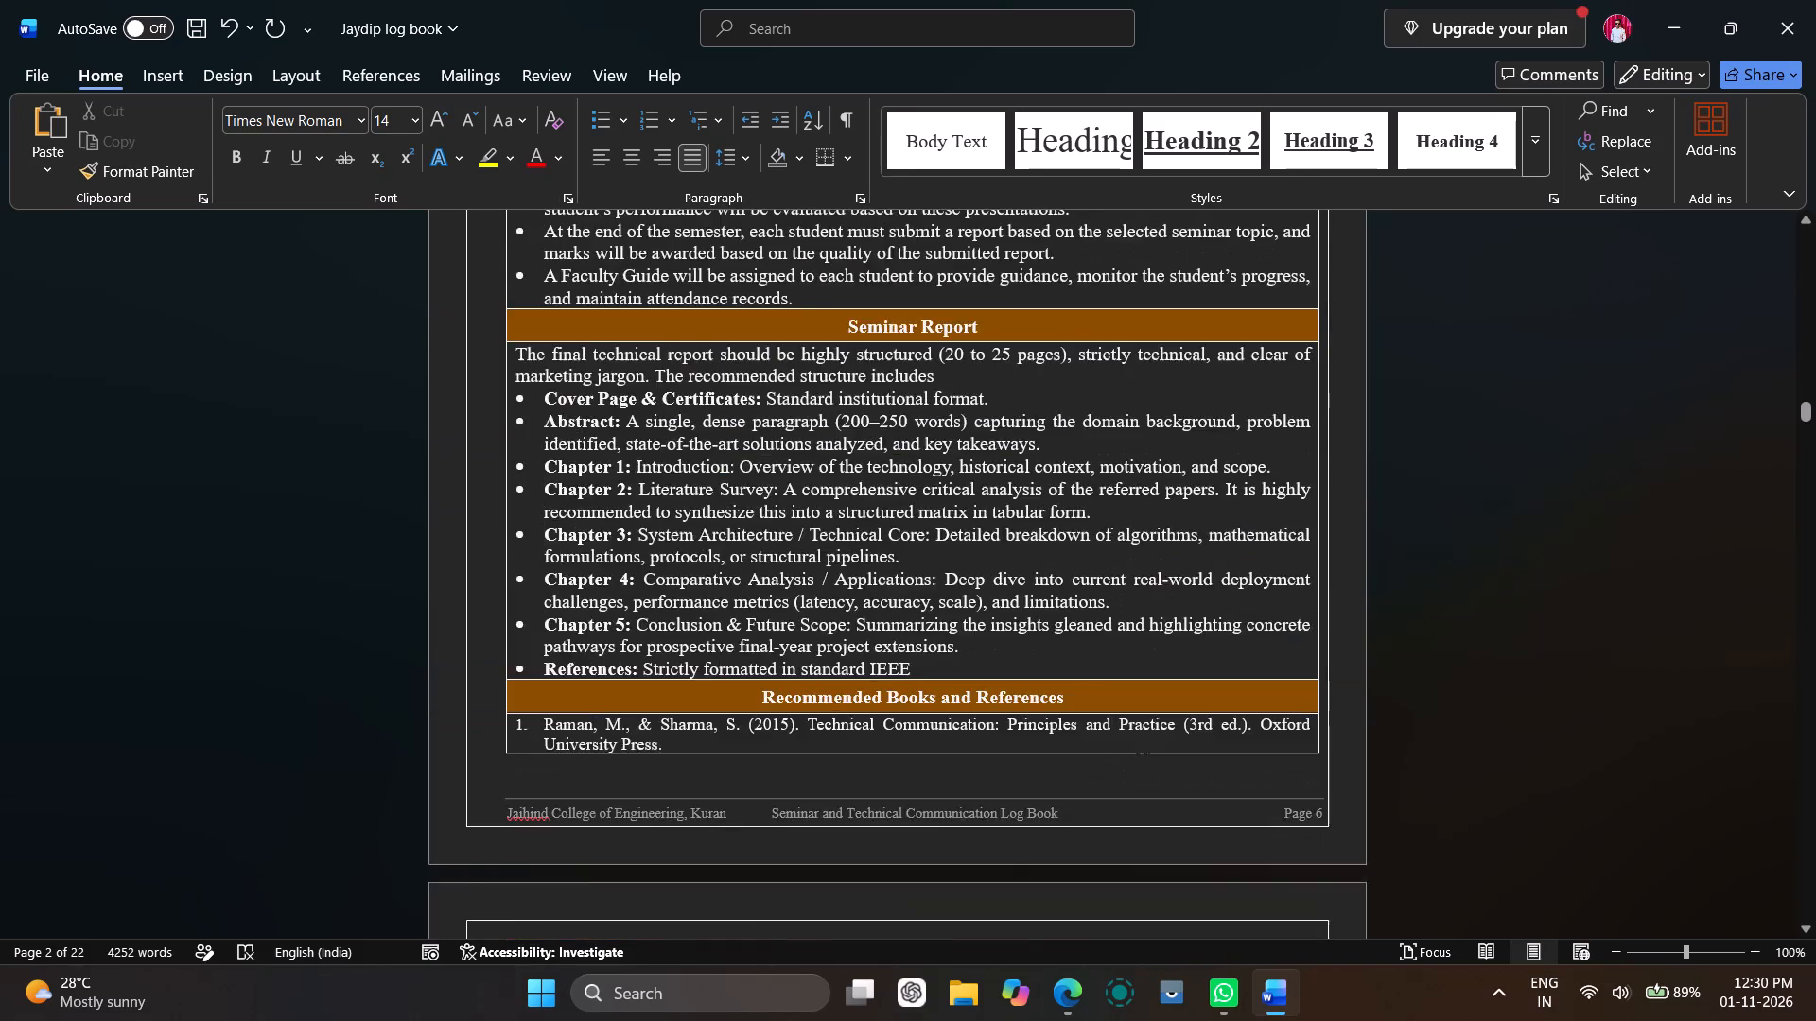
scroll(916, 521, down, 9)
scroll(916, 521, up, 7)
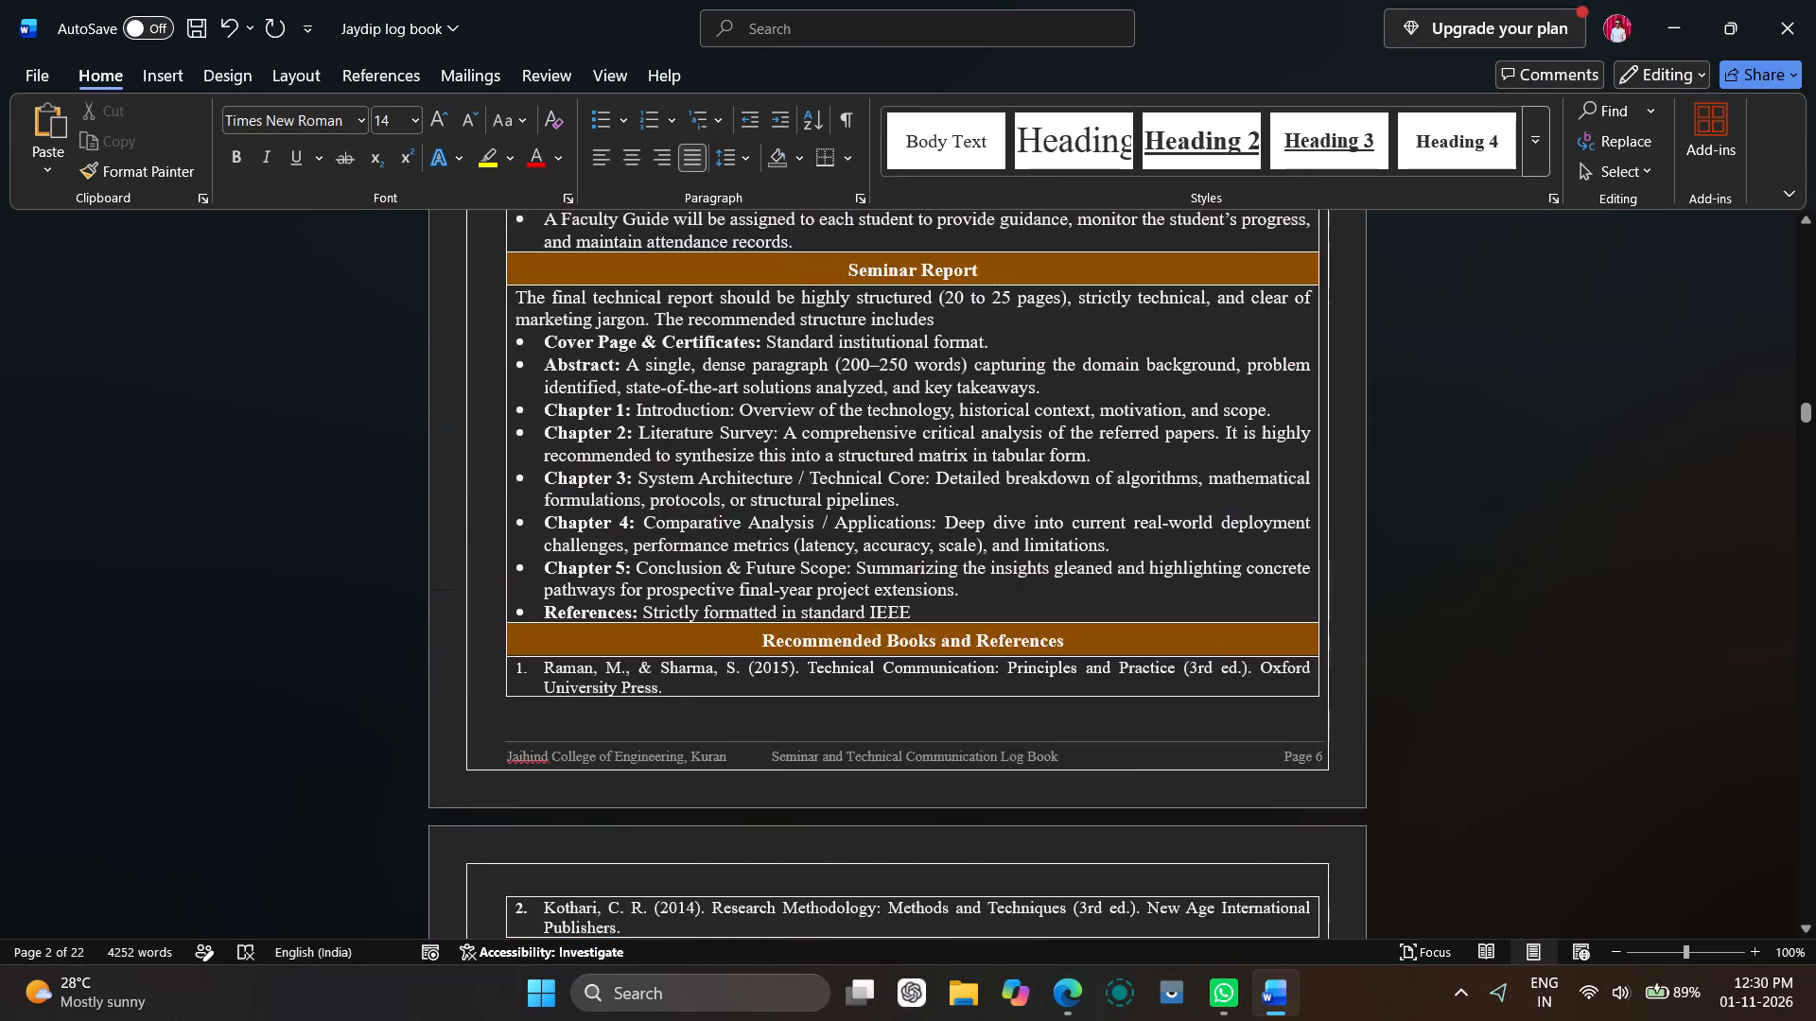
scroll(916, 521, up, 18)
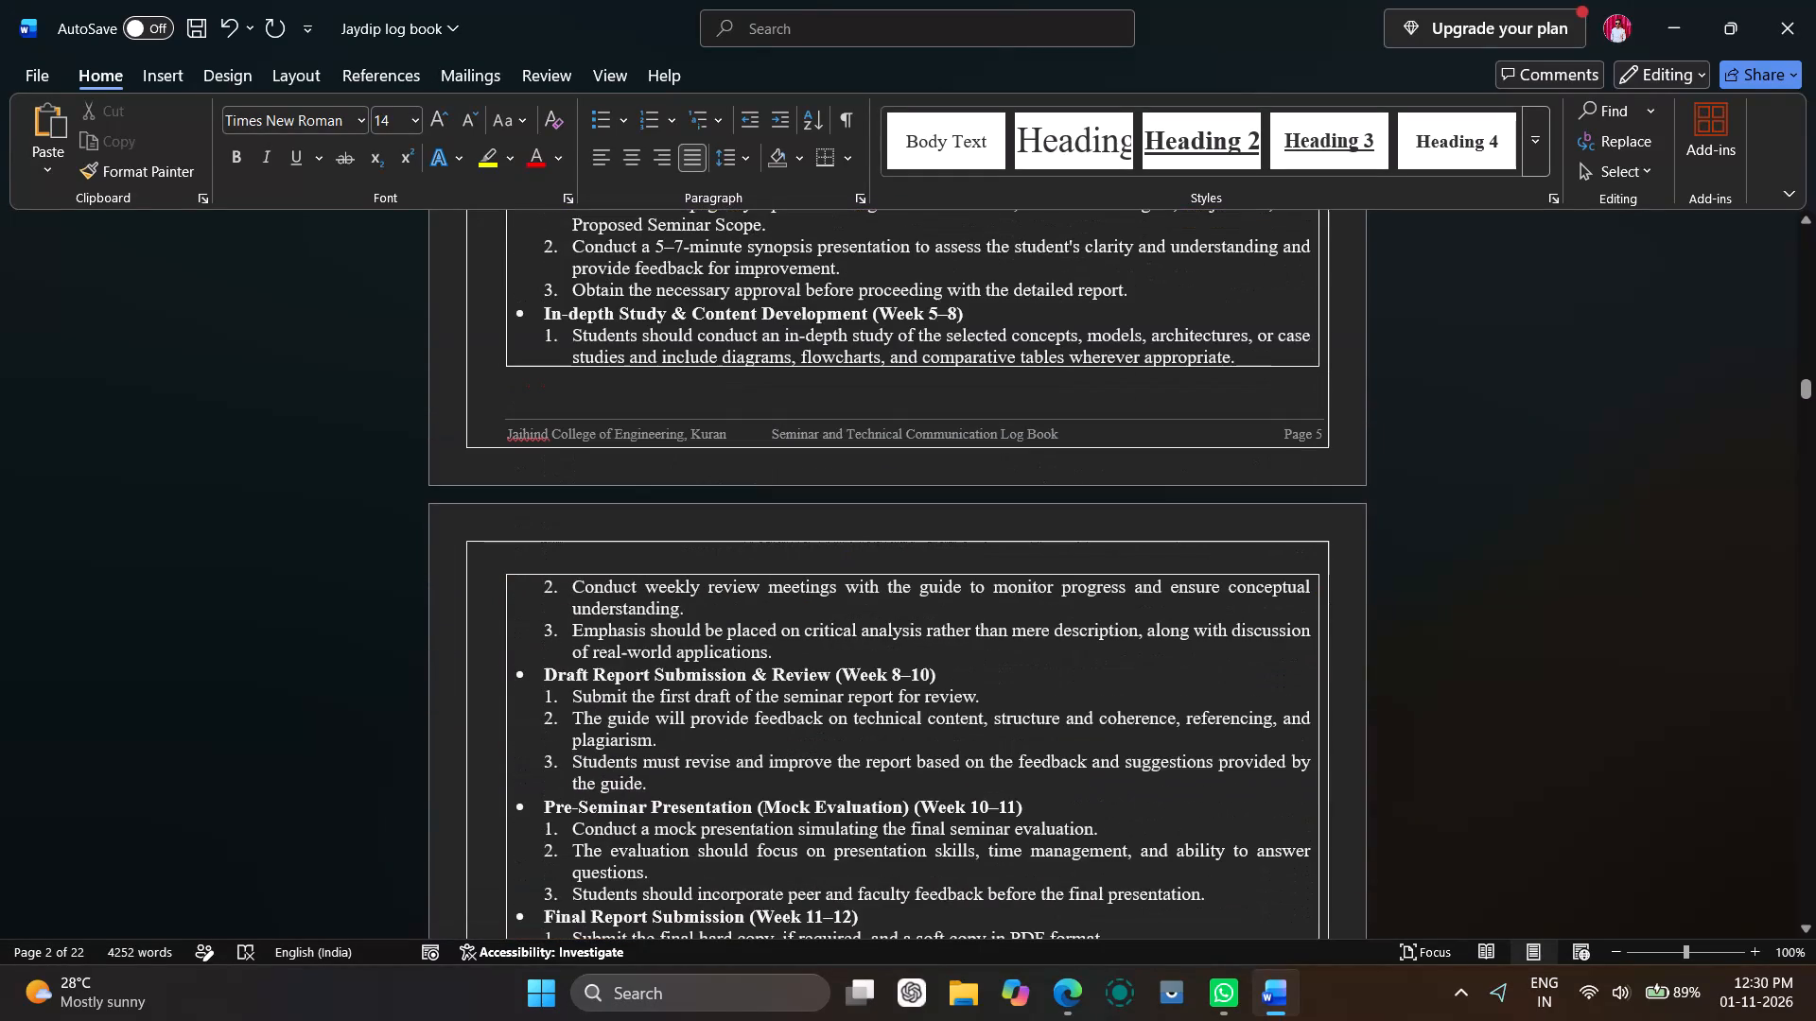
scroll(916, 521, up, 5)
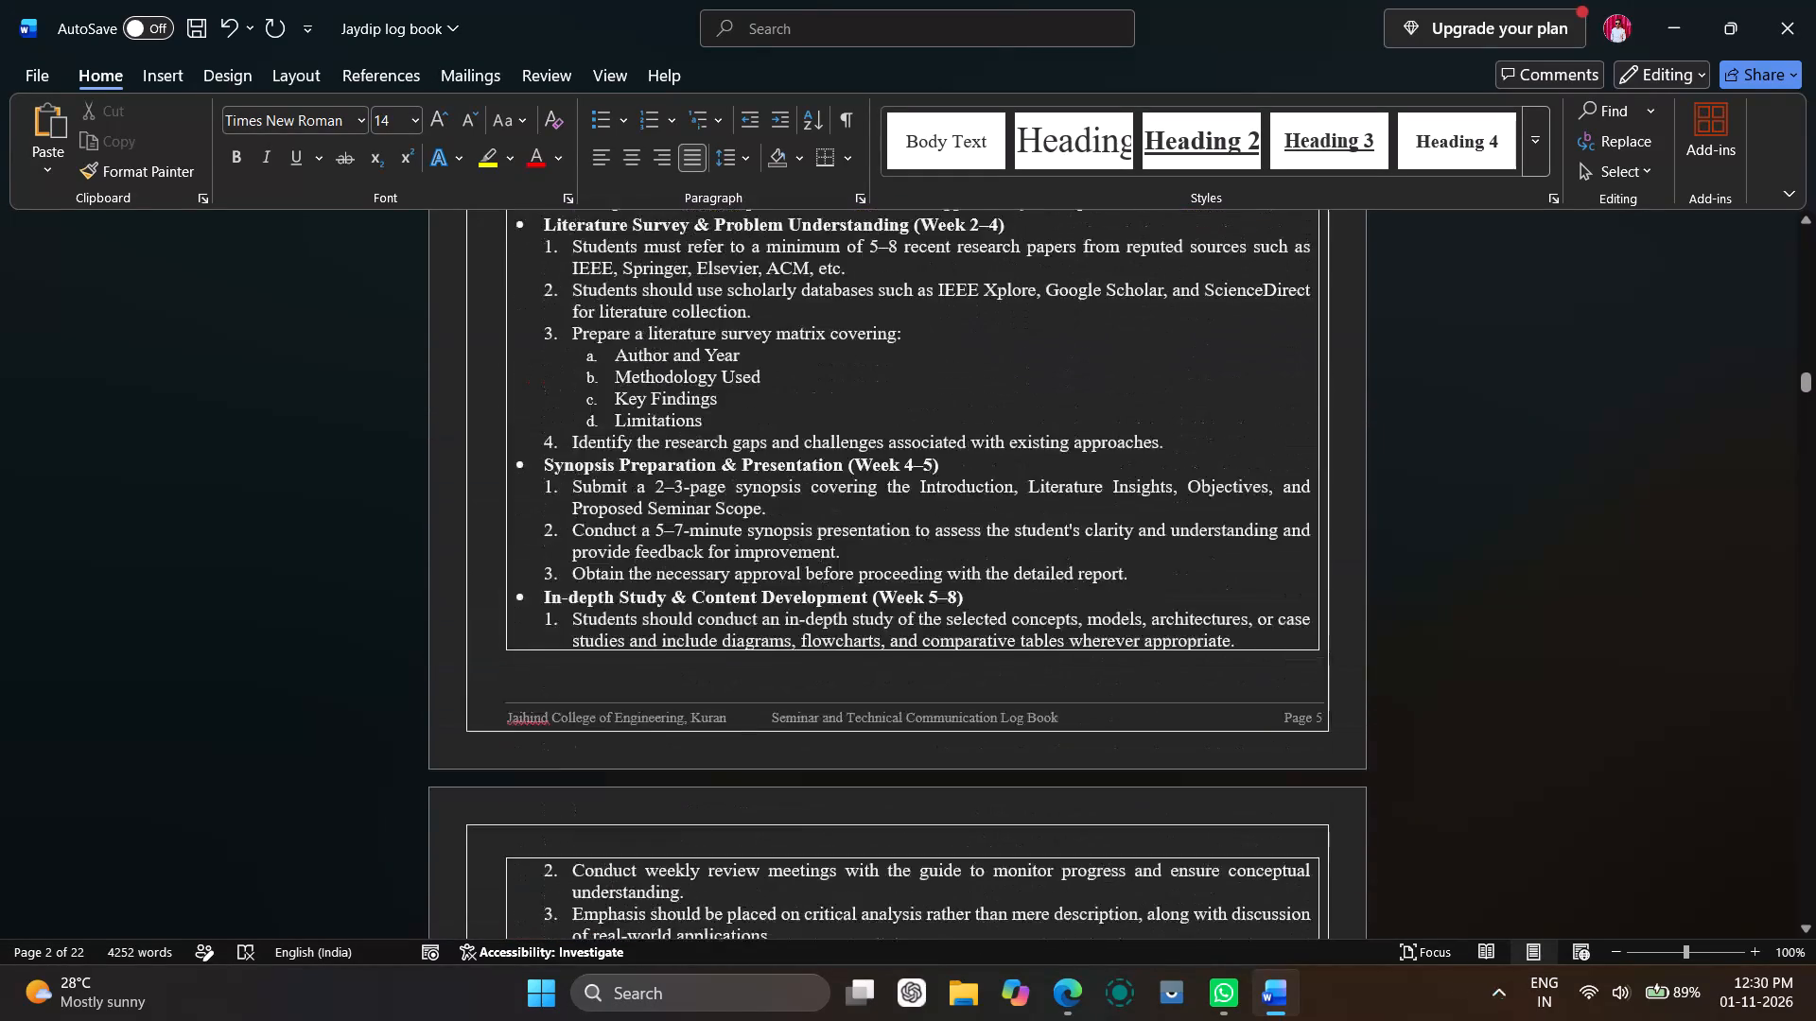
scroll(916, 521, up, 13)
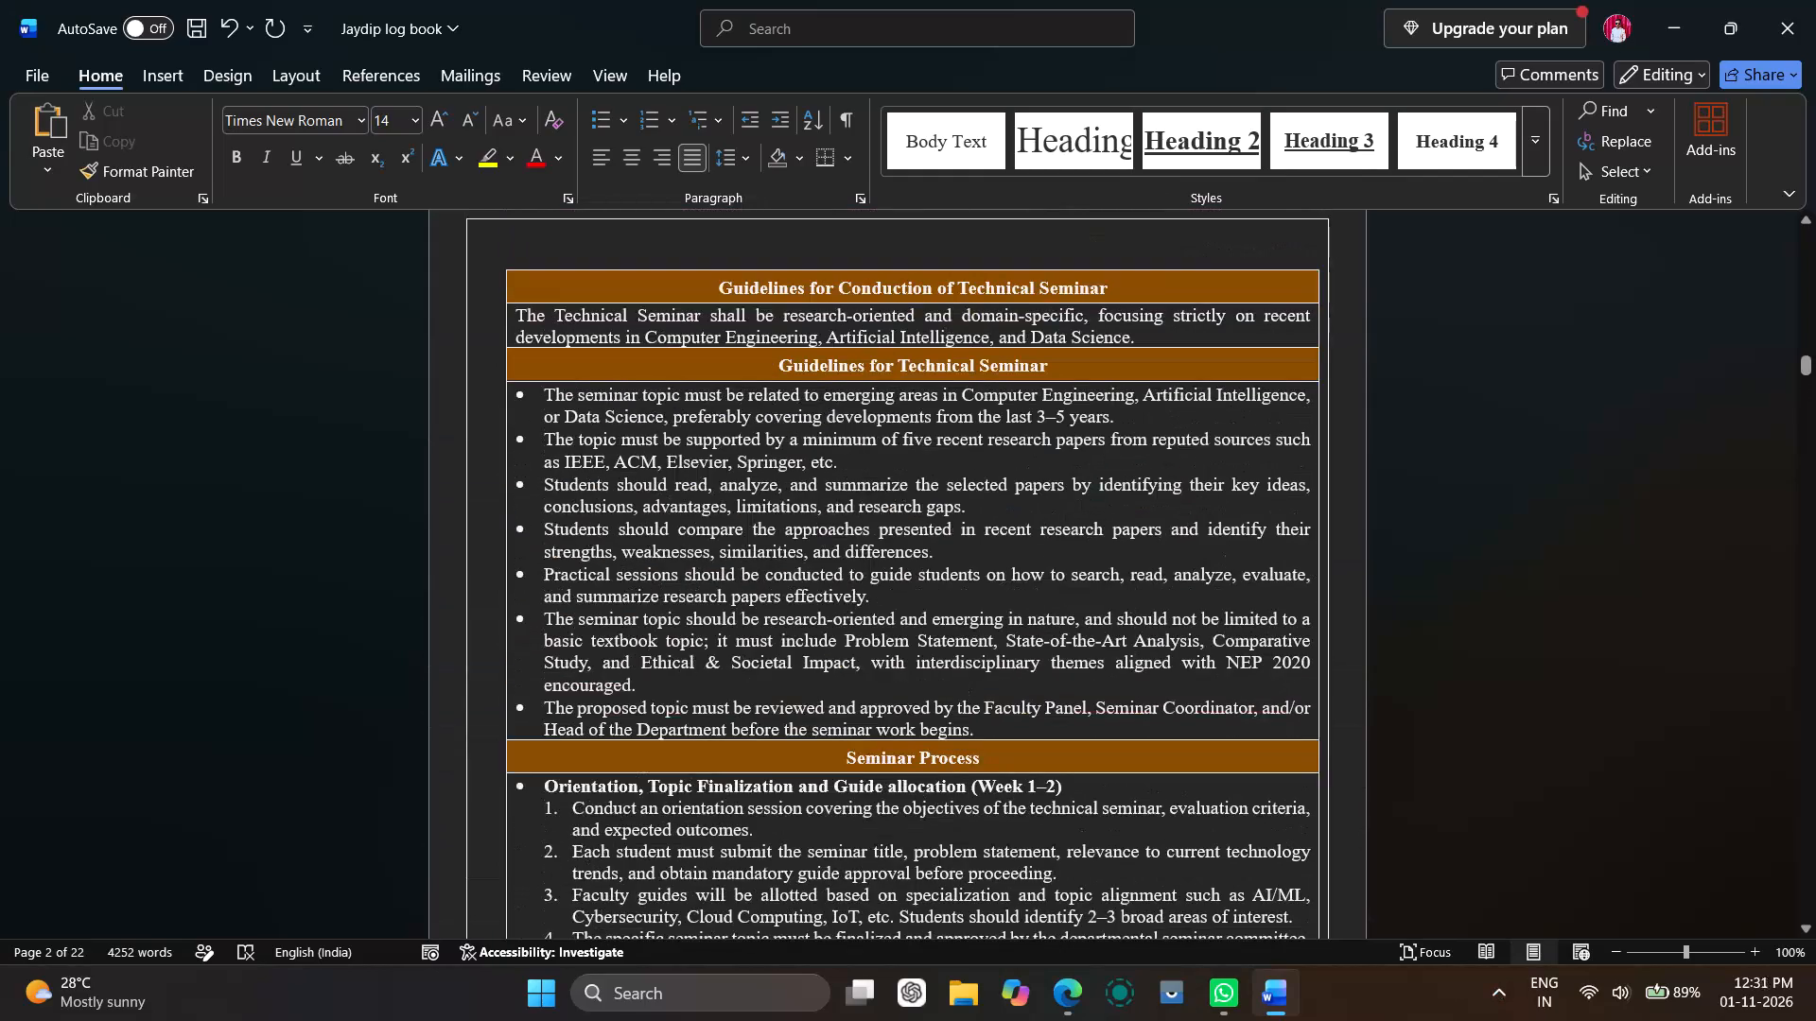
scroll(926, 512, down, 2)
scroll(926, 512, up, 13)
Replace the empty space after the CO–PO Mapping table on page 4 with two line breaks, keeping the Guidelines table on page 5.
click(777, 612)
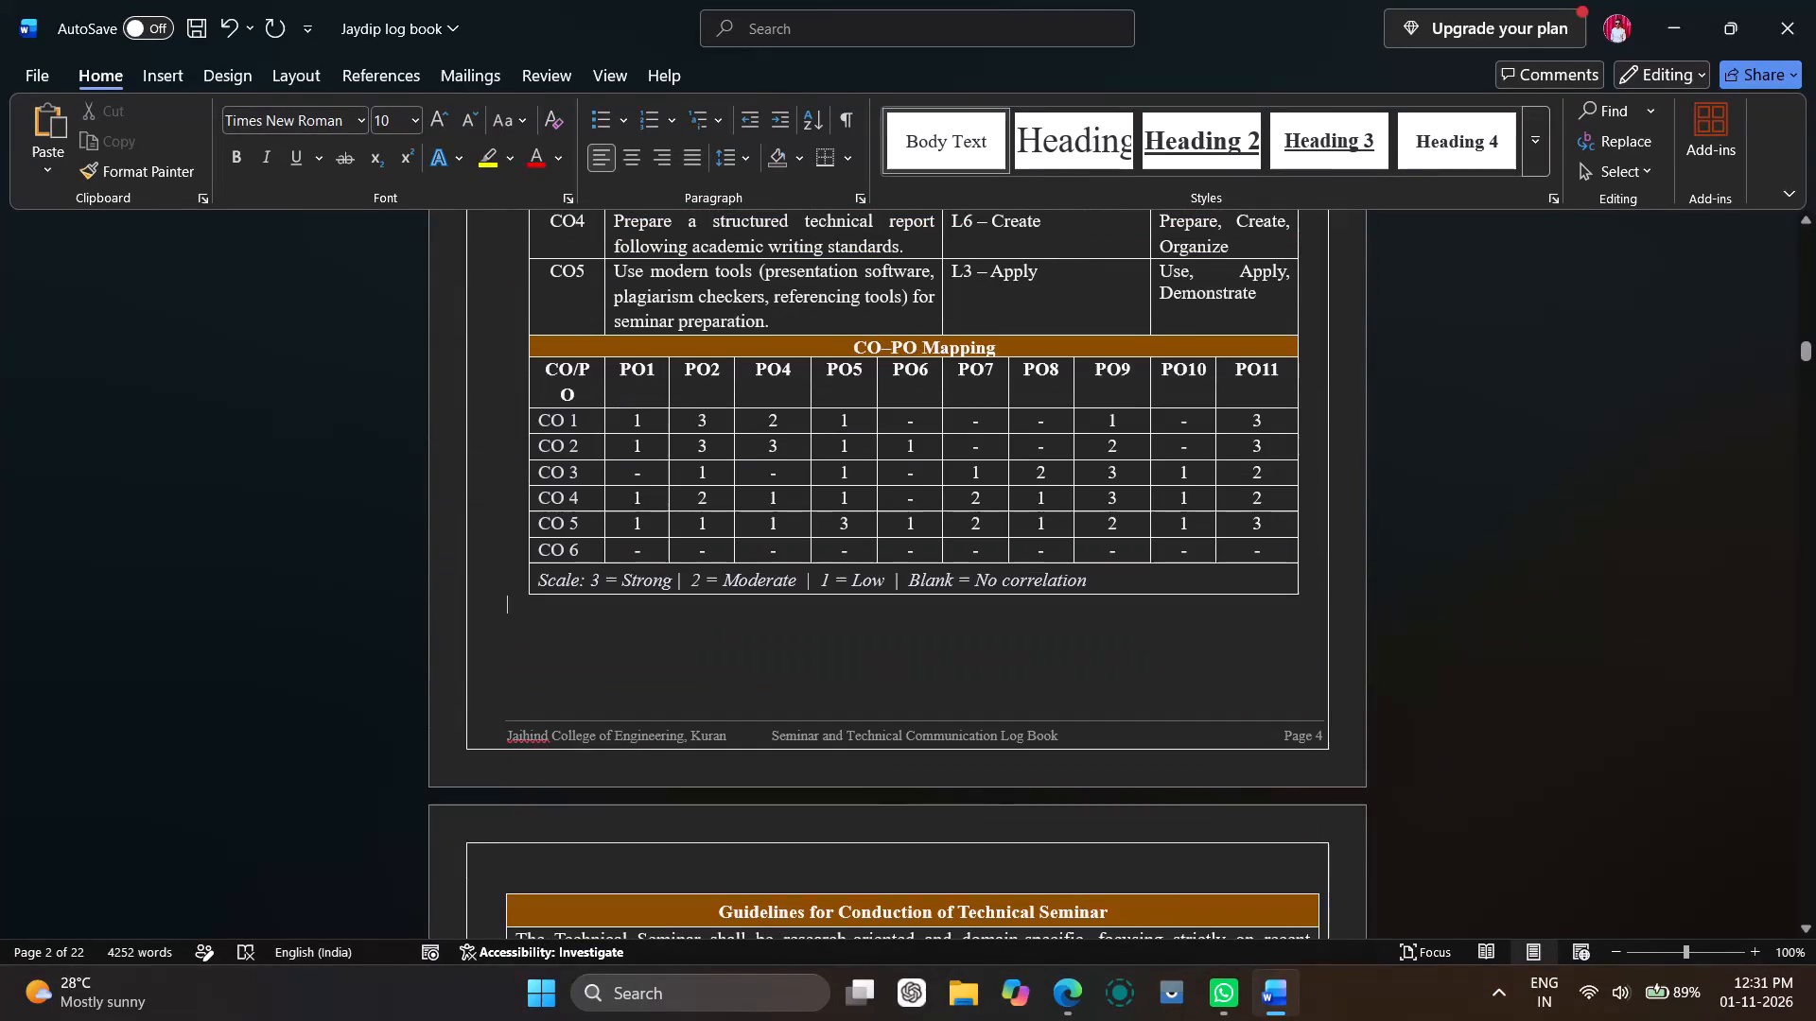
key(BackSpace)
key(BackSpace)
key(BackSpace)
key(BackSpace)
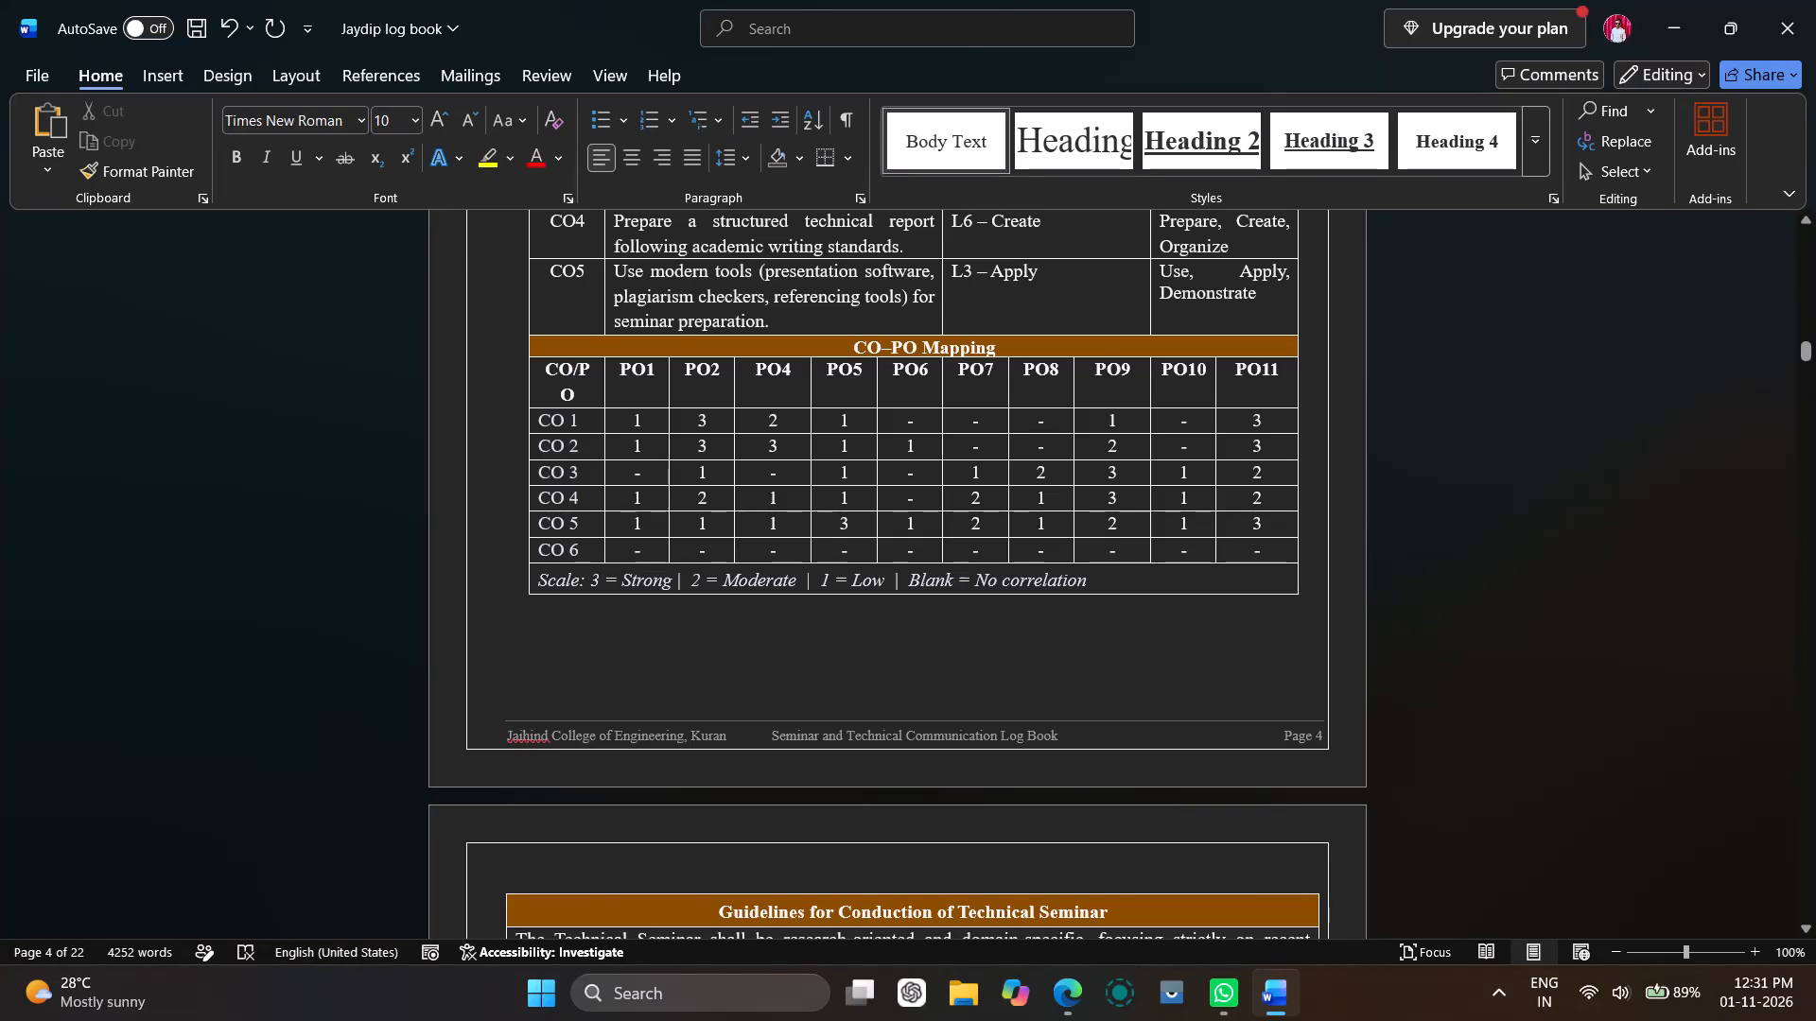
key(Delete)
key(Delete)
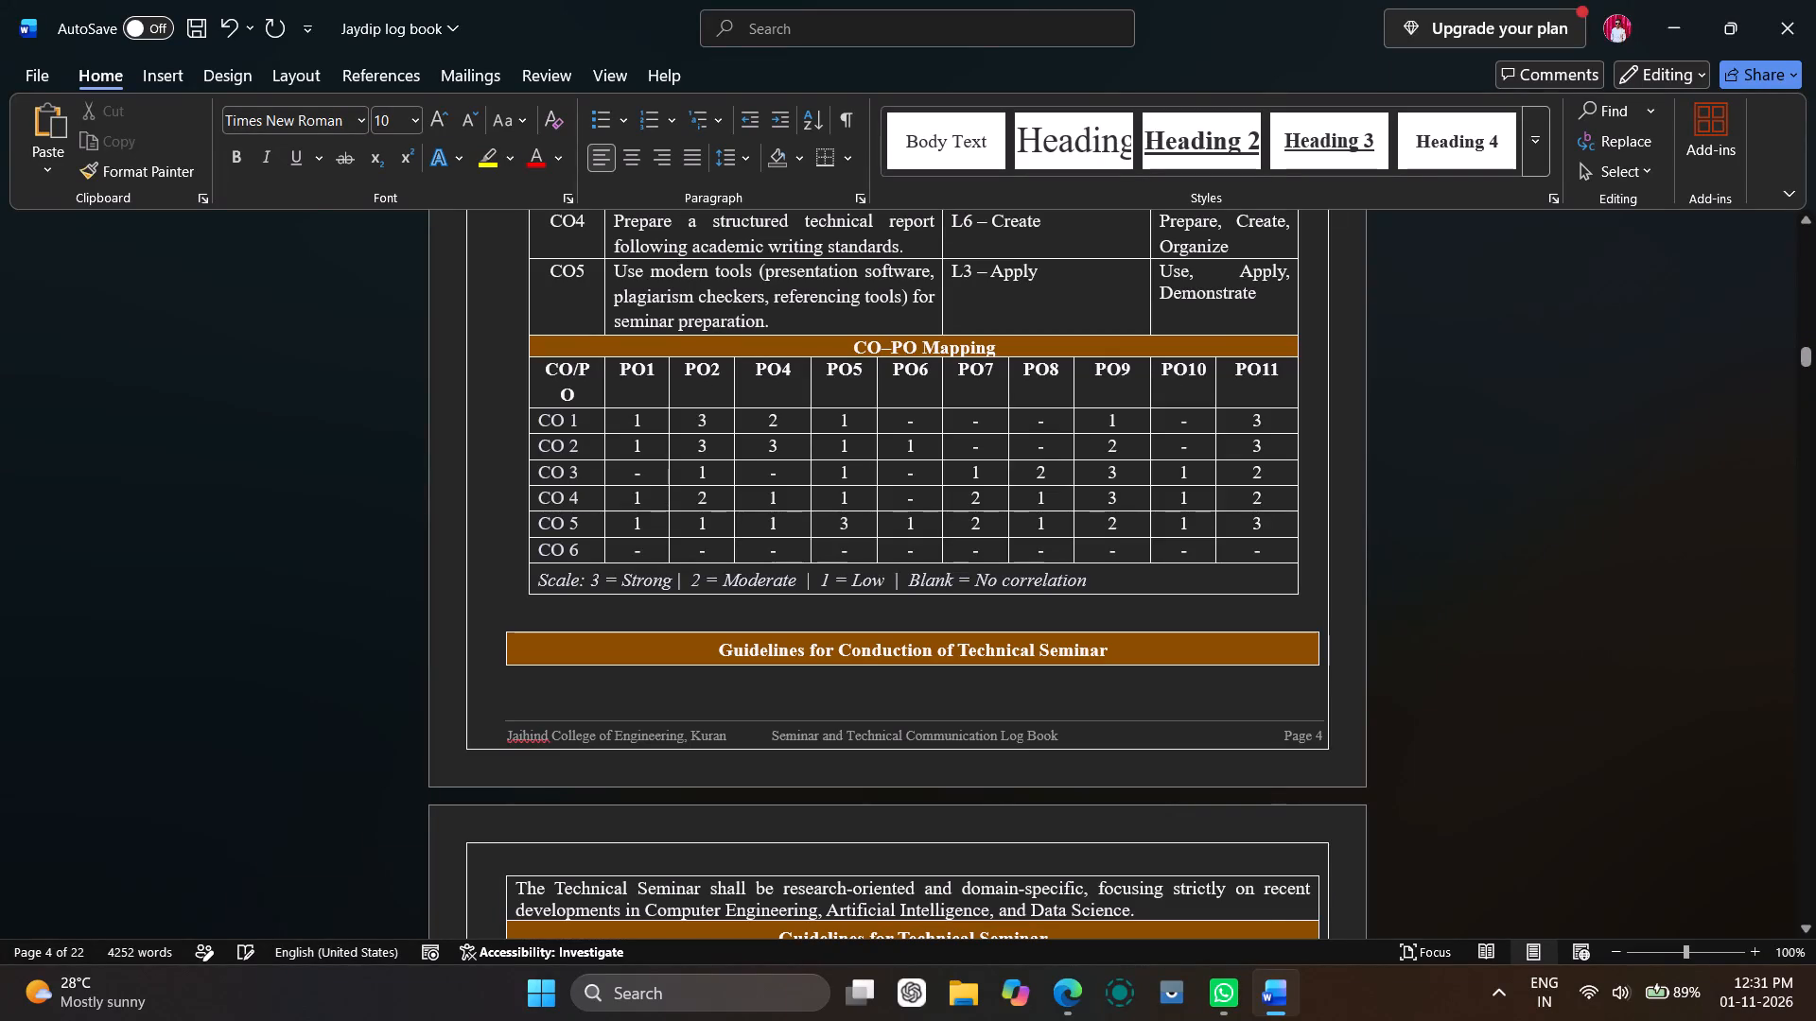
key(Return)
key(Return)
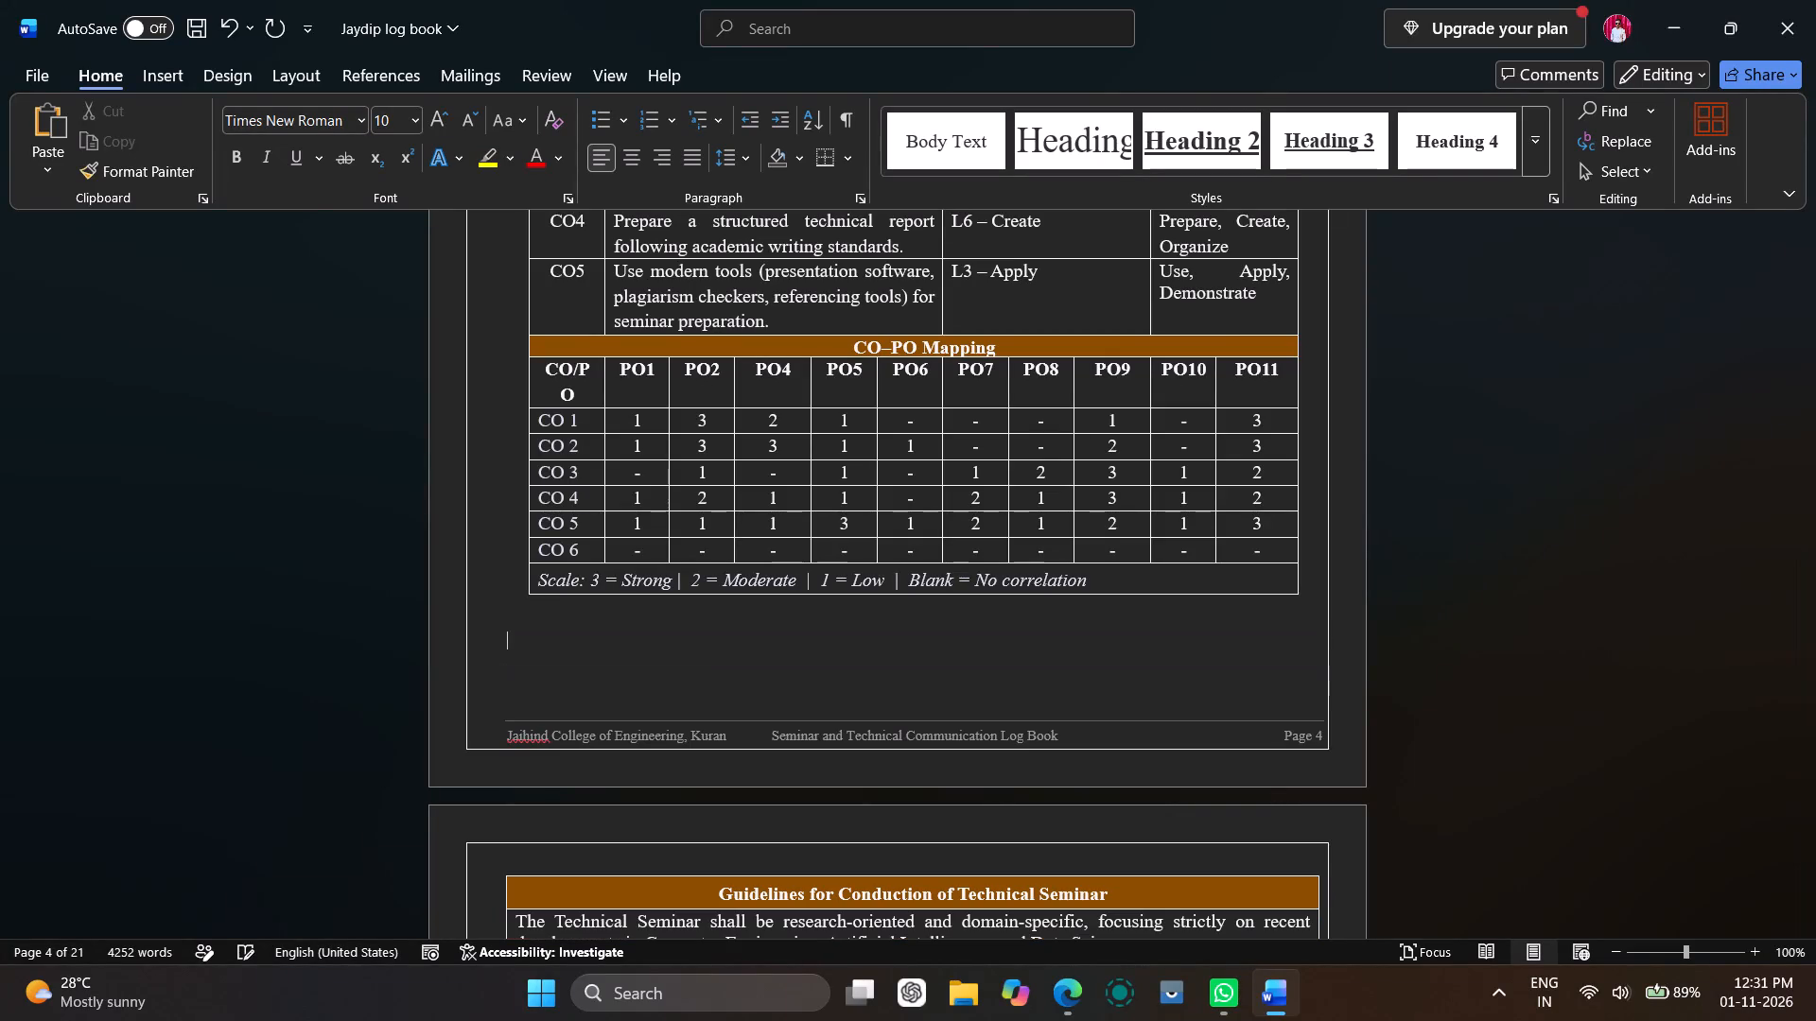
Check the placement of the Recommended Books and References table relative to the Table of Contents page.
scroll(792, 637, down, 20)
scroll(792, 637, down, 3)
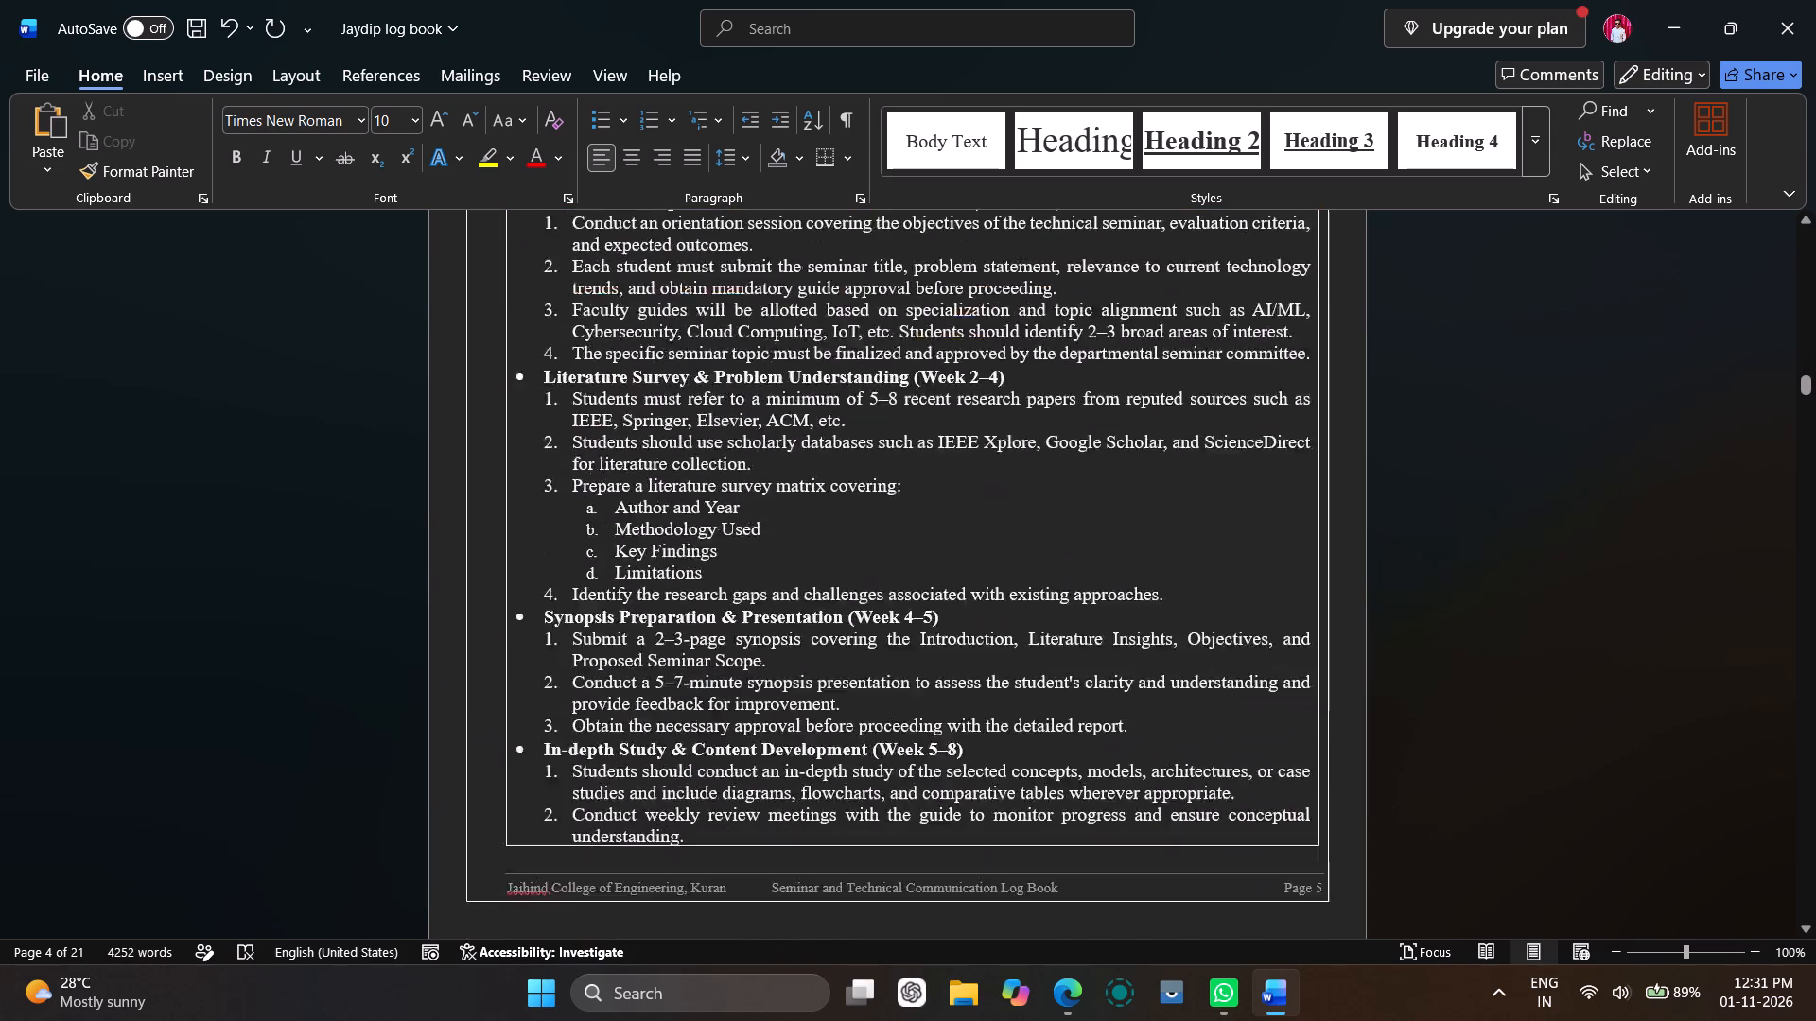
scroll(792, 637, down, 20)
scroll(792, 637, down, 20)
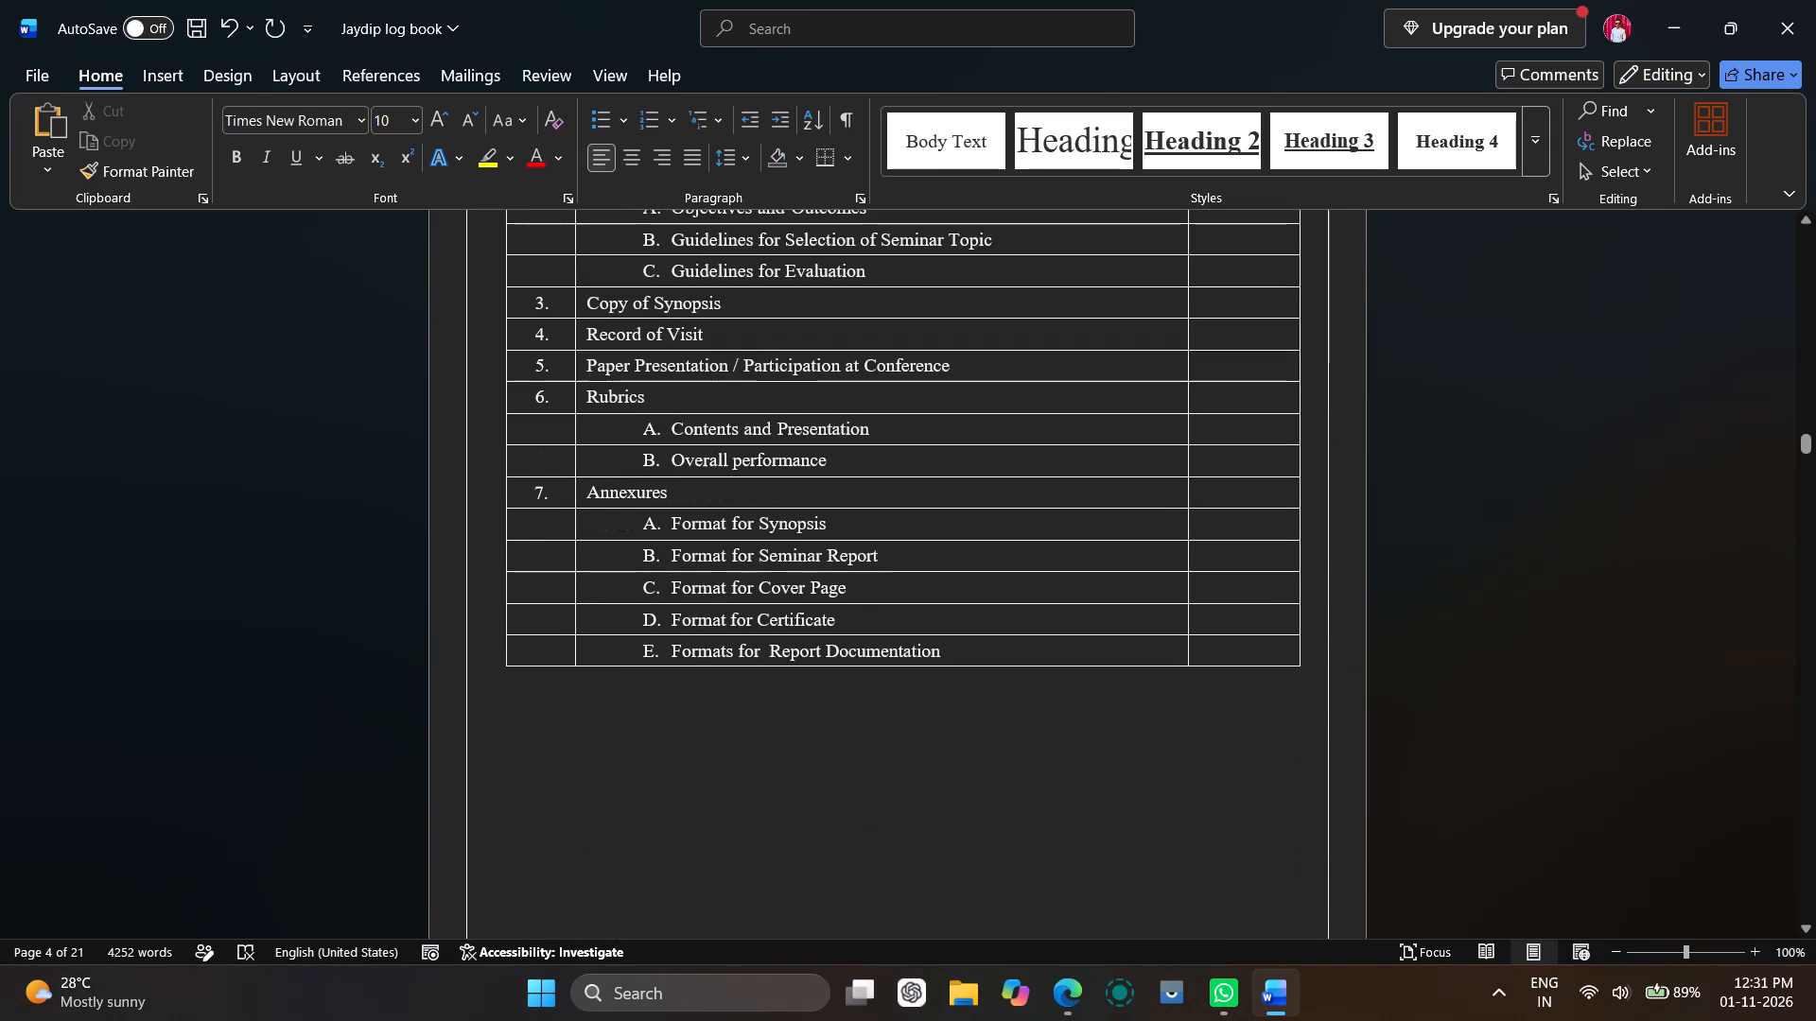
scroll(792, 635, up, 10)
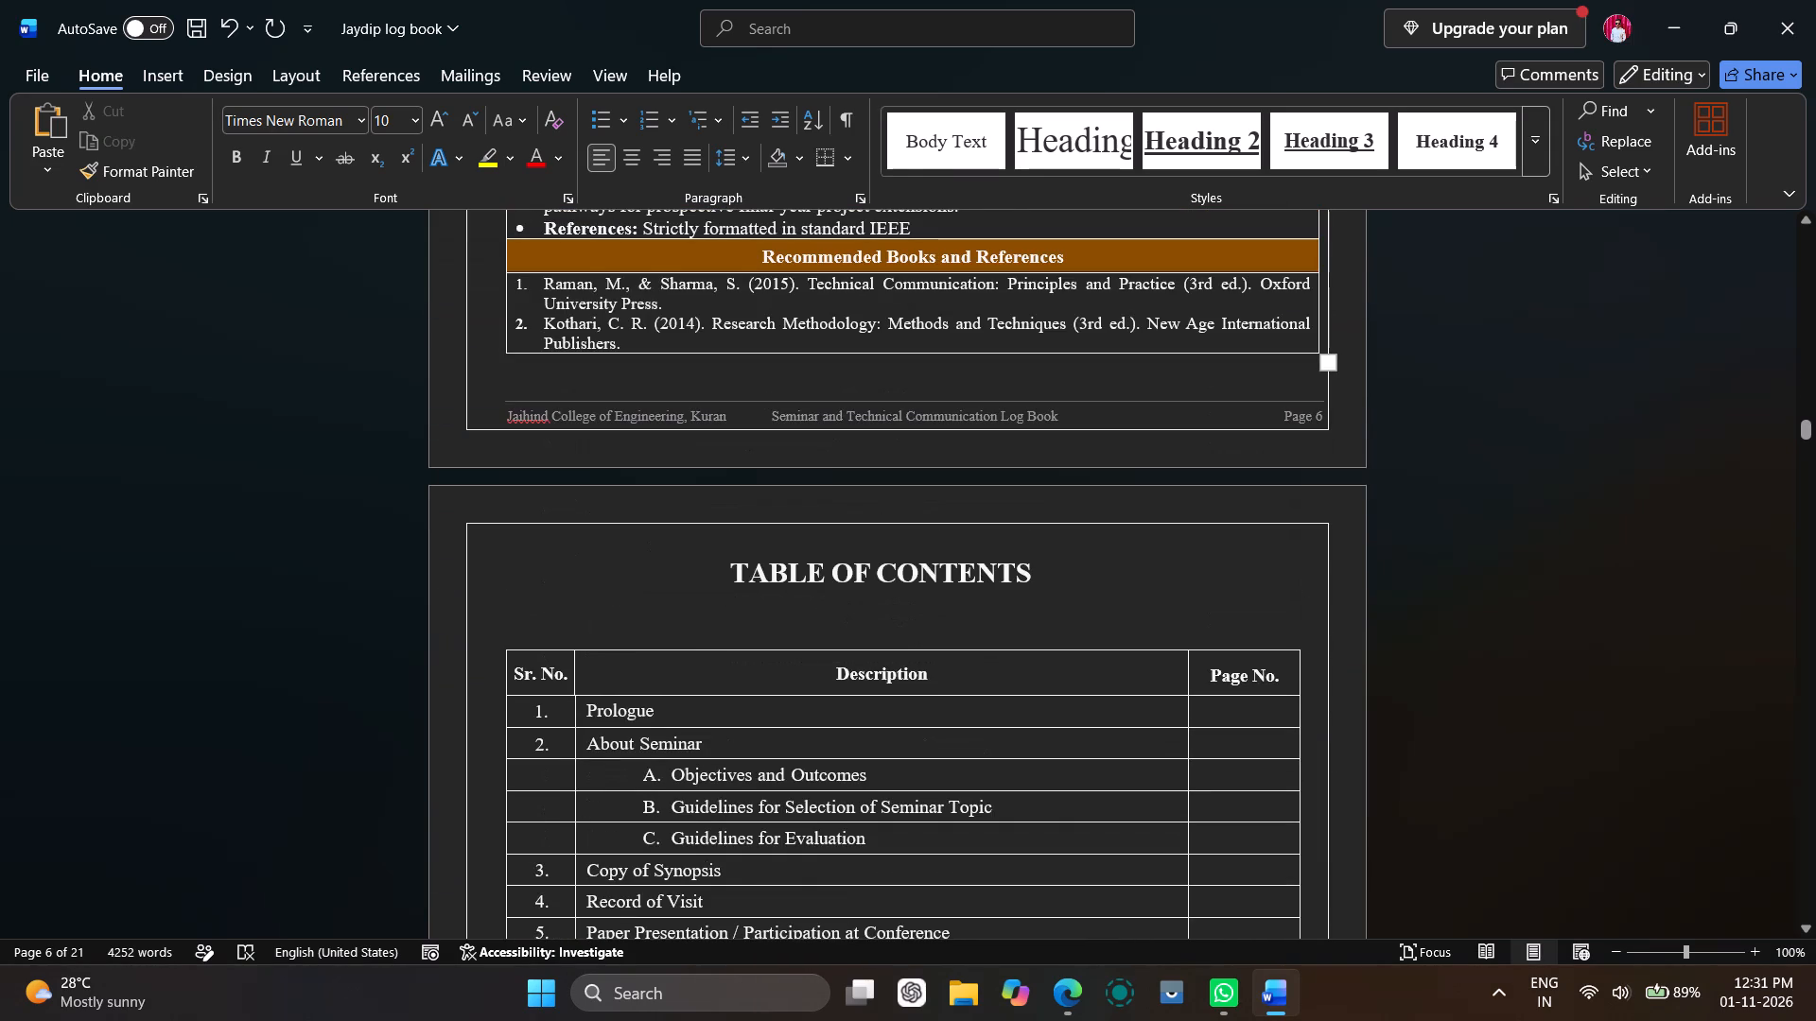
Compare the log book's Table of Contents page with page 7 of the reference PDF in Edge, checking the start of the heading.
scroll(792, 634, up, 9)
scroll(792, 634, down, 9)
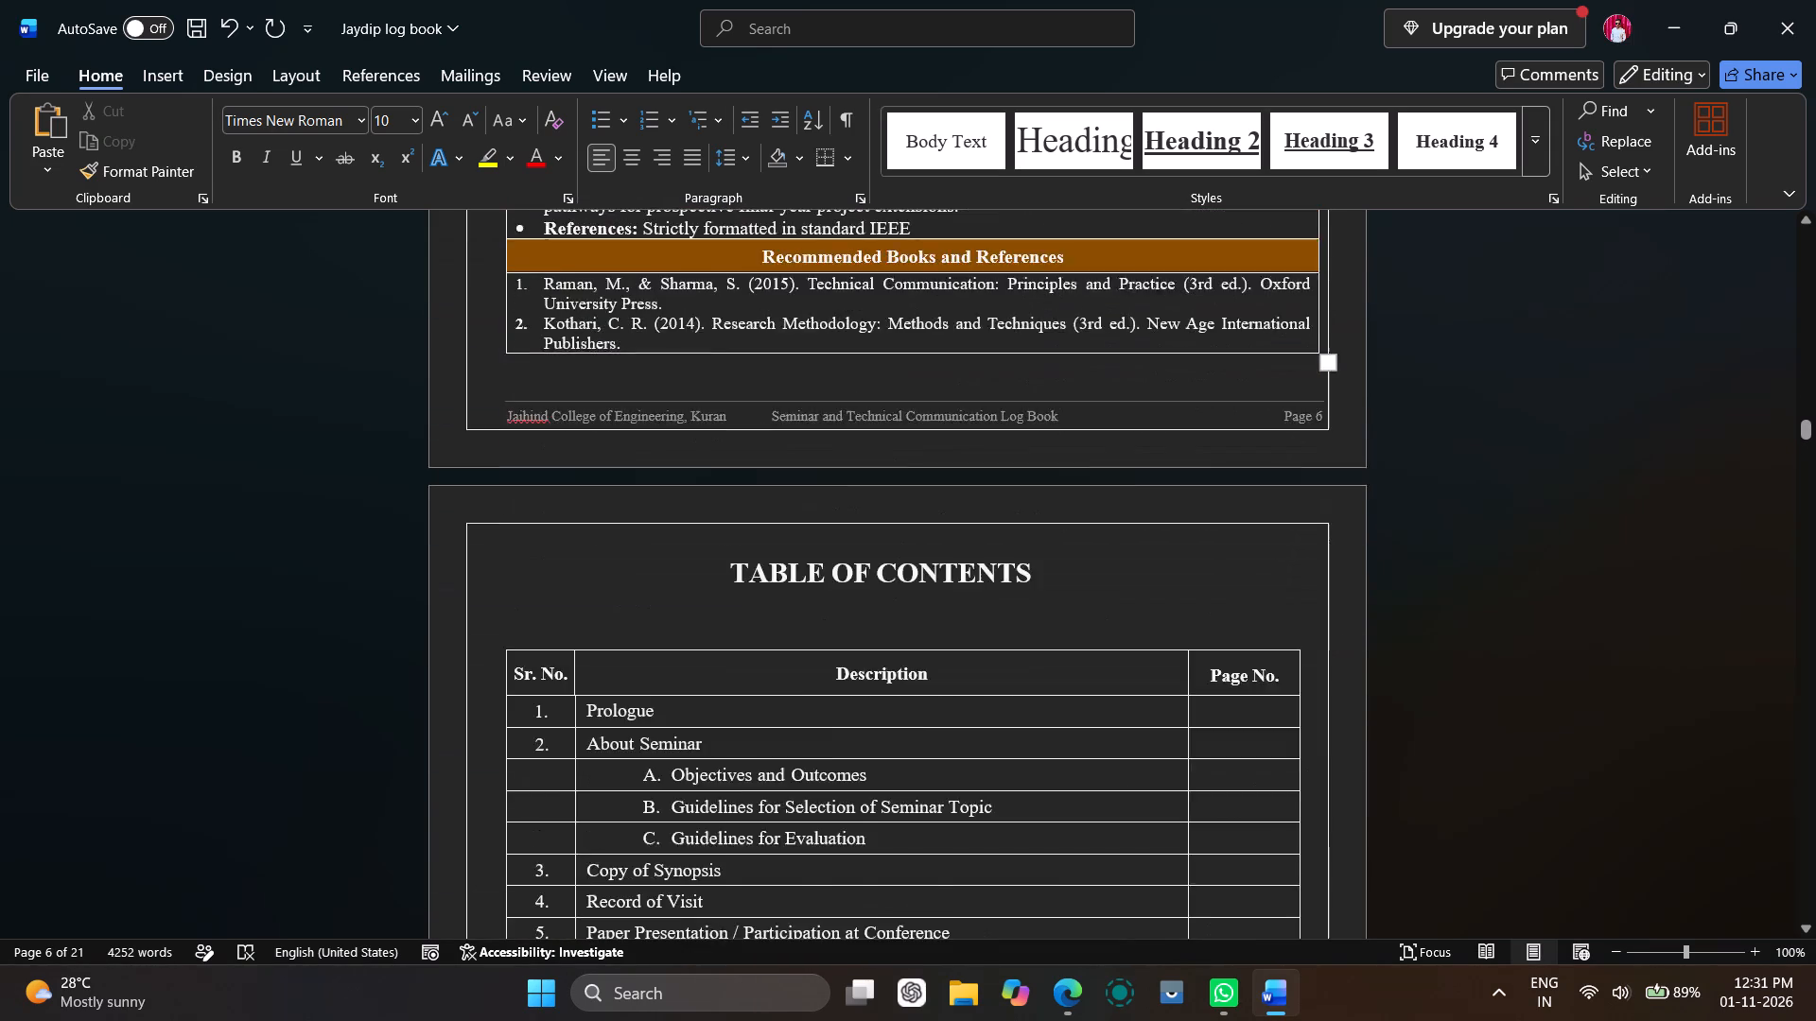
scroll(792, 634, down, 4)
key(alt+Tab)
scroll(792, 634, down, 2)
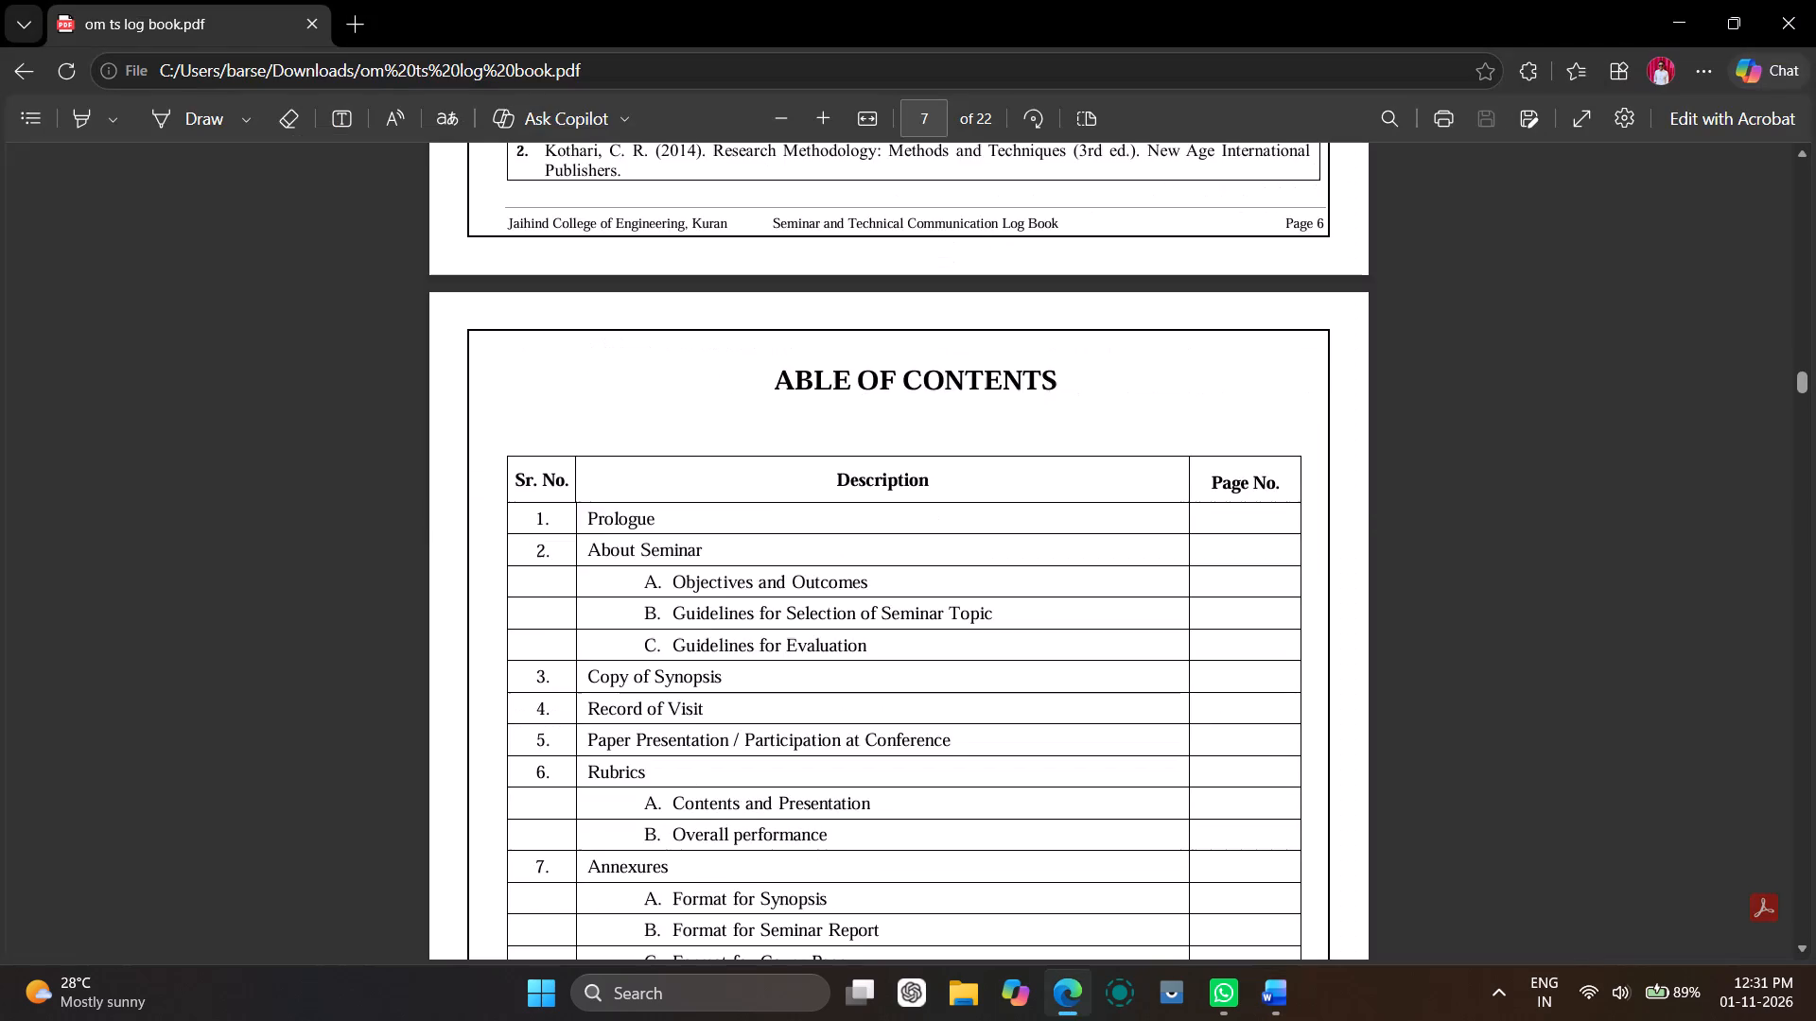
scroll(792, 634, down, 2)
key(alt+Tab)
key(alt+Tab)
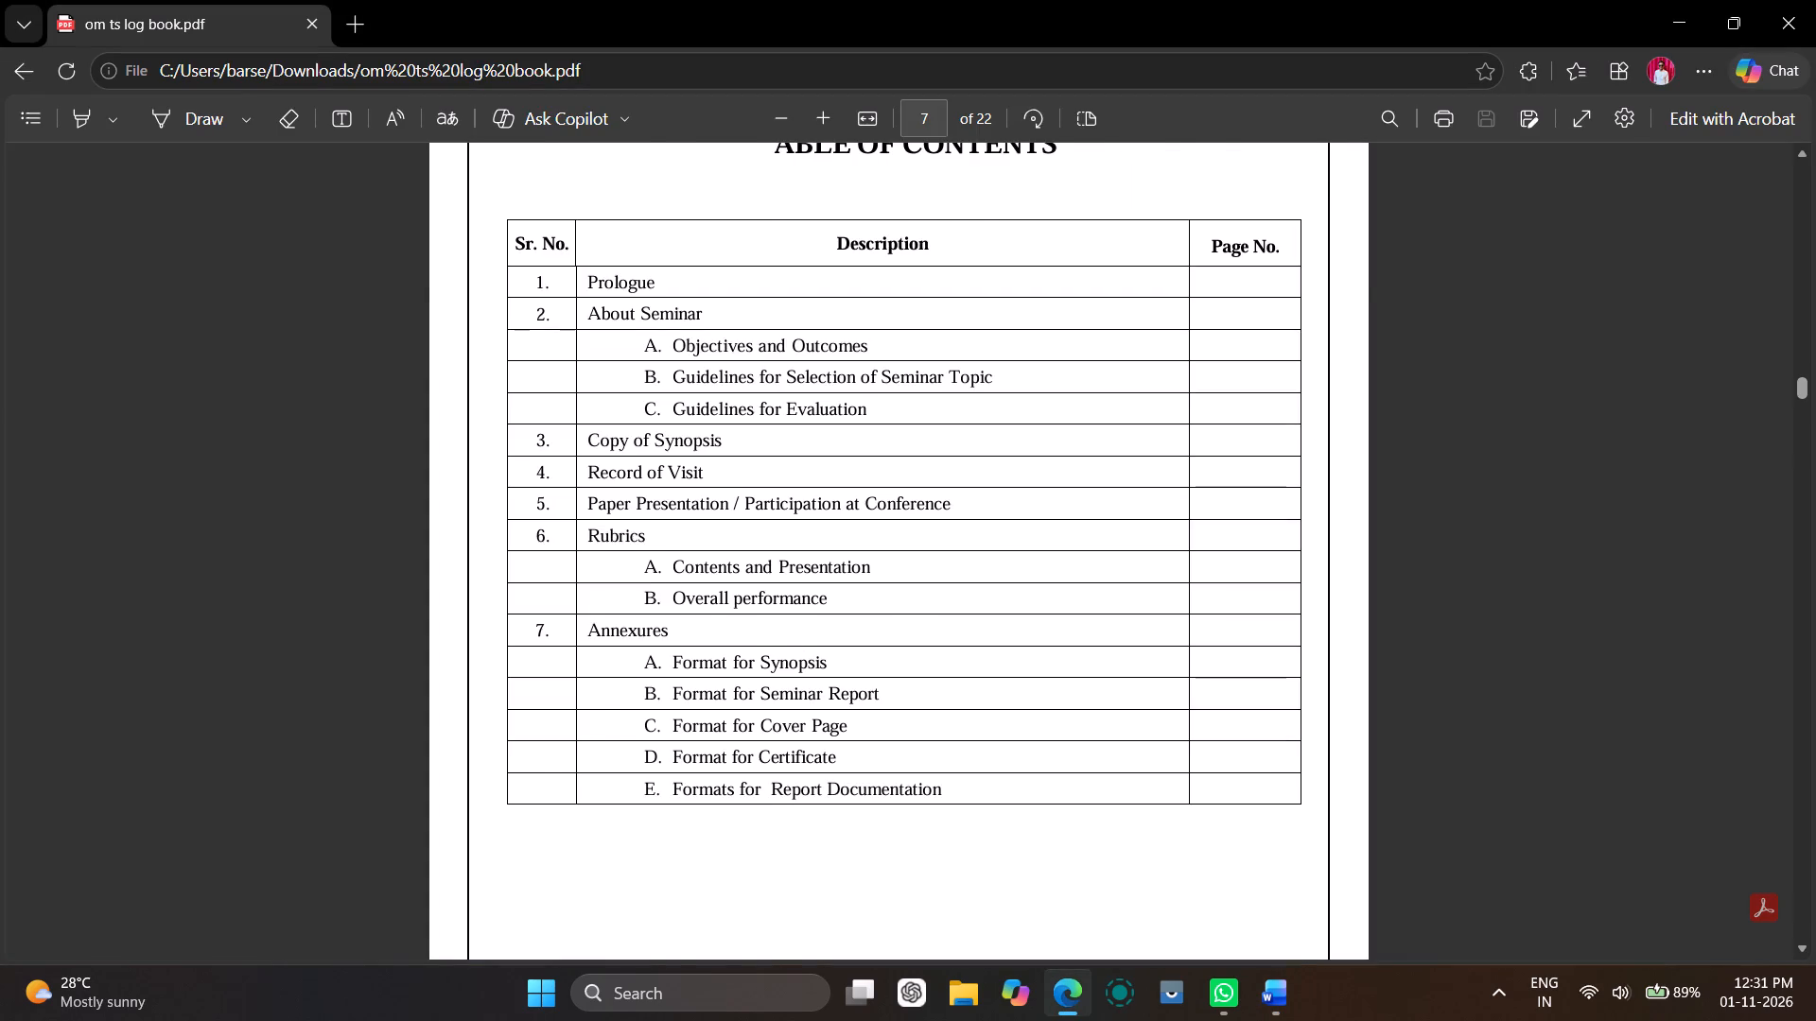
scroll(847, 498, up, 3)
click(770, 492)
drag(770, 514, 770, 510)
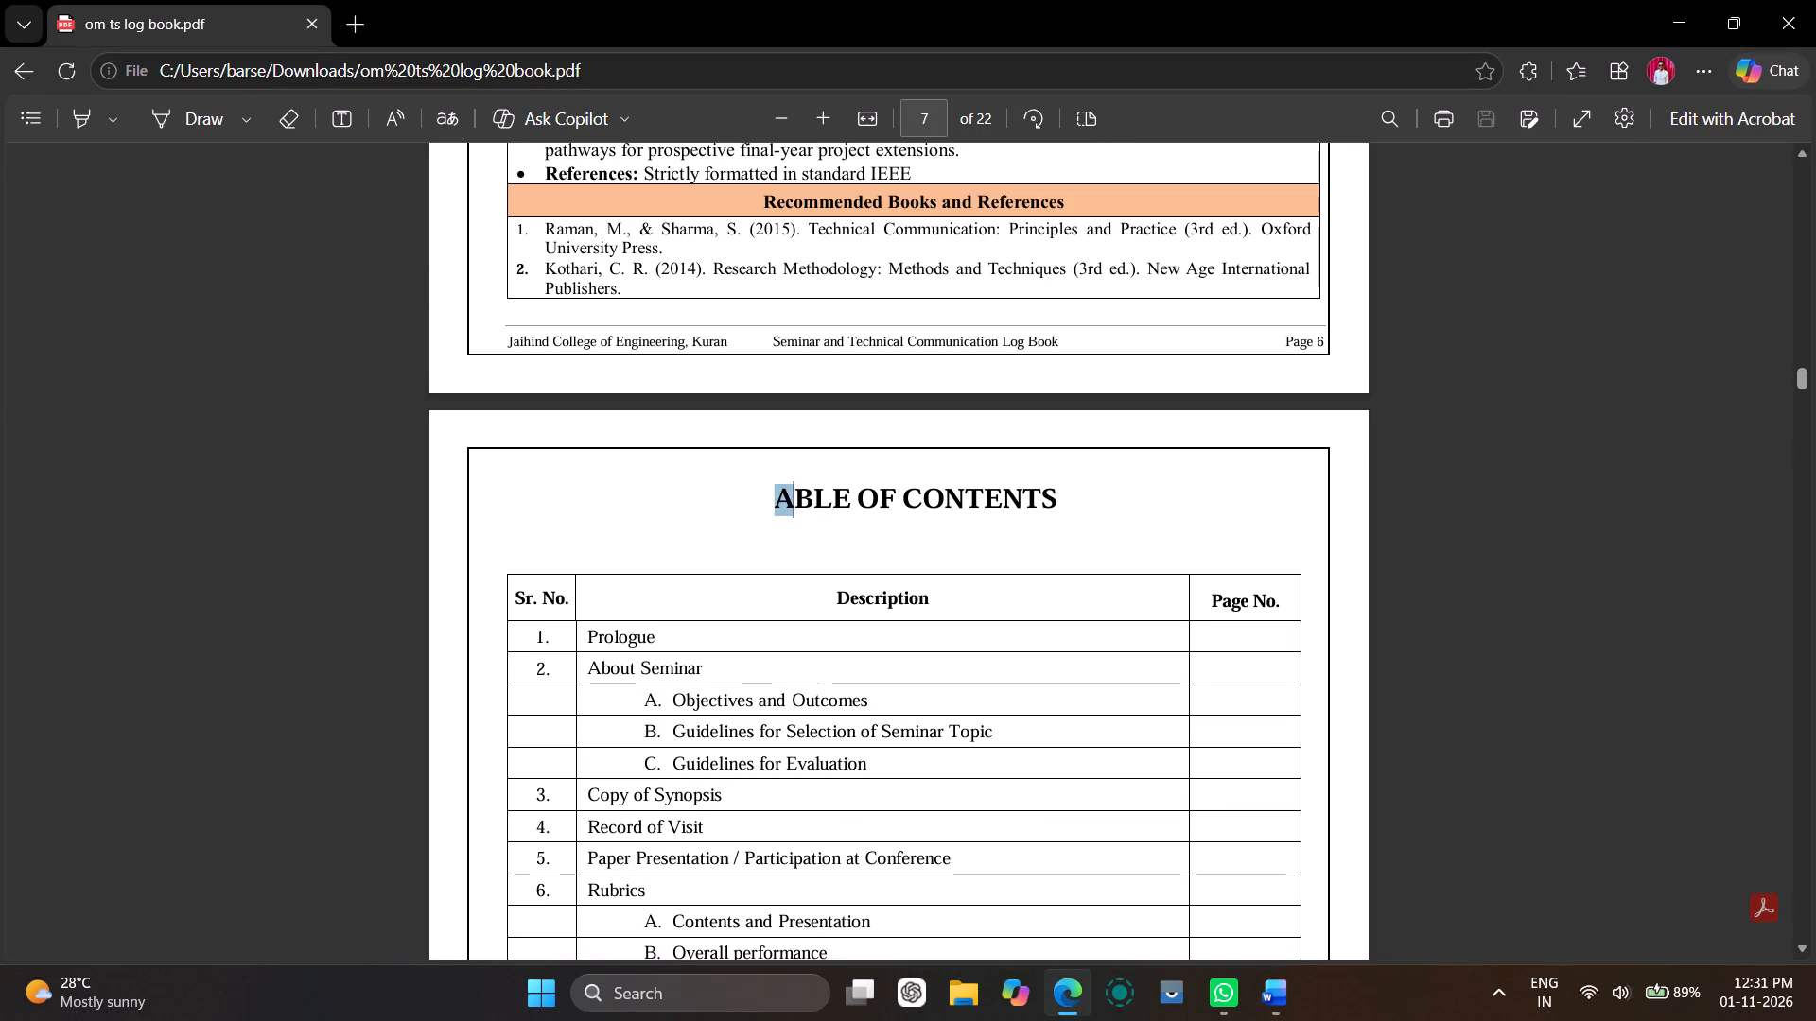
drag(770, 510, 751, 502)
Capture a rectangular screenshot of the PDF's Table of Contents heading and upper table rows, including the end of page 6.
key(Print)
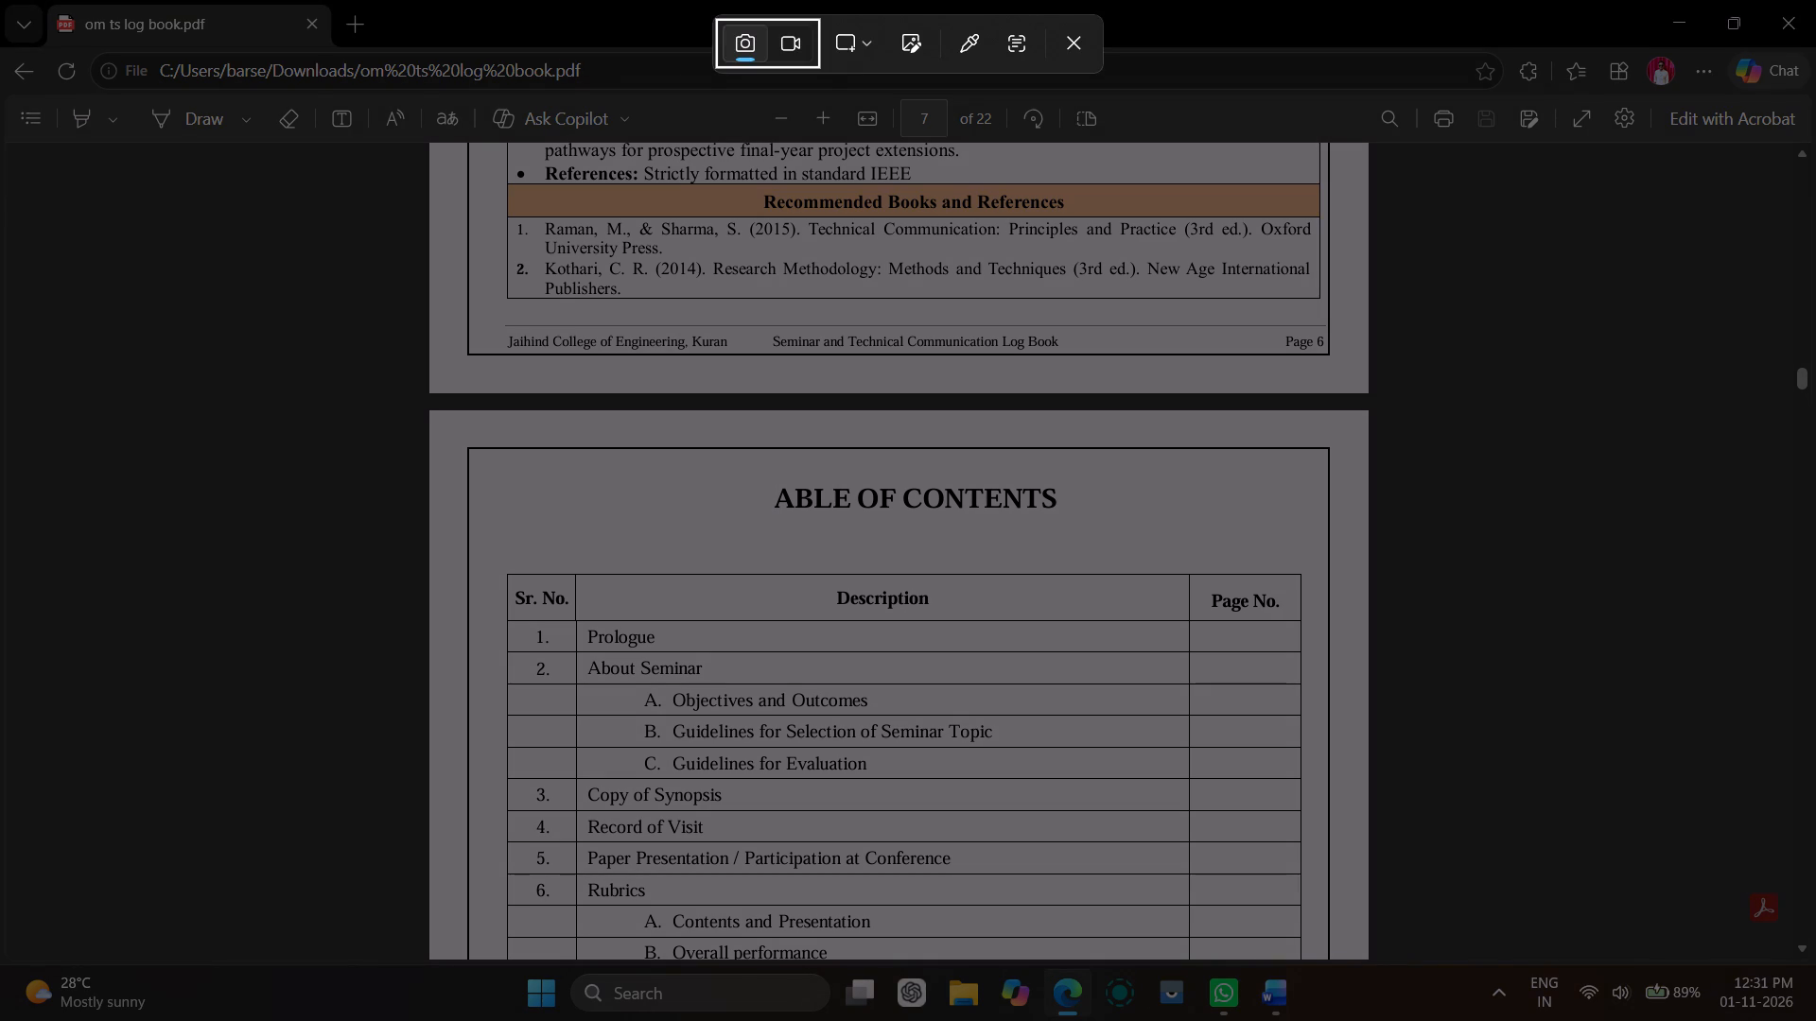
drag(363, 301, 1568, 866)
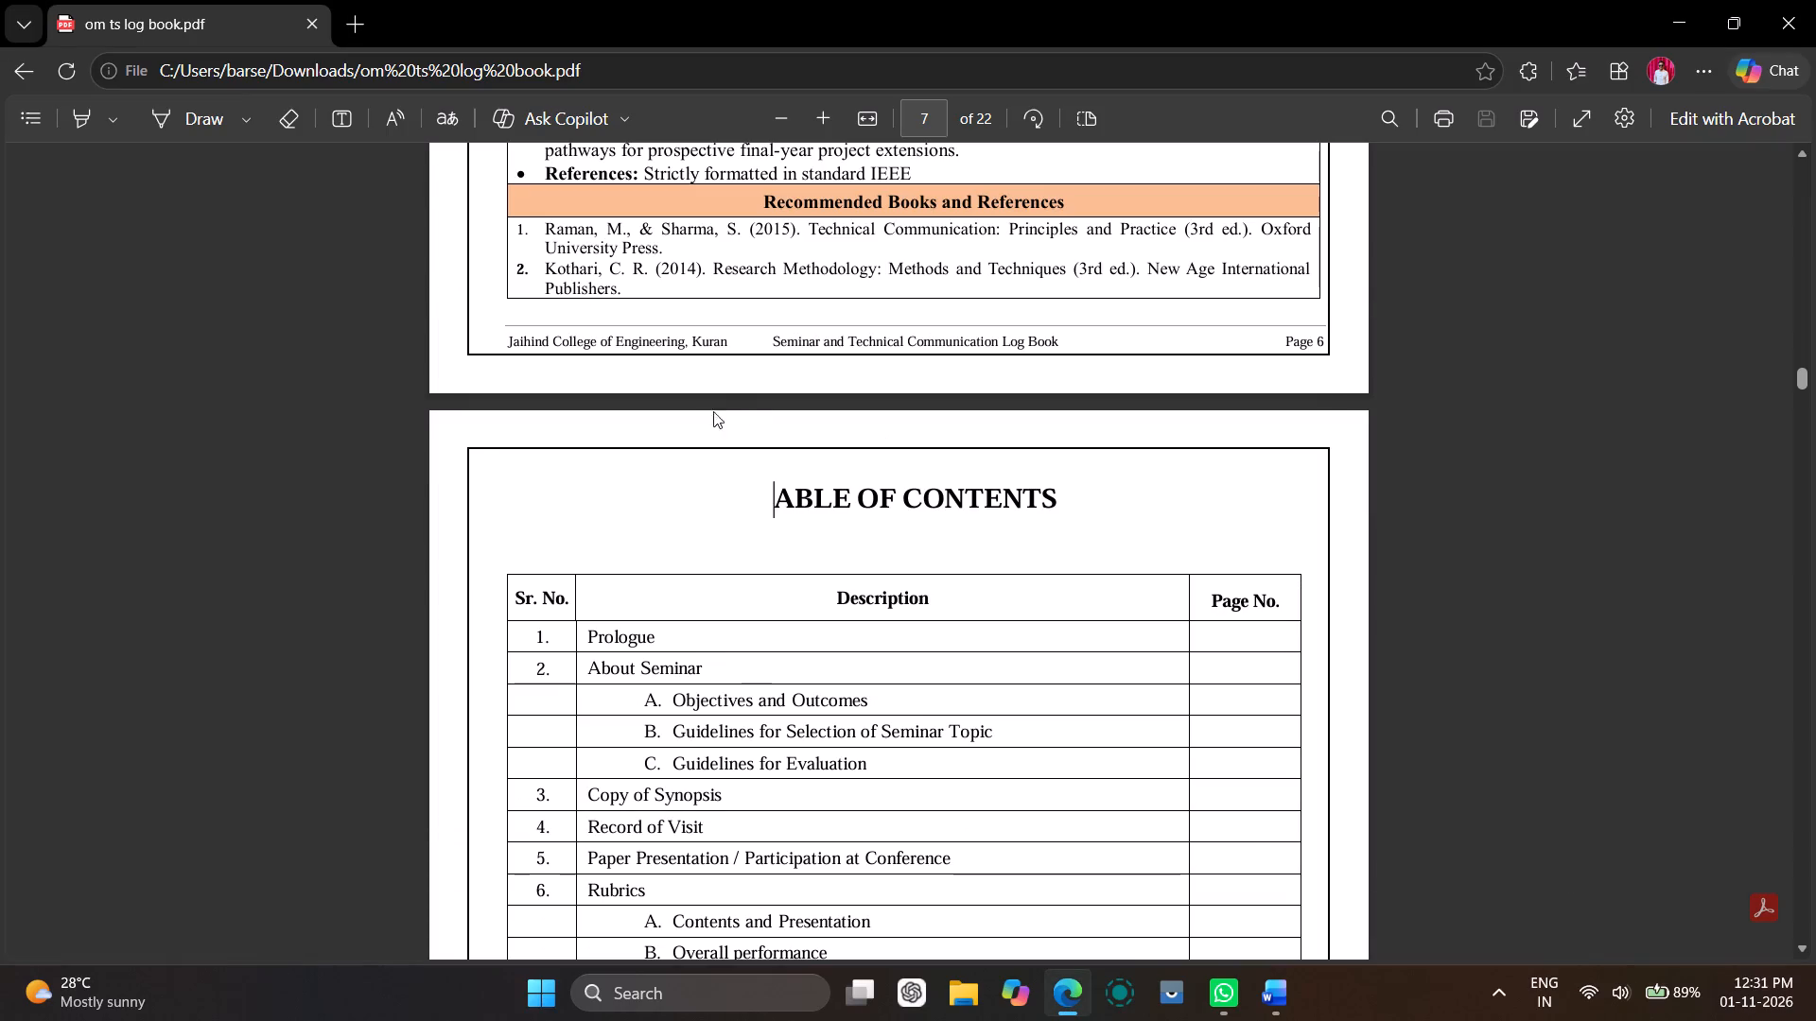
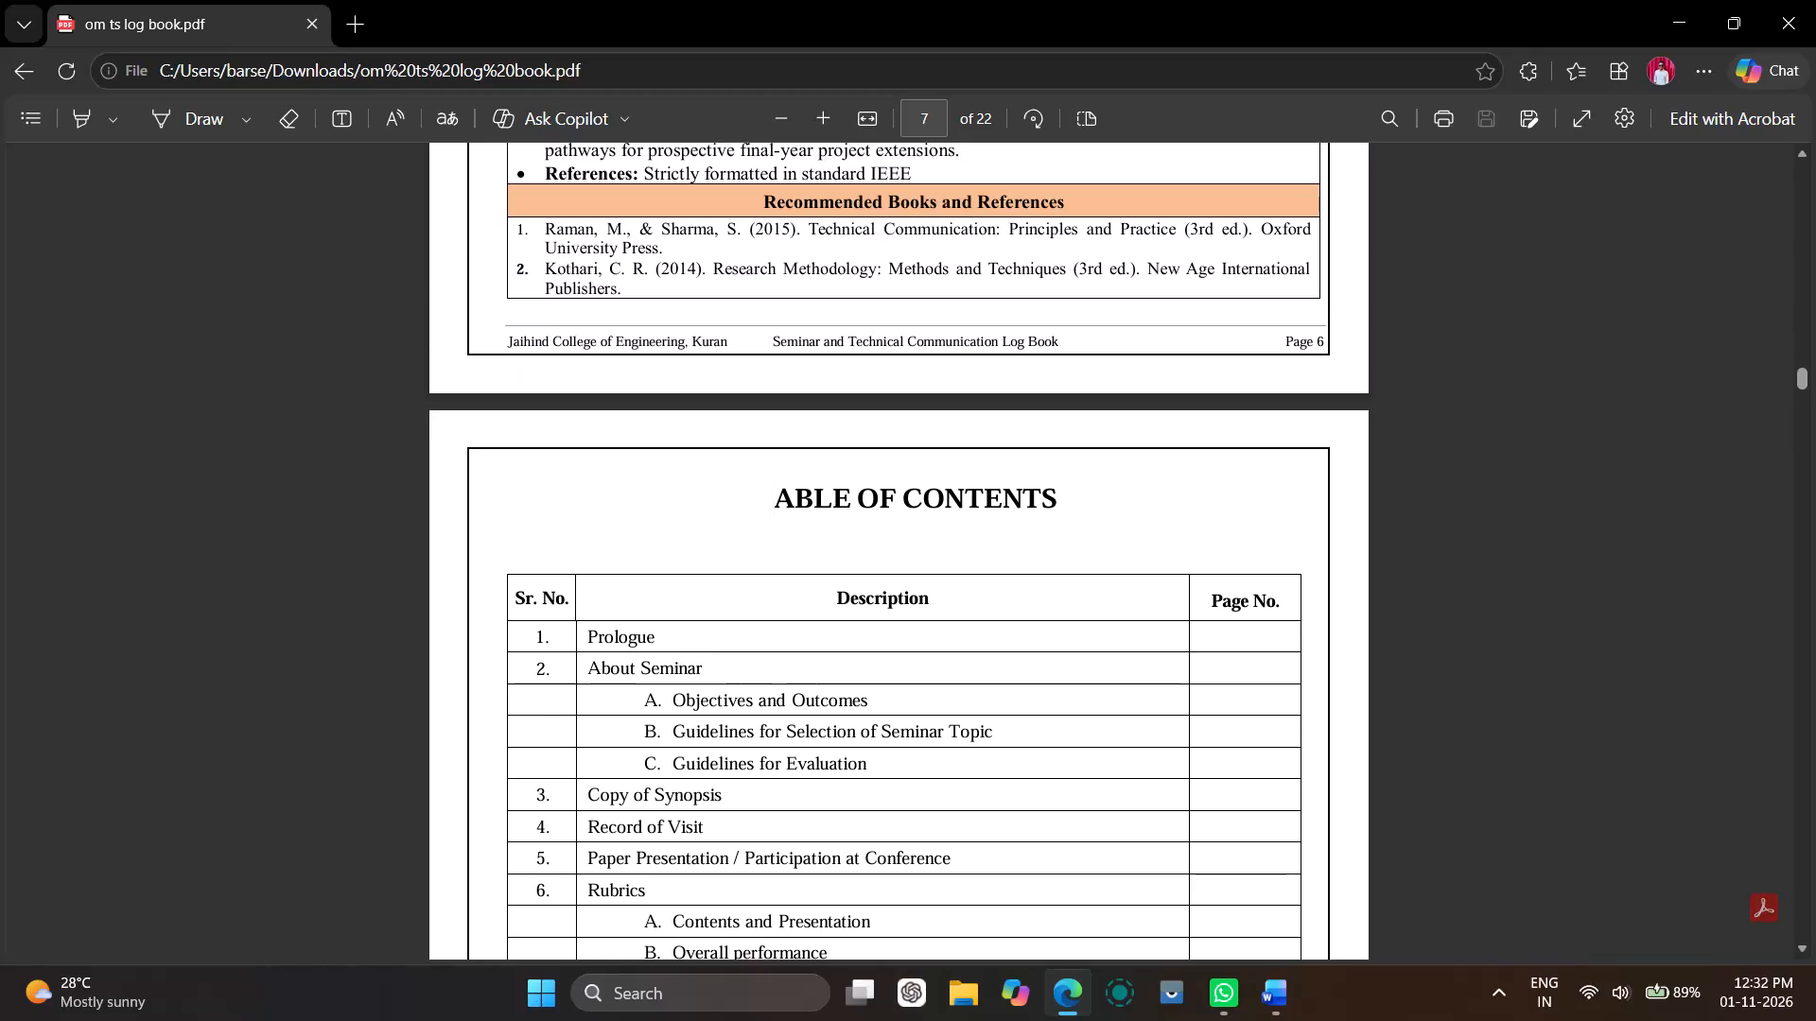
Check the remaining rows of the Table of Contents on page 7 of the reference PDF, down to the Annexures entries.
scroll(827, 603, down, 3)
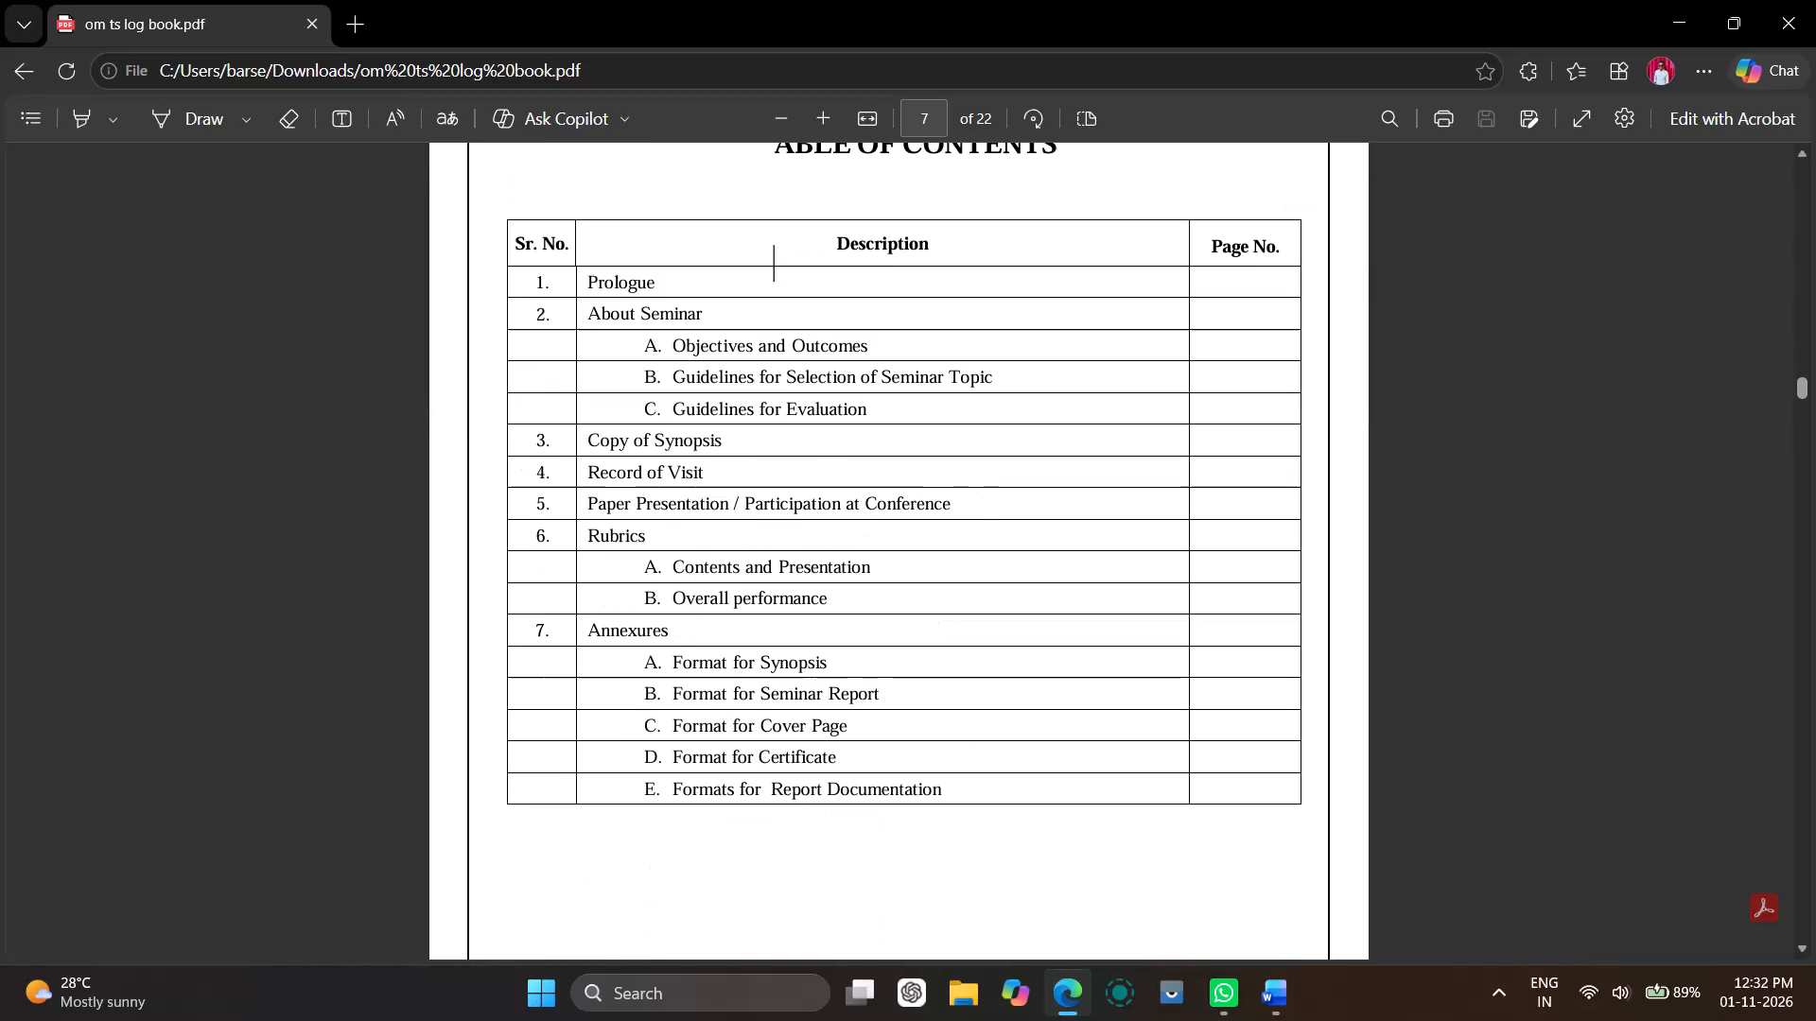
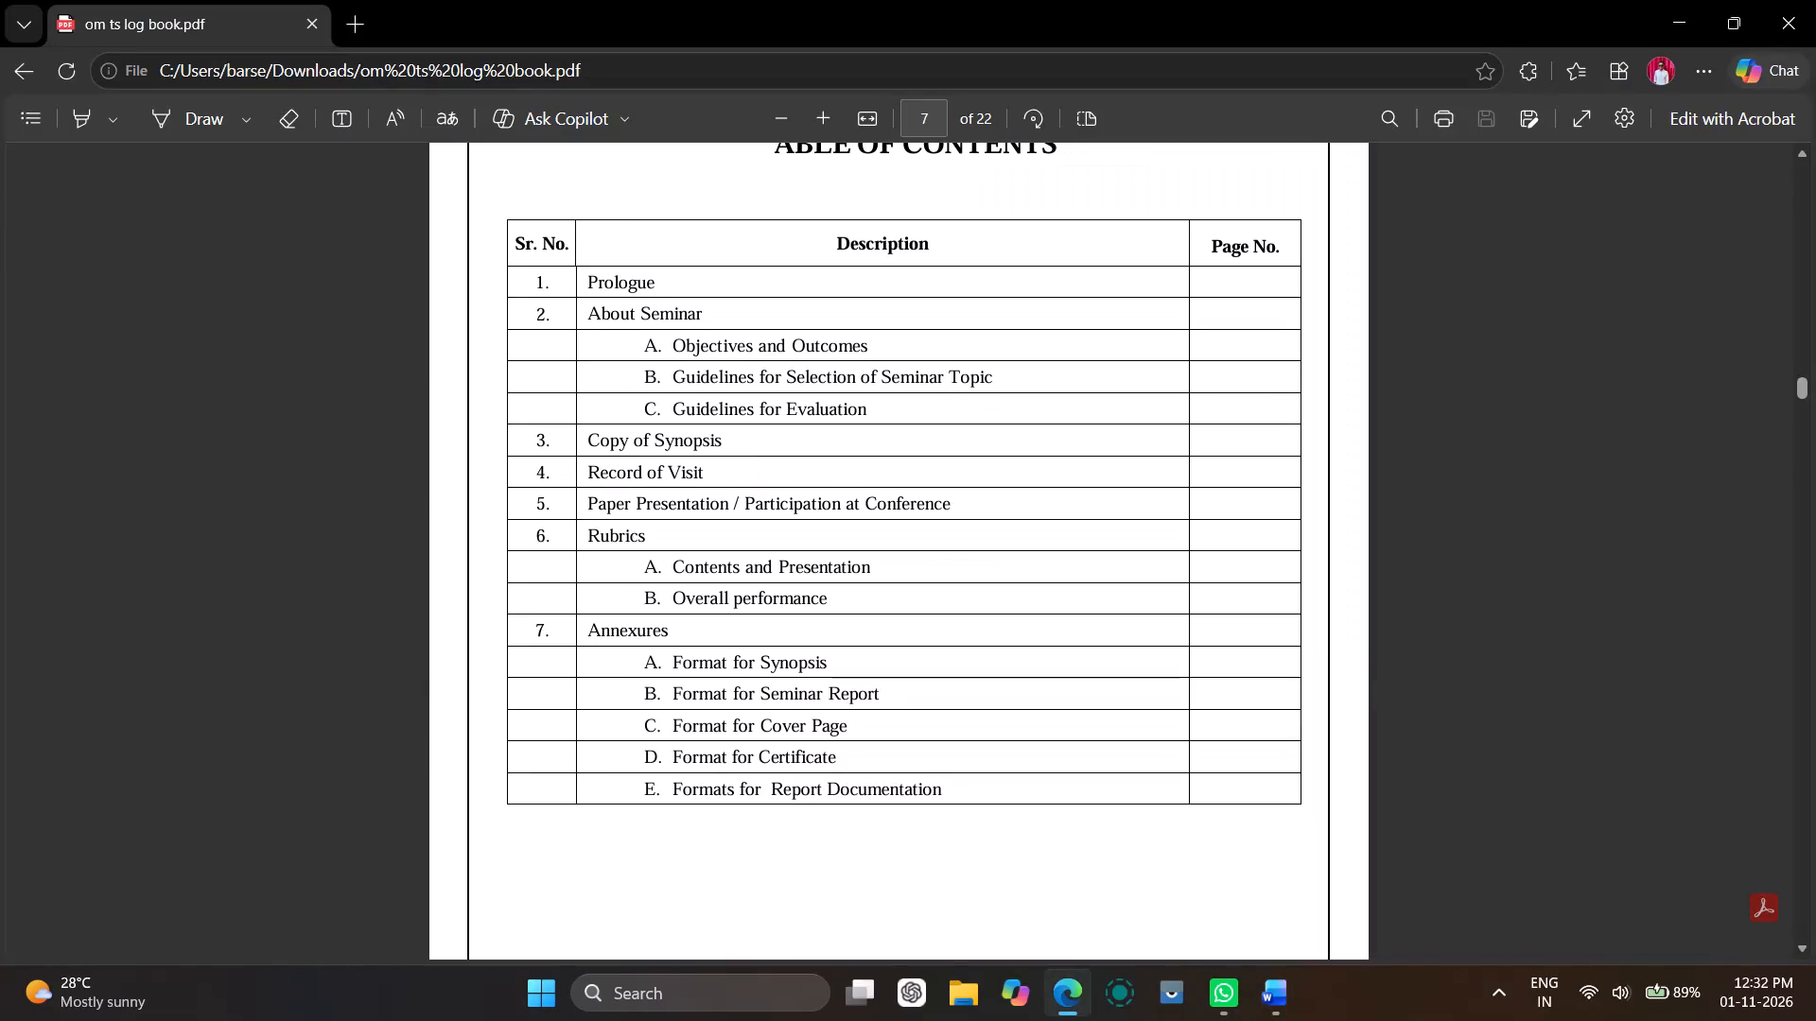
Compare the Table of Contents page in the Word log book with page 7 of the reference PDF, down to the last Annexures row.
key(alt+Tab)
key(alt+Tab)
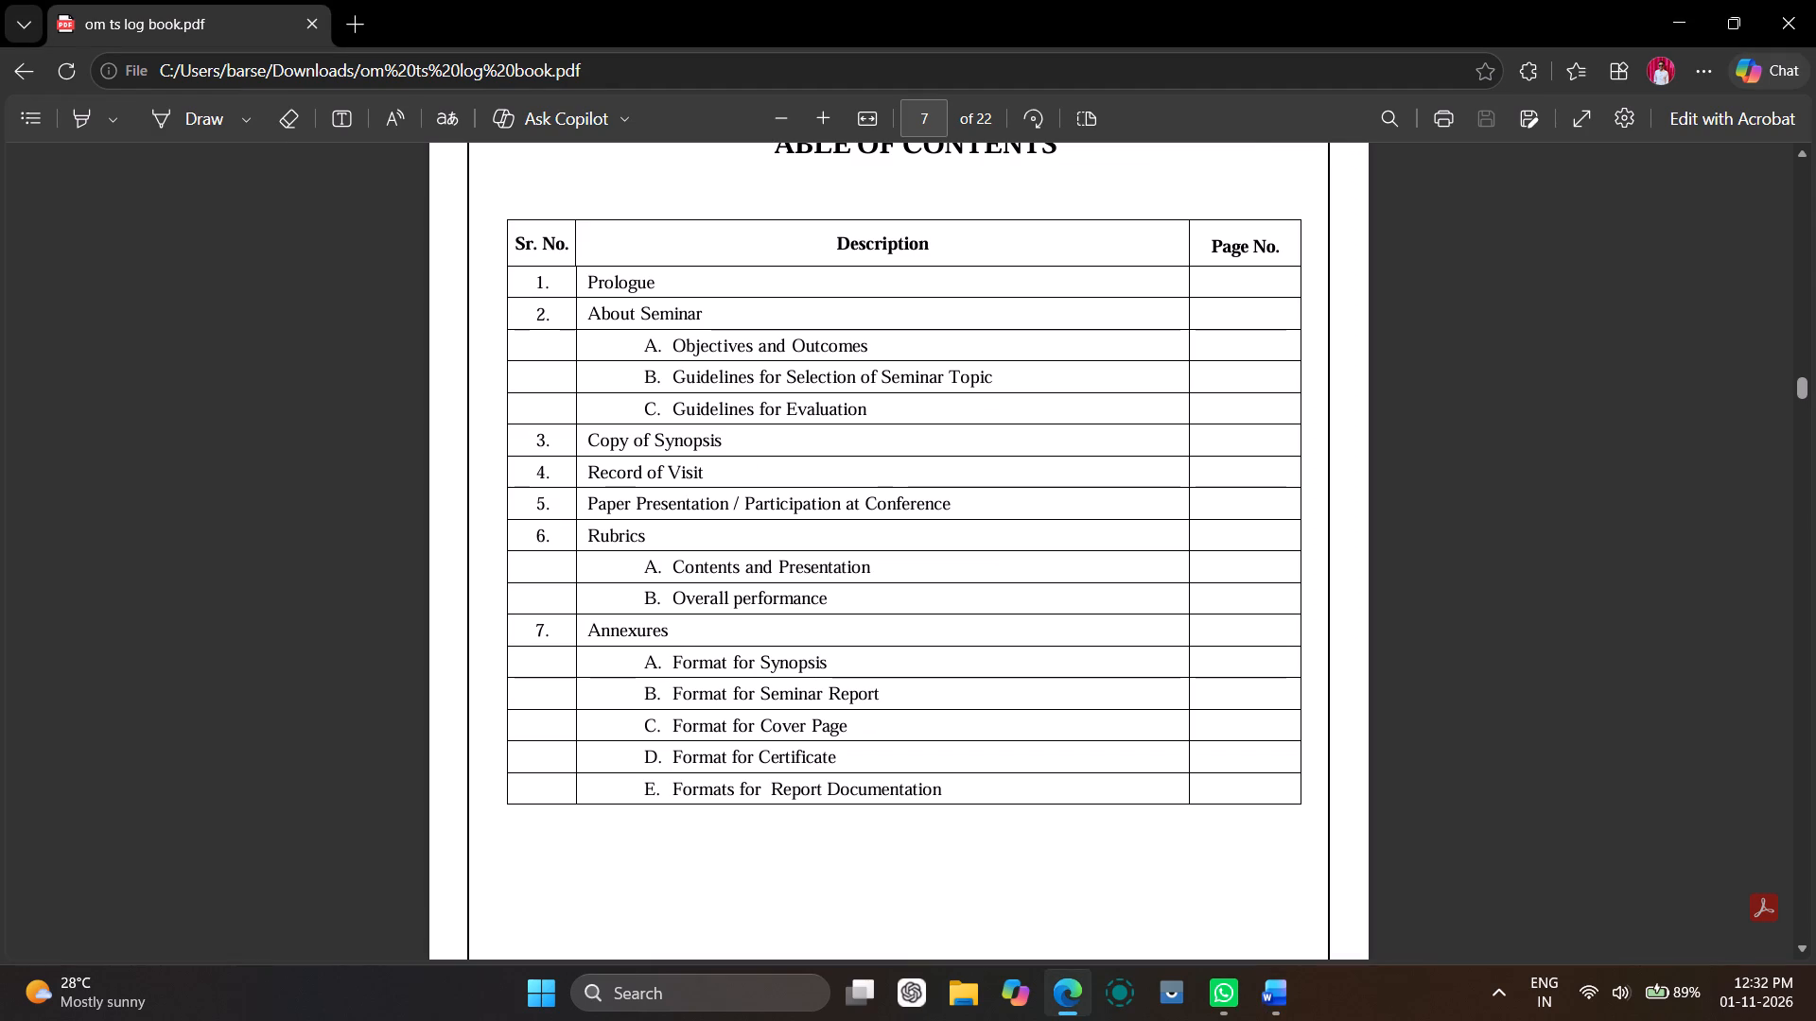
key(alt+Tab)
key(alt+Tab)
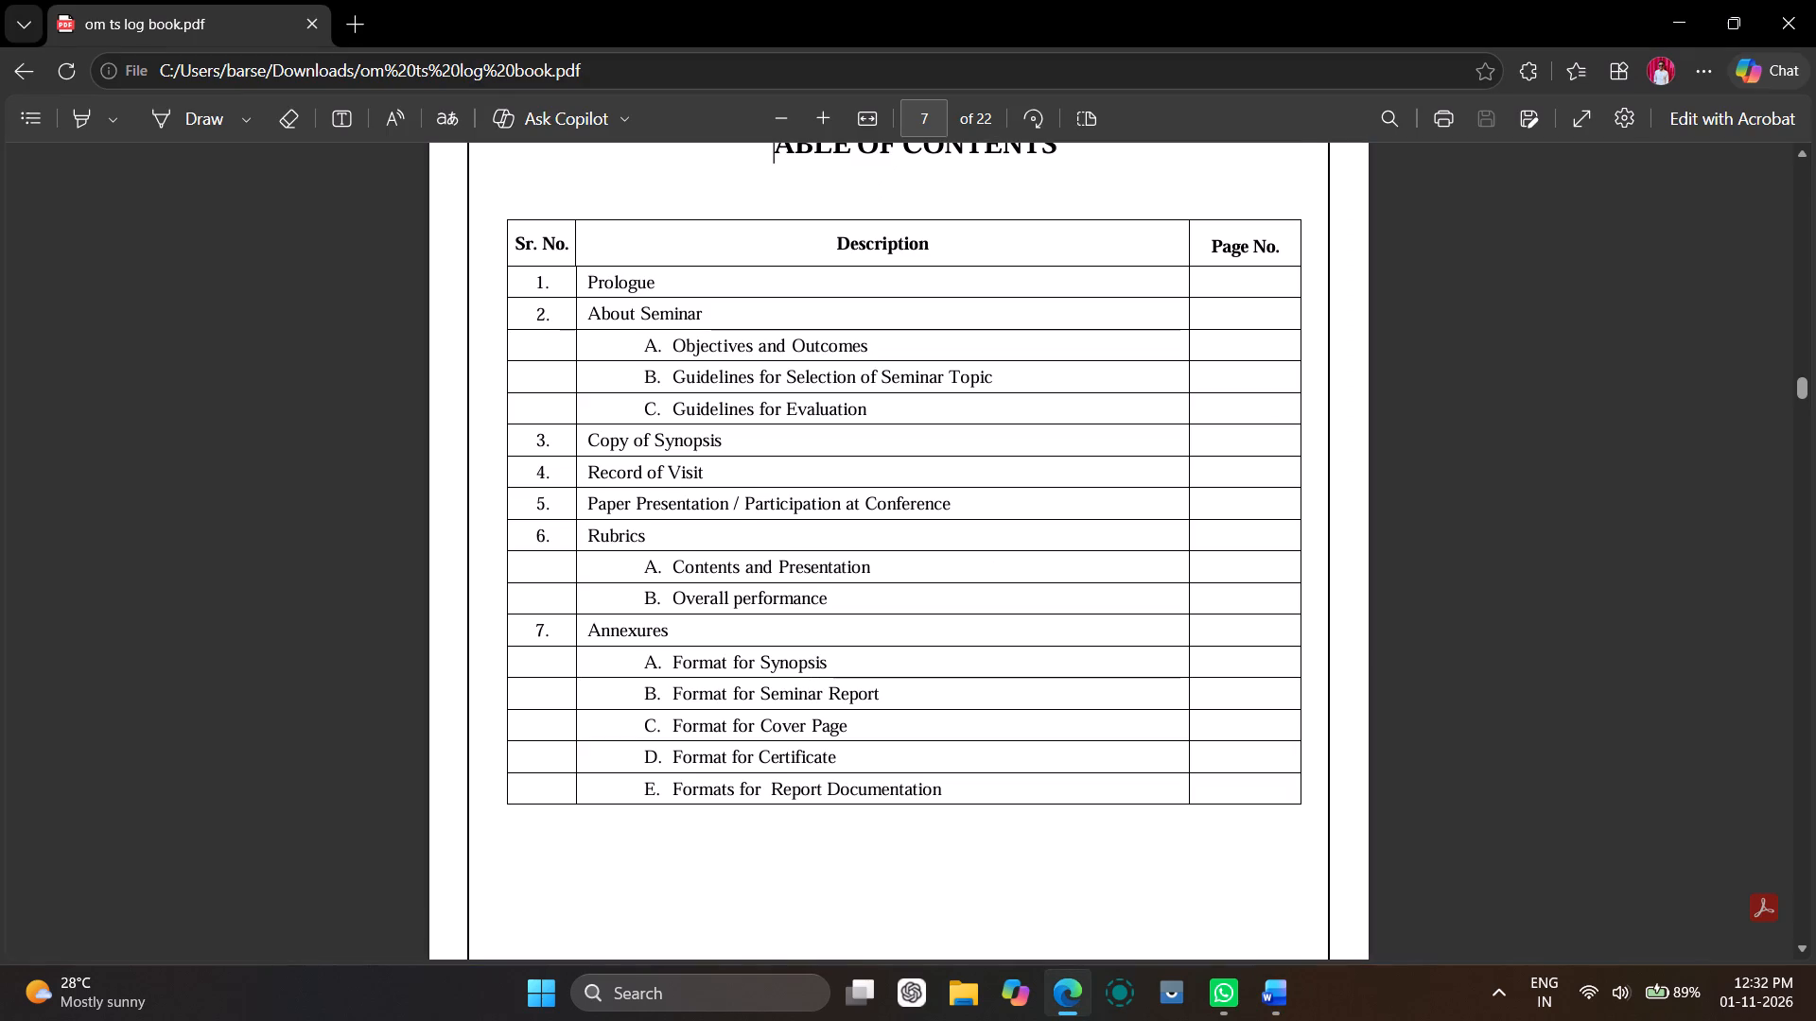
scroll(675, 508, down, 1)
key(alt+Tab)
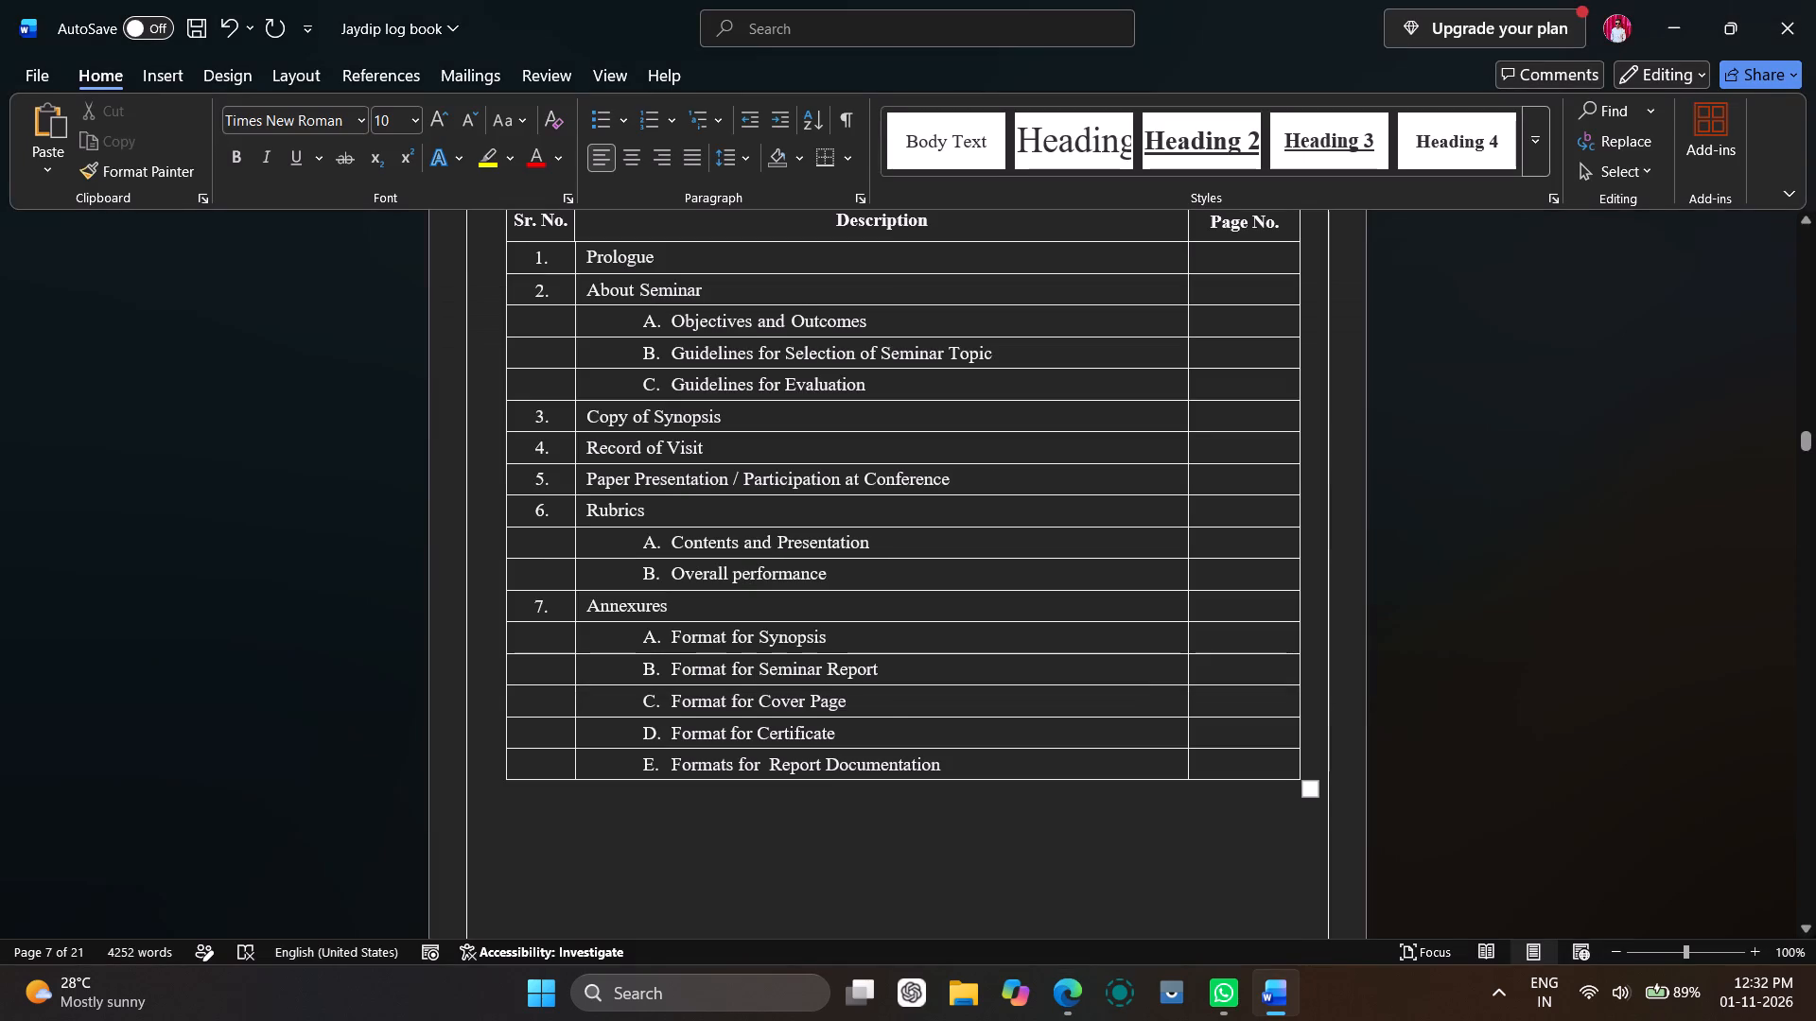
key(alt+Tab)
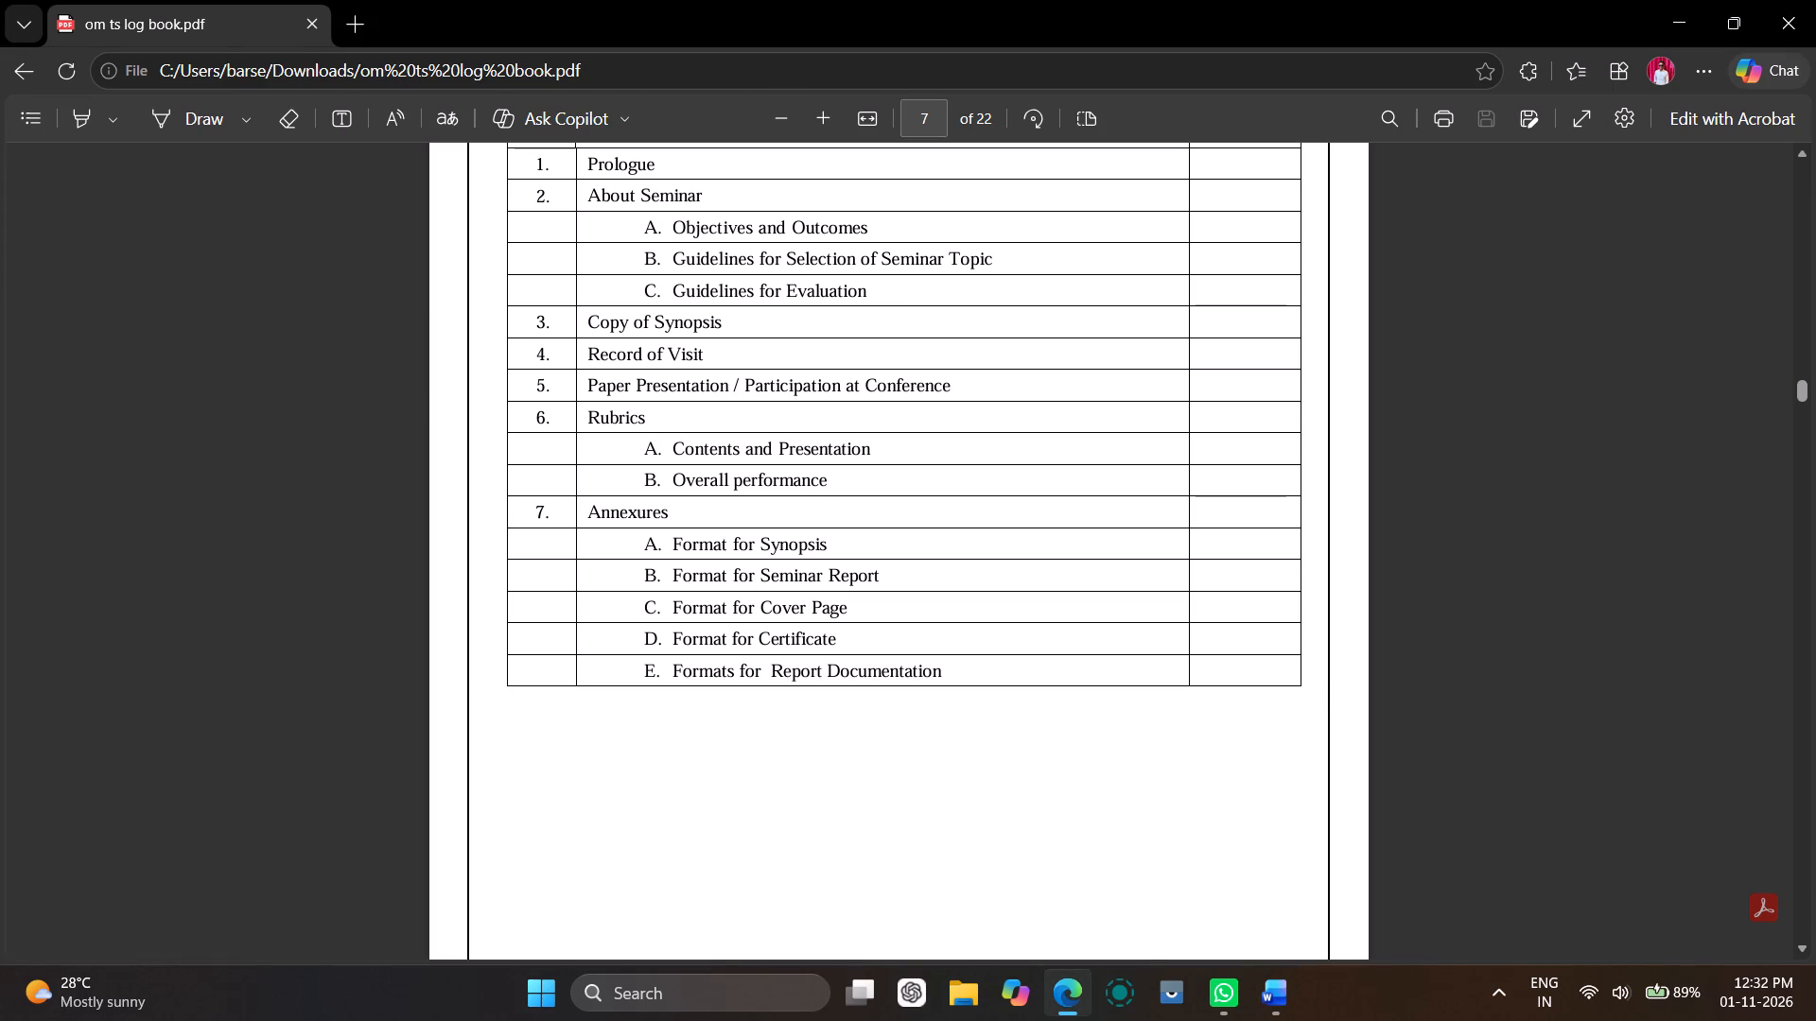
key(alt+Tab)
key(alt+Tab)
Compare the Prologue page in the Word log book with page 8 of the reference PDF, including the paragraph layout and footer.
key(alt+Tab)
scroll(769, 710, down, 20)
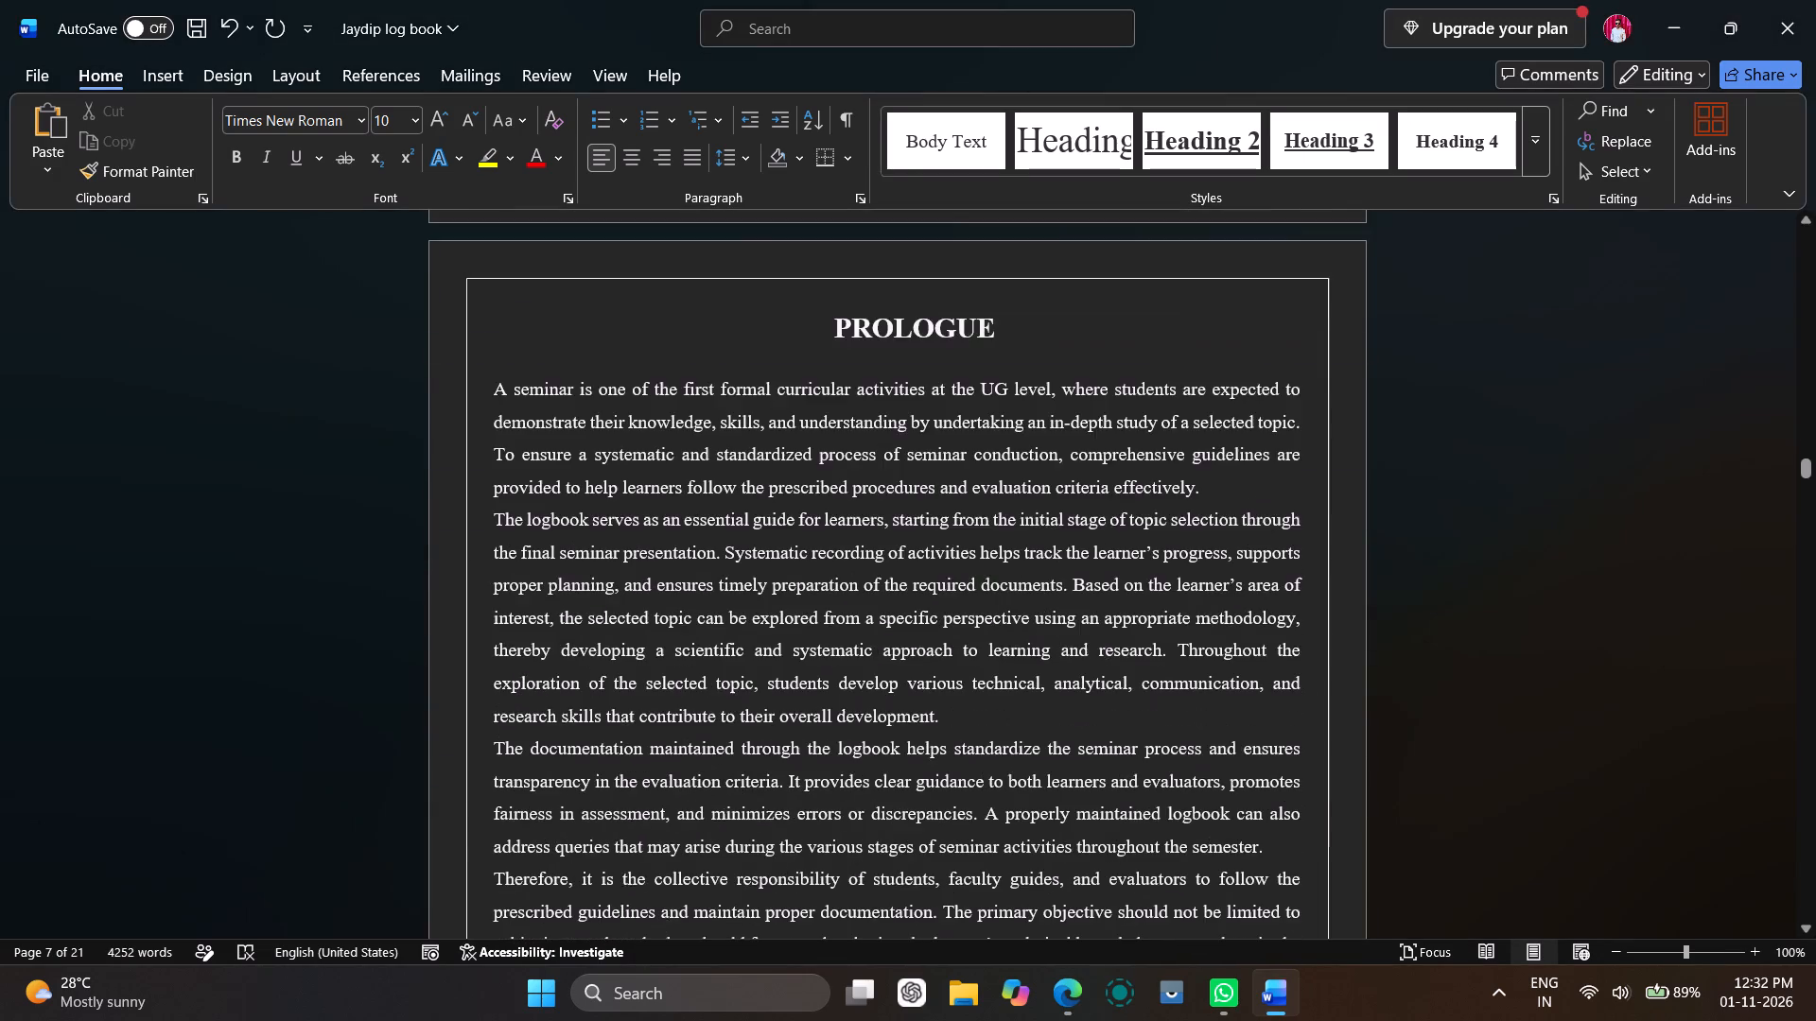
key(alt+Tab)
scroll(771, 705, down, 11)
scroll(773, 701, up, 2)
scroll(773, 701, down, 1)
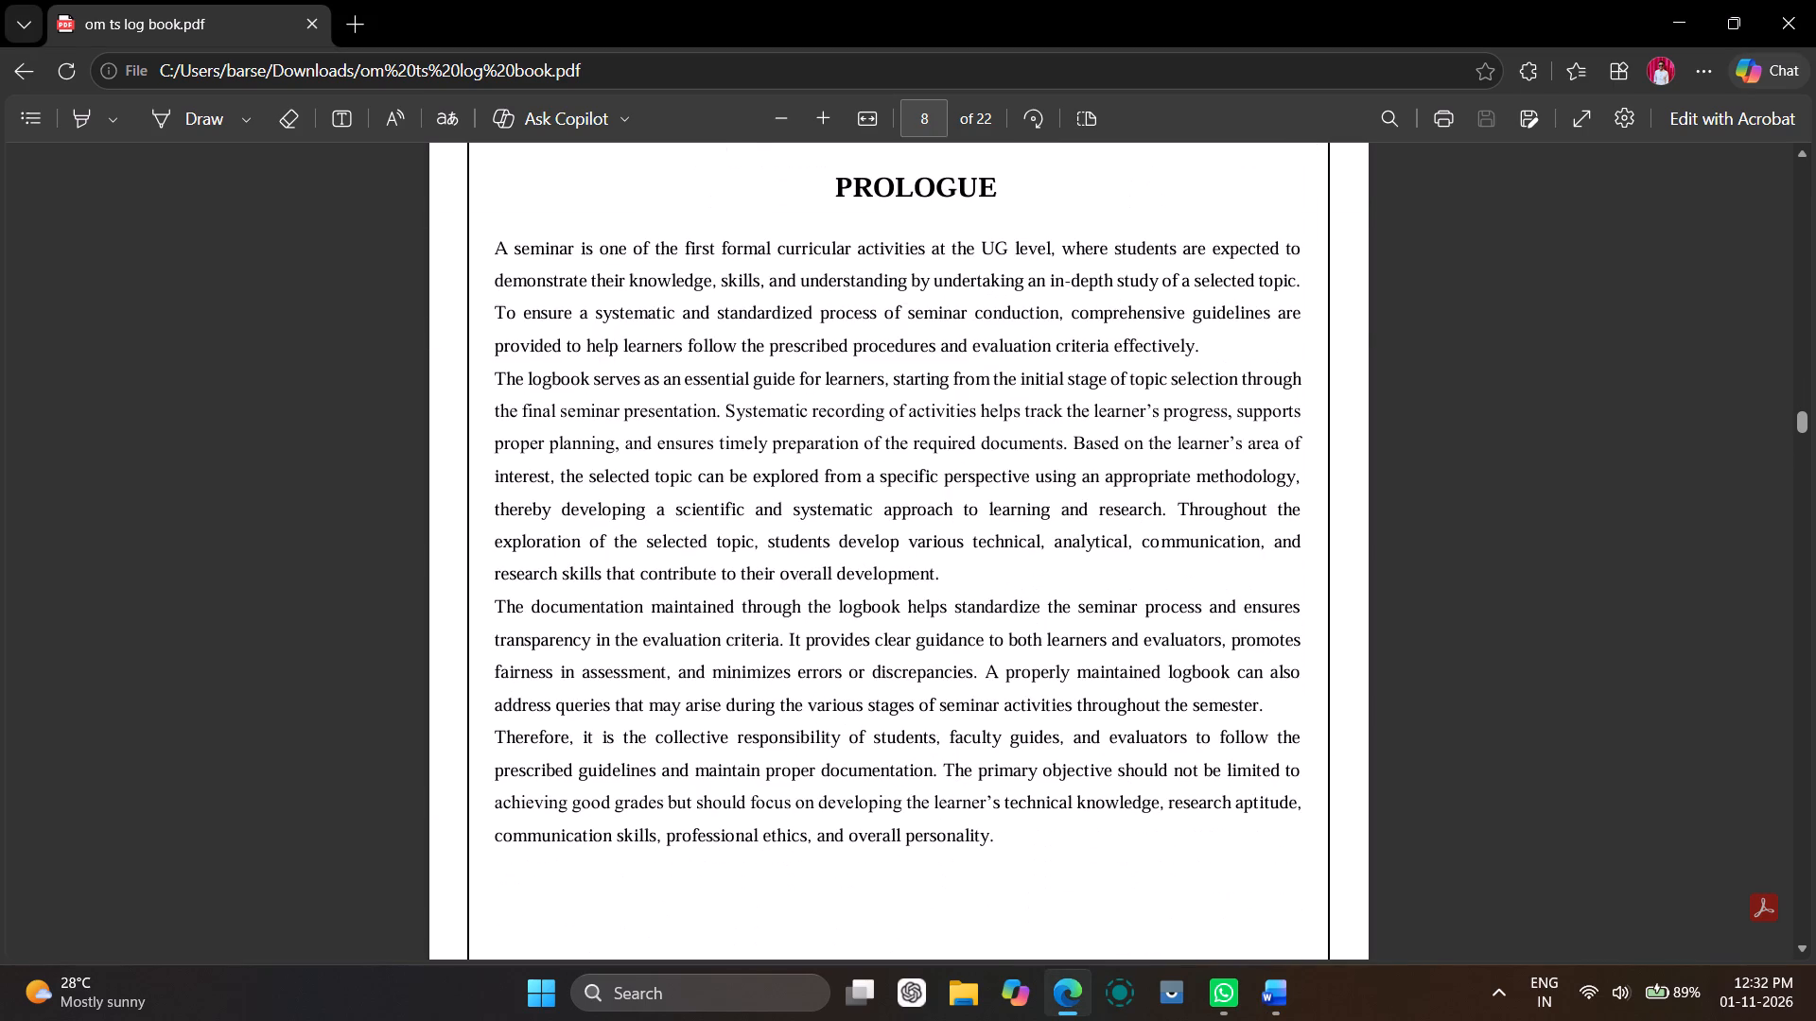
key(alt+Tab)
scroll(773, 701, down, 4)
scroll(773, 701, up, 2)
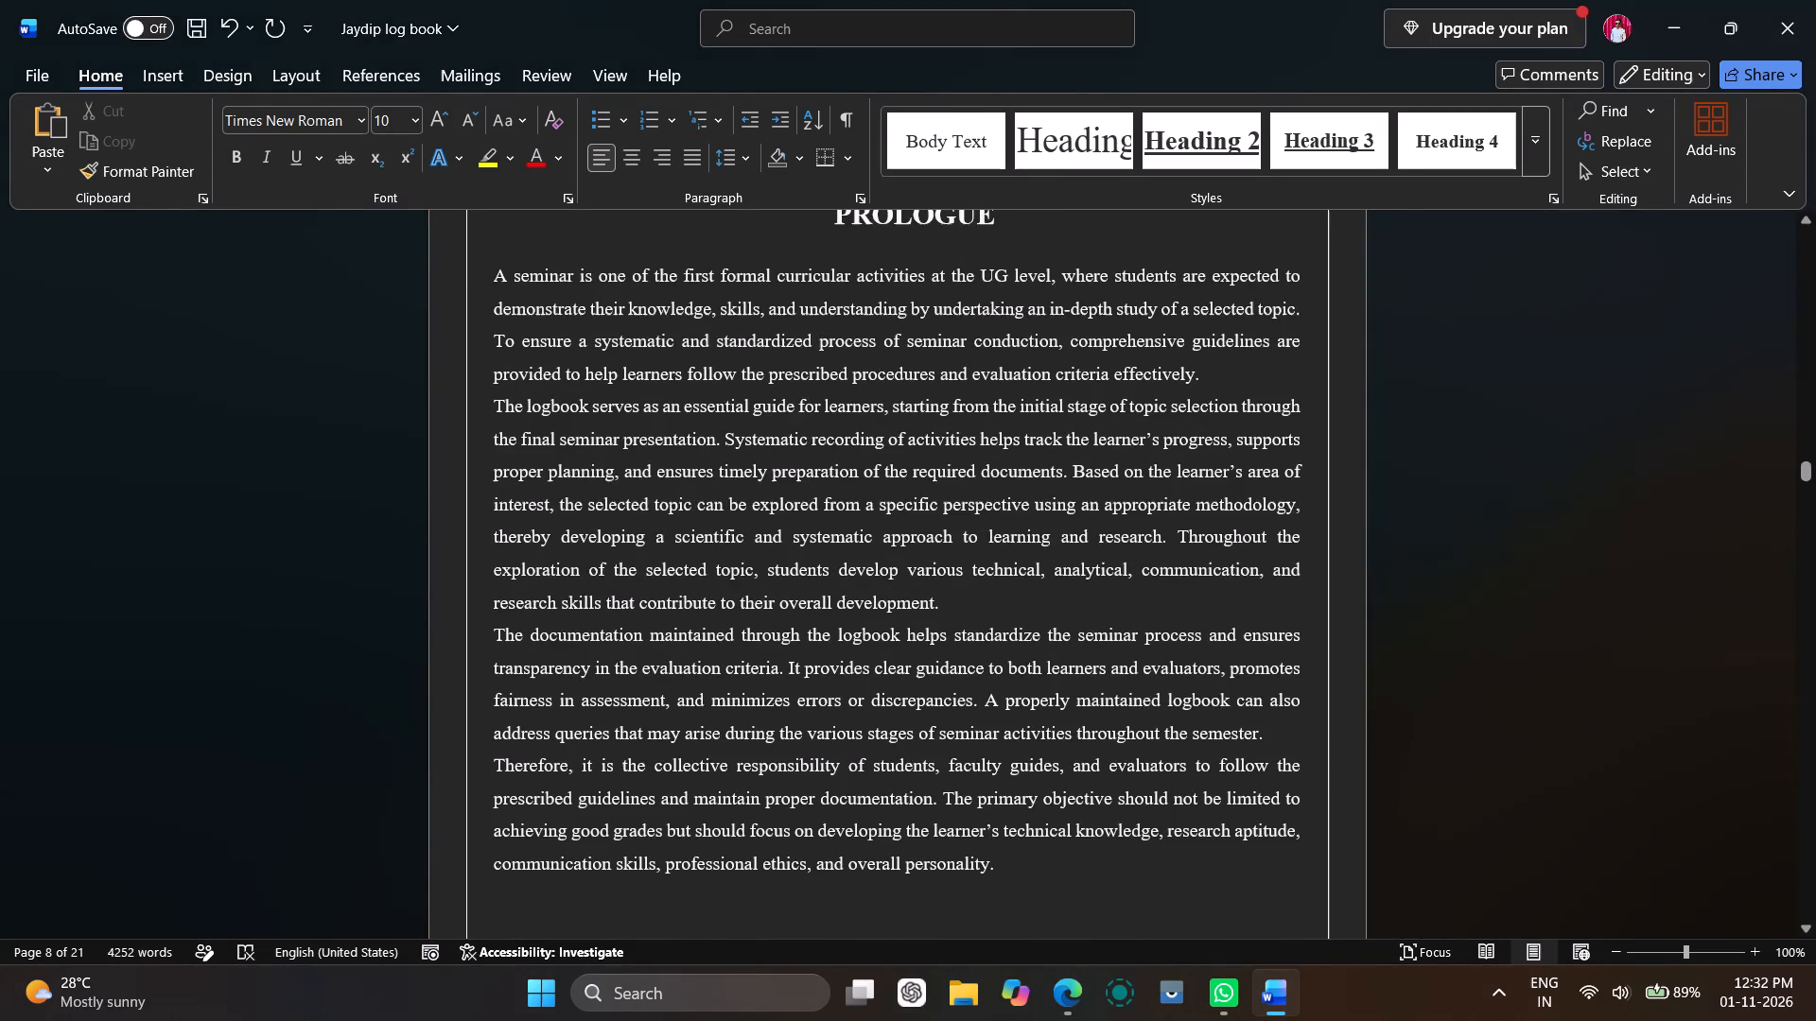
key(alt+Tab)
scroll(773, 701, down, 1)
key(alt+Tab)
scroll(773, 701, down, 9)
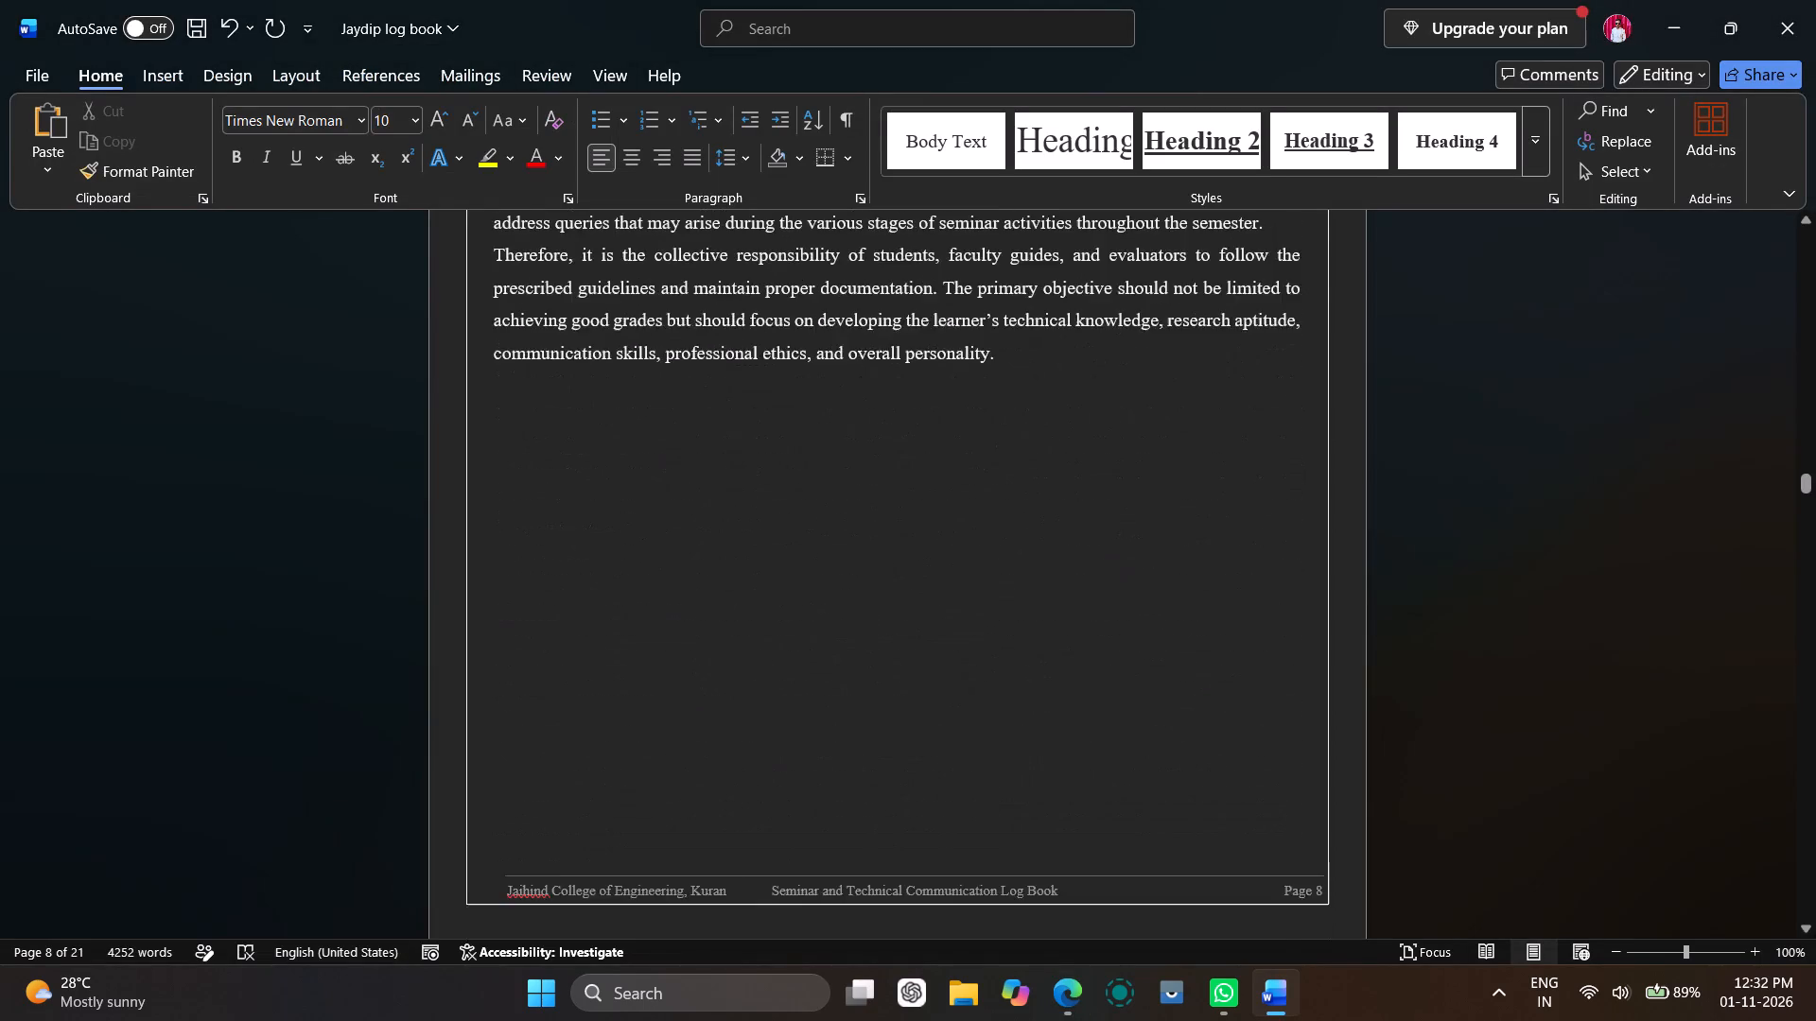
Compare the About Seminar page in the Word log book with page 9 of the reference PDF.
scroll(773, 701, down, 14)
key(alt+Tab)
scroll(774, 700, down, 11)
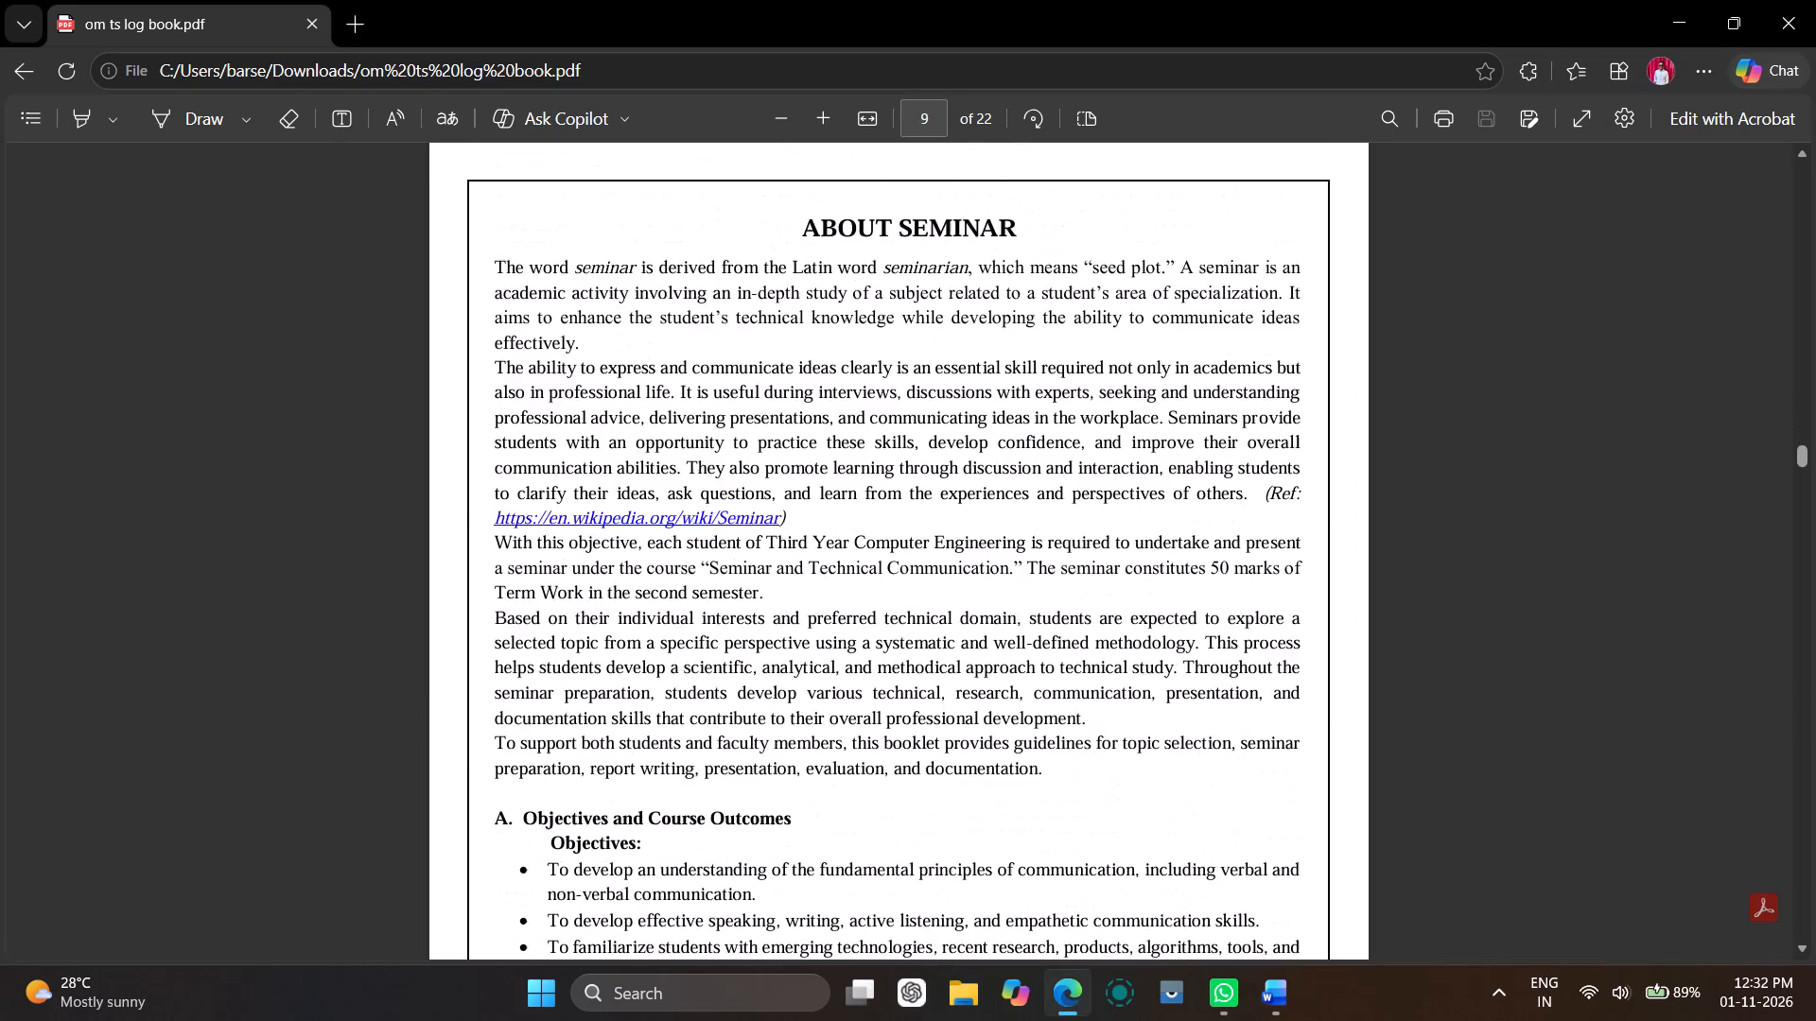
scroll(774, 700, down, 1)
scroll(774, 700, up, 3)
key(alt+Tab)
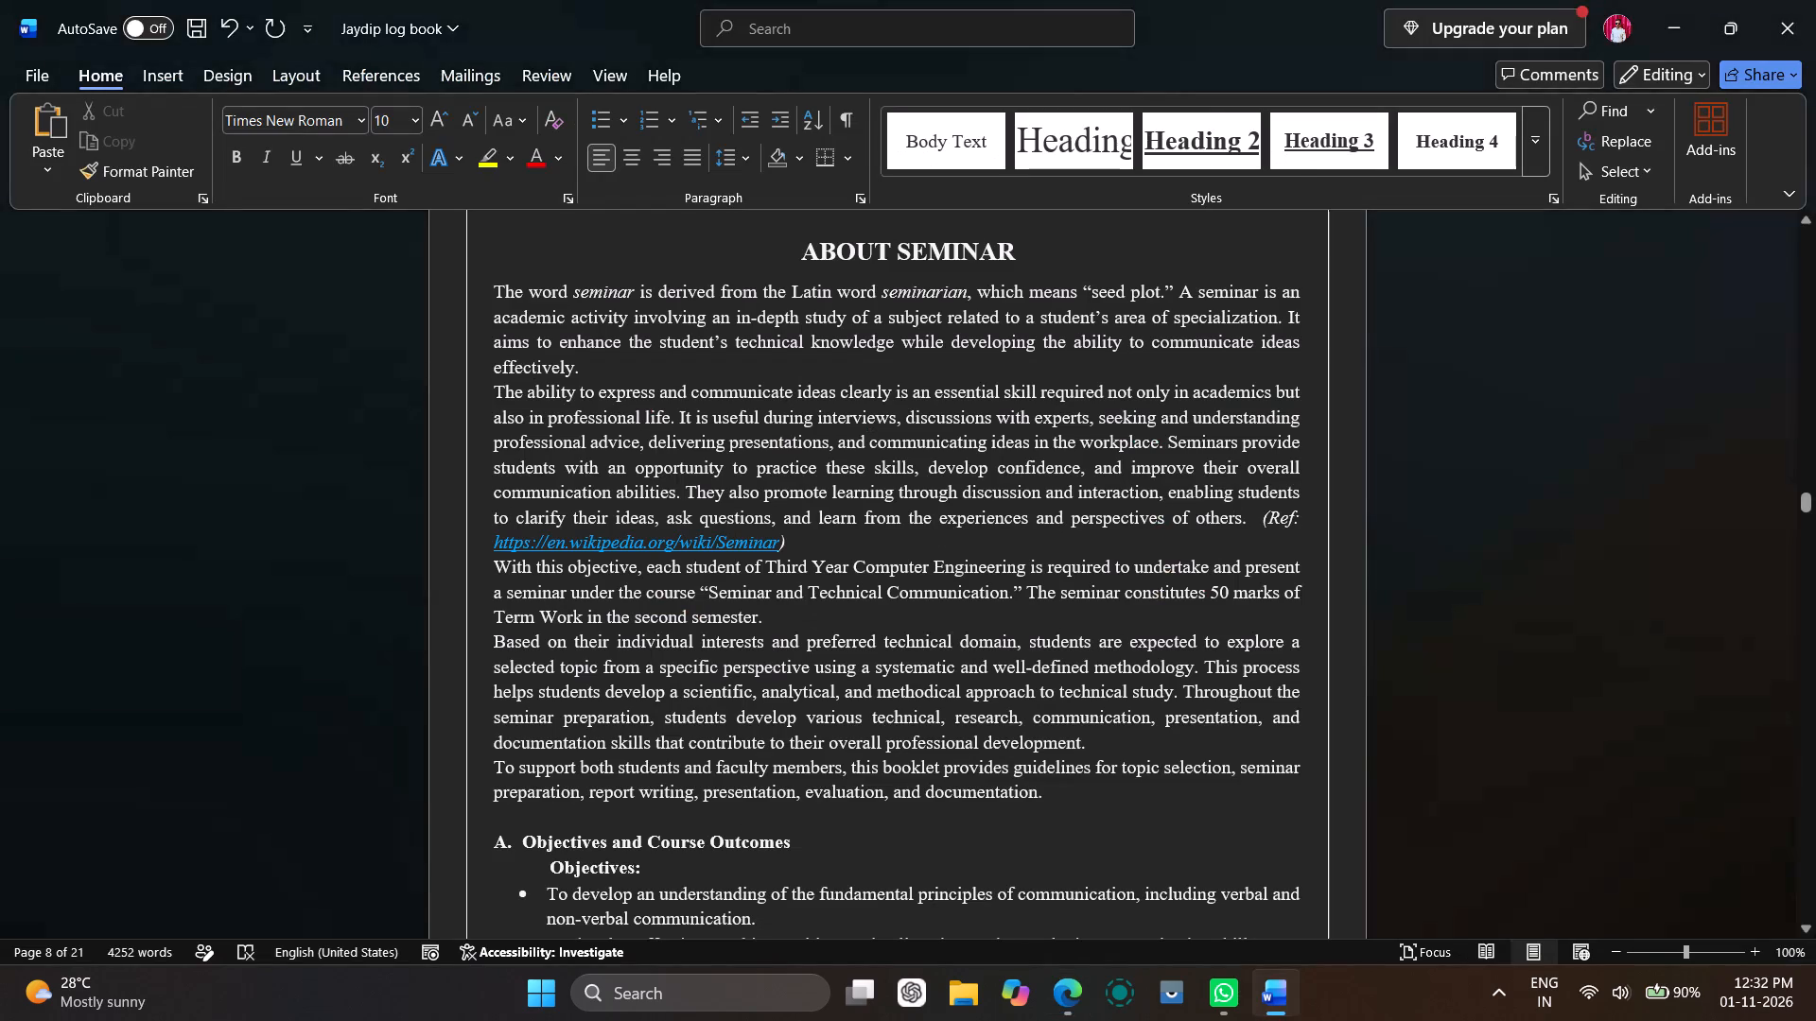
scroll(774, 700, up, 1)
key(alt+Tab)
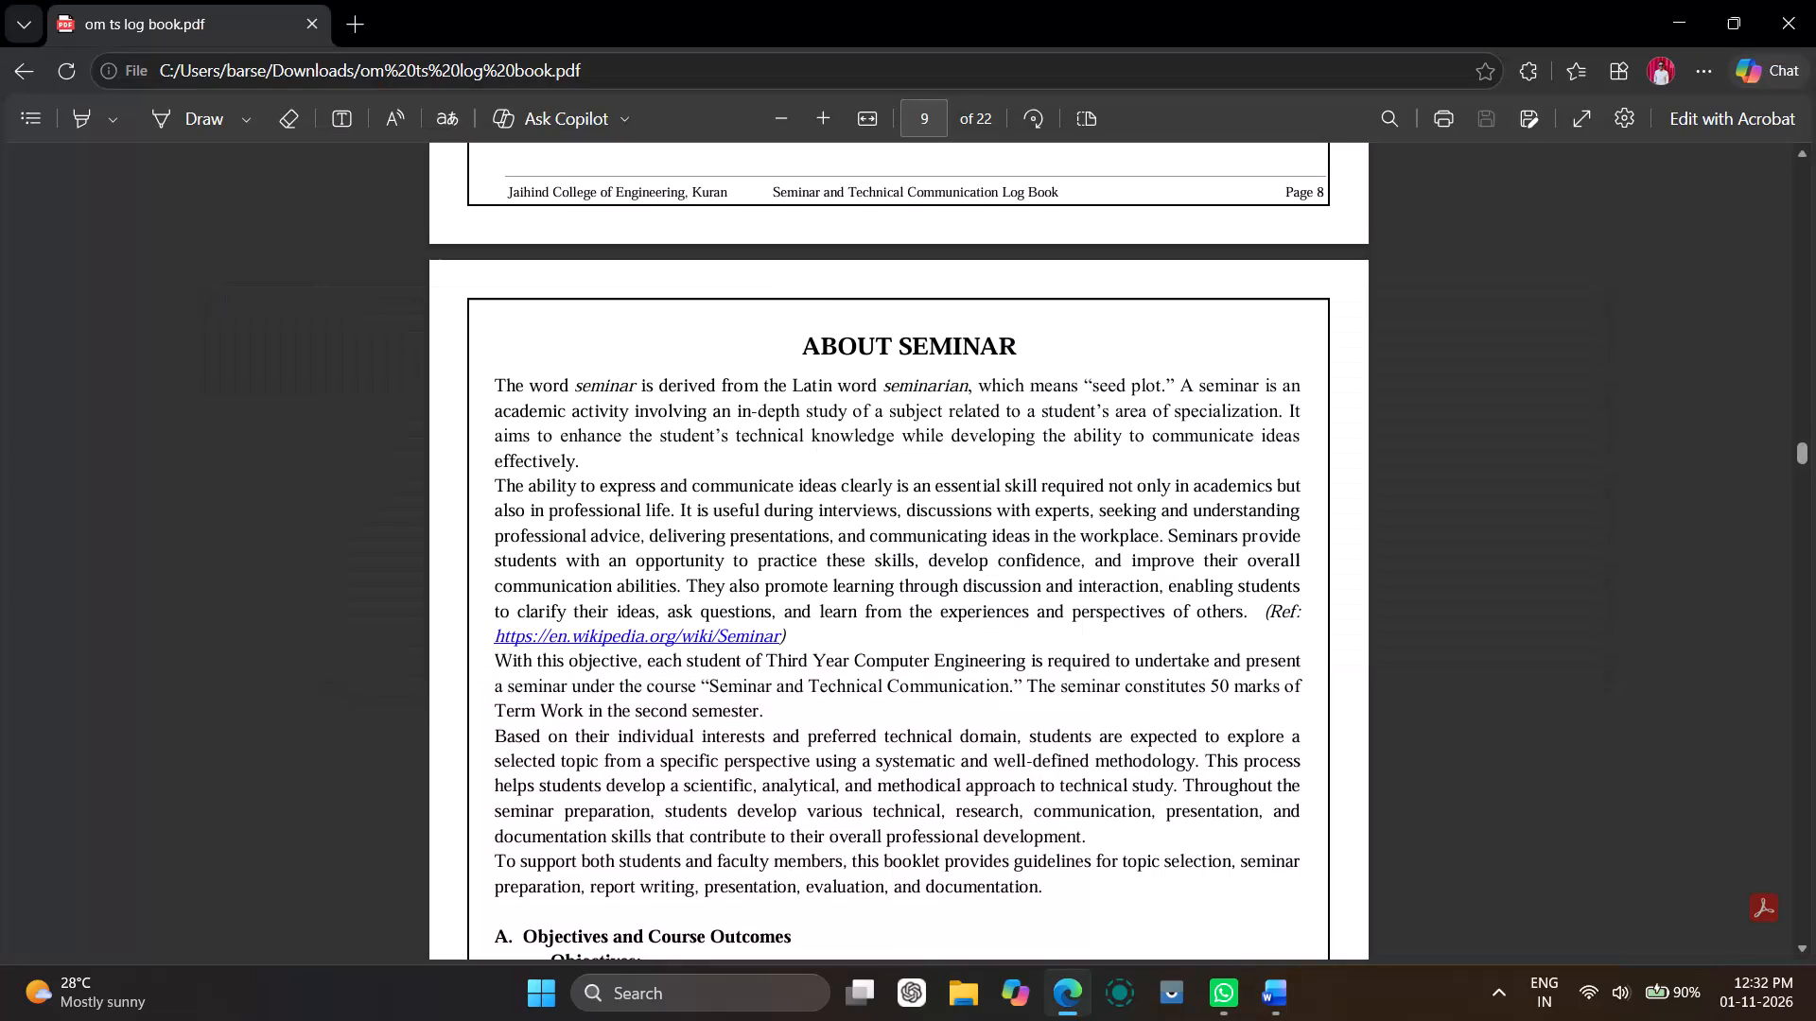
scroll(774, 700, down, 1)
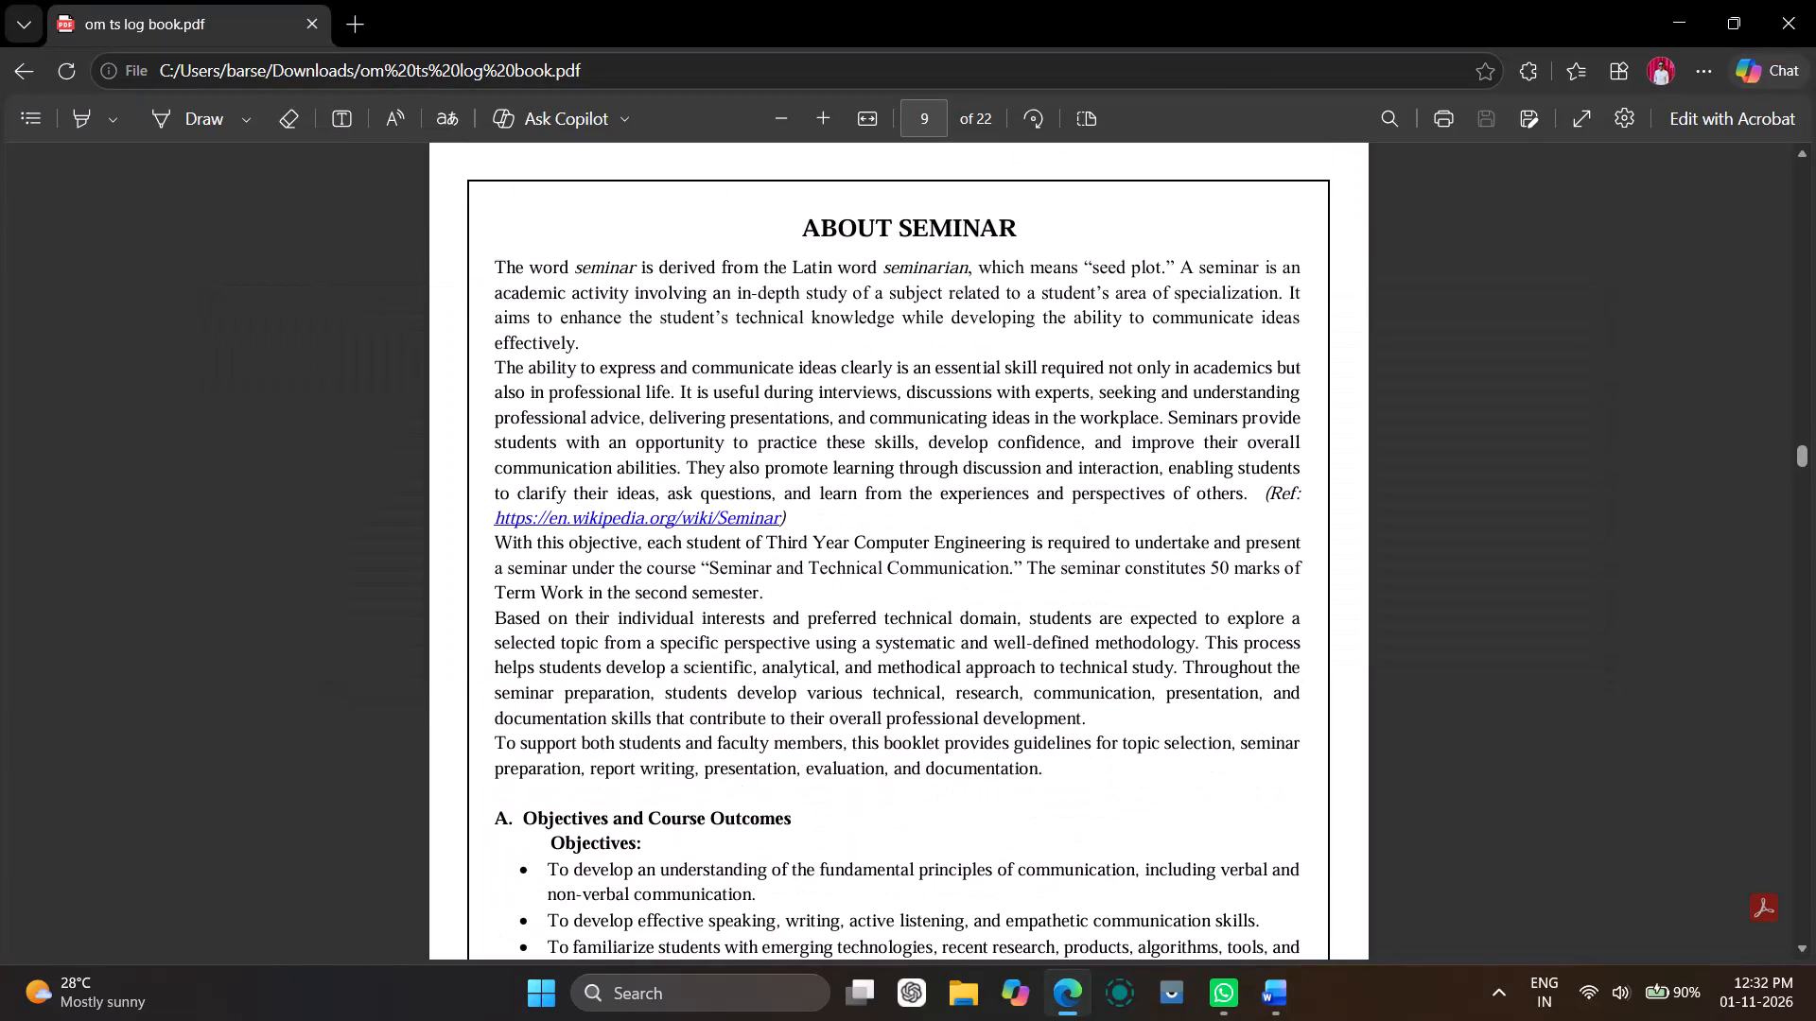
scroll(774, 700, down, 5)
Check the seminar topic selection and evaluation guidelines in both documents, continuing in Word to the Copy of Synopsis page.
scroll(774, 700, down, 5)
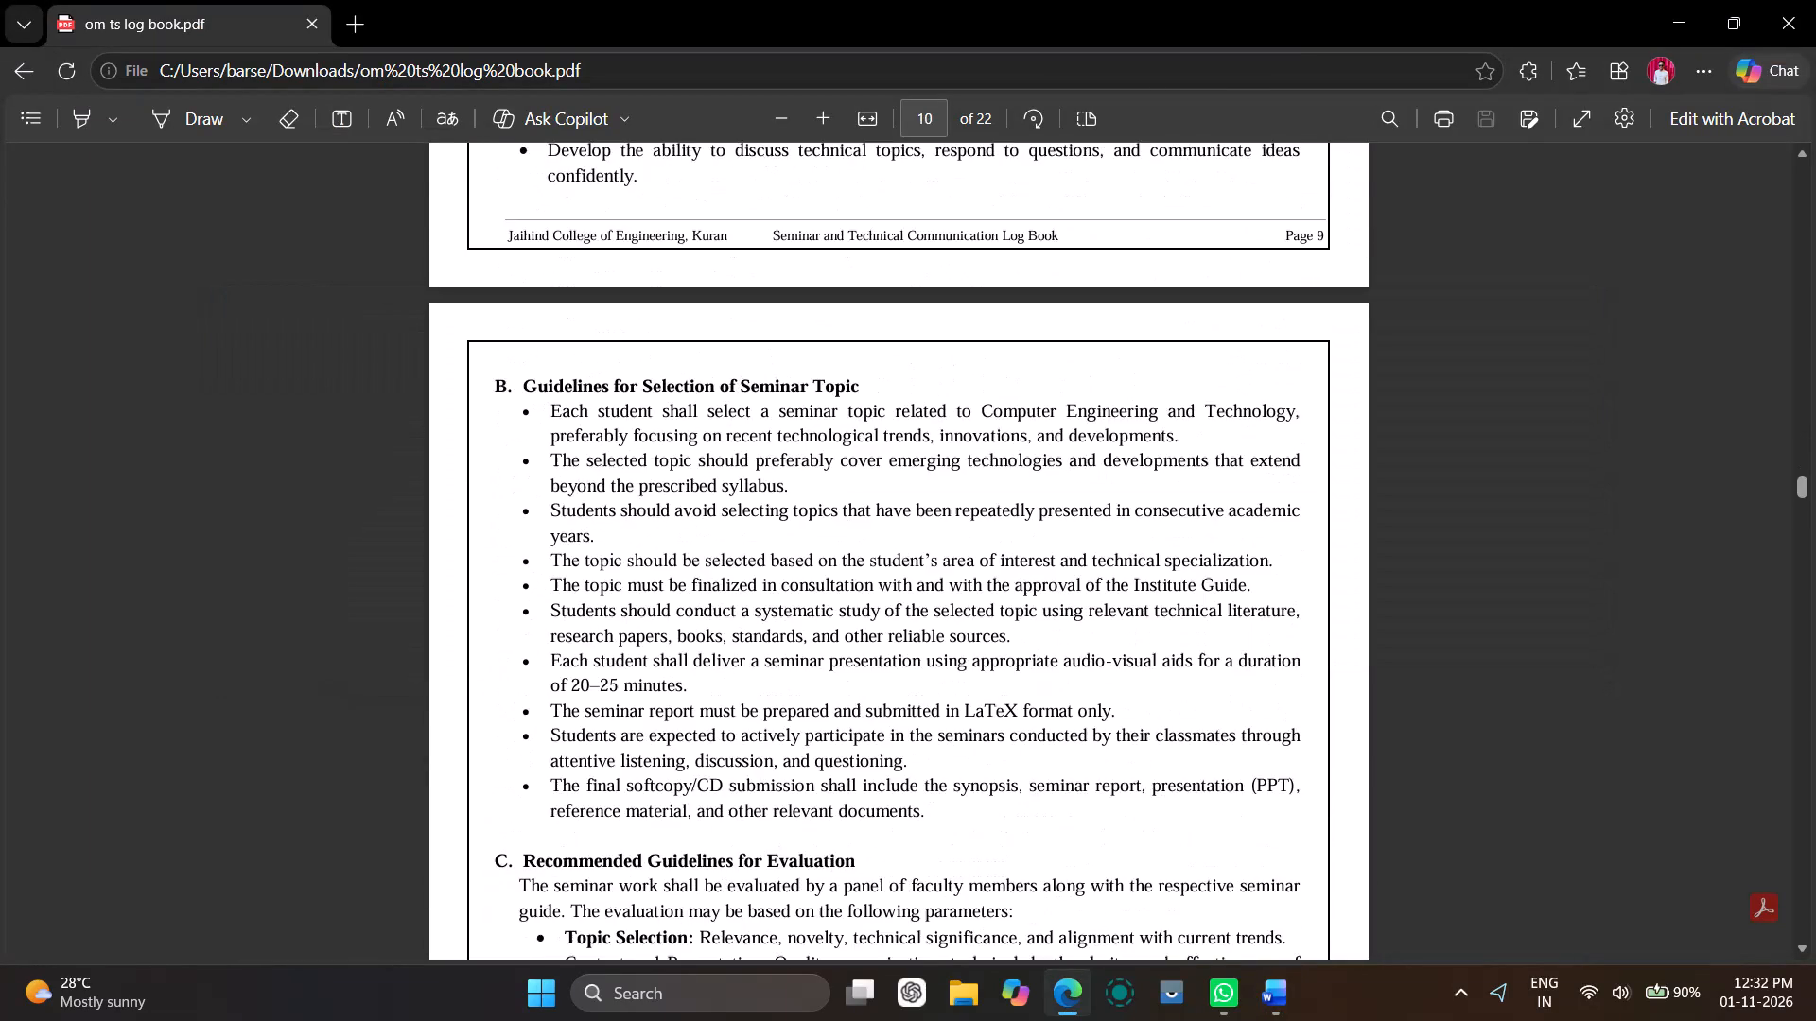
scroll(774, 700, down, 2)
key(alt+Tab)
scroll(774, 700, down, 16)
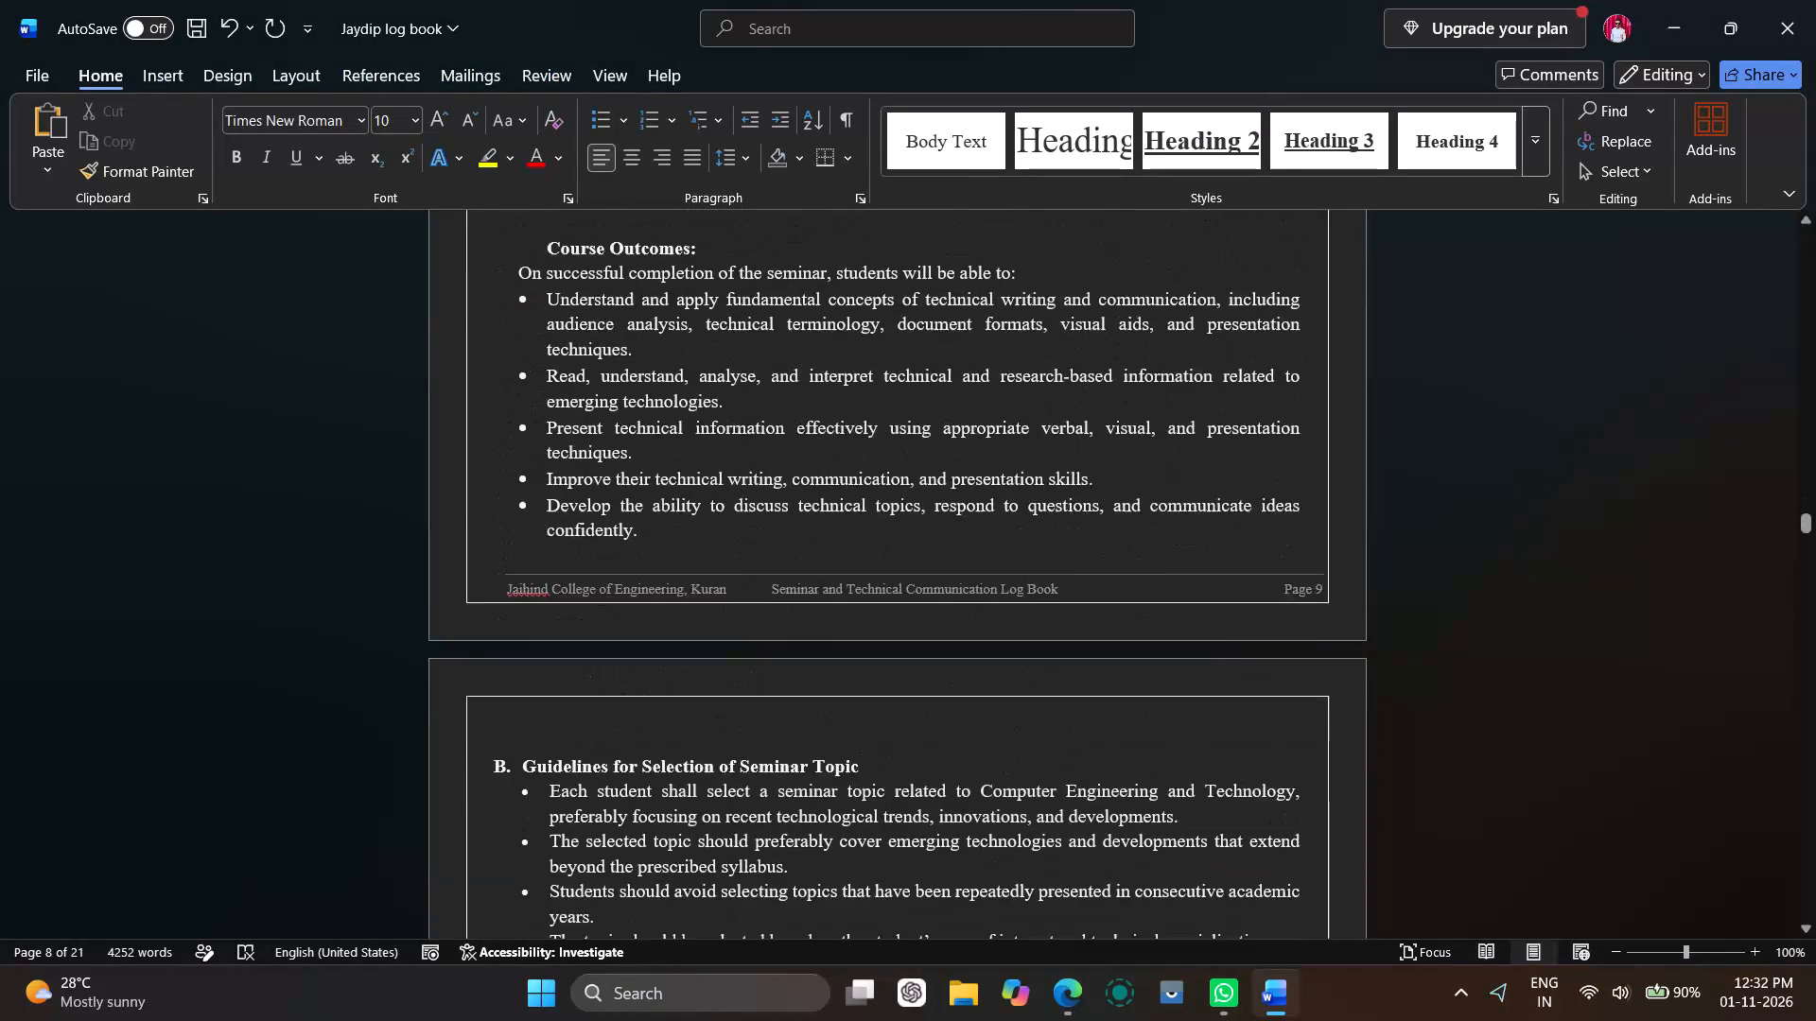
key(alt+Tab)
scroll(774, 700, down, 8)
key(alt+Tab)
scroll(774, 700, down, 3)
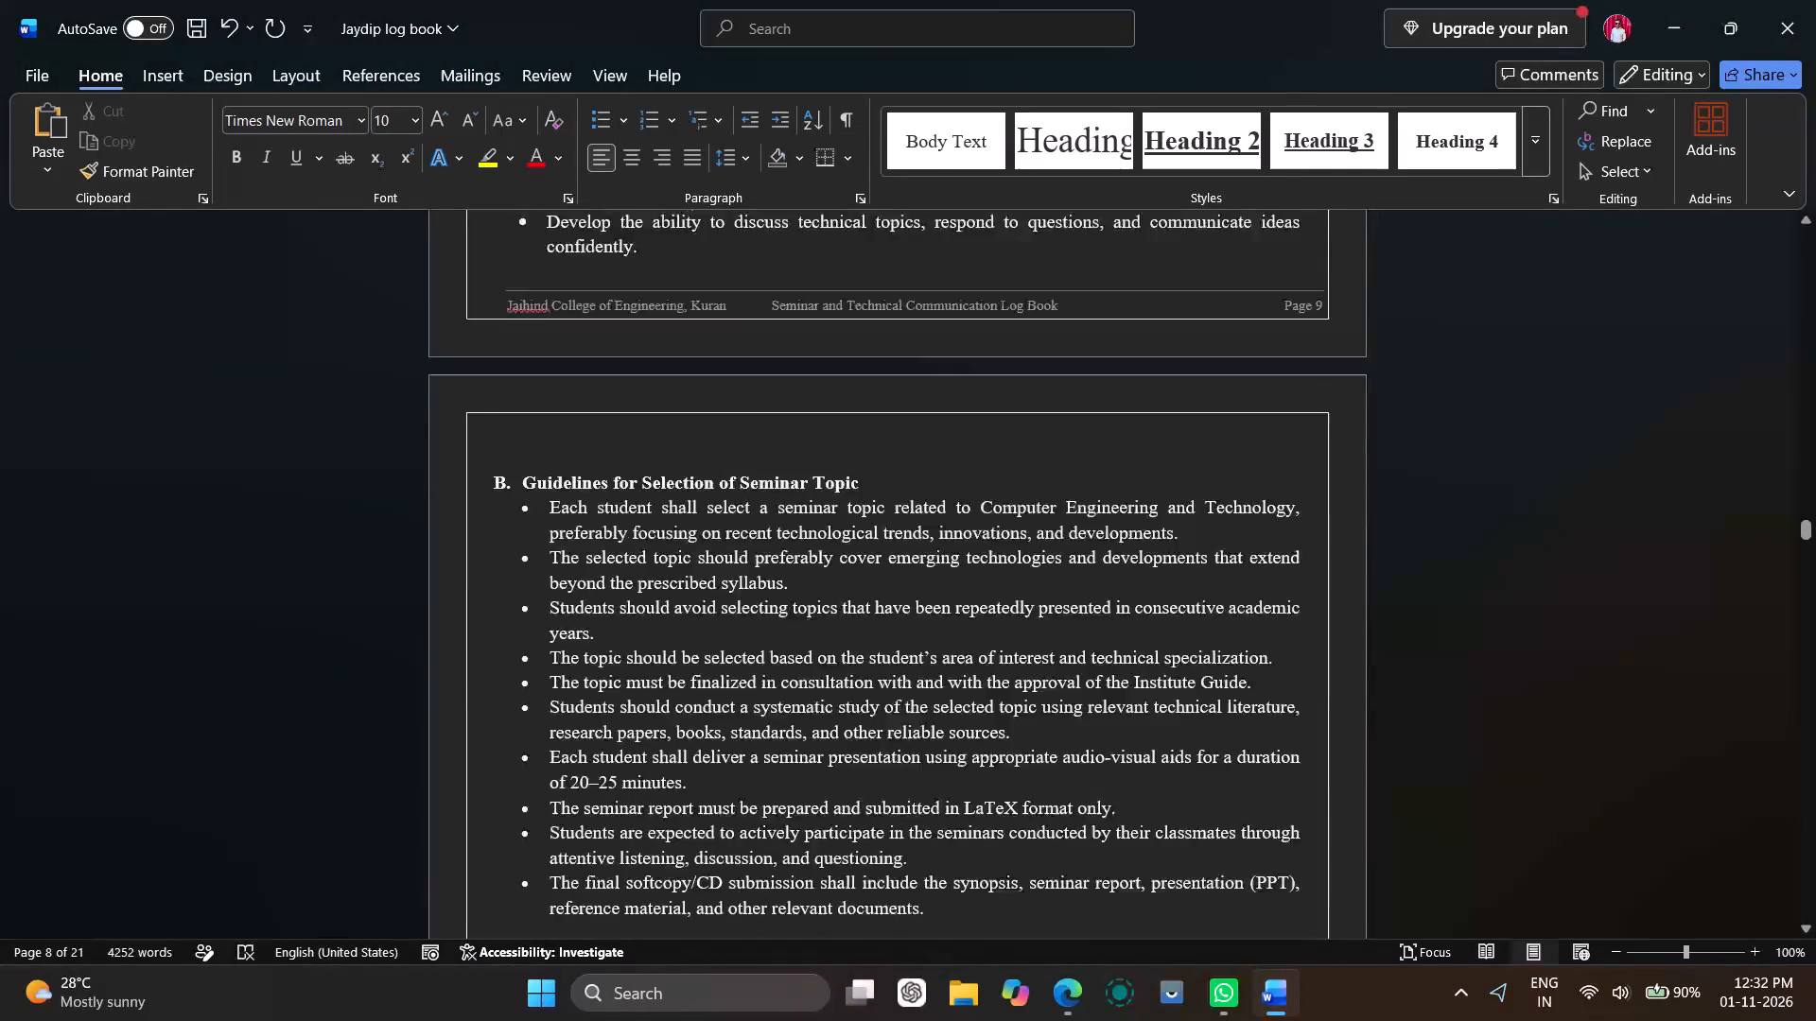
scroll(774, 700, down, 15)
scroll(774, 700, down, 9)
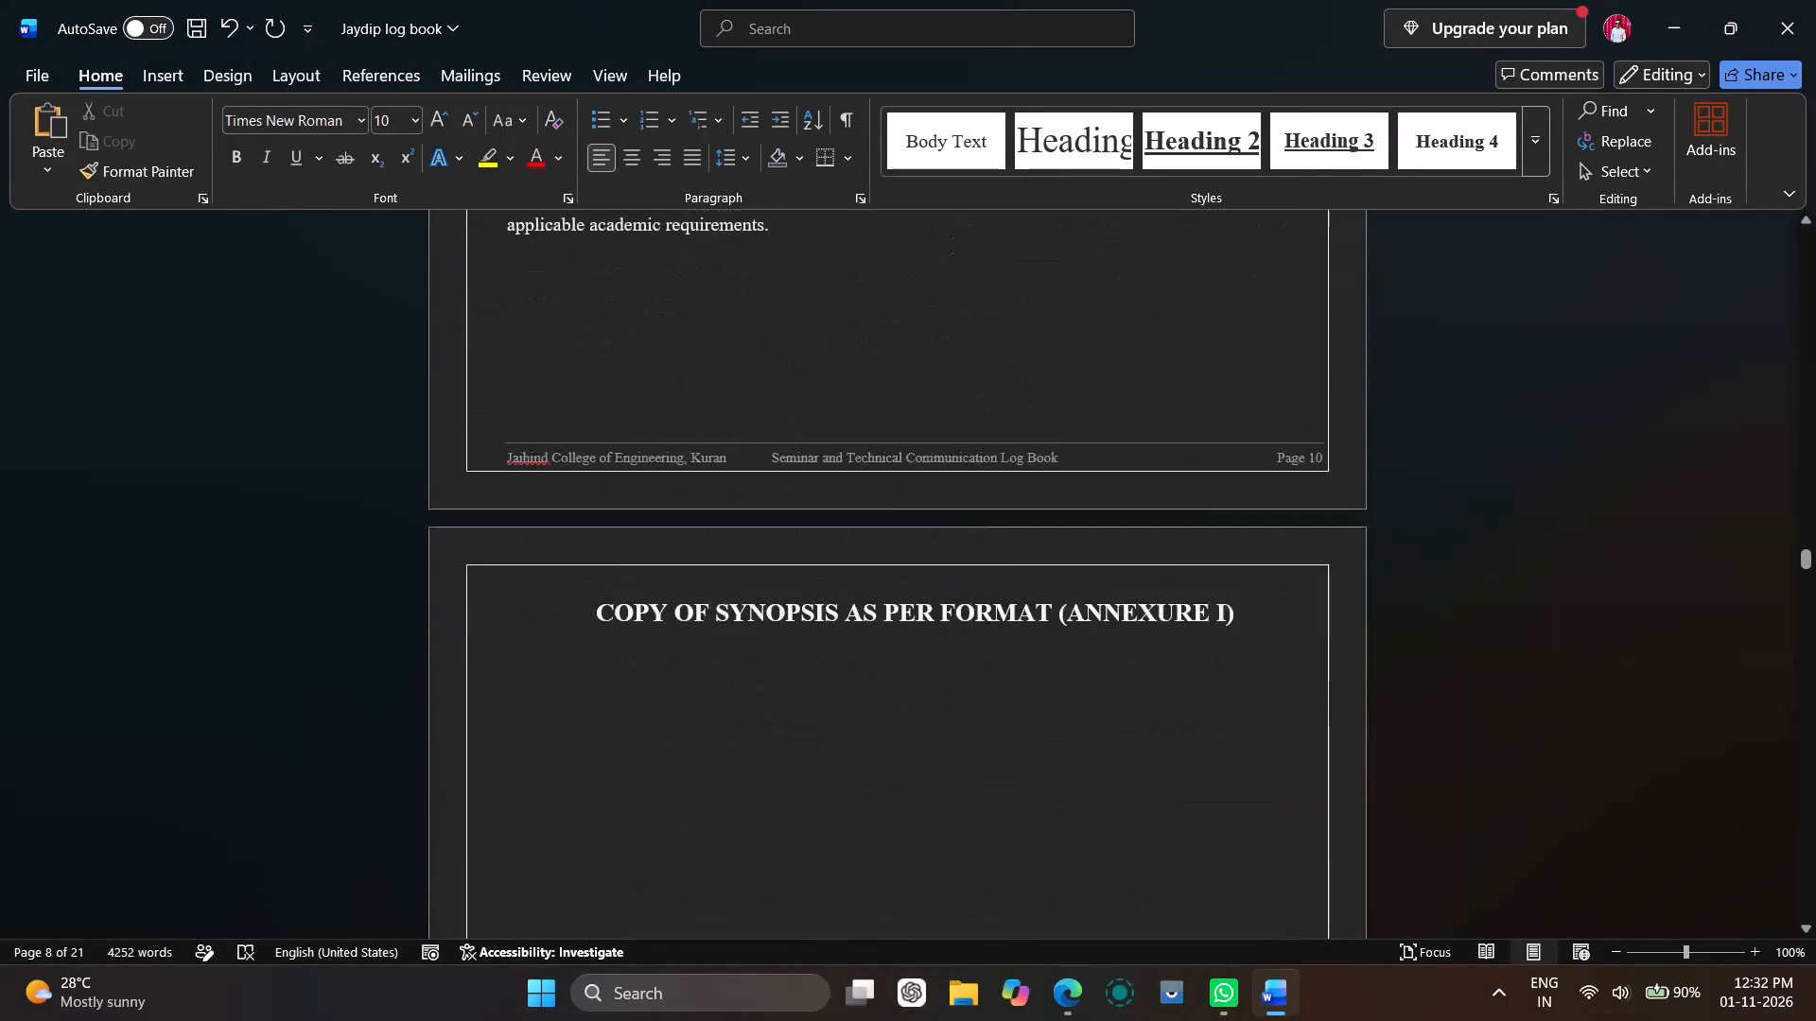
Compare the Record of Visit table in Word with page 12 of the PDF, especially the Proposal Submission row's text.
key(alt+Tab)
scroll(774, 700, down, 15)
scroll(774, 700, up, 2)
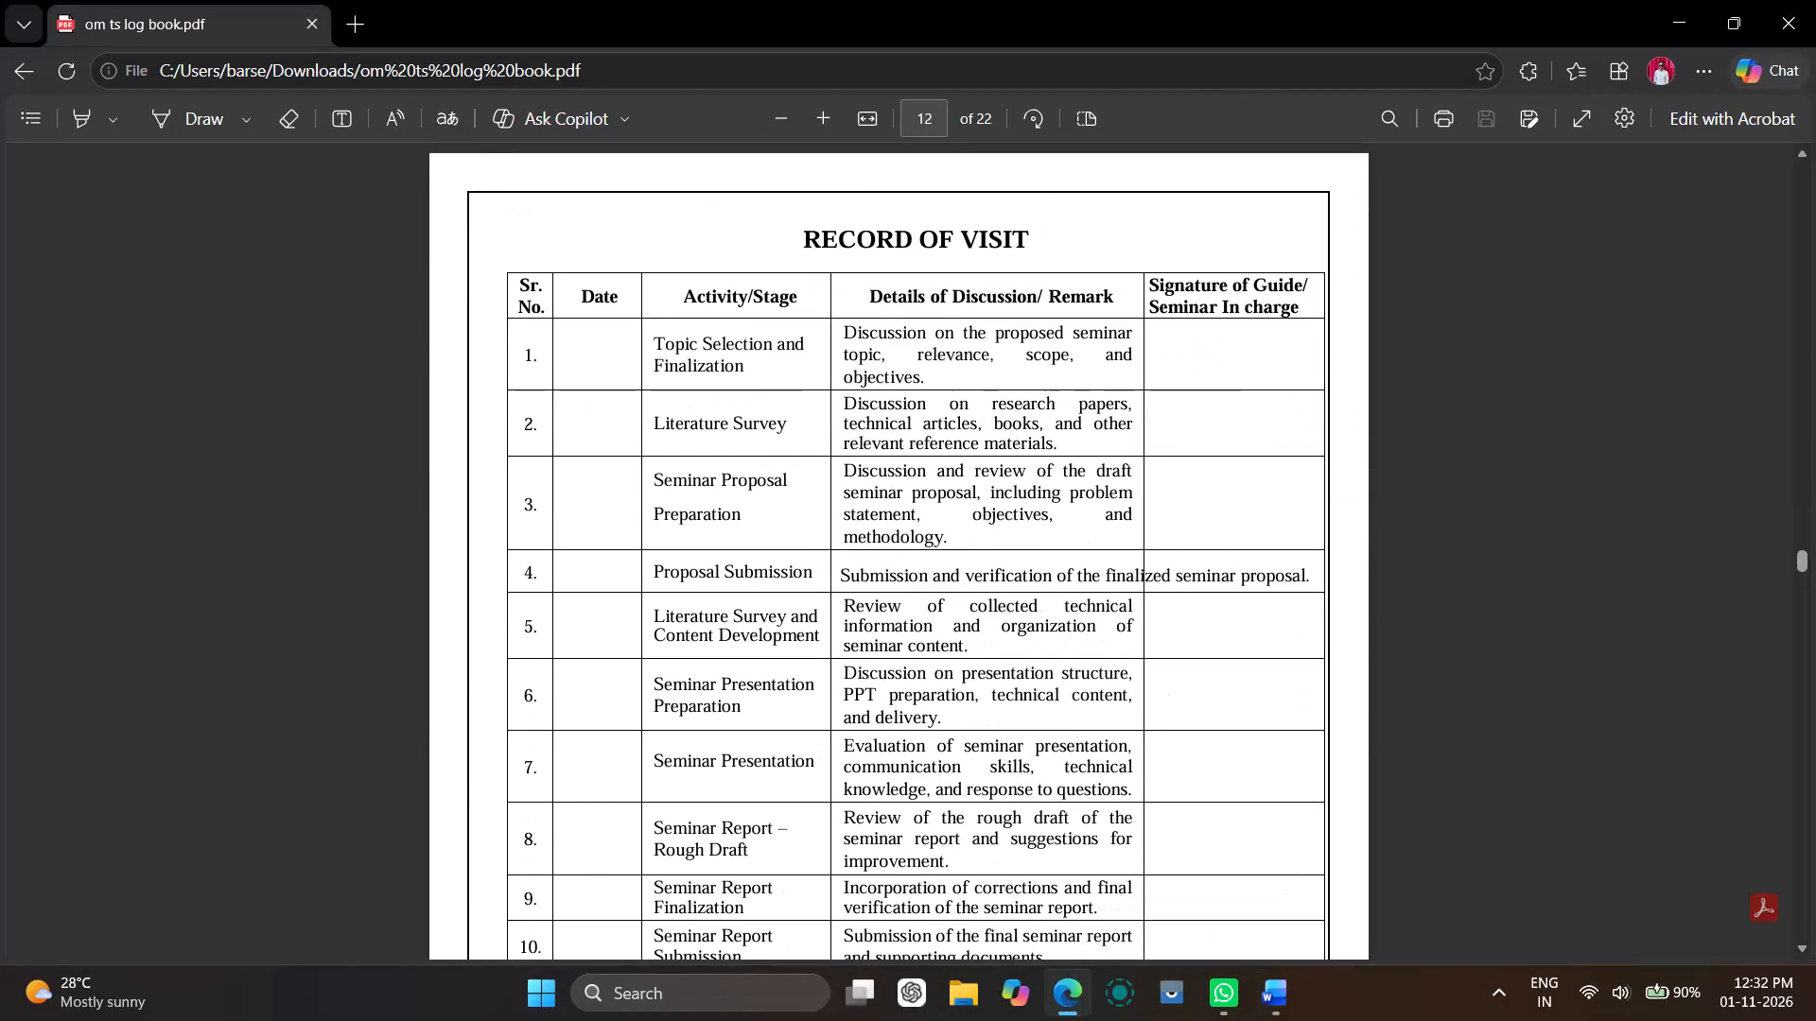
key(alt+Tab)
scroll(774, 700, down, 18)
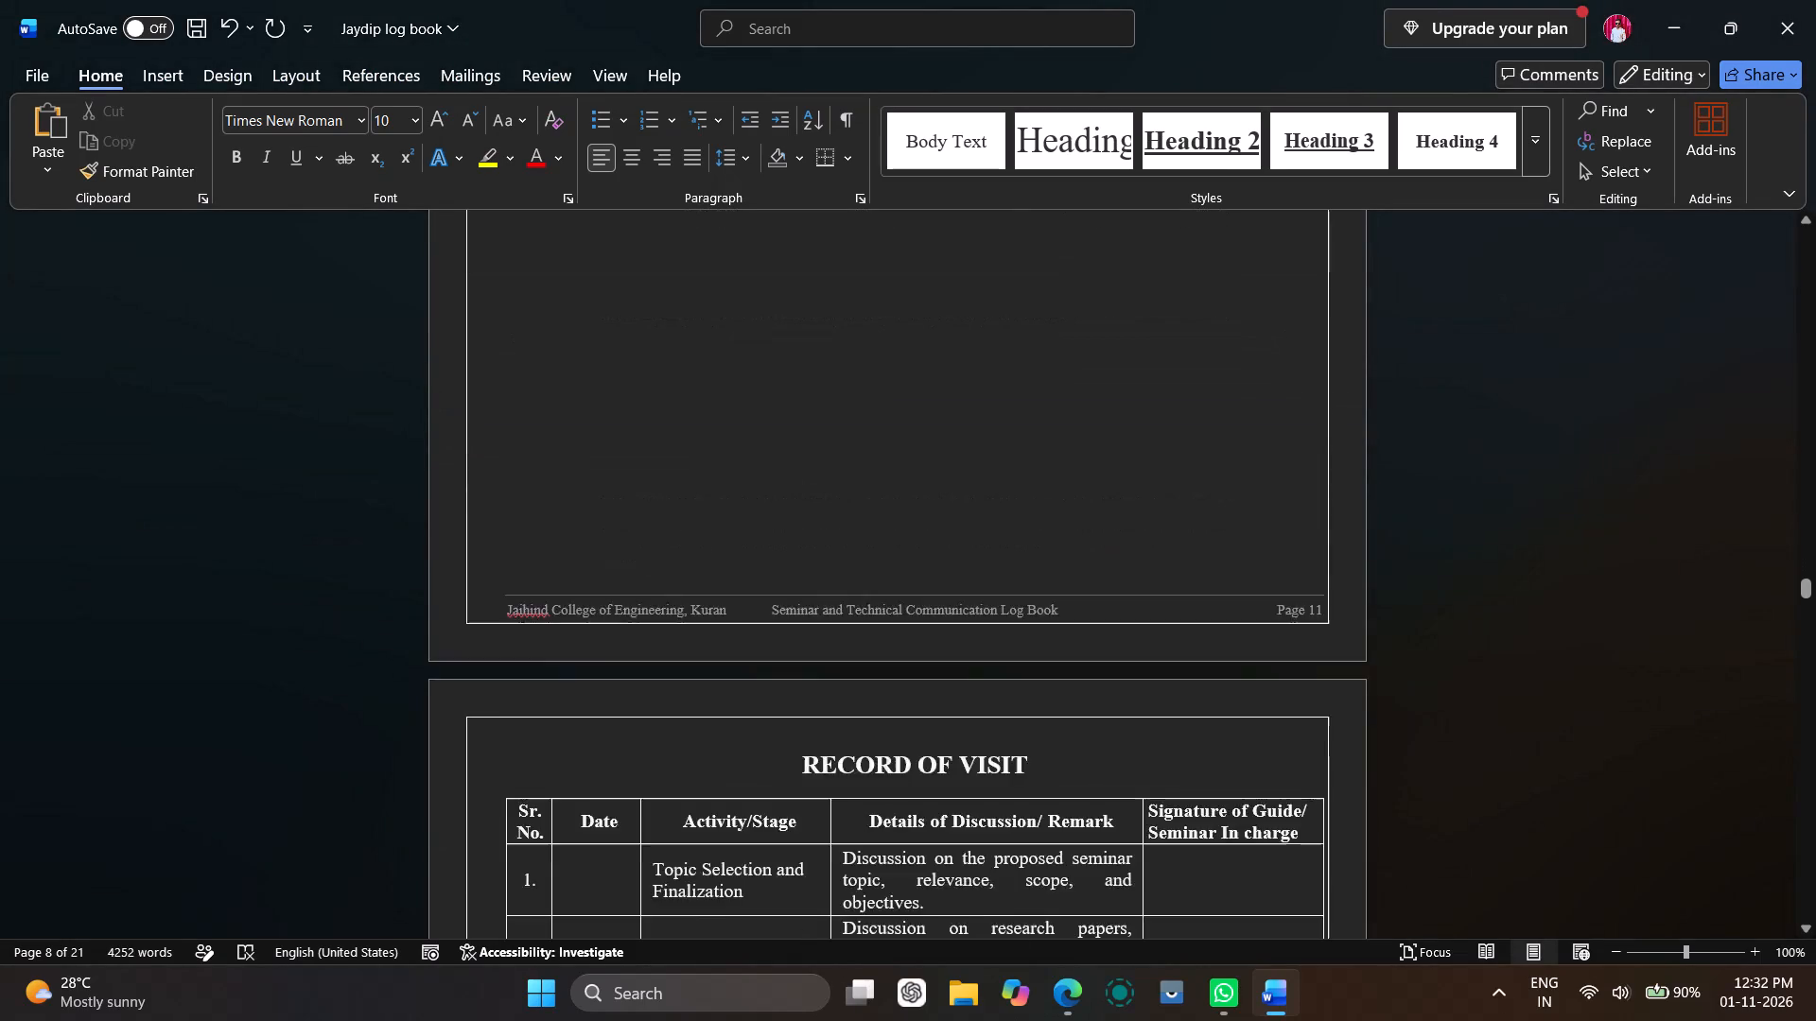
scroll(775, 698, down, 9)
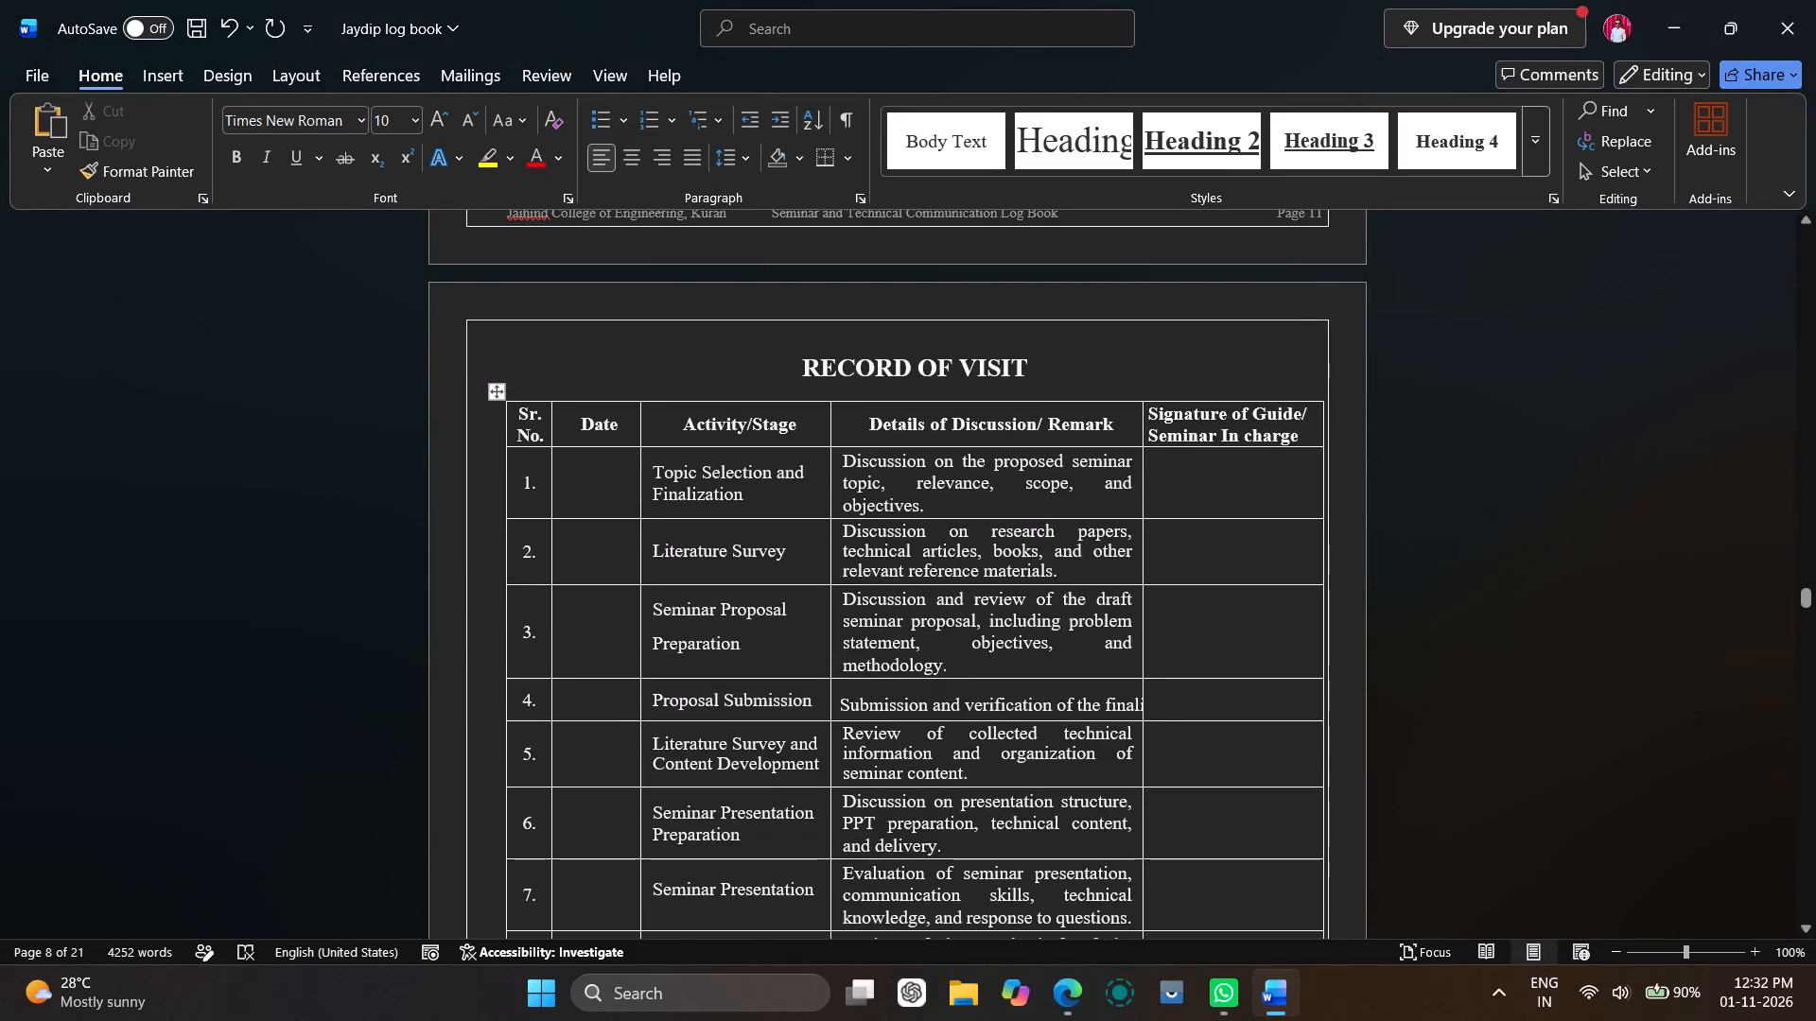
key(alt+Tab)
scroll(827, 655, down, 2)
key(alt+Tab)
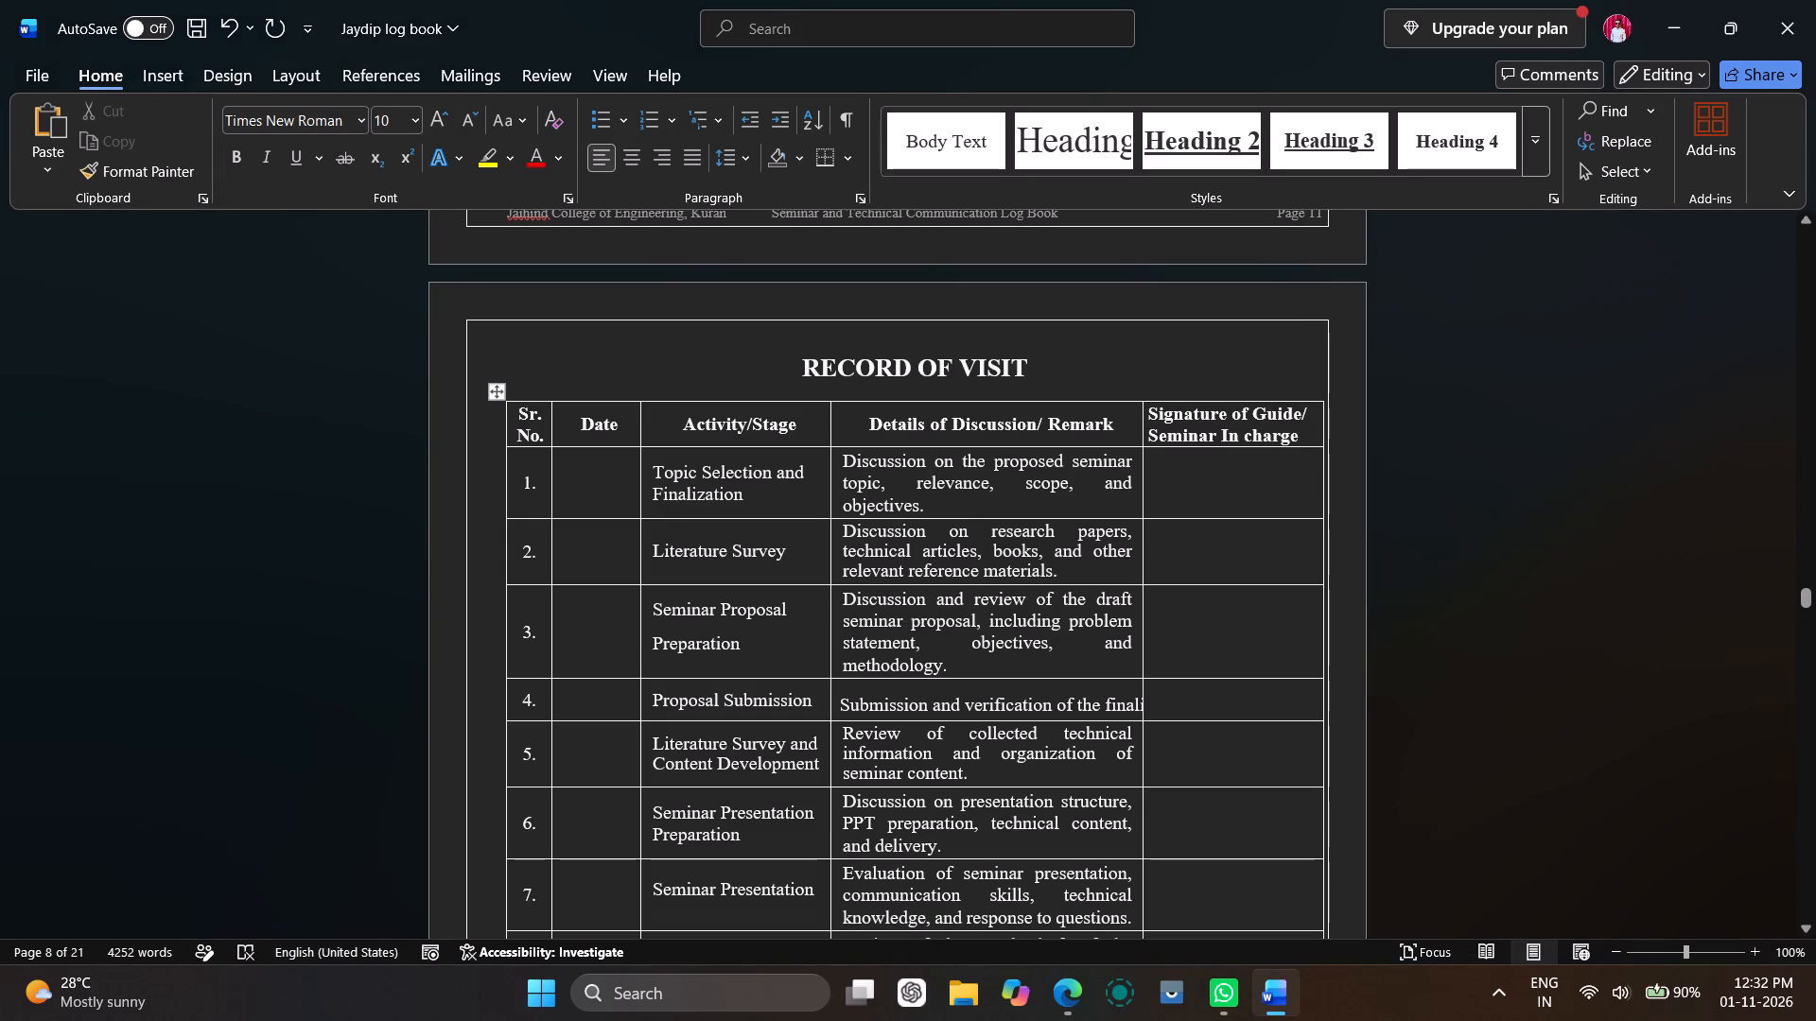
scroll(906, 491, down, 2)
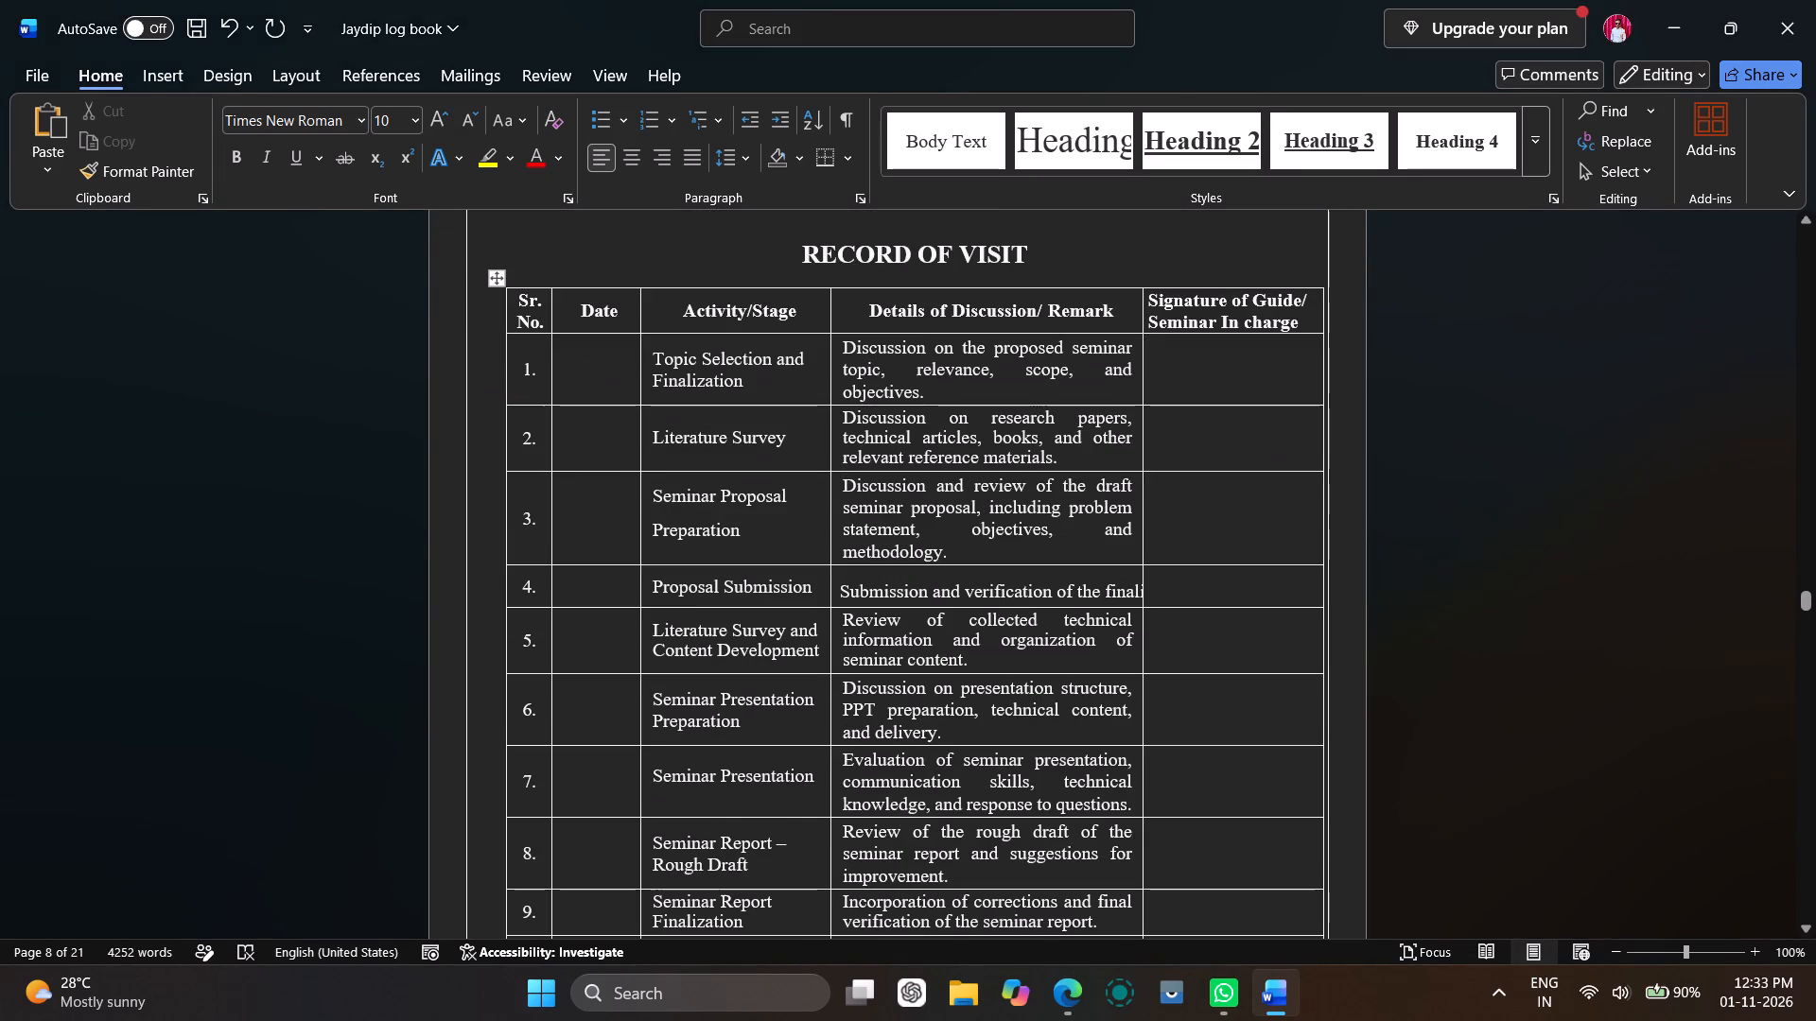
key(alt+Tab)
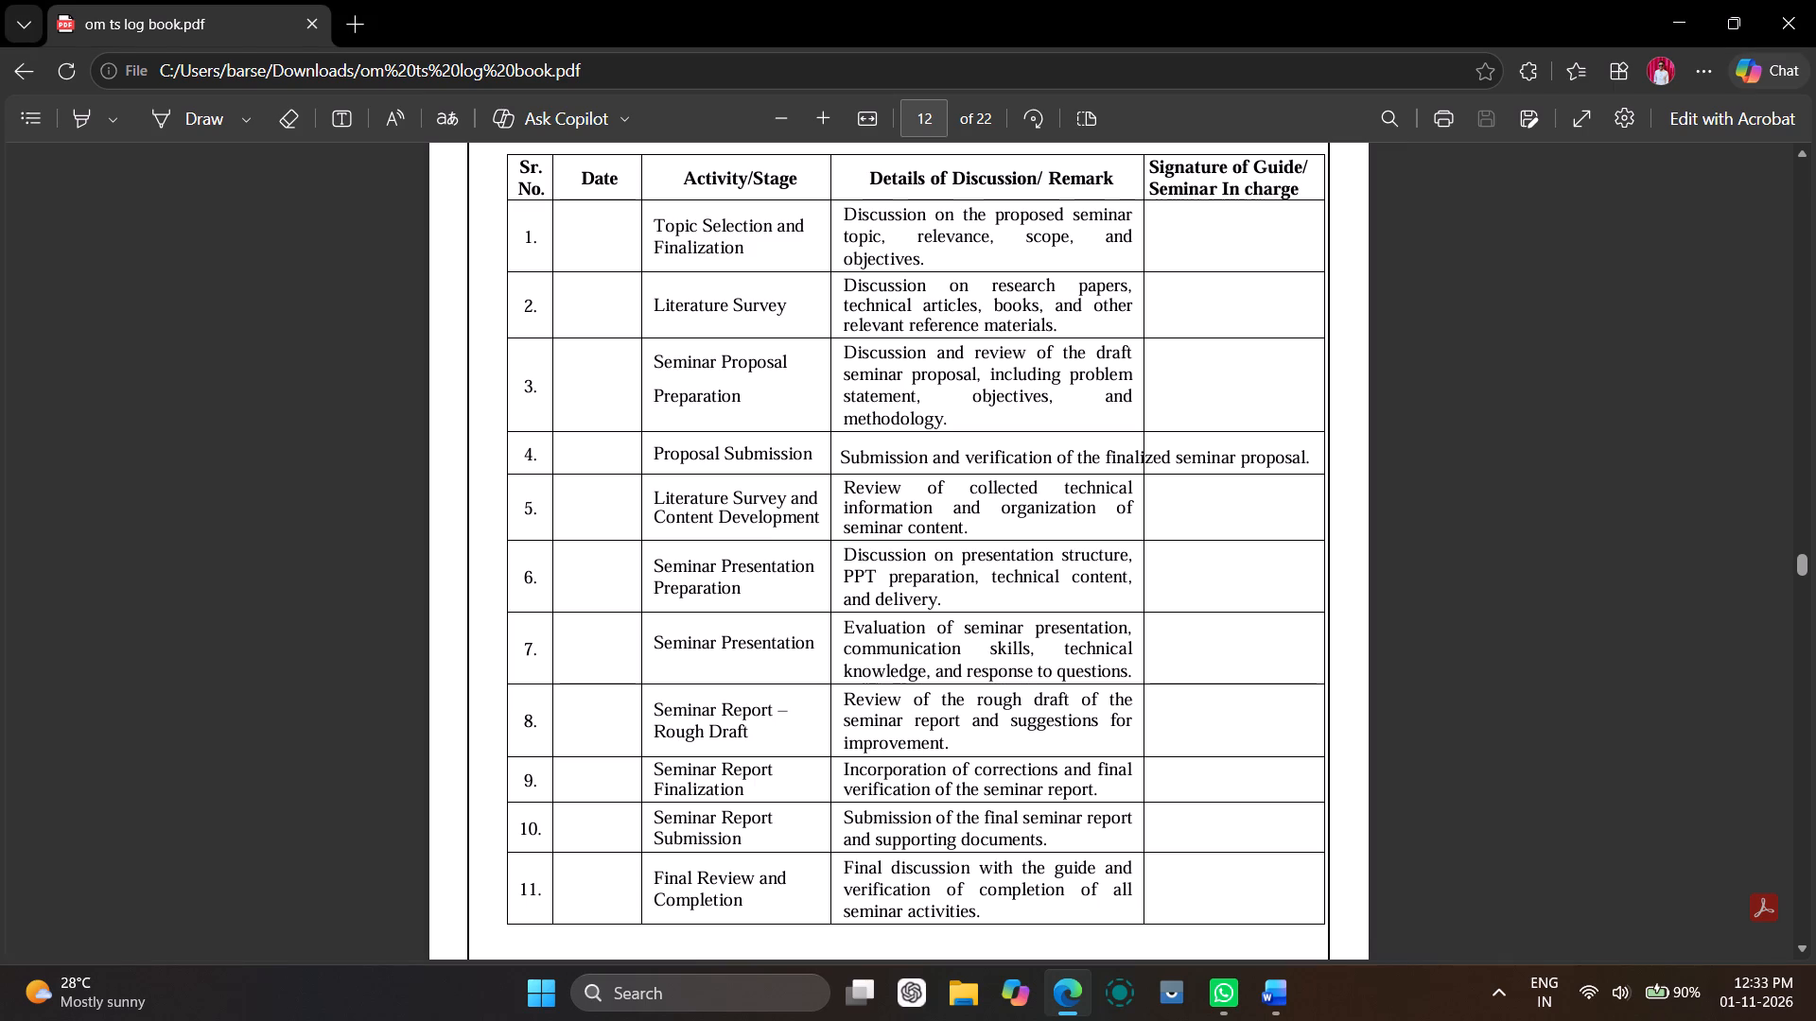
key(alt+Tab)
key(alt+Tab)
key(alt+Tab)
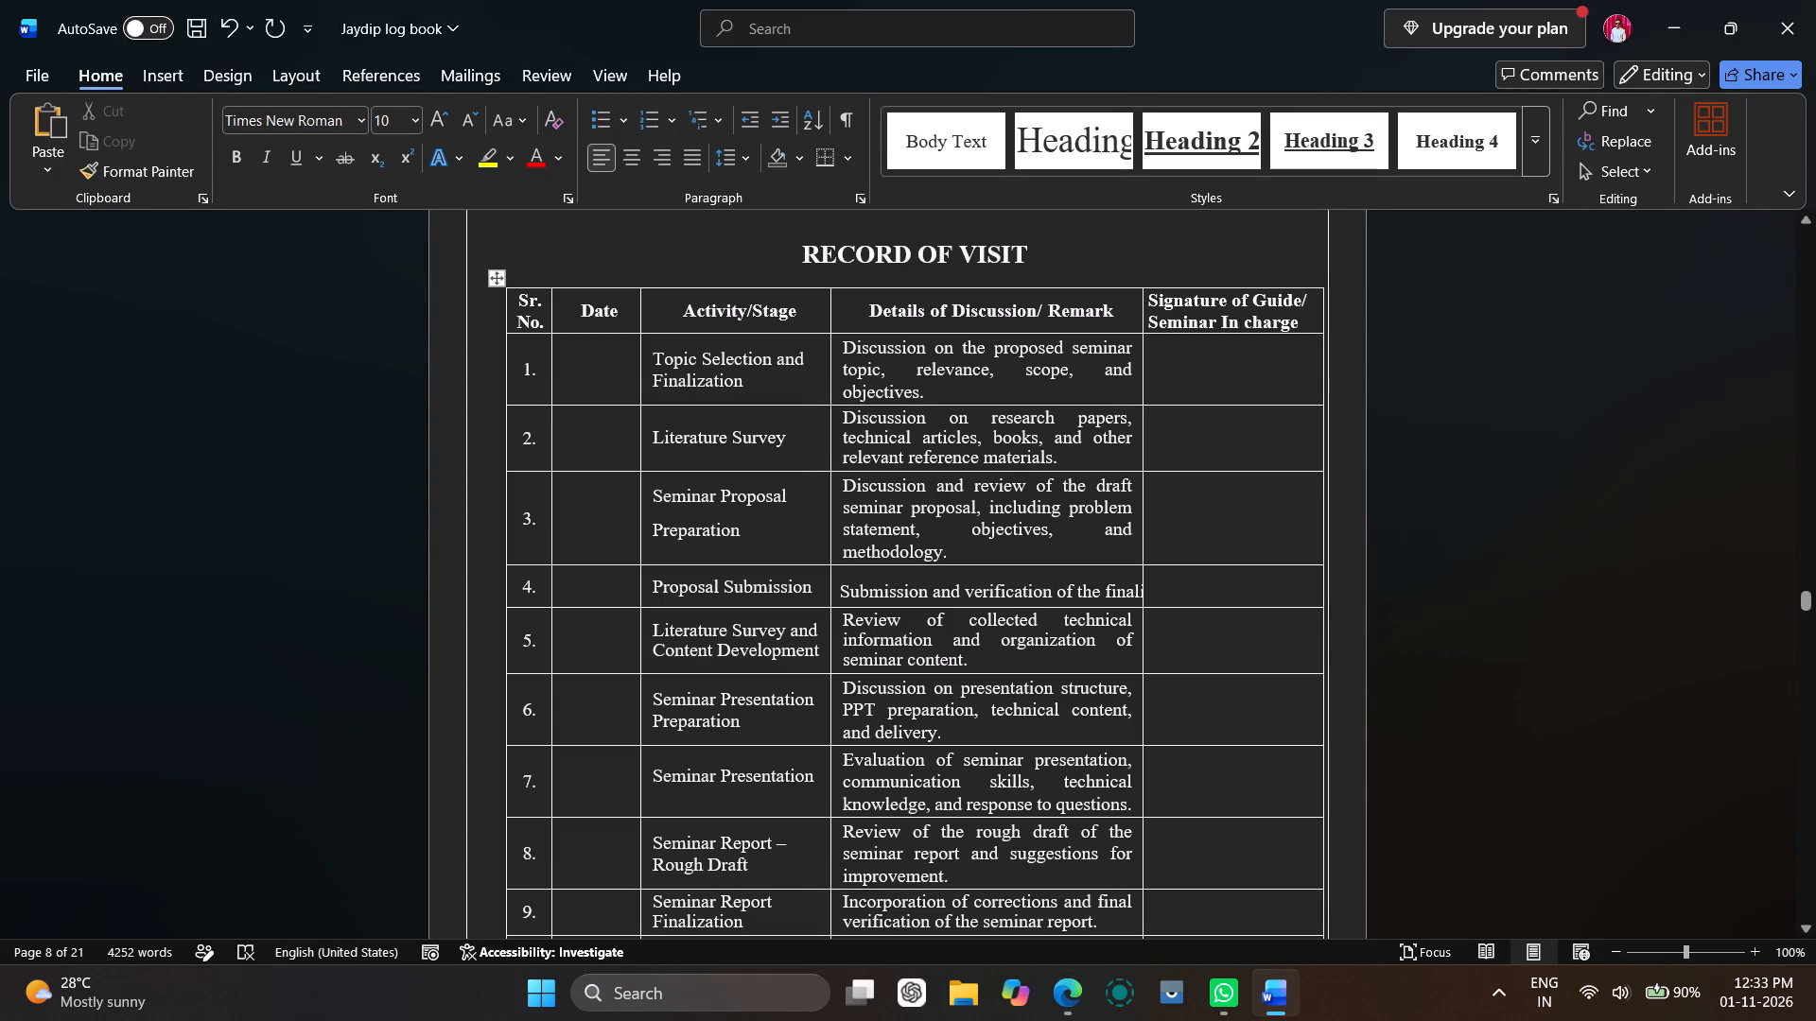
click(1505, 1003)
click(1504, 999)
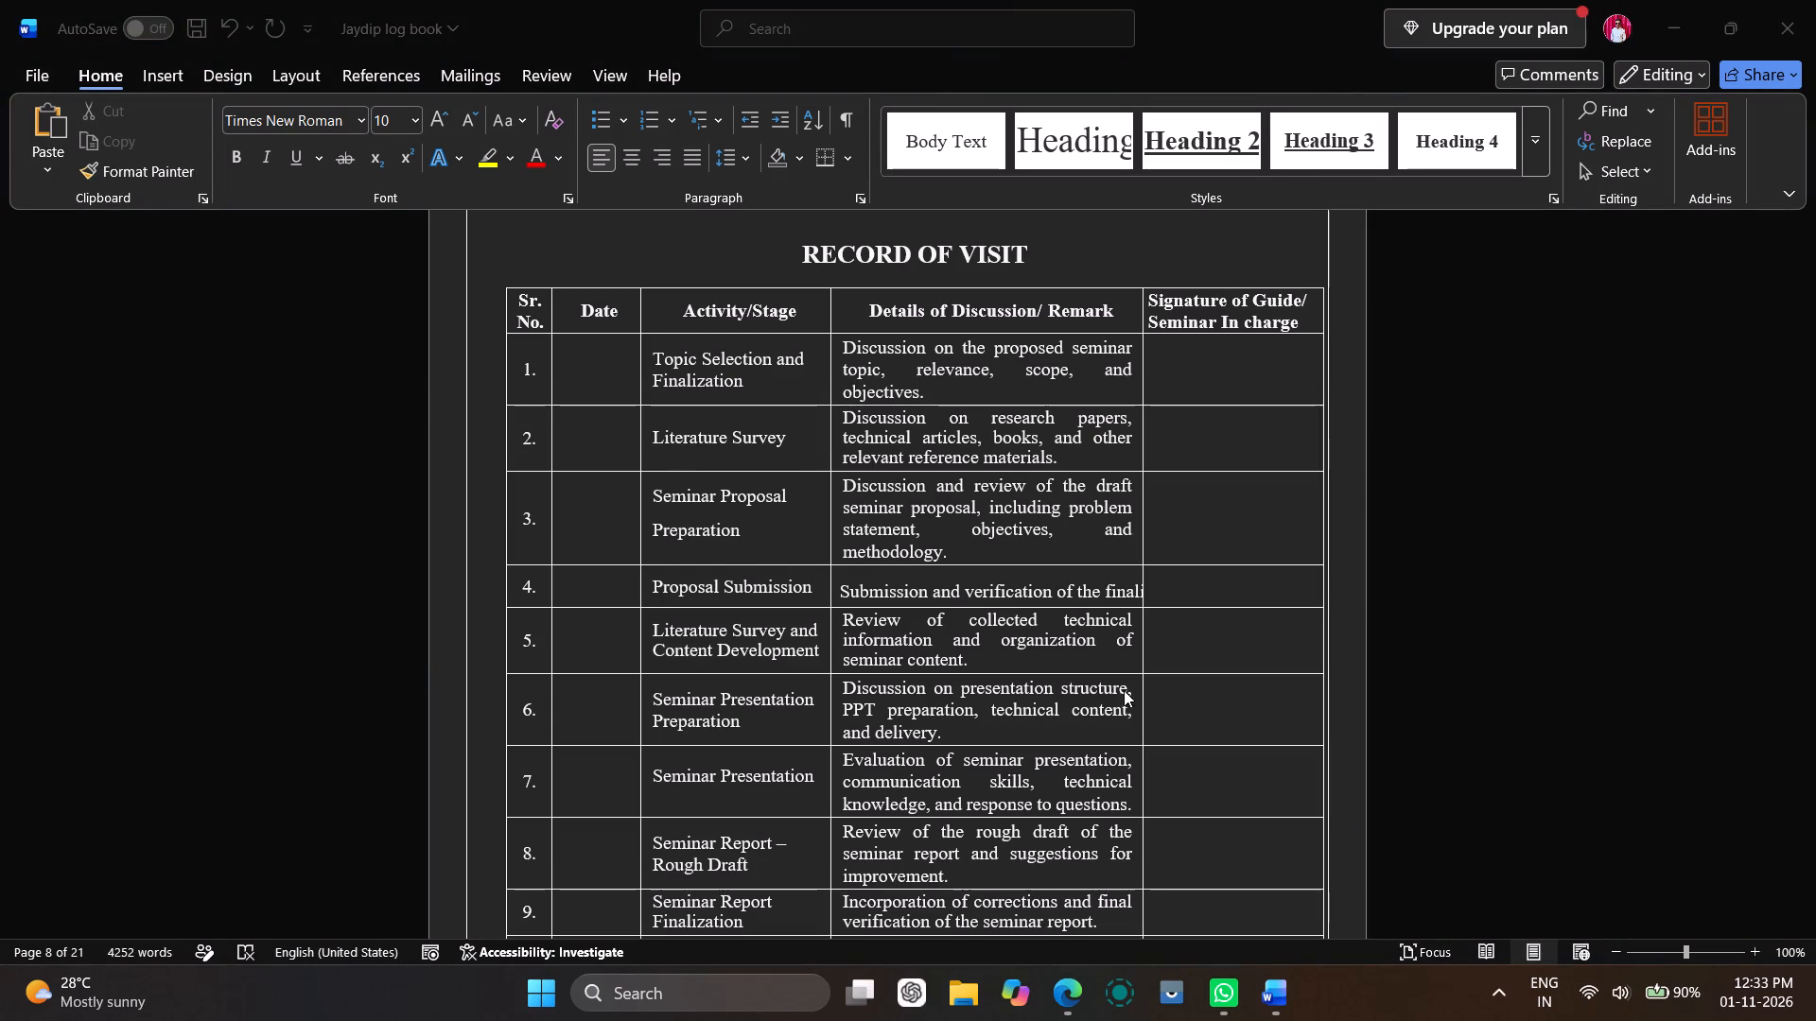
Compare the remaining Record of Visit rows in both documents, down to Final Review and Completion.
scroll(1124, 689, down, 2)
key(alt+Tab)
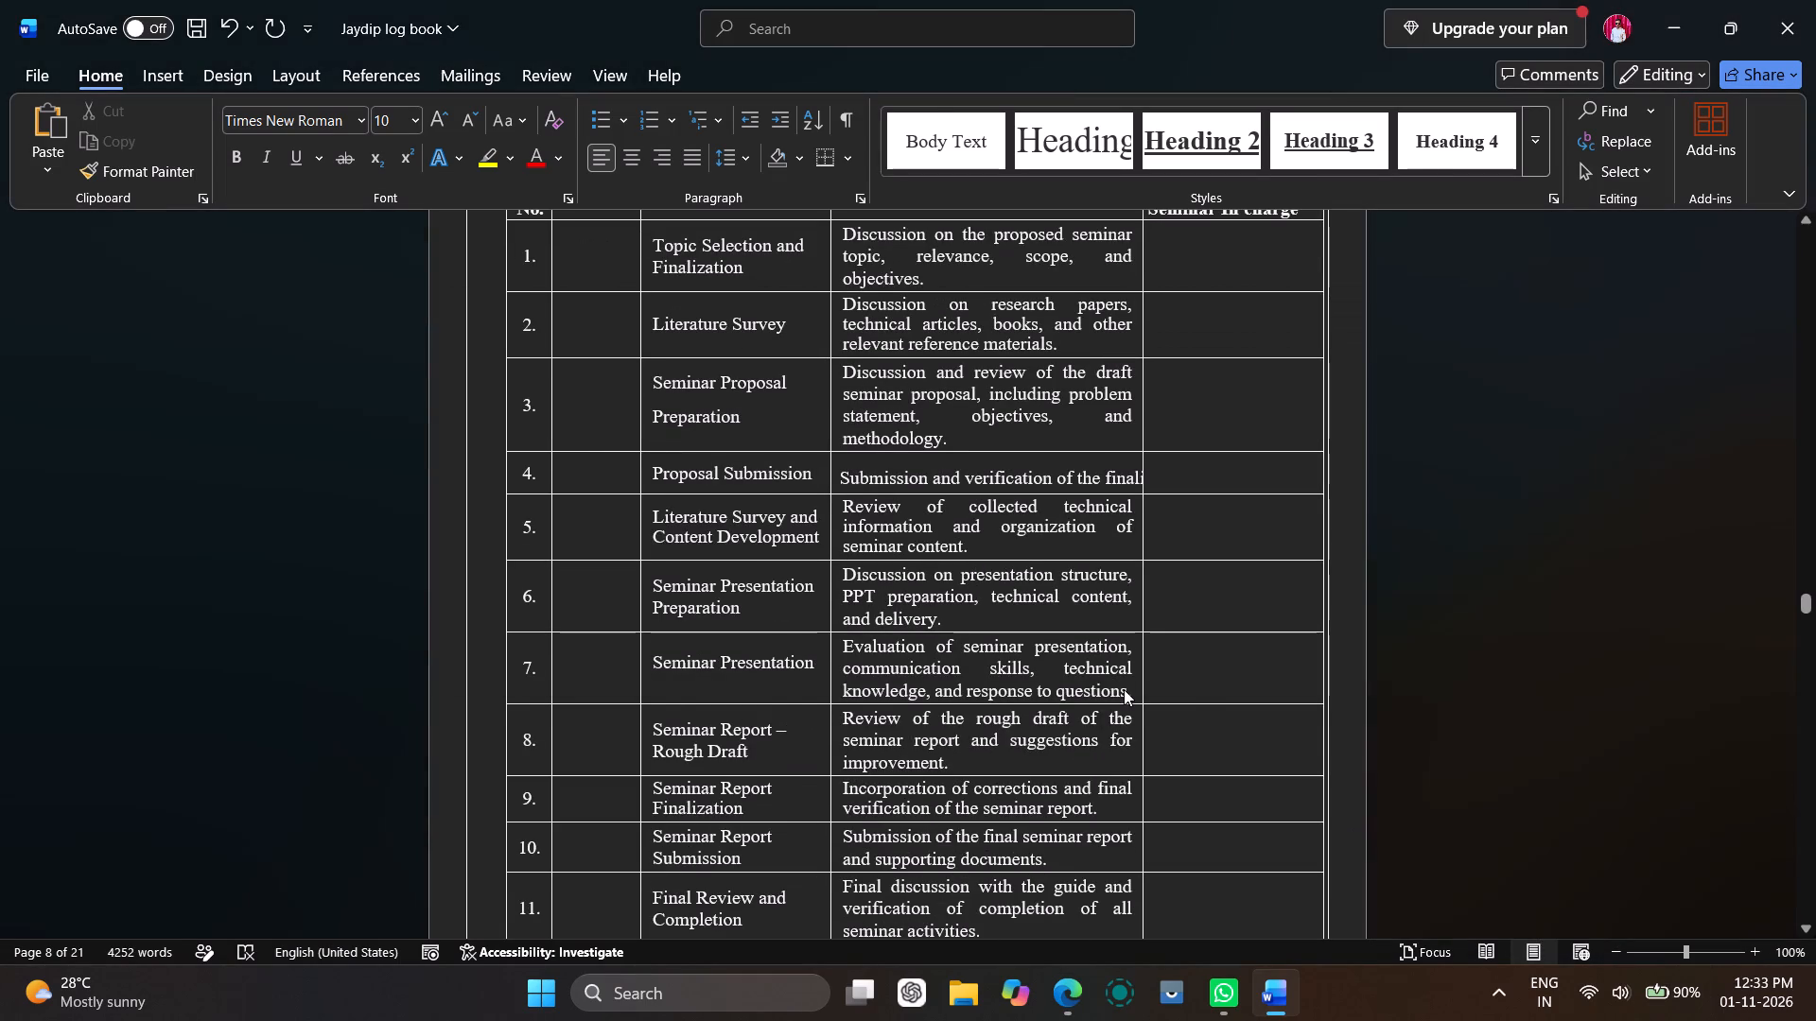
key(alt+Tab)
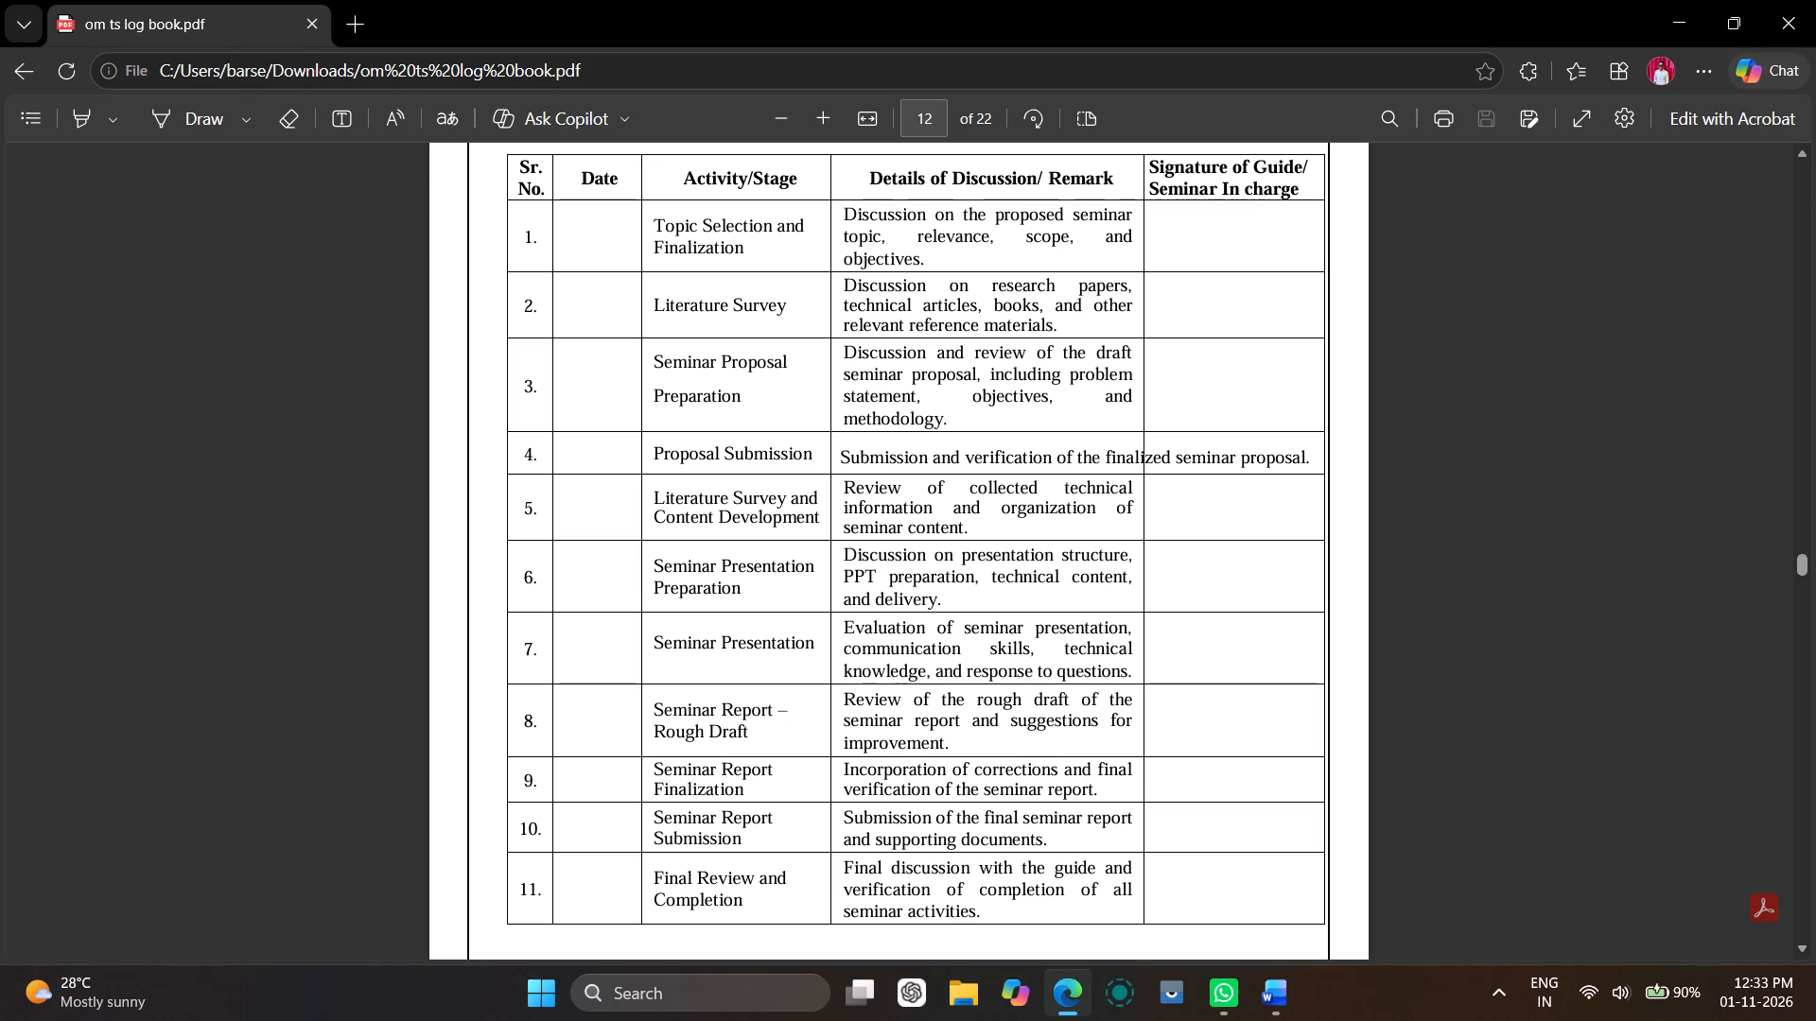
key(alt+Tab)
scroll(807, 710, down, 2)
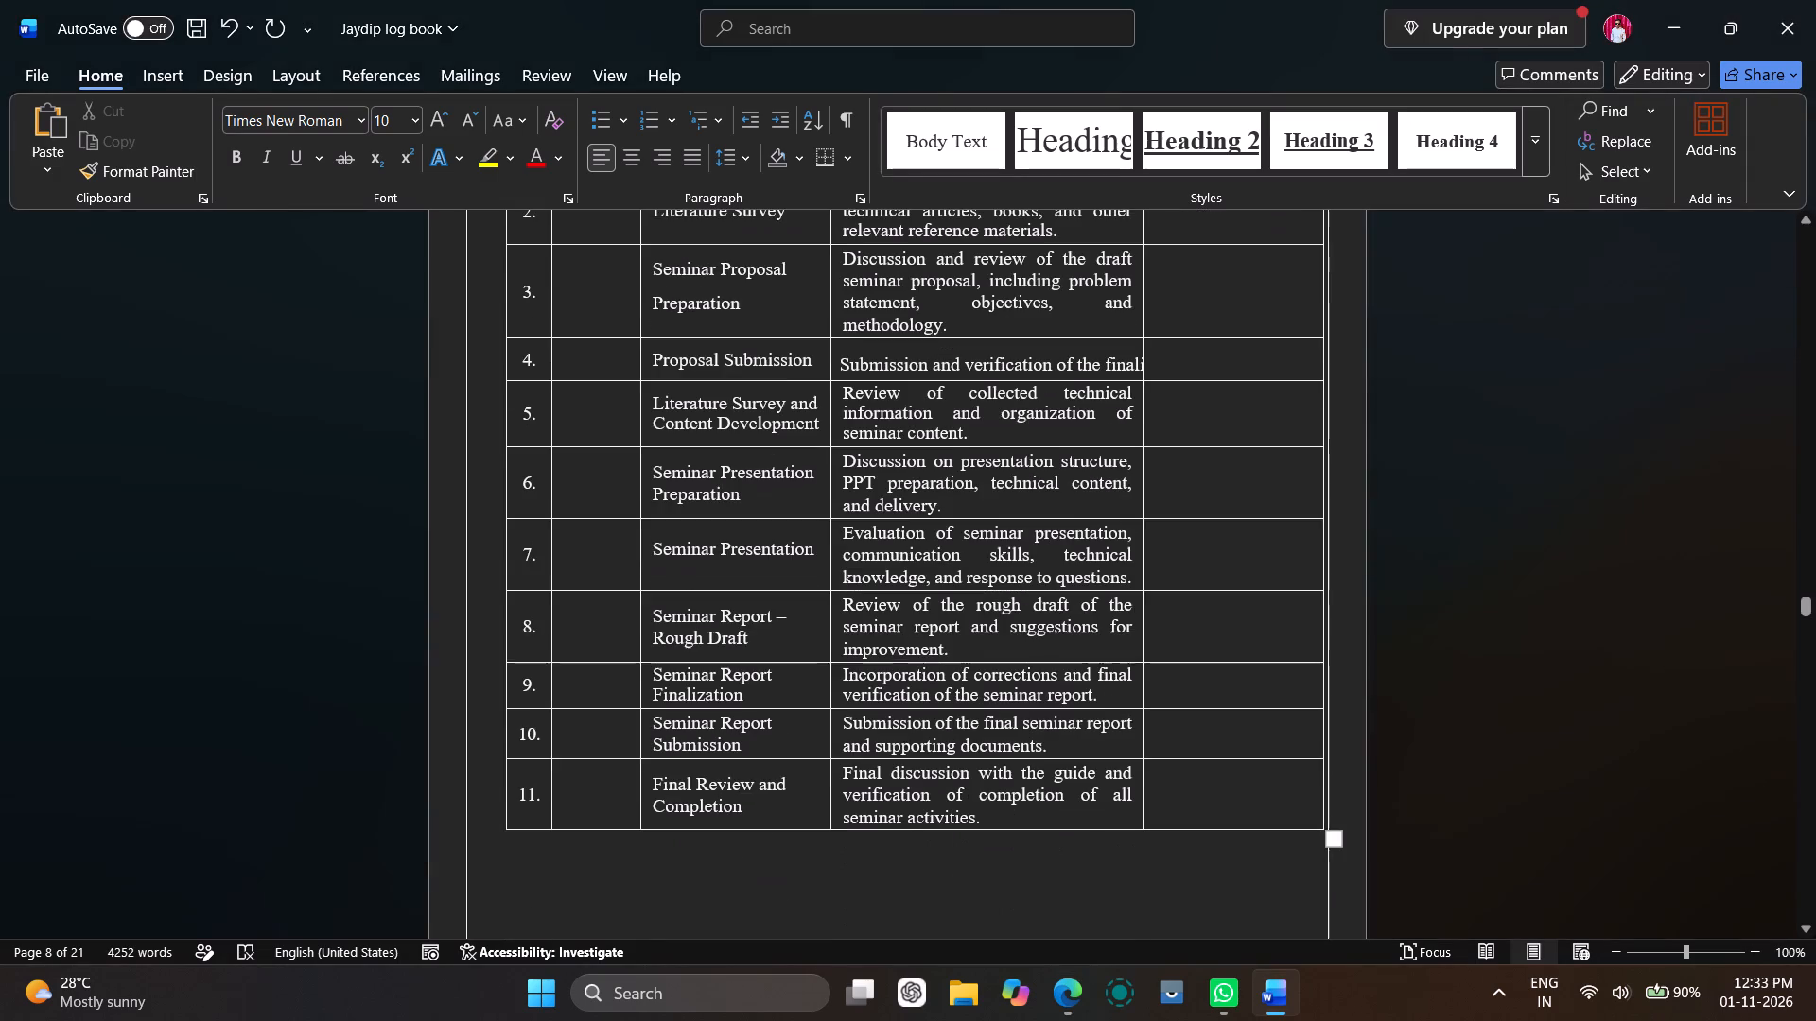
key(alt+Tab)
scroll(807, 708, down, 5)
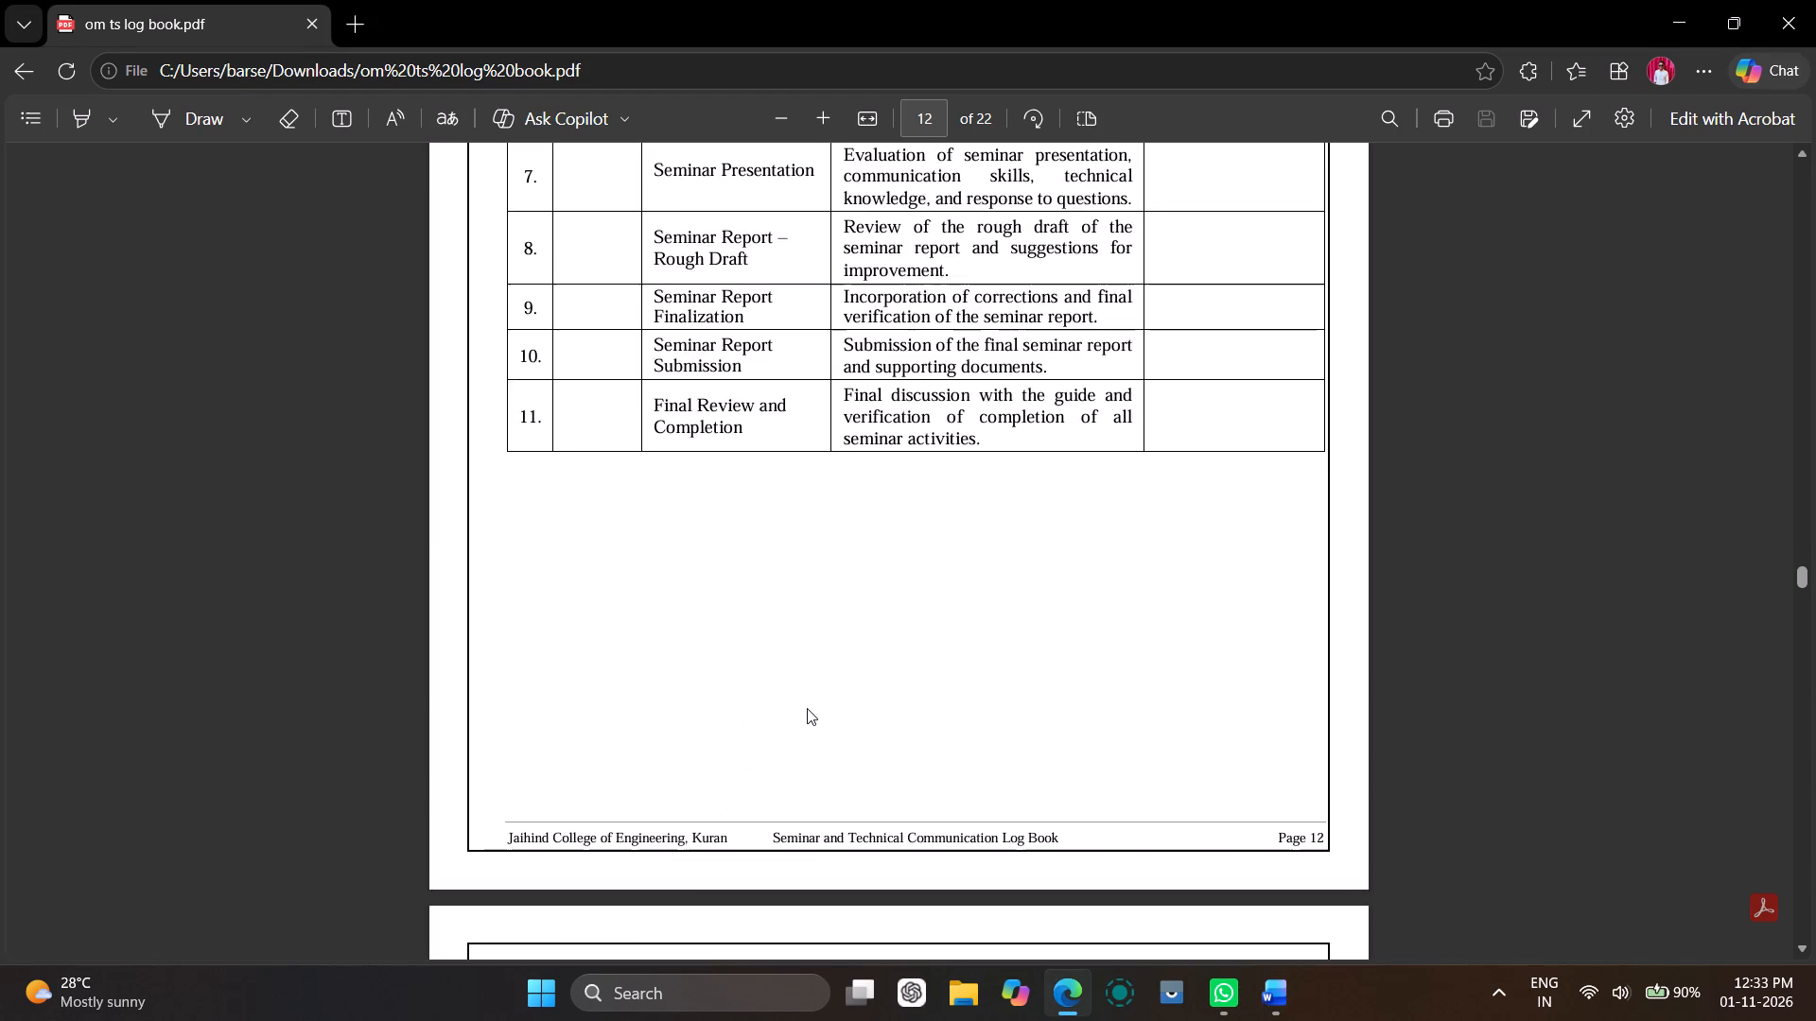
Compare the Paper Publication/ Participation at Conference page in Word with page 13 of the reference PDF.
scroll(807, 708, down, 4)
key(alt+Tab)
scroll(807, 708, down, 17)
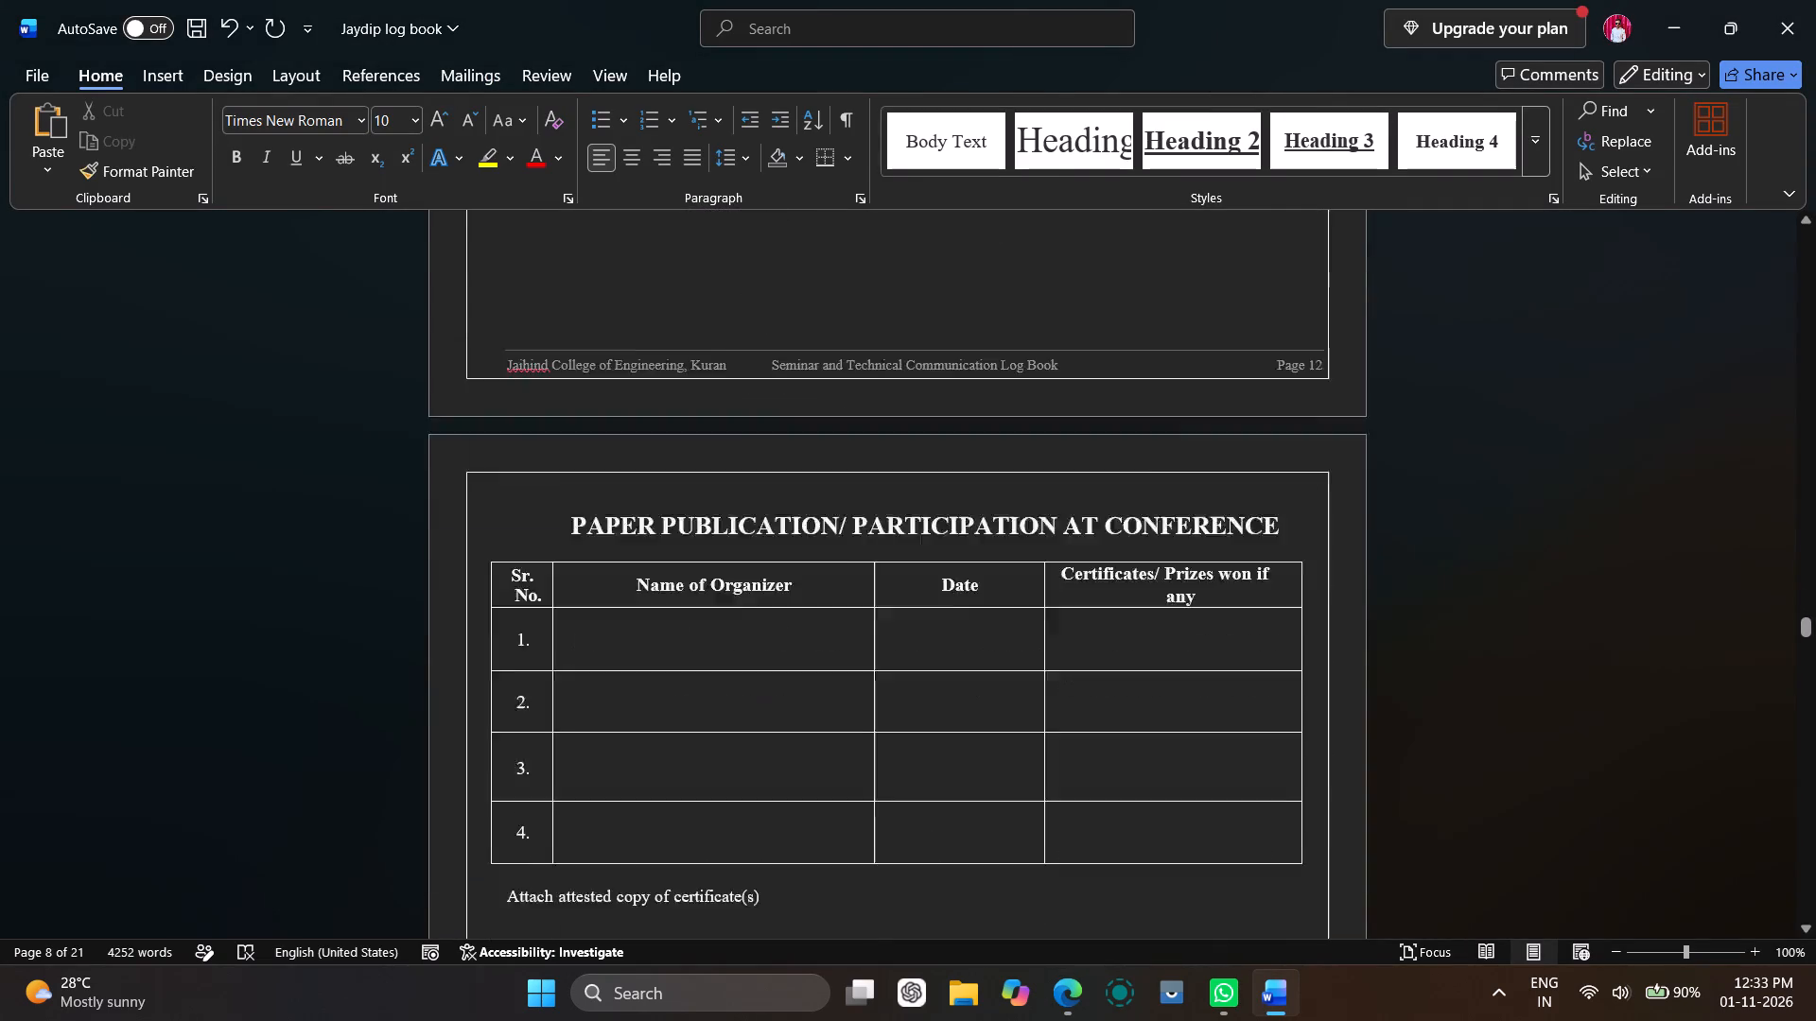
scroll(807, 708, down, 1)
key(alt+Tab)
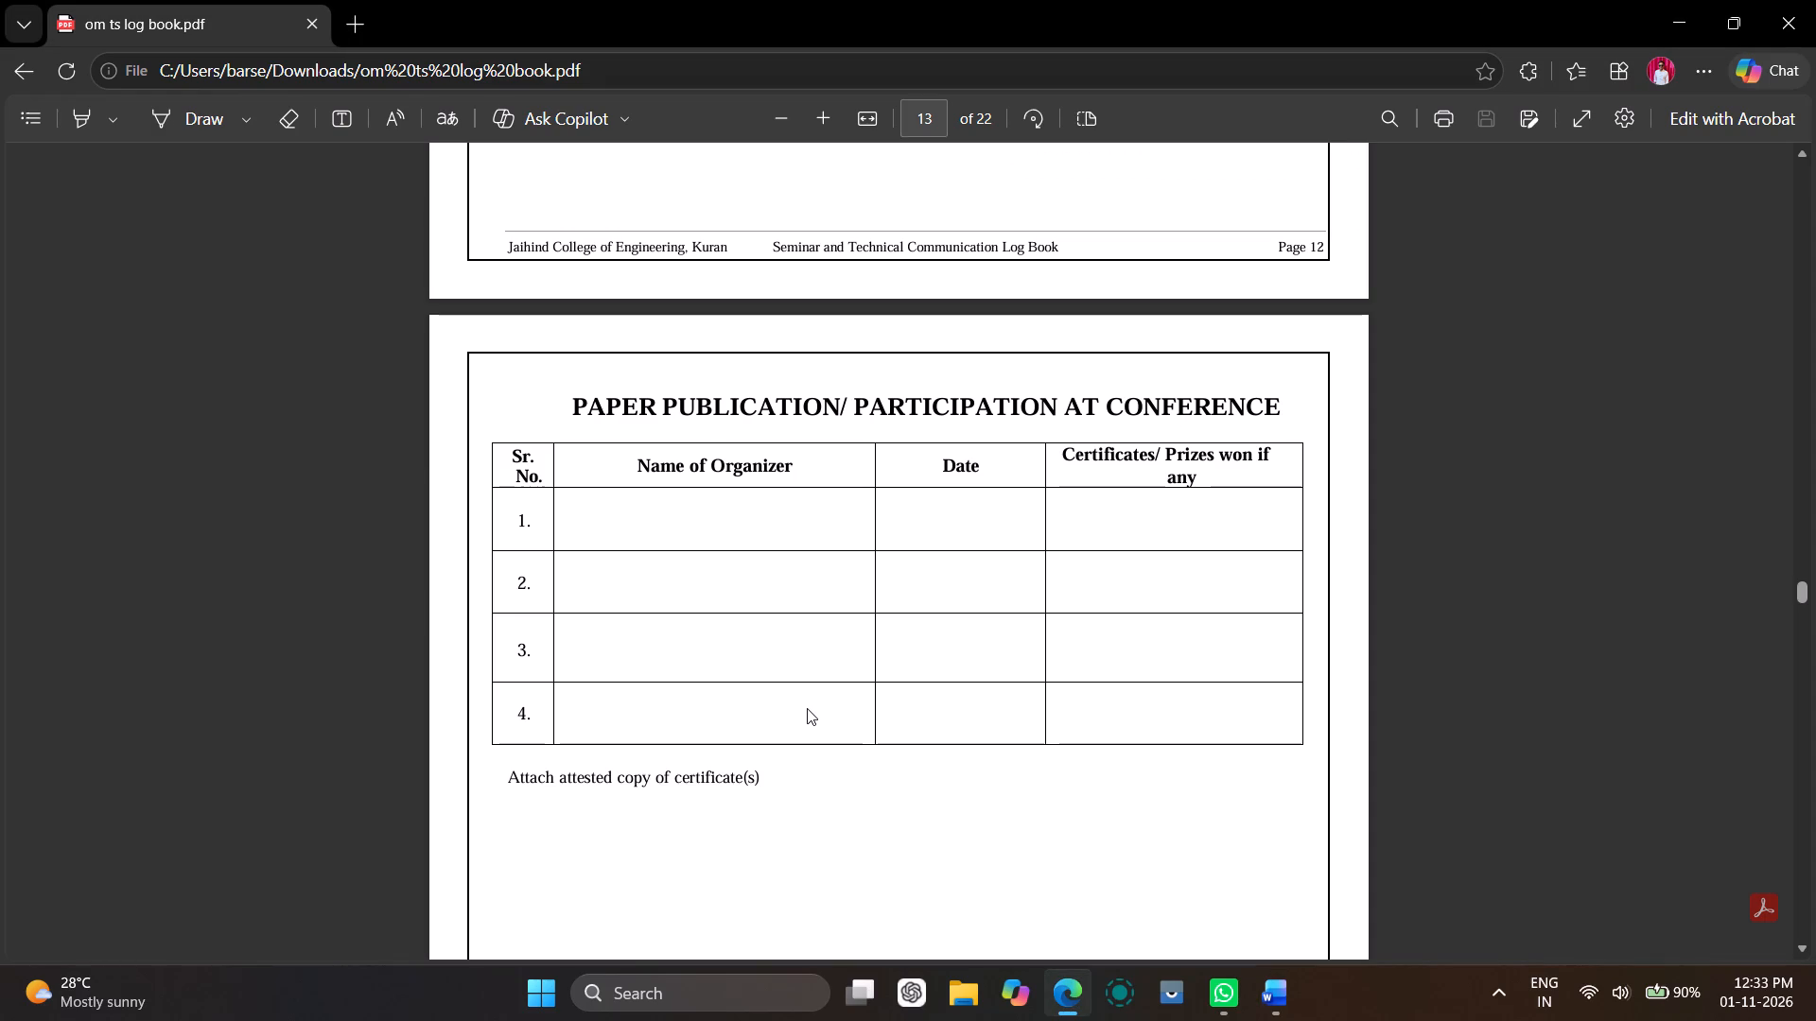
key(alt+Tab)
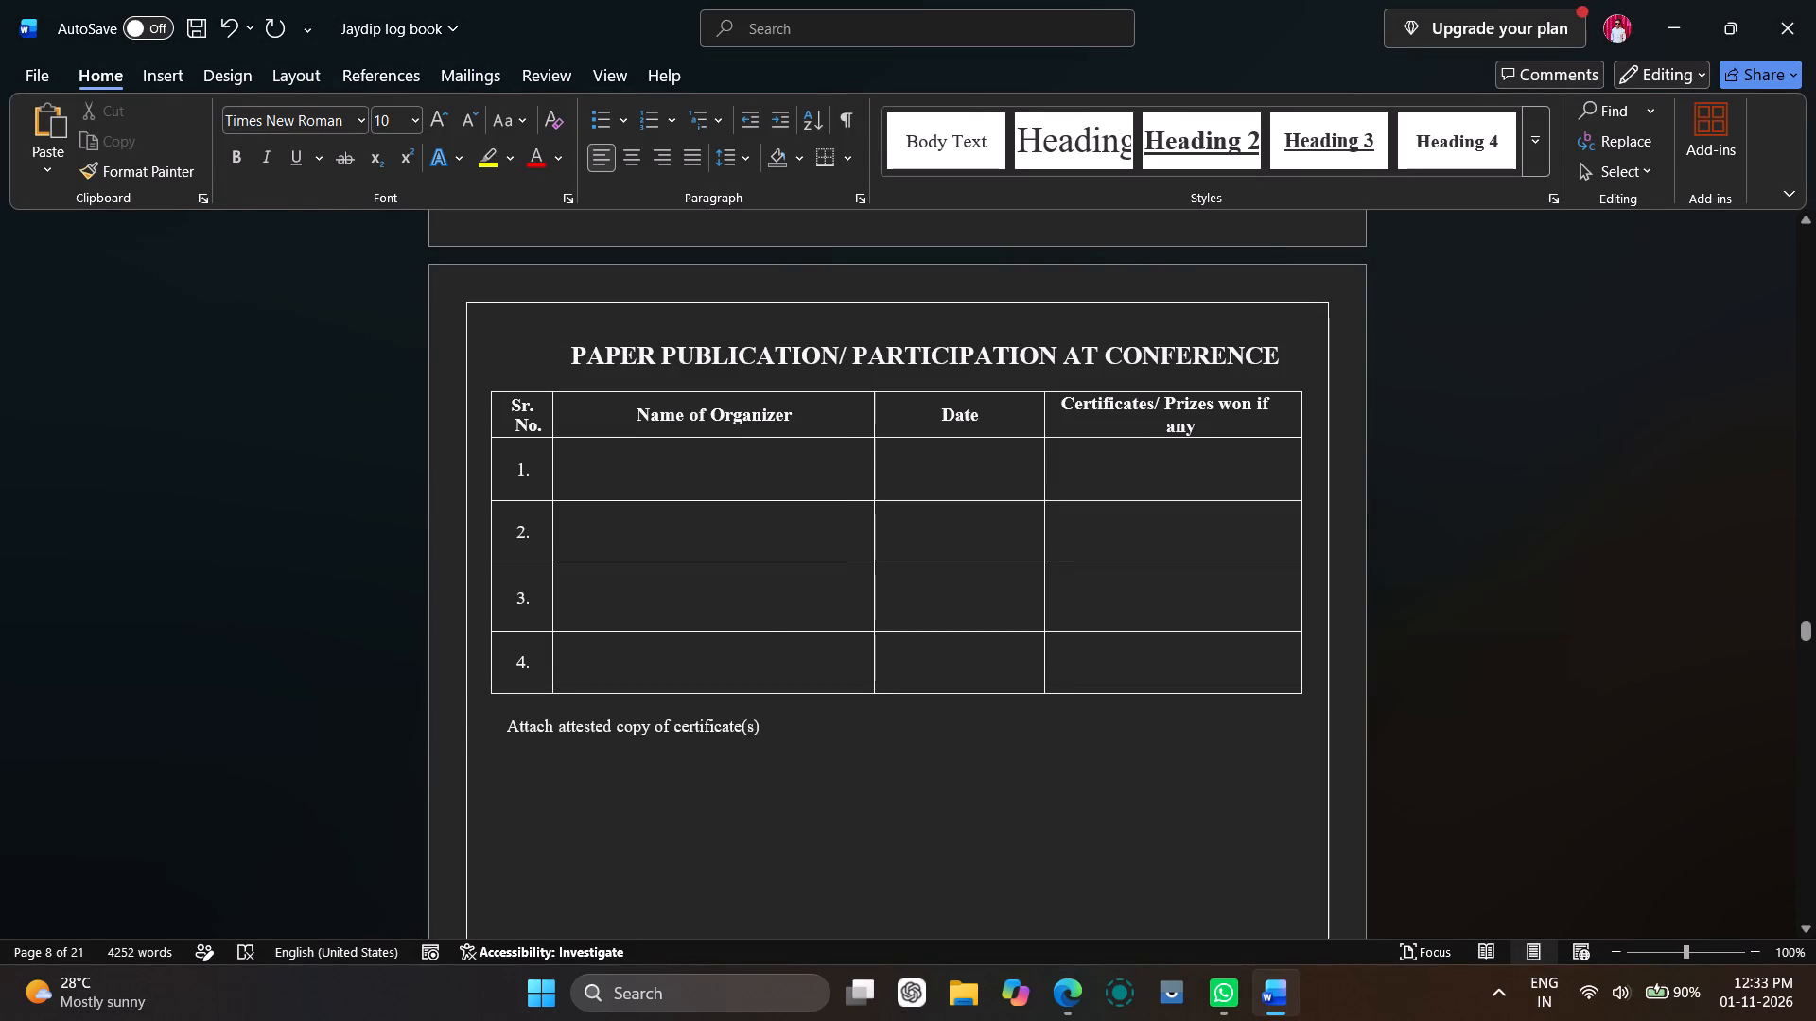
Bring up the Rubrics page in Word and page 14 of the reference PDF, comparing the headings and the table's upper rows.
scroll(756, 736, down, 15)
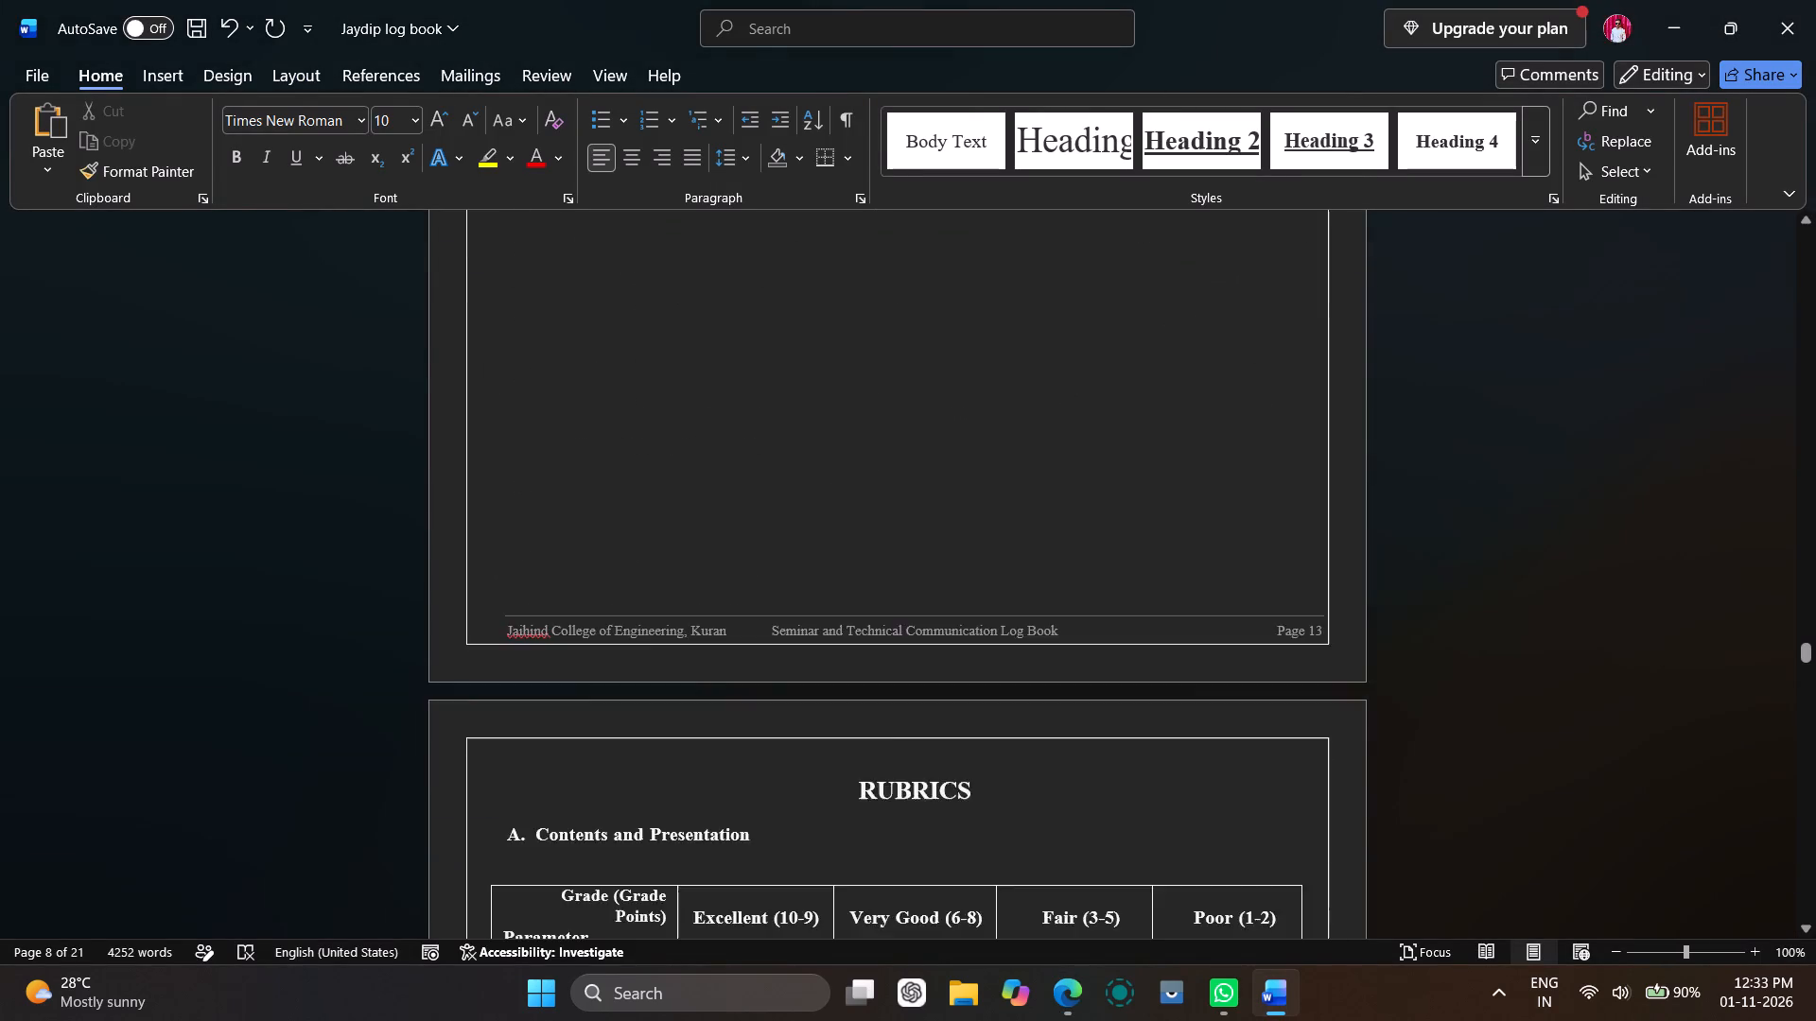
scroll(756, 736, down, 9)
key(alt+Tab)
scroll(756, 736, down, 12)
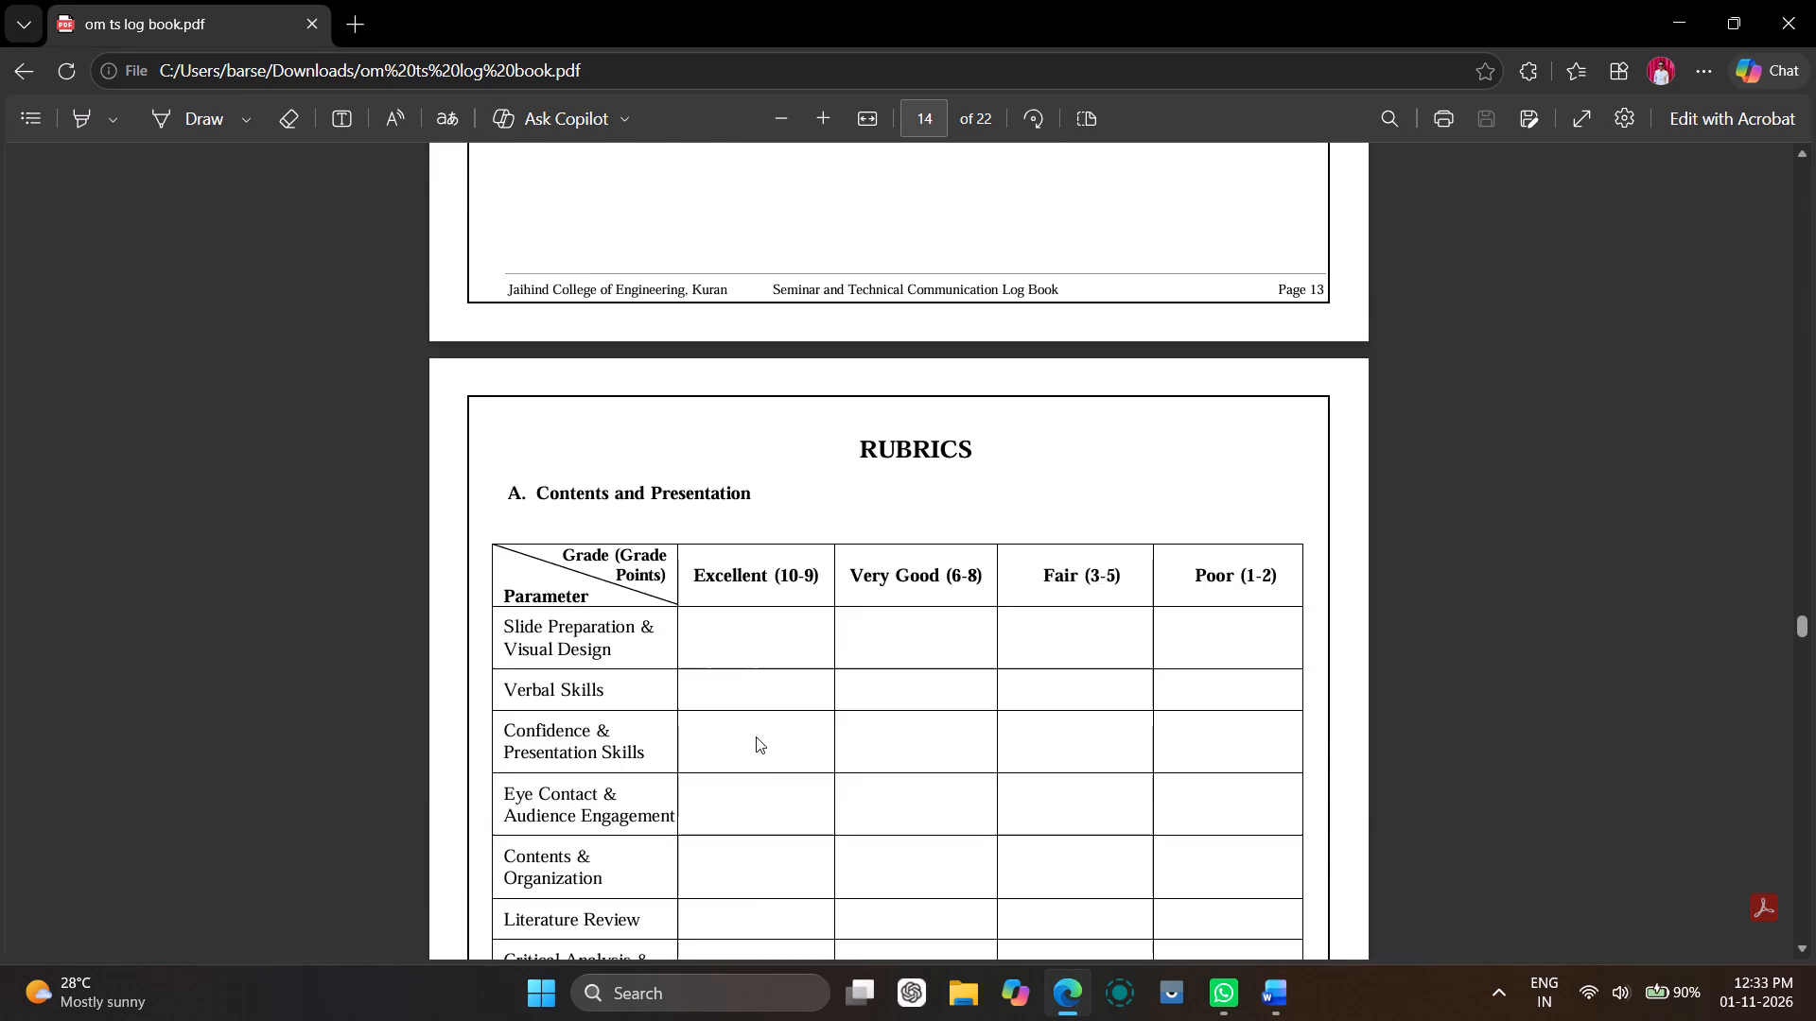
scroll(756, 736, down, 3)
scroll(756, 736, up, 1)
key(alt+Tab)
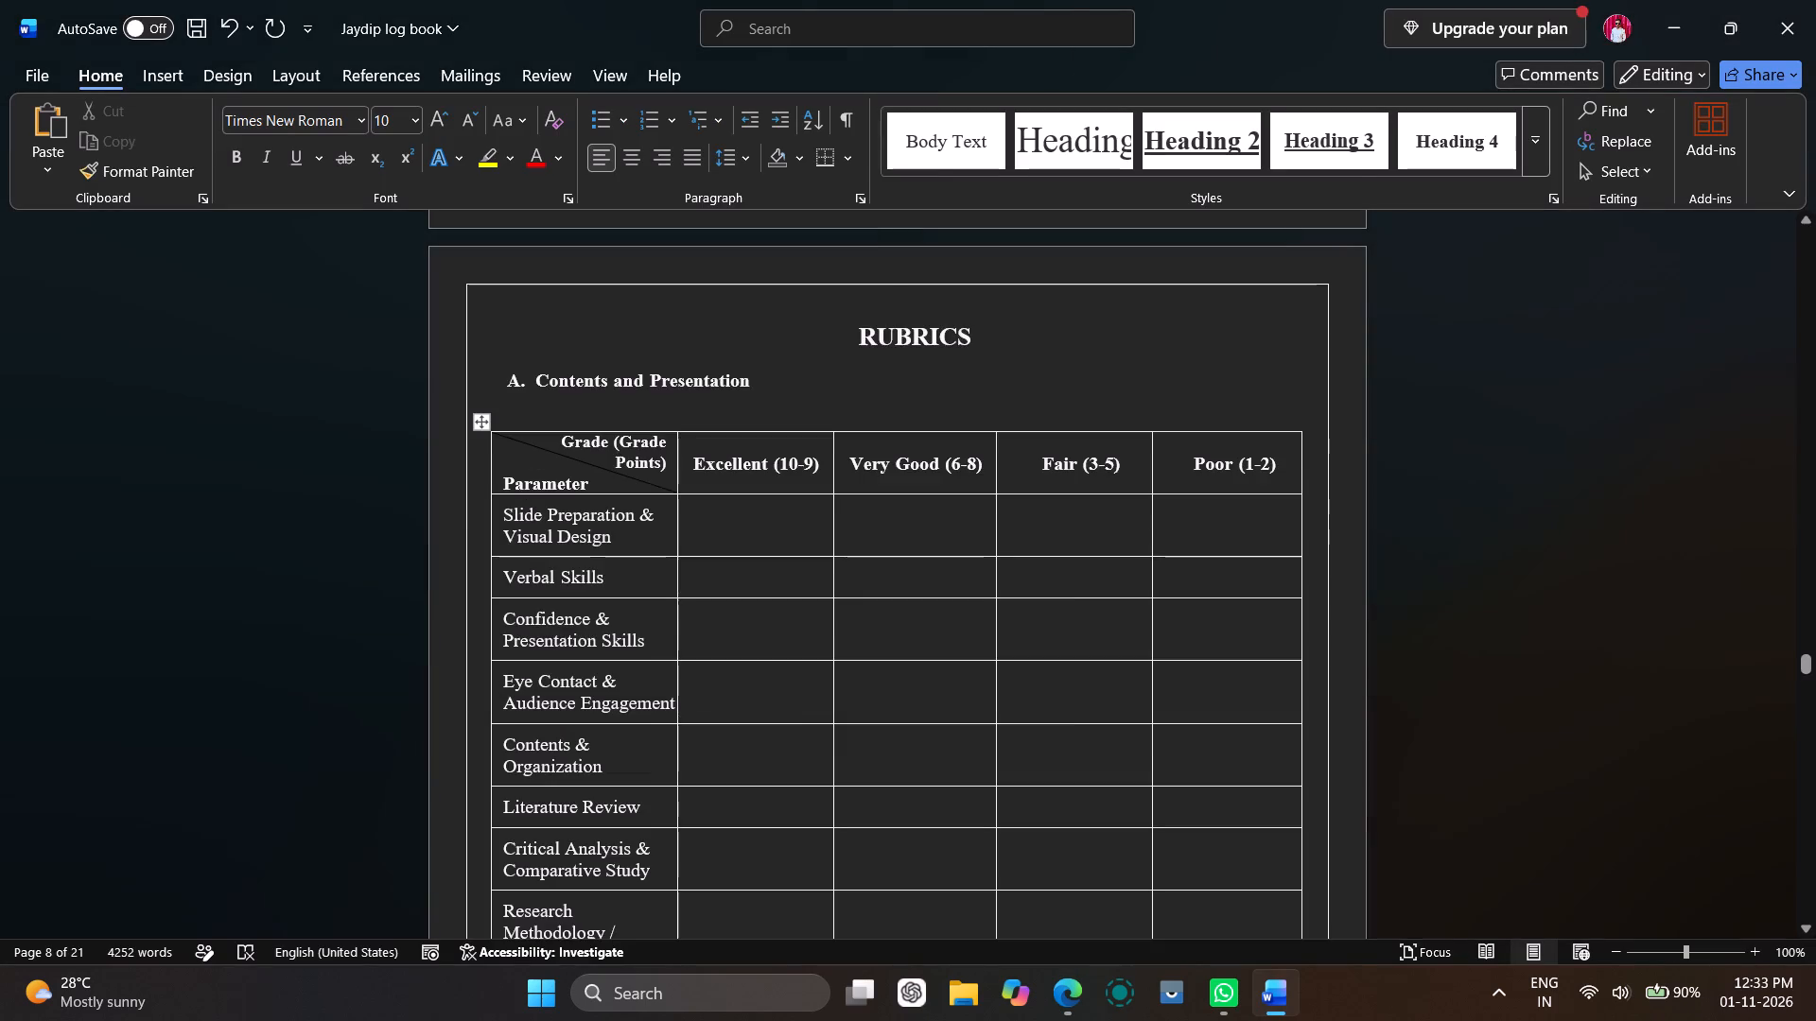
Compare the full Contents and Presentation rubric table in both documents, down to the References & Citation row.
scroll(702, 614, down, 3)
key(alt+Tab)
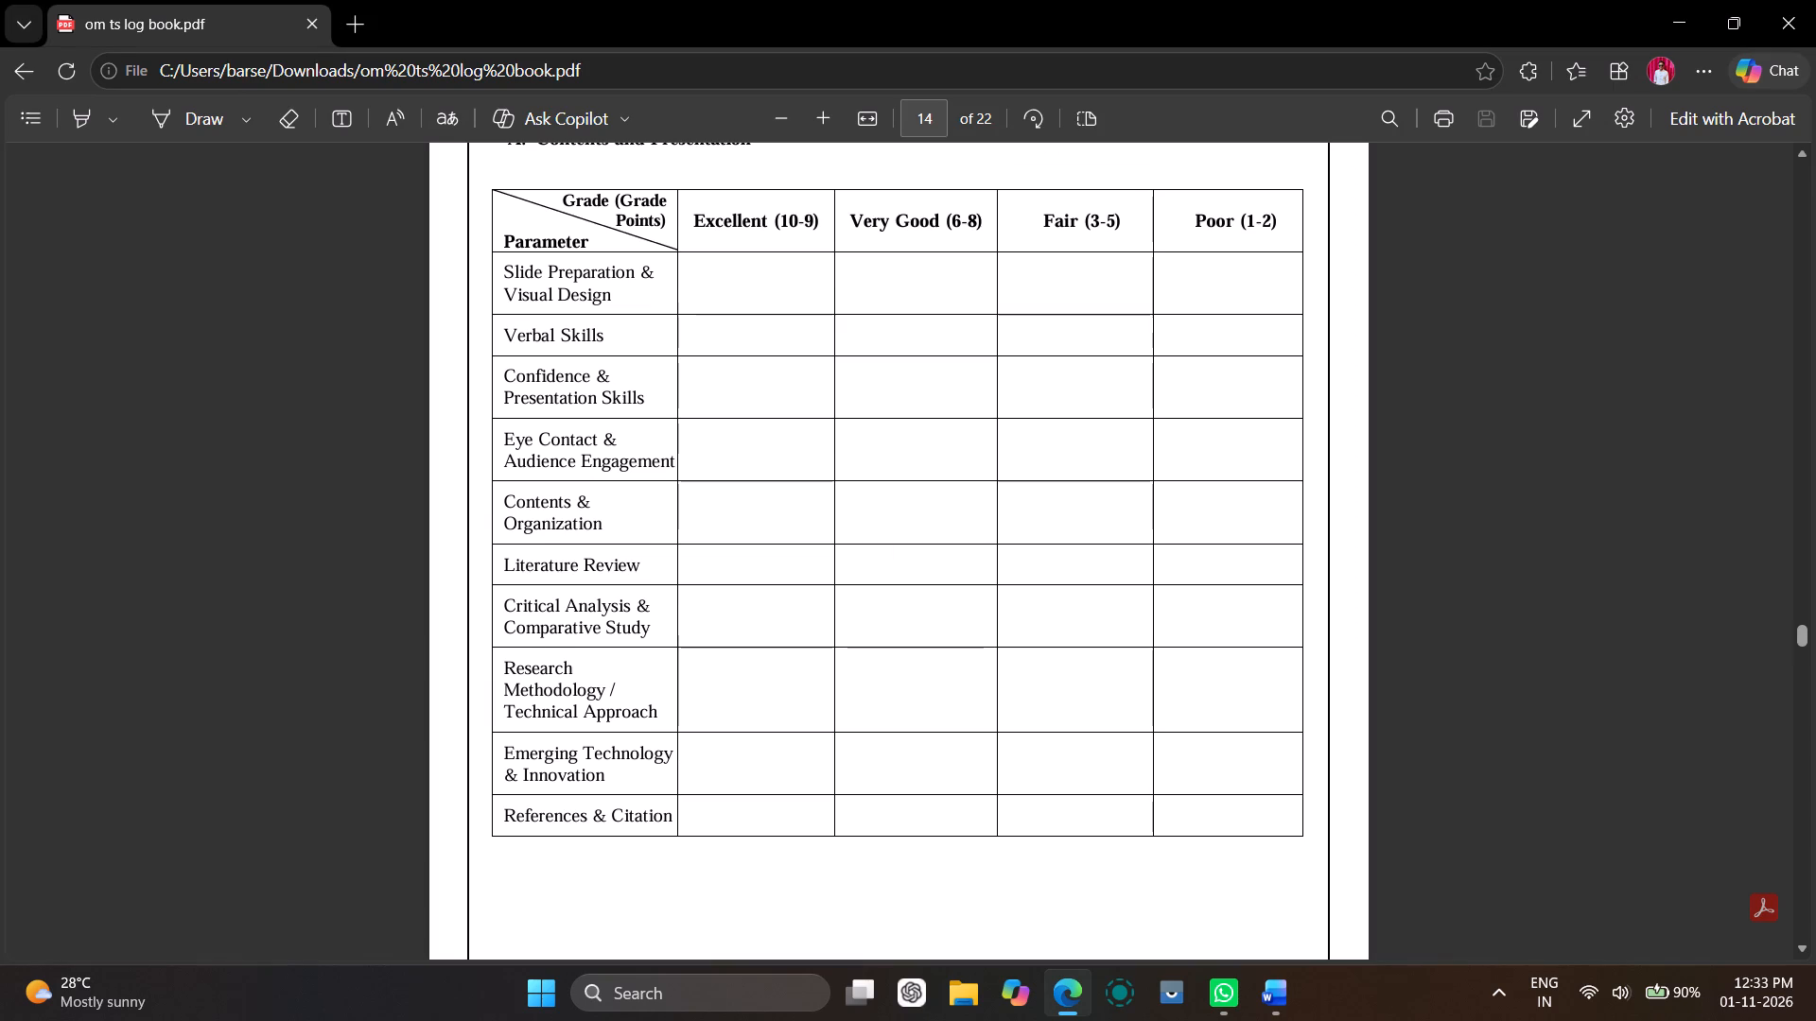
key(alt+Tab)
key(alt+Tab)
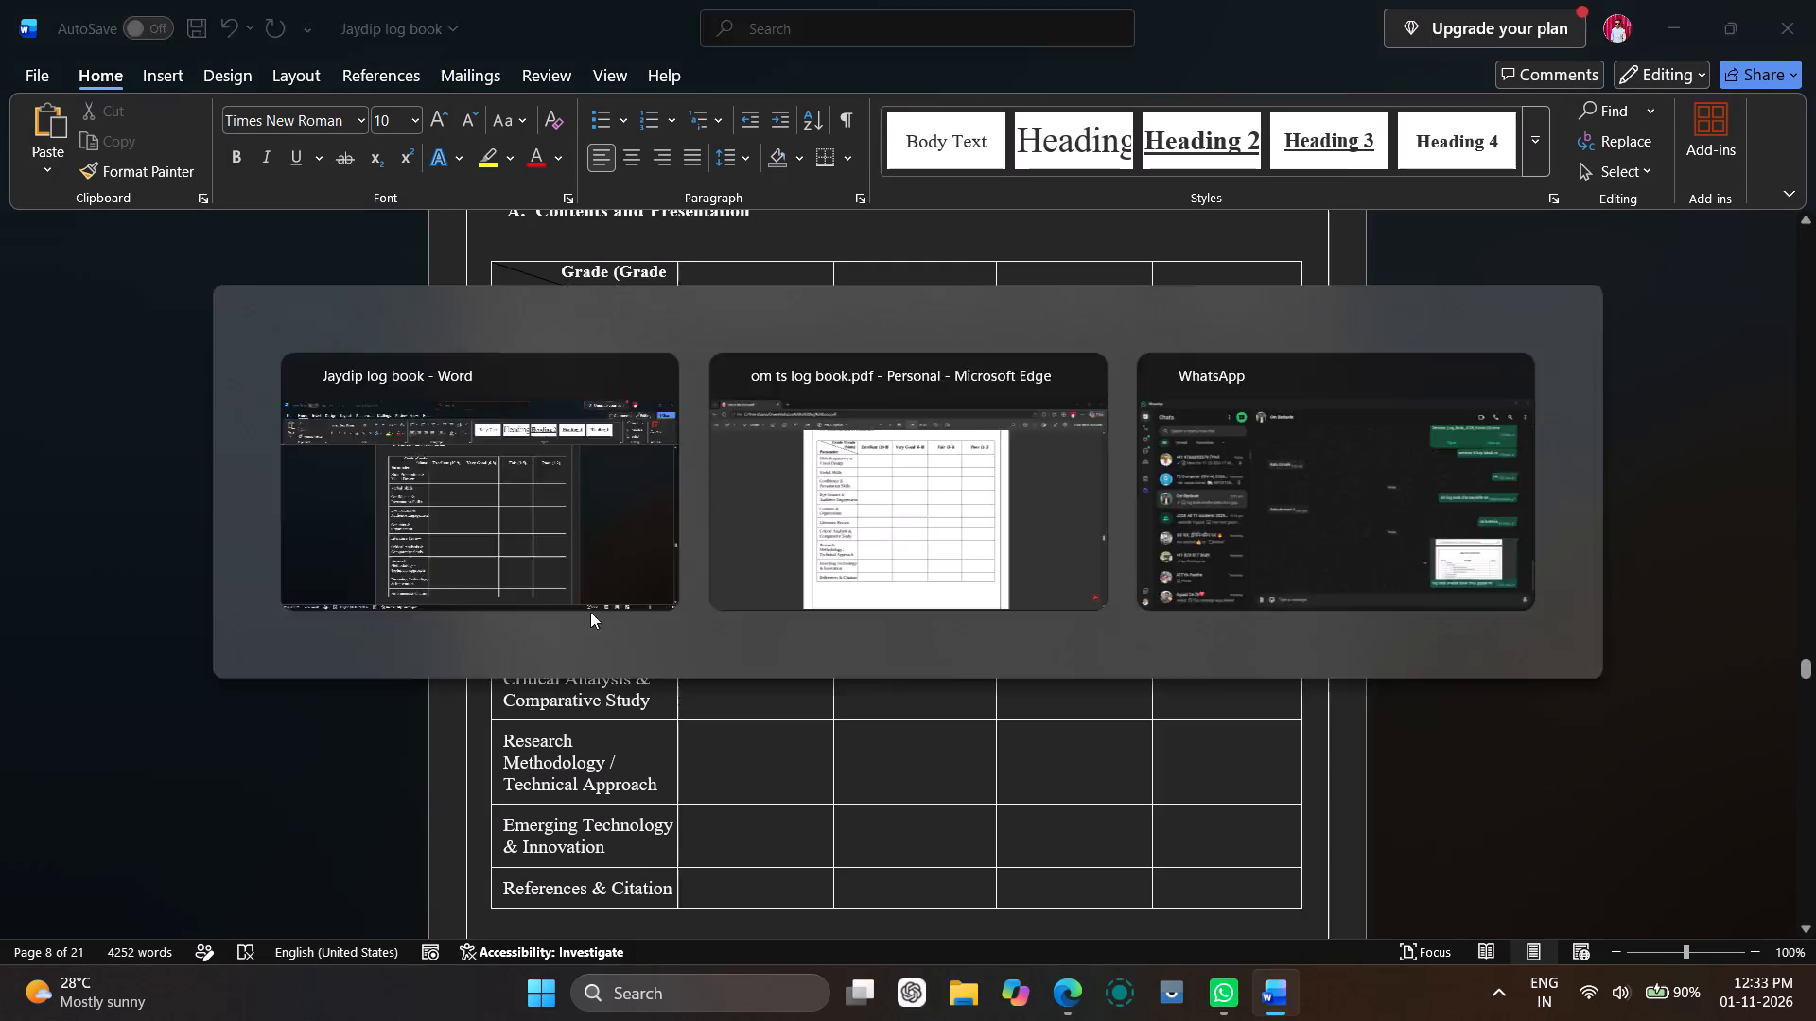
key(alt+Tab)
key(alt+Tab)
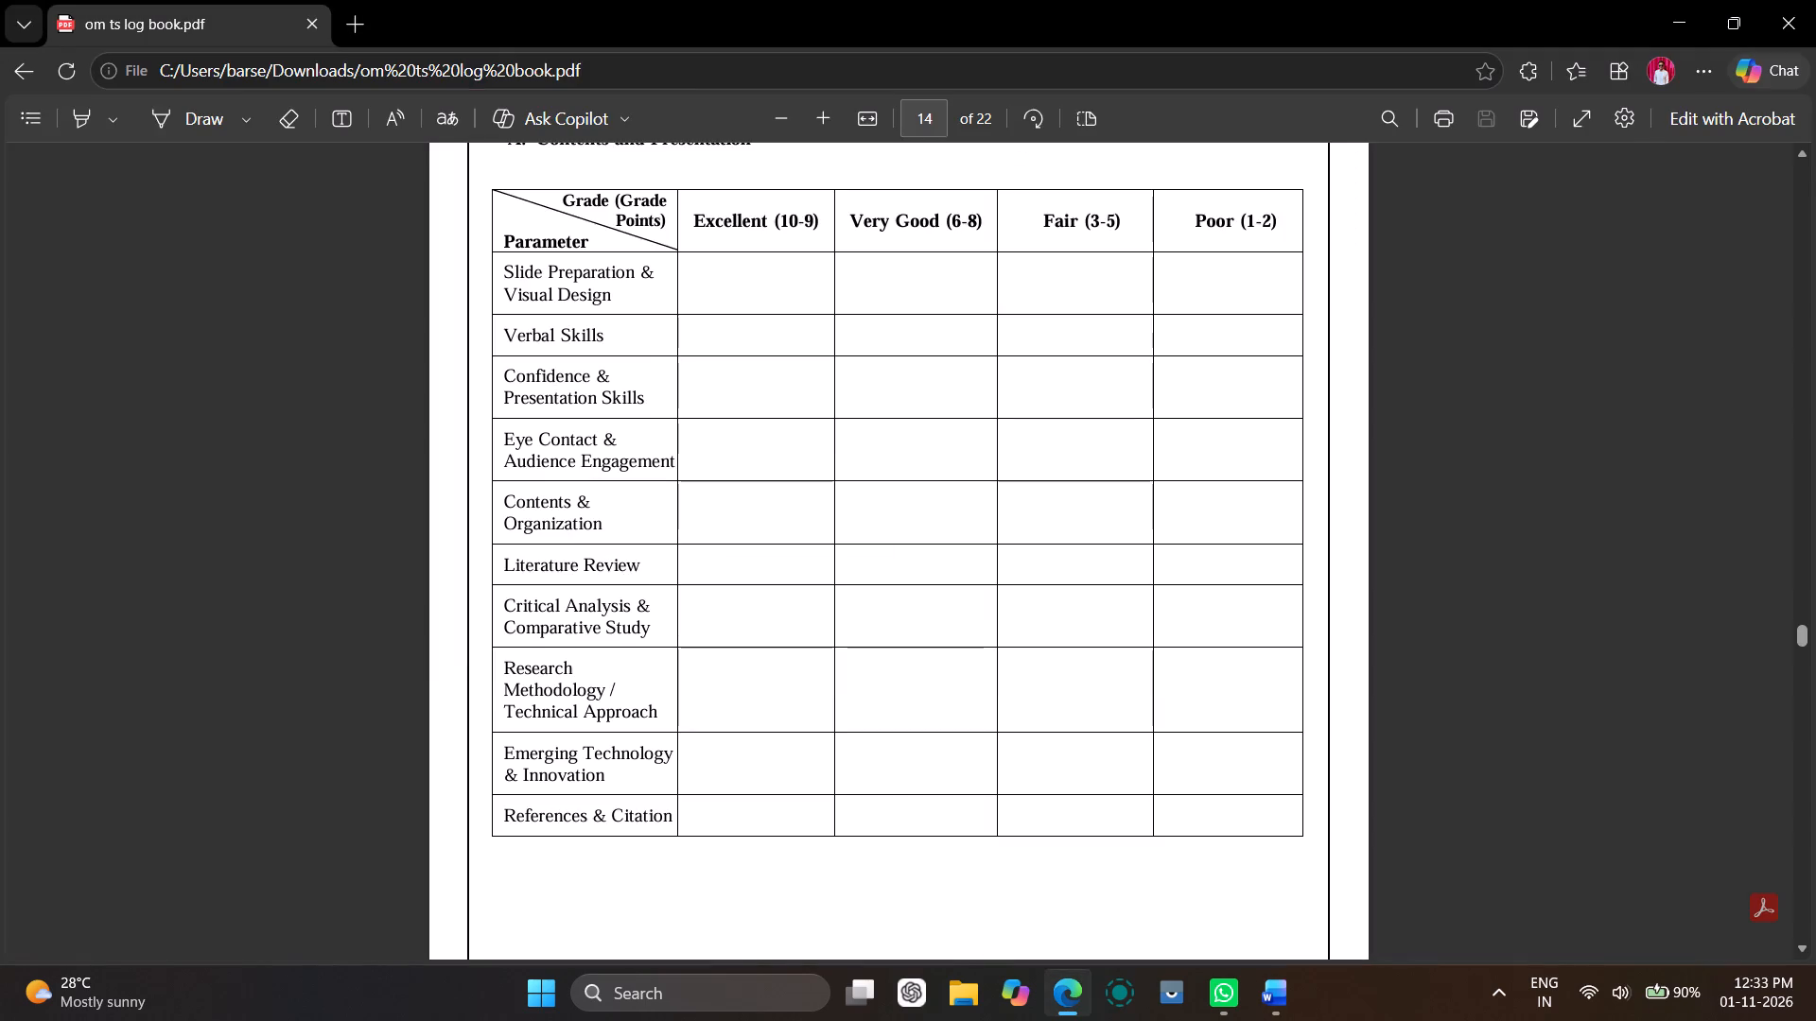
key(alt+Tab)
key(alt+Tab)
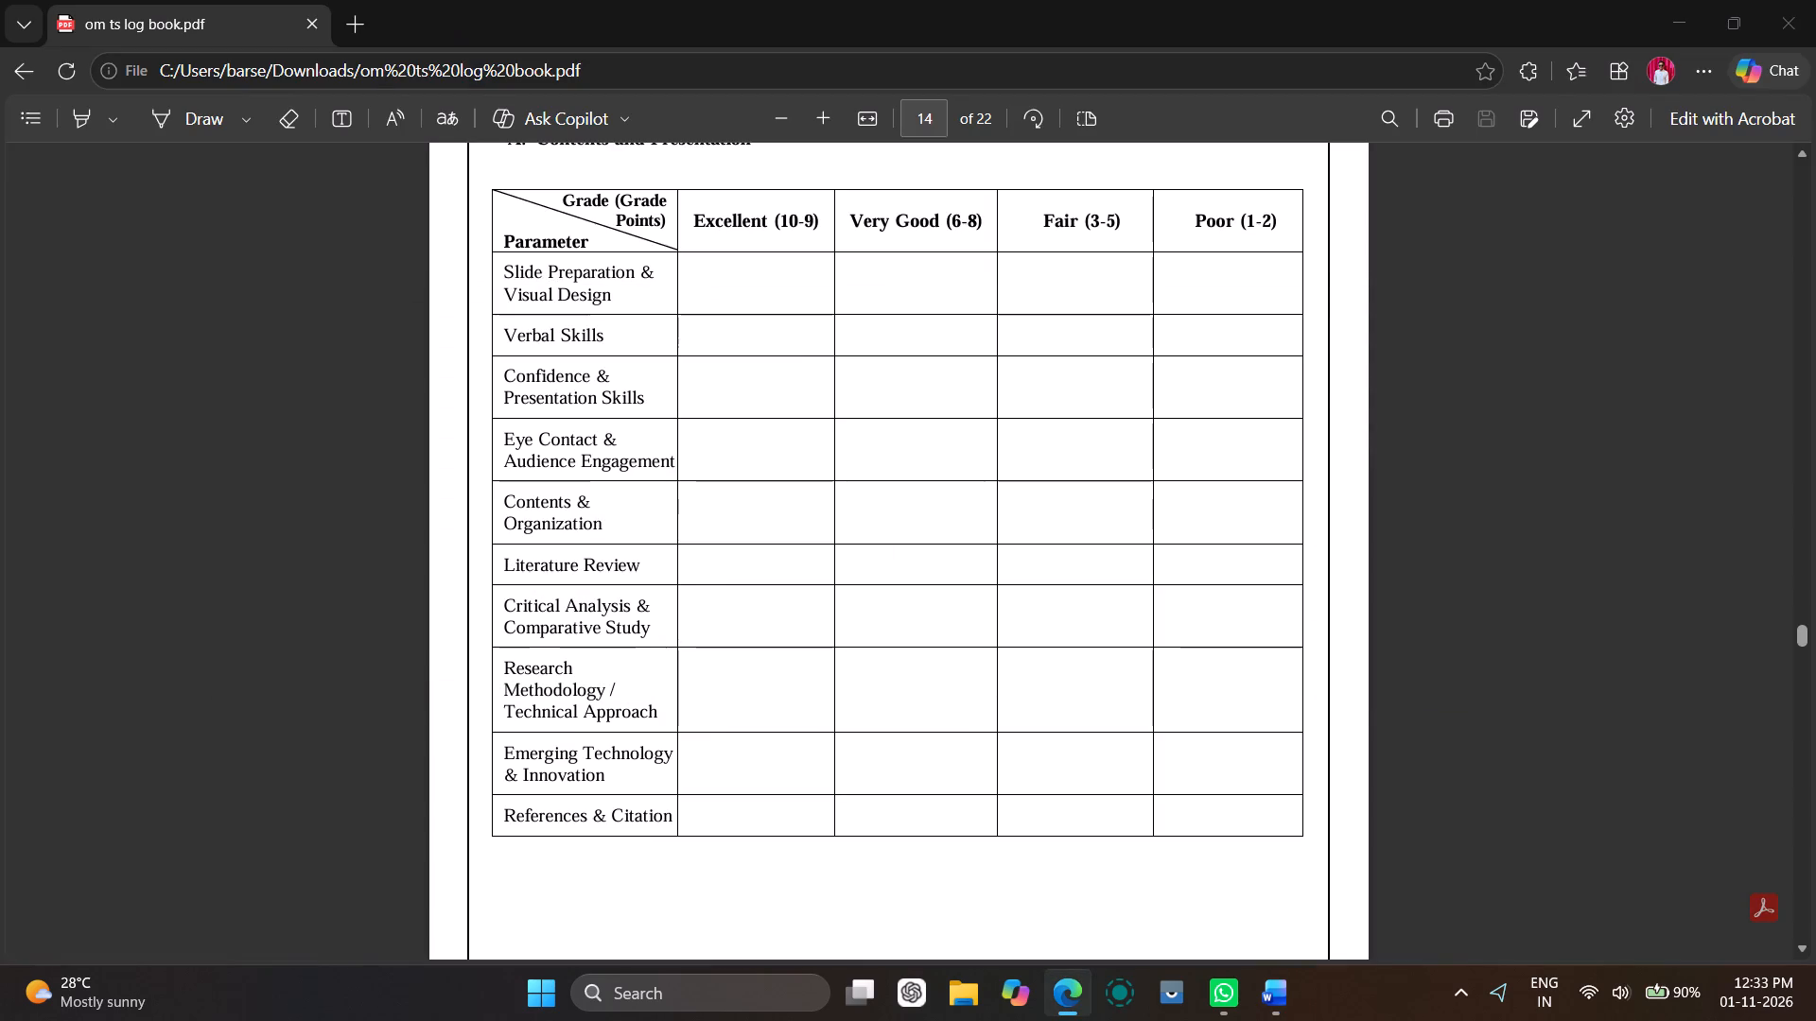
key(alt+Tab)
key(alt+Tab)
key(alt+Tab)
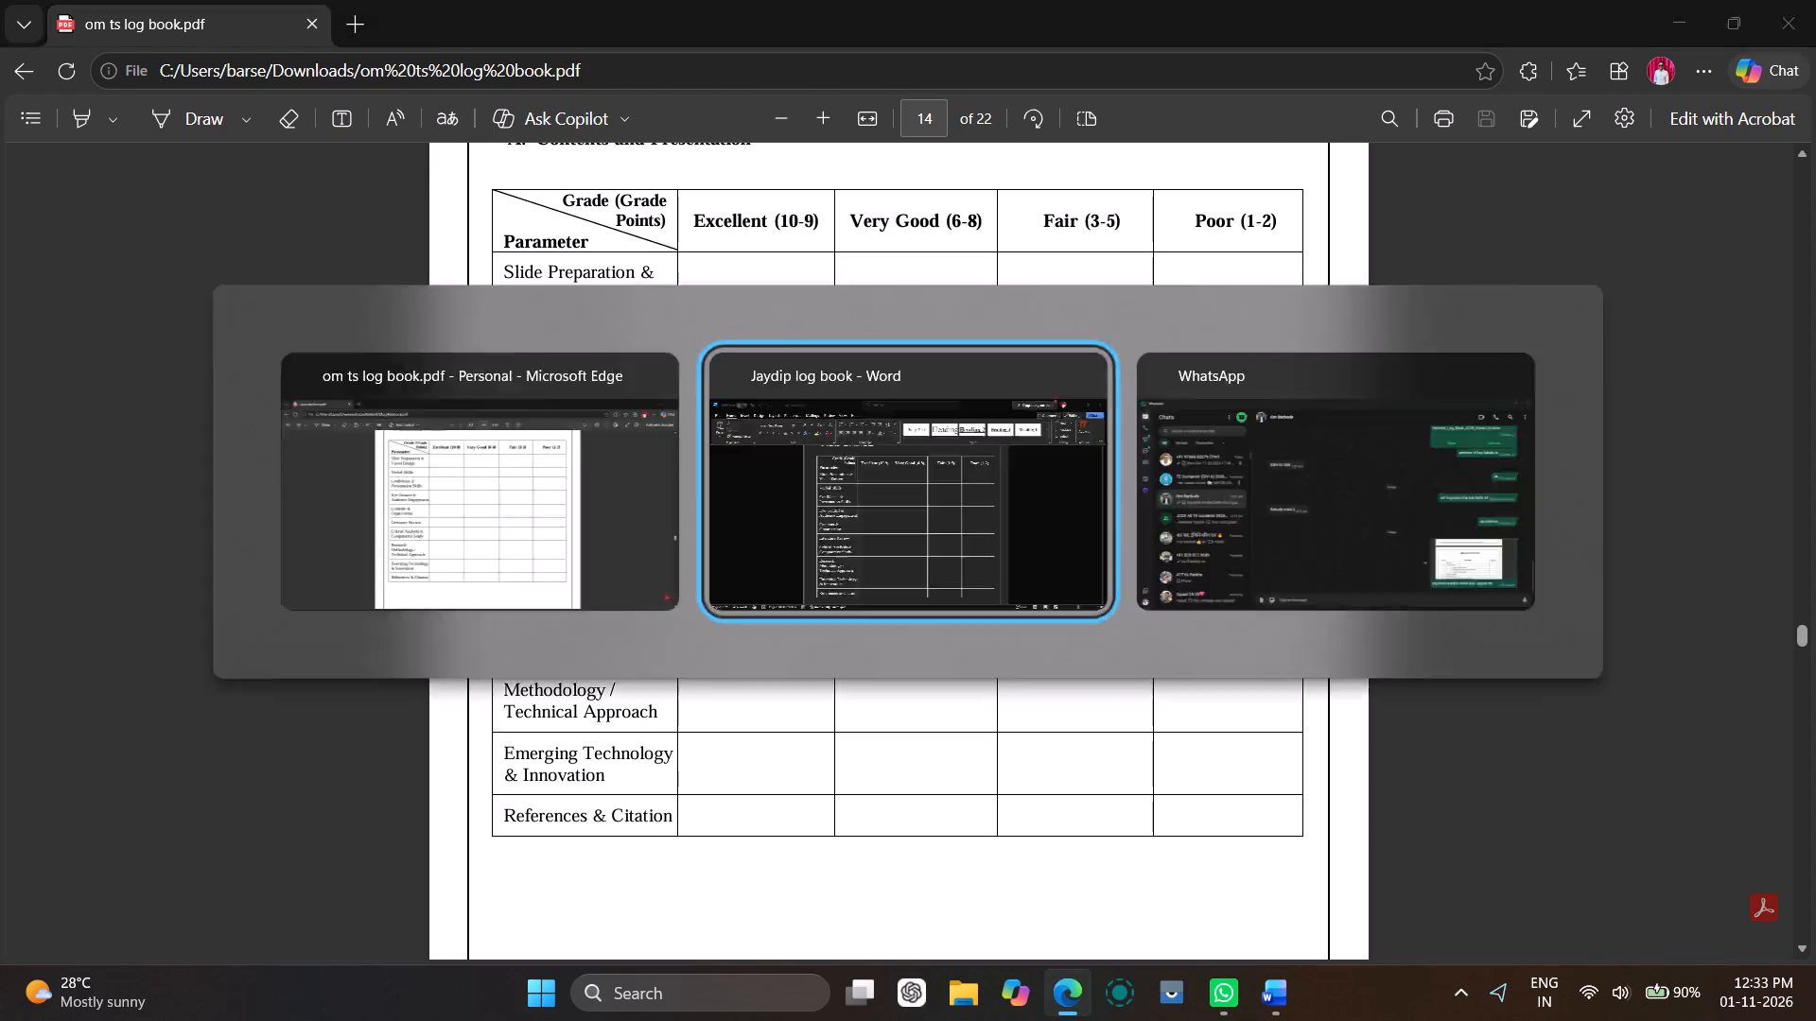
key(alt+Tab)
key(alt+Tab)
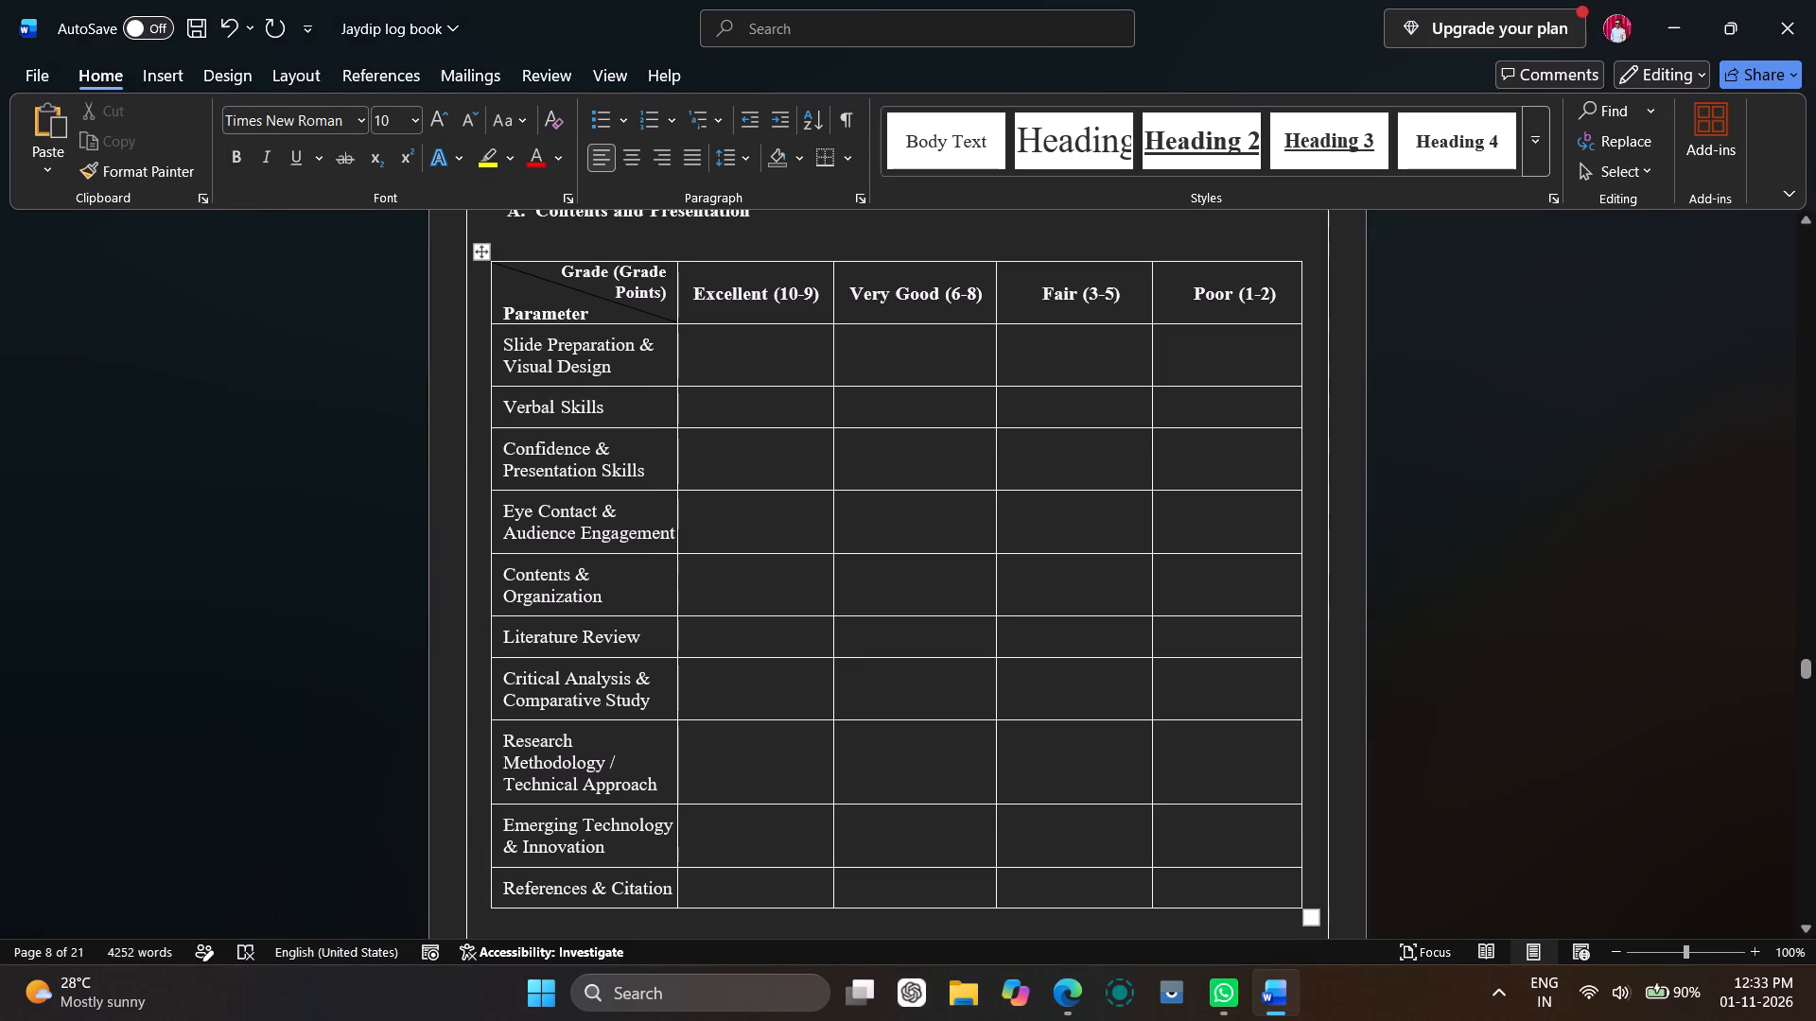
key(alt+Tab)
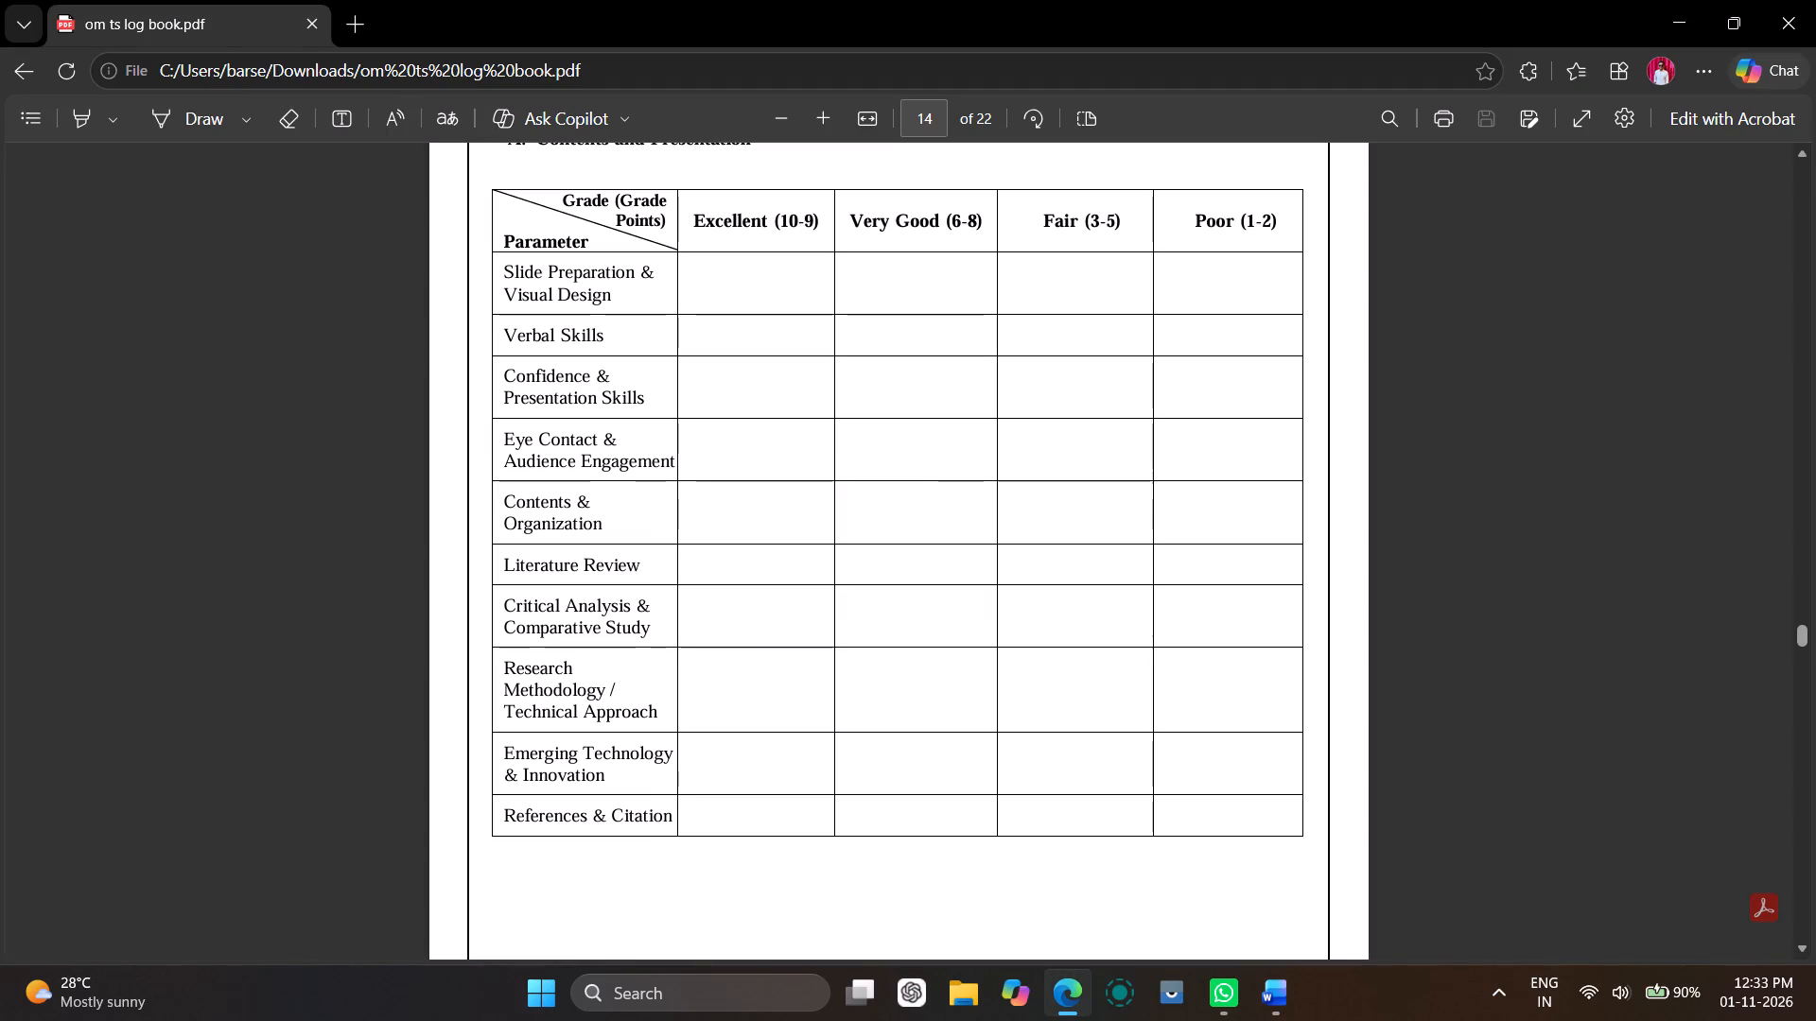
key(alt+Tab)
scroll(622, 689, down, 2)
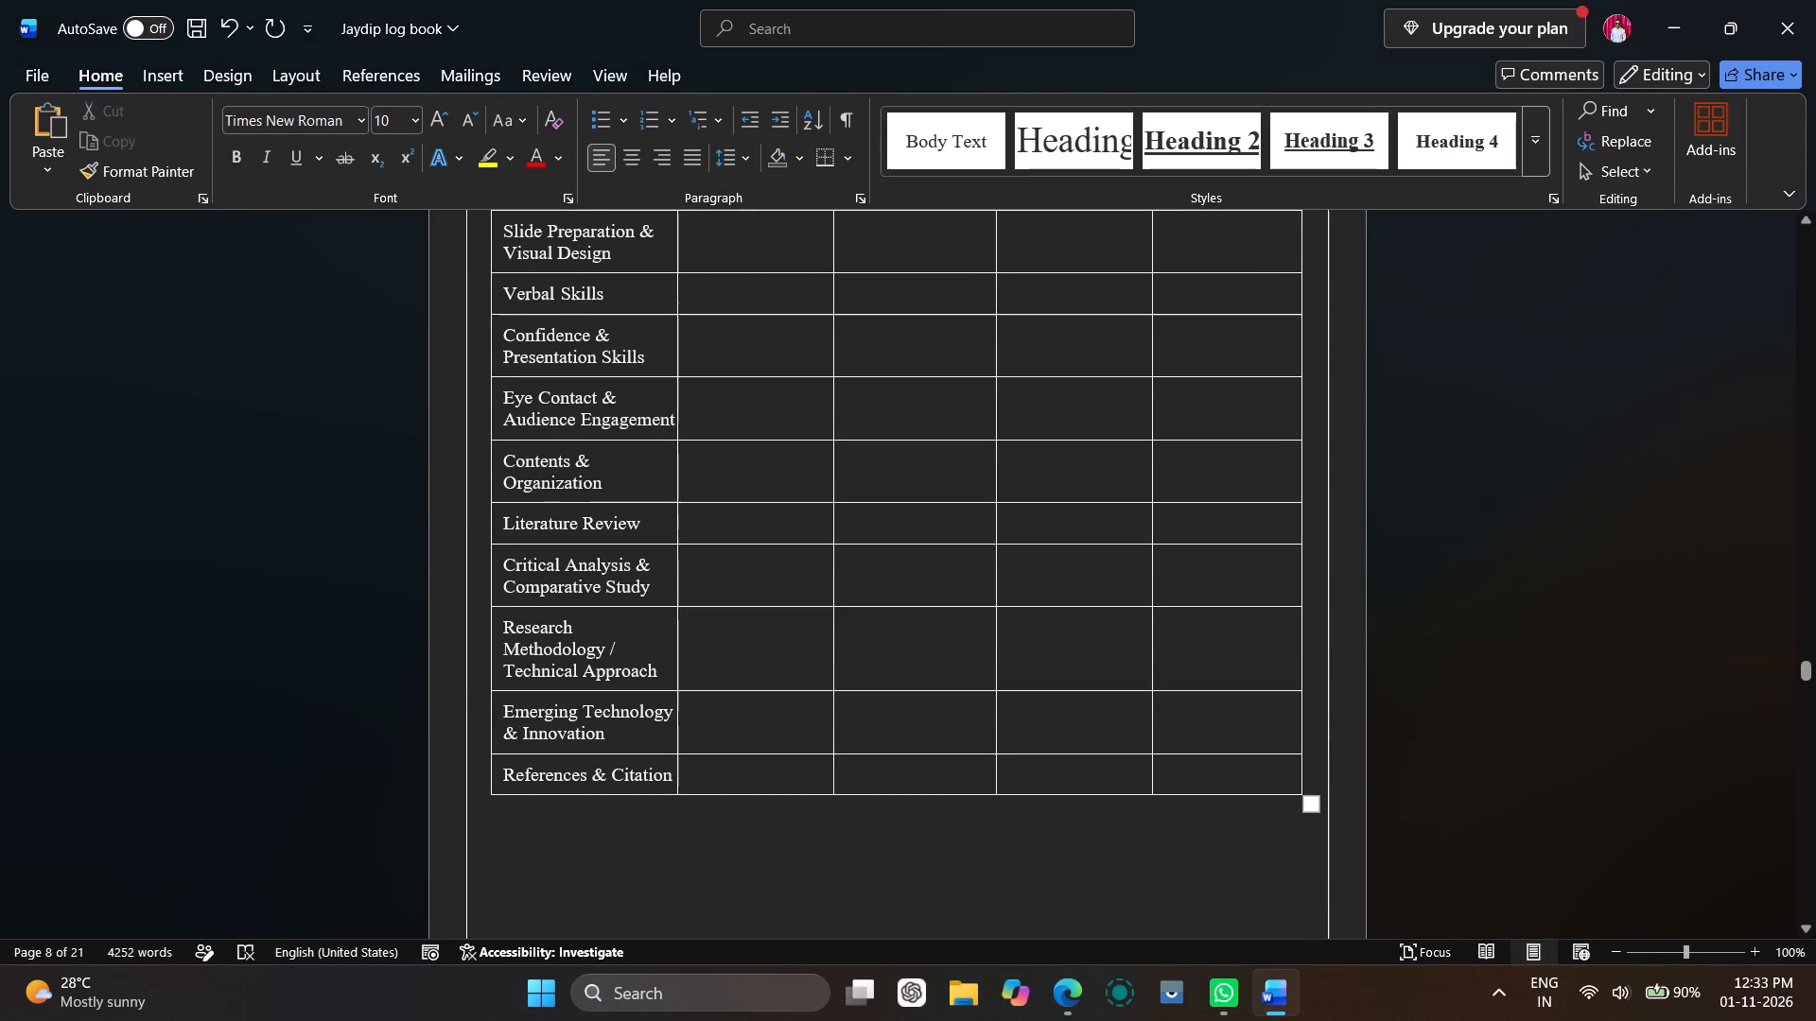
Compare the Overall performance rubric table in Word with page 15 of the PDF, down to the Overall Professionalism row.
key(alt+Tab)
scroll(622, 689, down, 12)
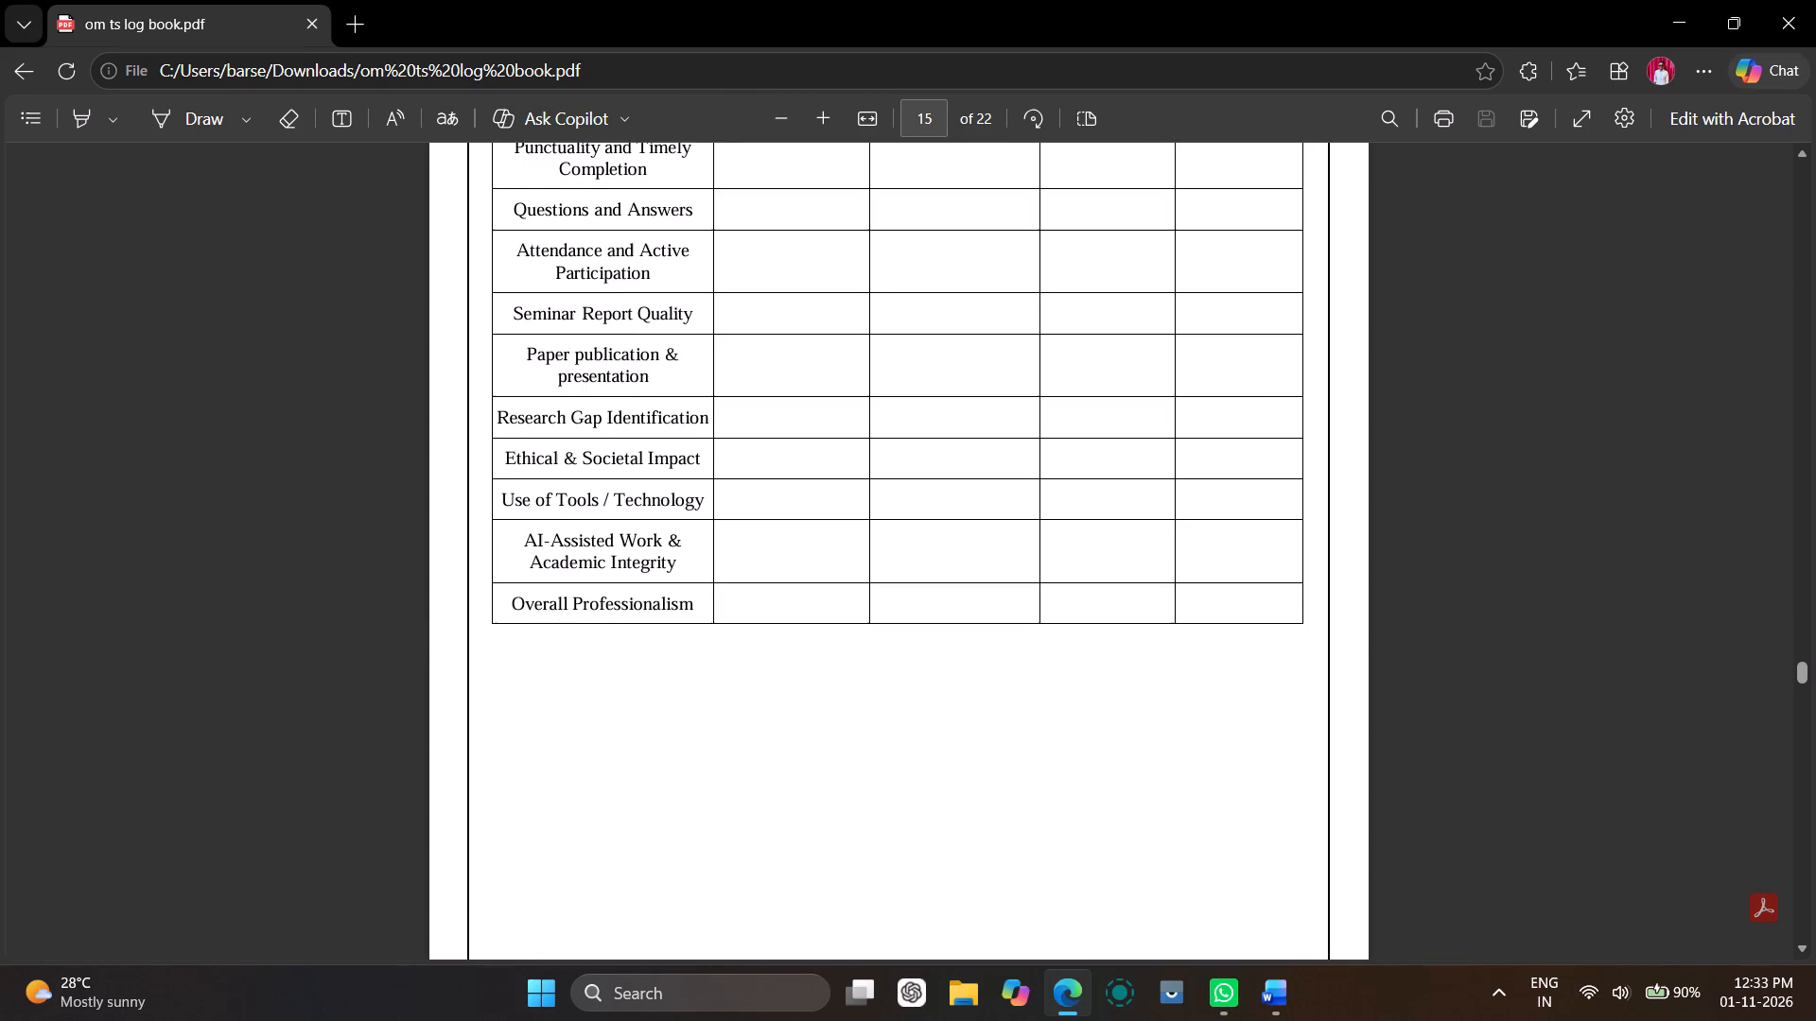
scroll(622, 689, up, 3)
scroll(622, 689, down, 1)
key(alt+Tab)
scroll(622, 689, down, 13)
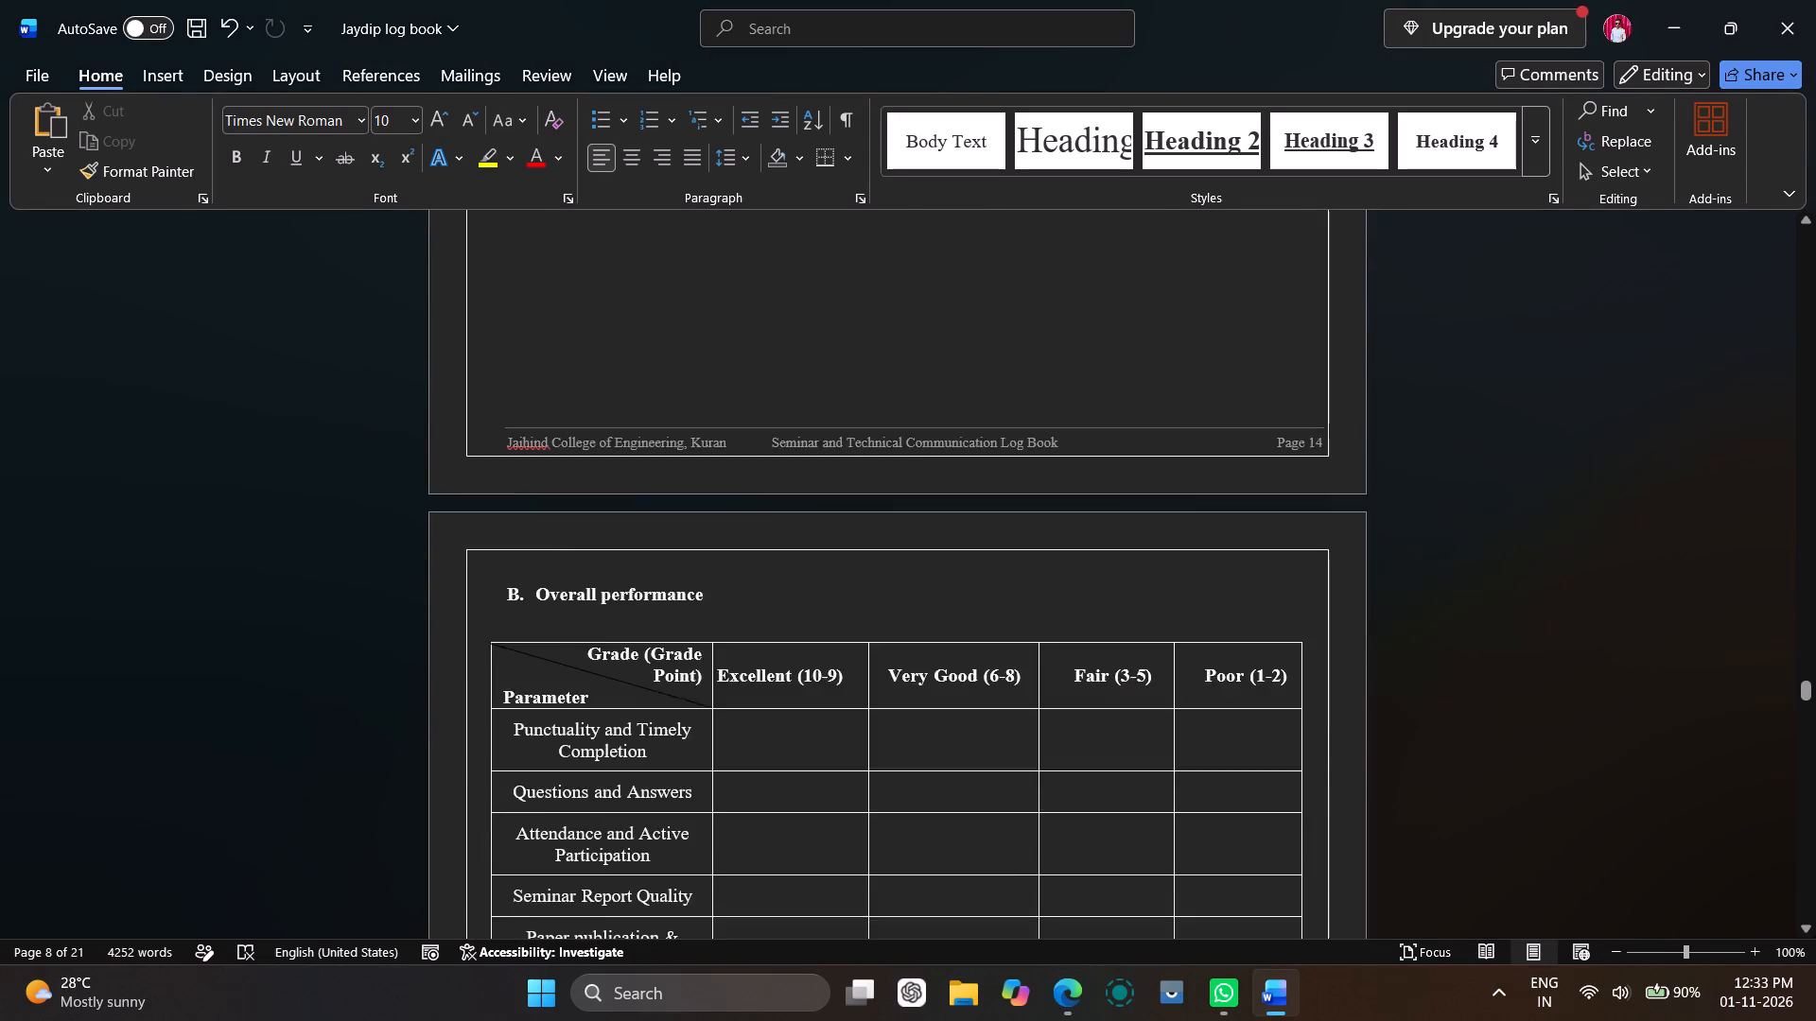
scroll(622, 689, down, 9)
scroll(622, 689, up, 2)
key(alt+Tab)
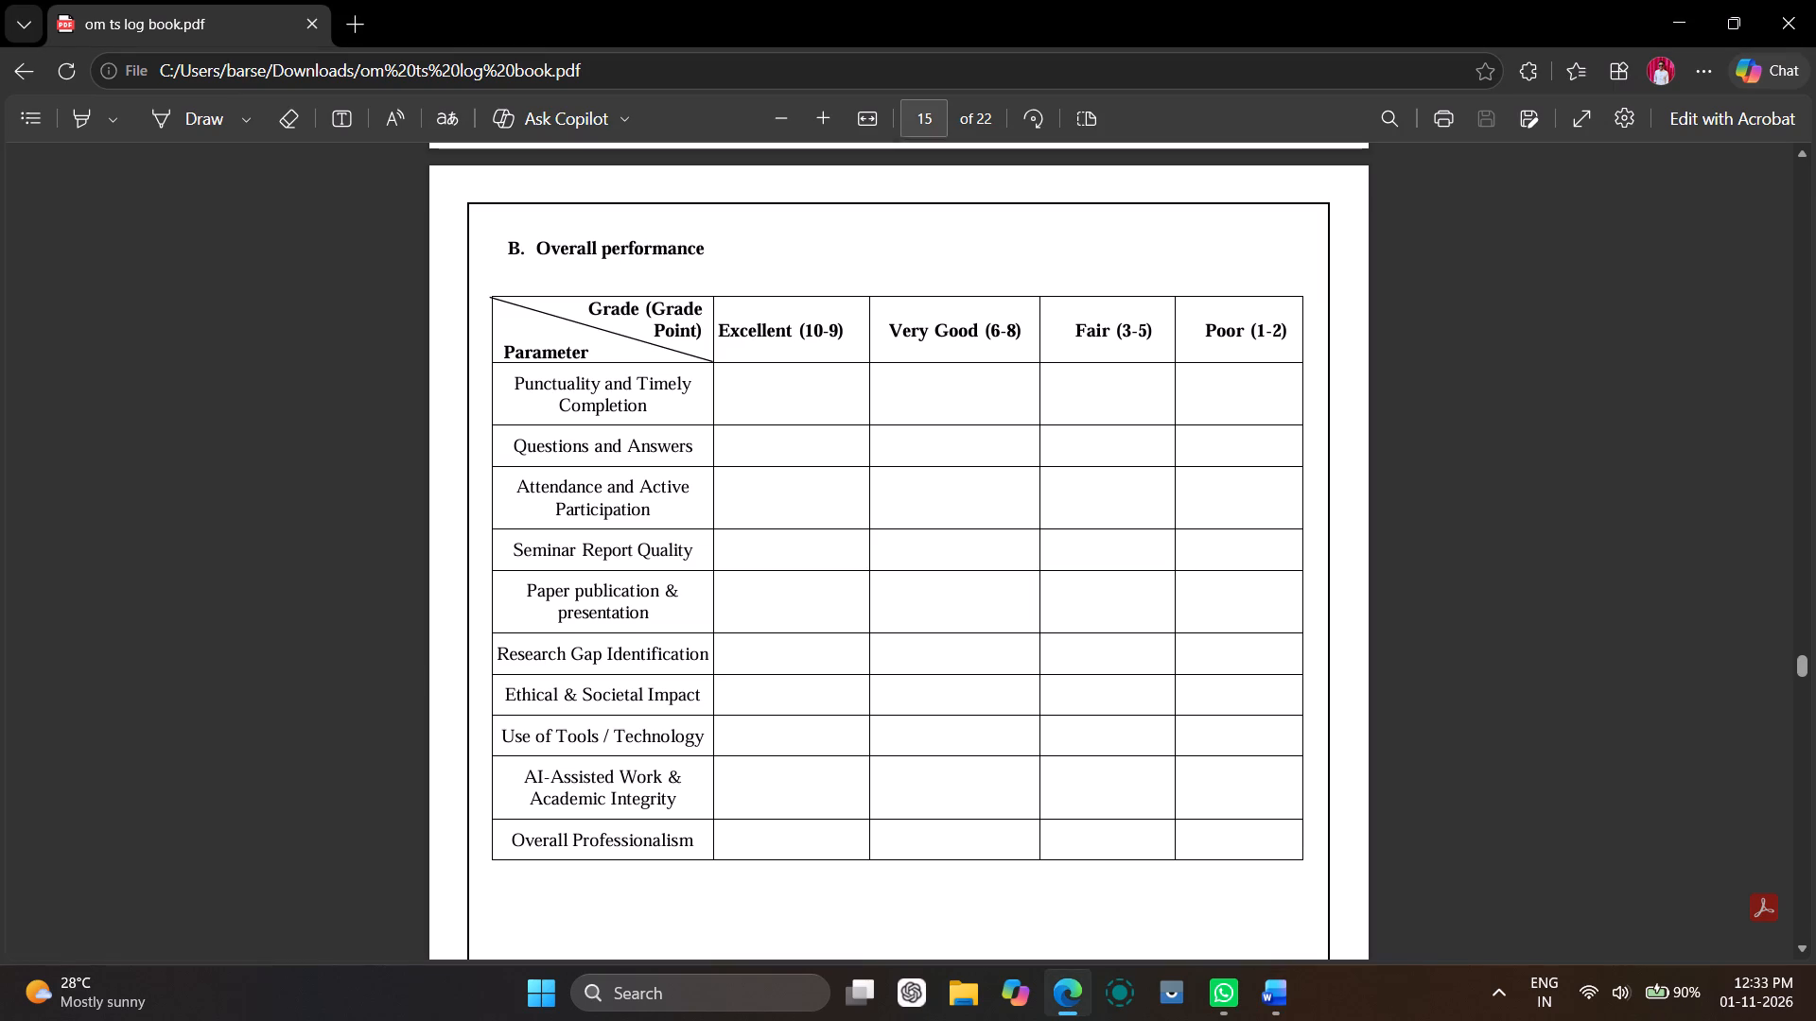
key(alt+Tab)
key(alt+Tab)
key(alt+Tab)
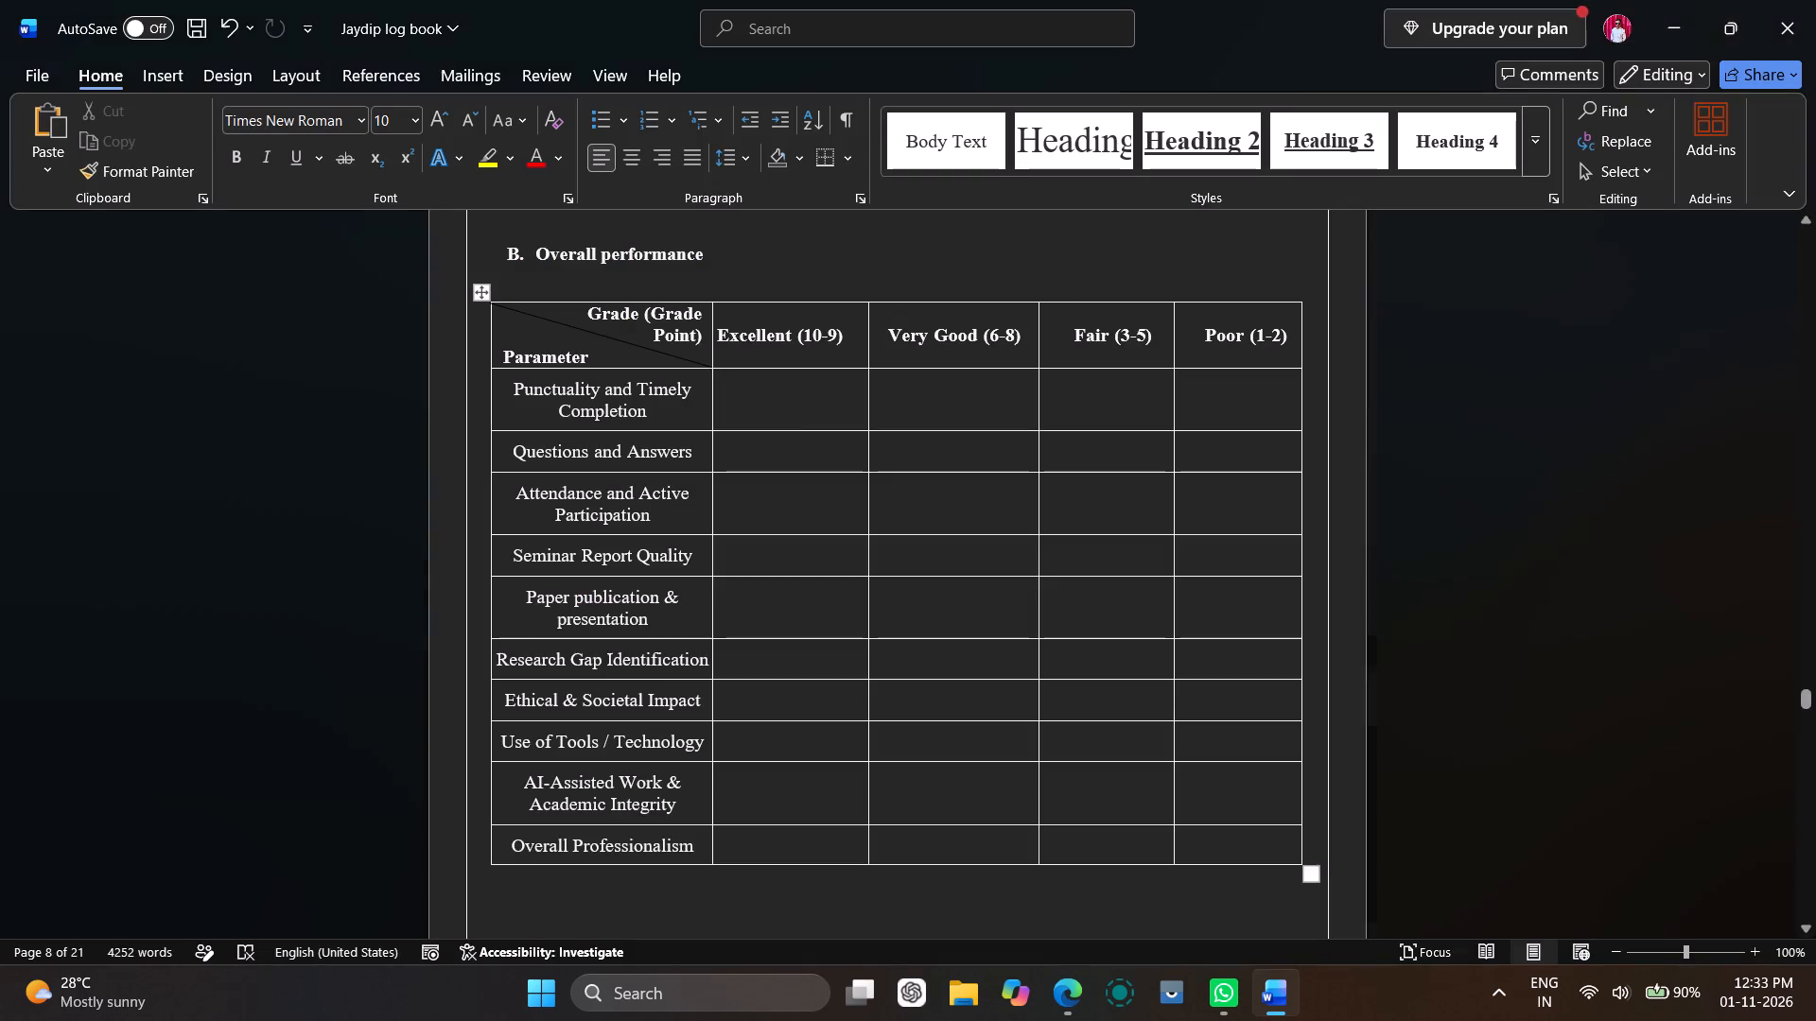
key(alt+Tab)
key(alt+Tab)
key(alt+Tab)
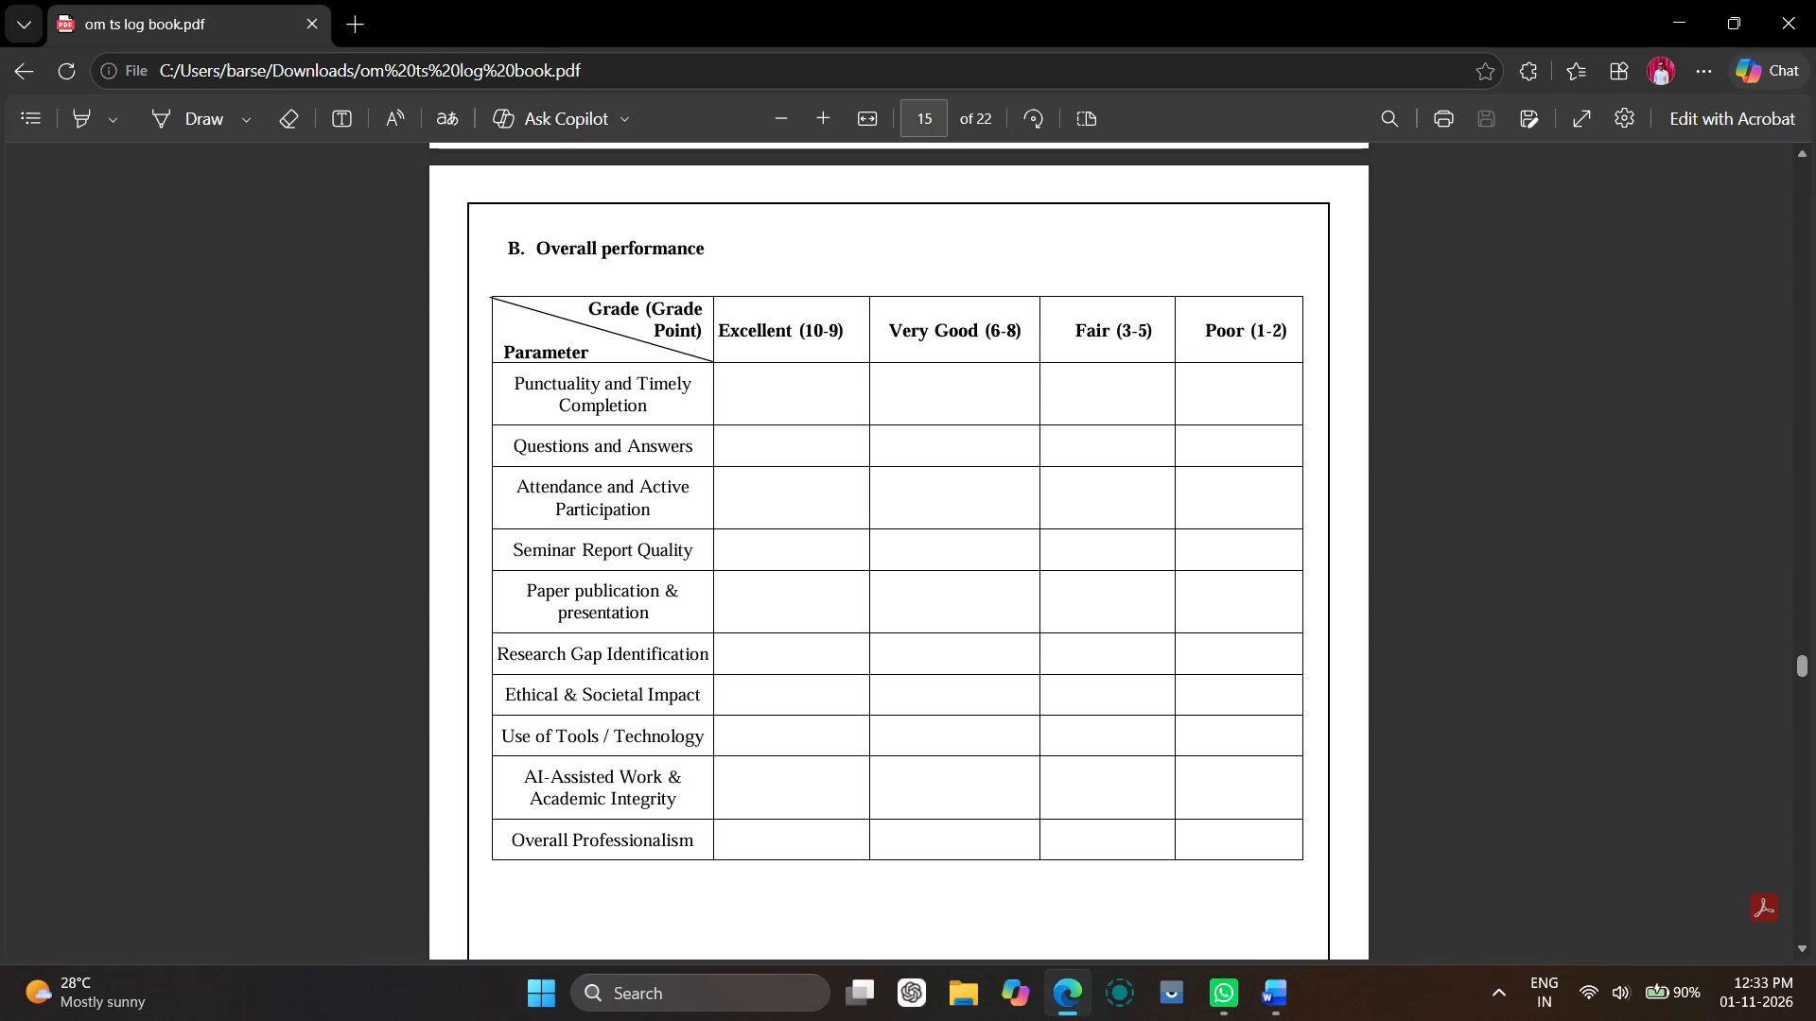
key(alt+Tab)
key(alt+Tab)
key(alt+Tab)
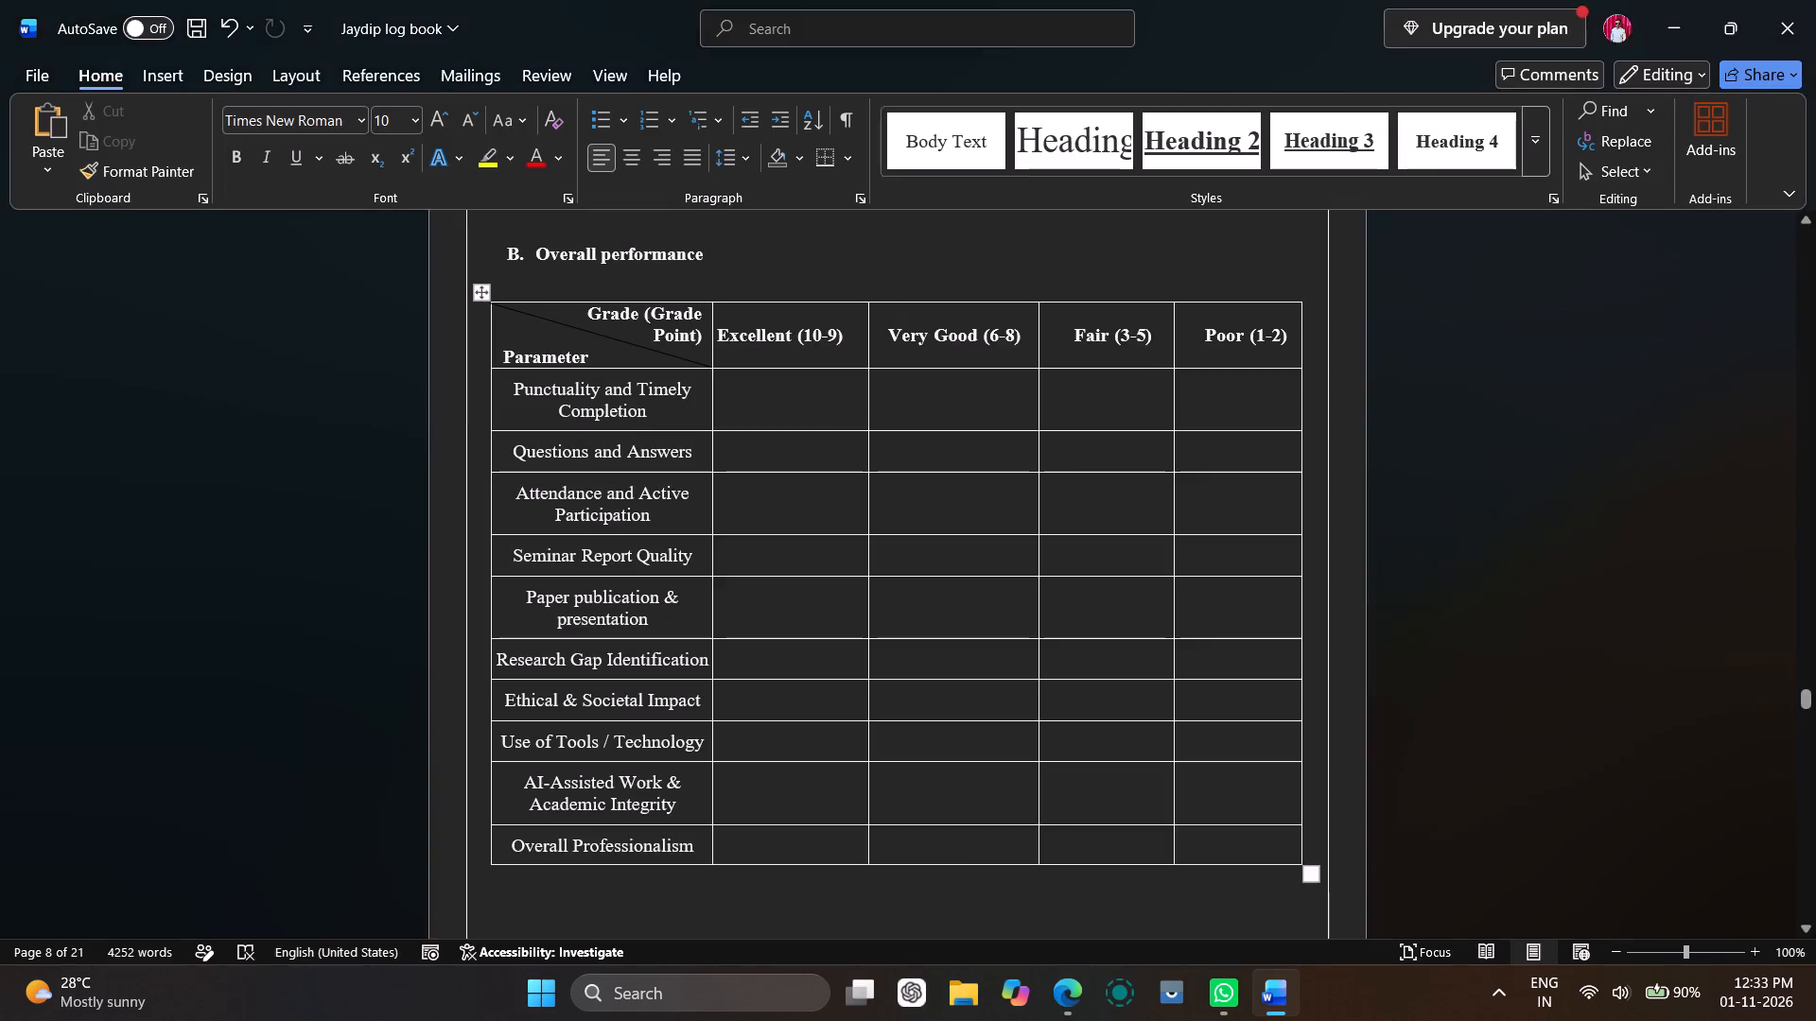
key(alt+Tab)
Compare the Annexures page's Cover Page fields in Word with the filled-in version on page 16 of the PDF.
scroll(658, 592, down, 13)
scroll(660, 580, up, 1)
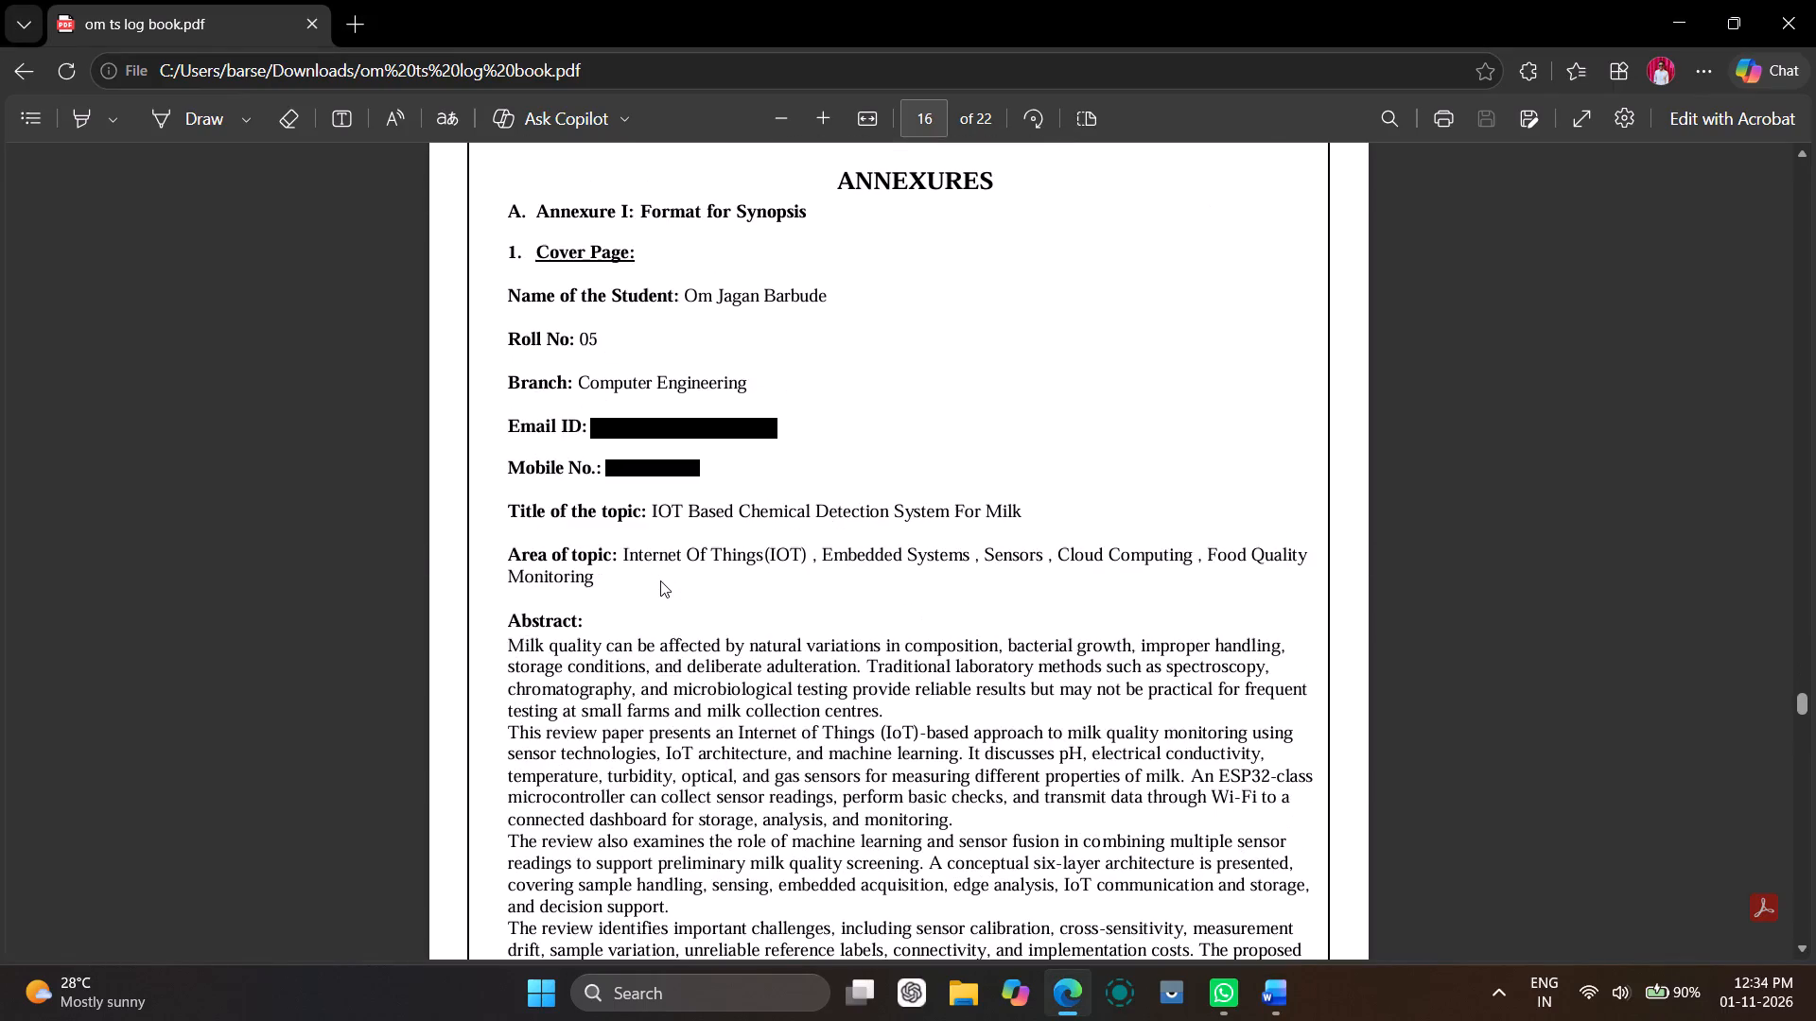
key(alt+Tab)
scroll(722, 509, down, 19)
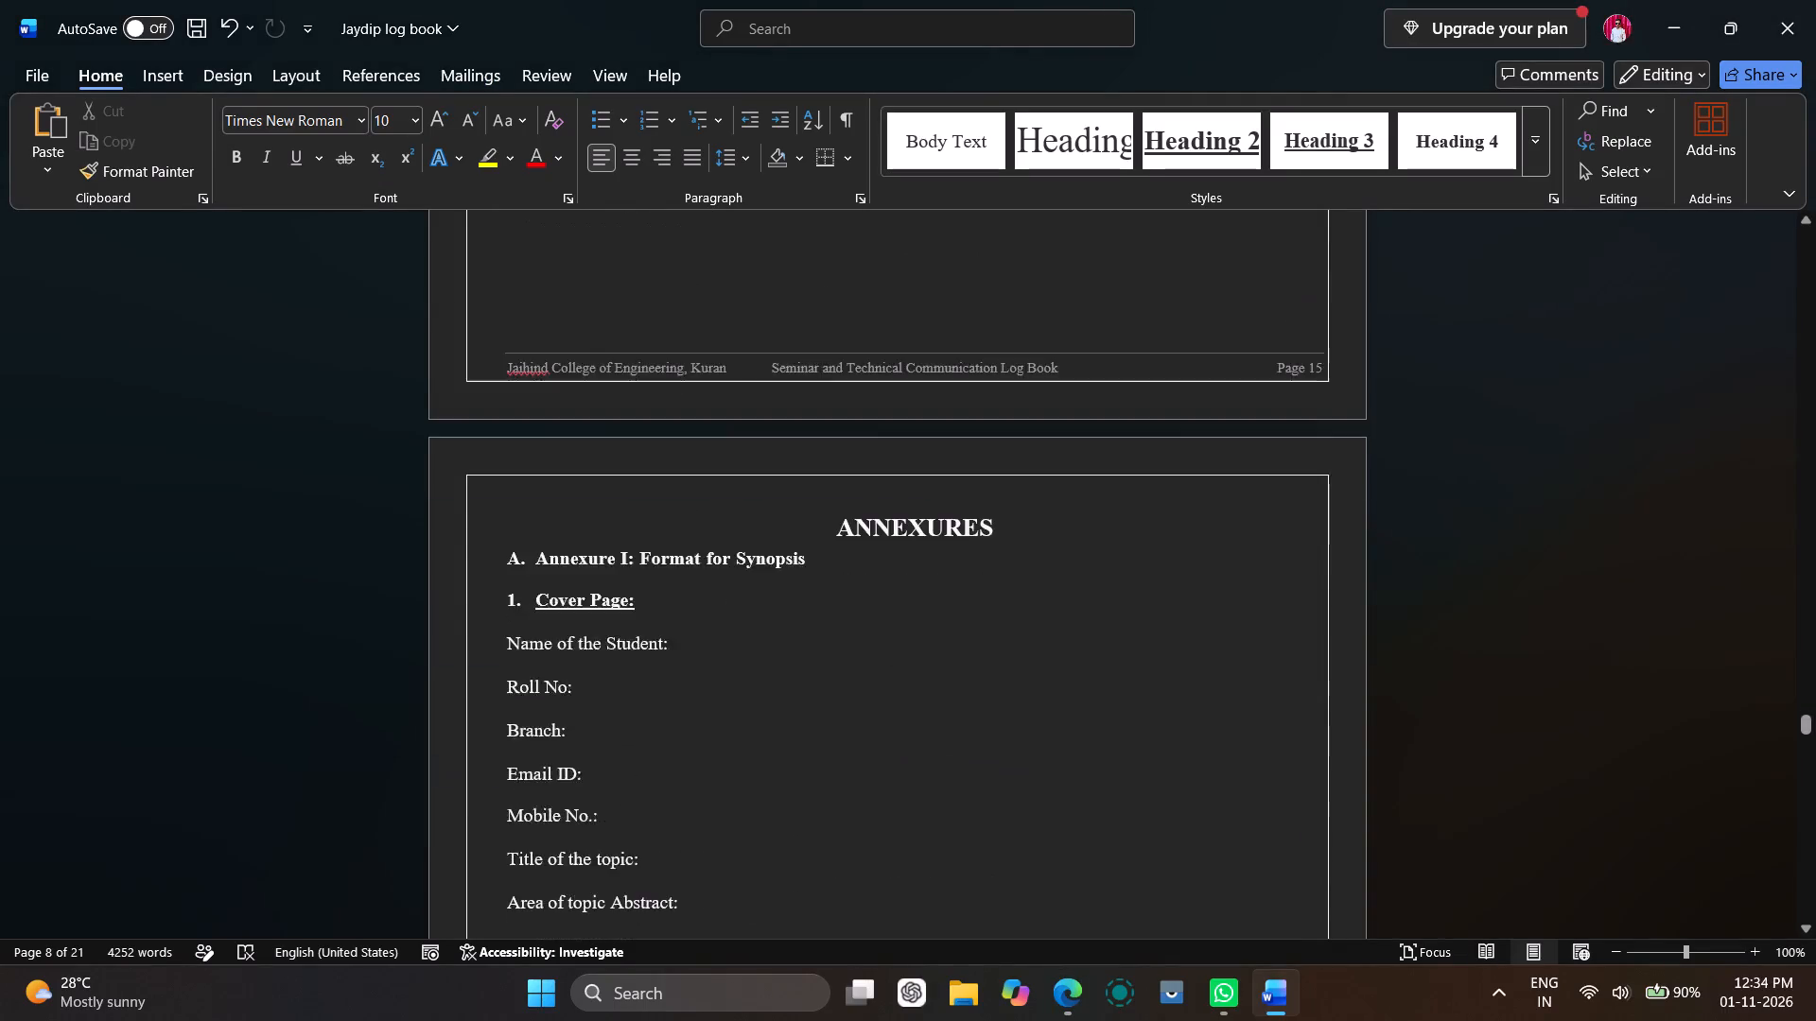
scroll(737, 509, down, 2)
key(alt+Tab)
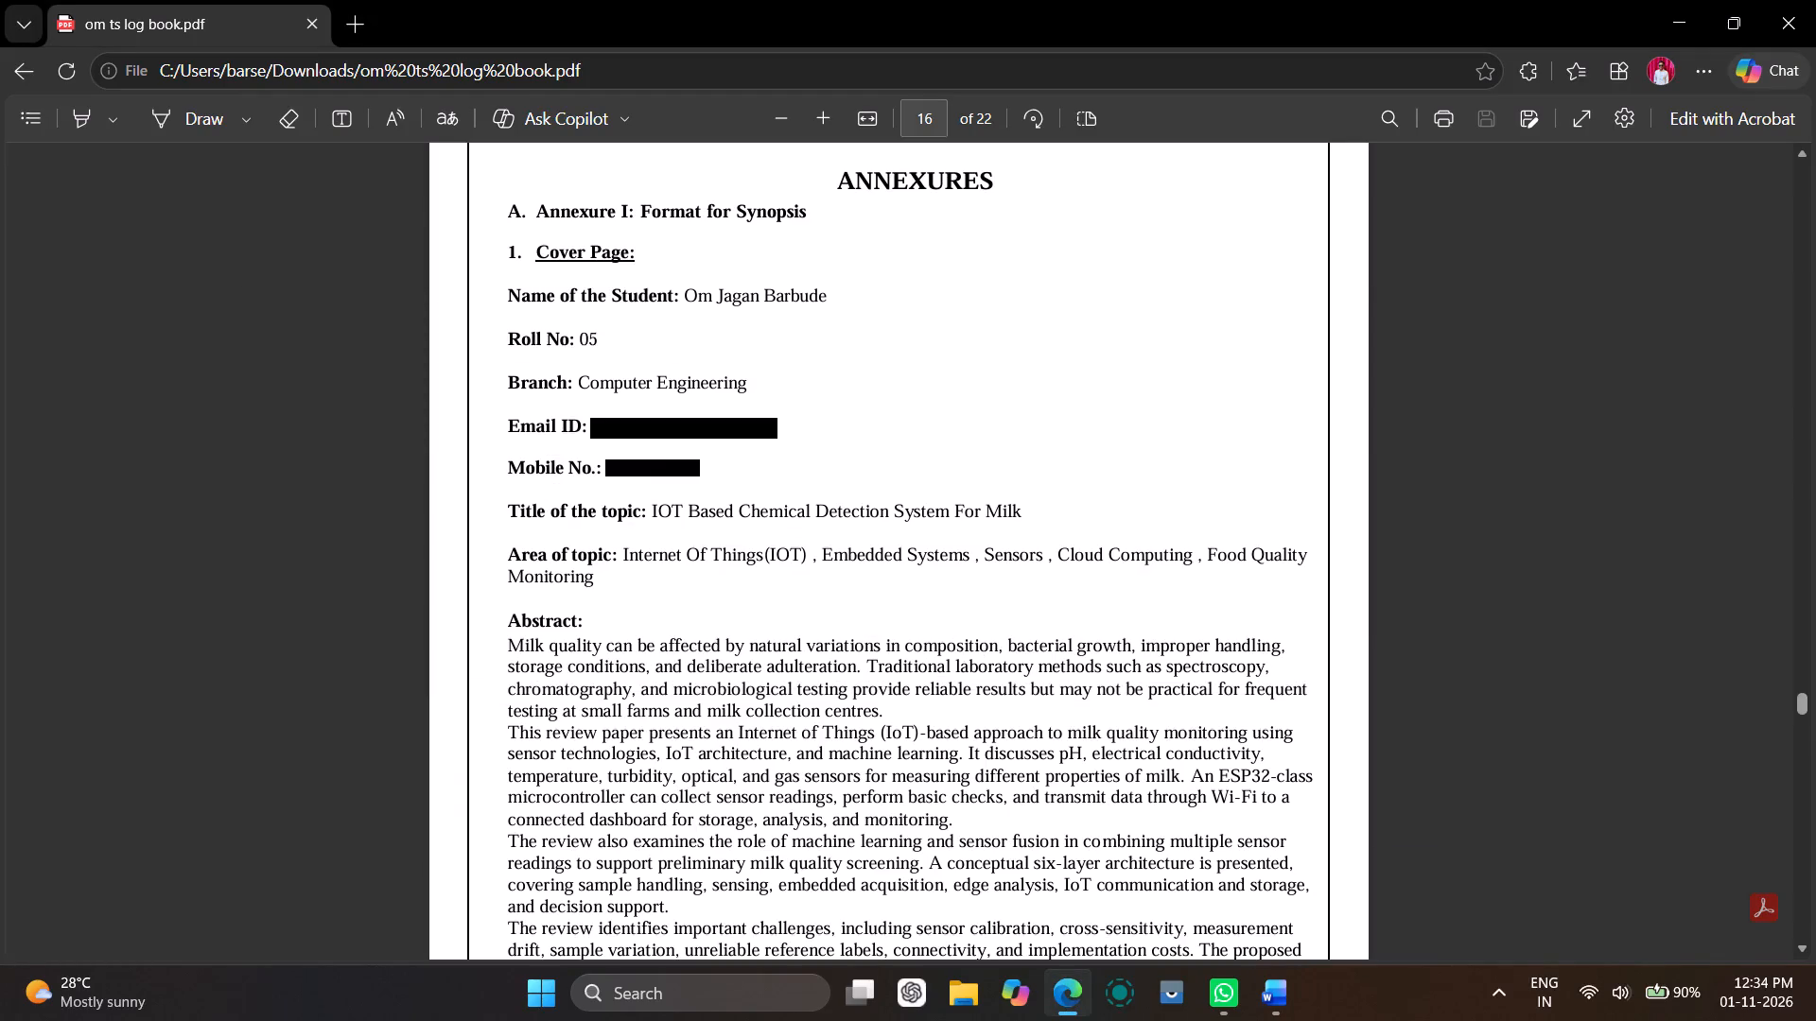
key(alt+Tab)
Enter the student's full name after Name of the Student on the Annexures Cover Page in Word.
click(693, 531)
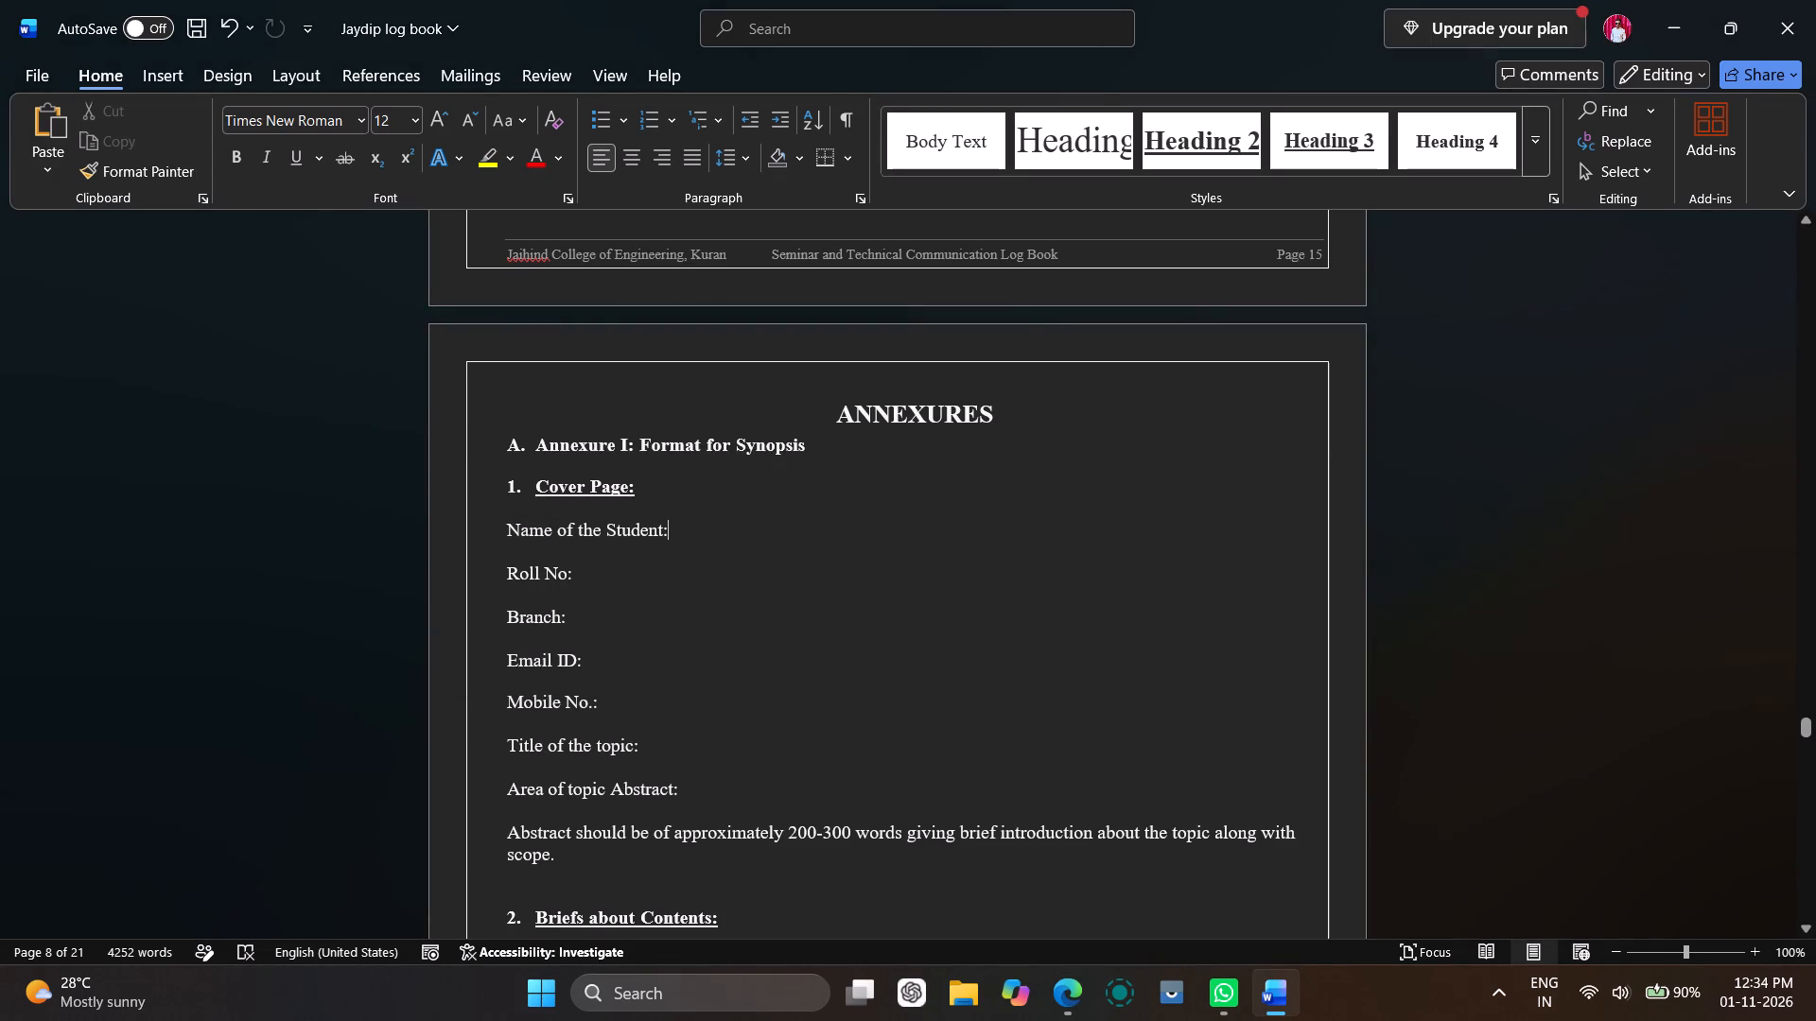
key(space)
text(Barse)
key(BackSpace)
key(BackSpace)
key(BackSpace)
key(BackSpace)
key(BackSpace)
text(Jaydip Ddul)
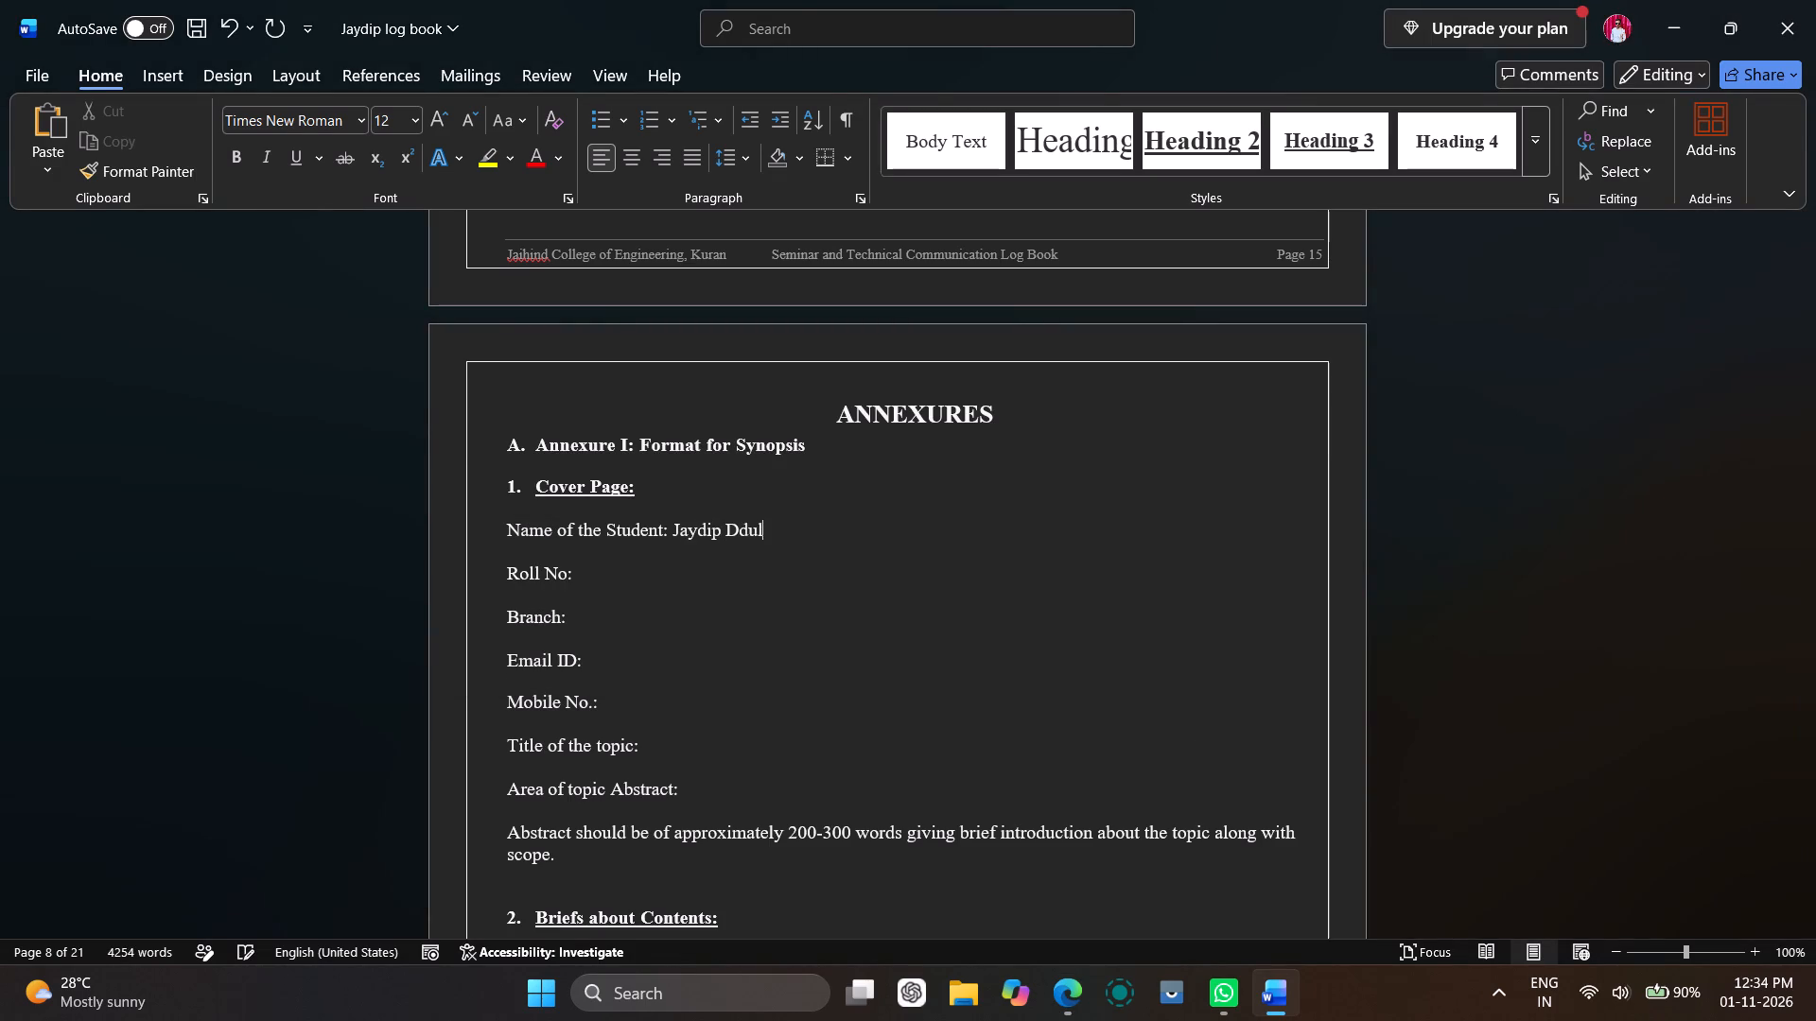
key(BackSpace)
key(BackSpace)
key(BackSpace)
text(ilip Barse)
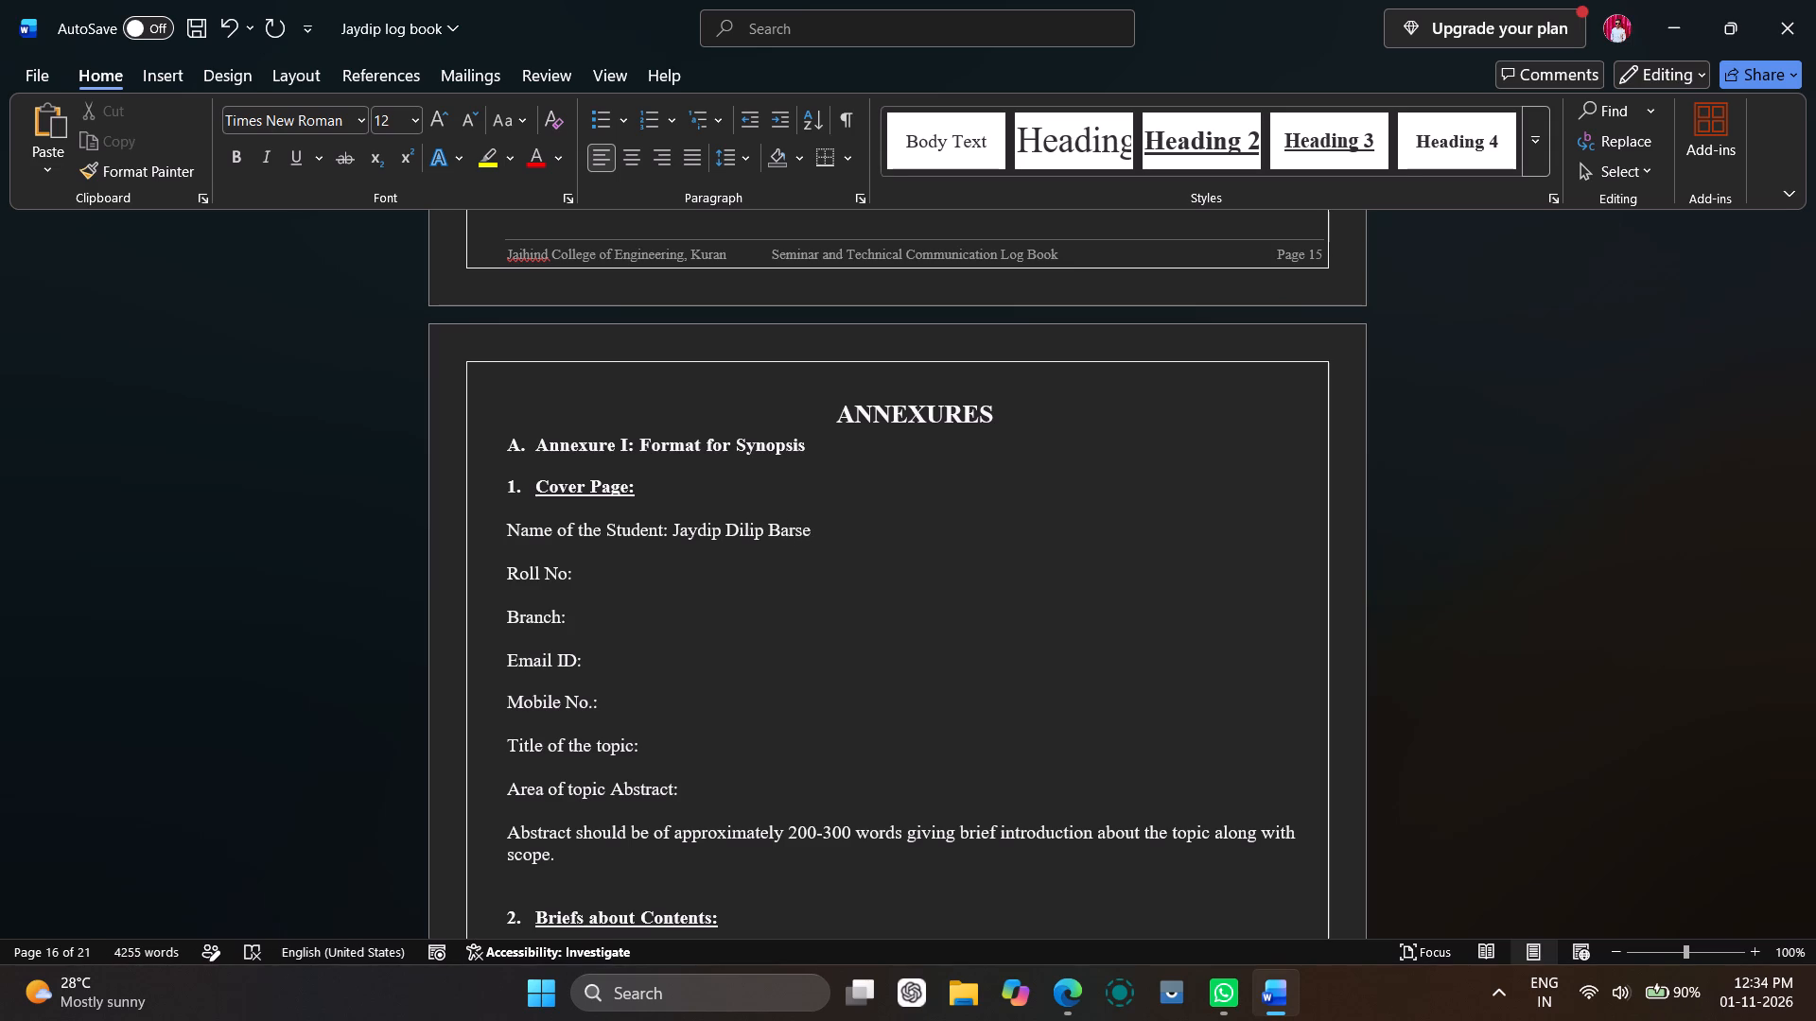
Enter the student's roll number in the Roll No field of the Cover Page.
click(632, 565)
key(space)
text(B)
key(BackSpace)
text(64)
Fill in the Branch field in Word with "Computer Engineering" copied from the PDF's Cover Page section.
click(629, 598)
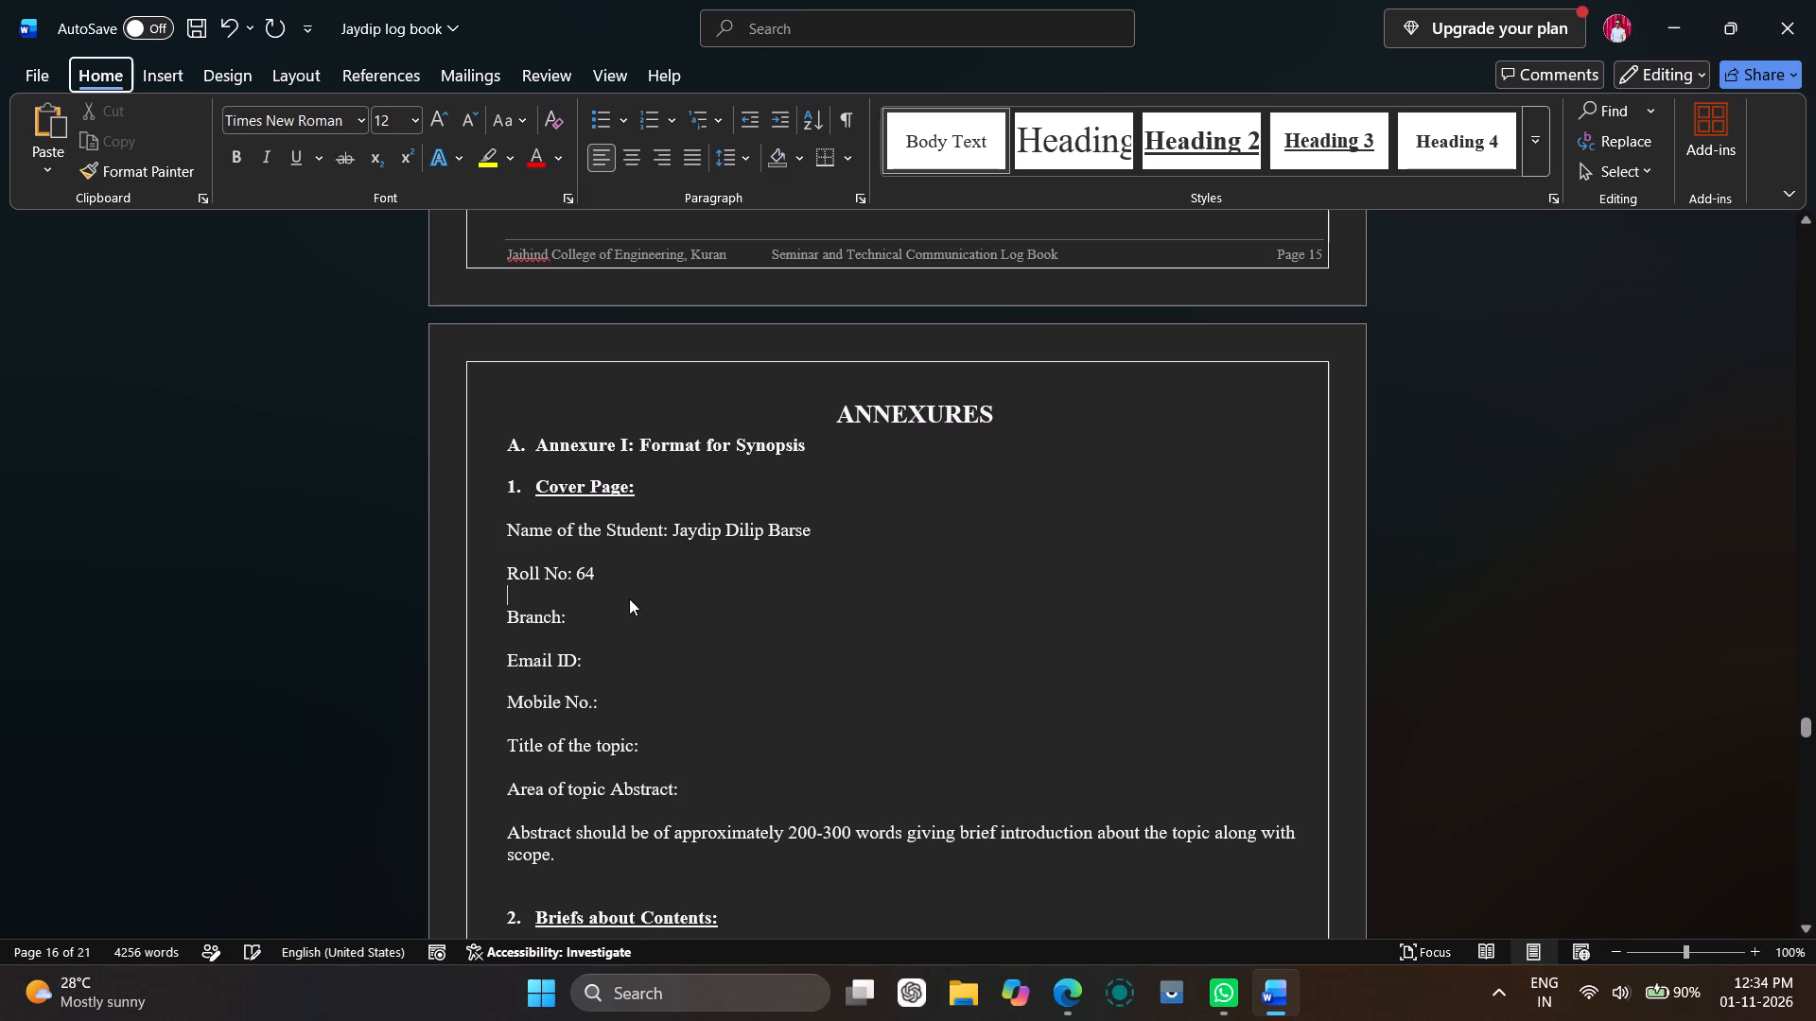
click(619, 613)
key(alt+Tab)
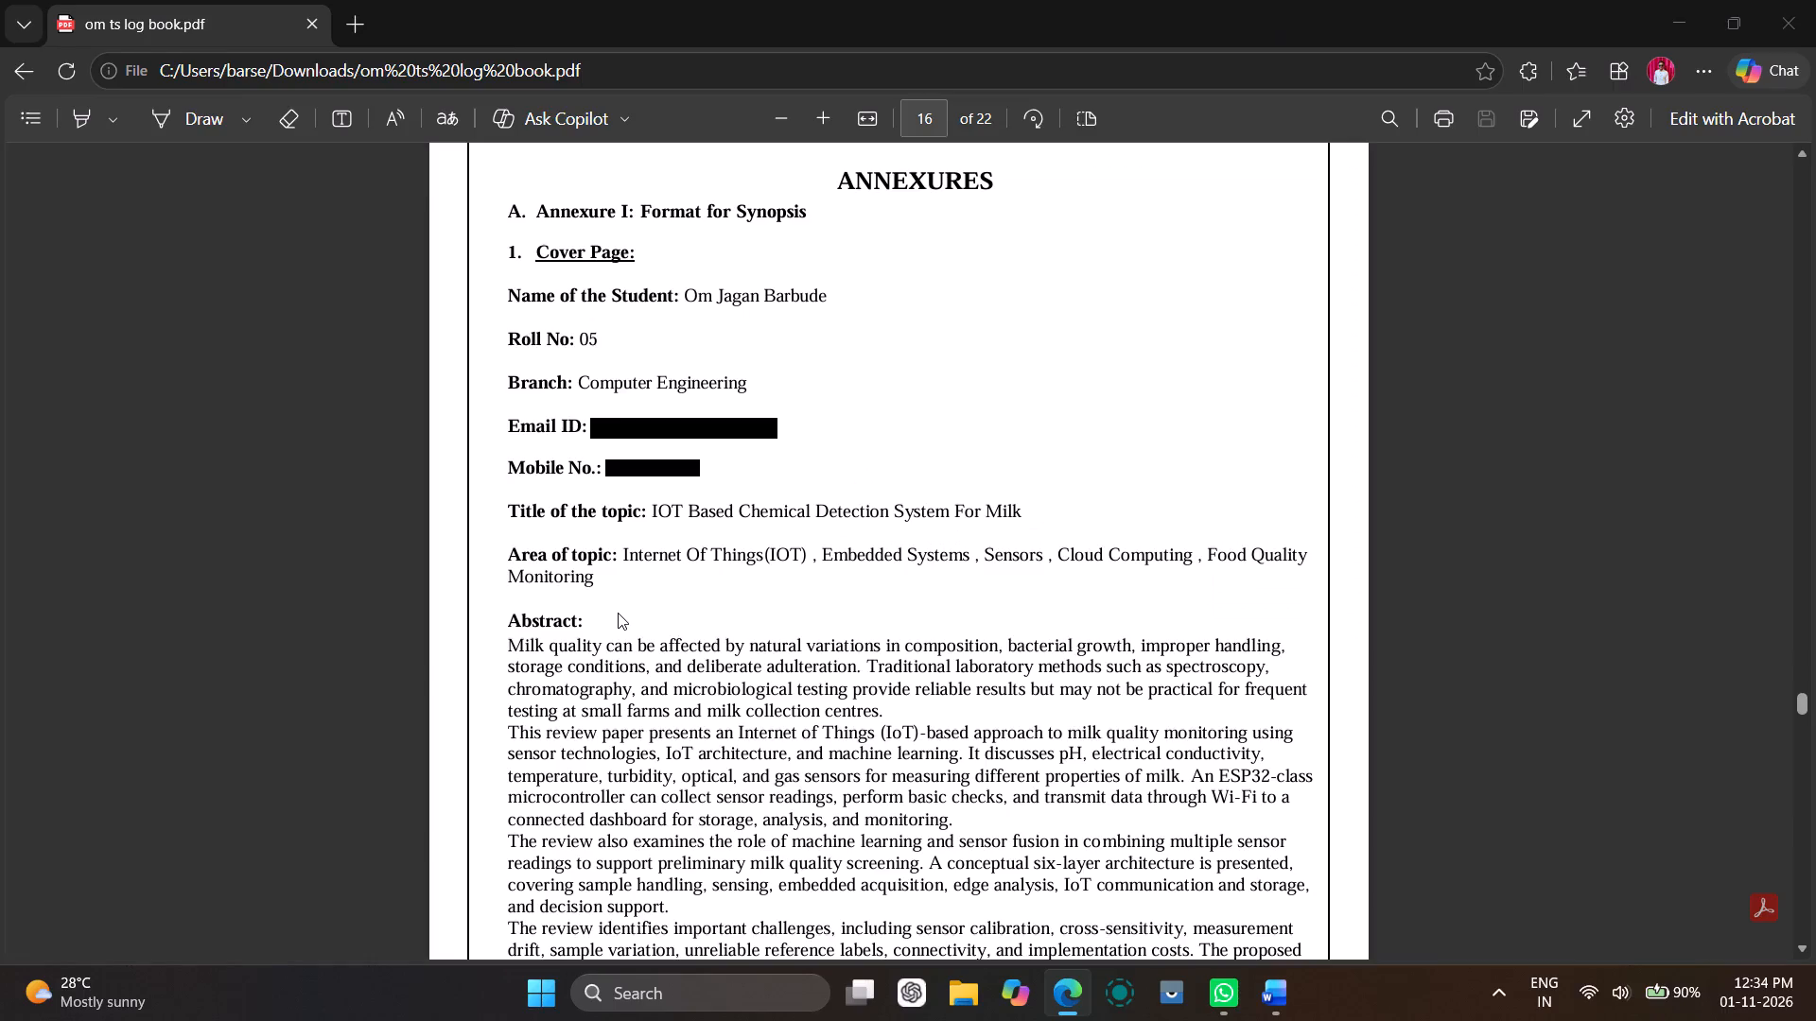
key(alt+Tab)
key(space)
key(alt+Tab)
click(712, 382)
drag(712, 382, 626, 382)
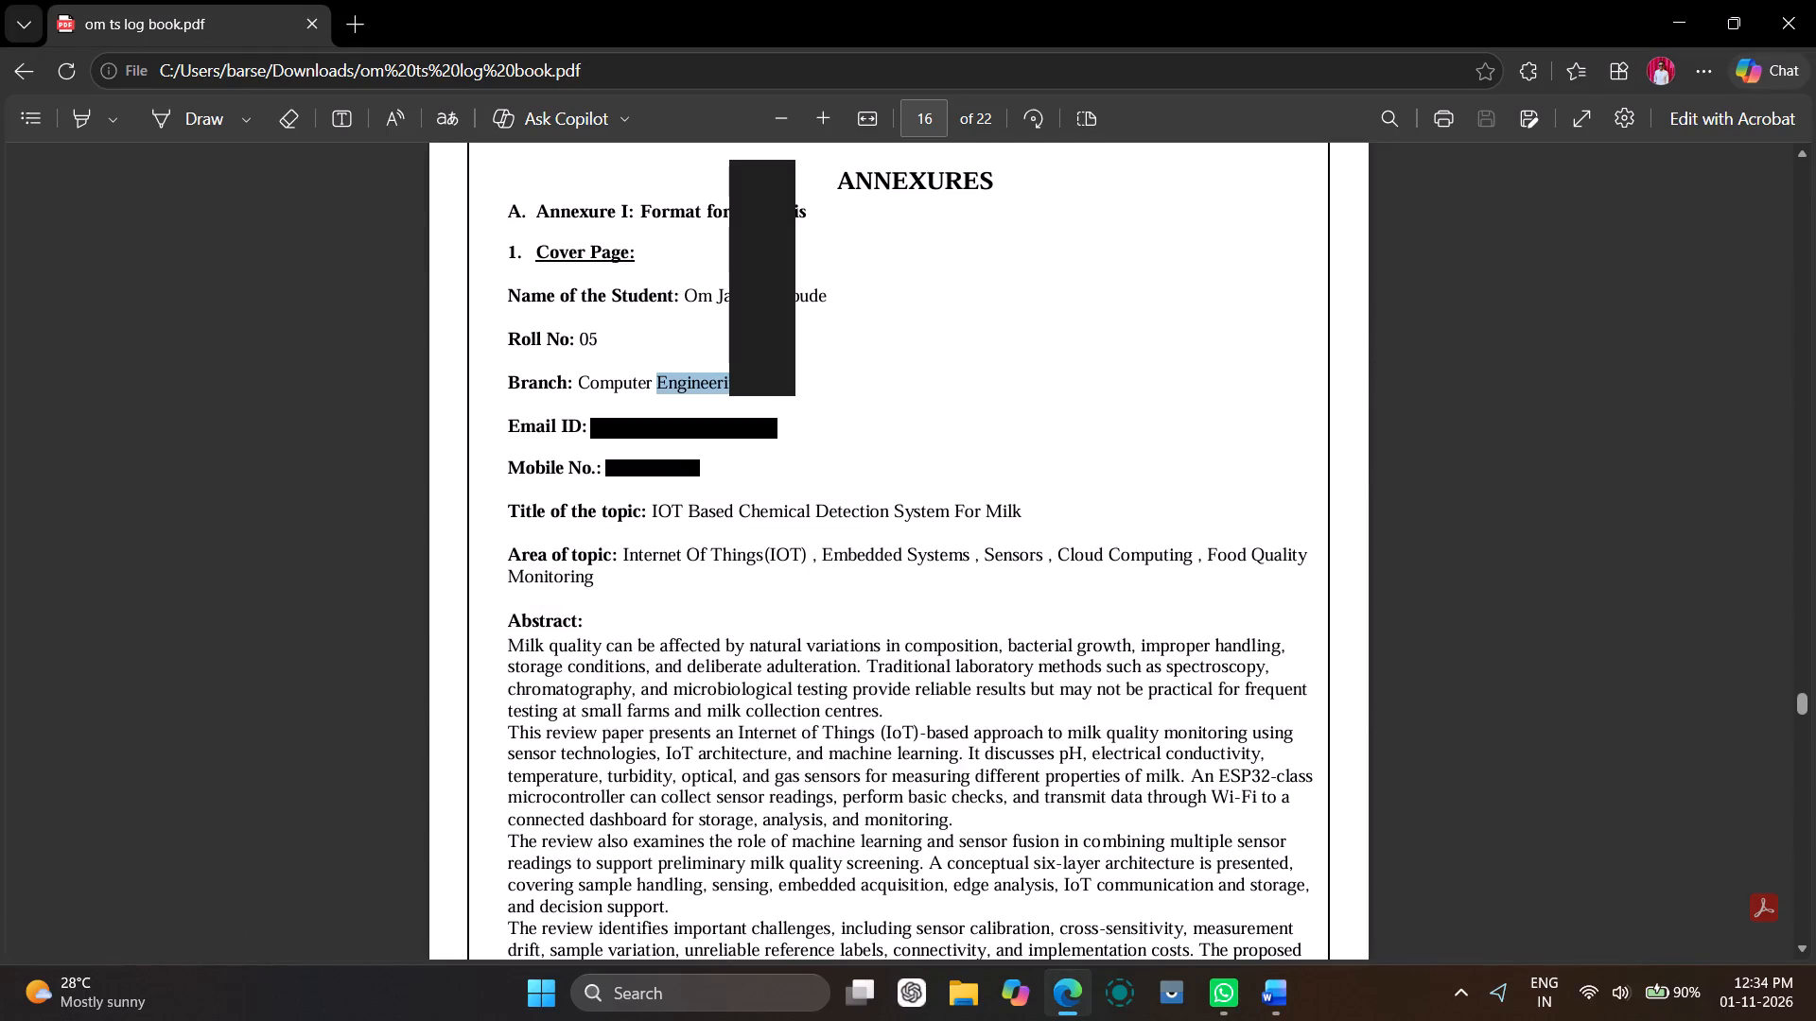
drag(626, 382, 596, 378)
click(620, 387)
click(620, 387)
drag(620, 387, 647, 389)
click(602, 389)
click(620, 386)
drag(620, 386, 652, 386)
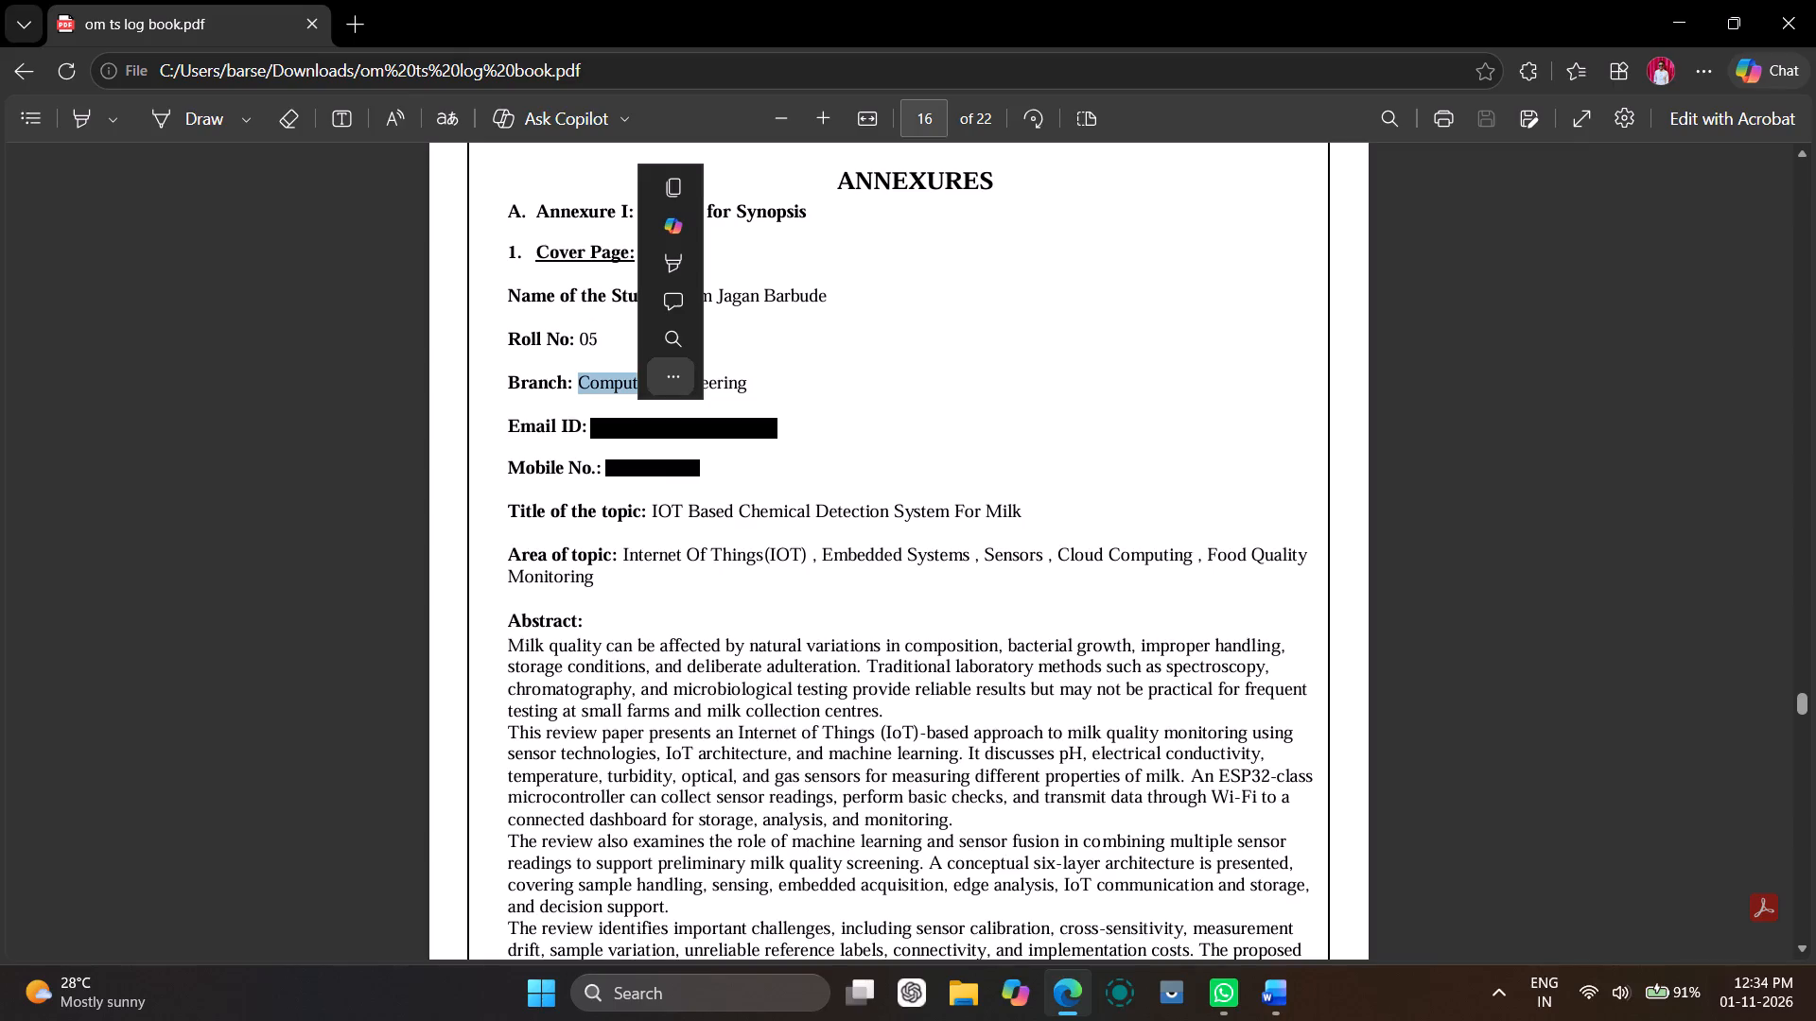
drag(652, 386, 726, 382)
click(745, 380)
drag(750, 381, 627, 370)
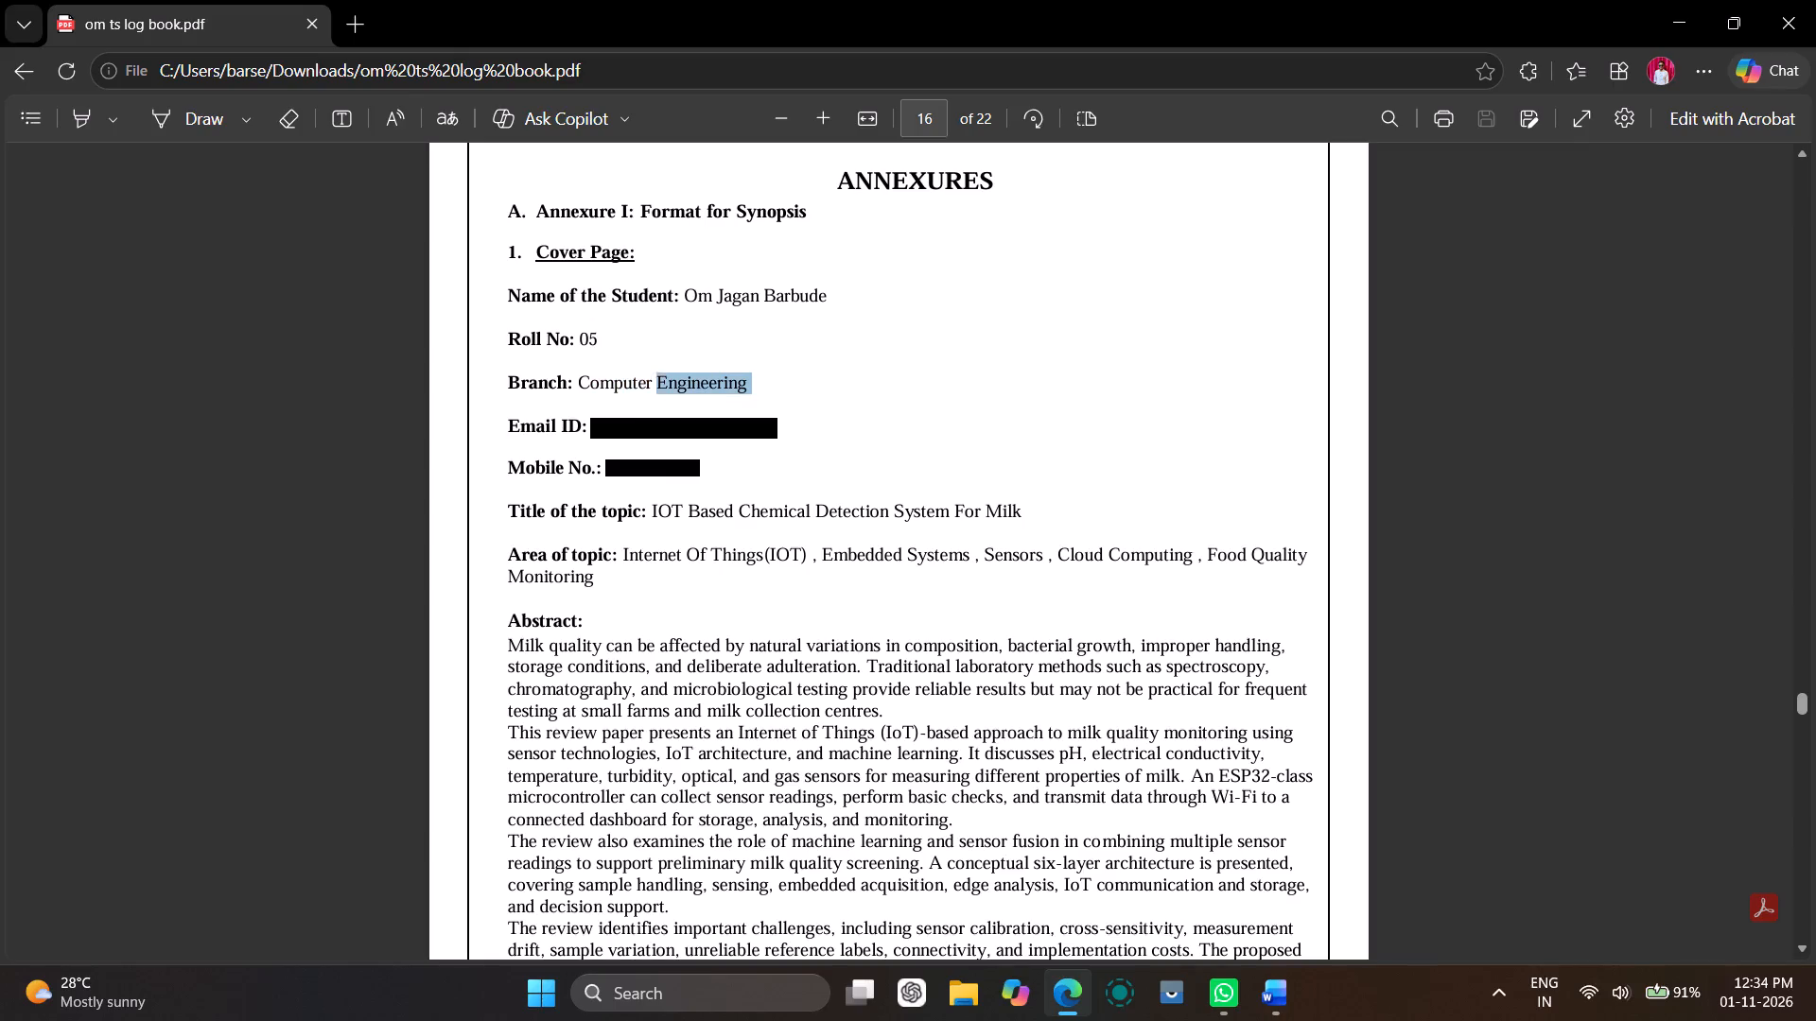
drag(627, 370, 571, 389)
key(ctrl+c)
key(ctrl+c)
key(alt+Tab)
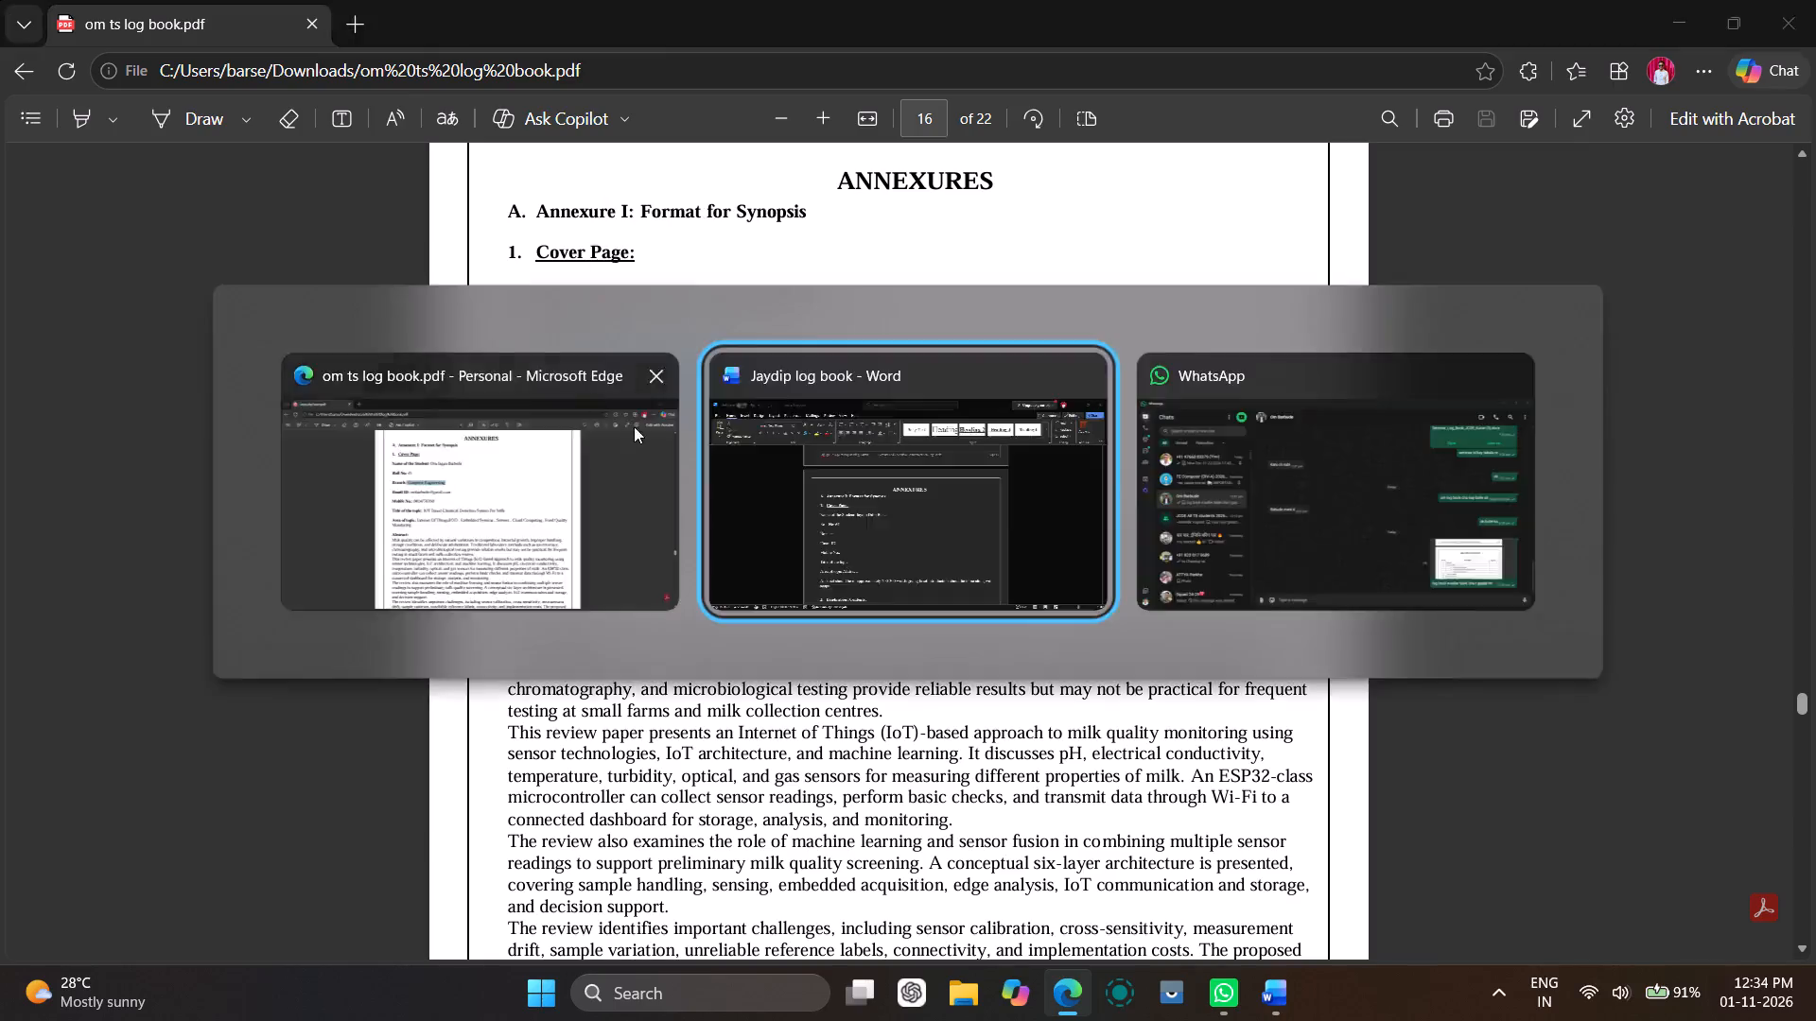
key(ctrl+v)
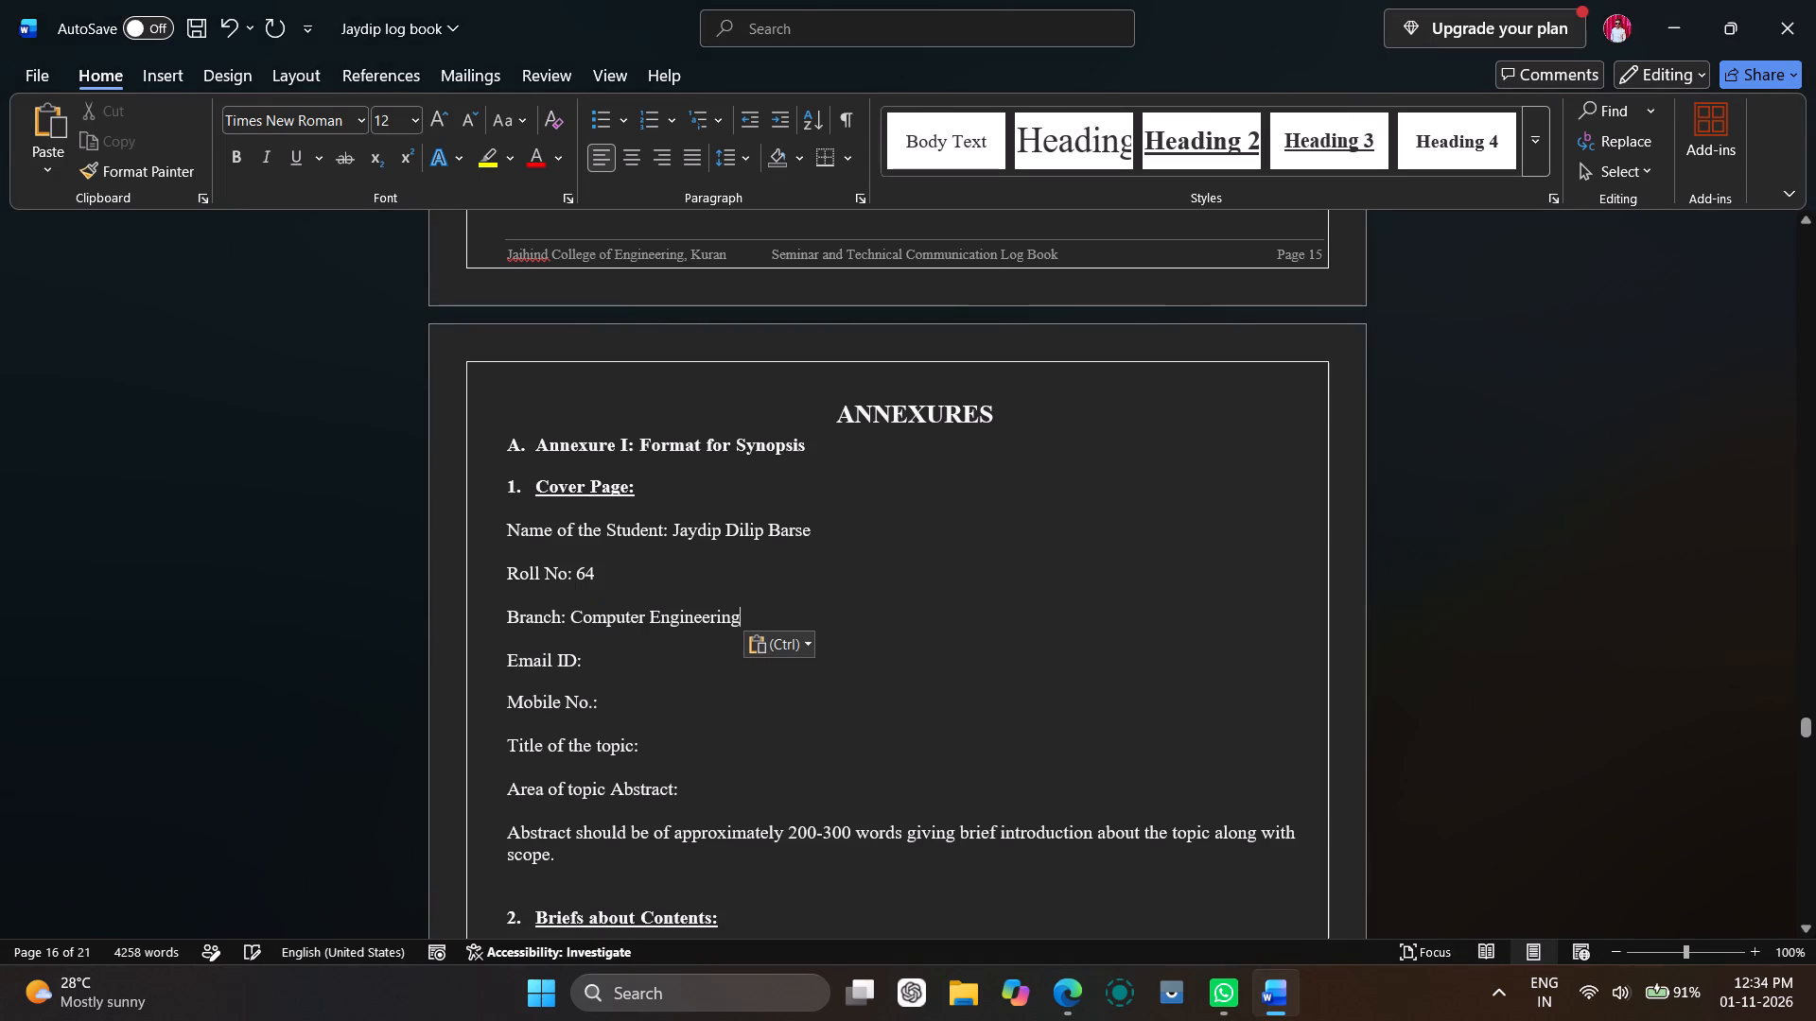
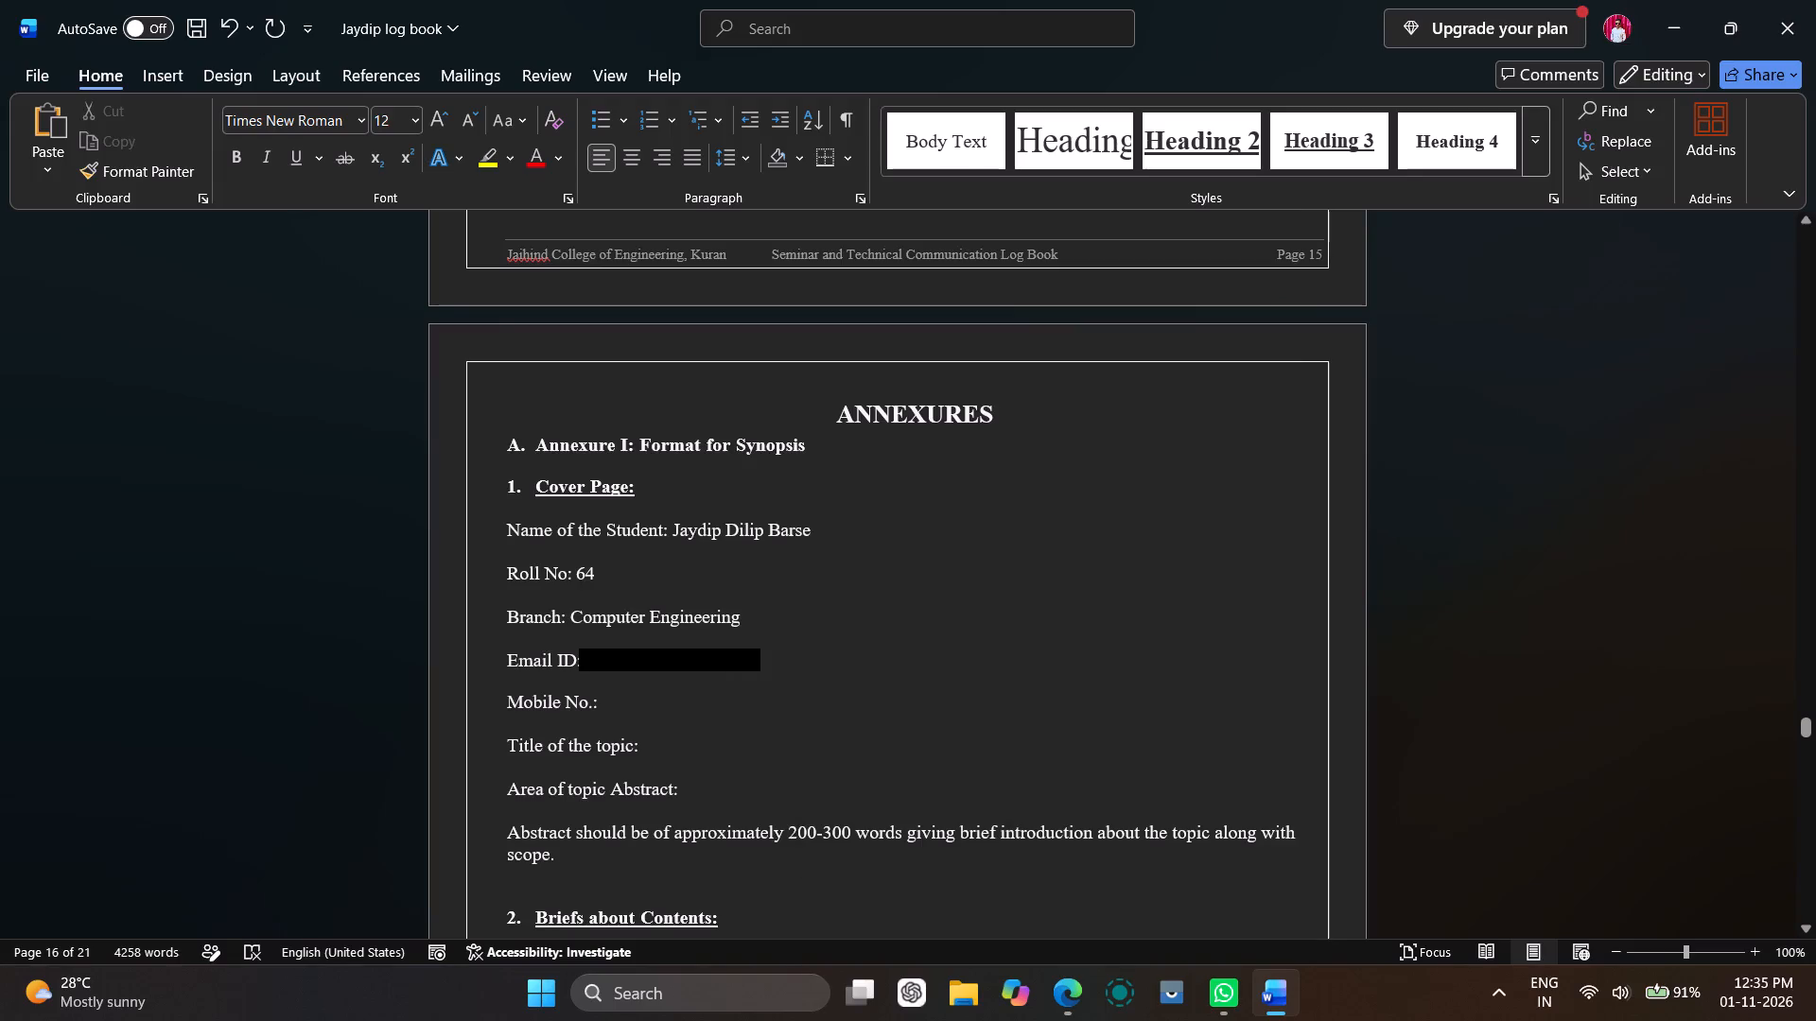
Insert a space between the Email ID label and its address, and remove the stray space inside the "Mobile No." label.
key(space)
click(583, 657)
key(space)
click(578, 709)
key(Delete)
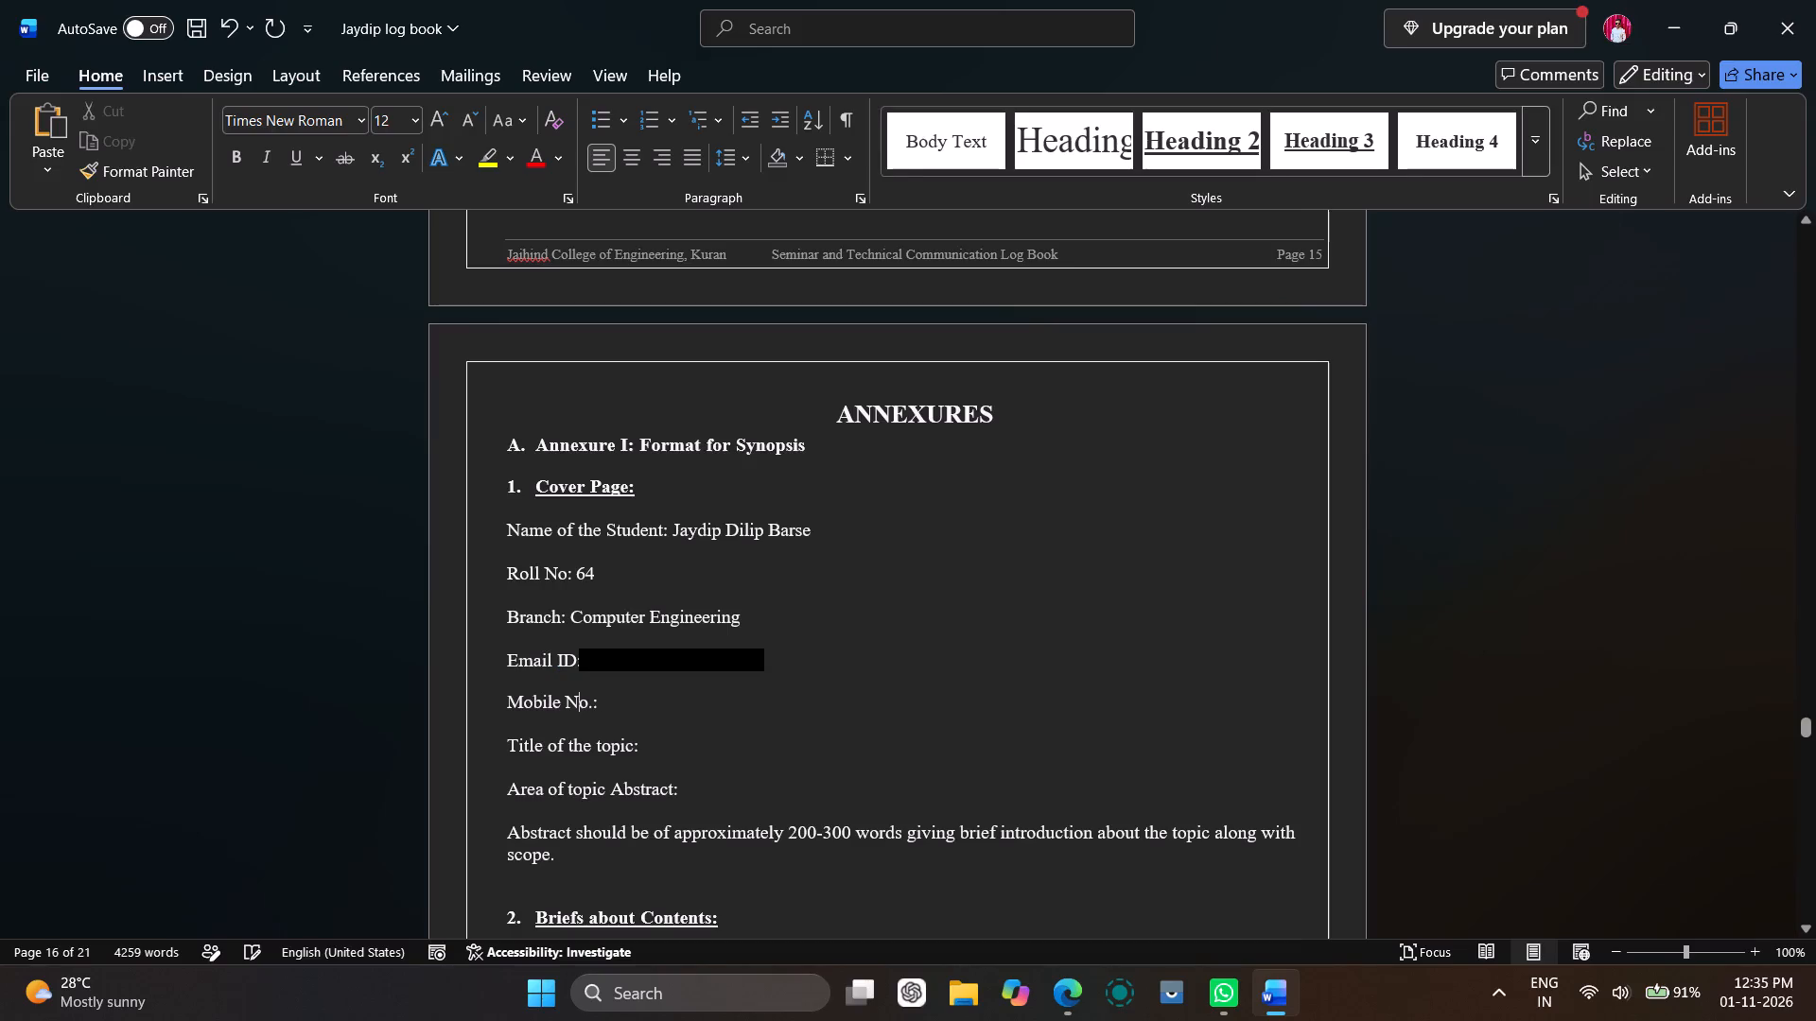
Fill in the Mobile No. field of the Annexures Cover Page with the student's mobile number, after a space.
click(616, 702)
key(space)
key(Page_Up)
key(Home)
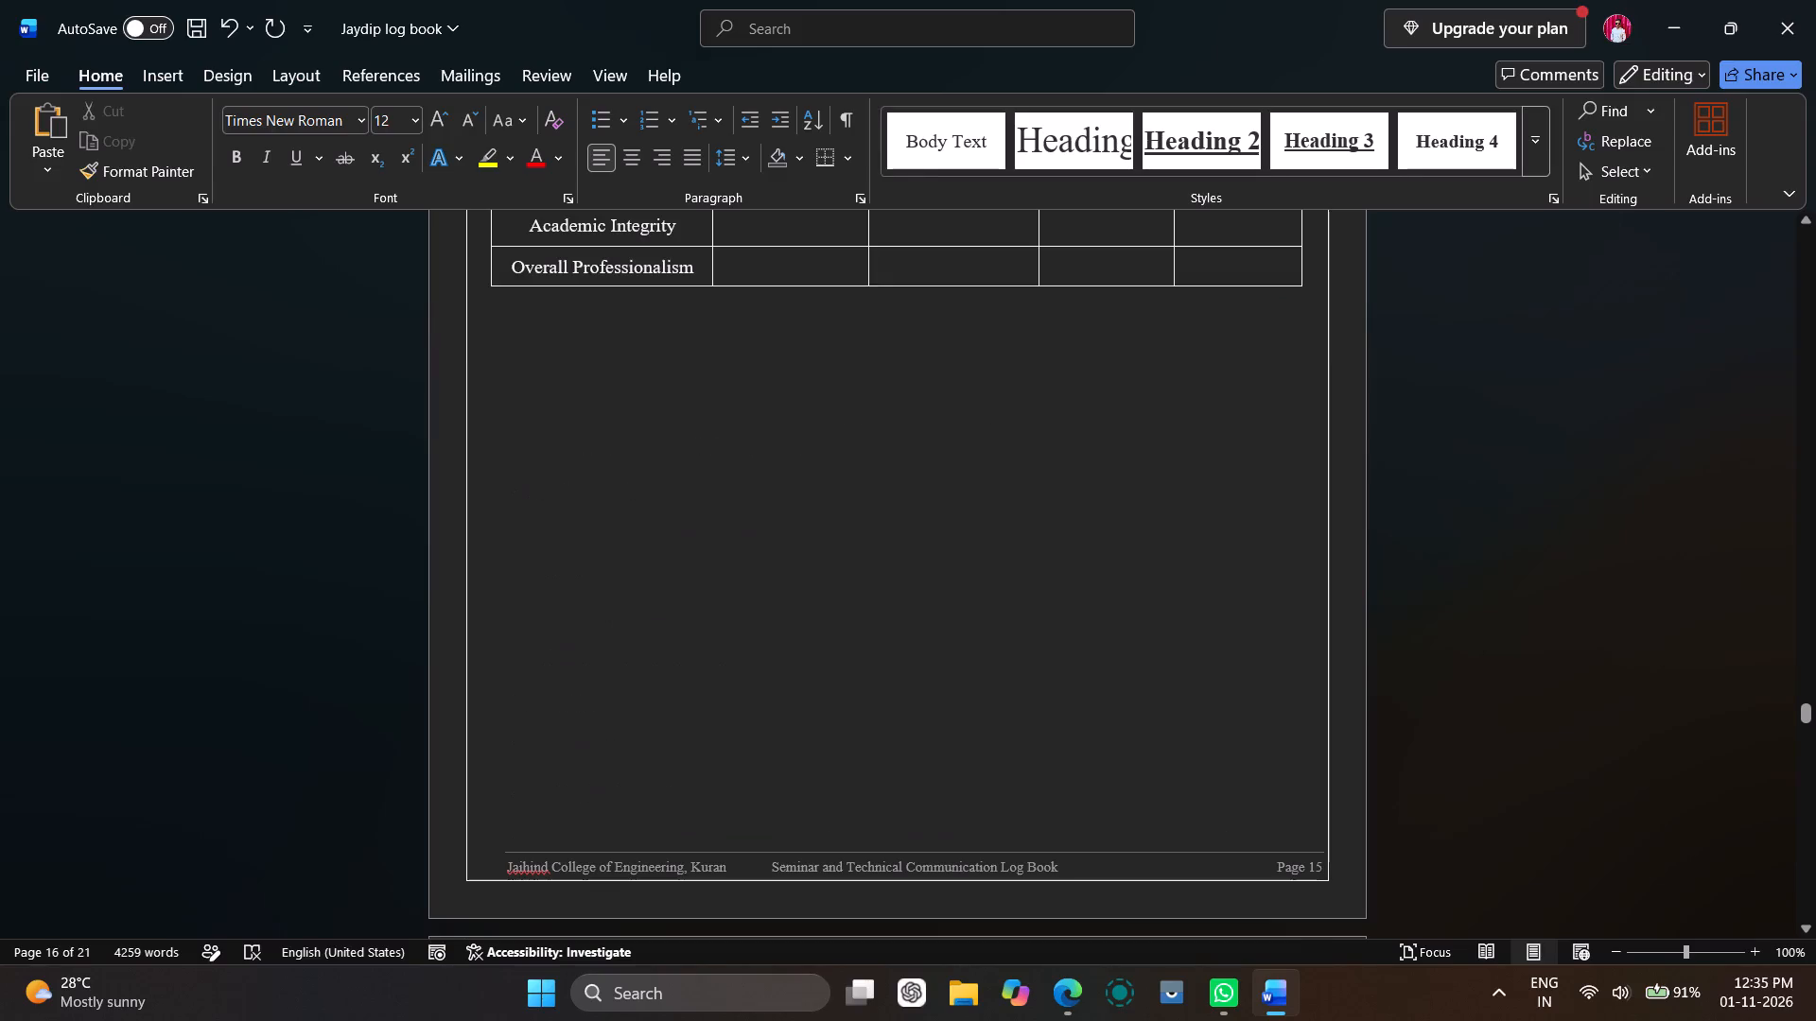
scroll(628, 703, down, 15)
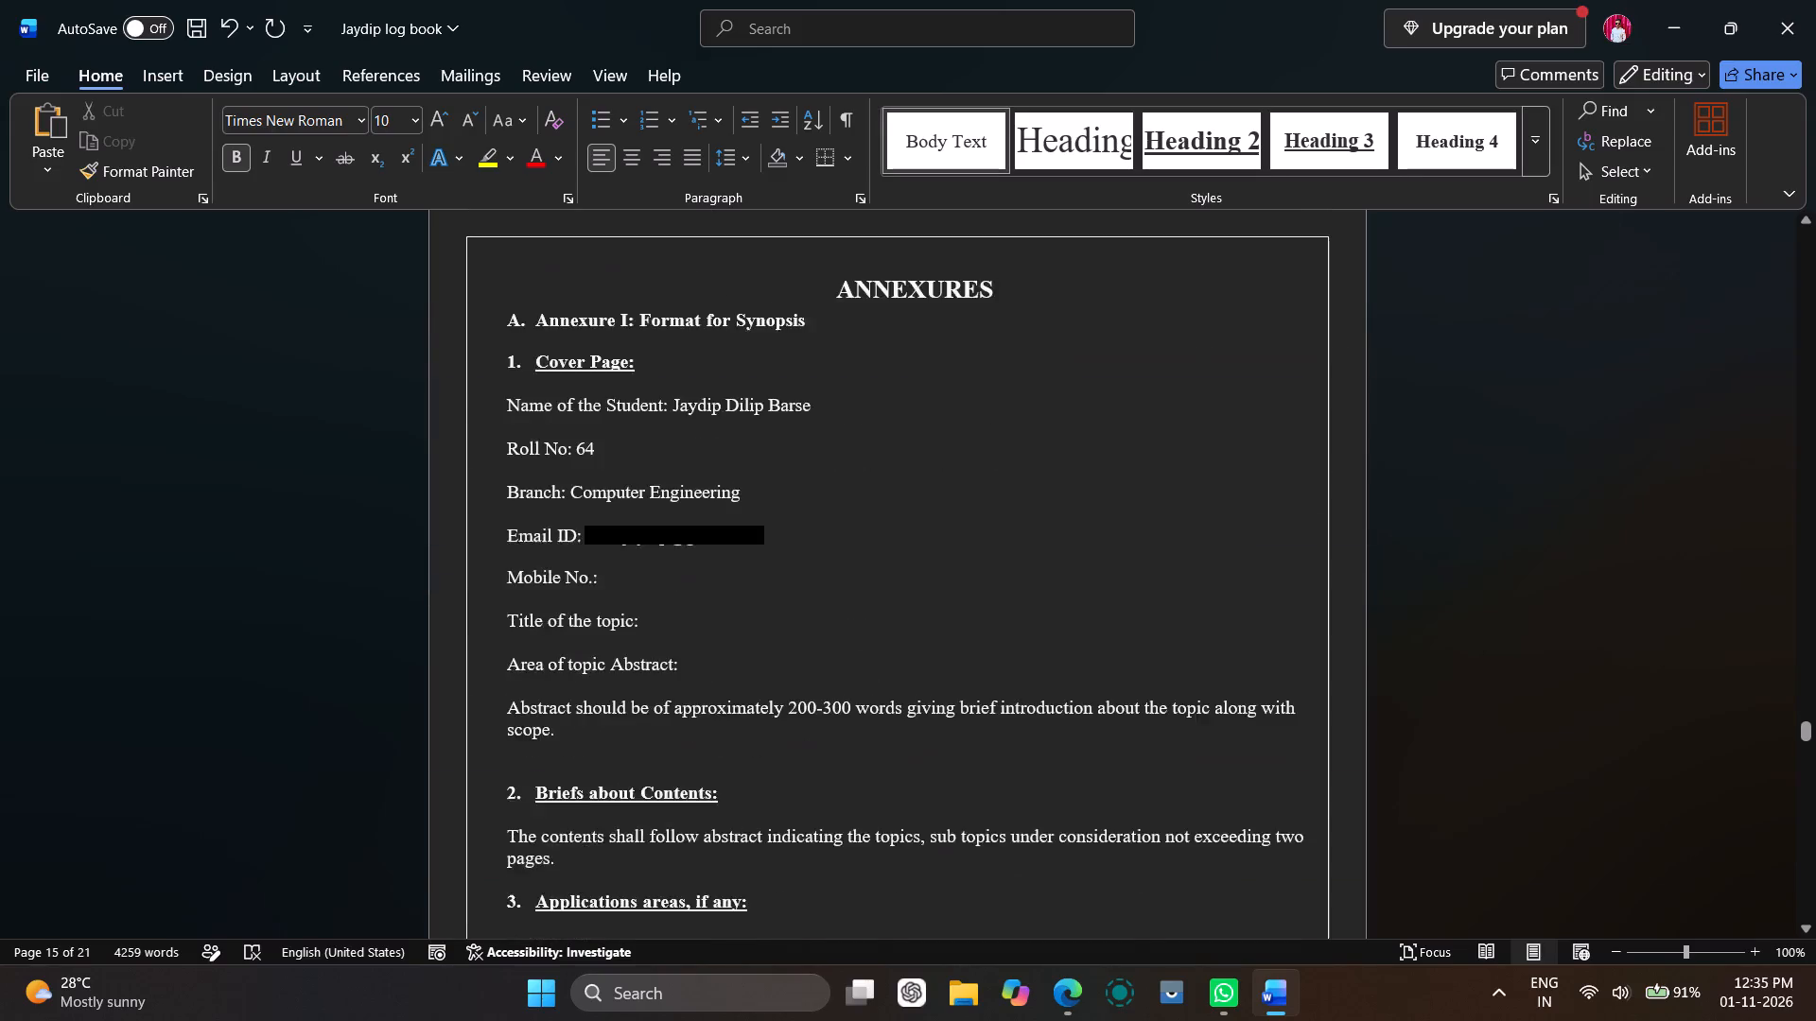
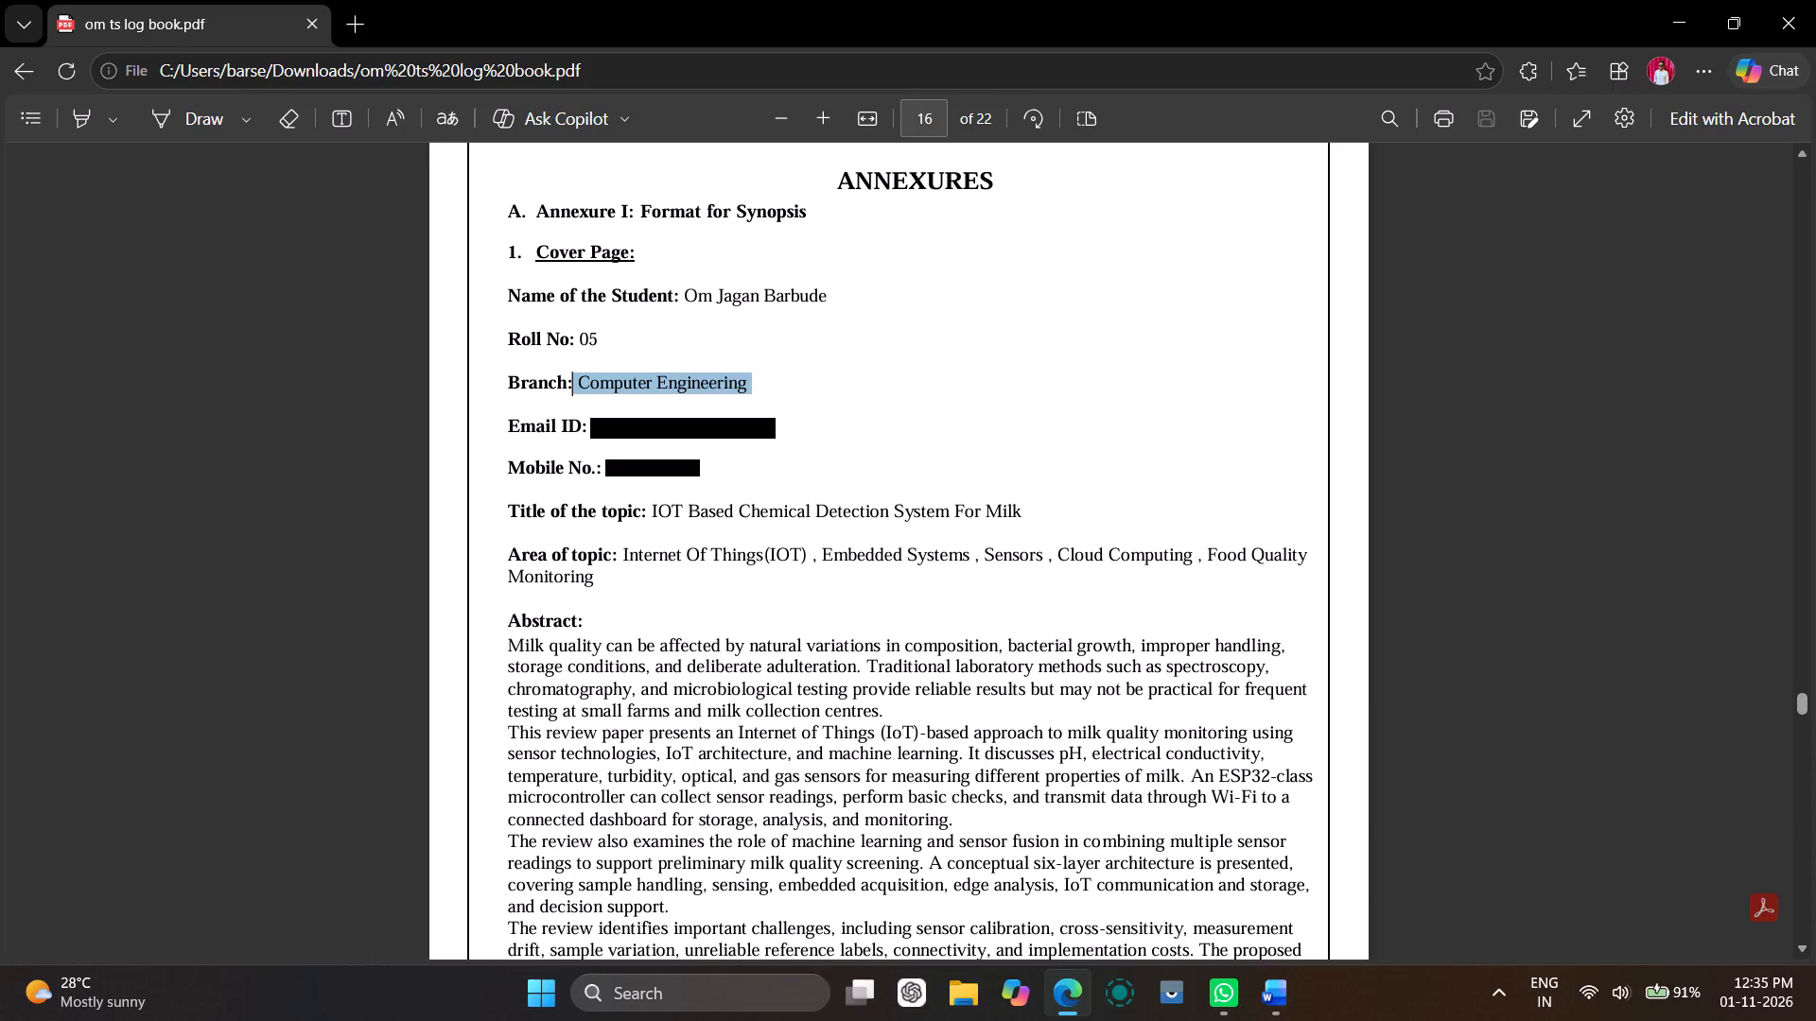
Switch to the Word log book and copy the "Title of the topic:" label from the Annexures Cover Page.
key(alt+Tab)
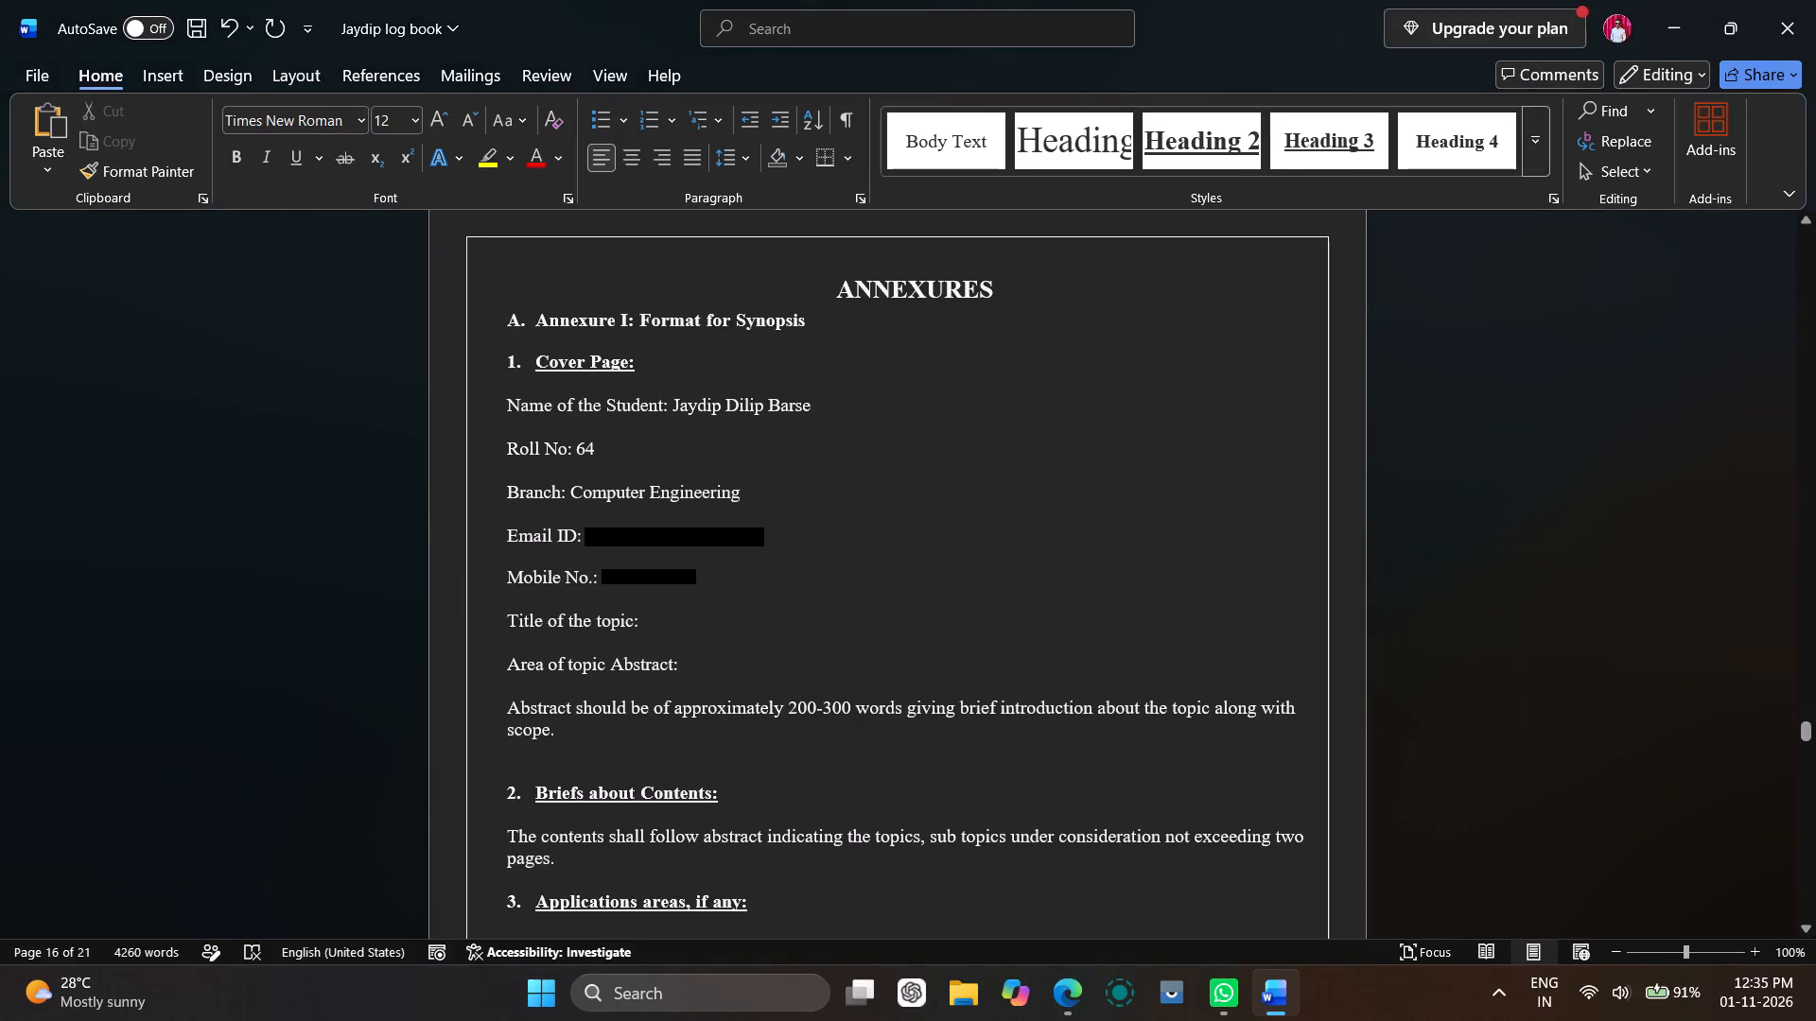
scroll(779, 612, down, 2)
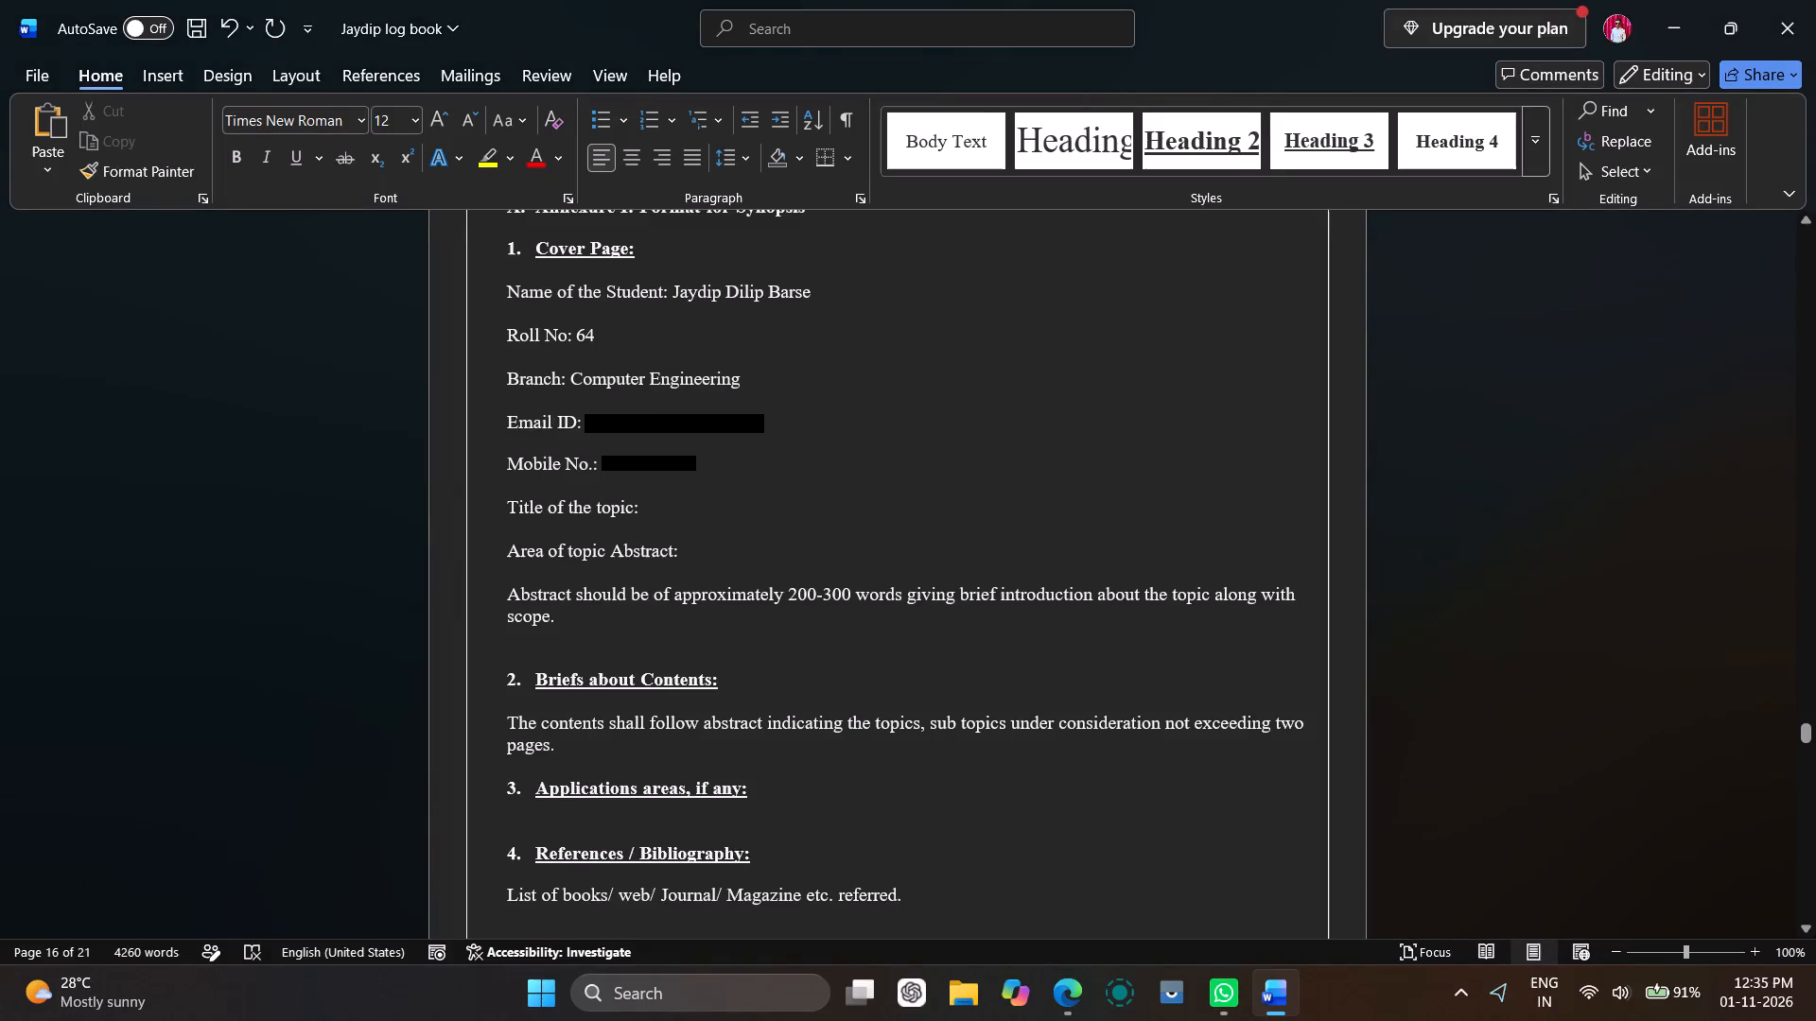
double_click(529, 517)
click(525, 511)
click(525, 511)
drag(525, 511, 512, 496)
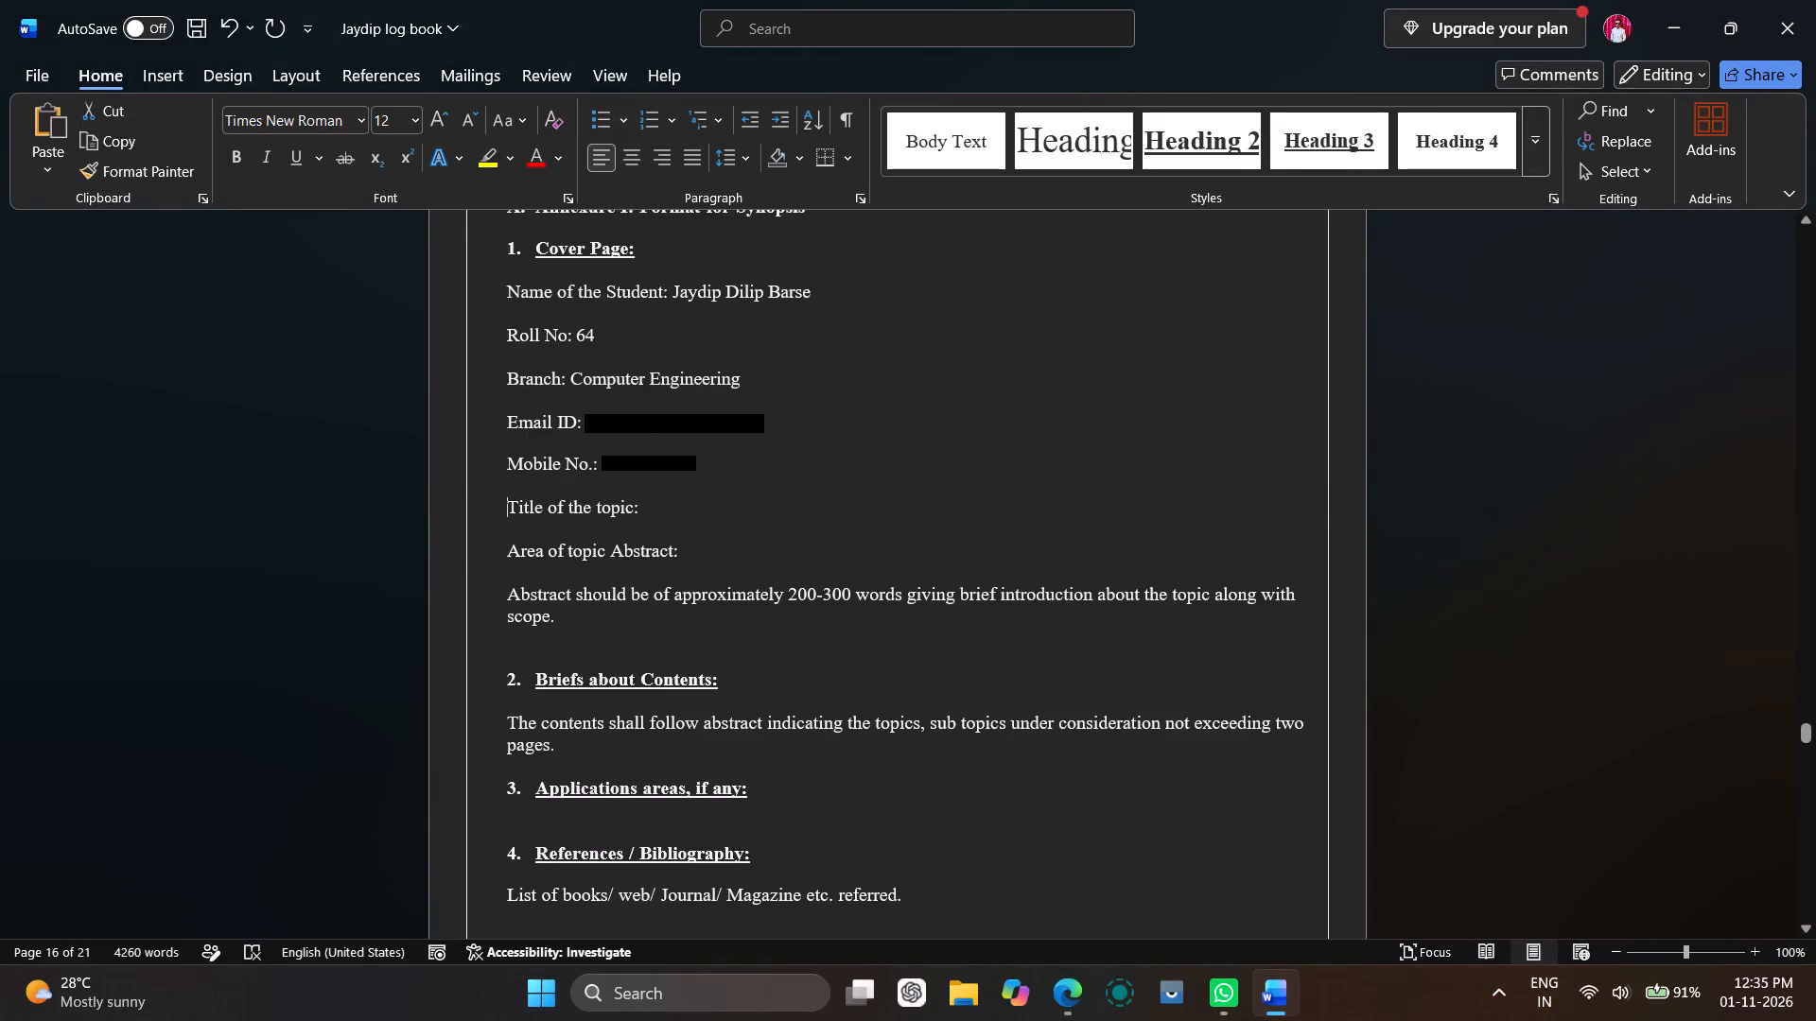
double_click(538, 506)
drag(538, 507, 572, 510)
key(ctrl+c)
key(ctrl+c)
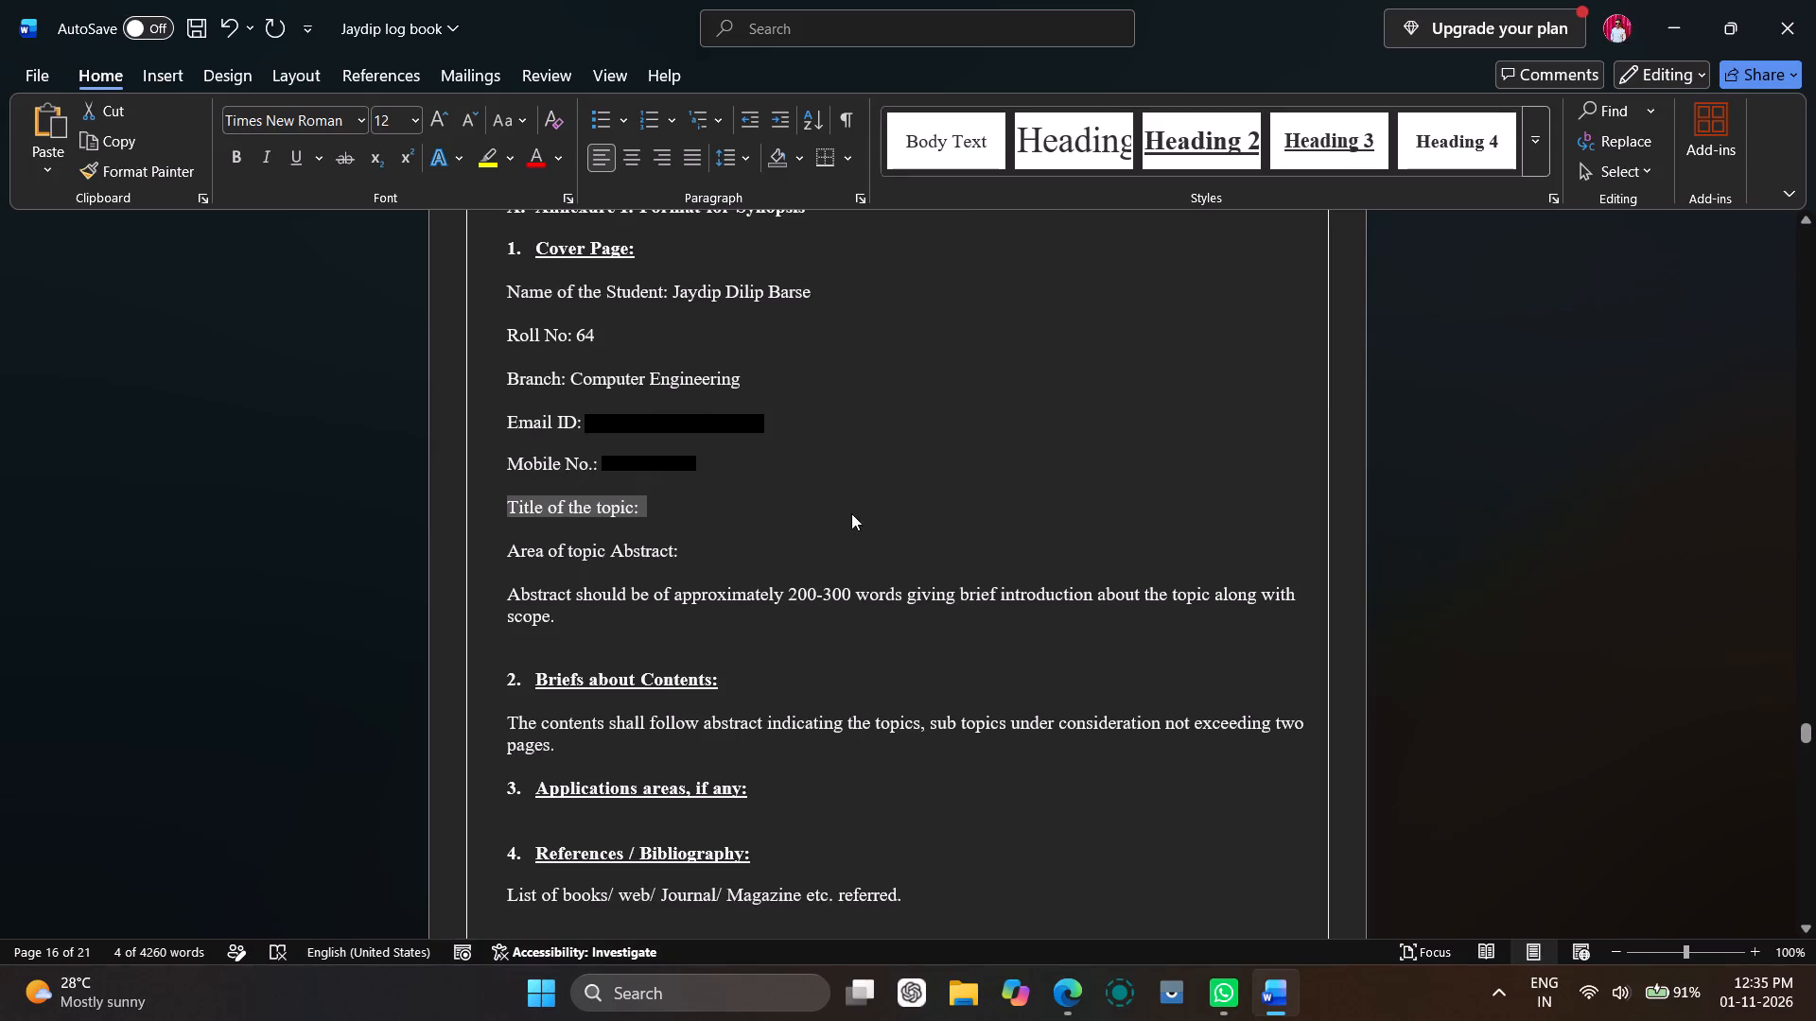
Copy the "Area of the Seminar" text, from "Blockchain" to "Distributed Ledger", on the log book's first page.
scroll(881, 513, up, 20)
scroll(881, 513, up, 12)
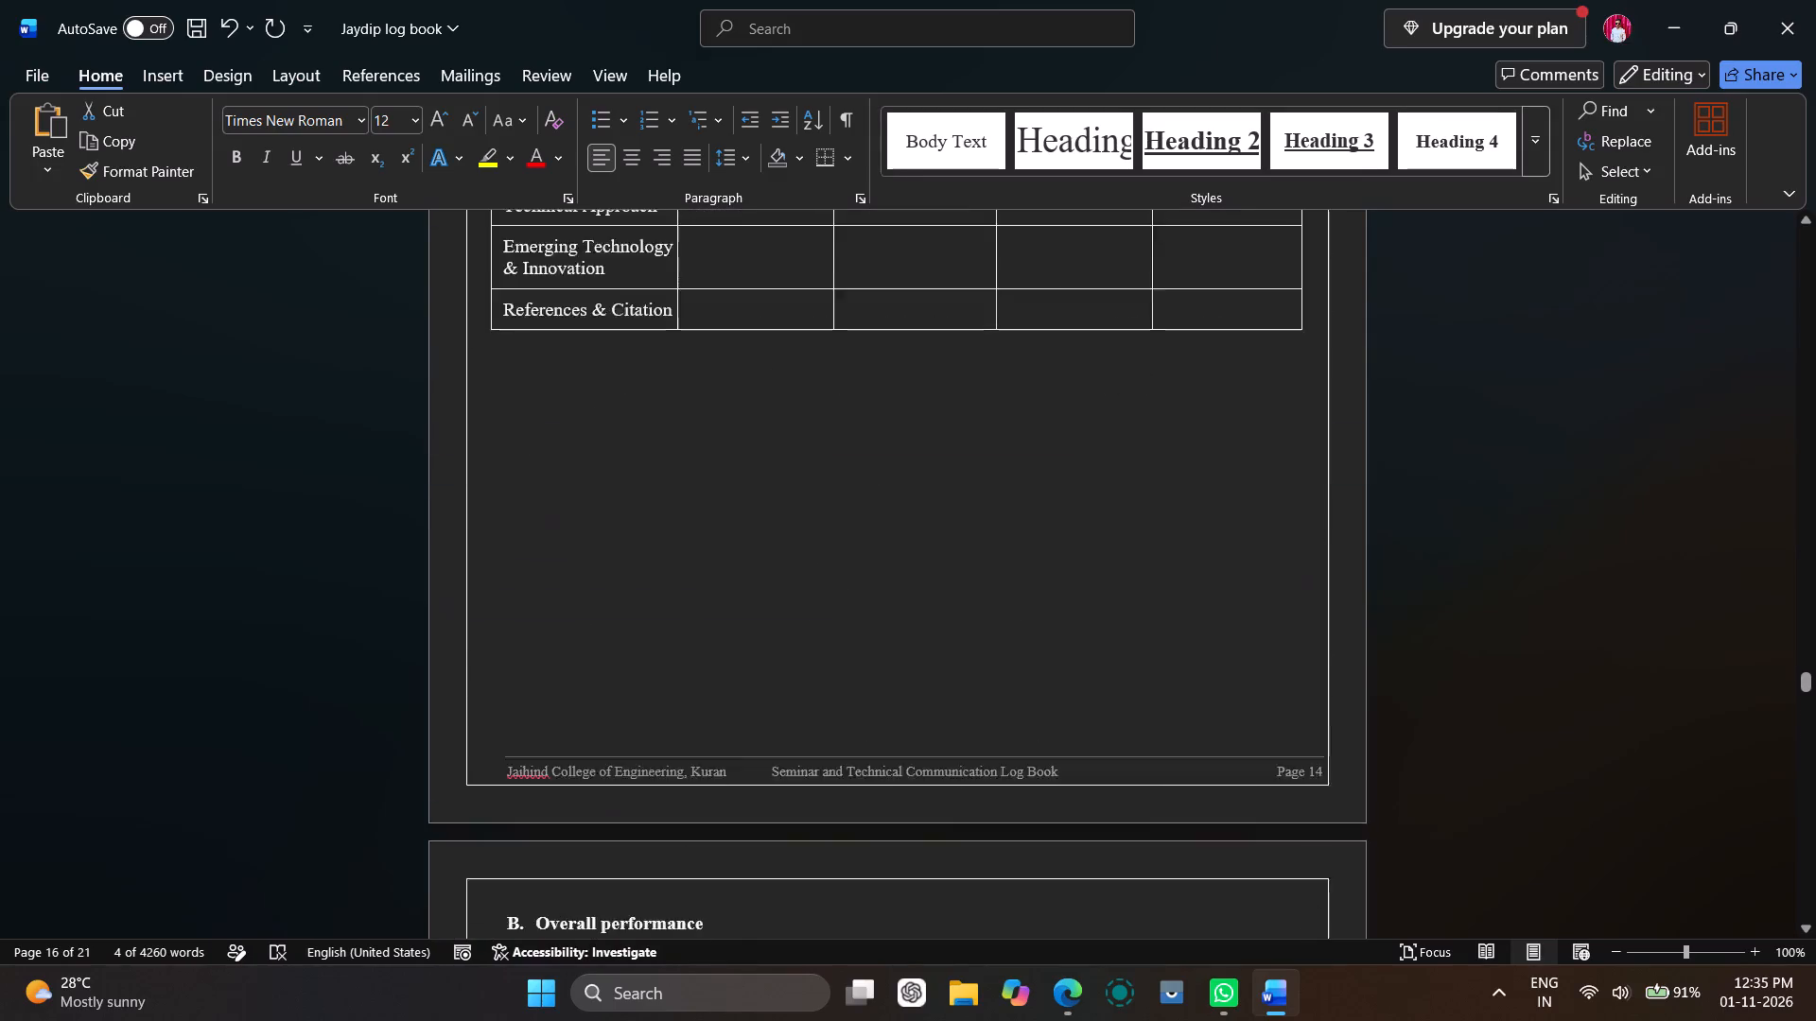
scroll(881, 511, up, 20)
scroll(881, 511, up, 20)
scroll(881, 511, up, 7)
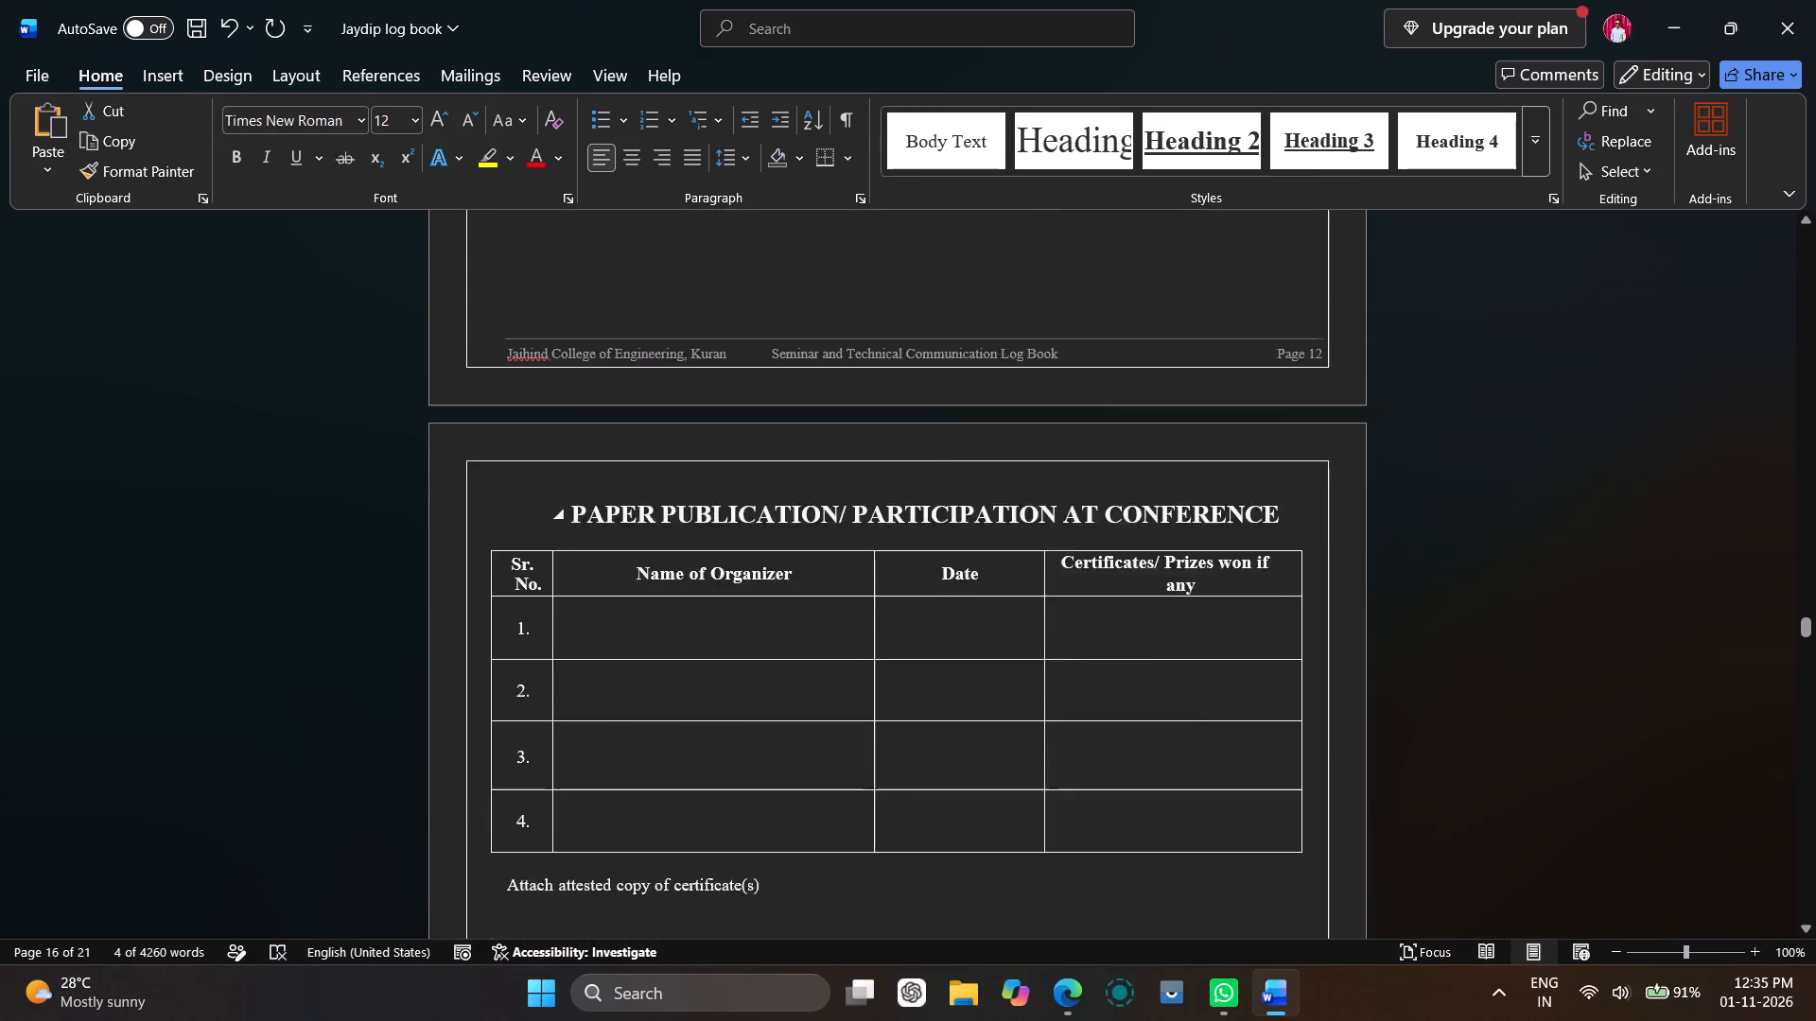
scroll(881, 510, up, 5)
drag(1811, 623, 1755, 0)
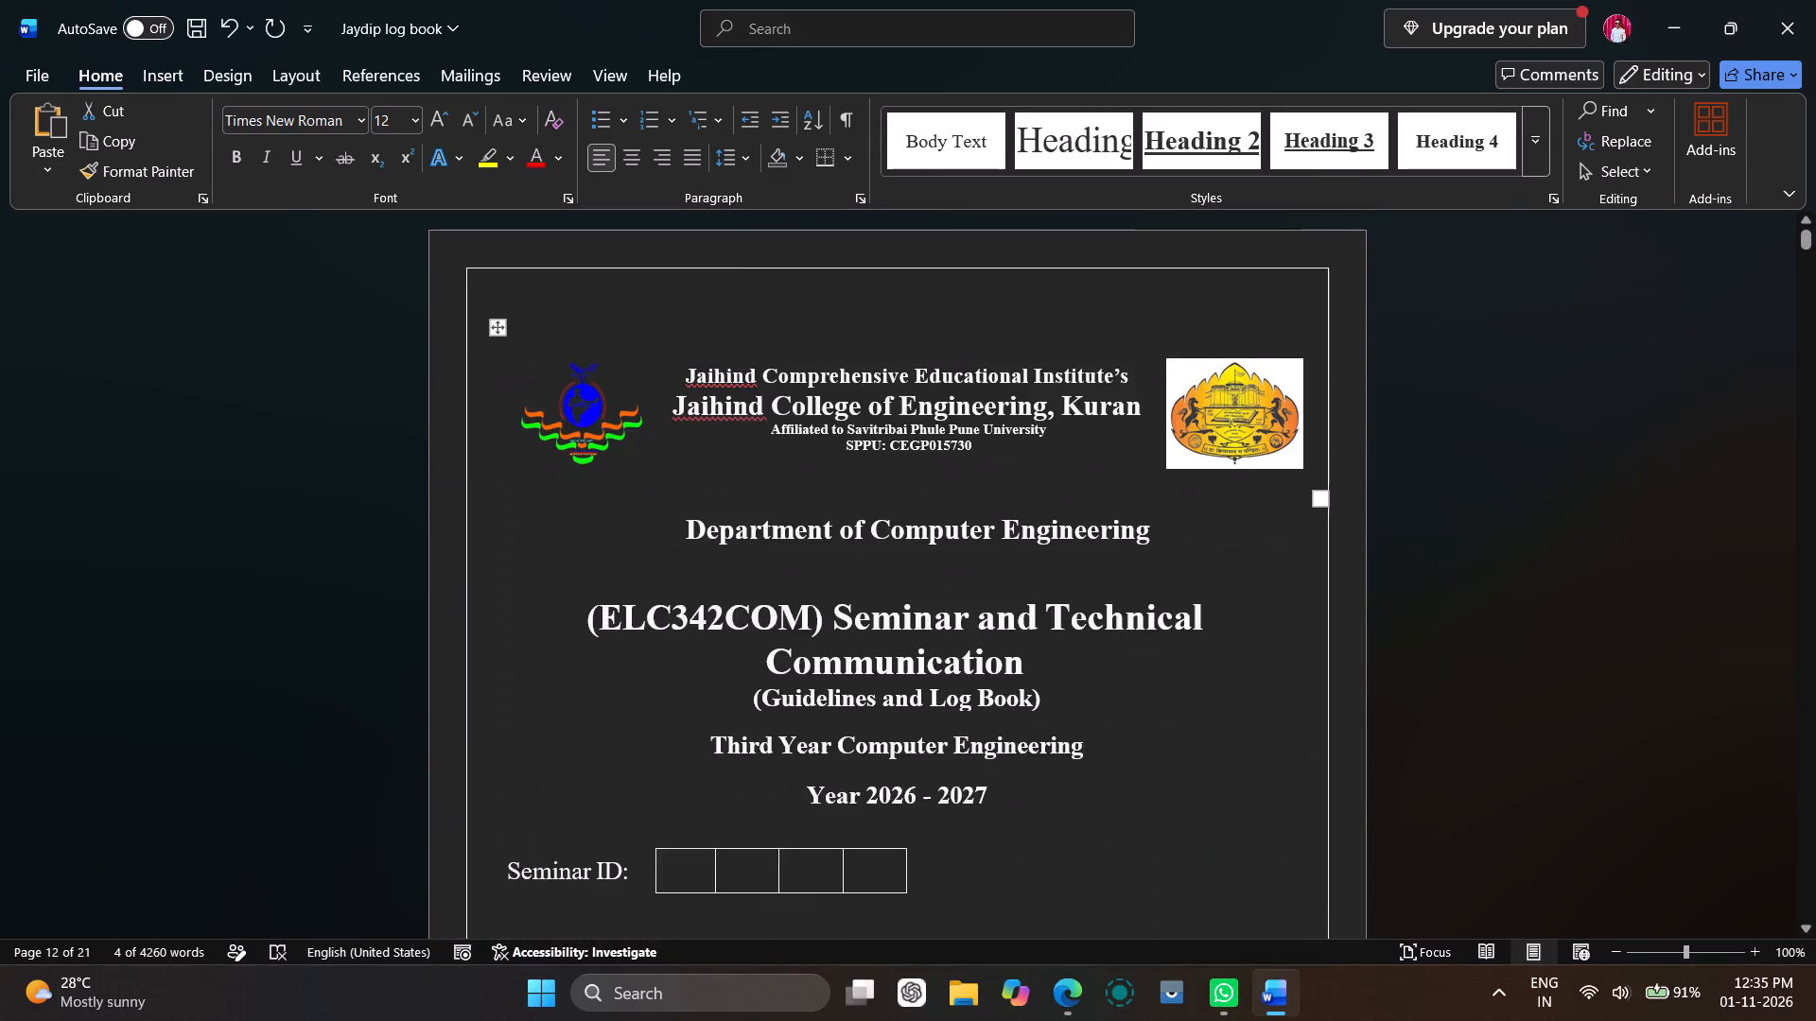
scroll(1047, 483, down, 10)
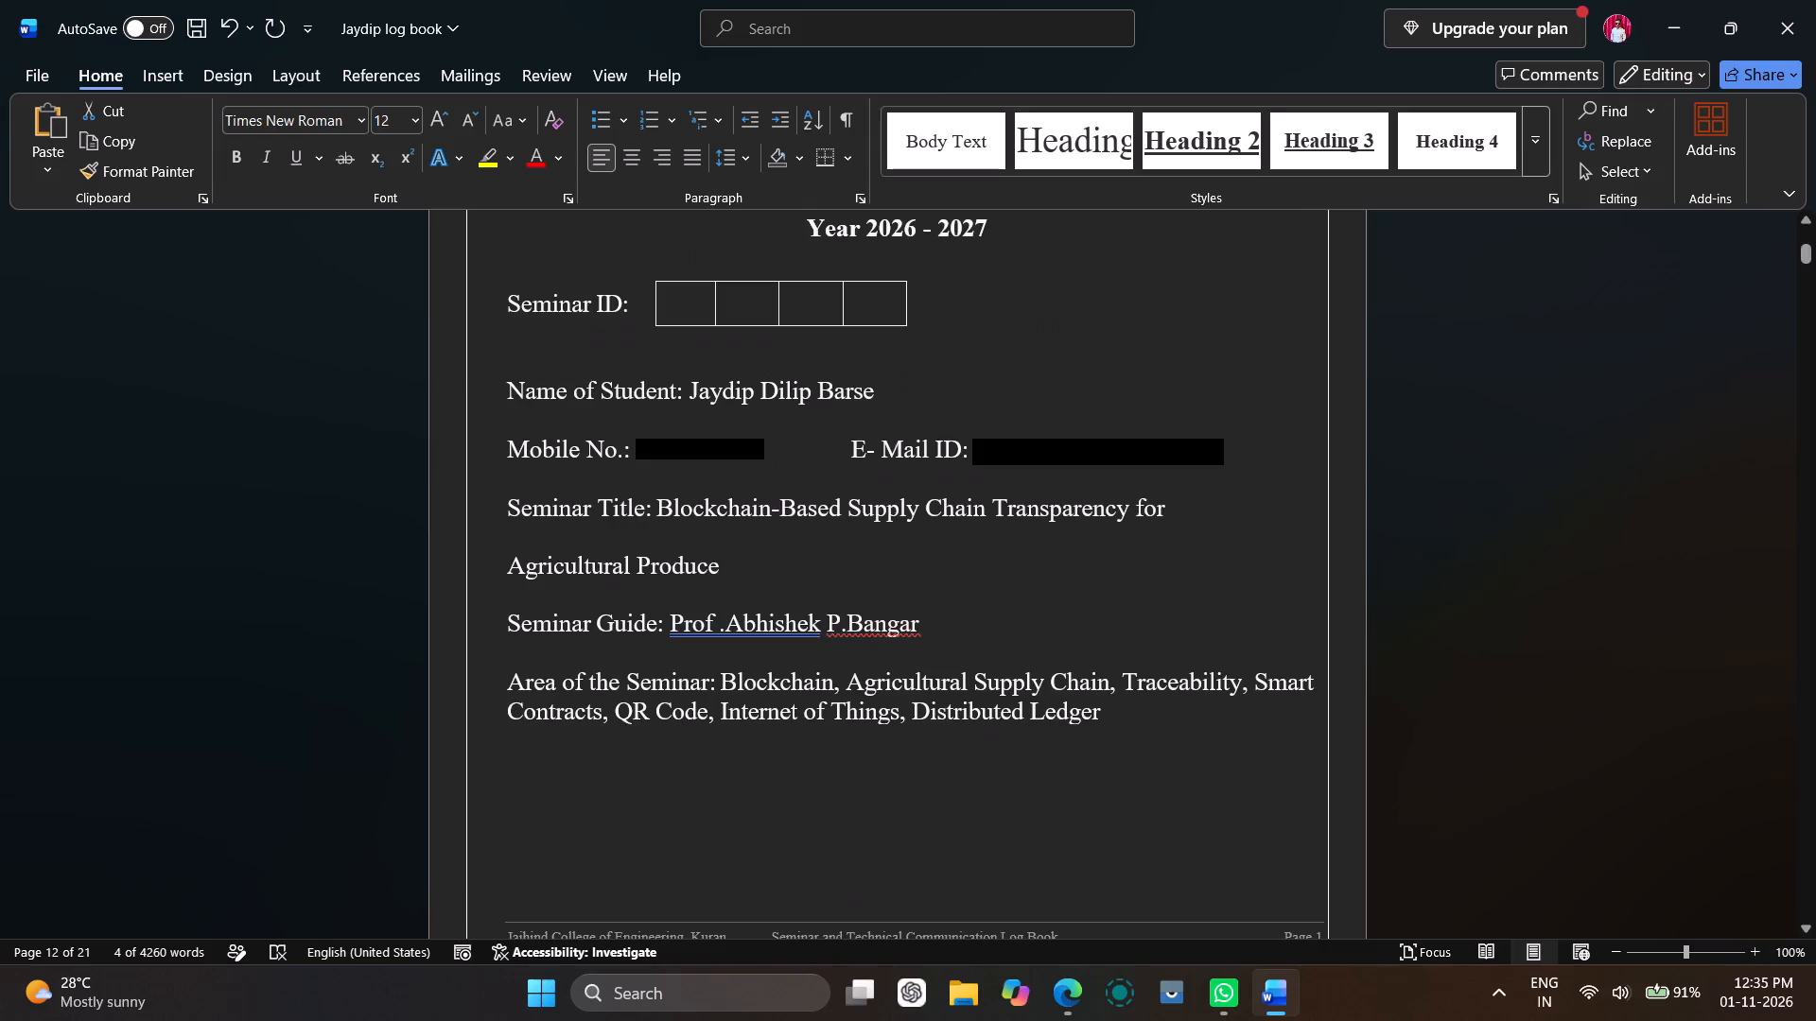
drag(720, 674, 1085, 714)
key(ctrl+c)
key(ctrl+c)
key(ctrl+c)
key(ctrl+c)
key(ctrl+c)
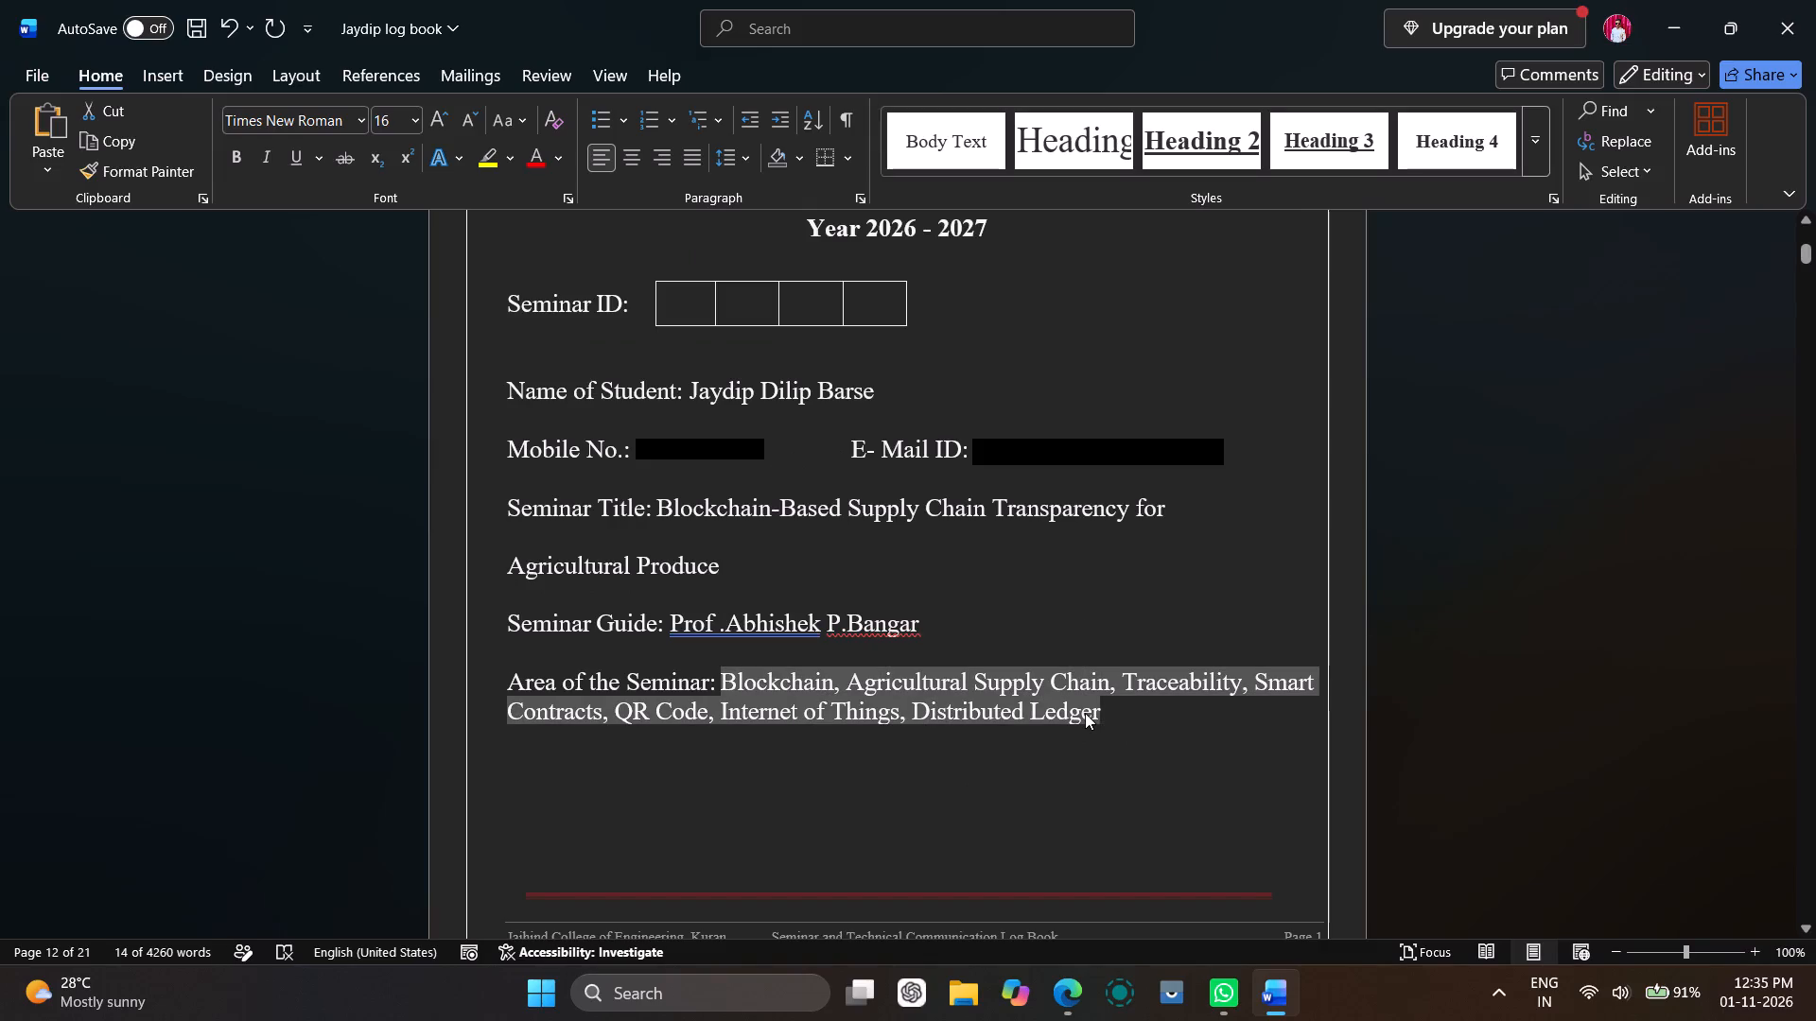
Copy the seminar title "Blockchain-Based Supply Chain Transparency for Agricultural Produce" from the first page.
click(1030, 714)
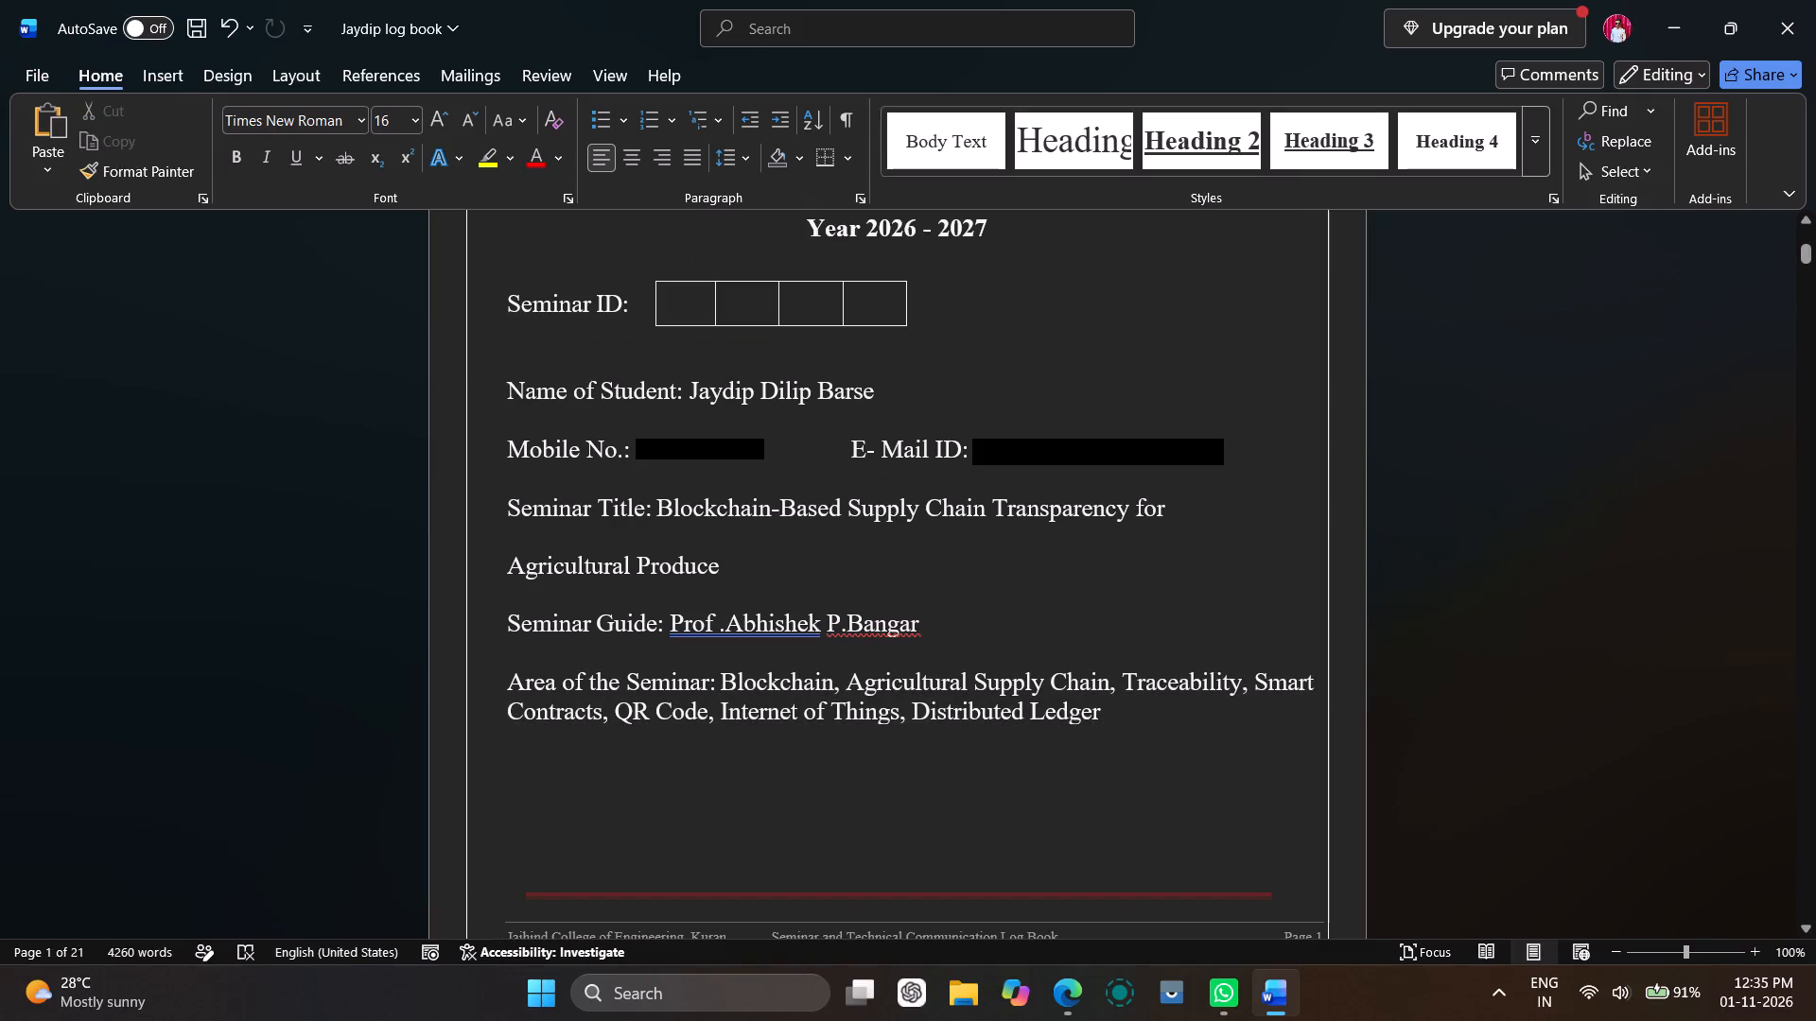
drag(664, 509, 1100, 499)
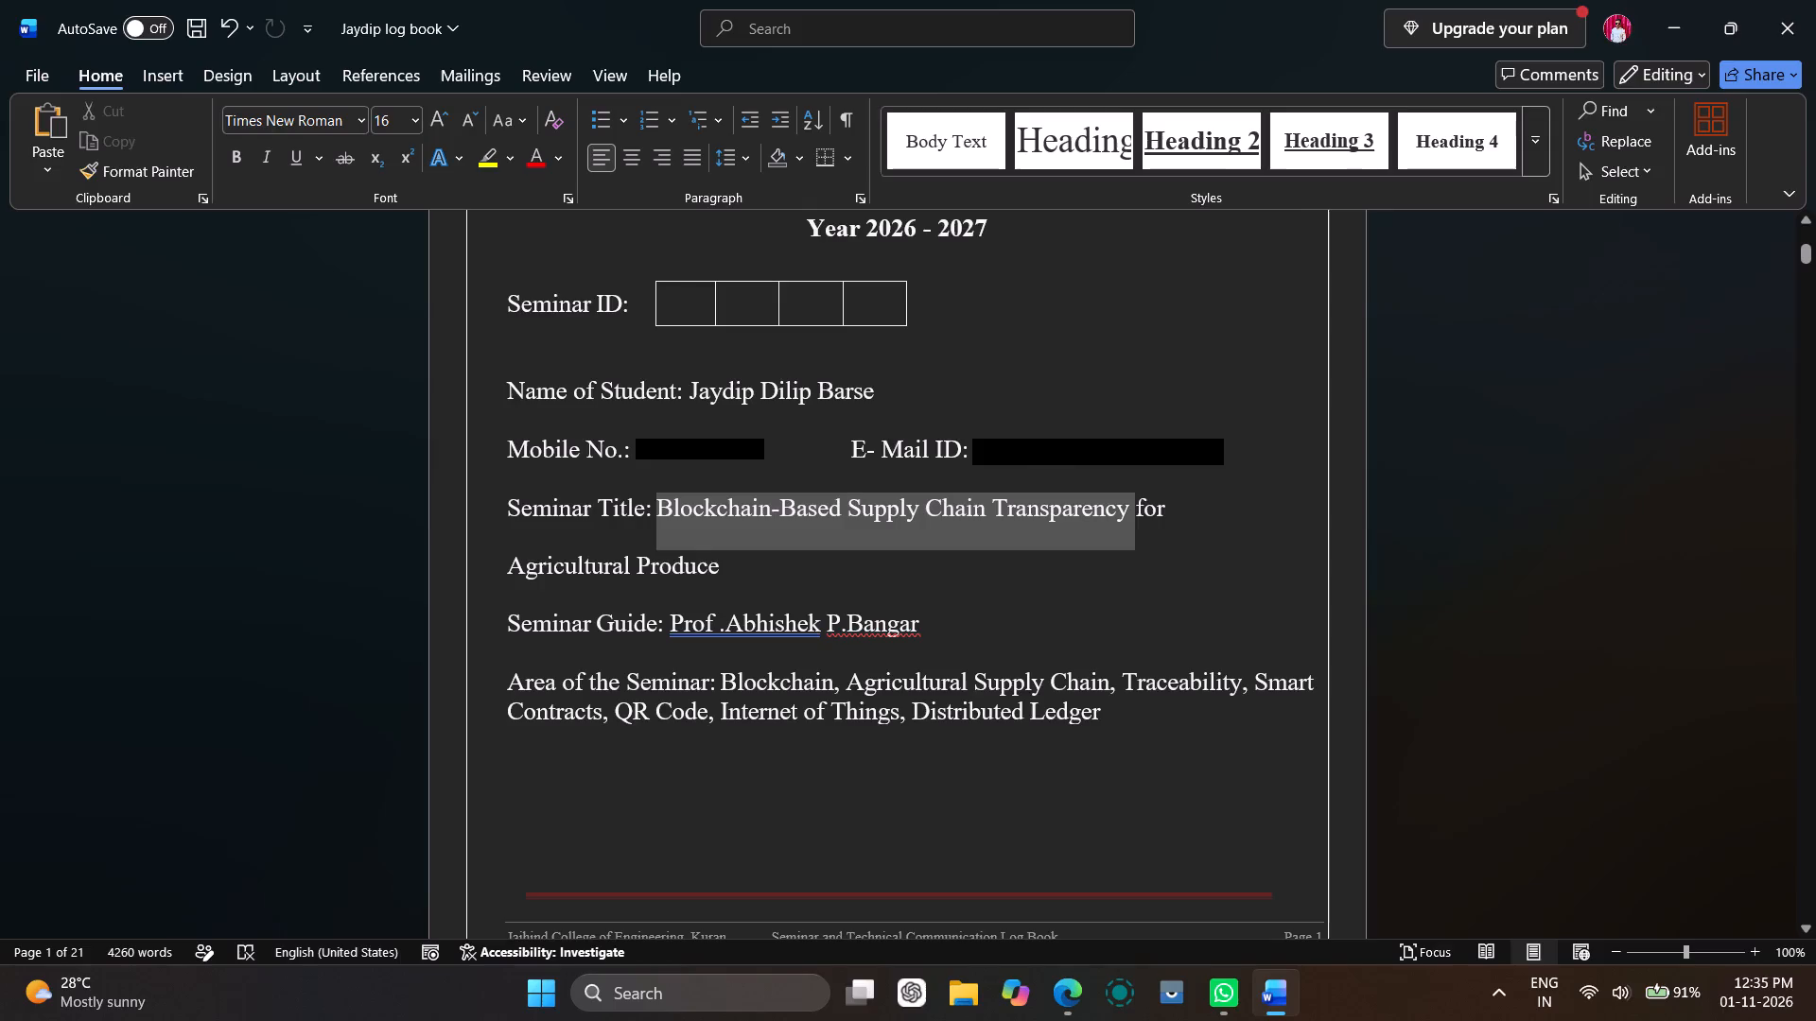
drag(1100, 499, 714, 572)
key(ctrl+c)
key(ctrl+c)
key(ctrl+c)
key(ctrl+c)
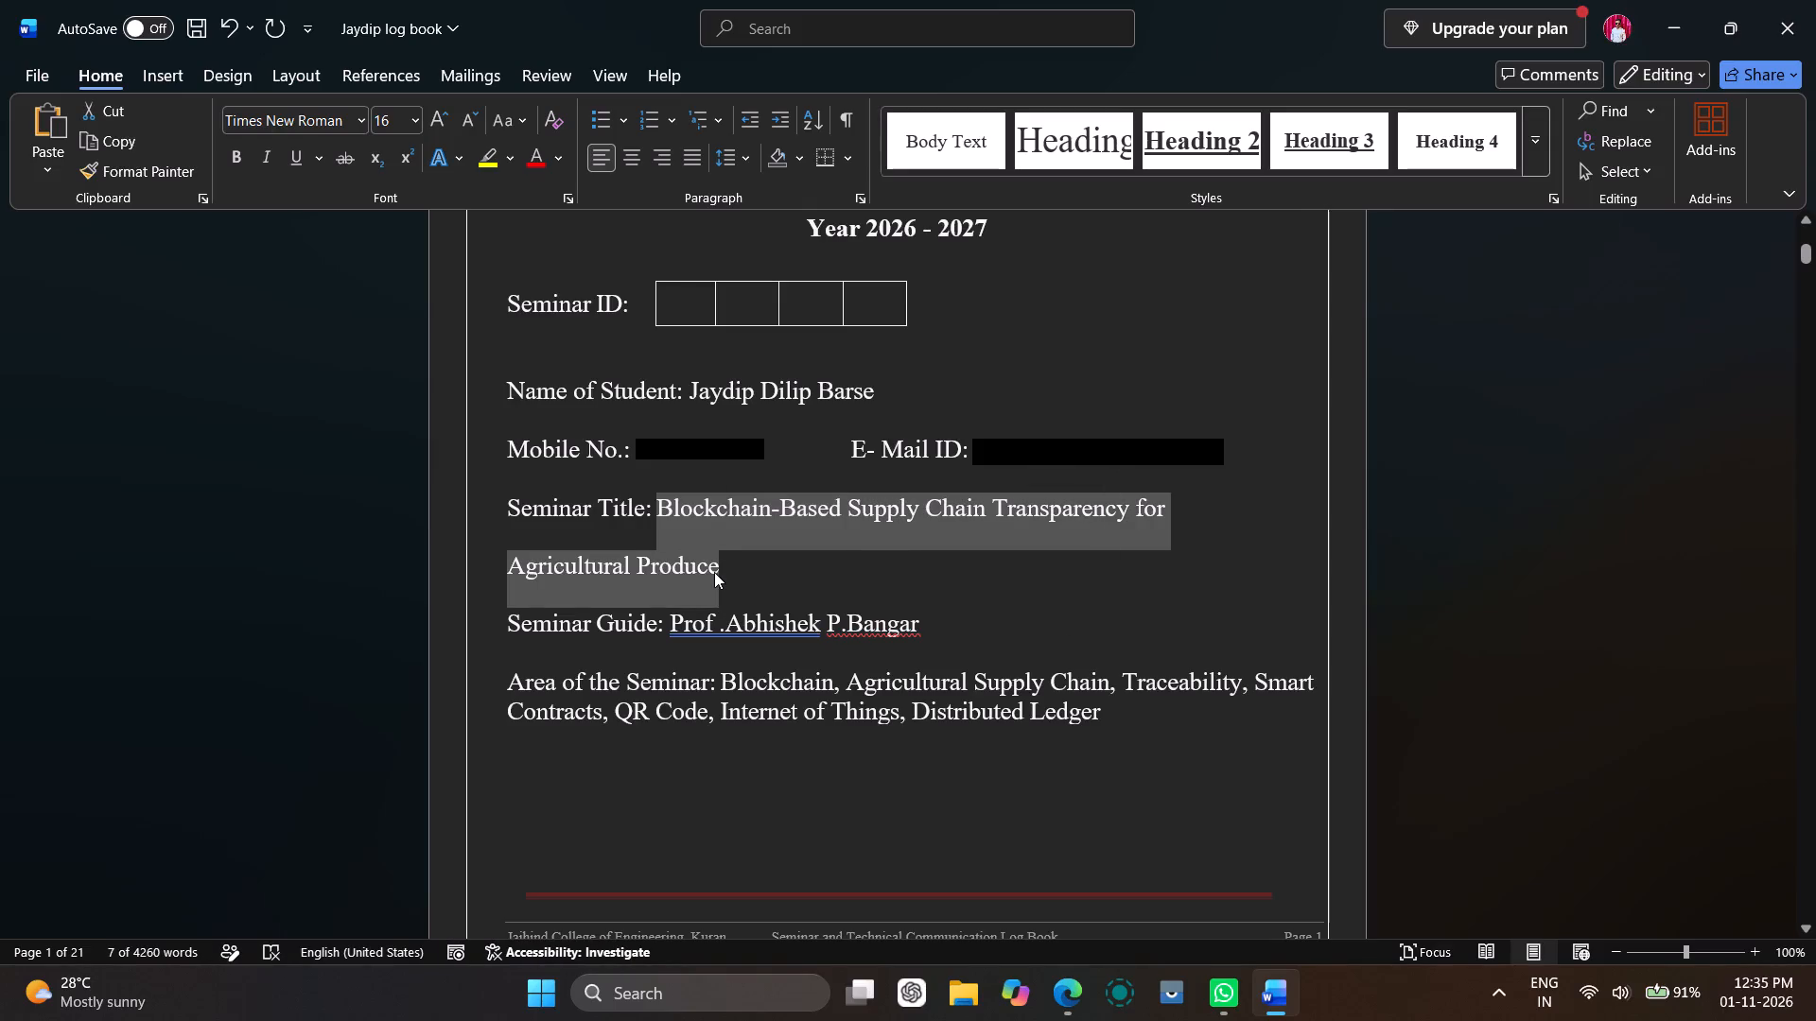
Open the document search and clear its search text.
key(ctrl+f)
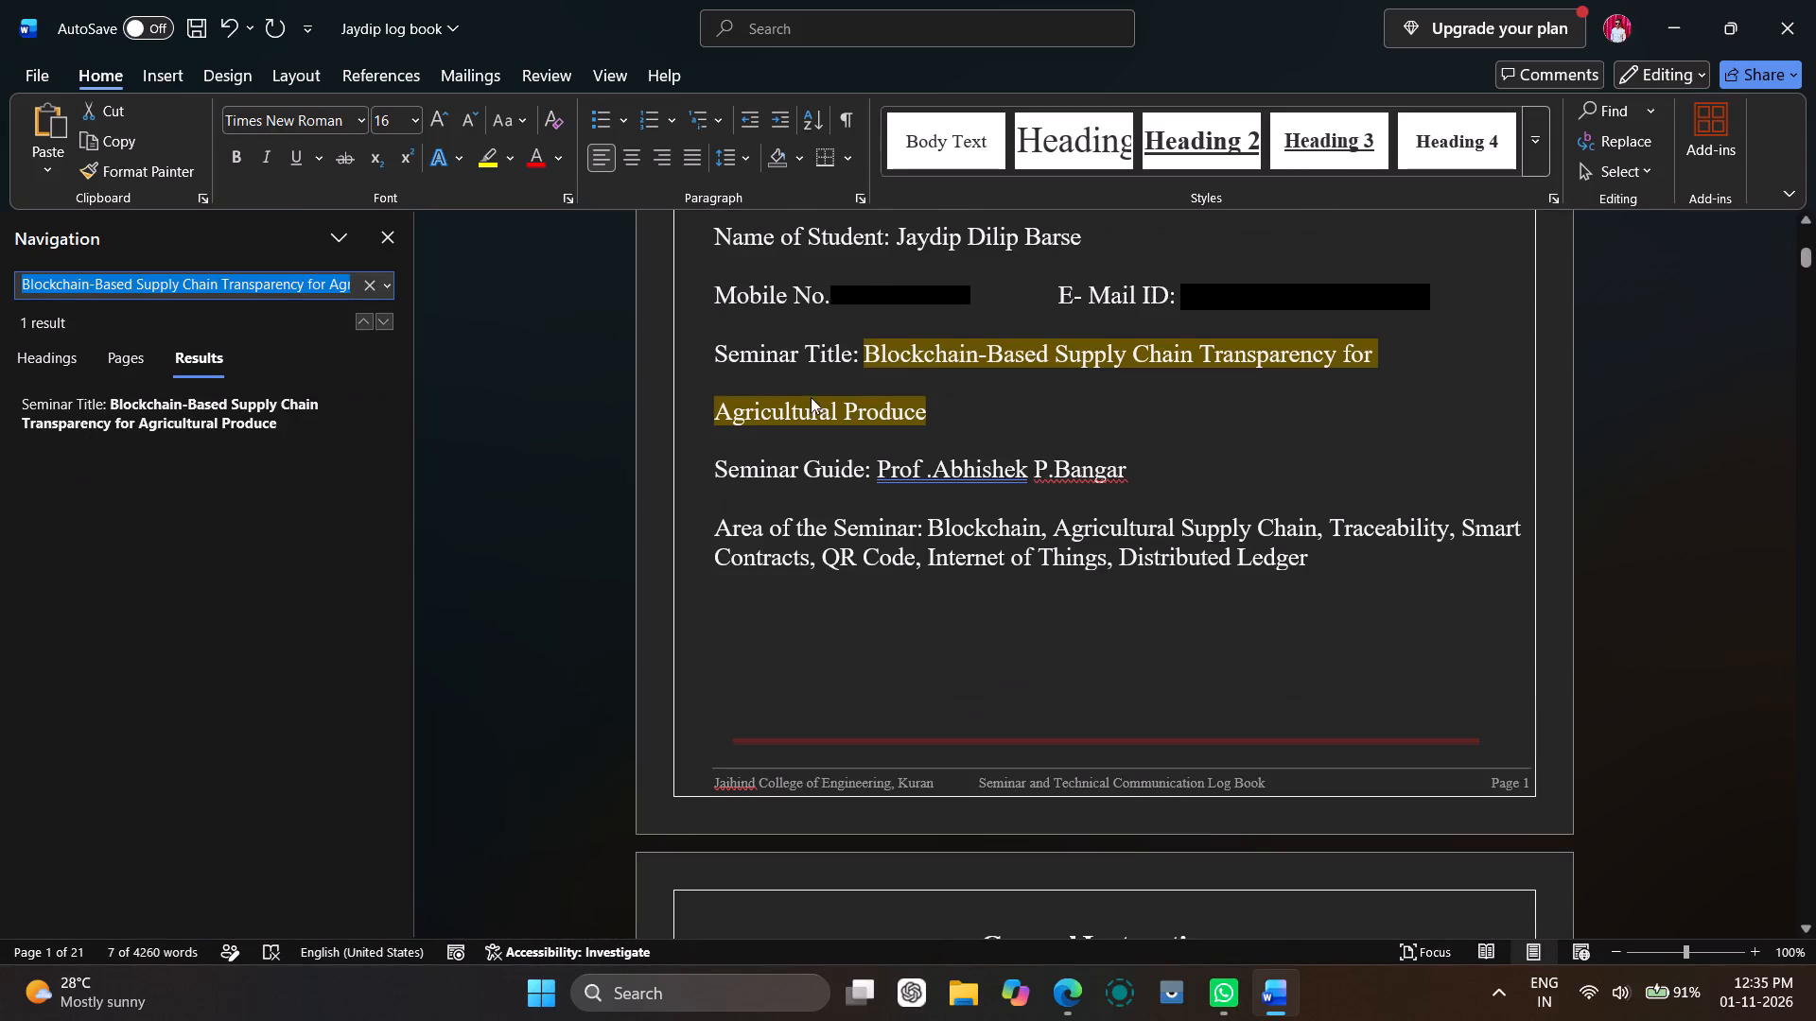
click(368, 282)
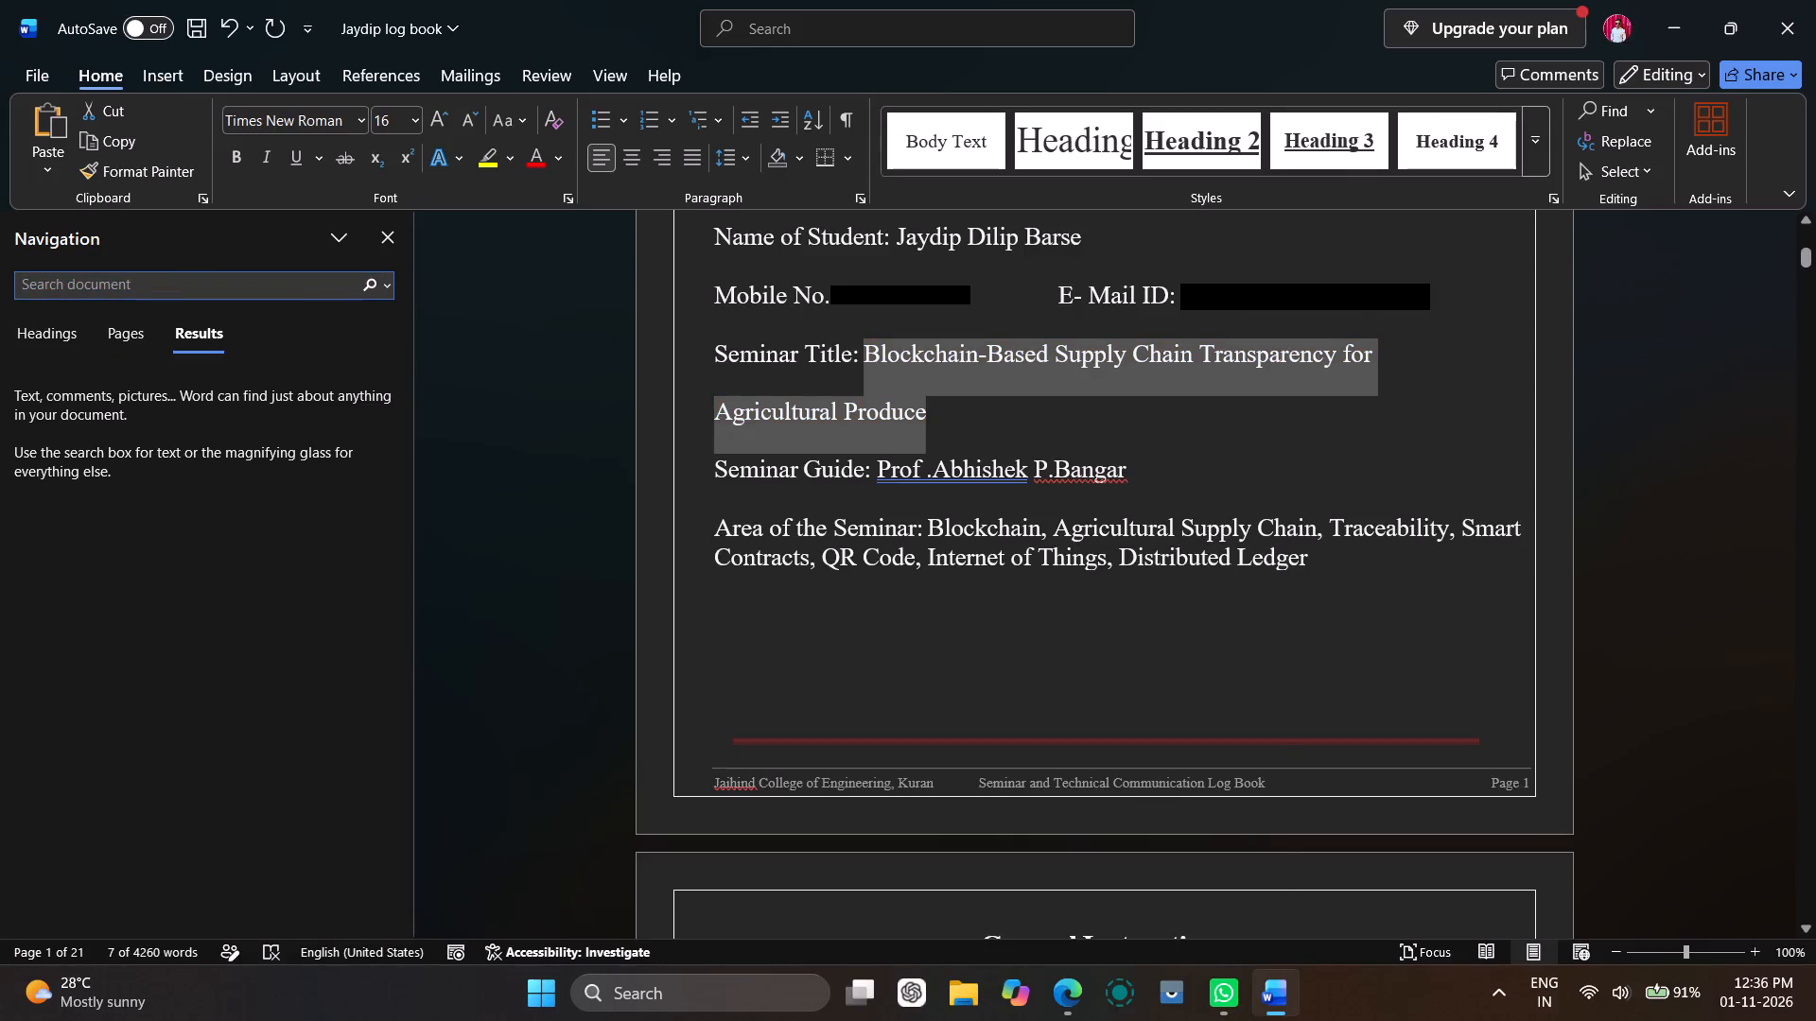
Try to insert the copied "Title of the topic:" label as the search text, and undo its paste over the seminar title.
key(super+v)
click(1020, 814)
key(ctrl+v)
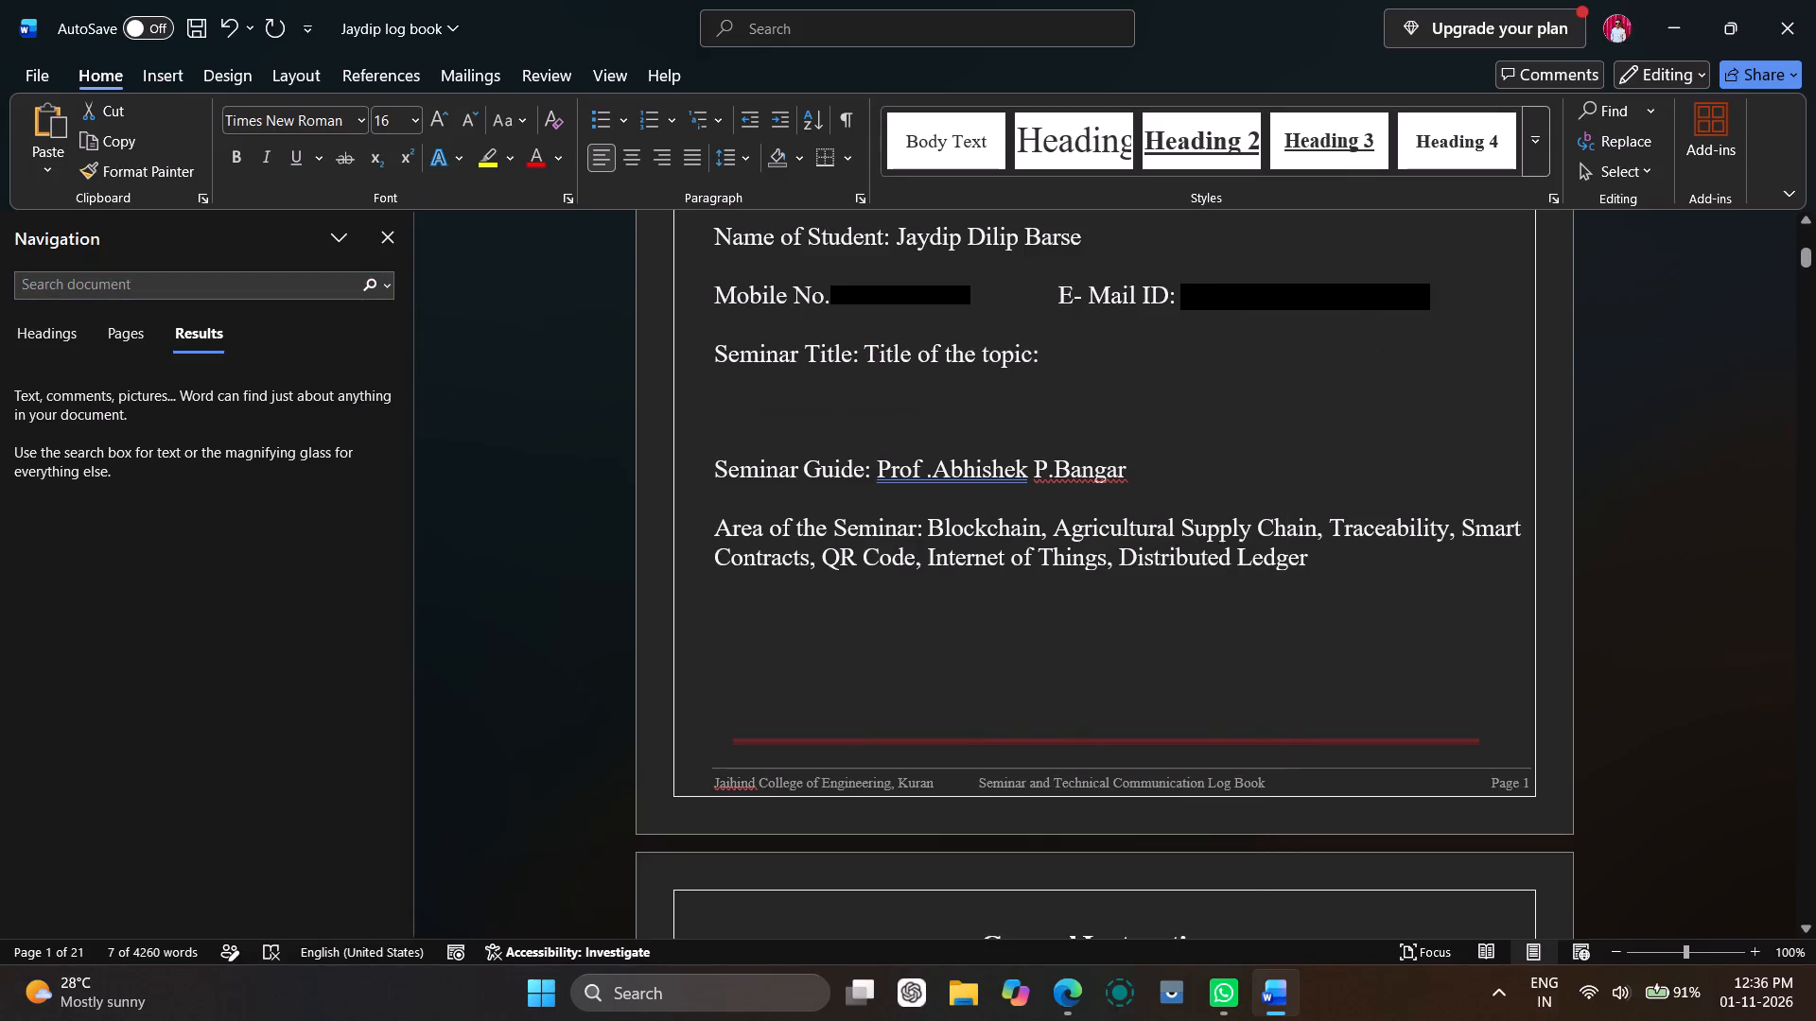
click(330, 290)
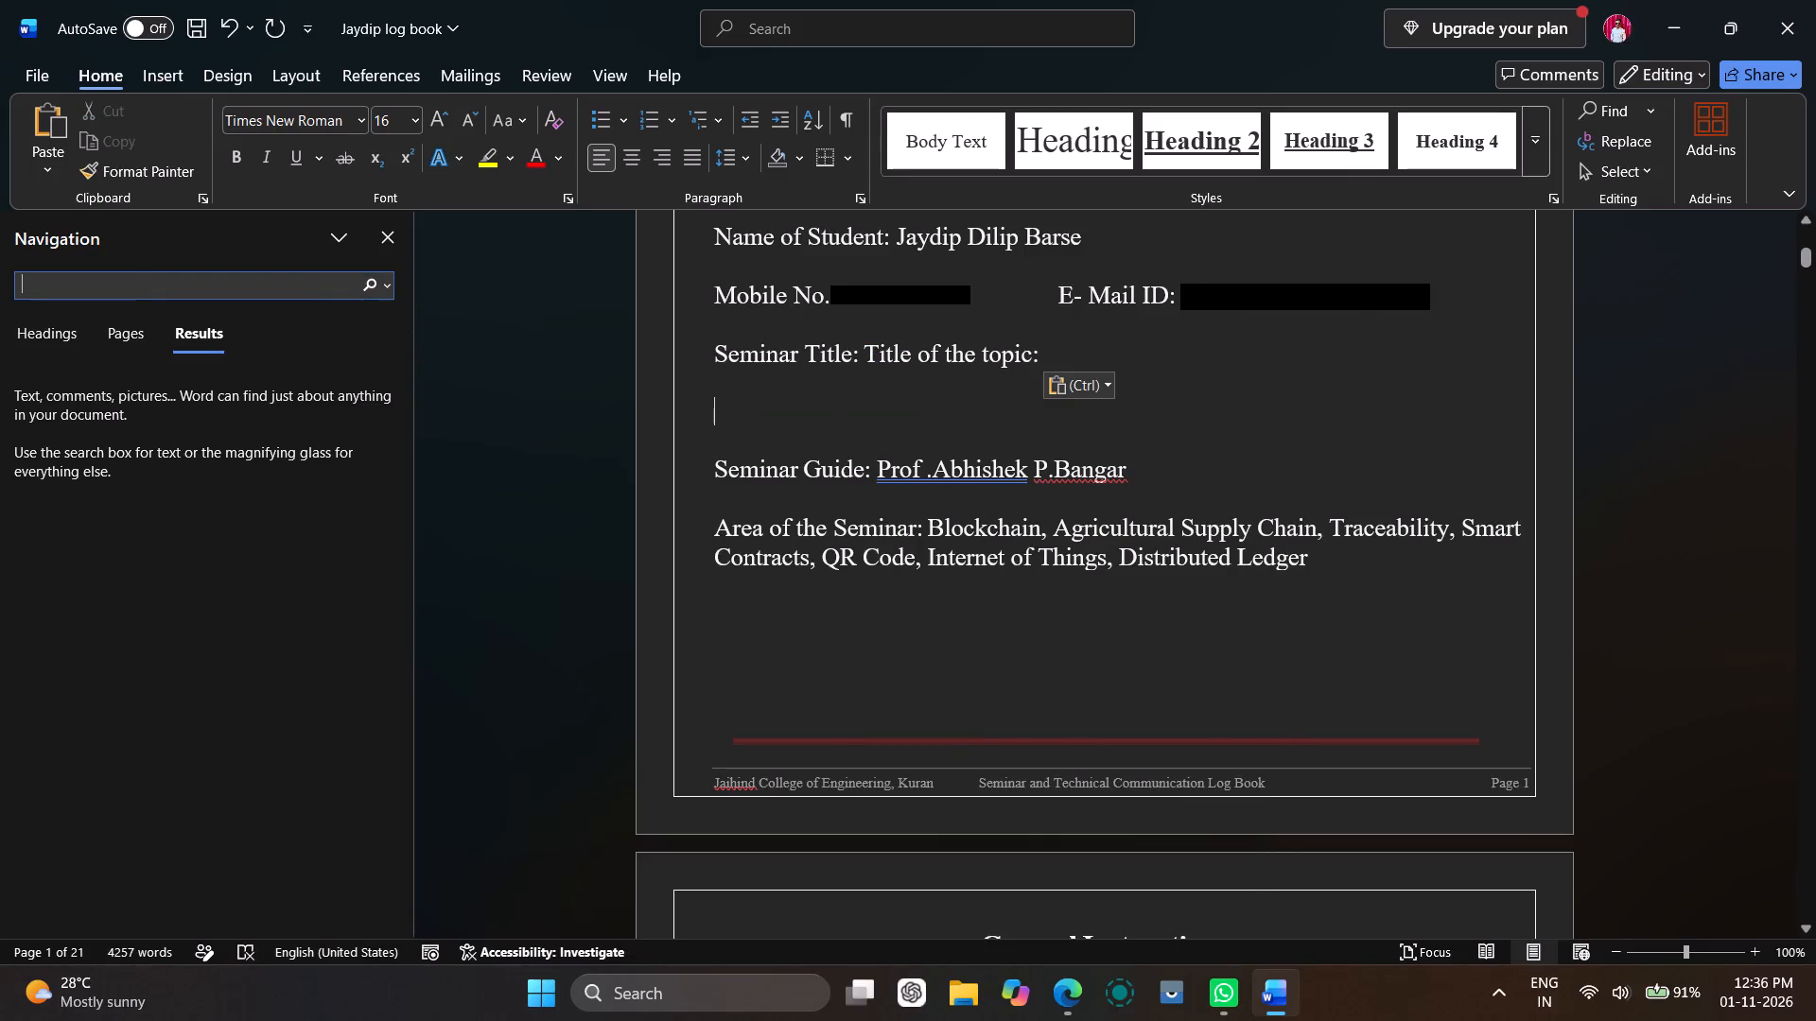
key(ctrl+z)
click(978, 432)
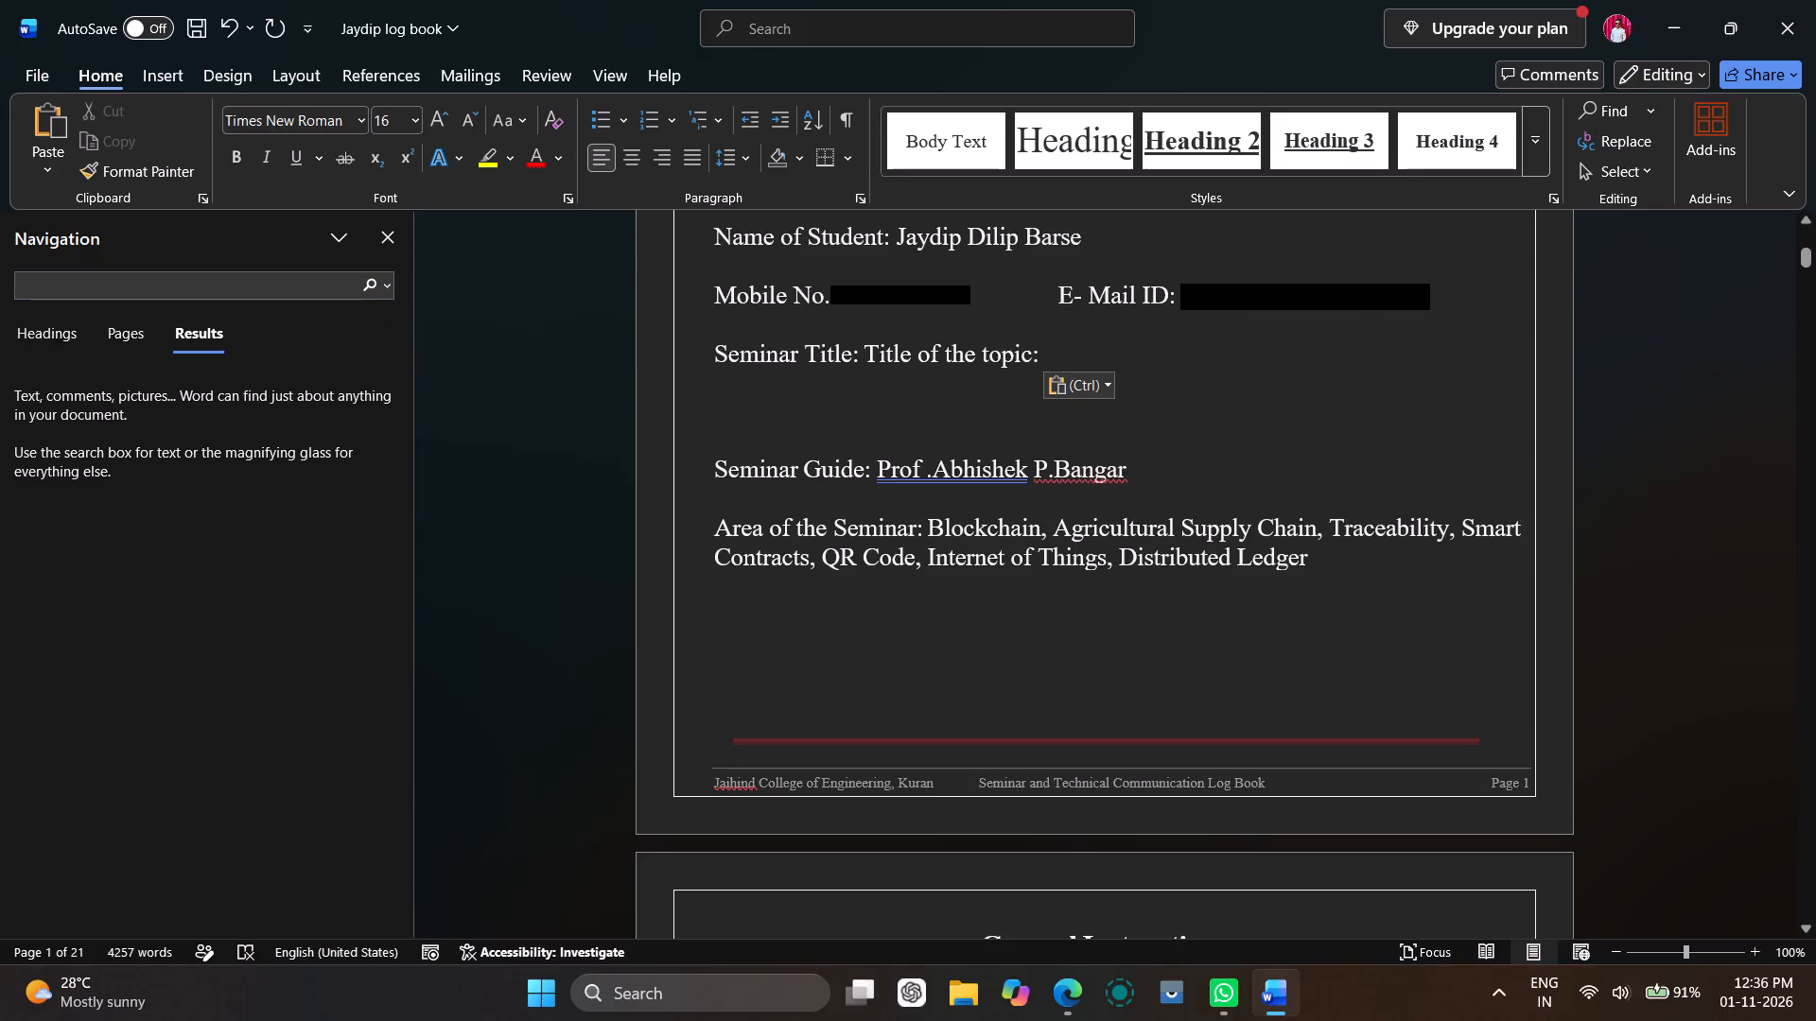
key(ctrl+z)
Search the document for "Title of the topic:" using the copied label, and close the search at that line.
click(310, 290)
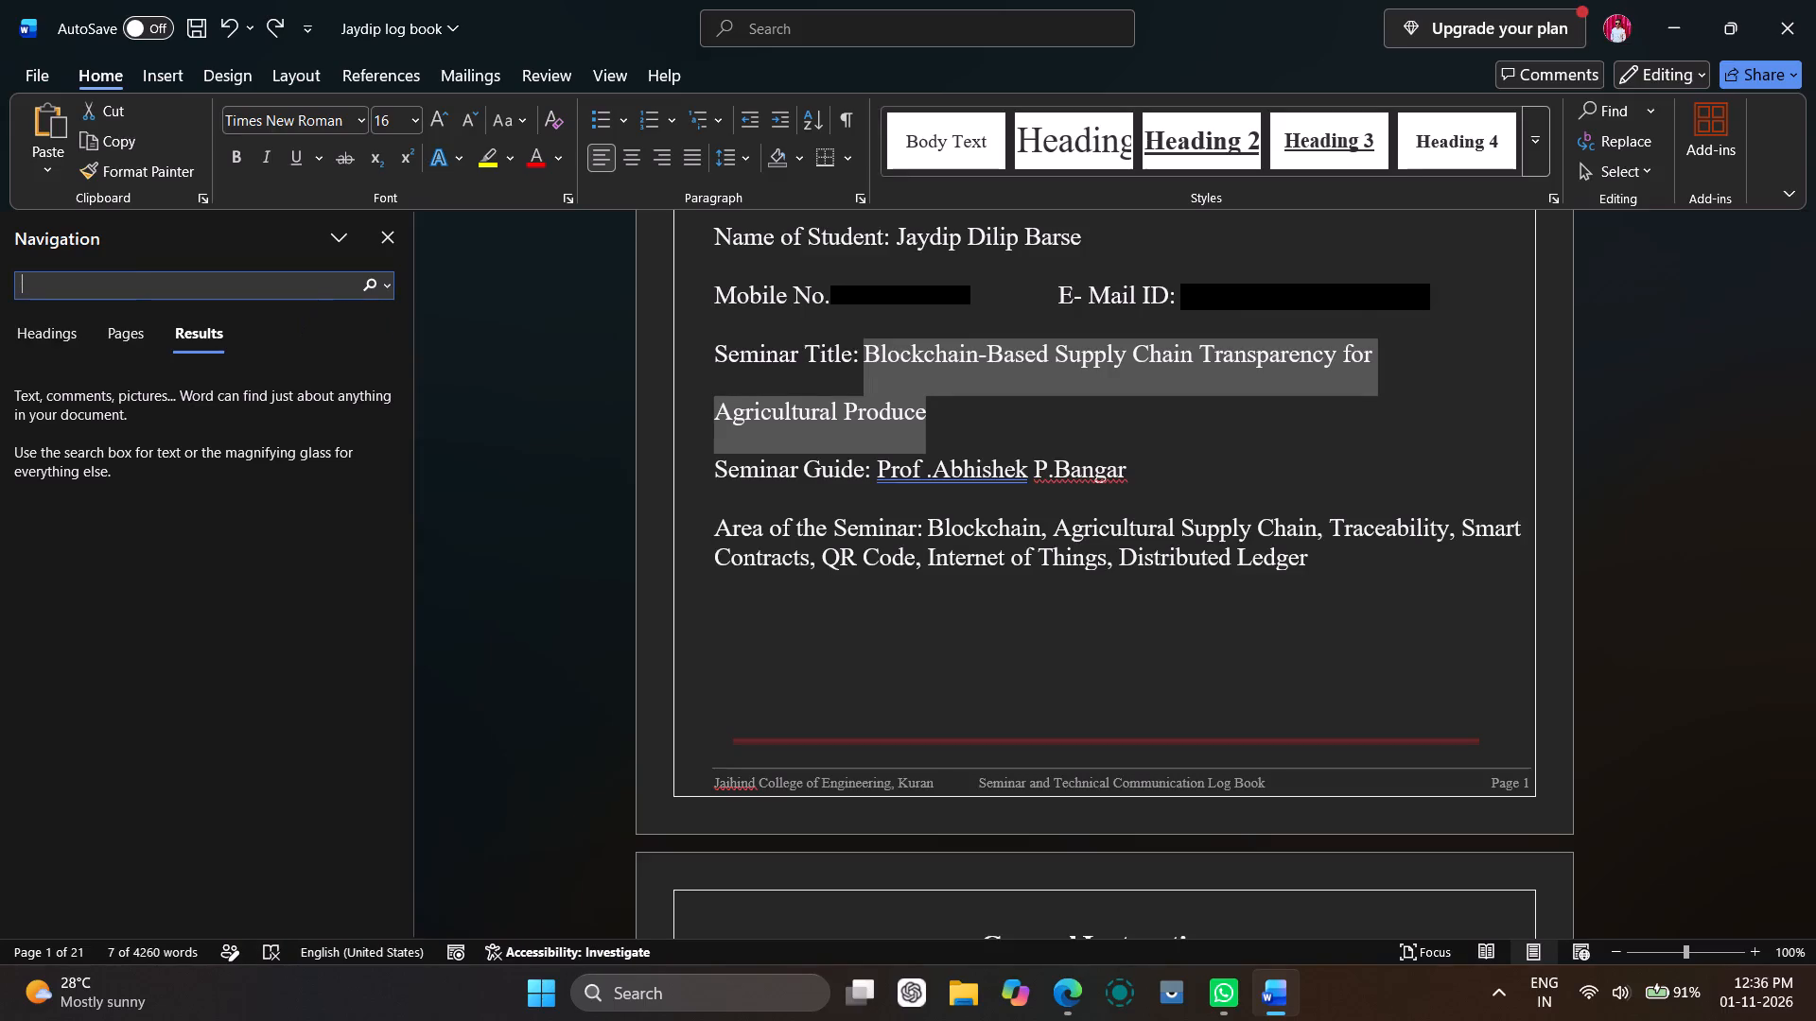
key(super+v)
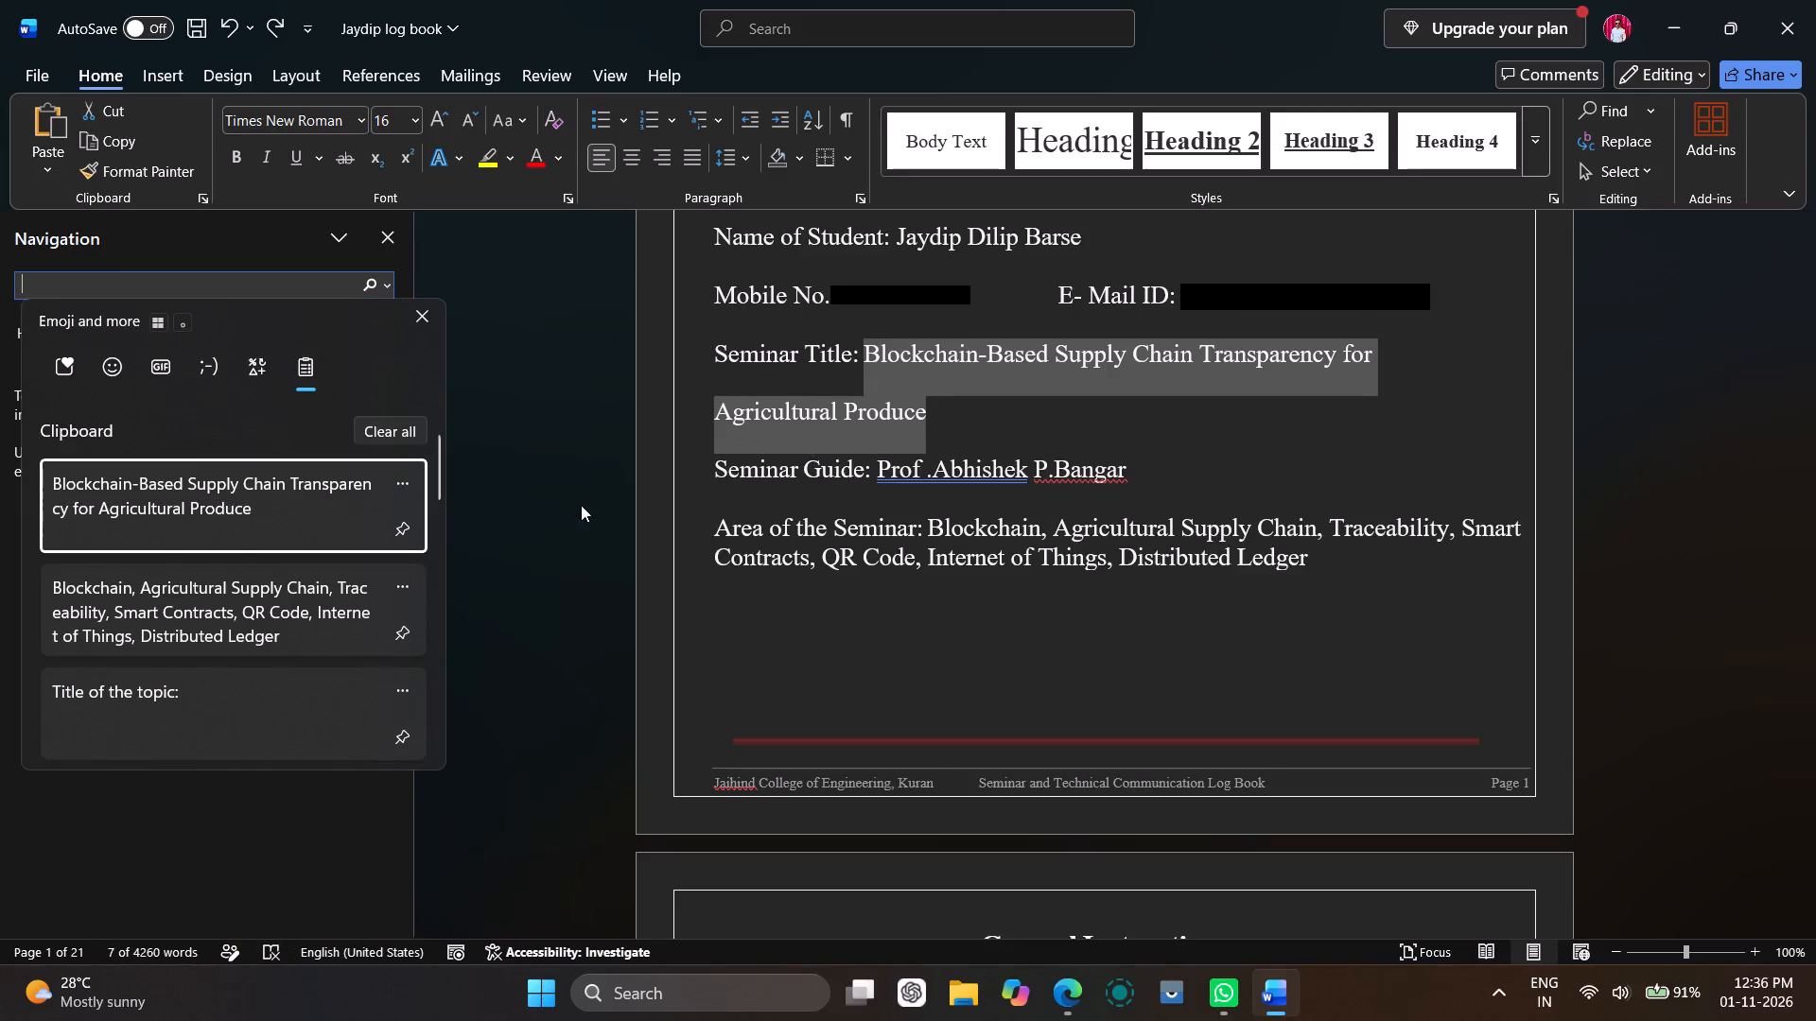
click(166, 702)
key(ctrl+v)
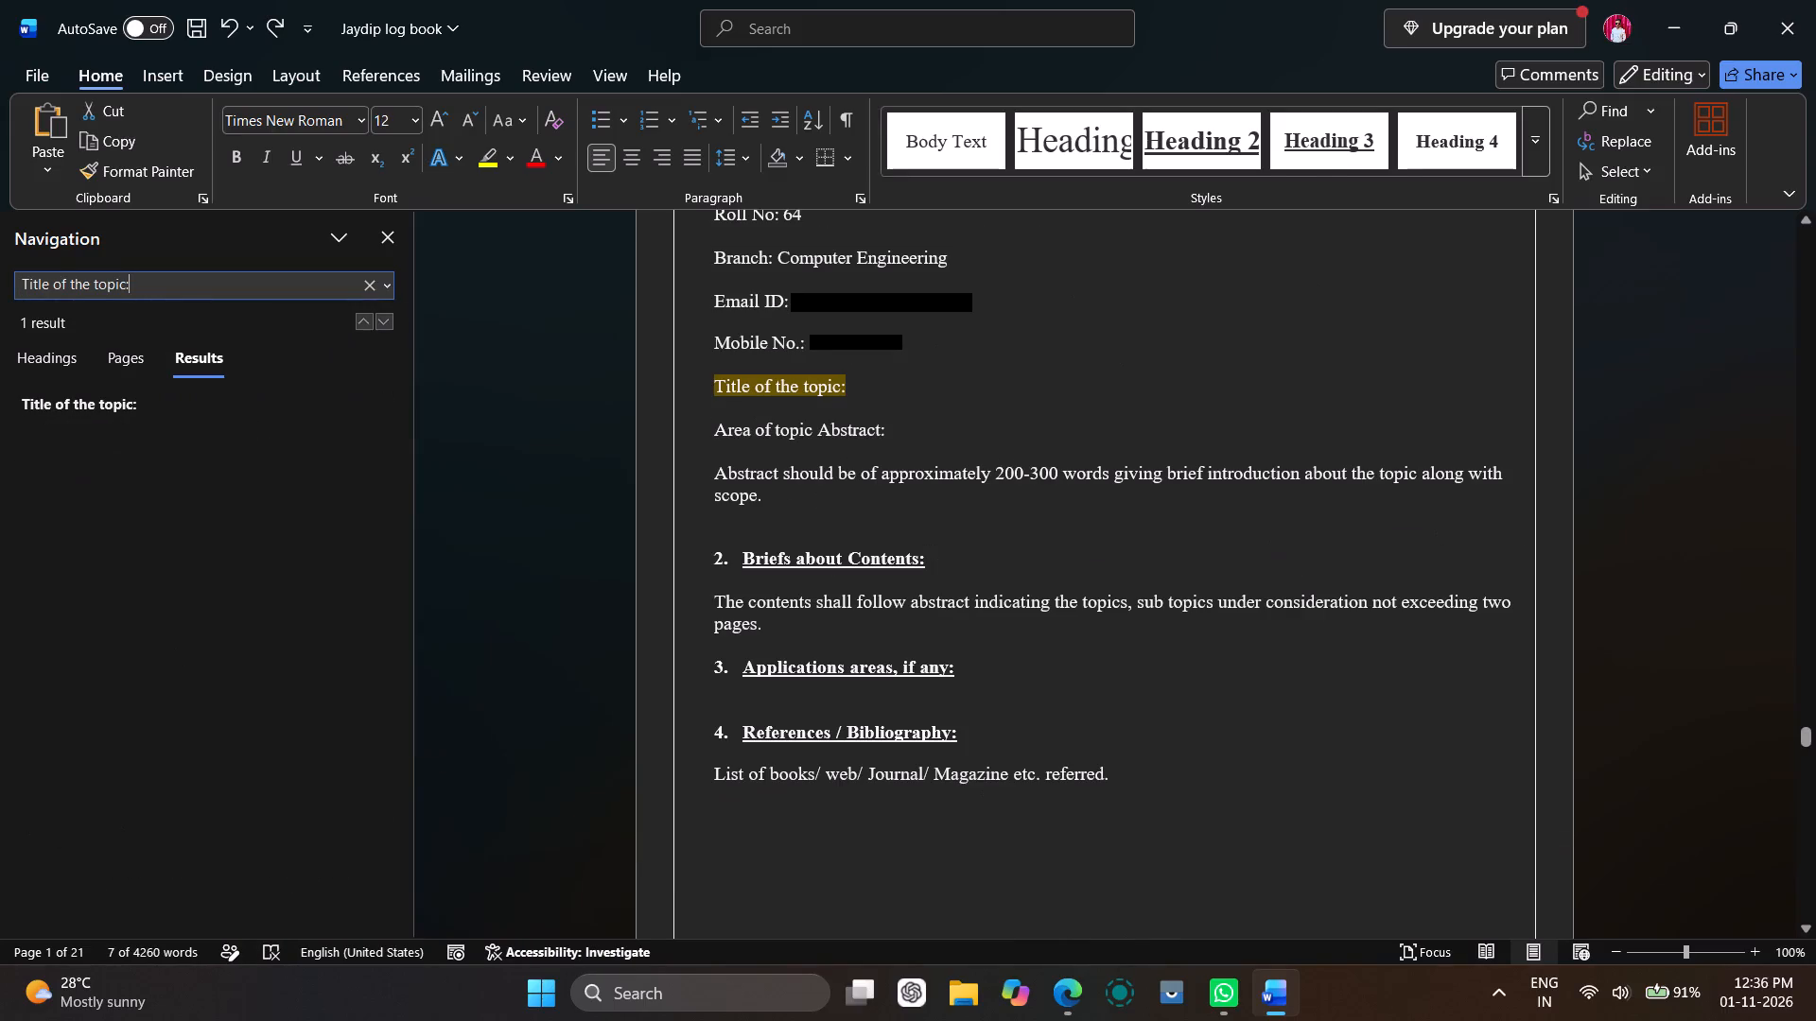
click(1018, 404)
click(381, 237)
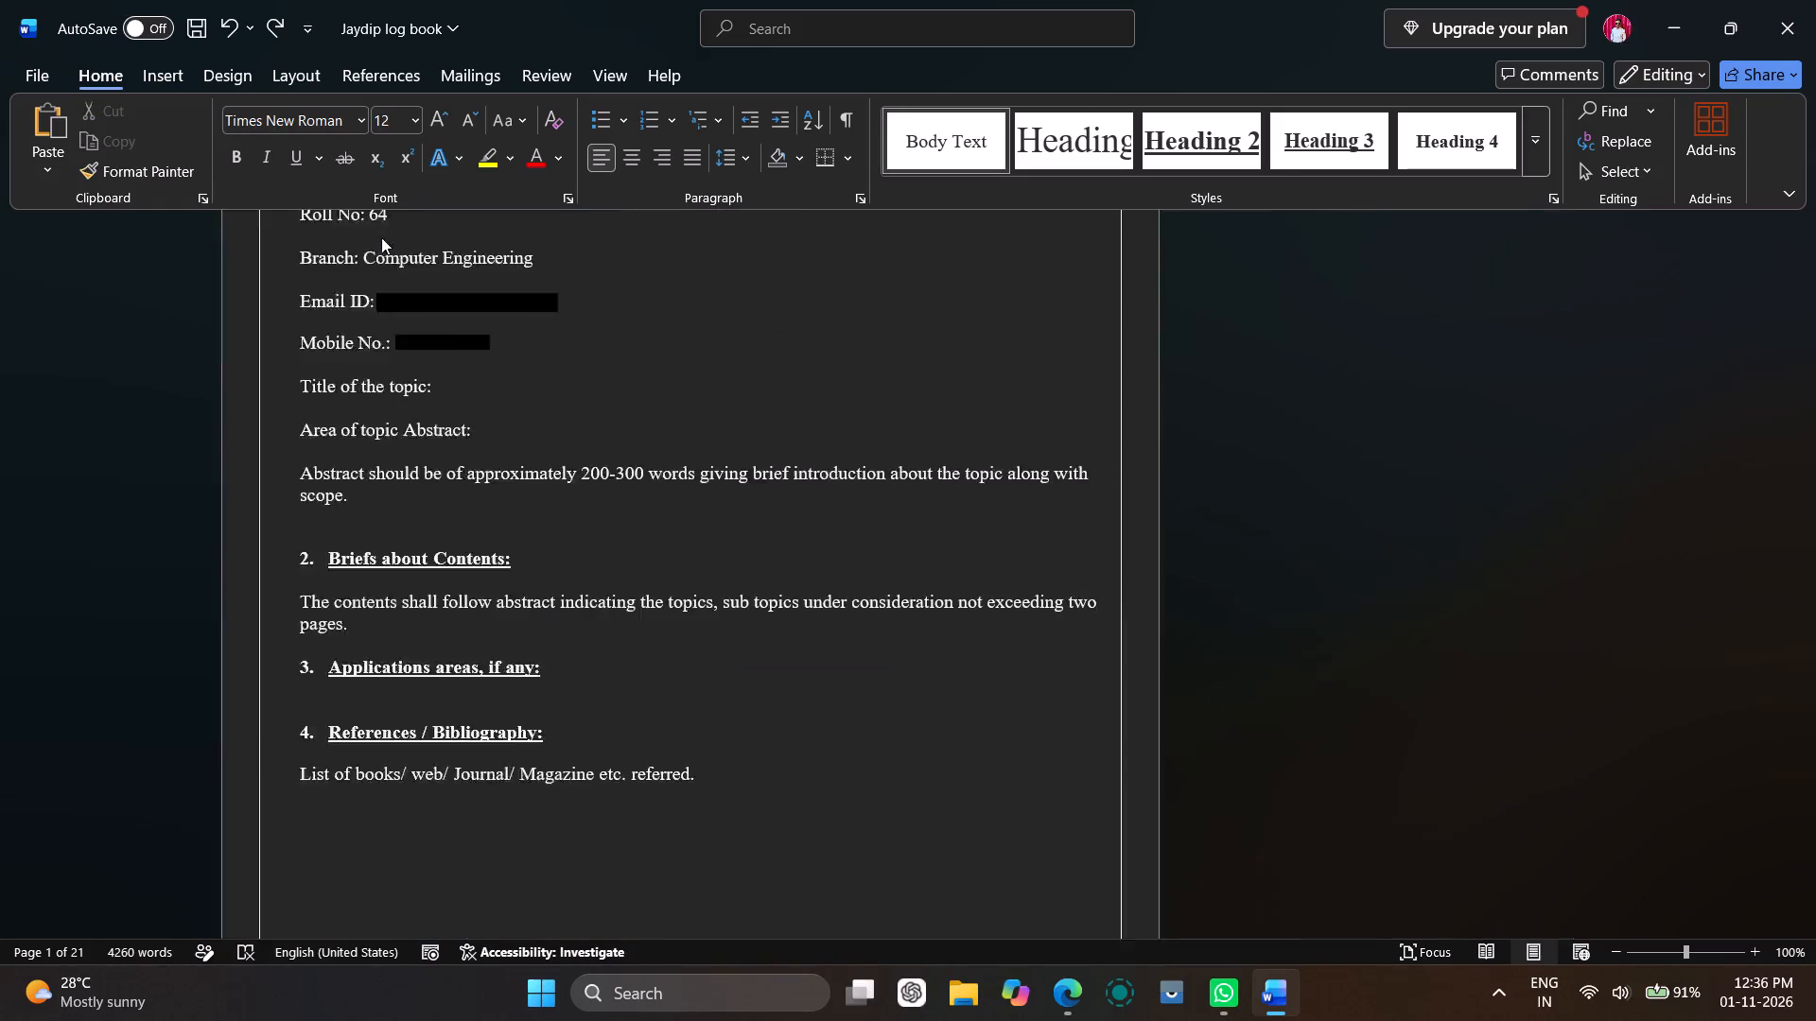
Fill in "Title of the topic:" with the copied title "Blockchain-Based Supply Chain Transparency for Agricultural Produce", after a space.
click(702, 386)
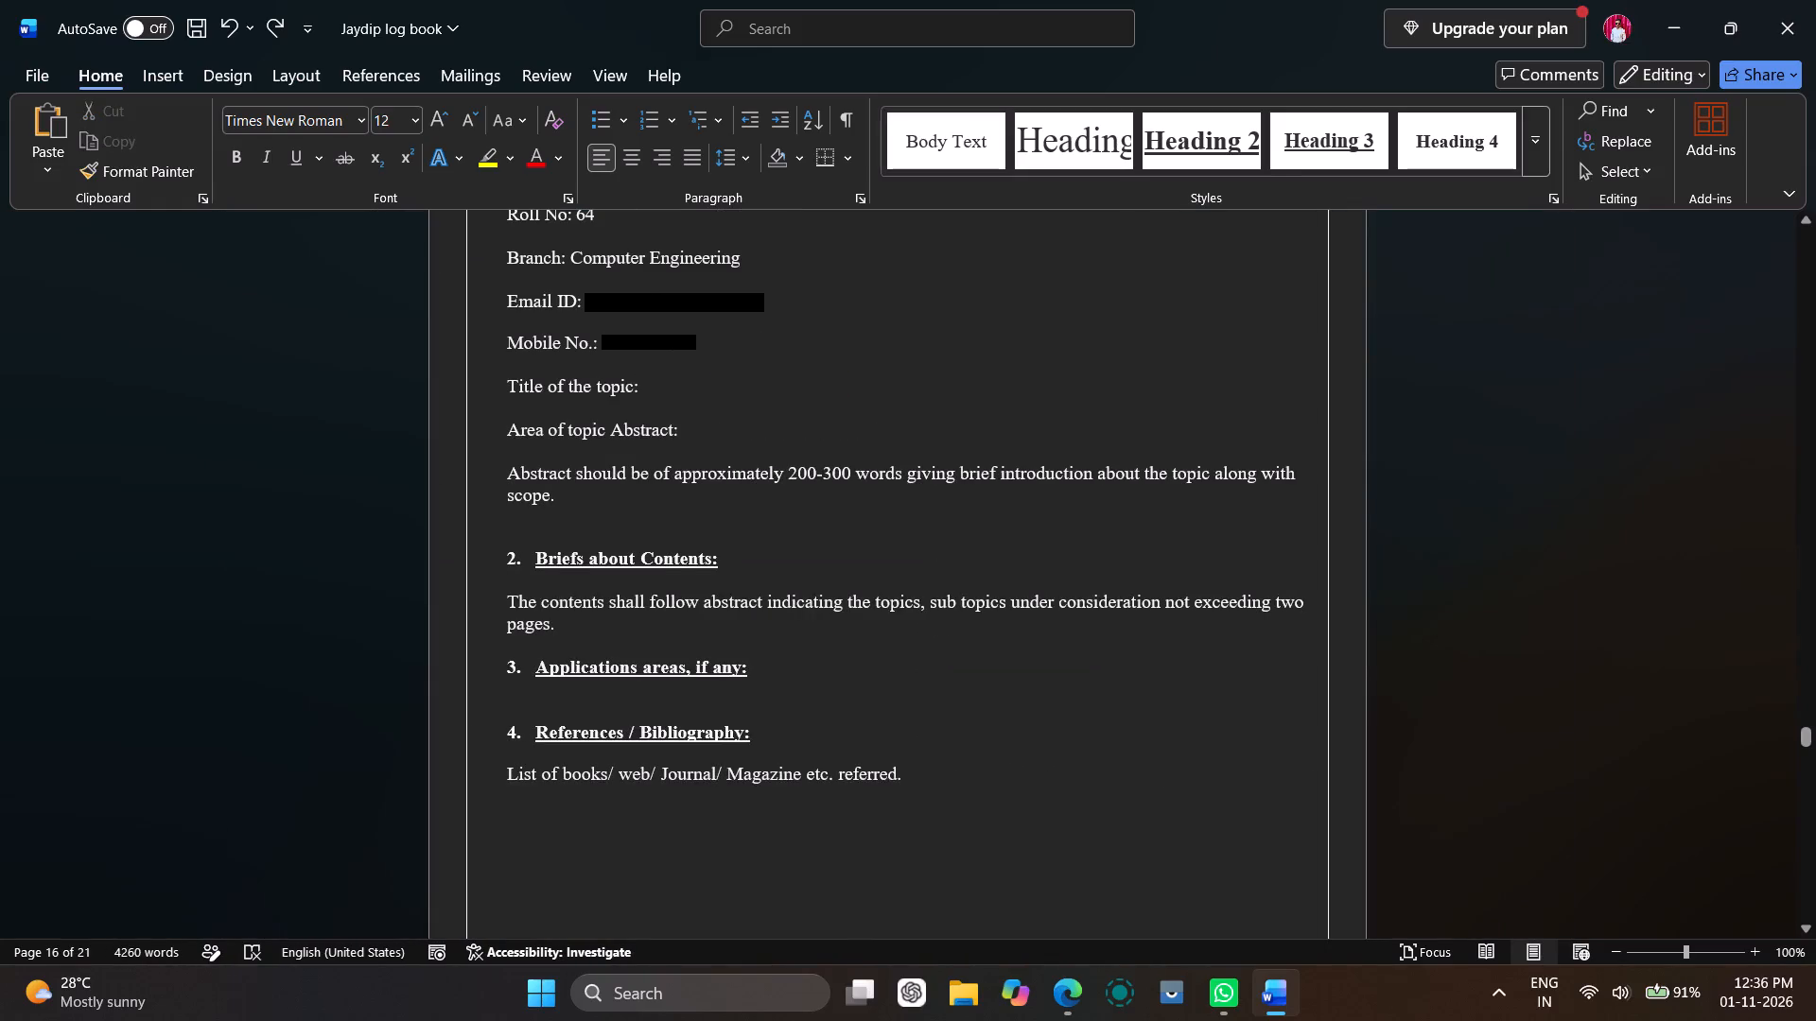
key(space)
key(super+v)
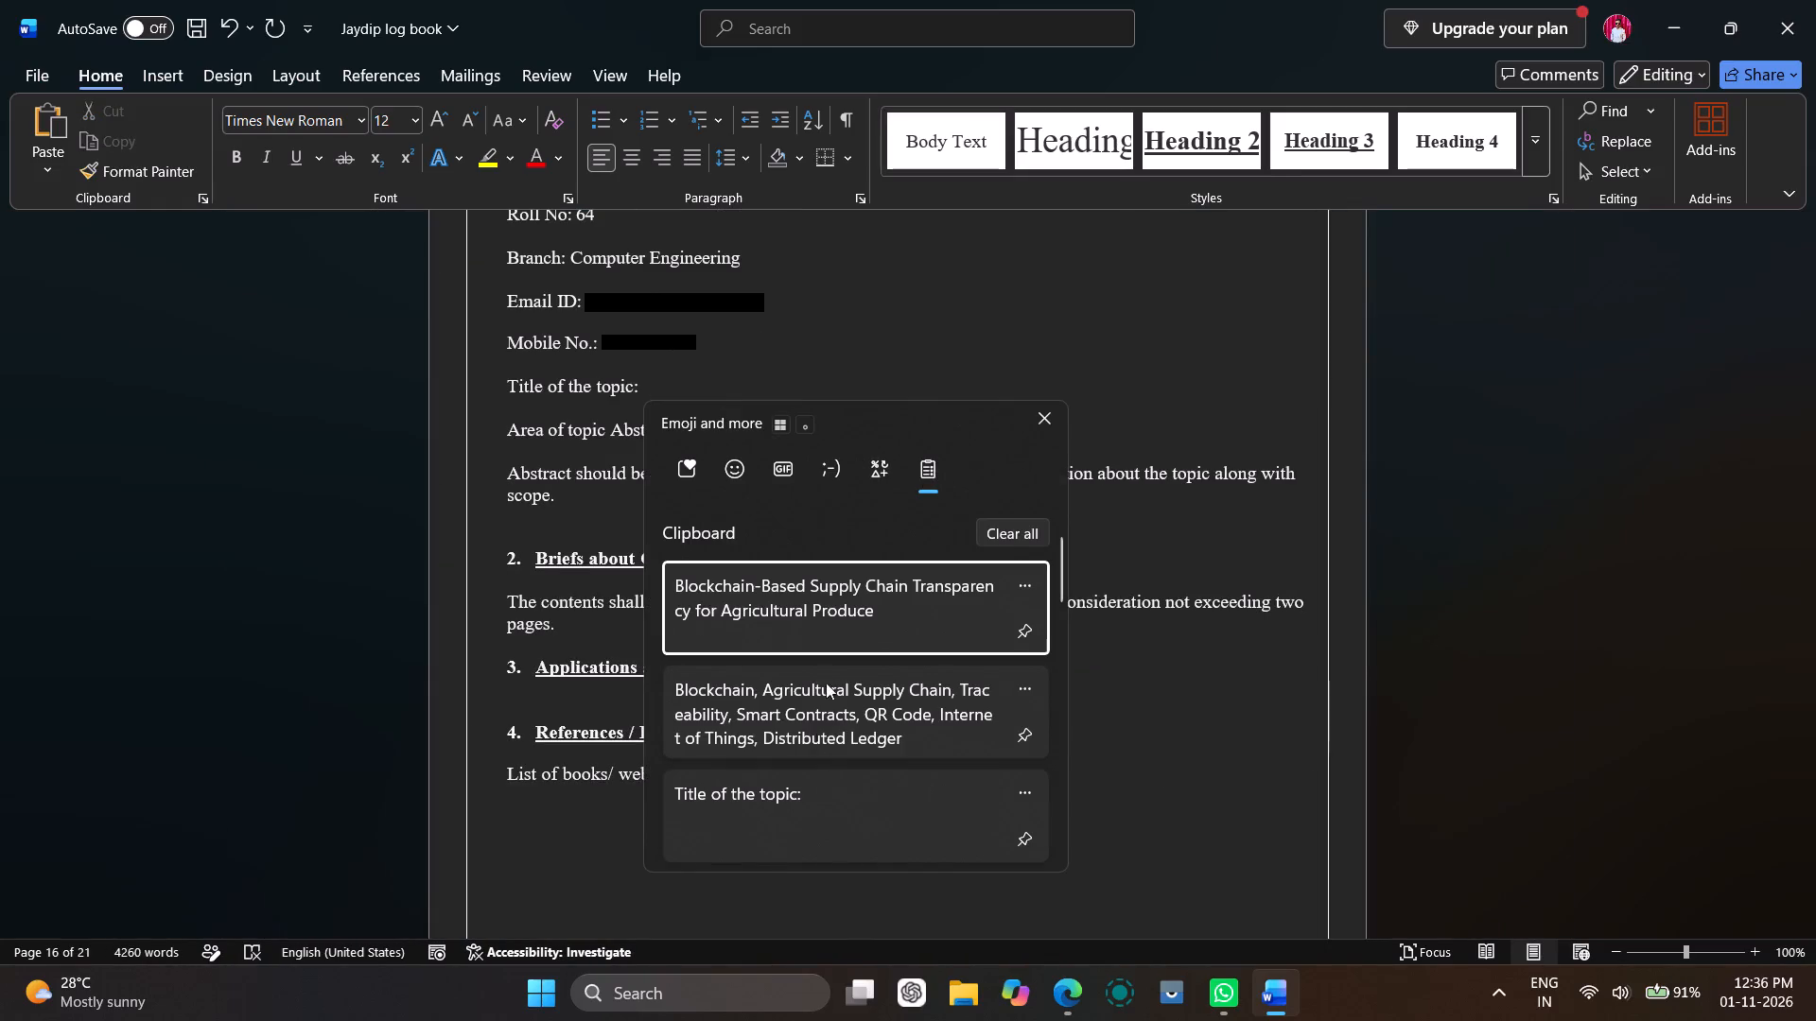
click(851, 614)
key(ctrl+v)
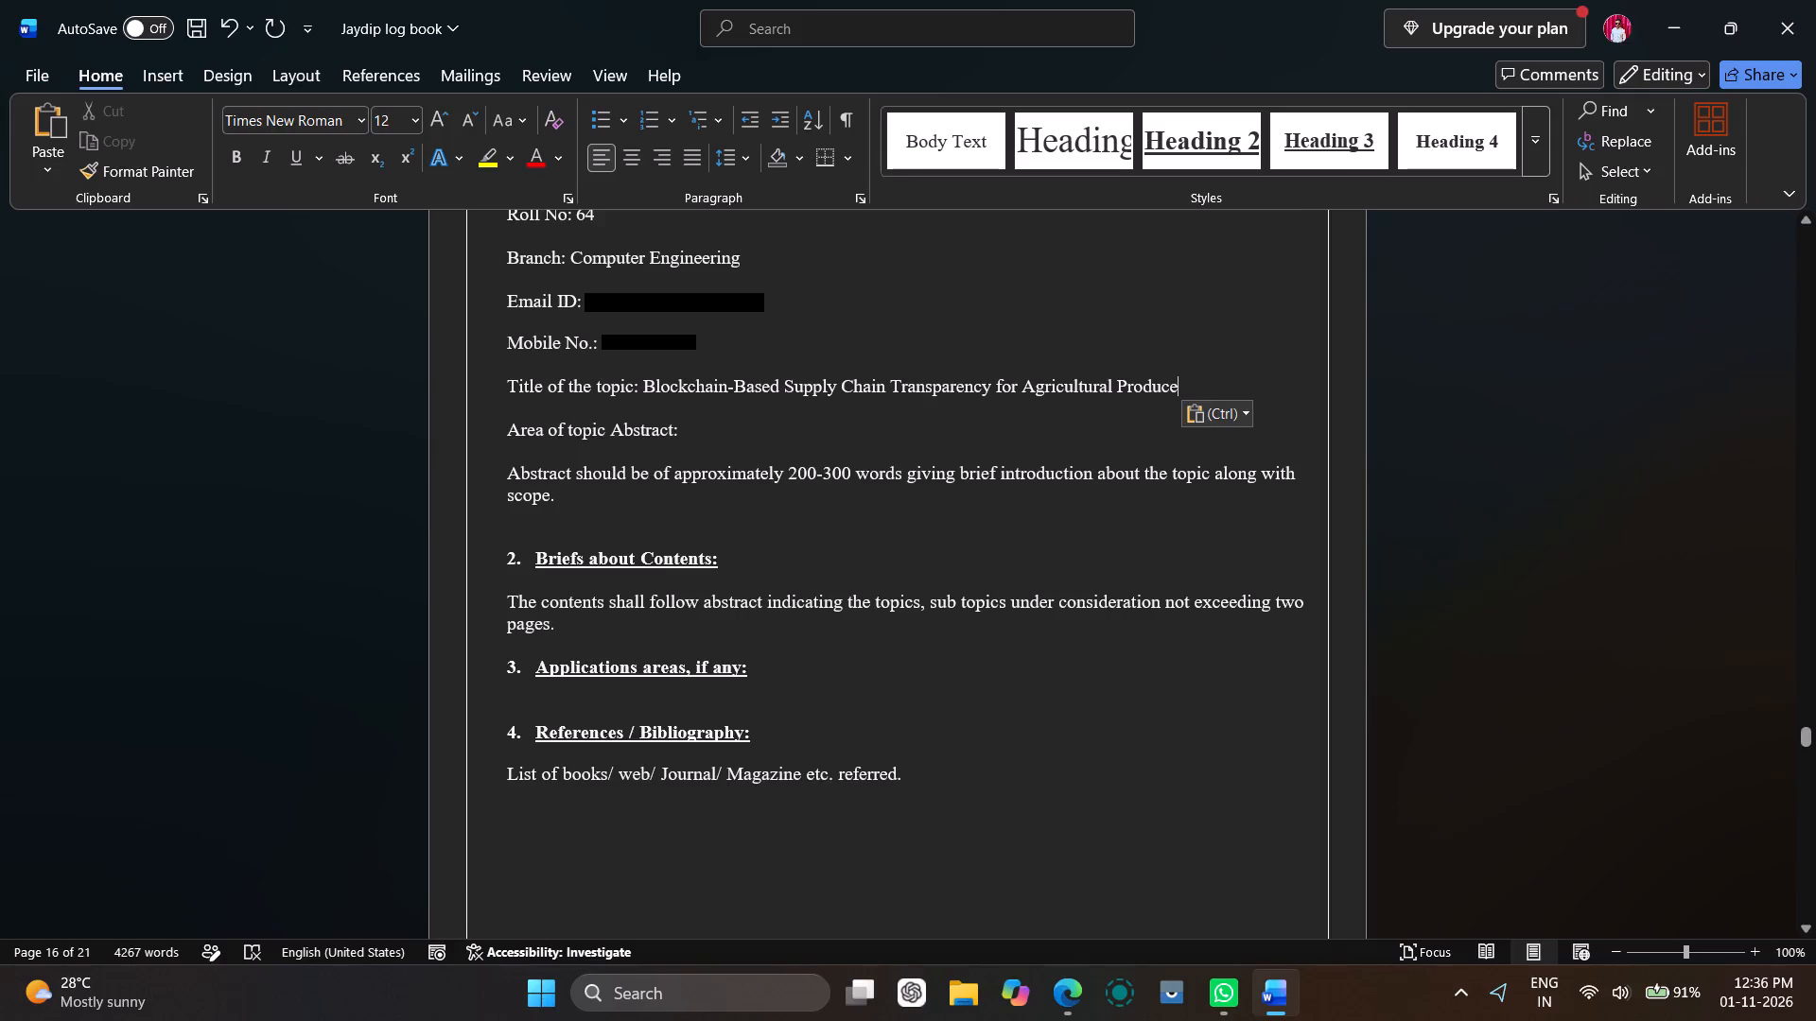
Check the reference PDF's cover page, and paste the copied area-of-seminar text after a space at "Area of topic Abstract:" in Word.
key(alt+Tab)
scroll(831, 708, down, 5)
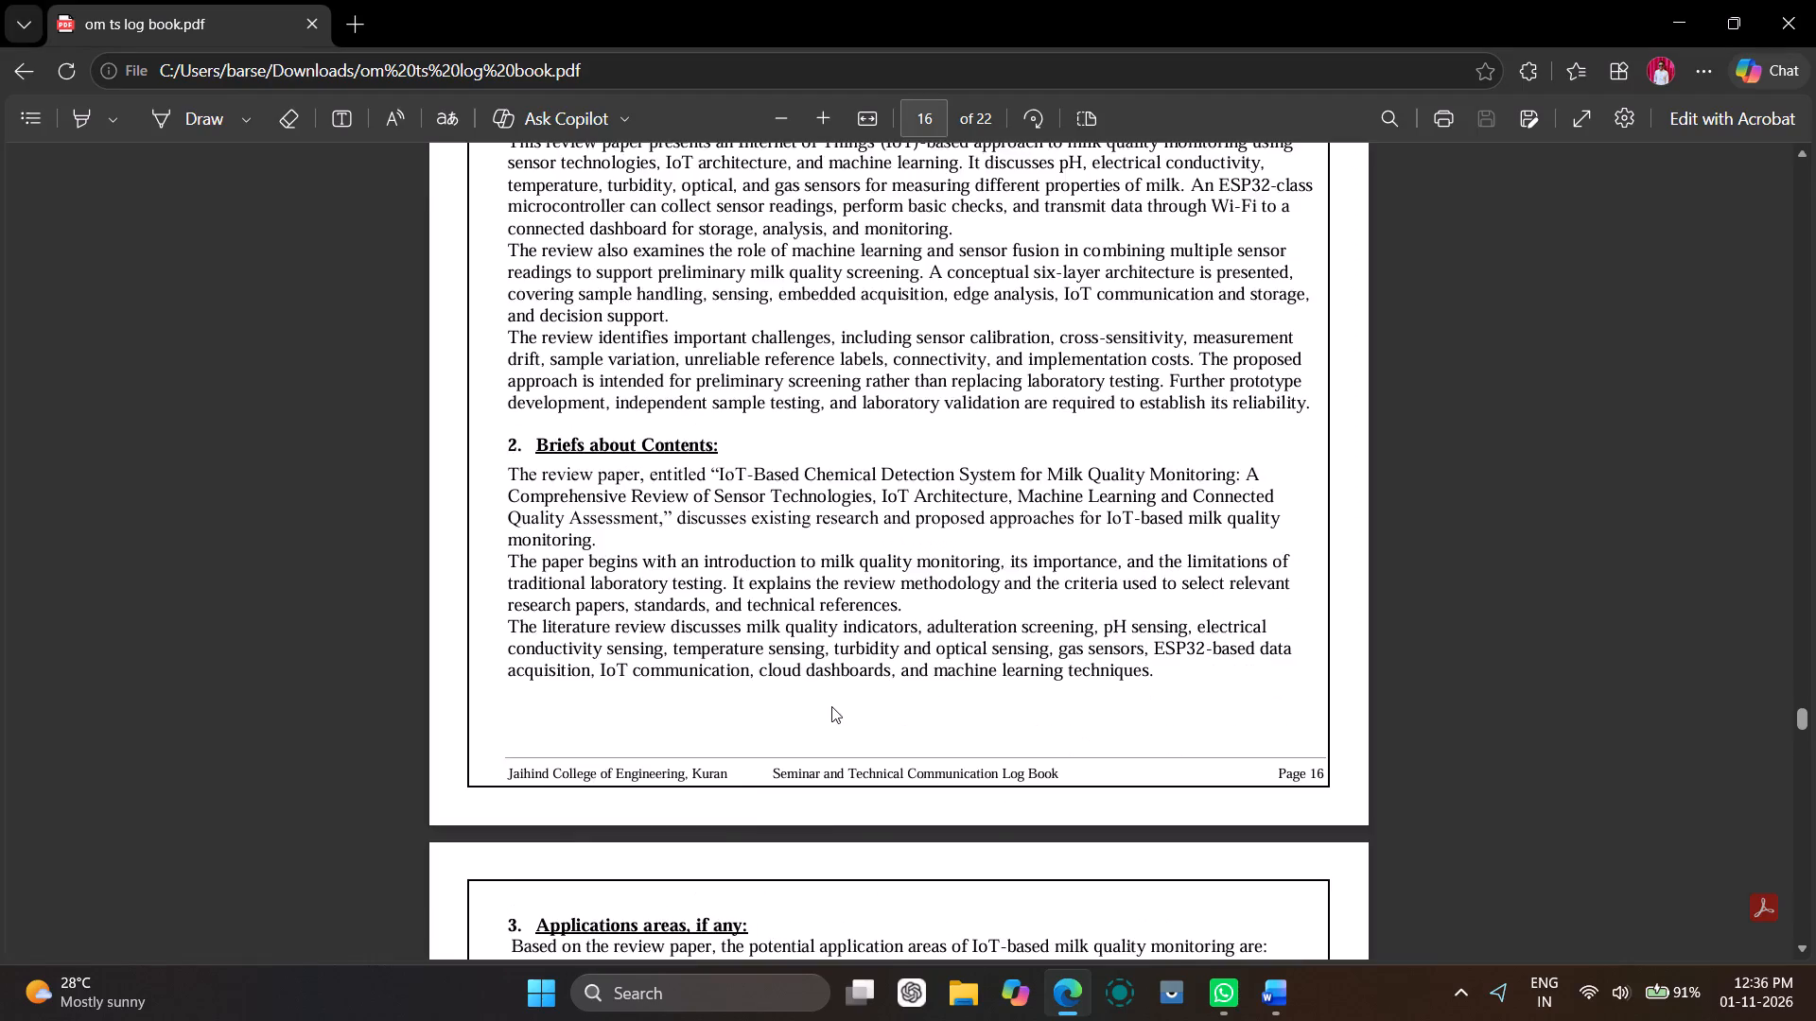
scroll(831, 706, up, 4)
key(alt+Tab)
click(701, 451)
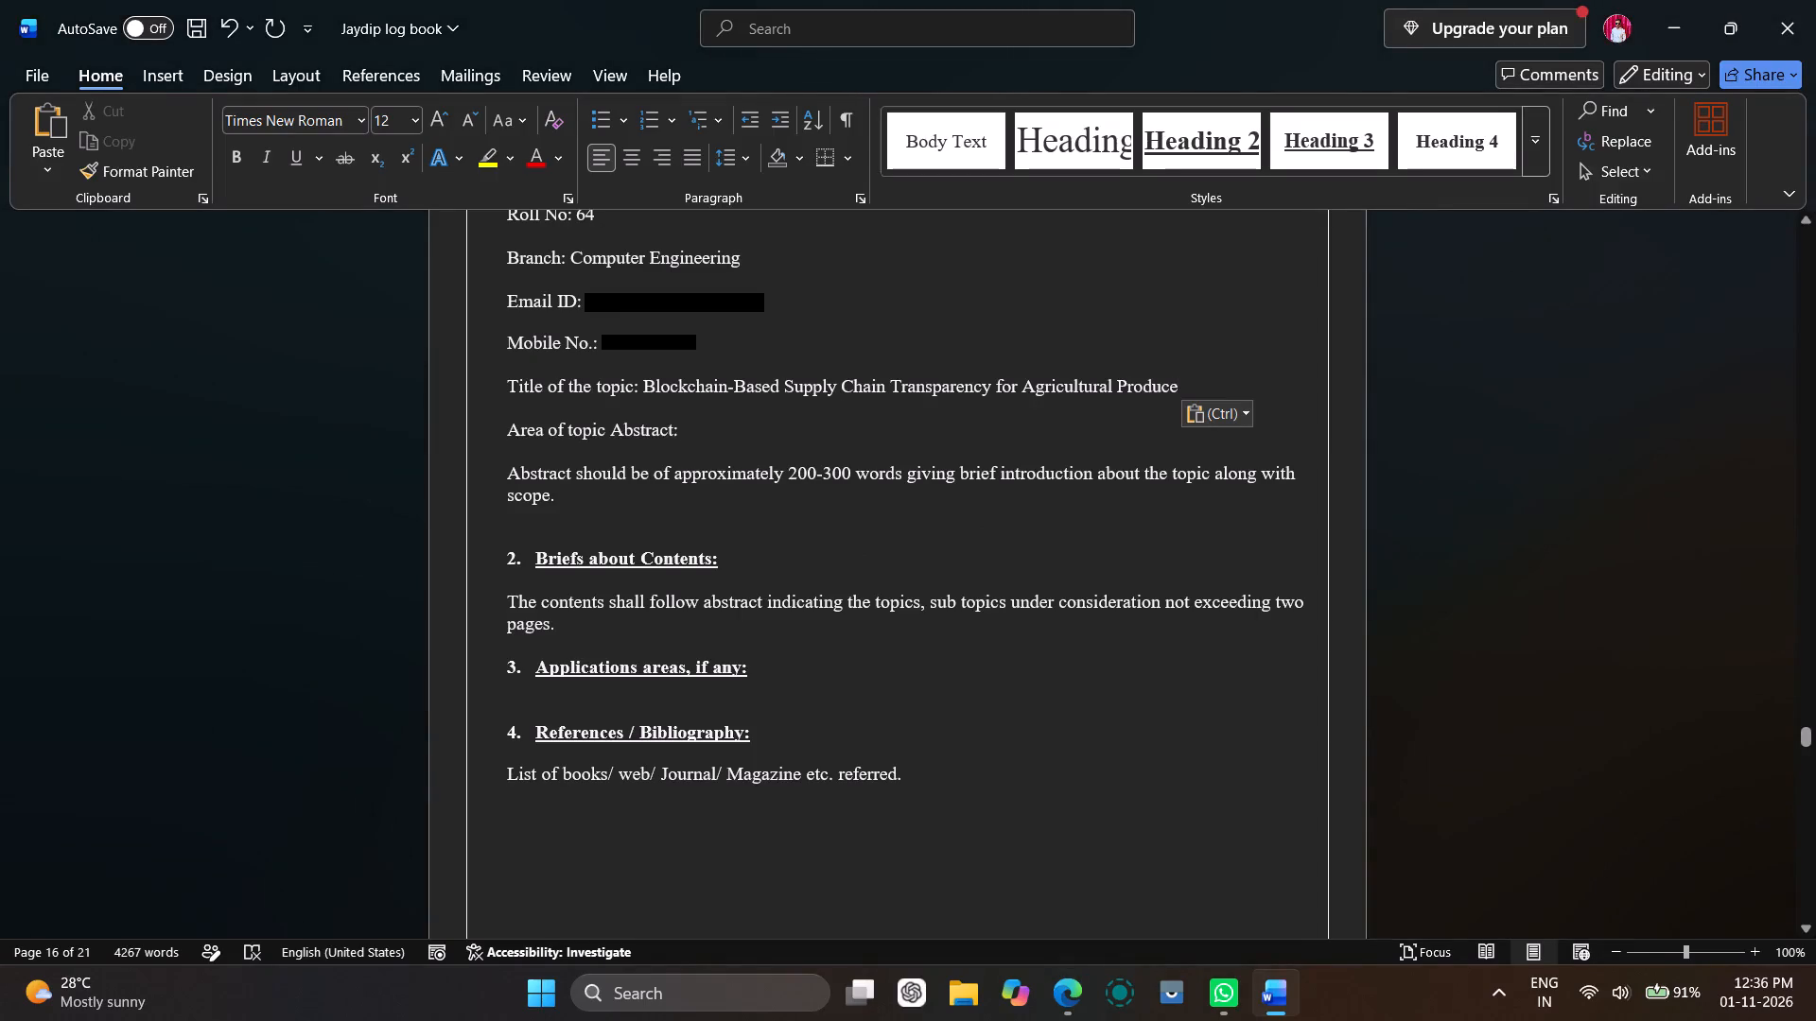
key(space)
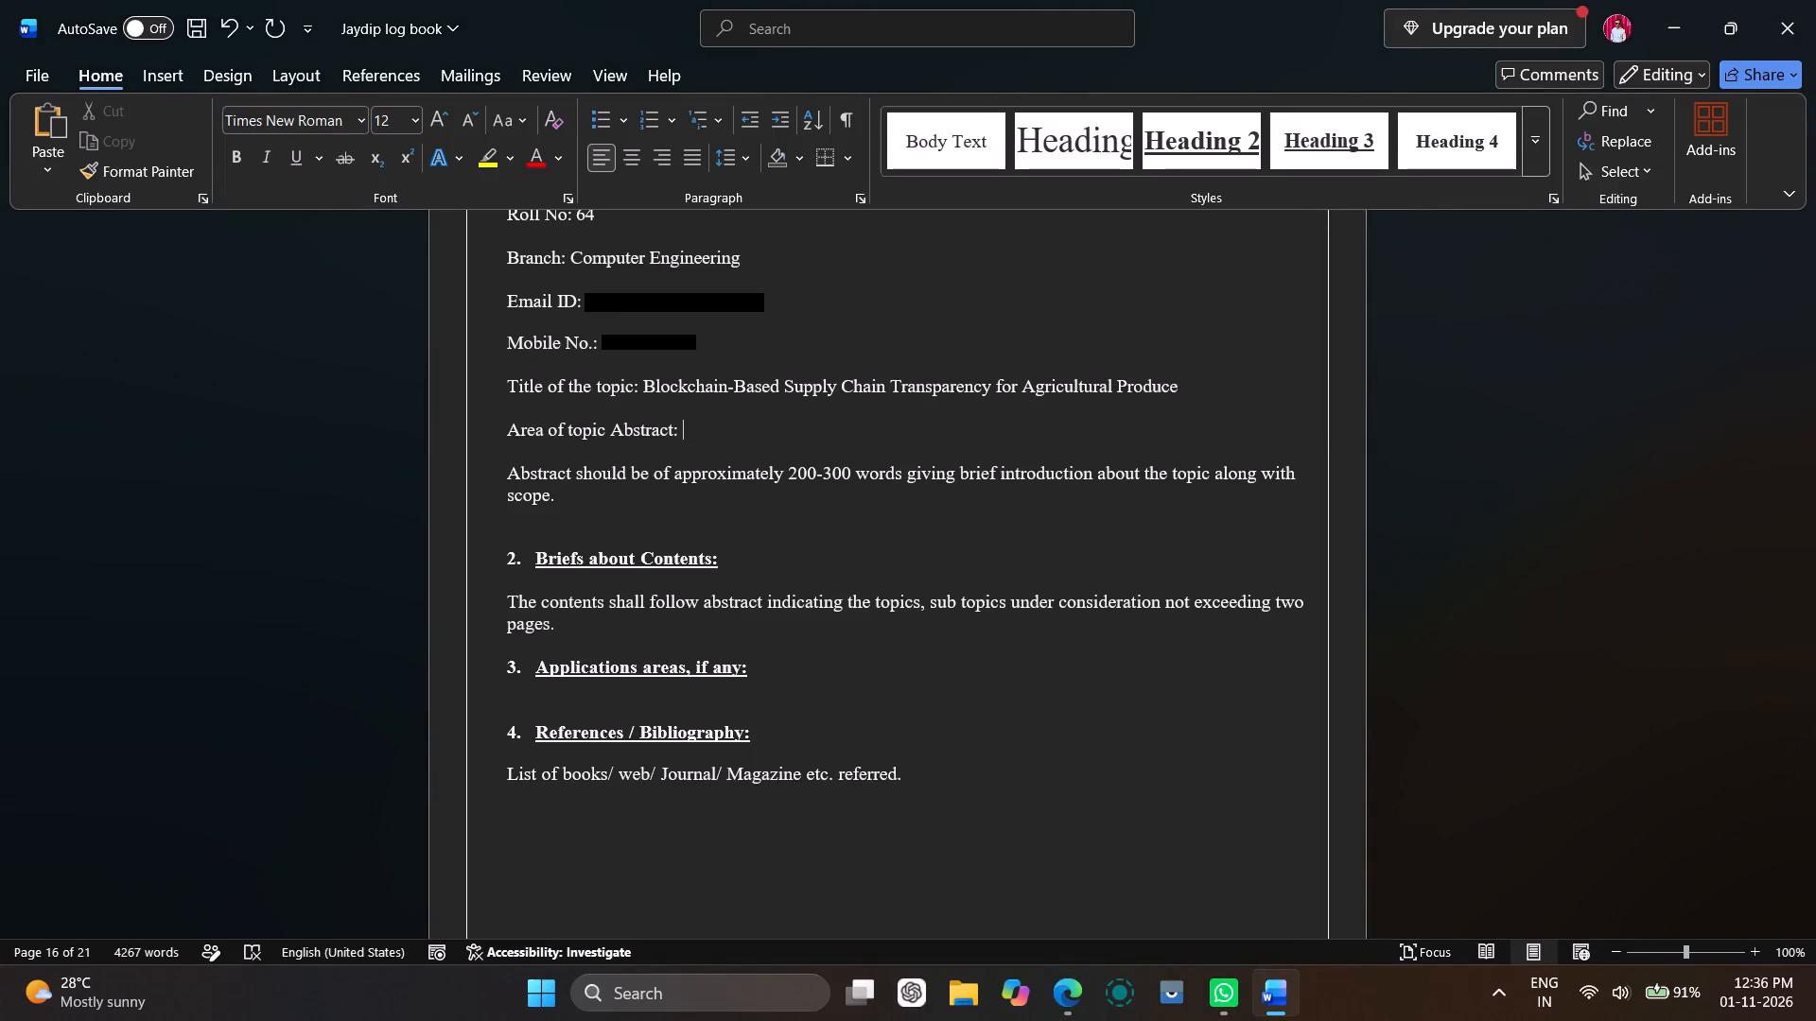
key(super+v)
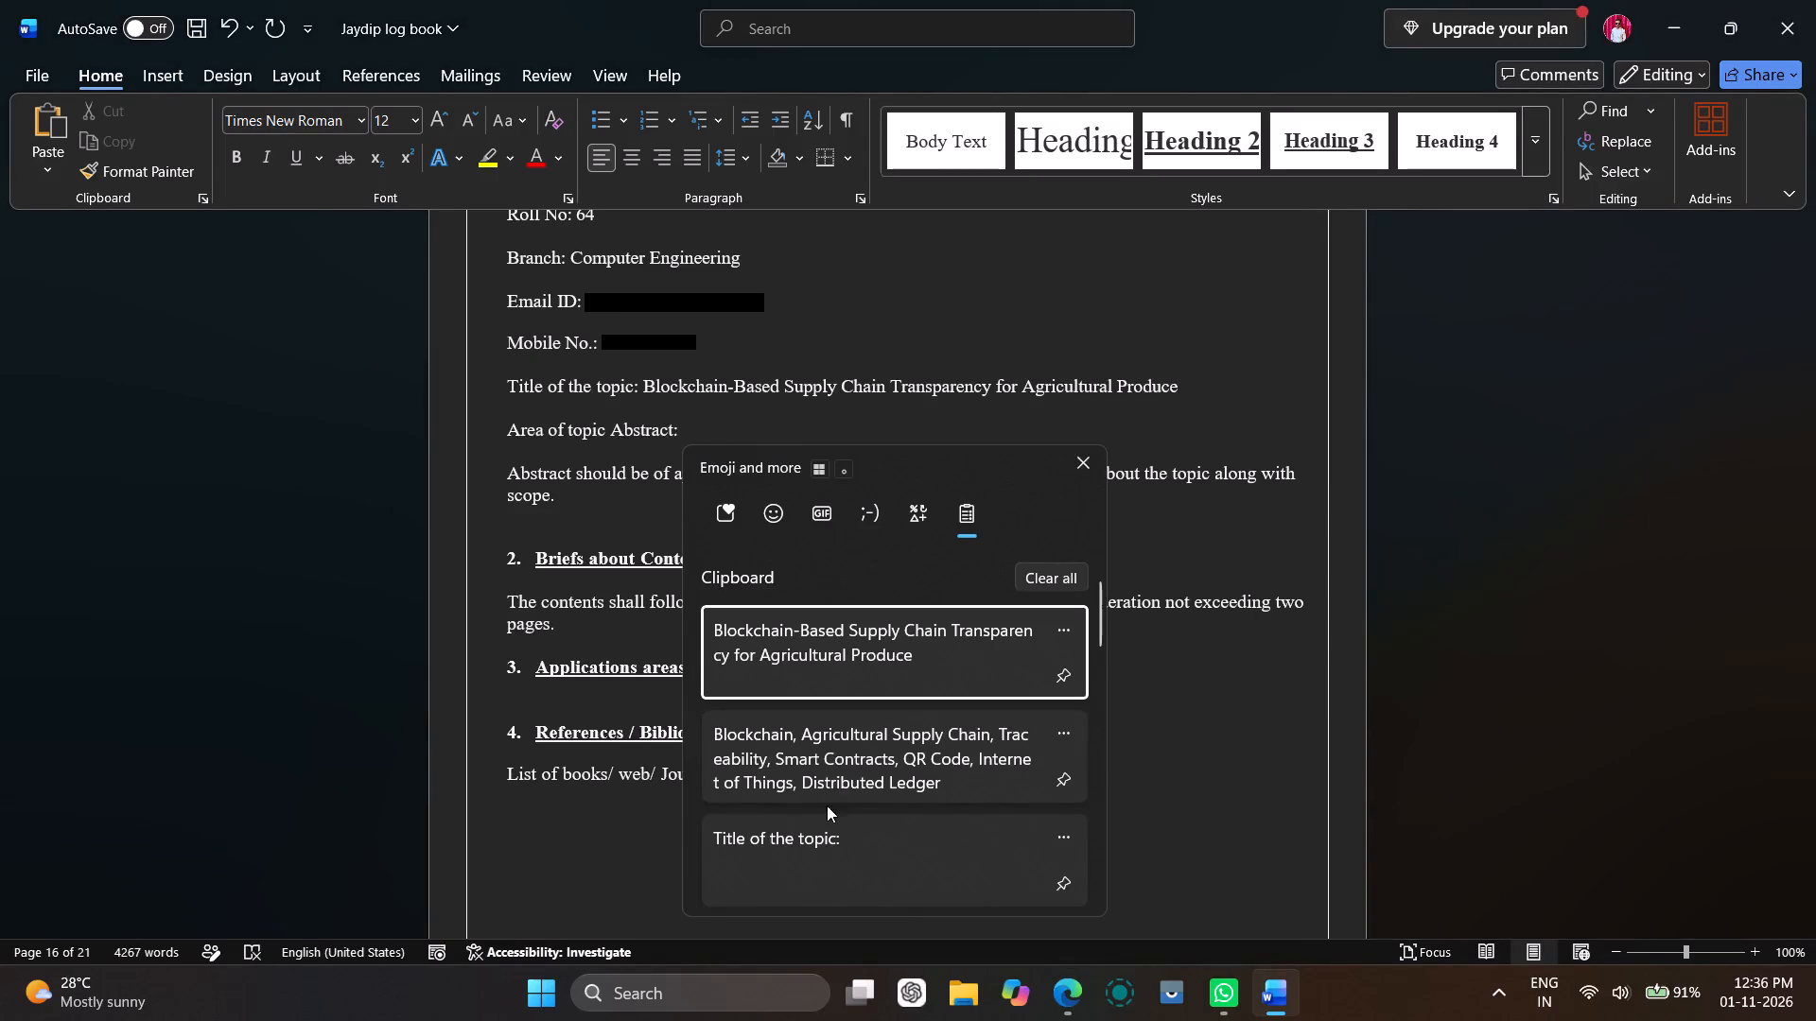
click(834, 756)
key(ctrl+v)
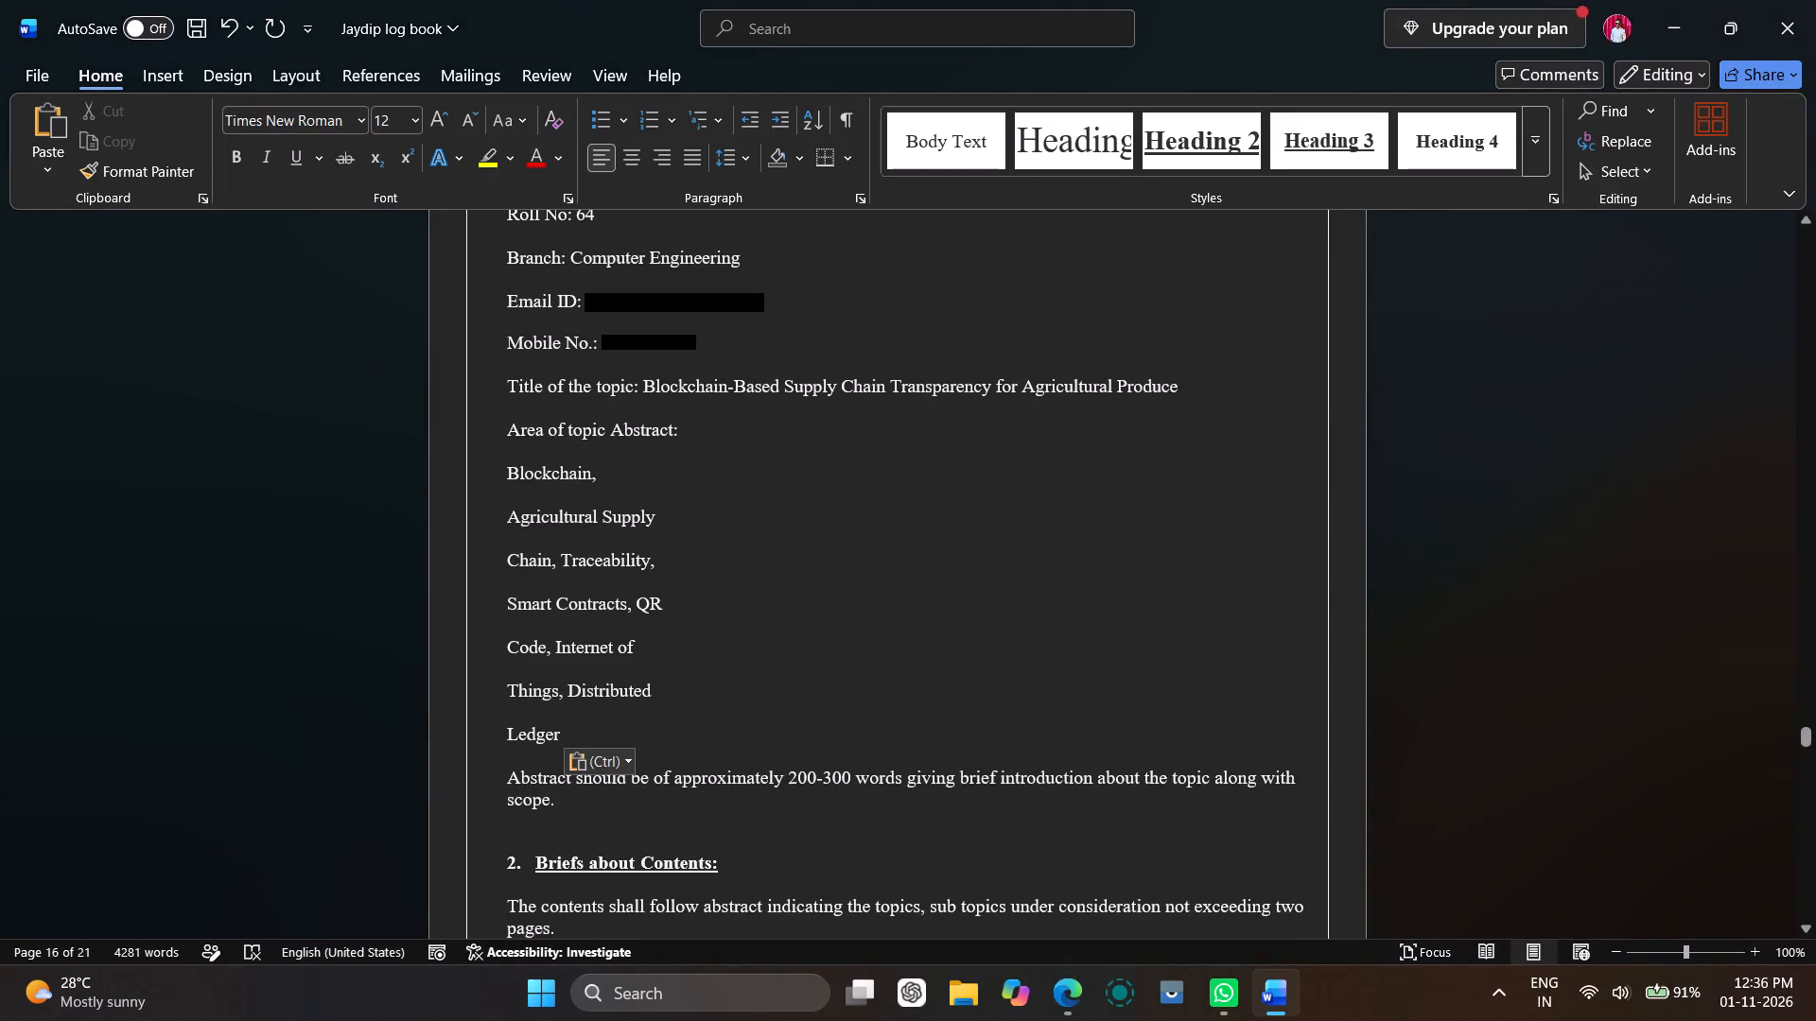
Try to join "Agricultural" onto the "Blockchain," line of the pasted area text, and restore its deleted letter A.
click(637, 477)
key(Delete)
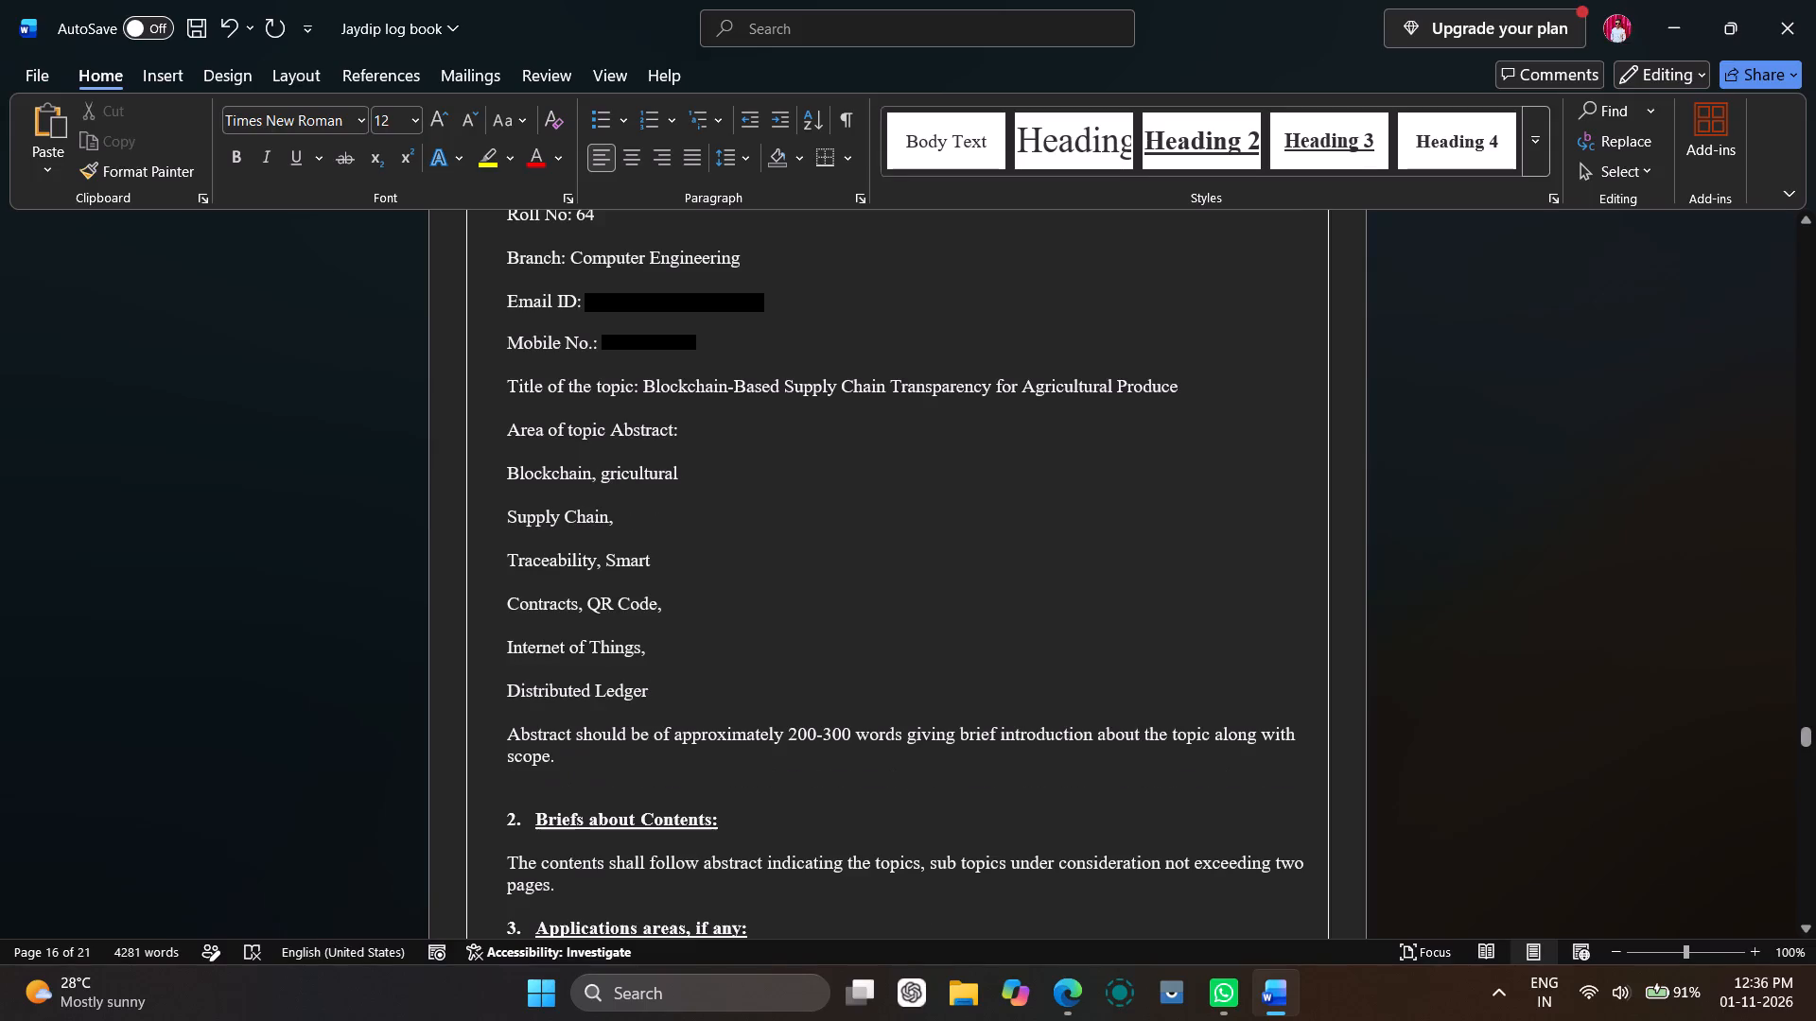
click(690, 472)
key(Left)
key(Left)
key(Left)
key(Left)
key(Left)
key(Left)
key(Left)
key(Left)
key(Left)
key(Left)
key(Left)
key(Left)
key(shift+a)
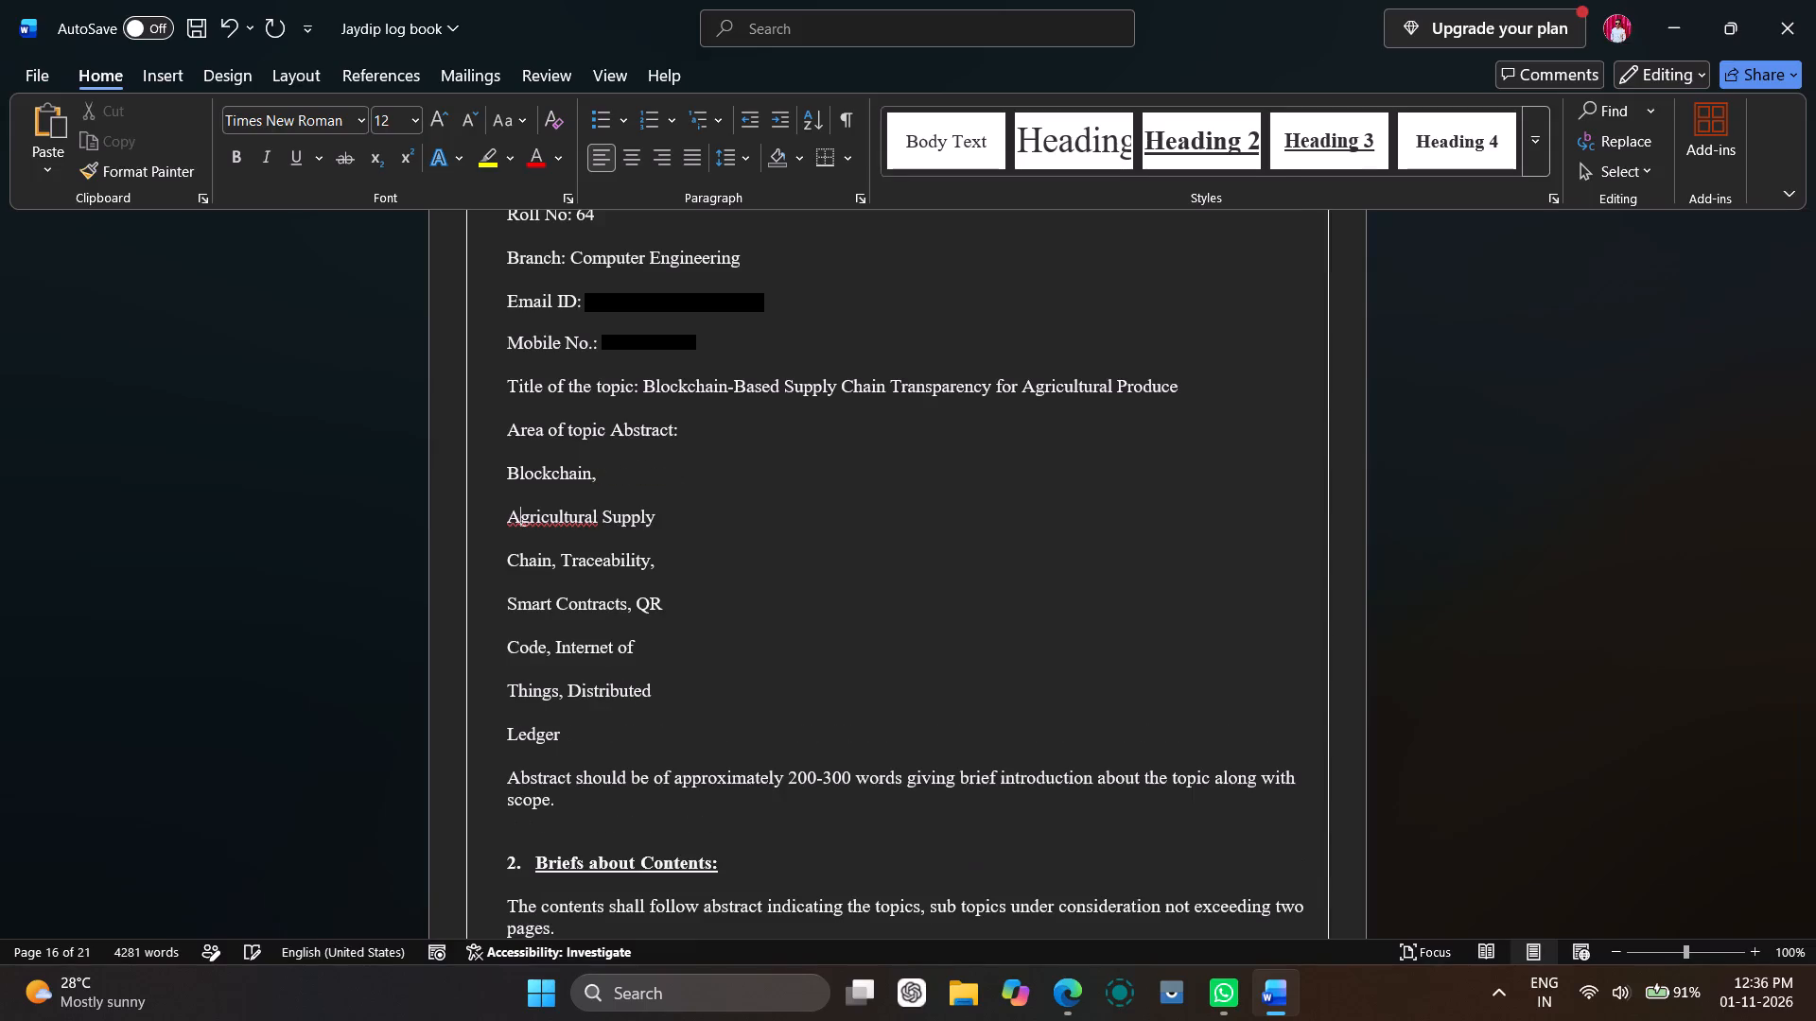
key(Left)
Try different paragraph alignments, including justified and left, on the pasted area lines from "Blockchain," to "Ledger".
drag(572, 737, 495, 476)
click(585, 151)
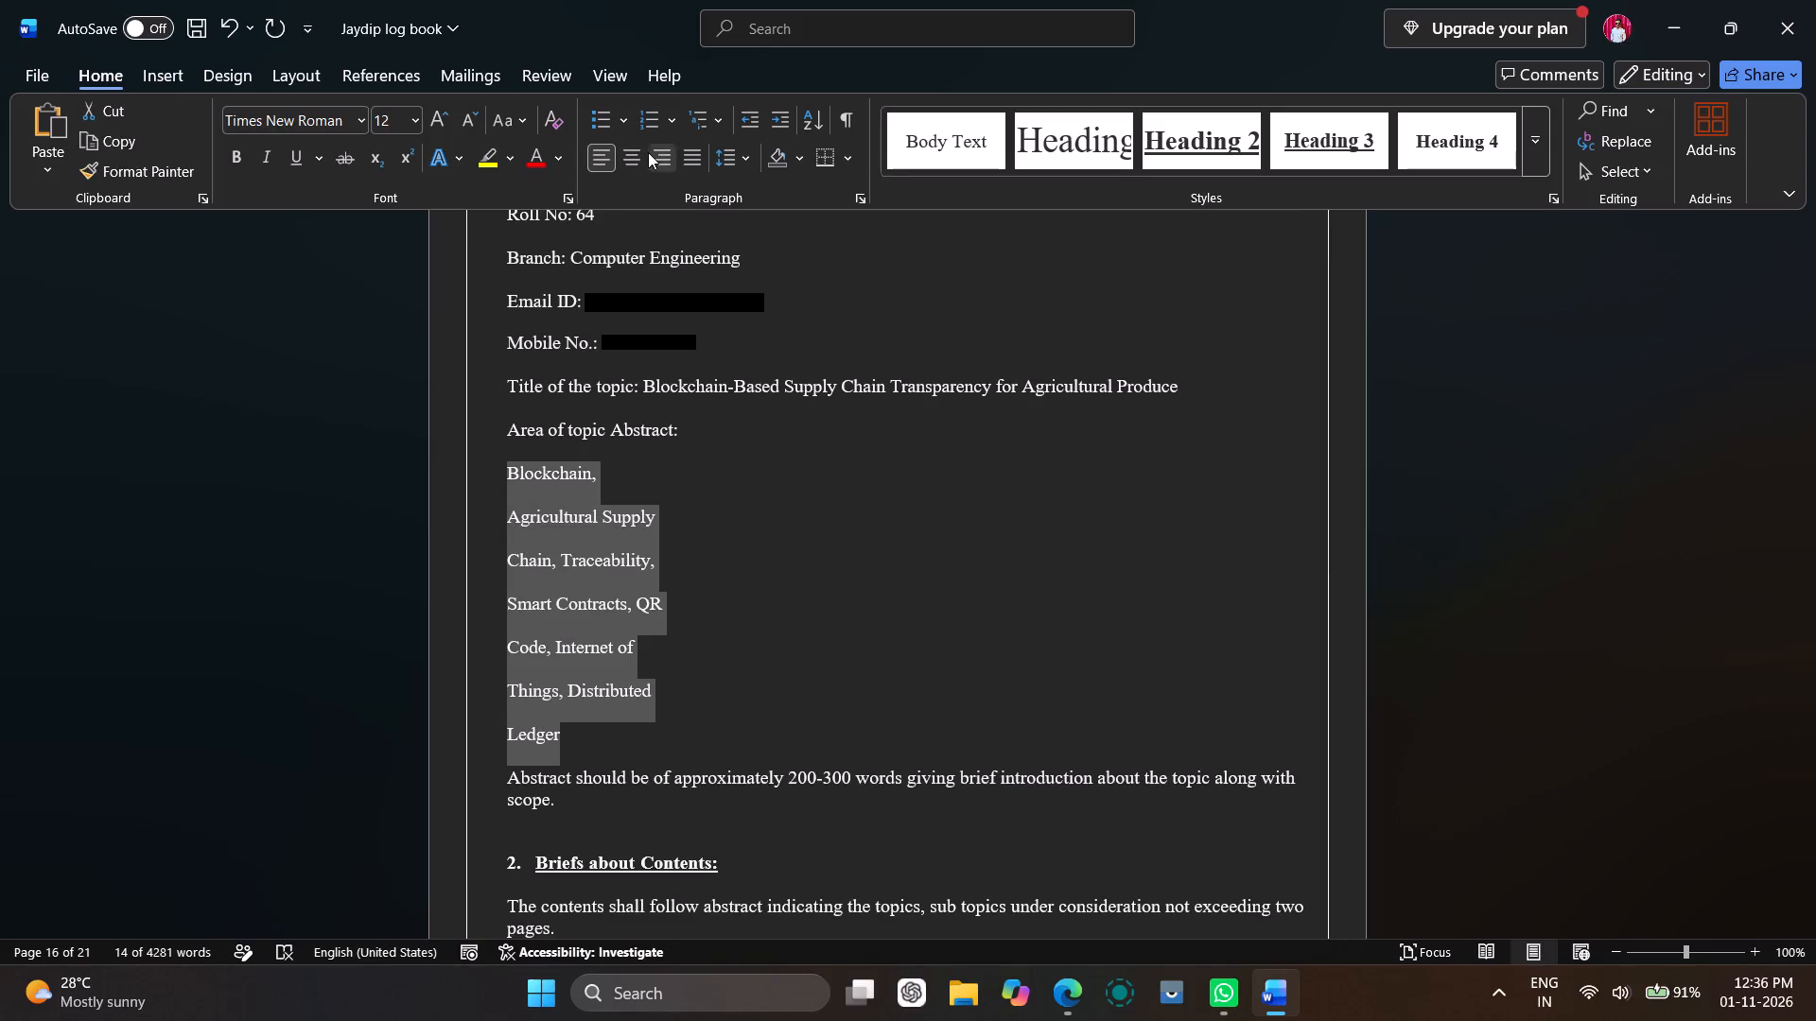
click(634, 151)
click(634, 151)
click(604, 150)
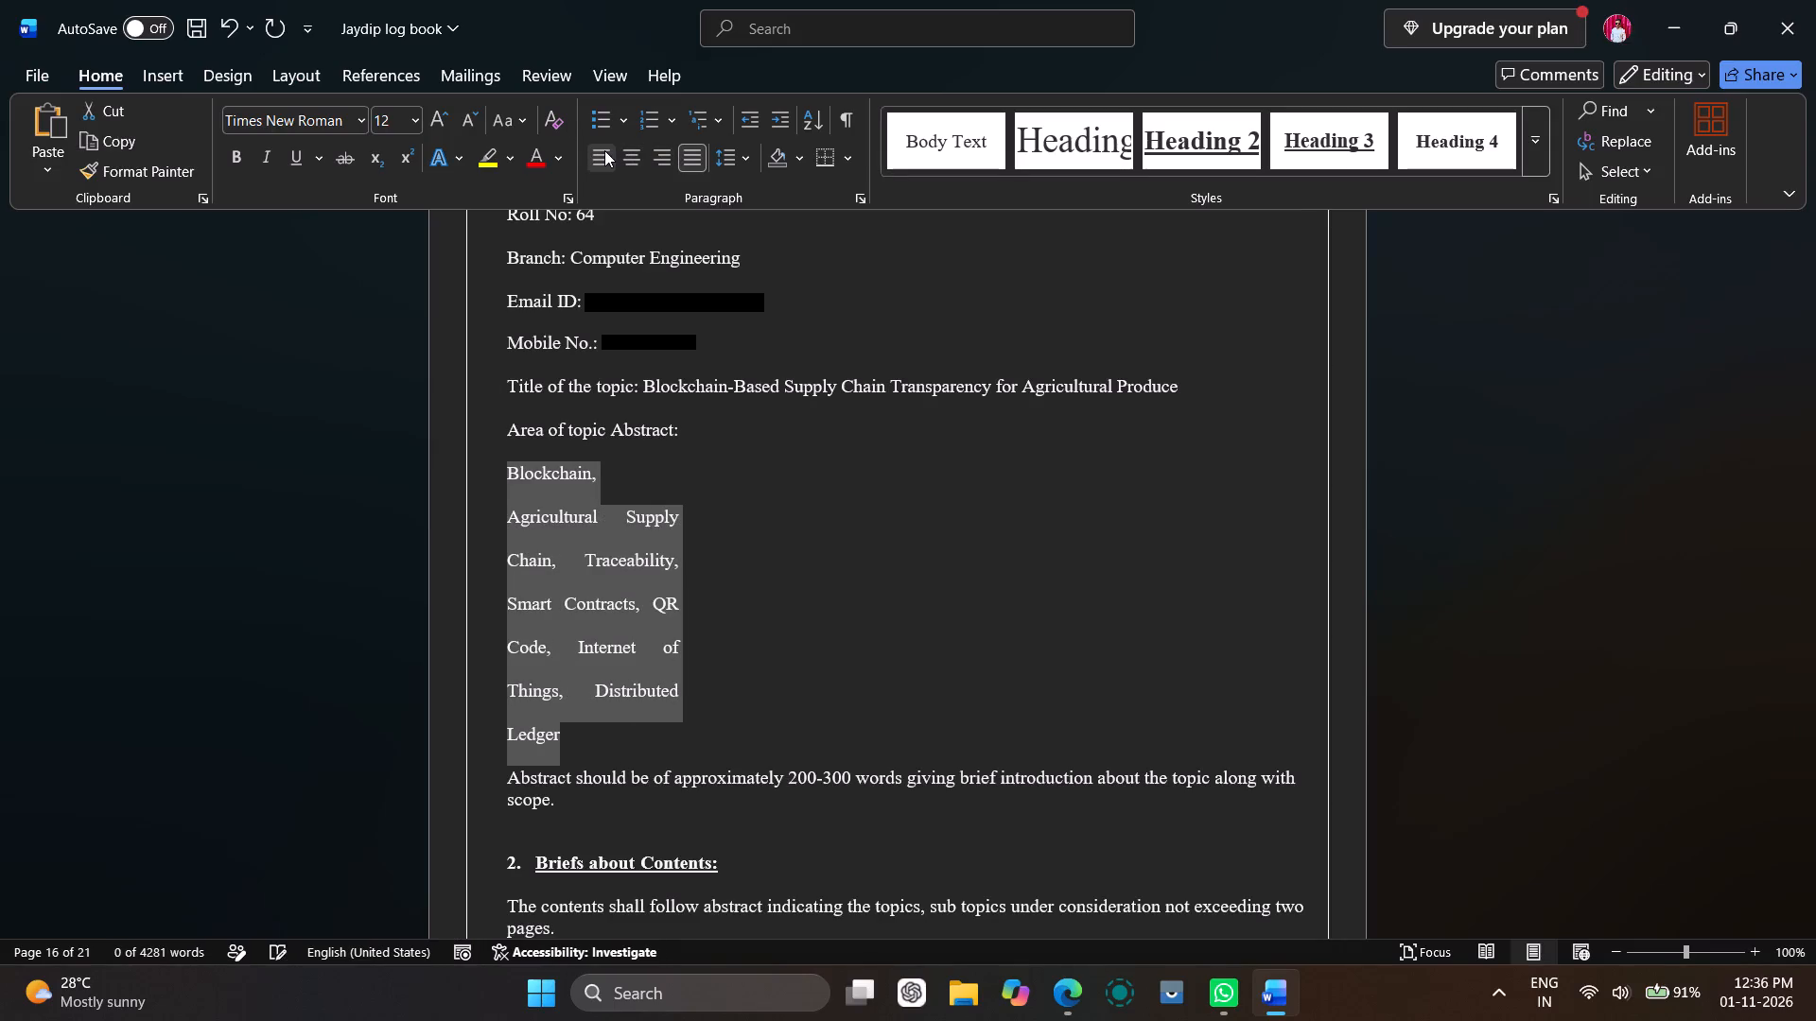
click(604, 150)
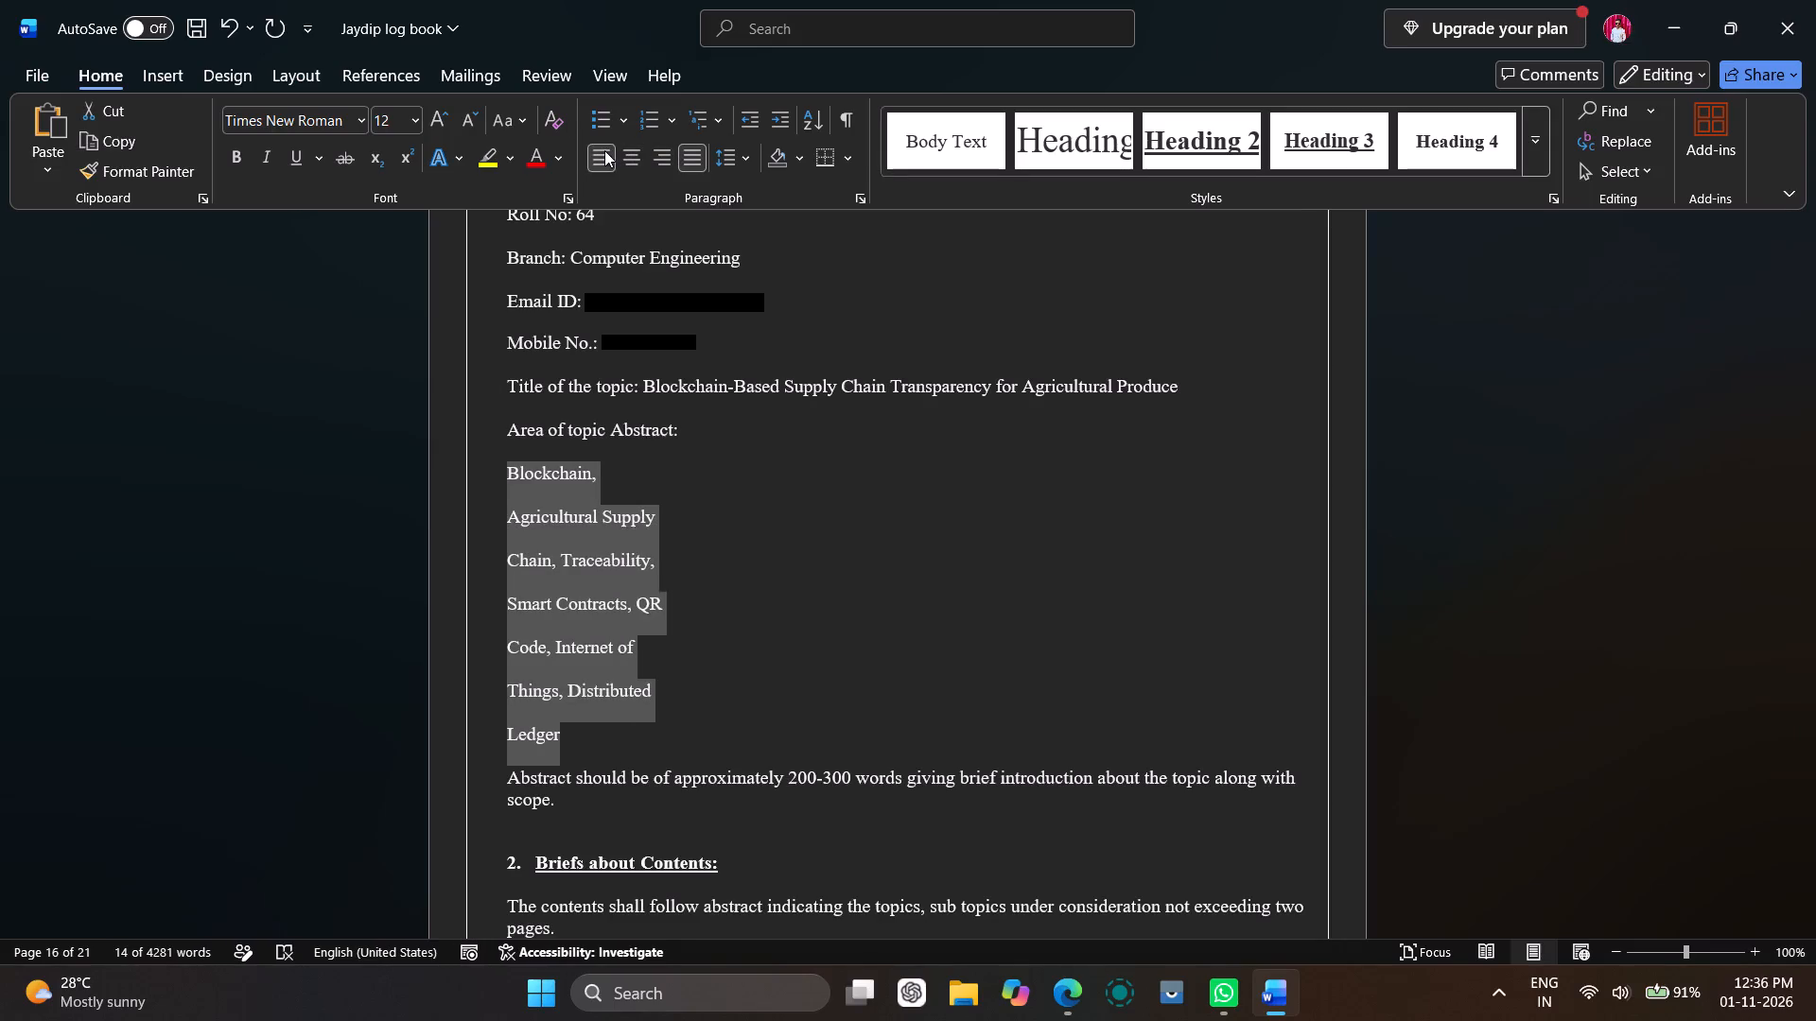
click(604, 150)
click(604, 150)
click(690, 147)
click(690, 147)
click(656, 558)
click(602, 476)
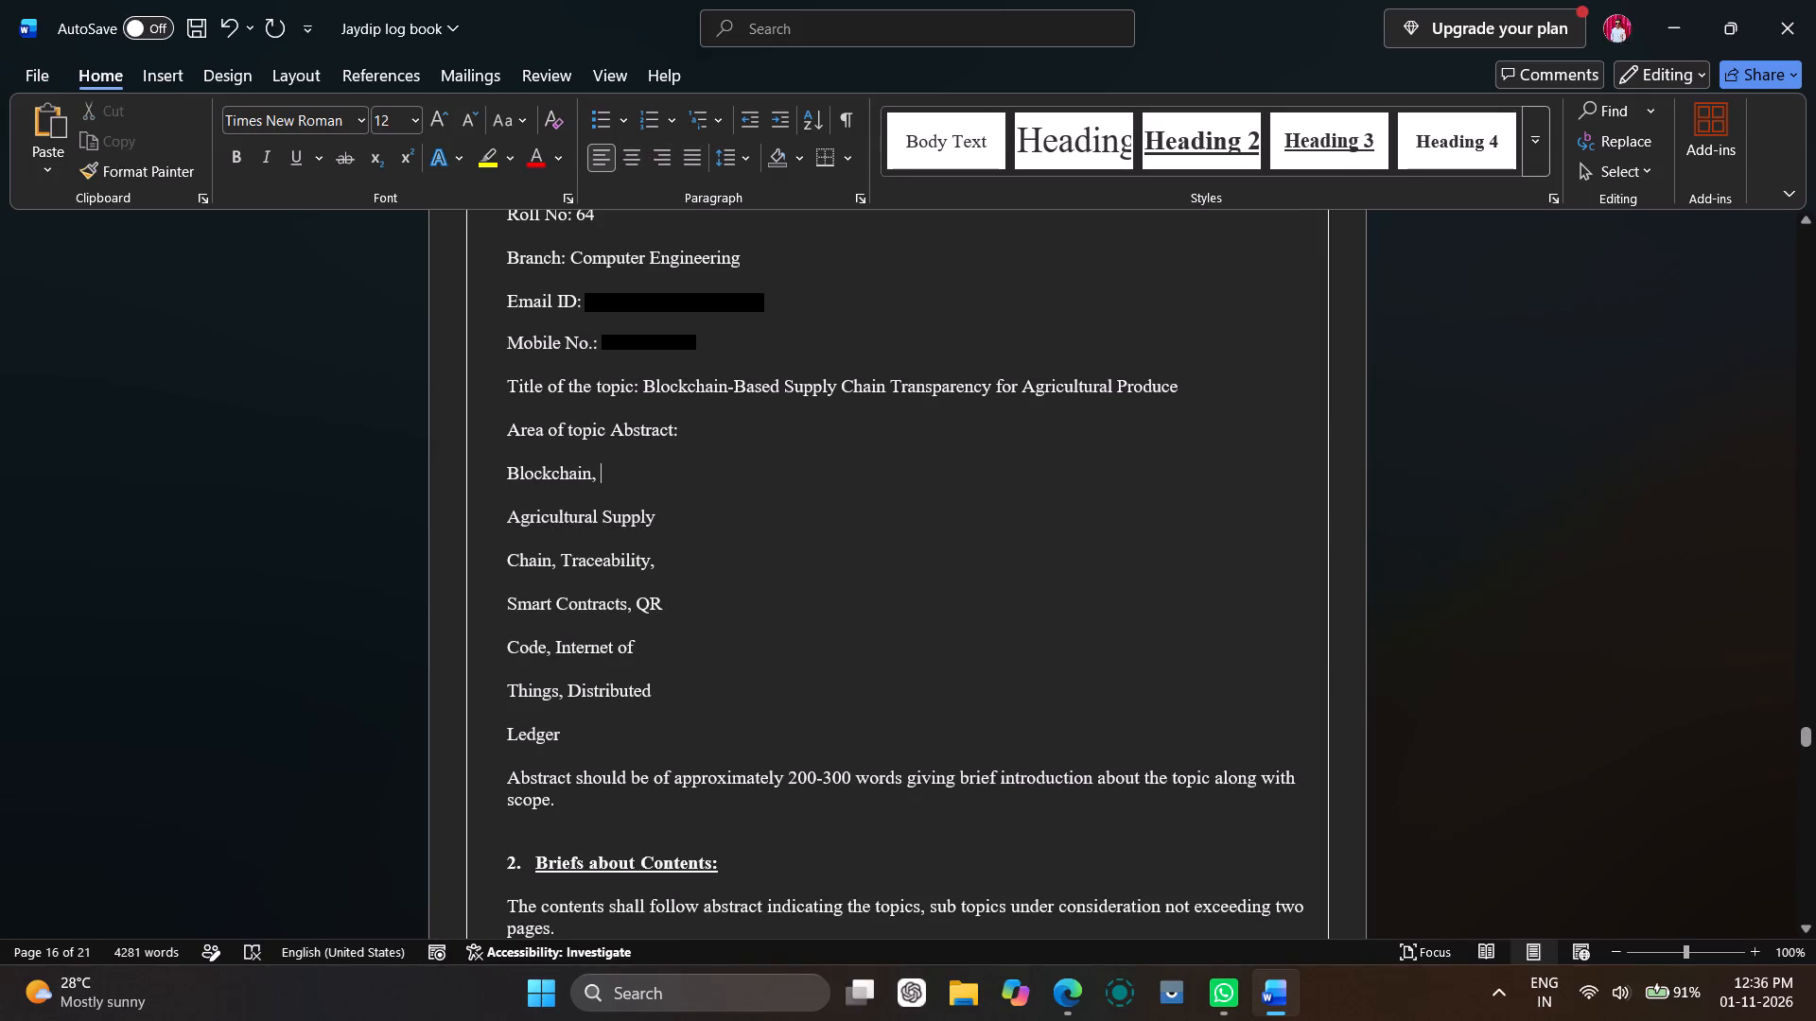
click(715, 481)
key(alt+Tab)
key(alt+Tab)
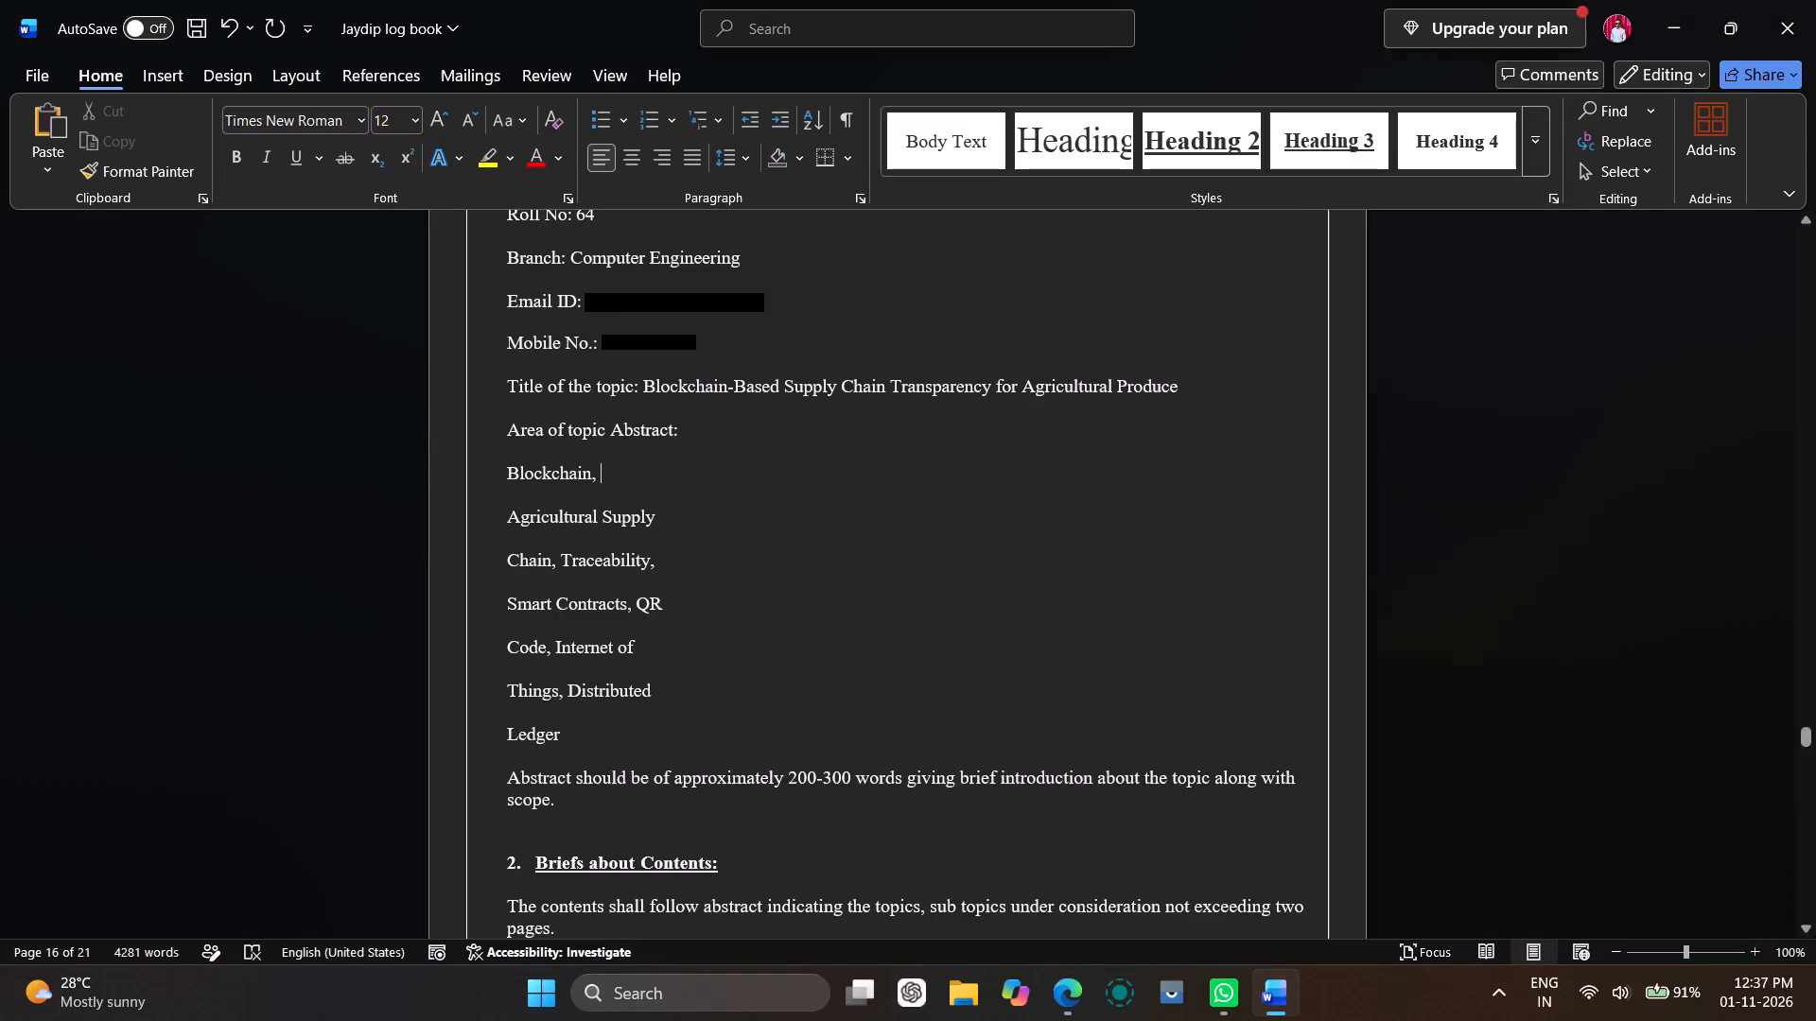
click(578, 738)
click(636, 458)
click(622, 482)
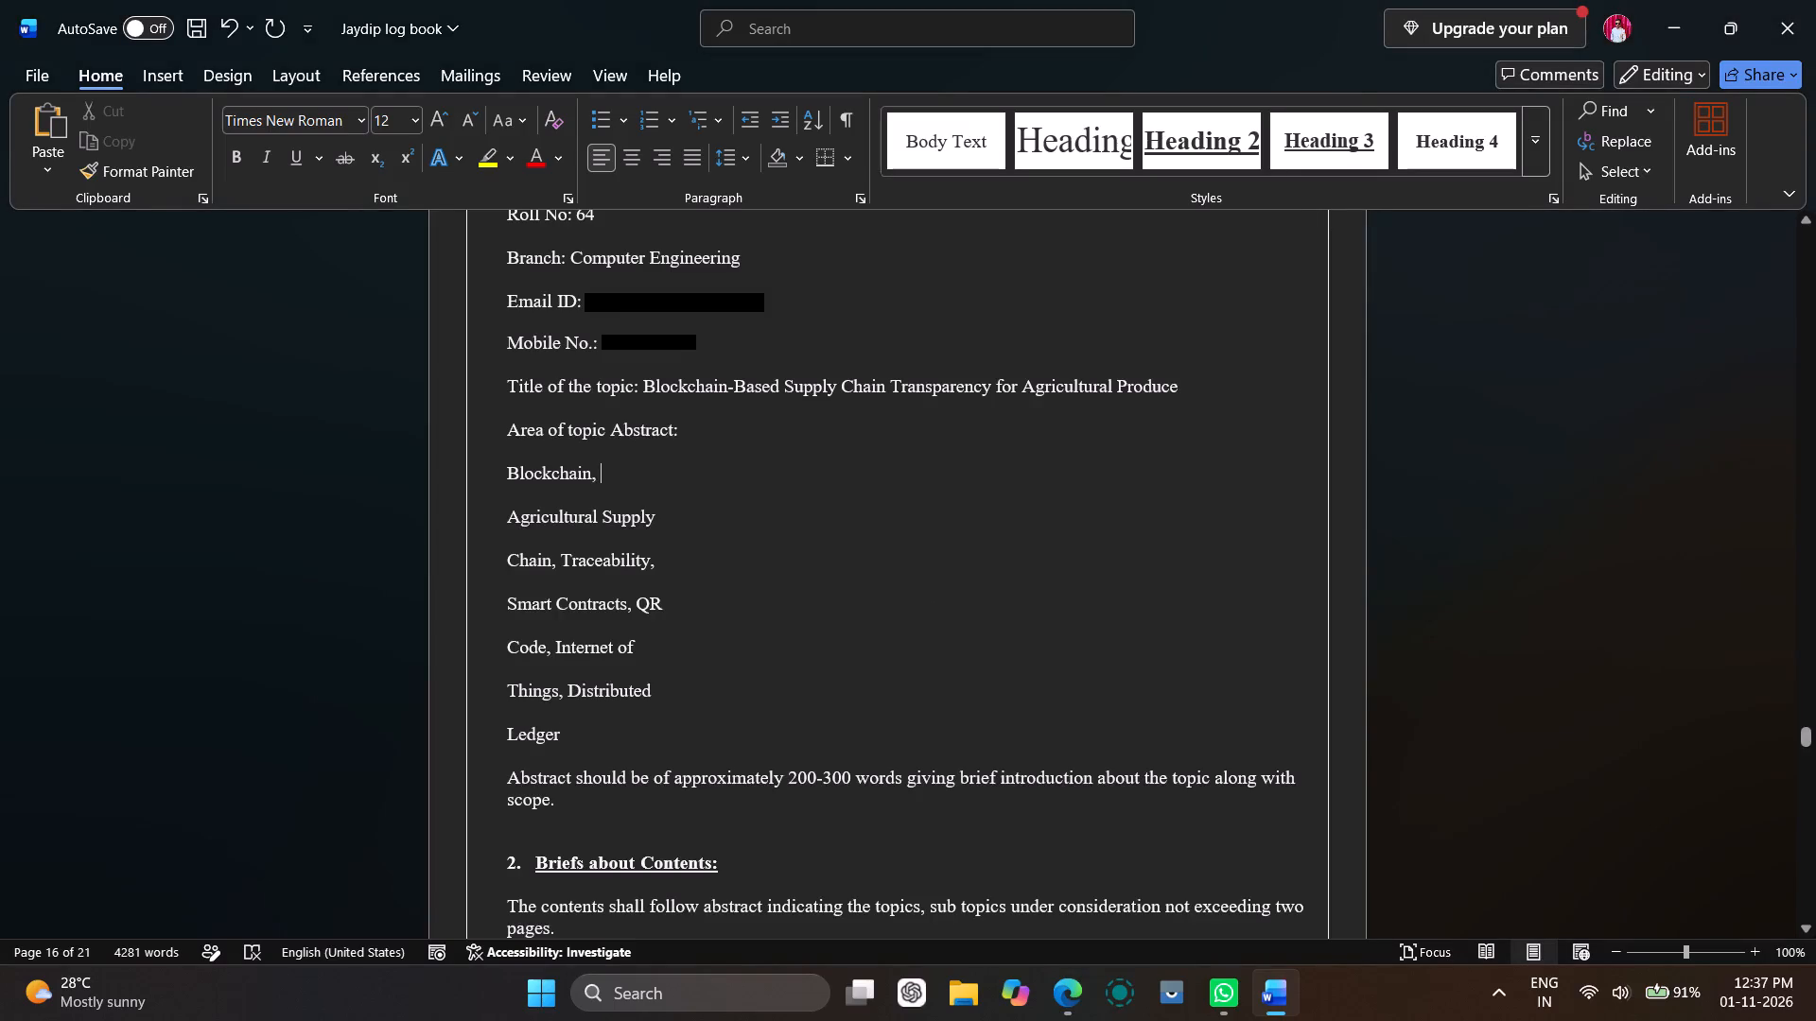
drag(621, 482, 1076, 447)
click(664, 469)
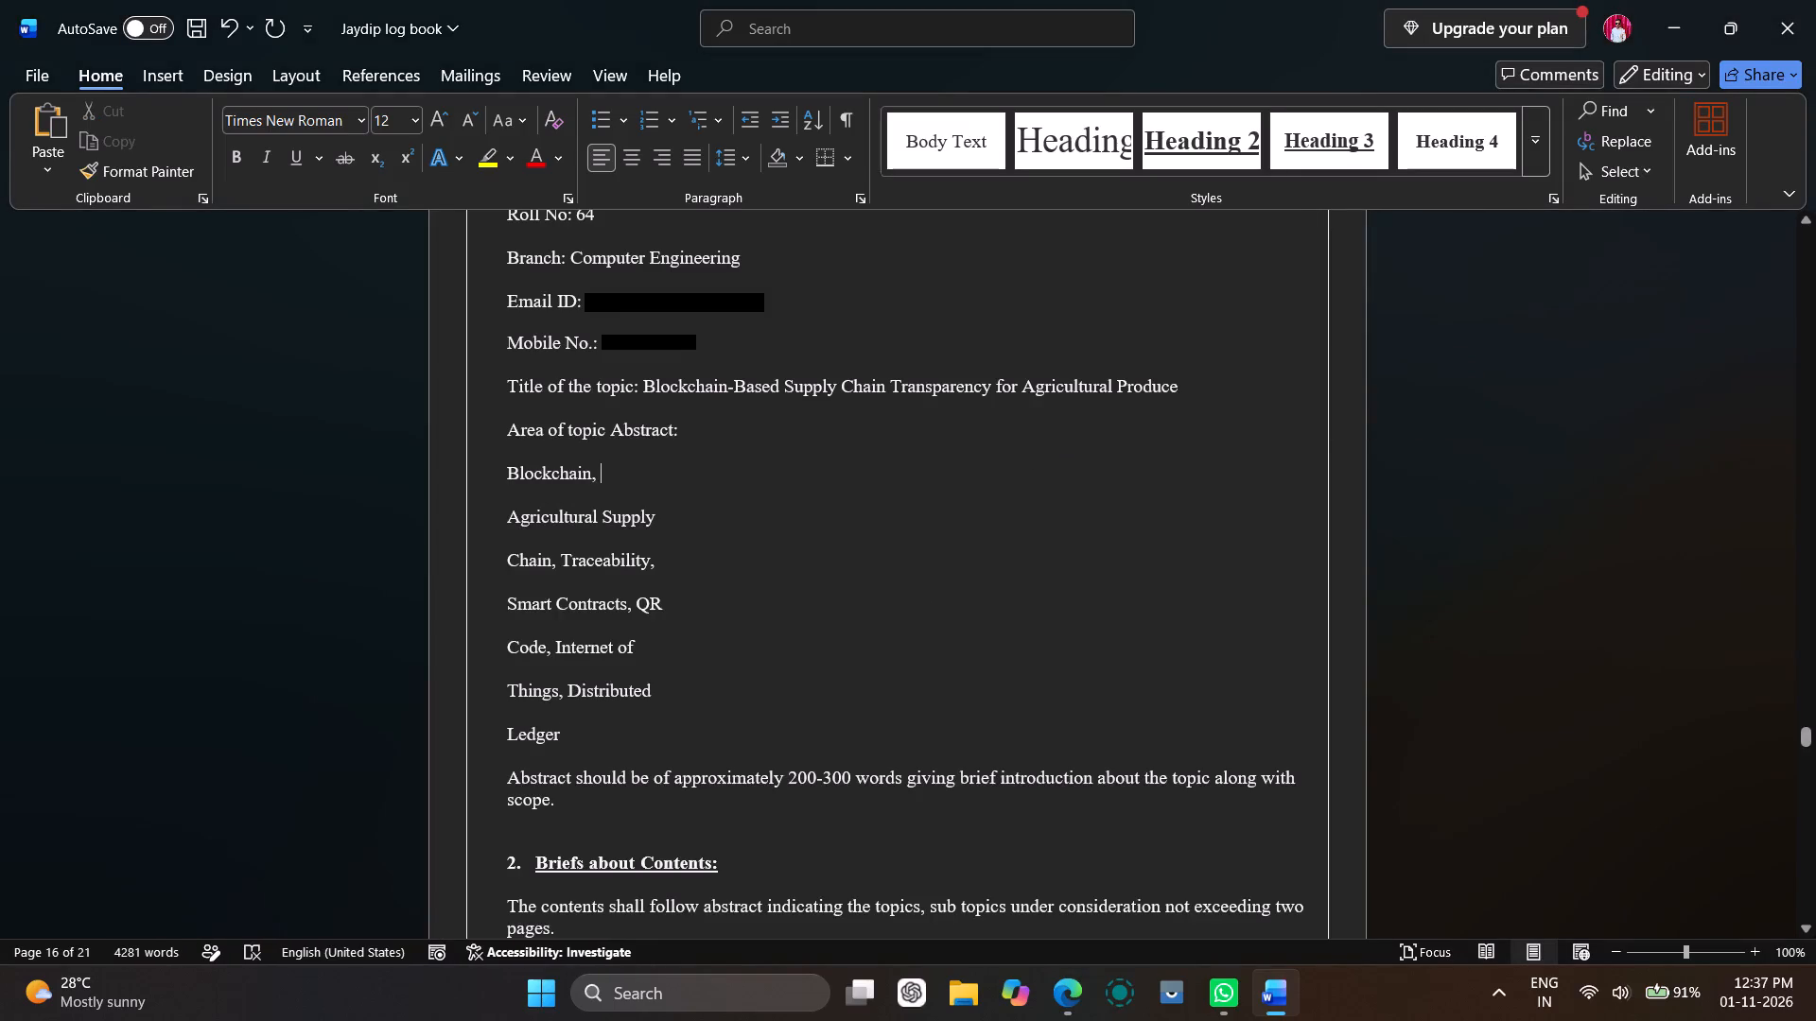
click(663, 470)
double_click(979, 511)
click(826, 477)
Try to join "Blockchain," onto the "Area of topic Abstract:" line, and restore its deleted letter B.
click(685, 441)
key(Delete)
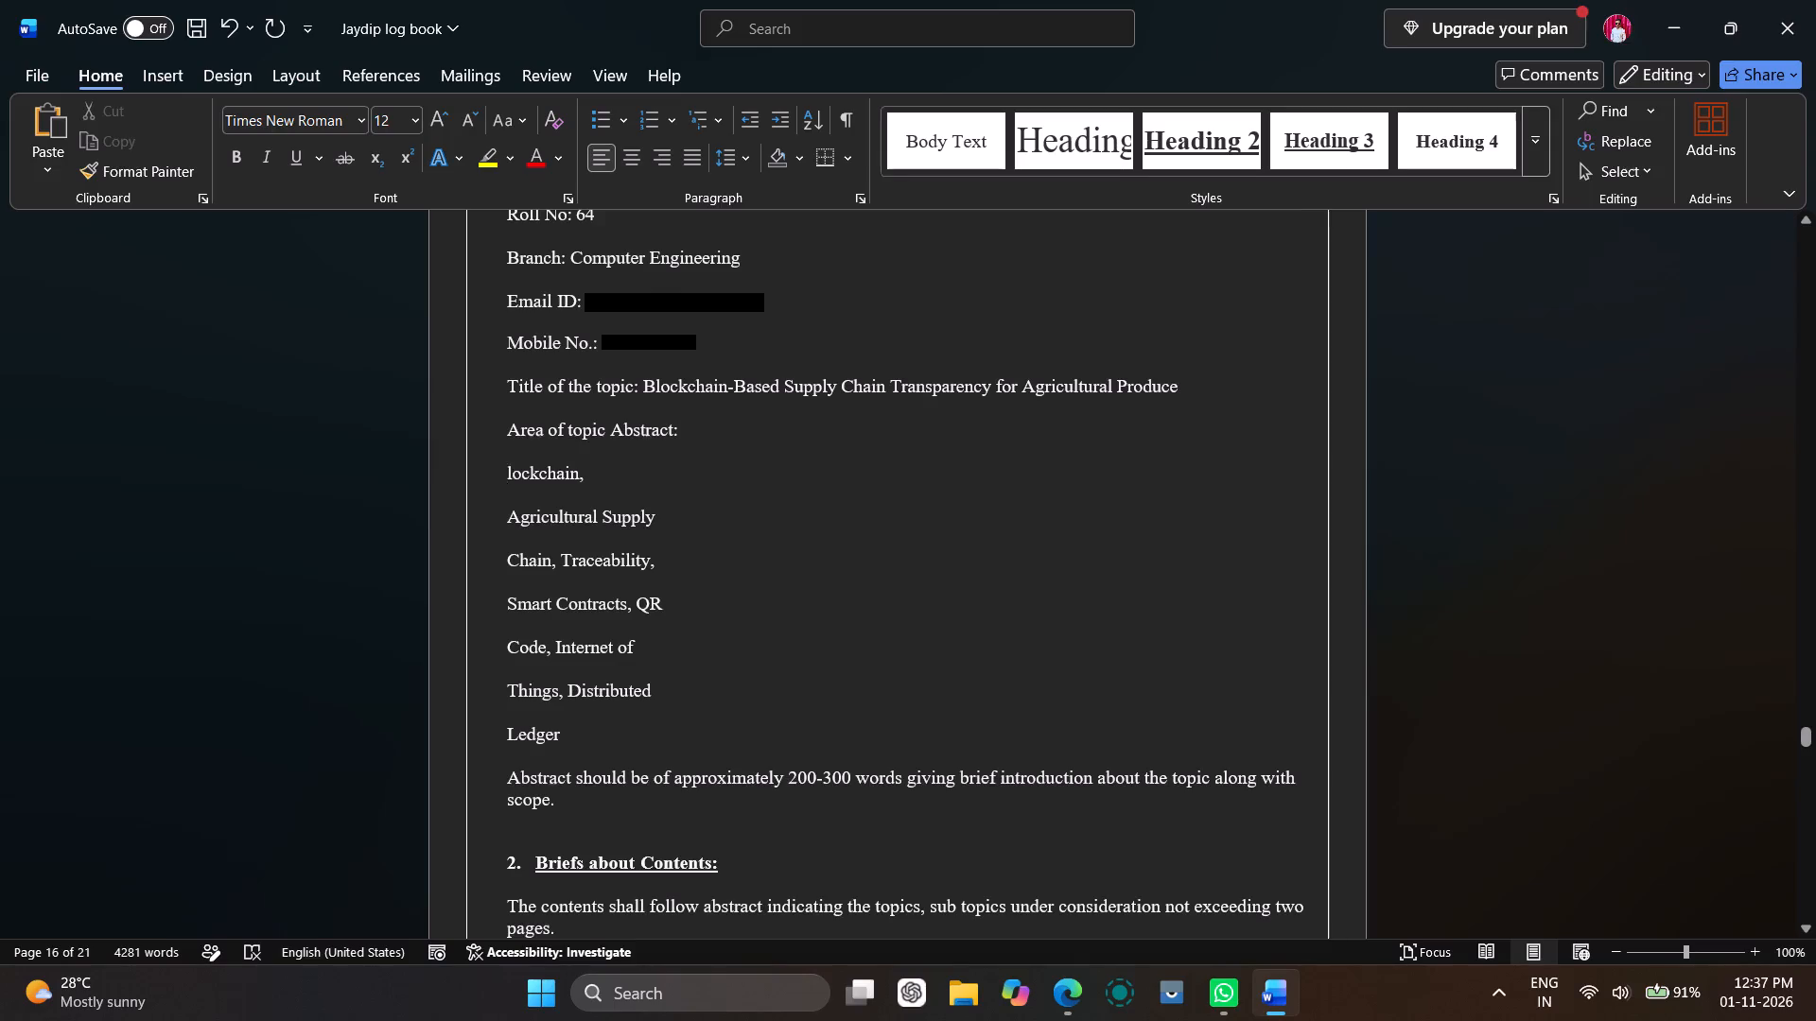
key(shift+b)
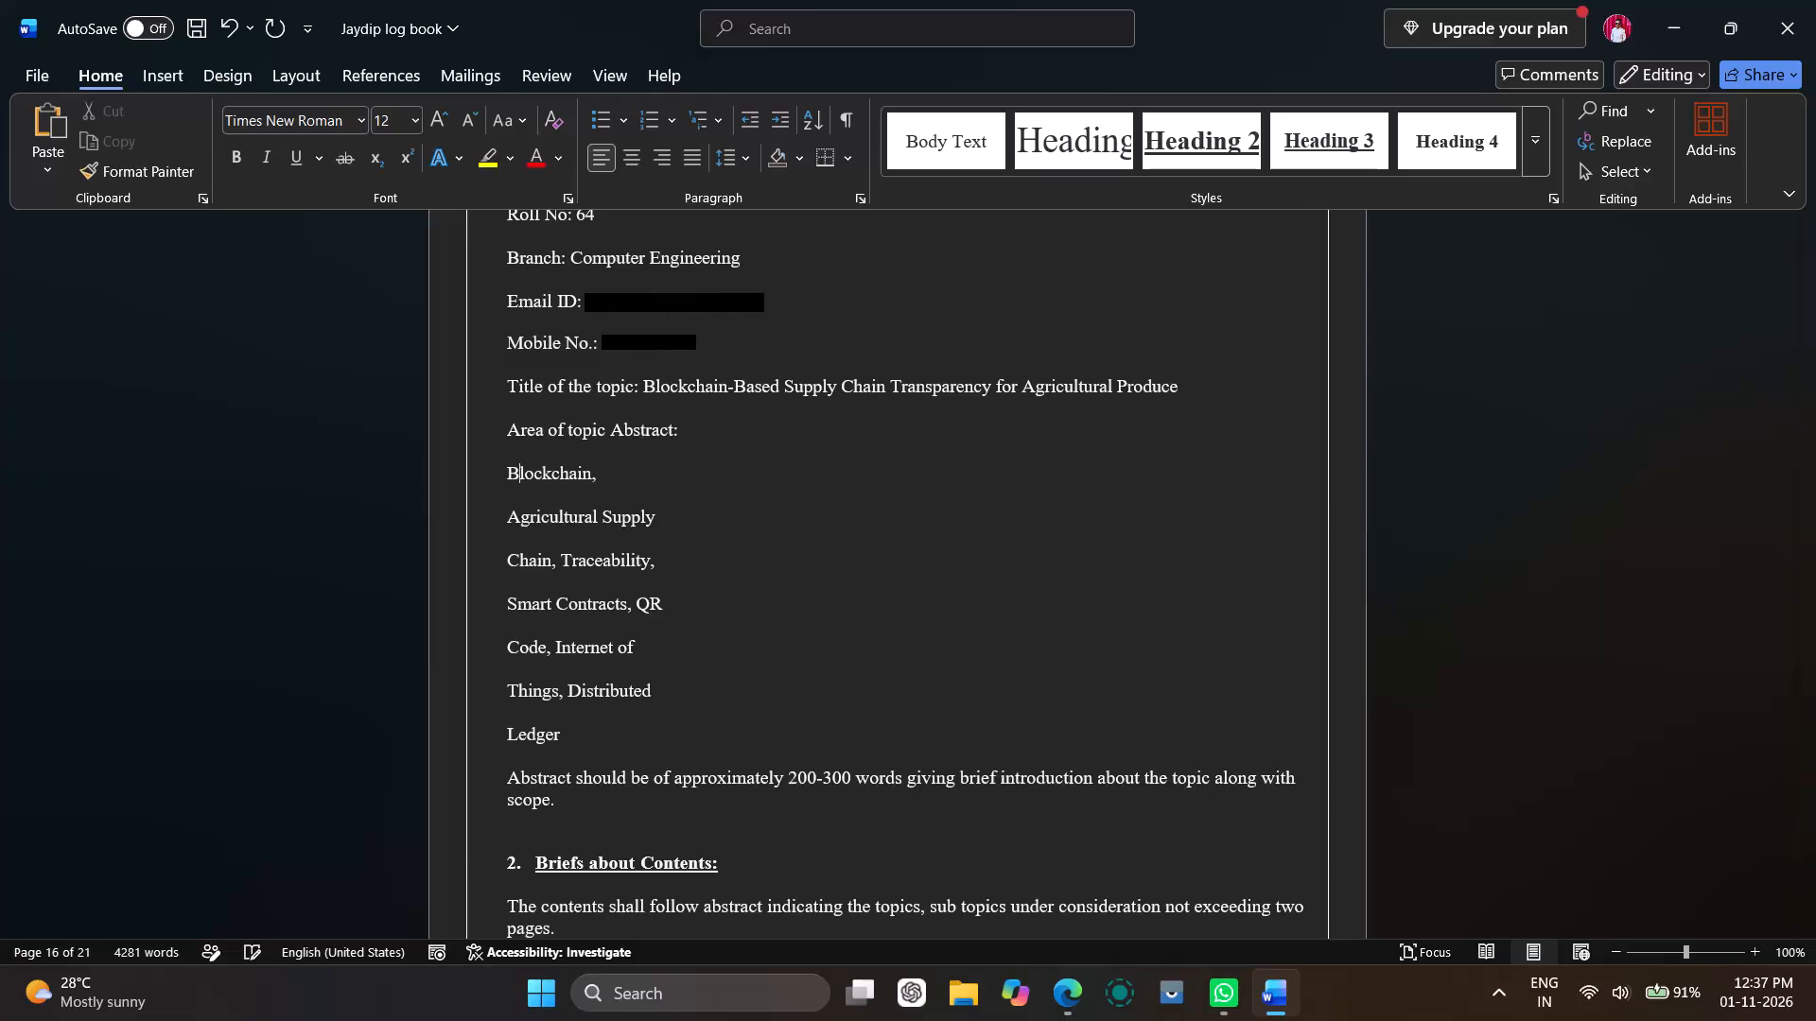
Undo the letter, alignment and line-joining edits, and the pasting of the area text under "Area of topic Abstract:".
key(ctrl+z)
key(ctrl+z)
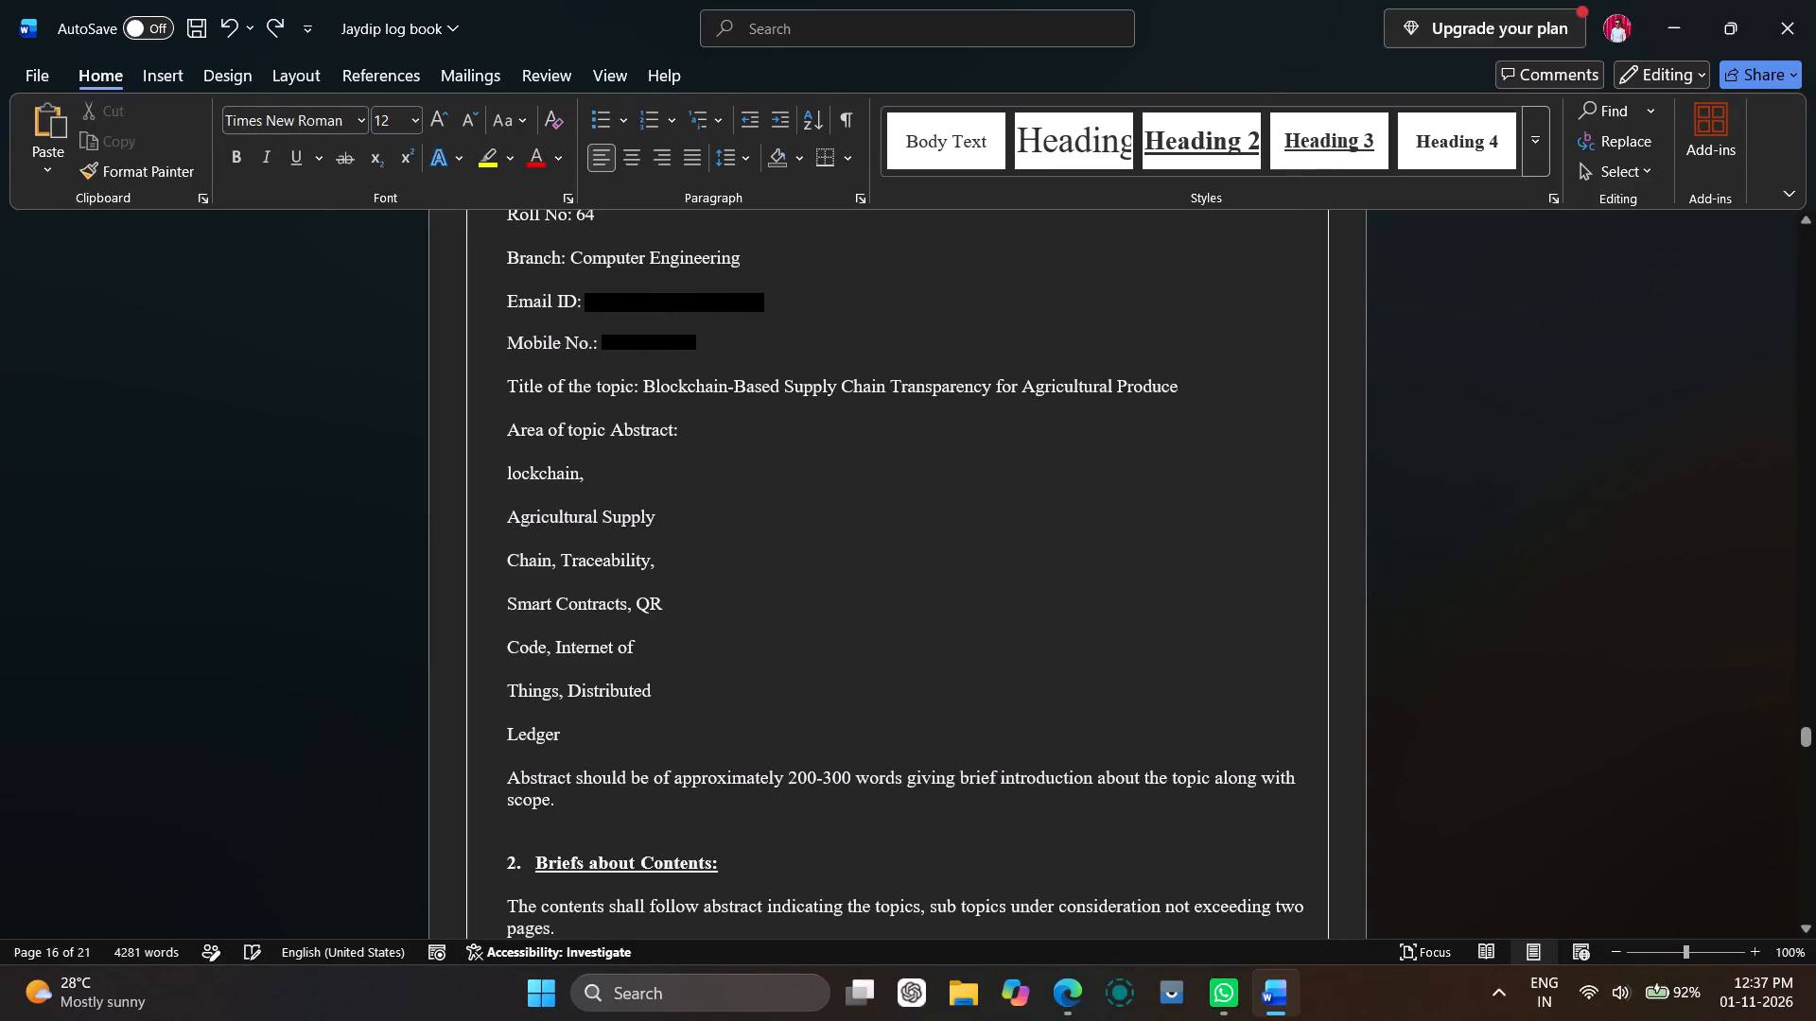
key(ctrl+z)
key(ctrl+z)
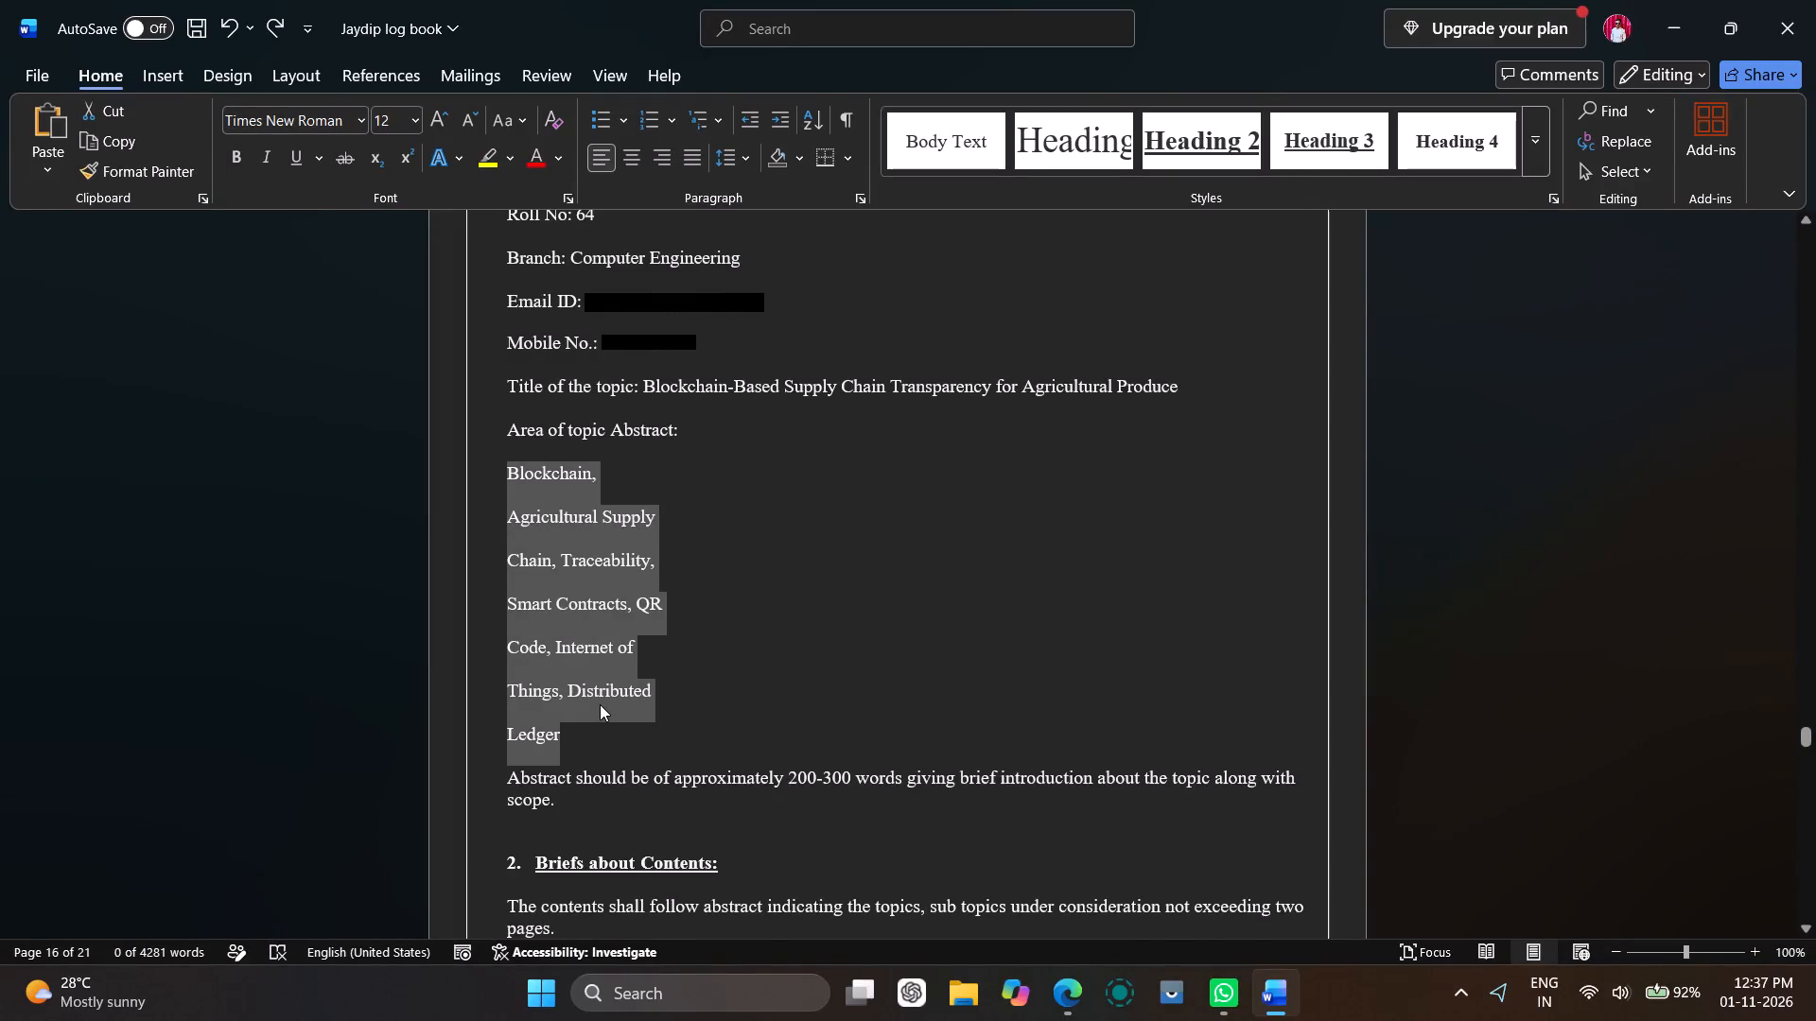
key(ctrl+z)
key(ctrl+z)
key(ctrl+z)
key(ctrl+z)
key(ctrl+z)
key(ctrl+z)
key(ctrl+z)
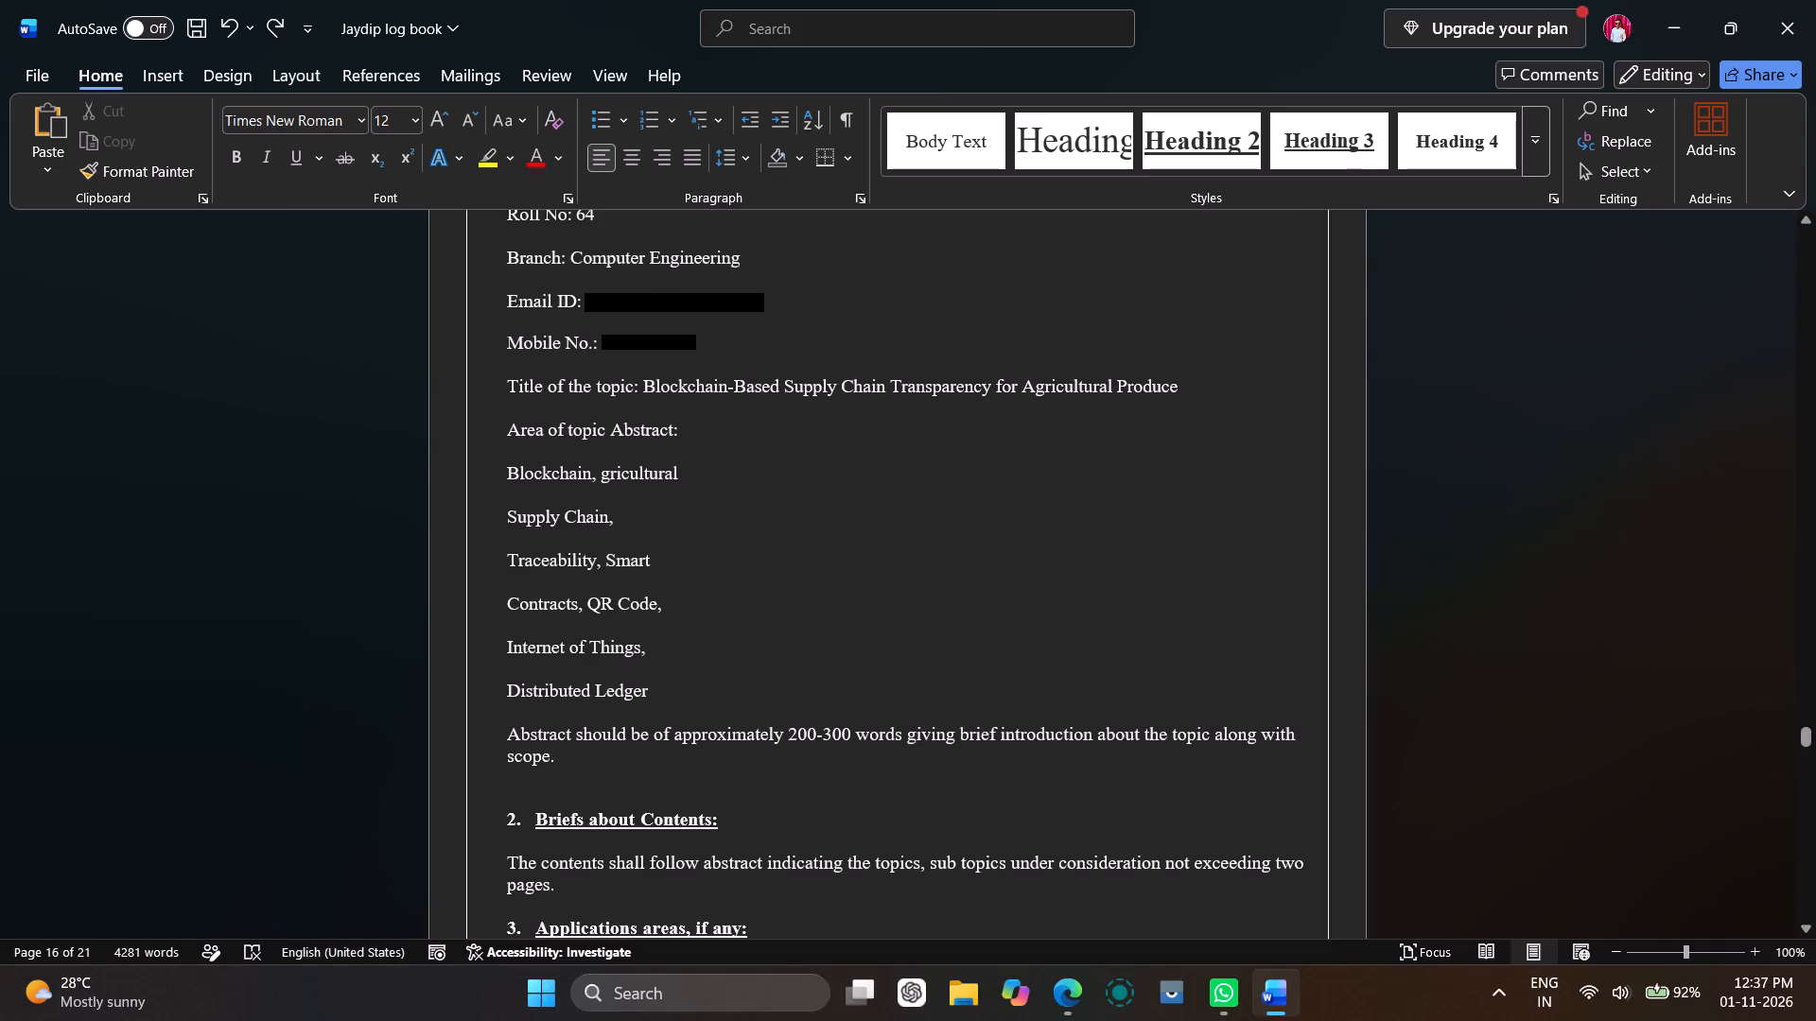
key(ctrl+z)
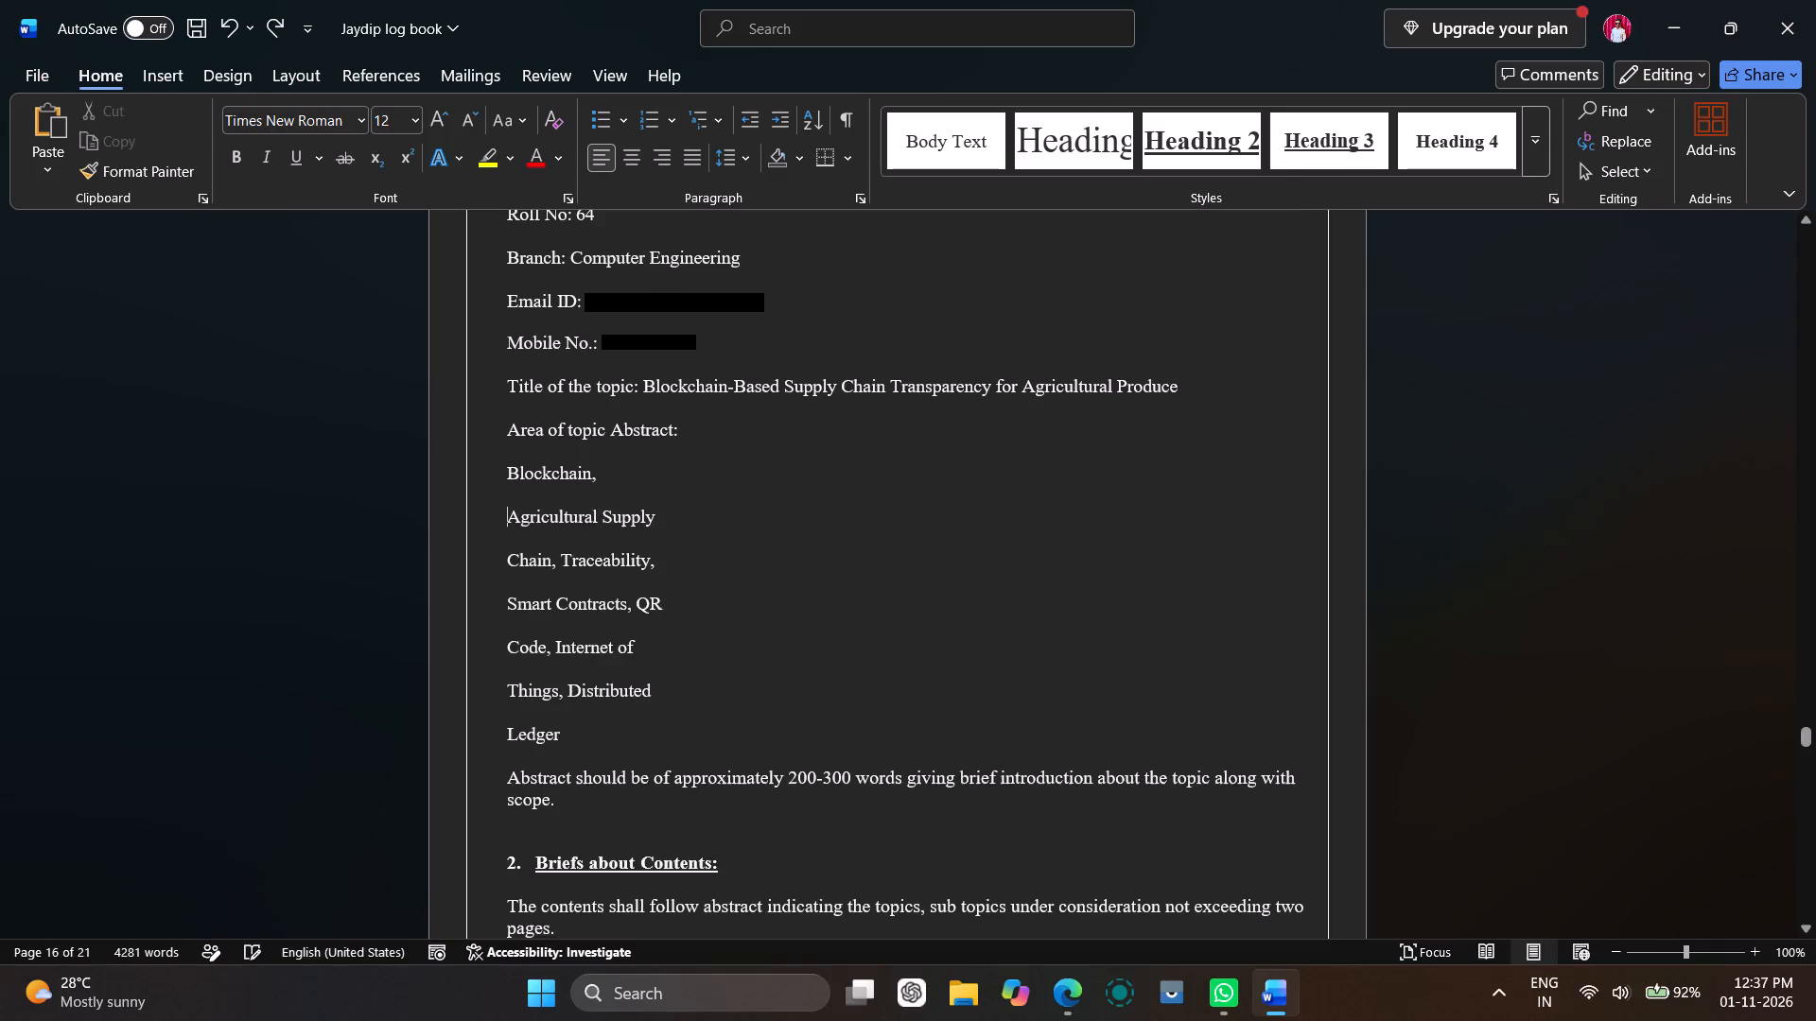
key(ctrl+z)
Return to the end of the "Area of topic Abstract:" line and check the reference PDF's entry for it.
click(711, 436)
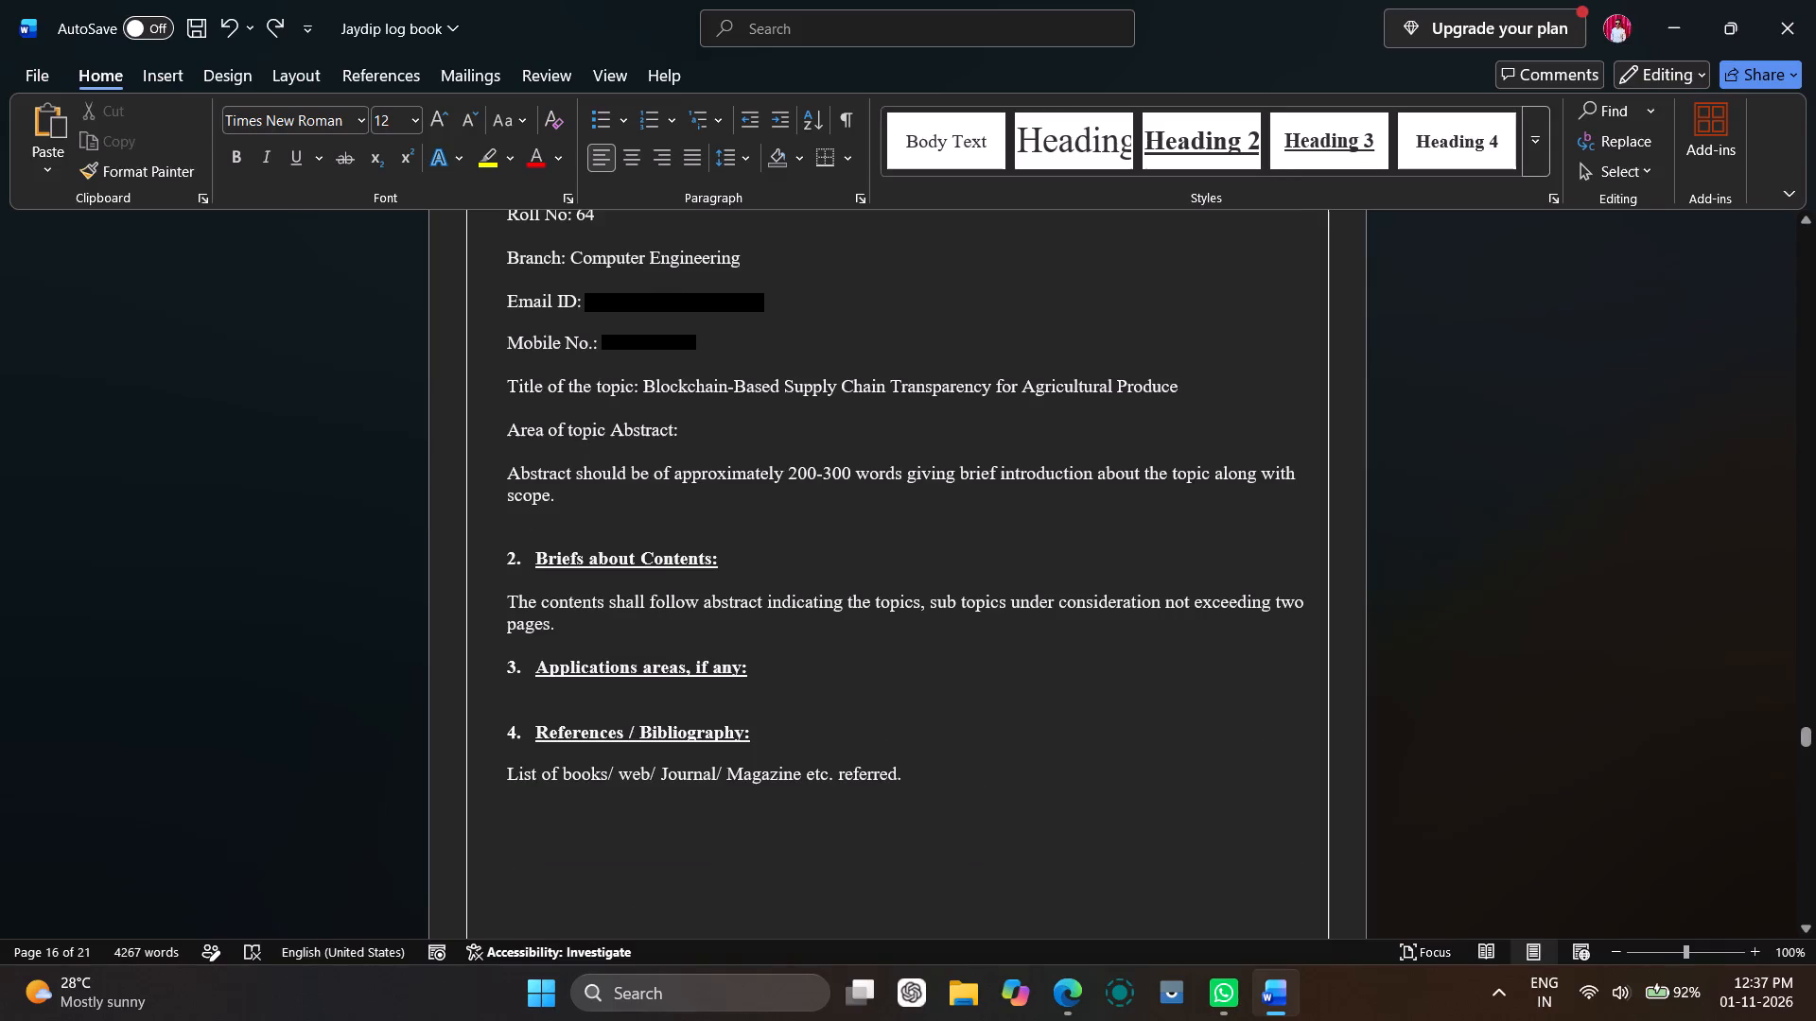
key(alt+Tab)
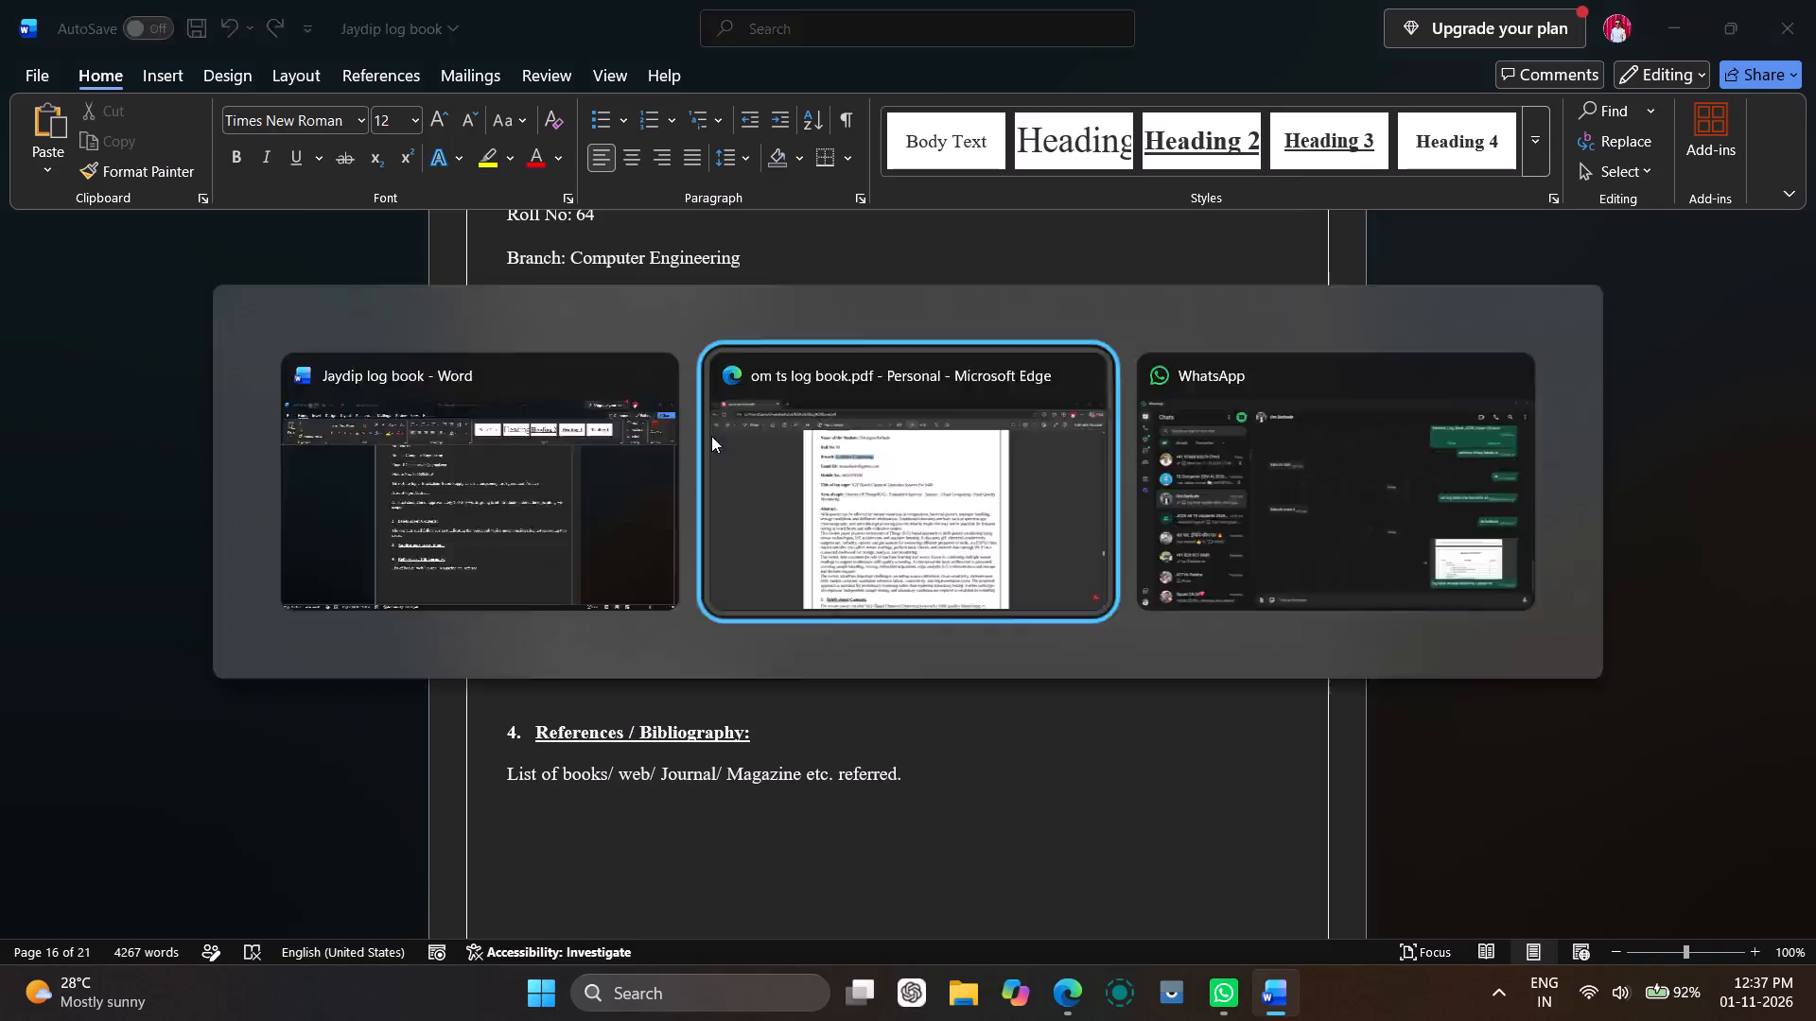
key(alt+Tab)
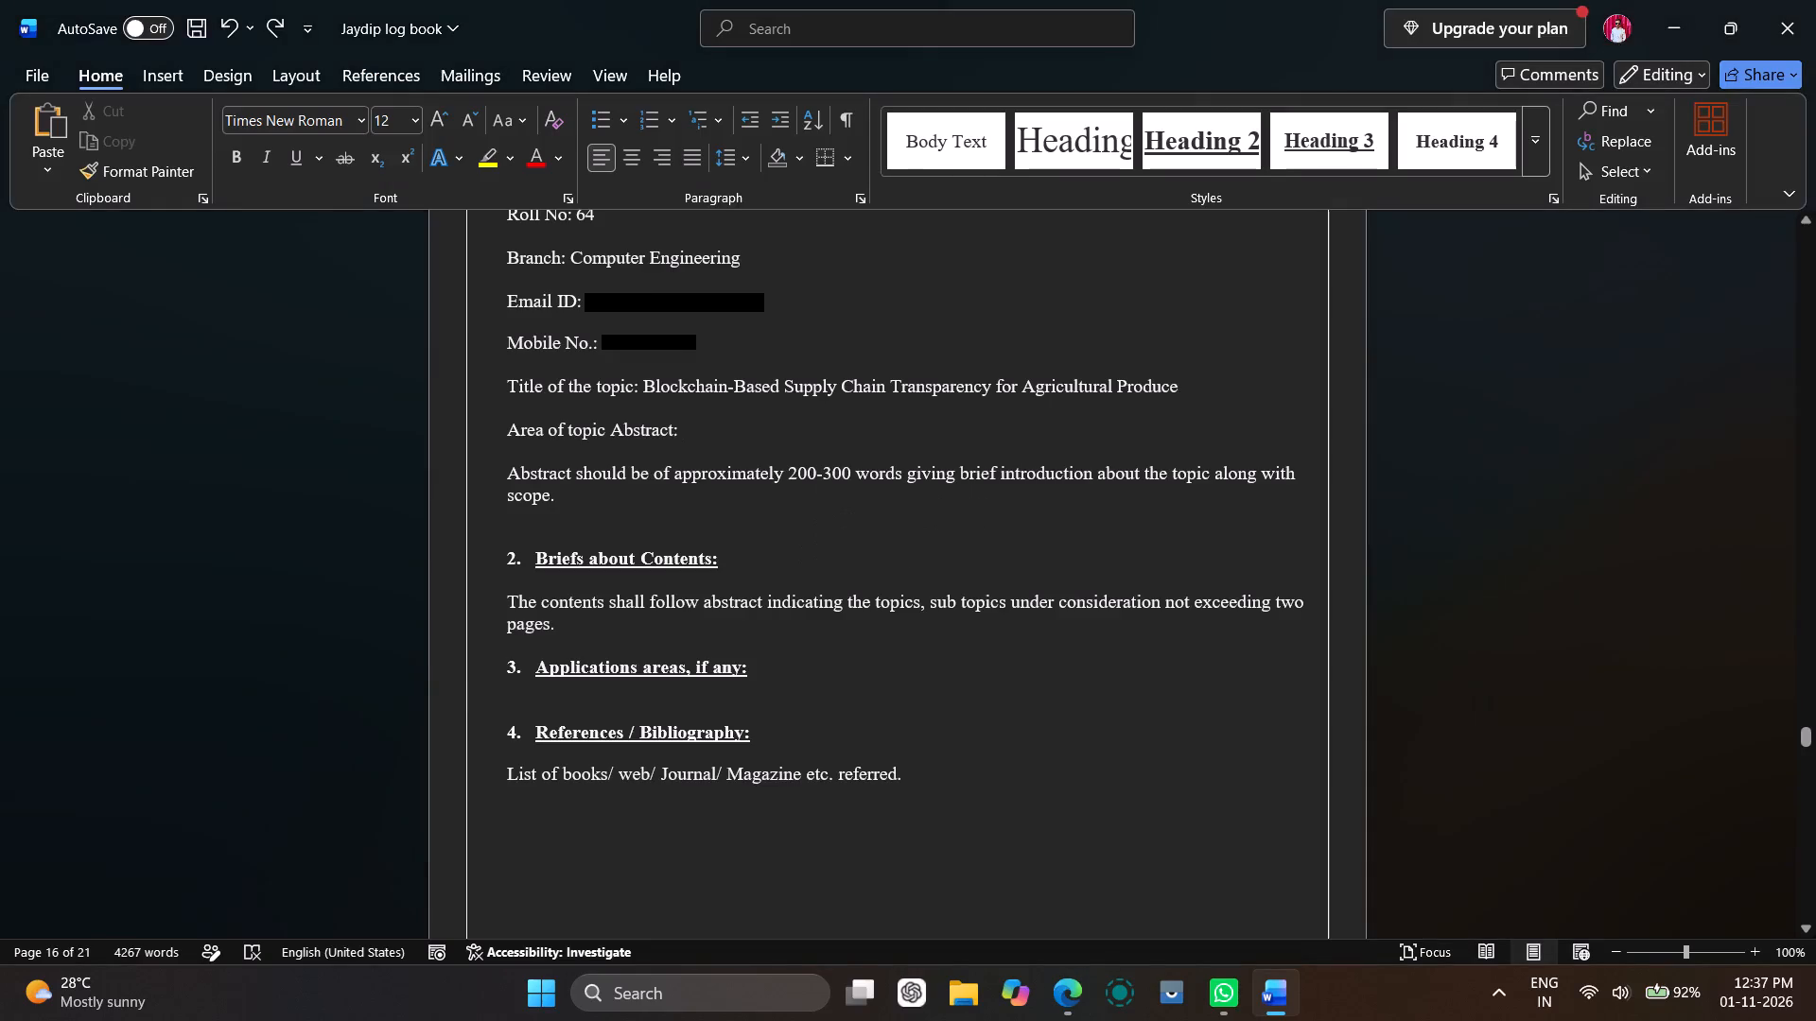
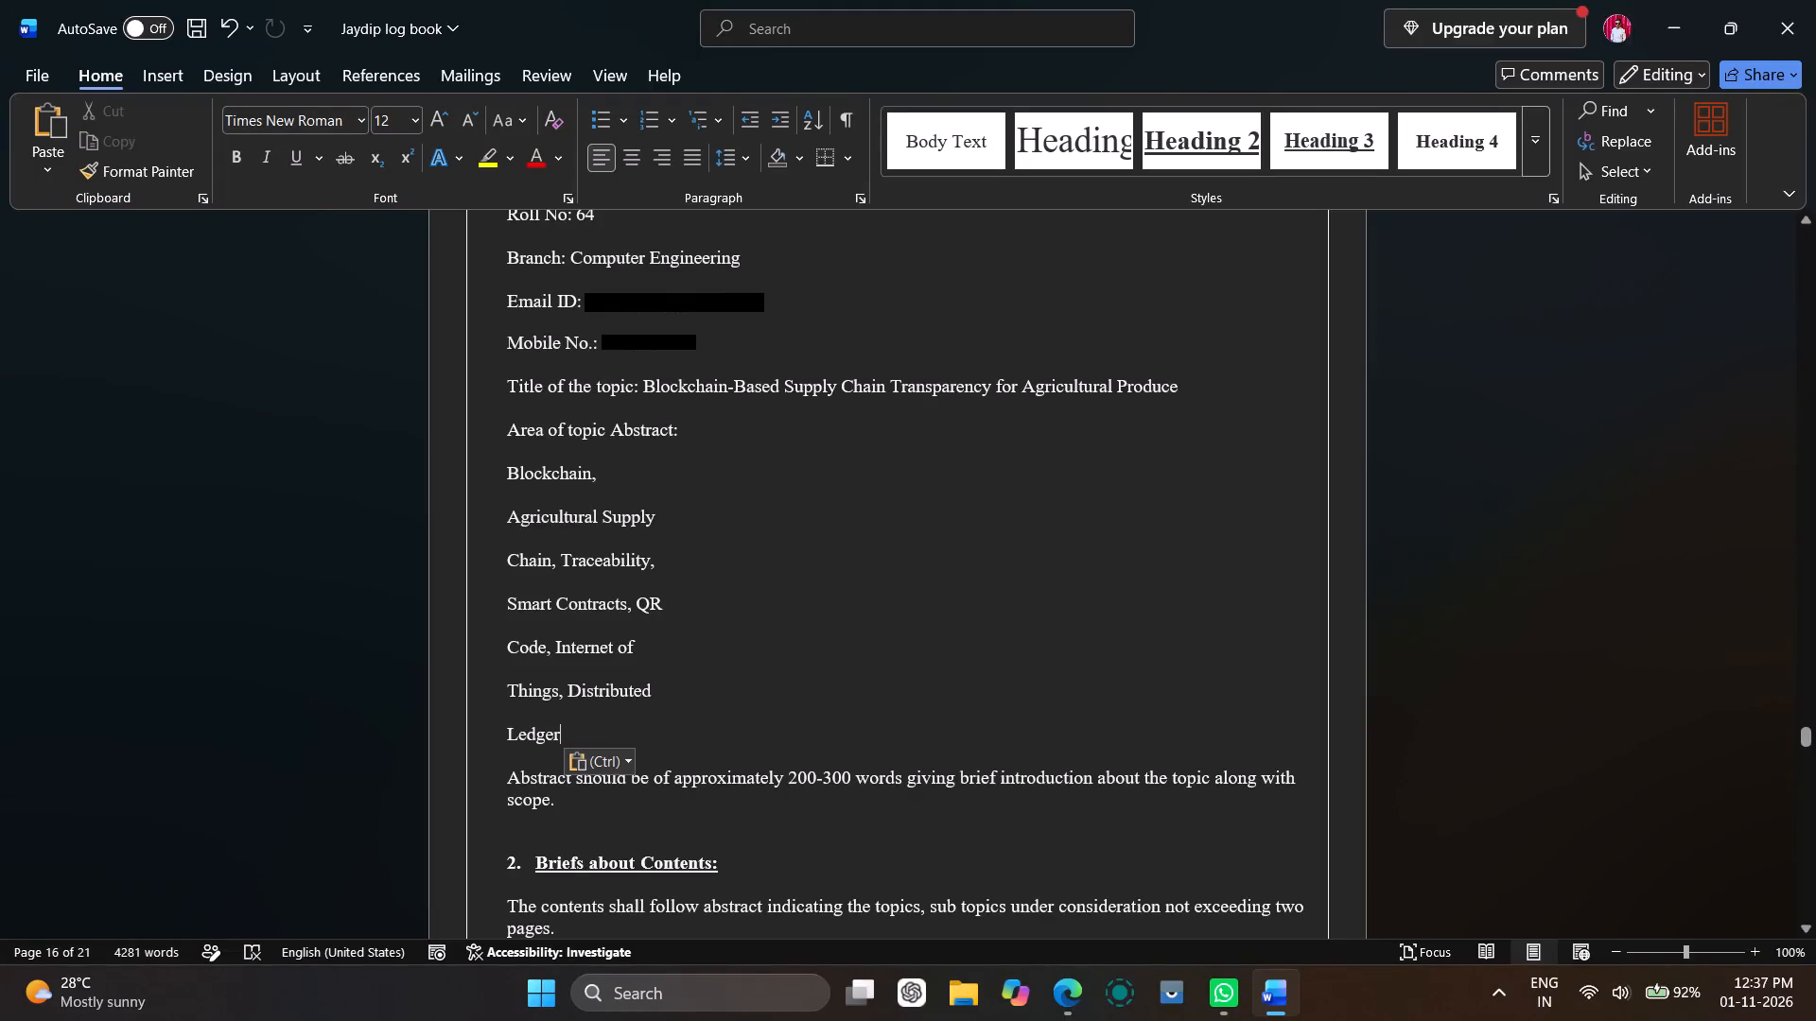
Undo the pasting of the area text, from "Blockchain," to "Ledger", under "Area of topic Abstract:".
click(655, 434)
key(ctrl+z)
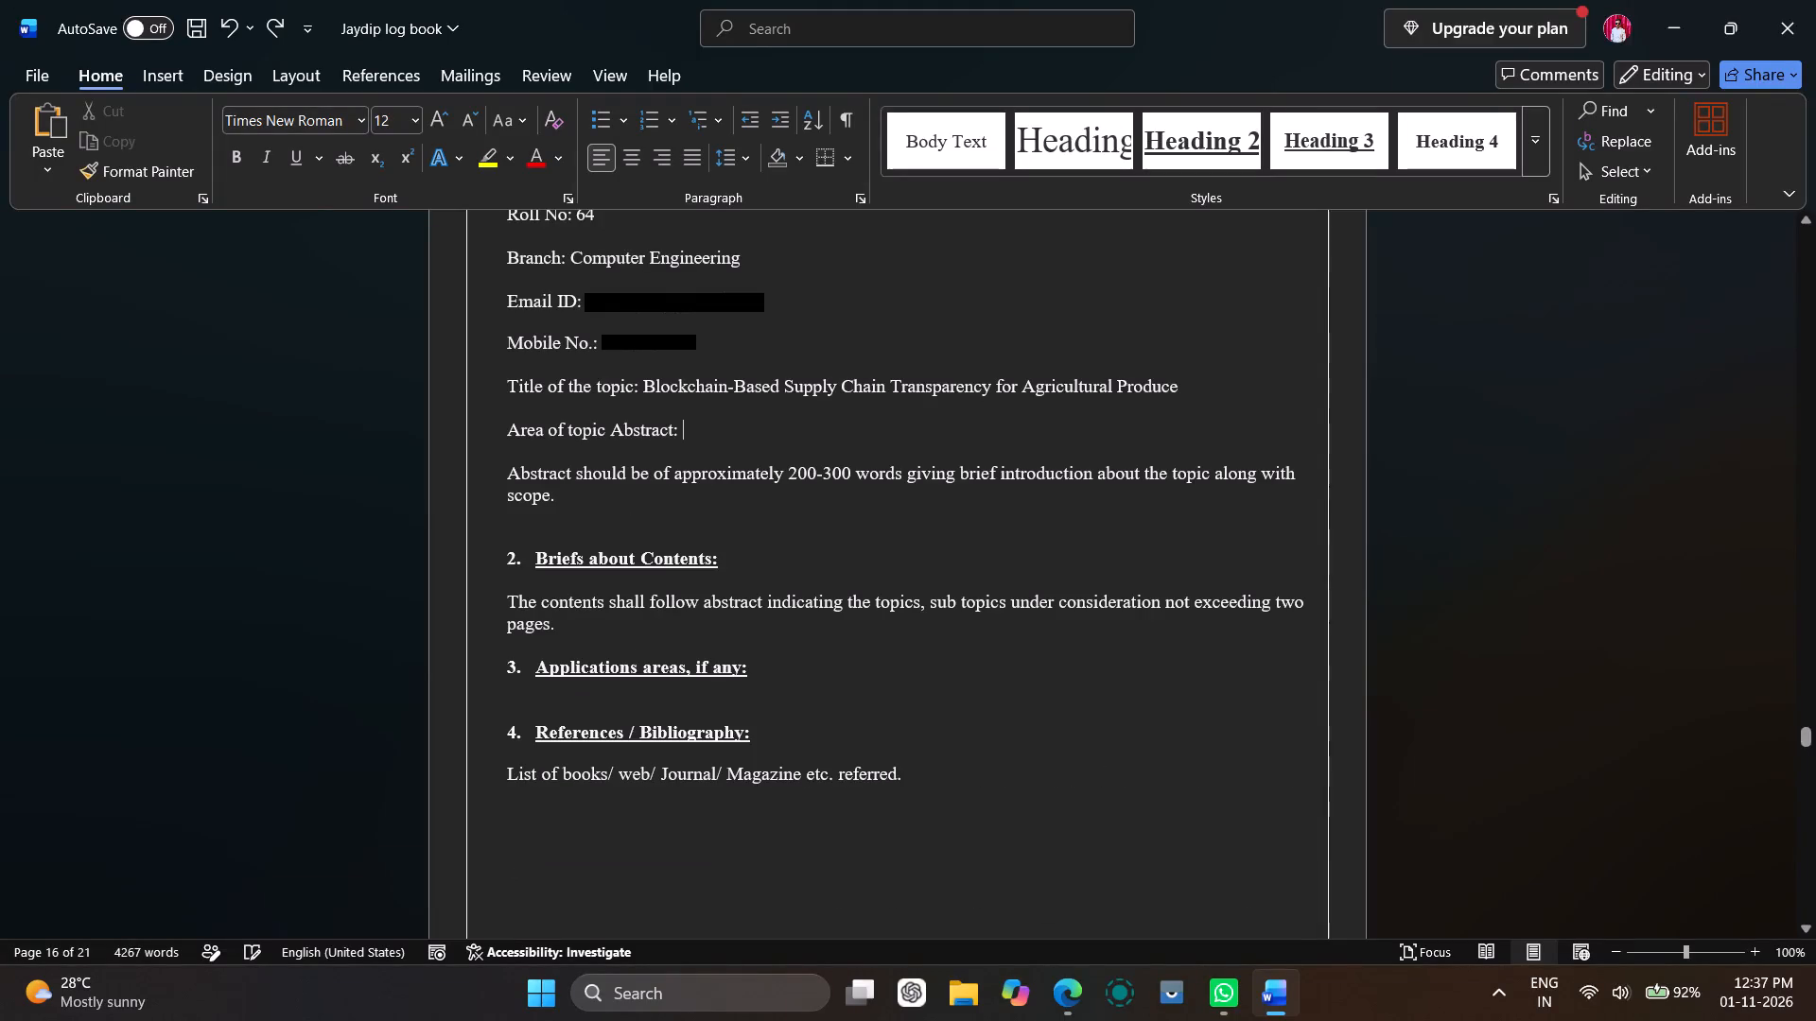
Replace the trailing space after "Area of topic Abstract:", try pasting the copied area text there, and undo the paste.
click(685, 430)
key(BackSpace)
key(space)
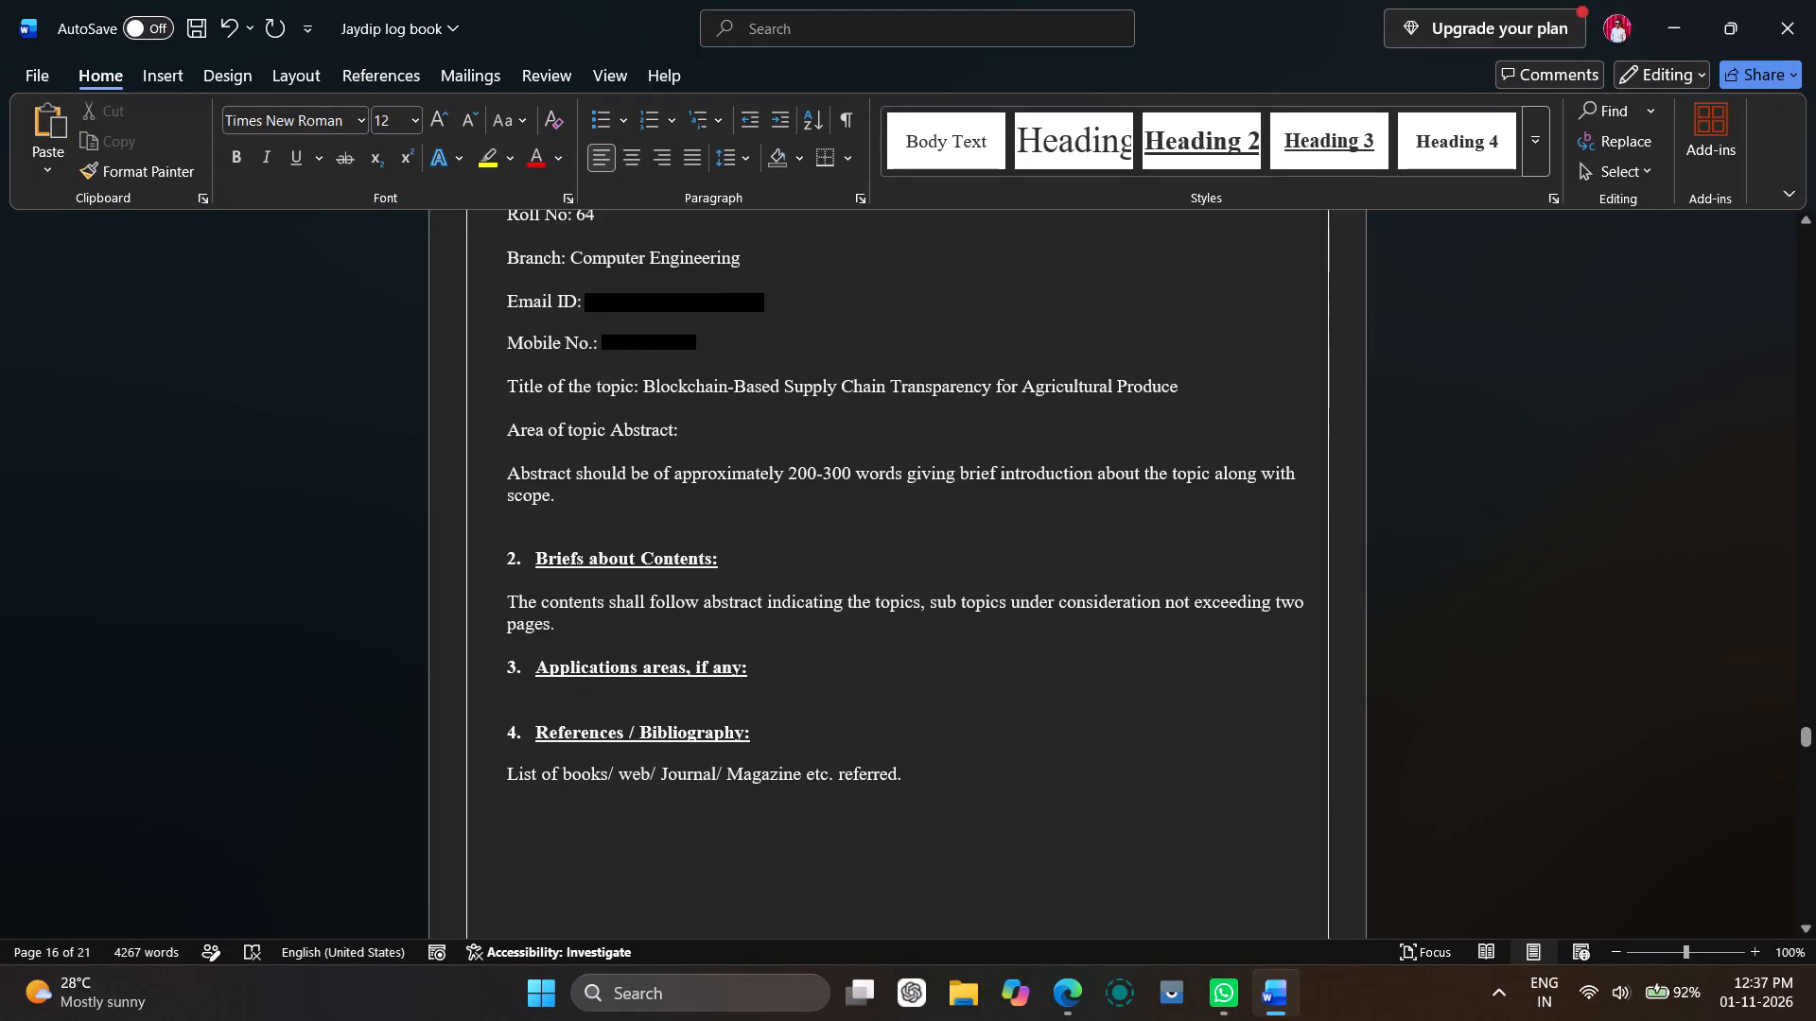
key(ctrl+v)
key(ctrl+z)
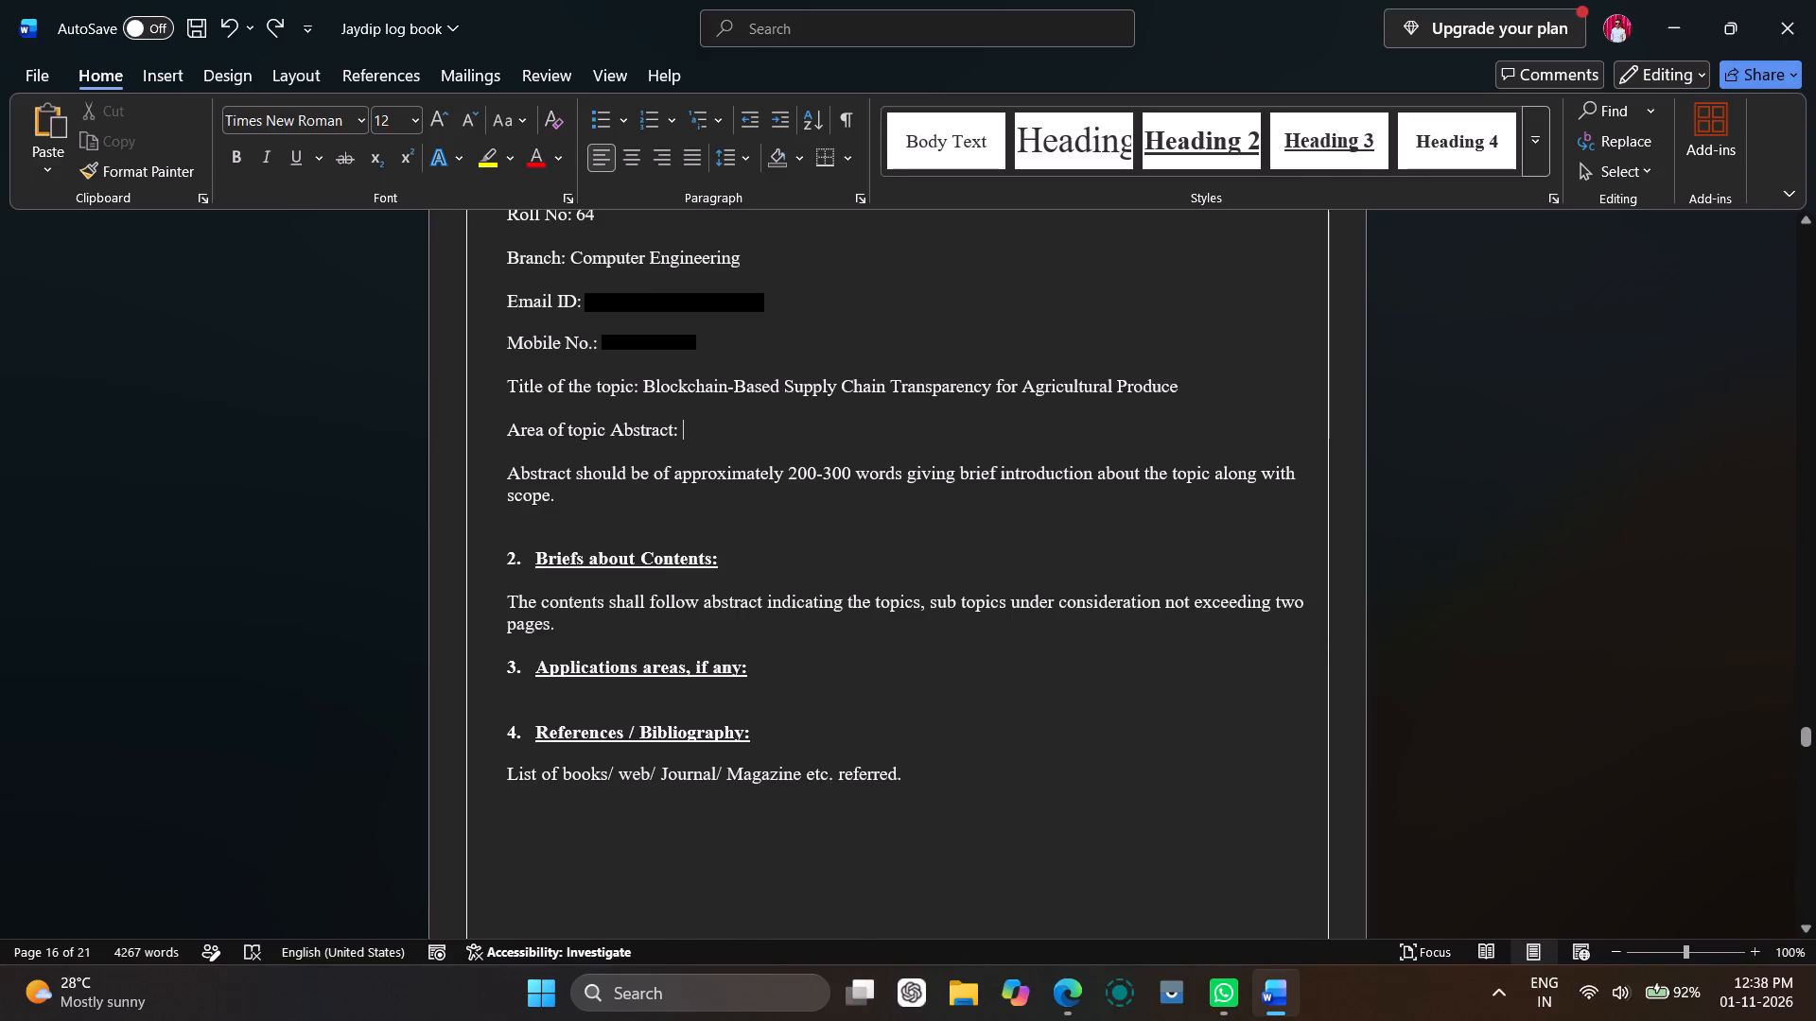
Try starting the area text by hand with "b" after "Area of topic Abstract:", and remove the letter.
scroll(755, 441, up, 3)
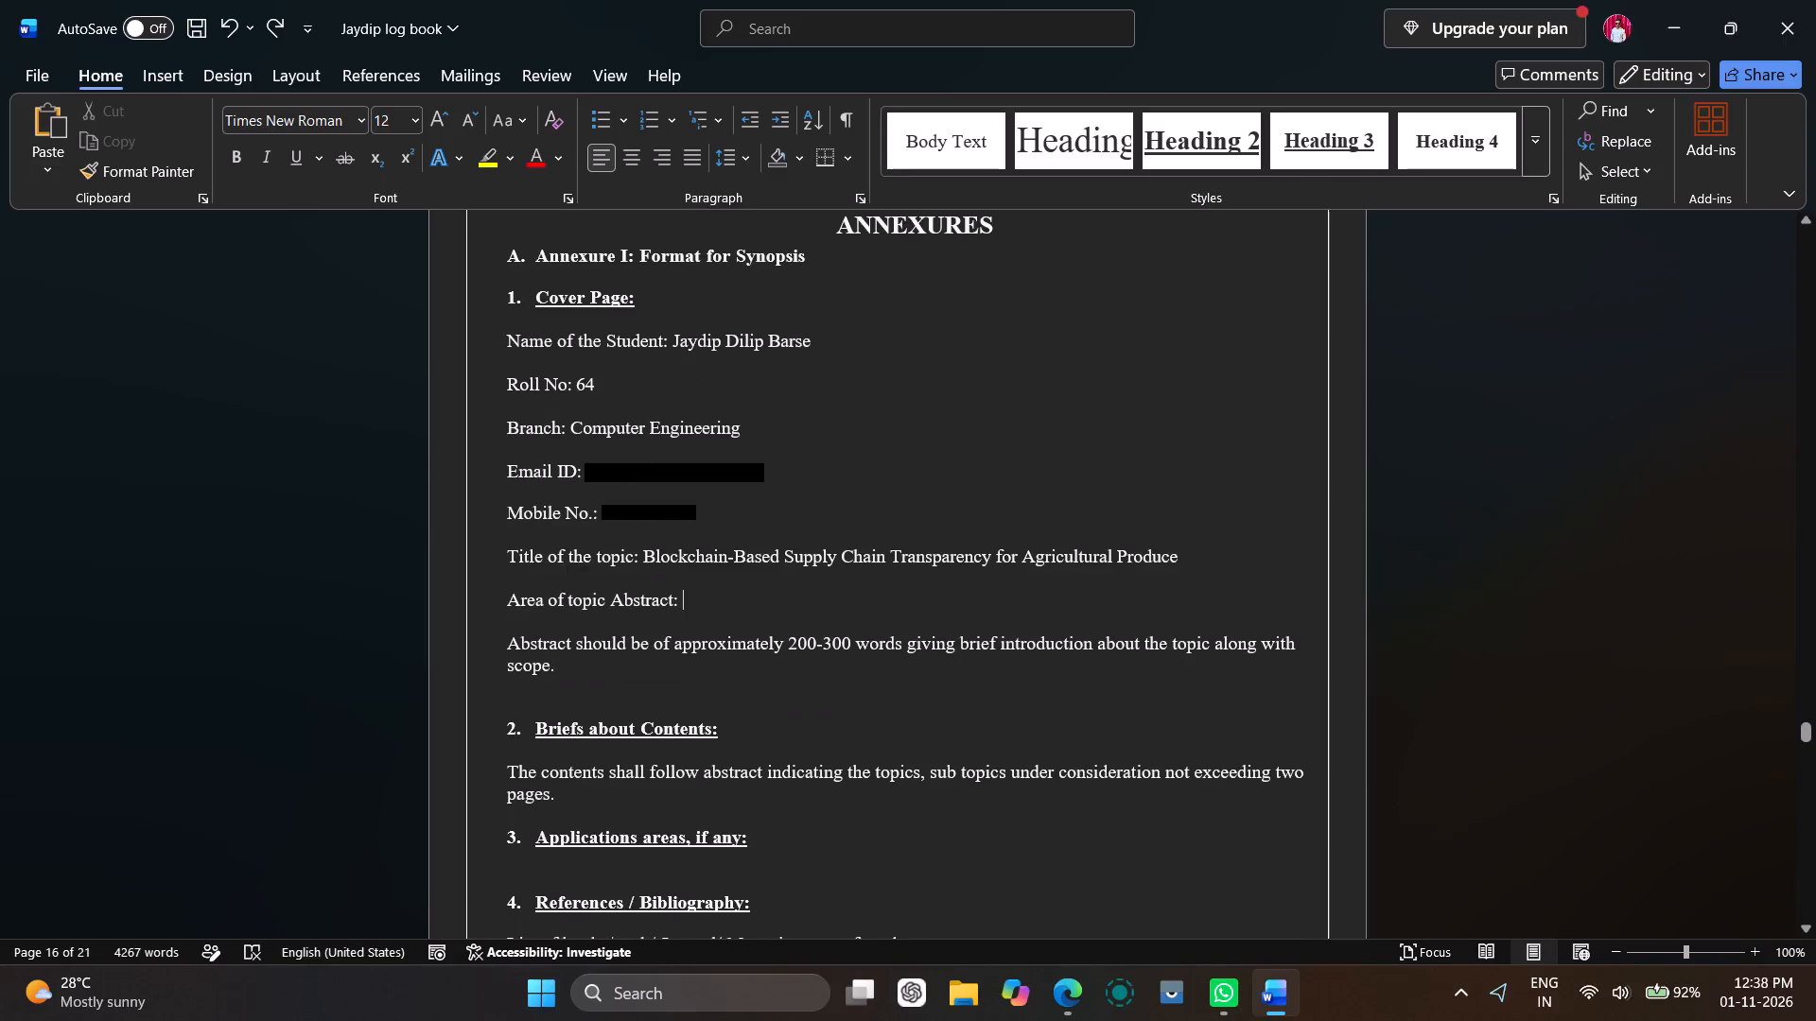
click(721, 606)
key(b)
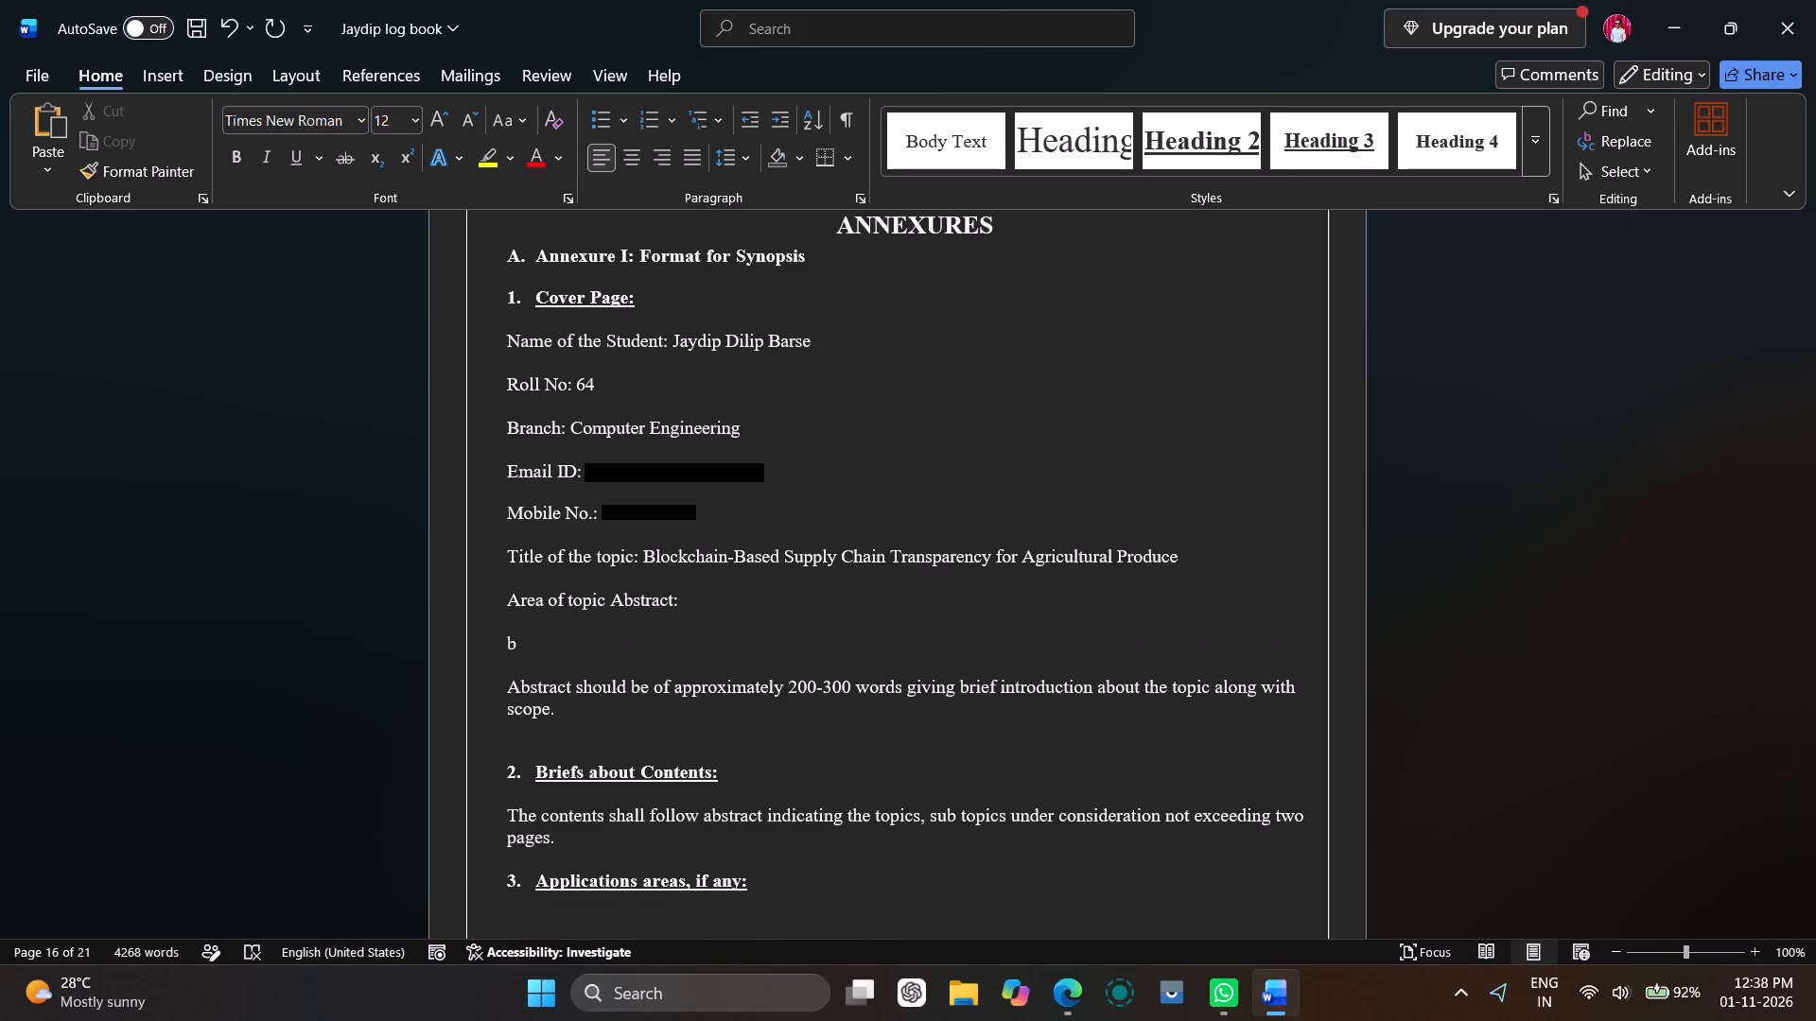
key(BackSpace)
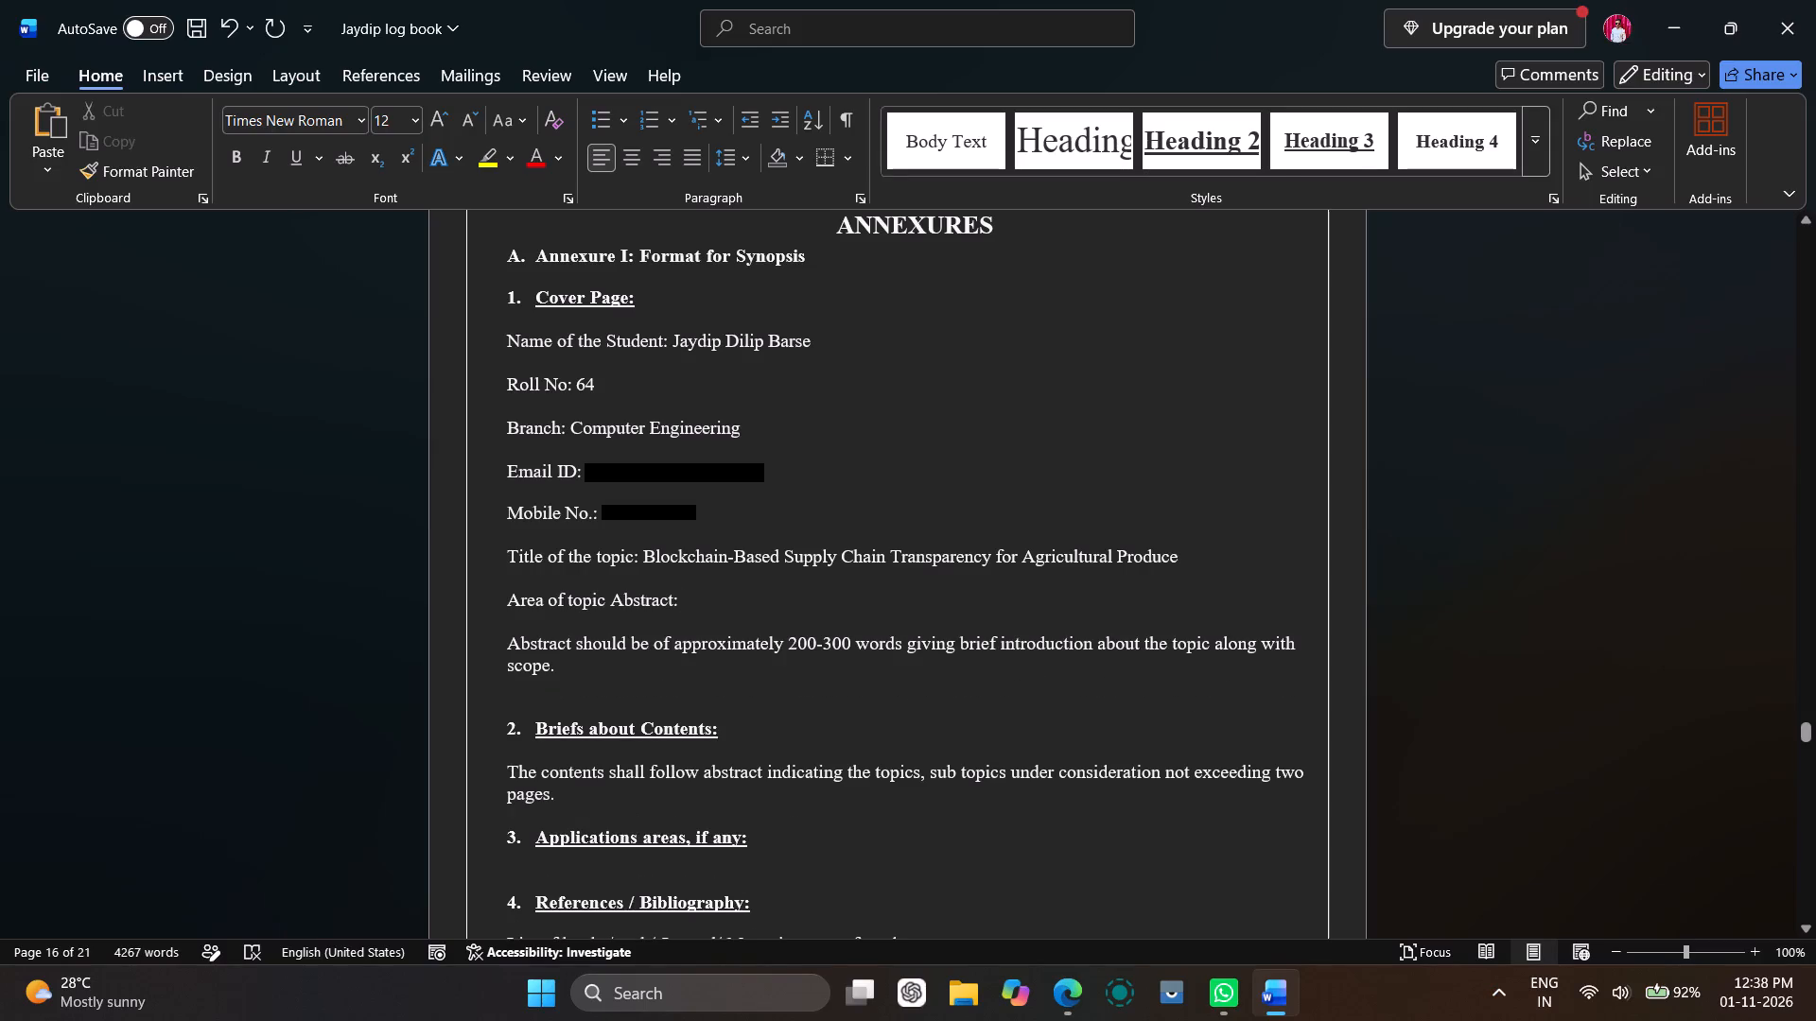
Pad the end of the "Area of topic Abstract:" line with extra spaces.
click(745, 607)
drag(753, 604, 1241, 591)
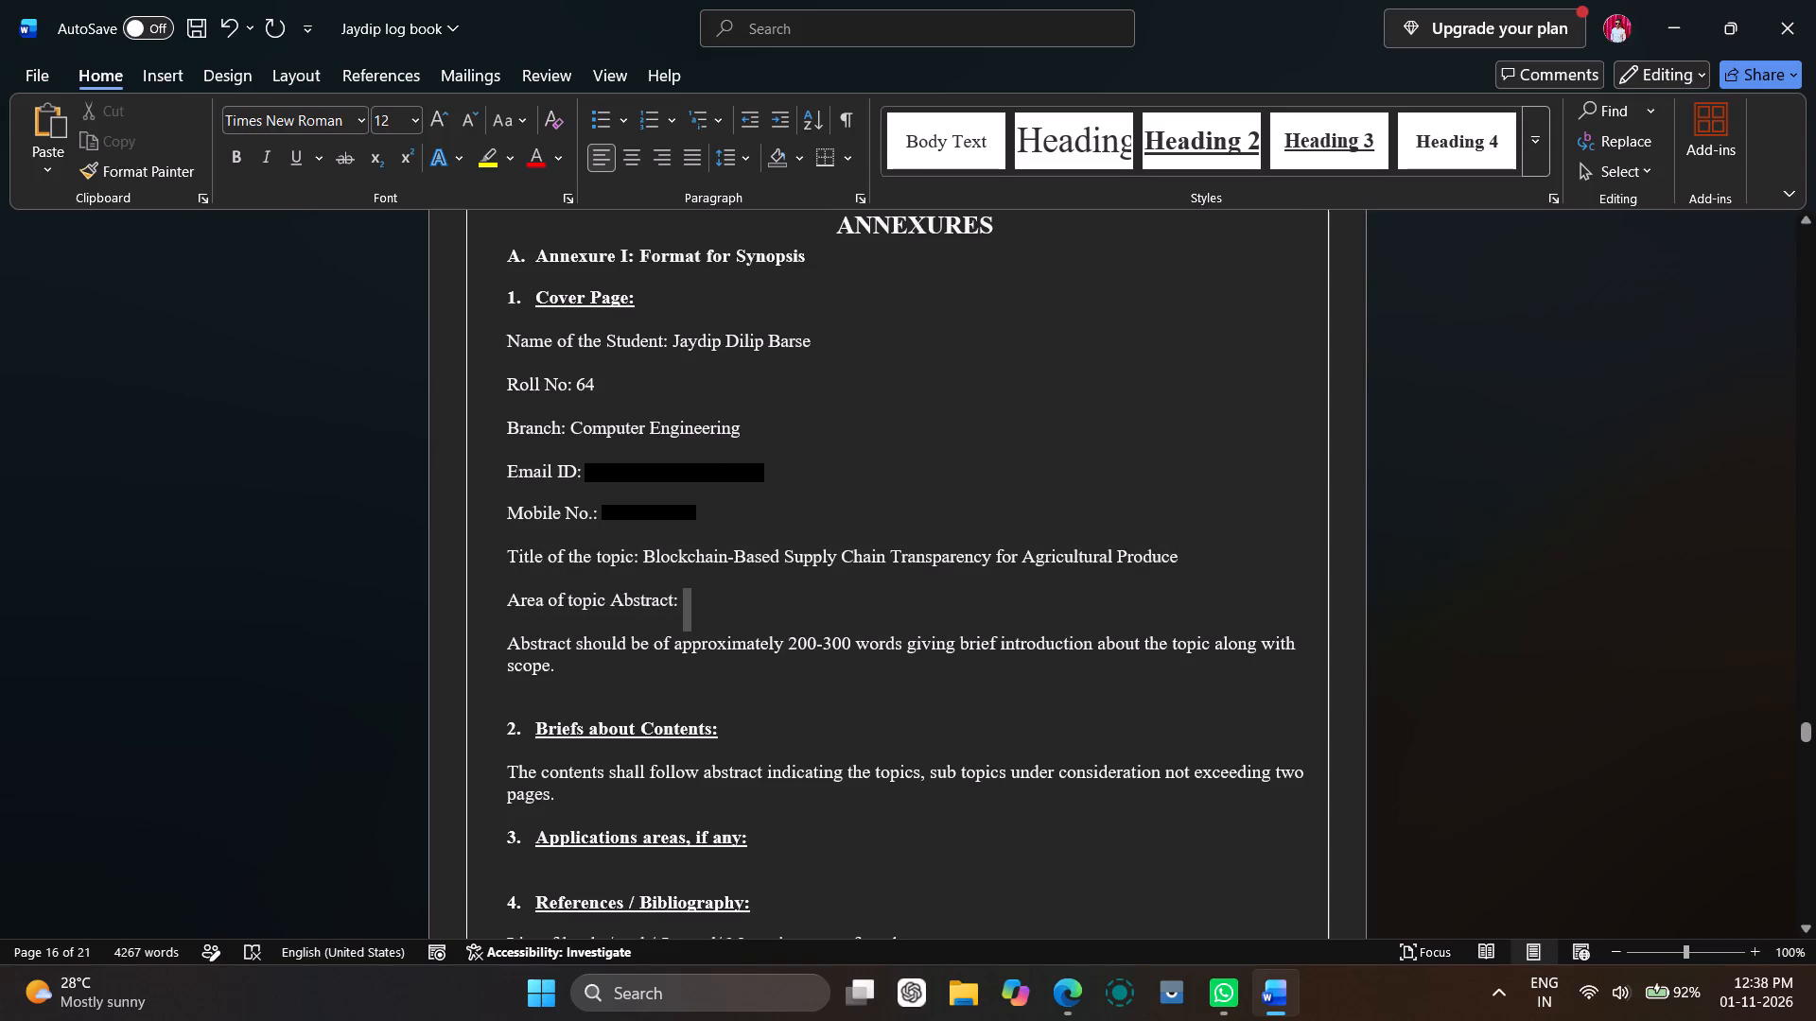
drag(1241, 591, 1238, 591)
key(space)
key(space)
key(space)
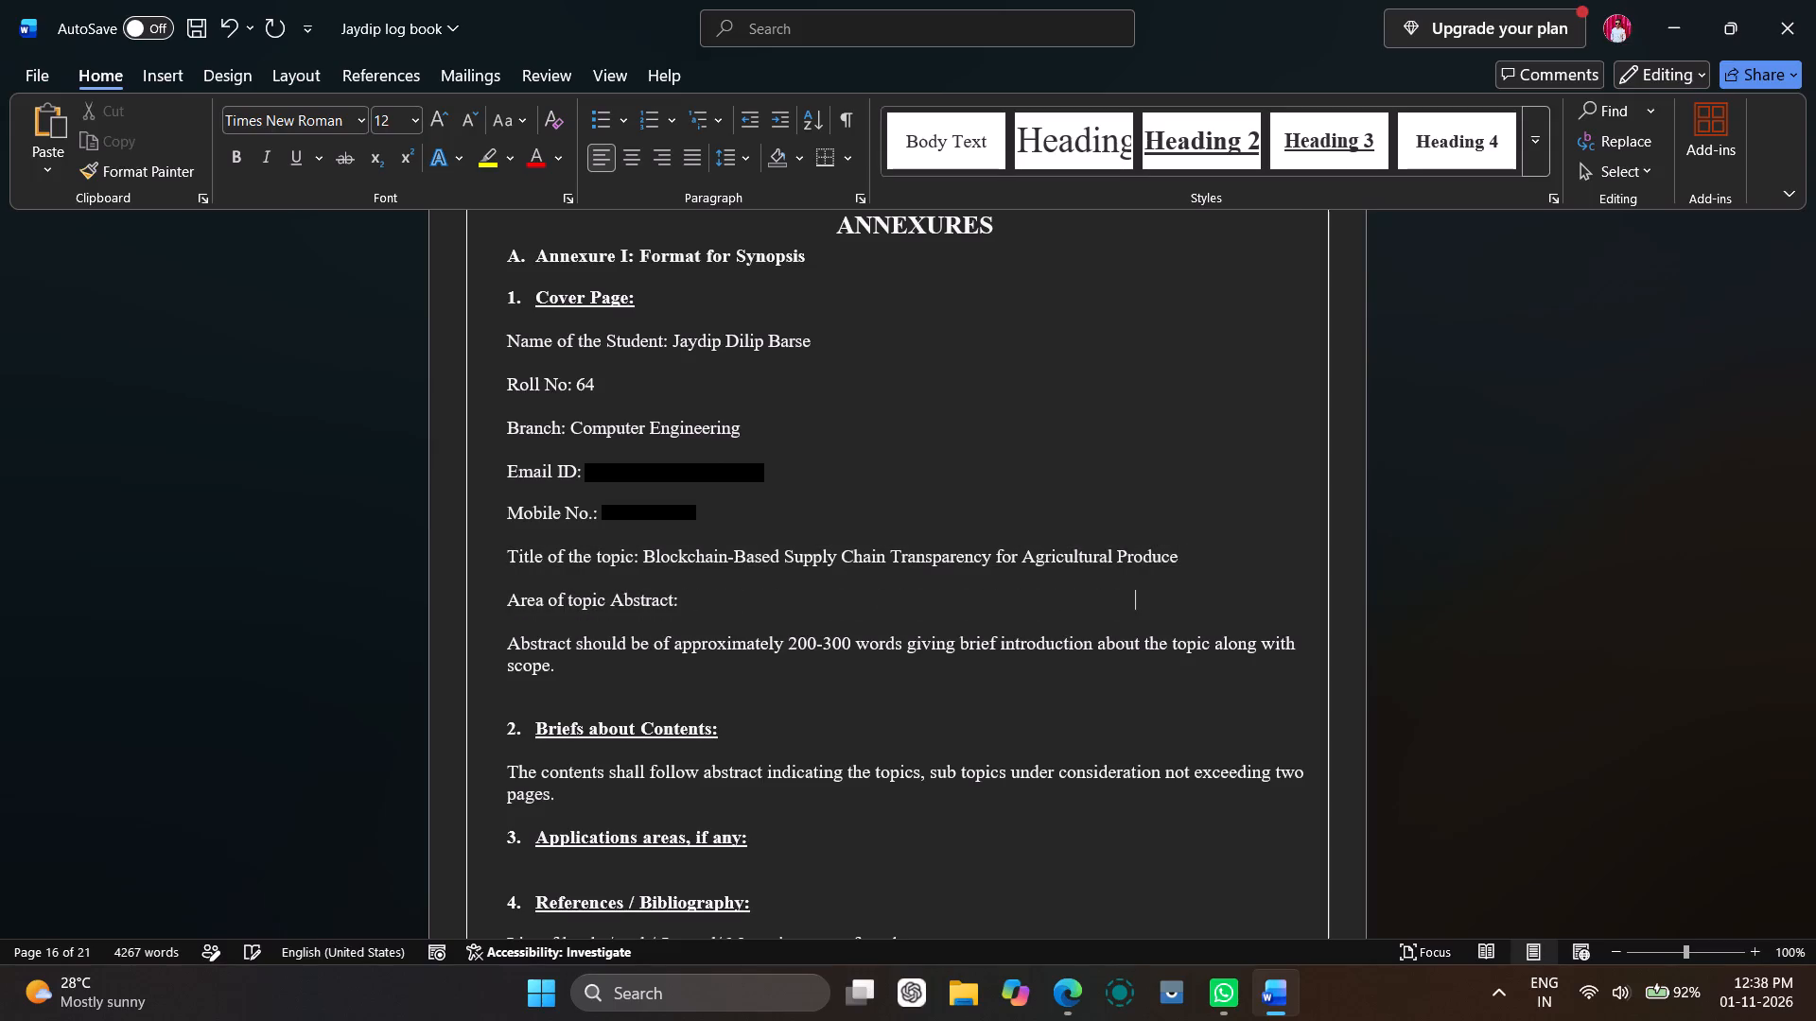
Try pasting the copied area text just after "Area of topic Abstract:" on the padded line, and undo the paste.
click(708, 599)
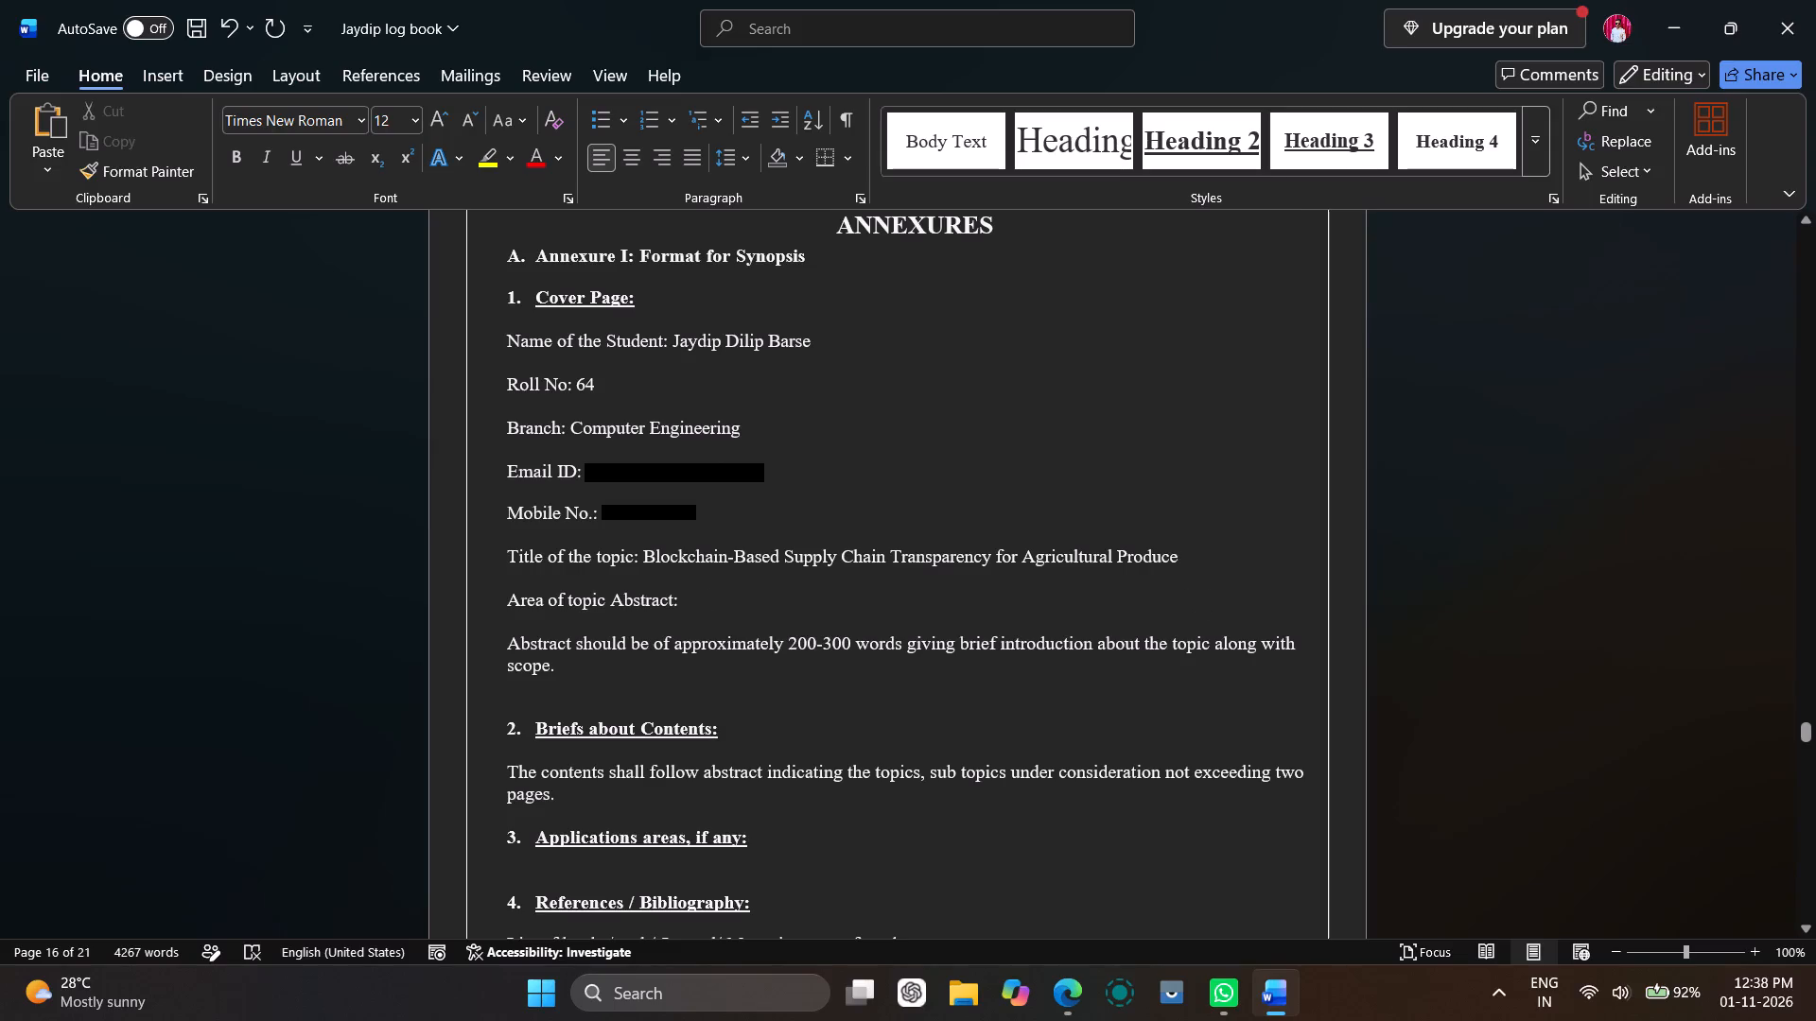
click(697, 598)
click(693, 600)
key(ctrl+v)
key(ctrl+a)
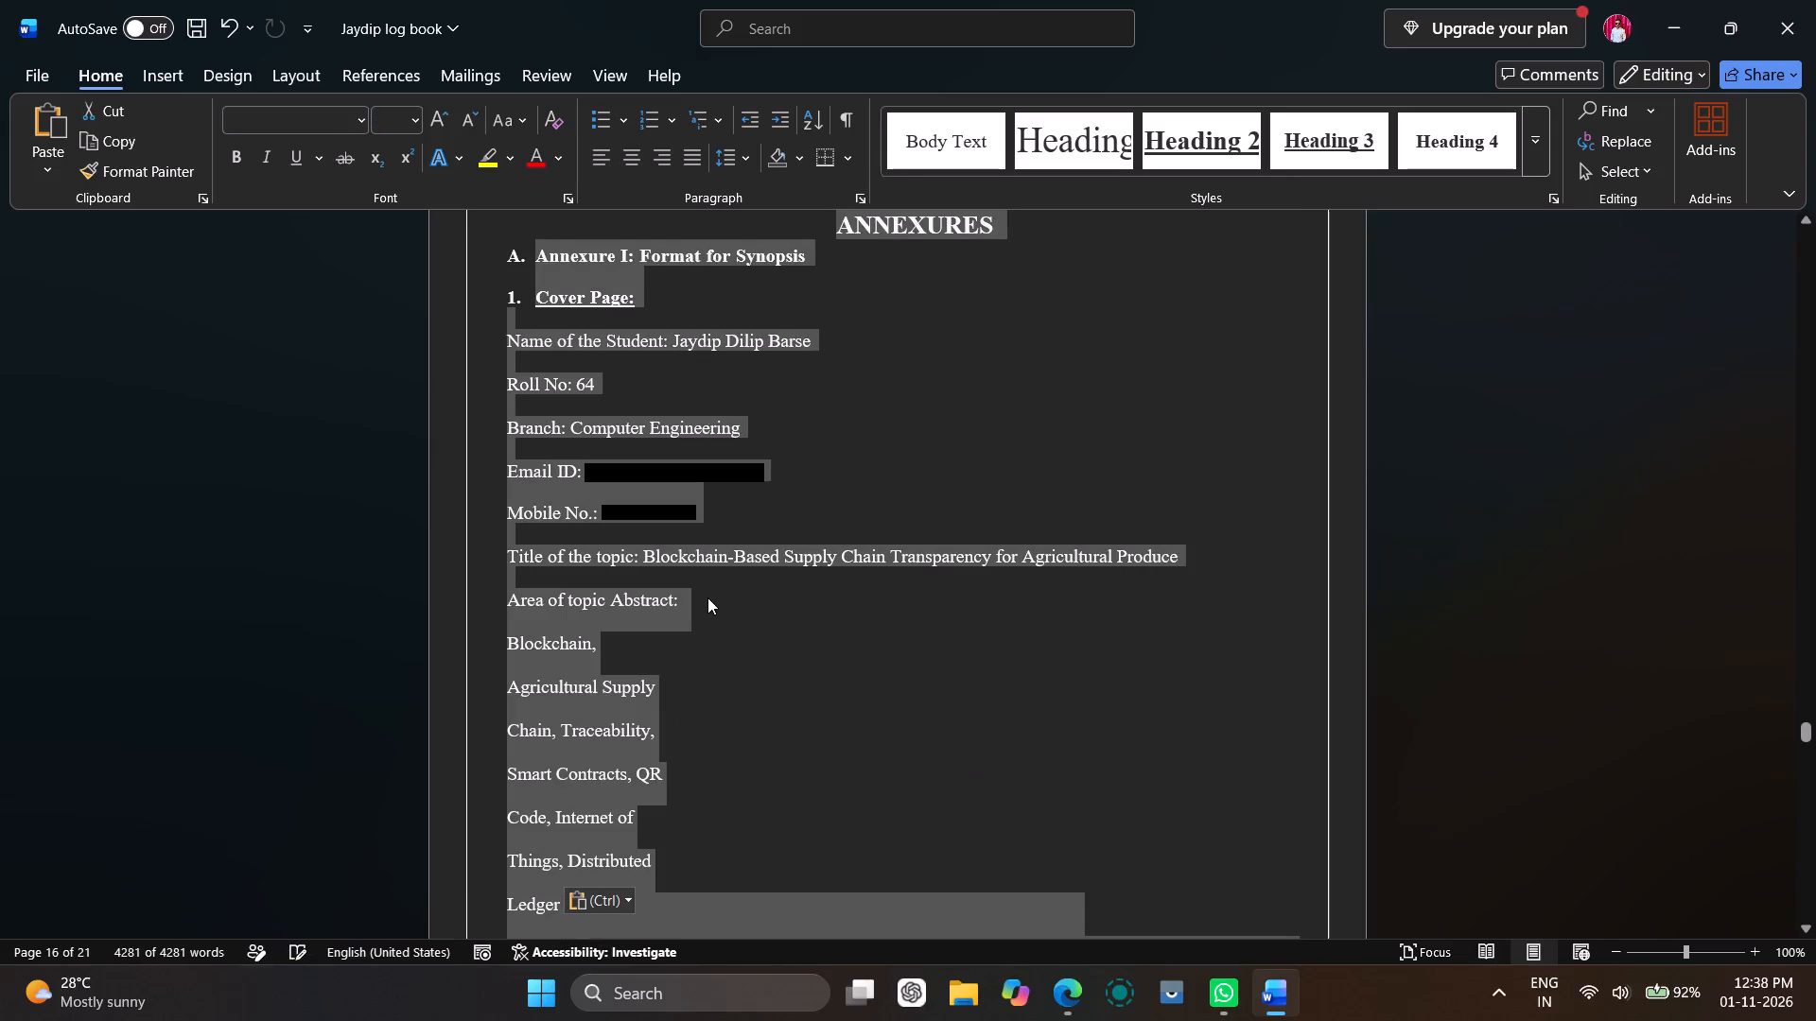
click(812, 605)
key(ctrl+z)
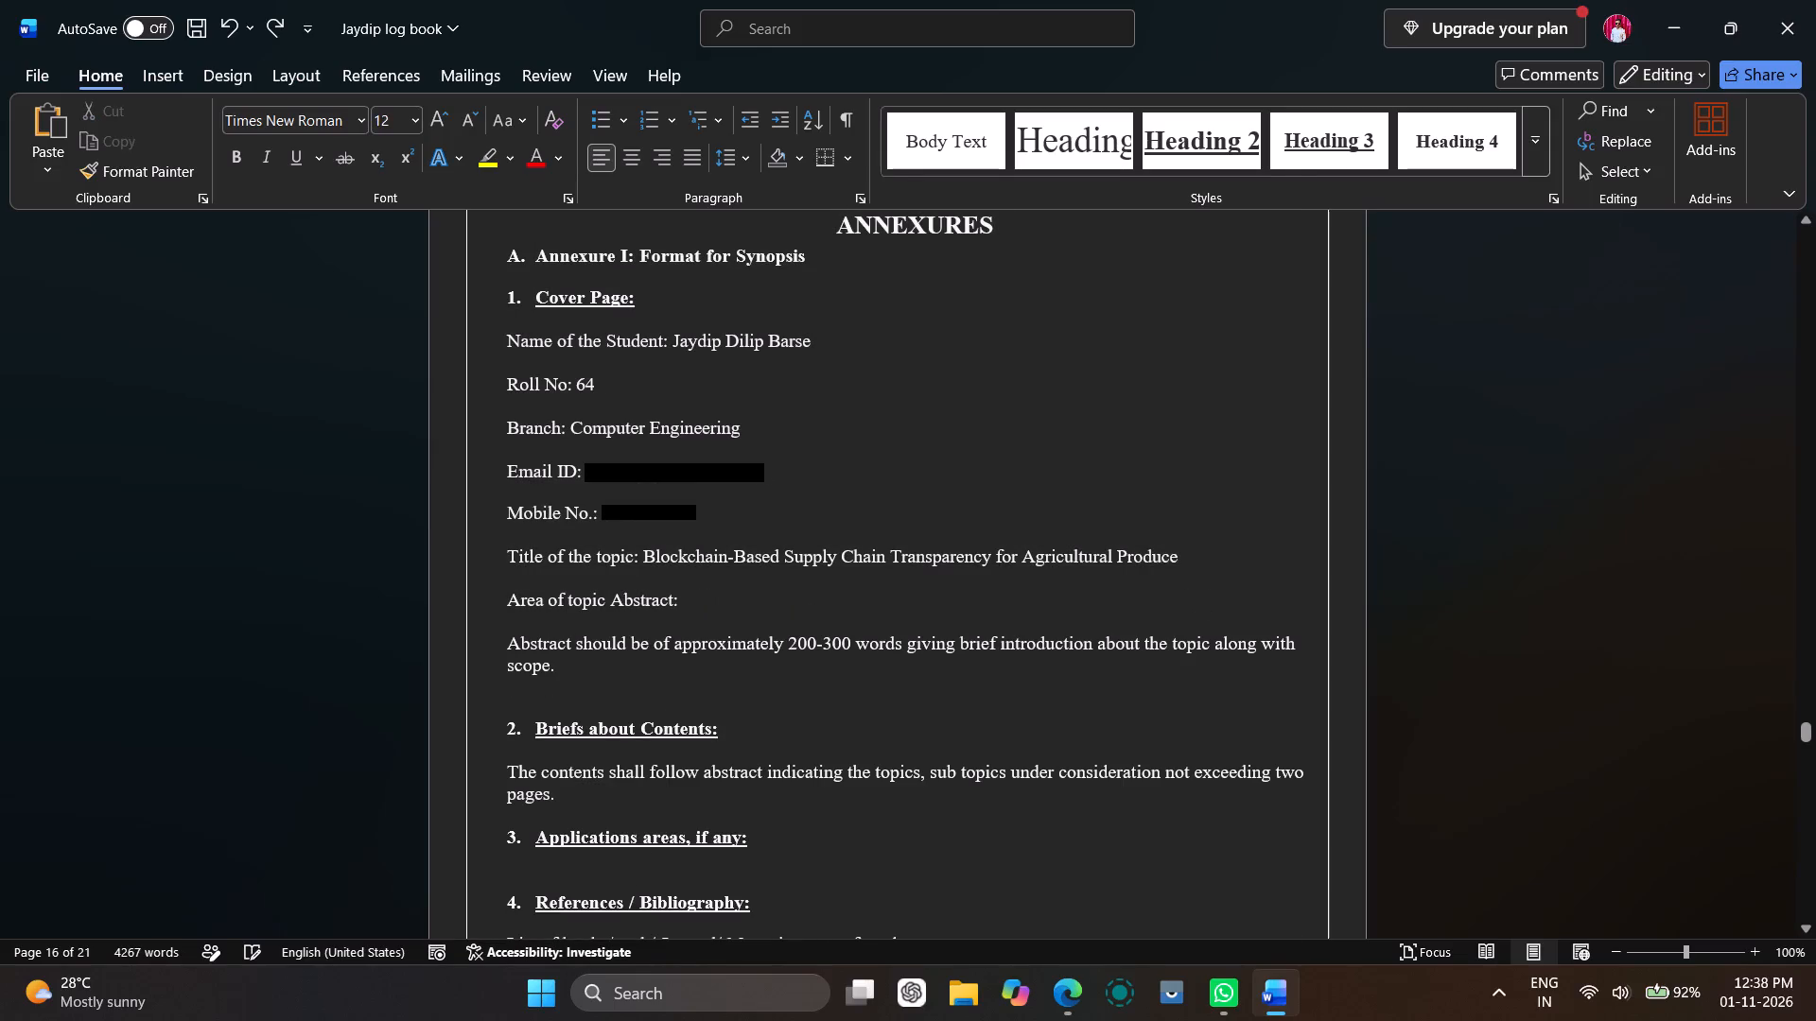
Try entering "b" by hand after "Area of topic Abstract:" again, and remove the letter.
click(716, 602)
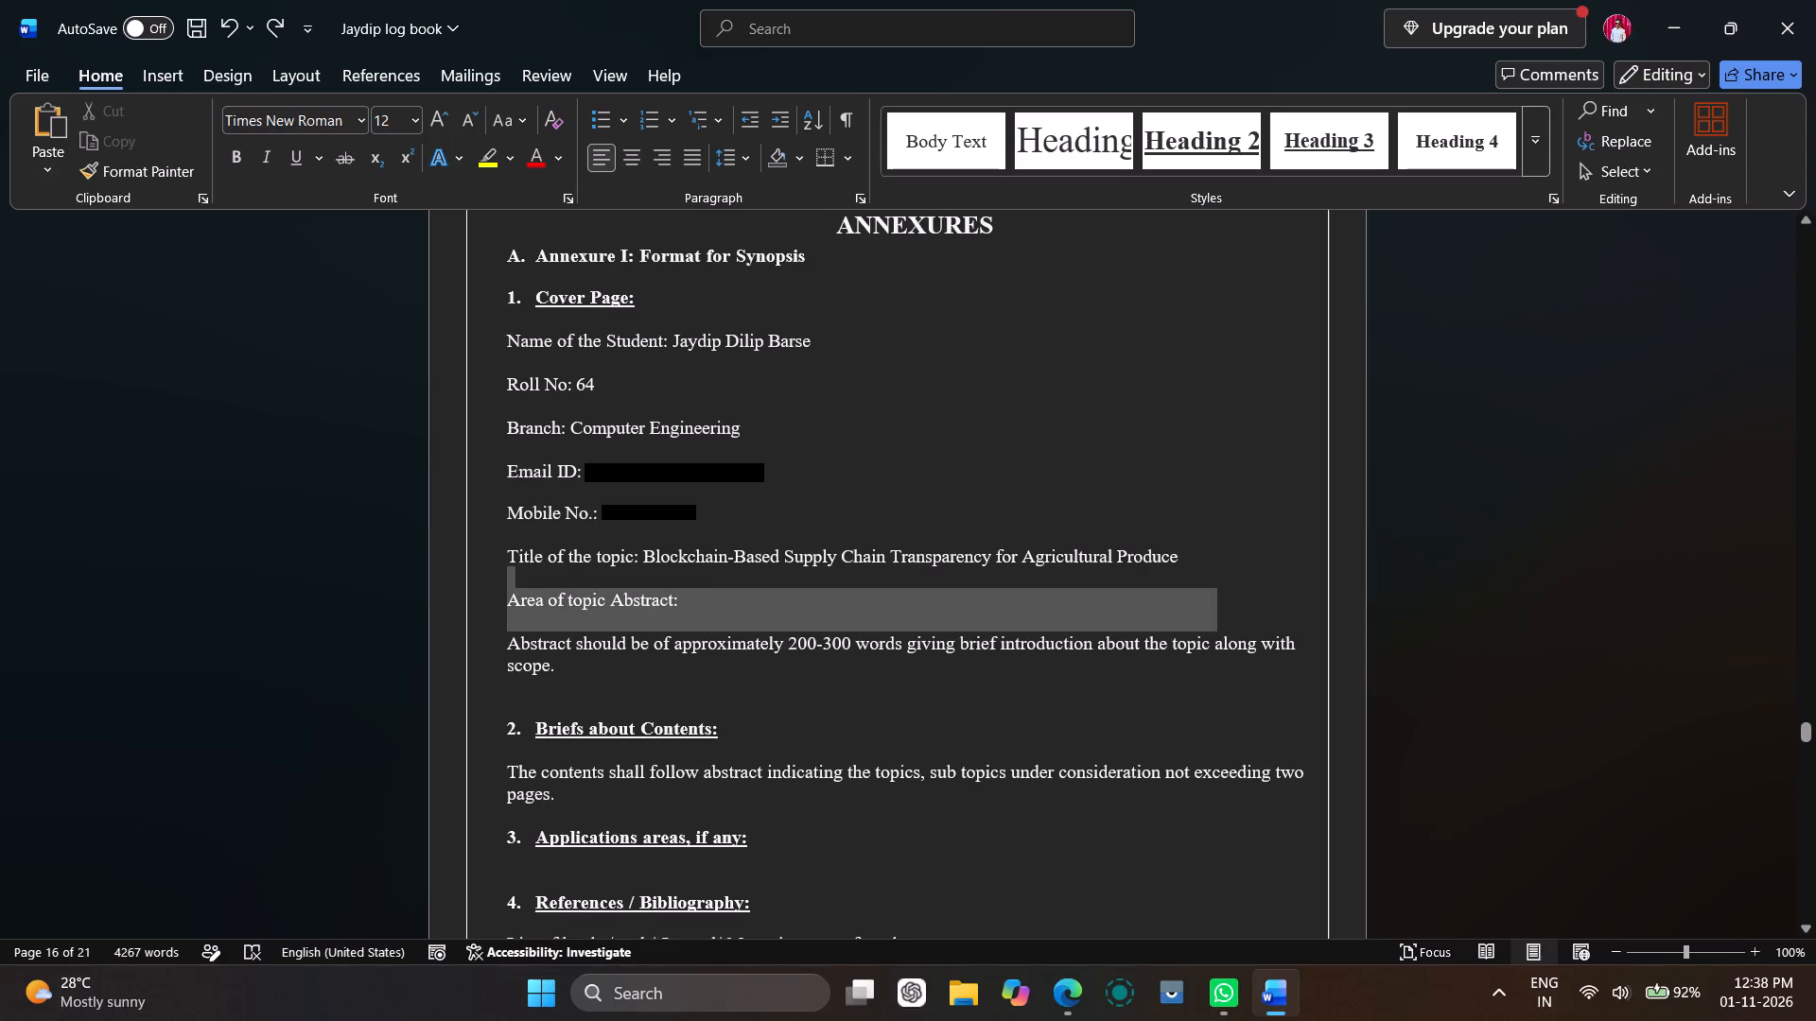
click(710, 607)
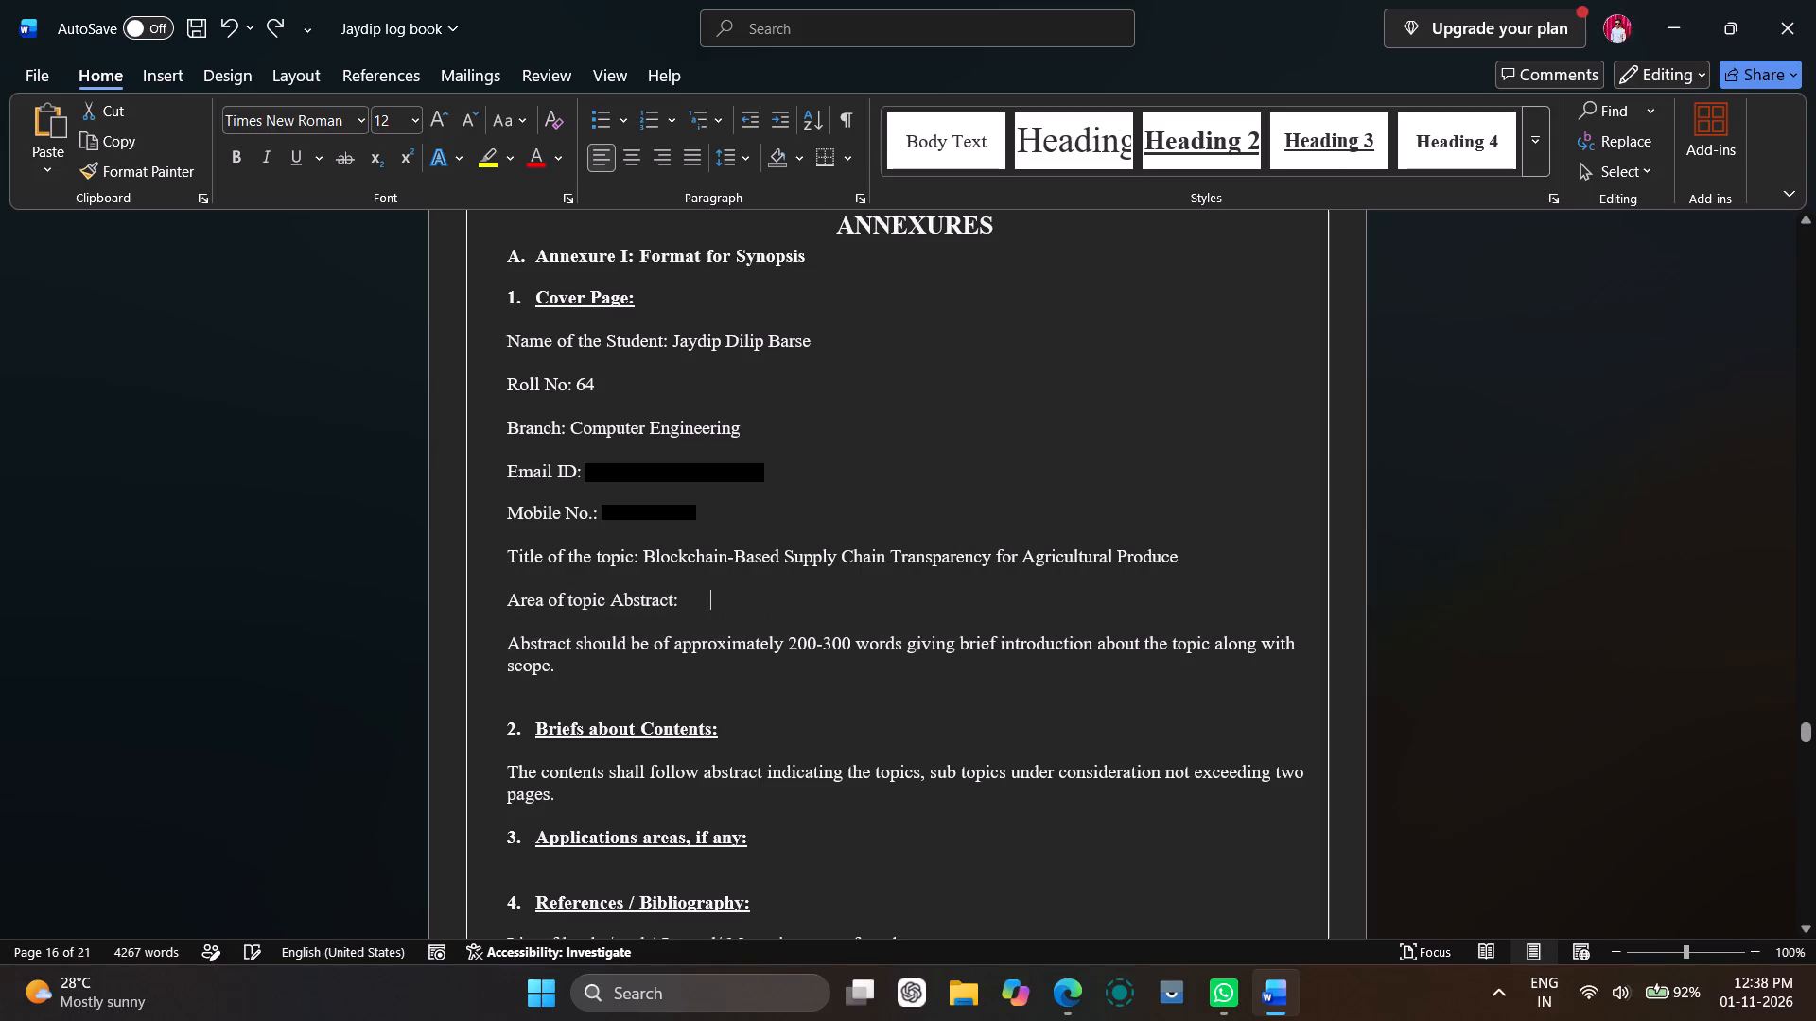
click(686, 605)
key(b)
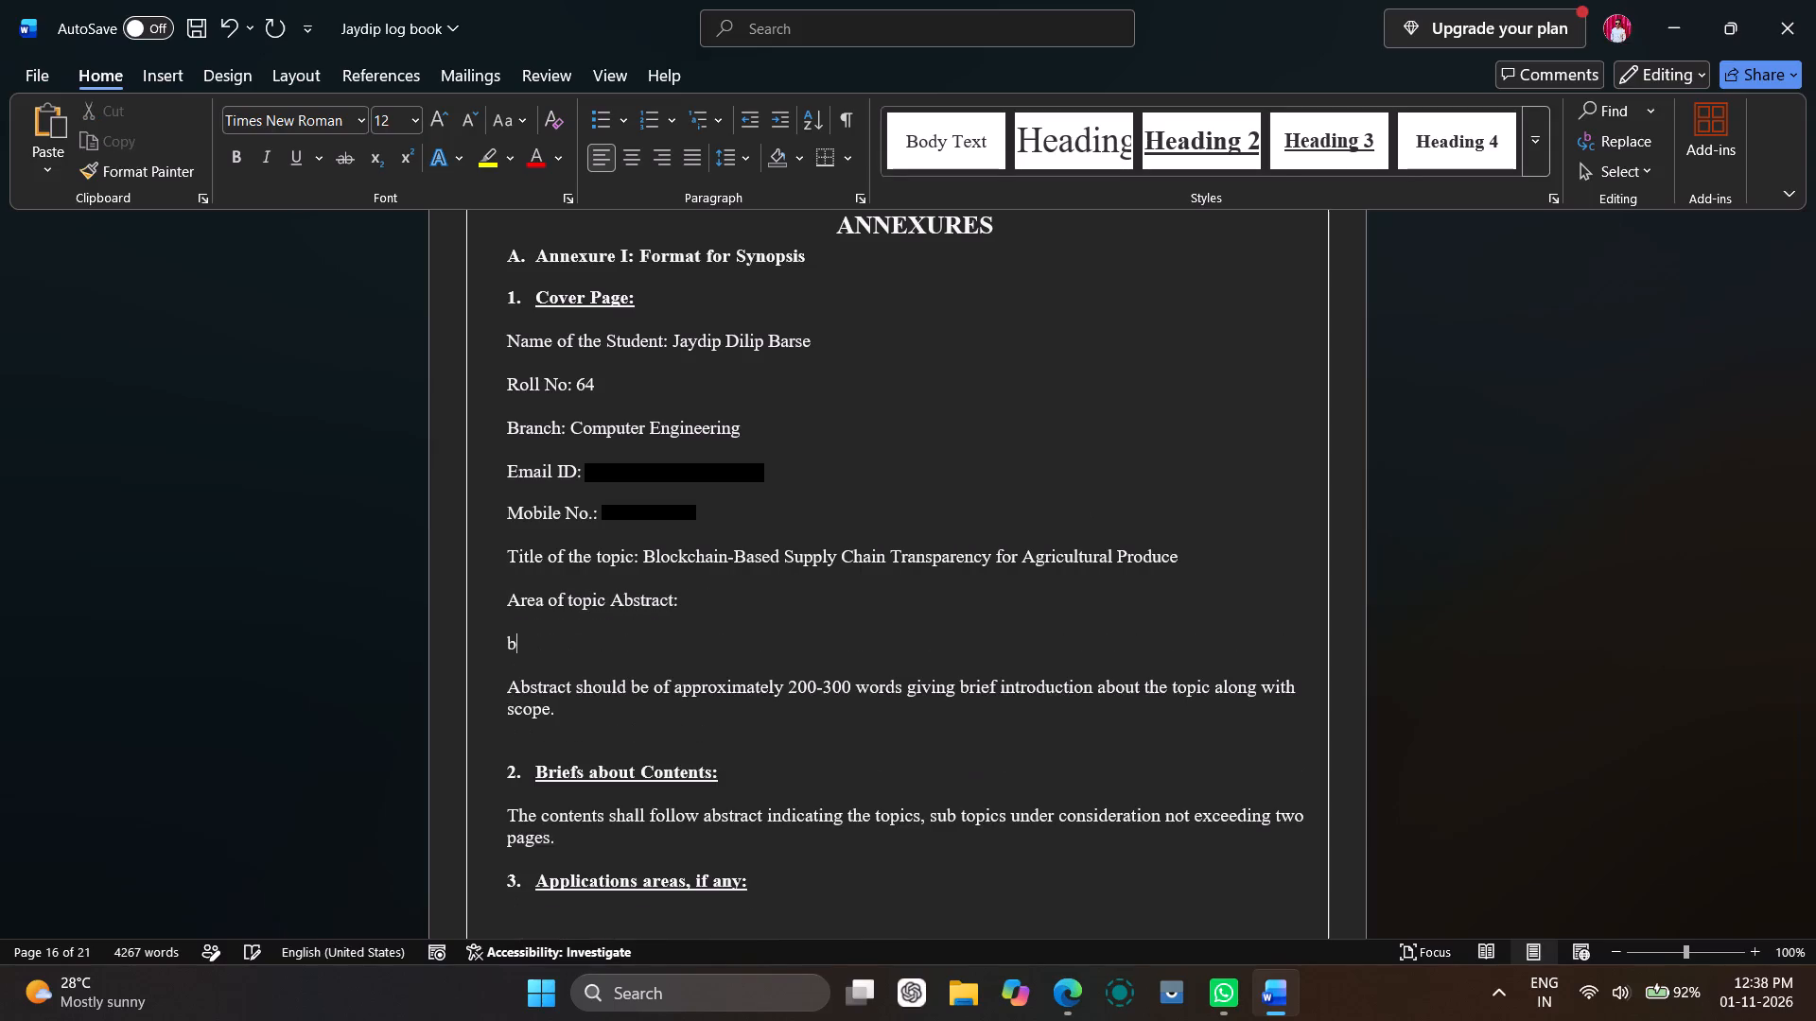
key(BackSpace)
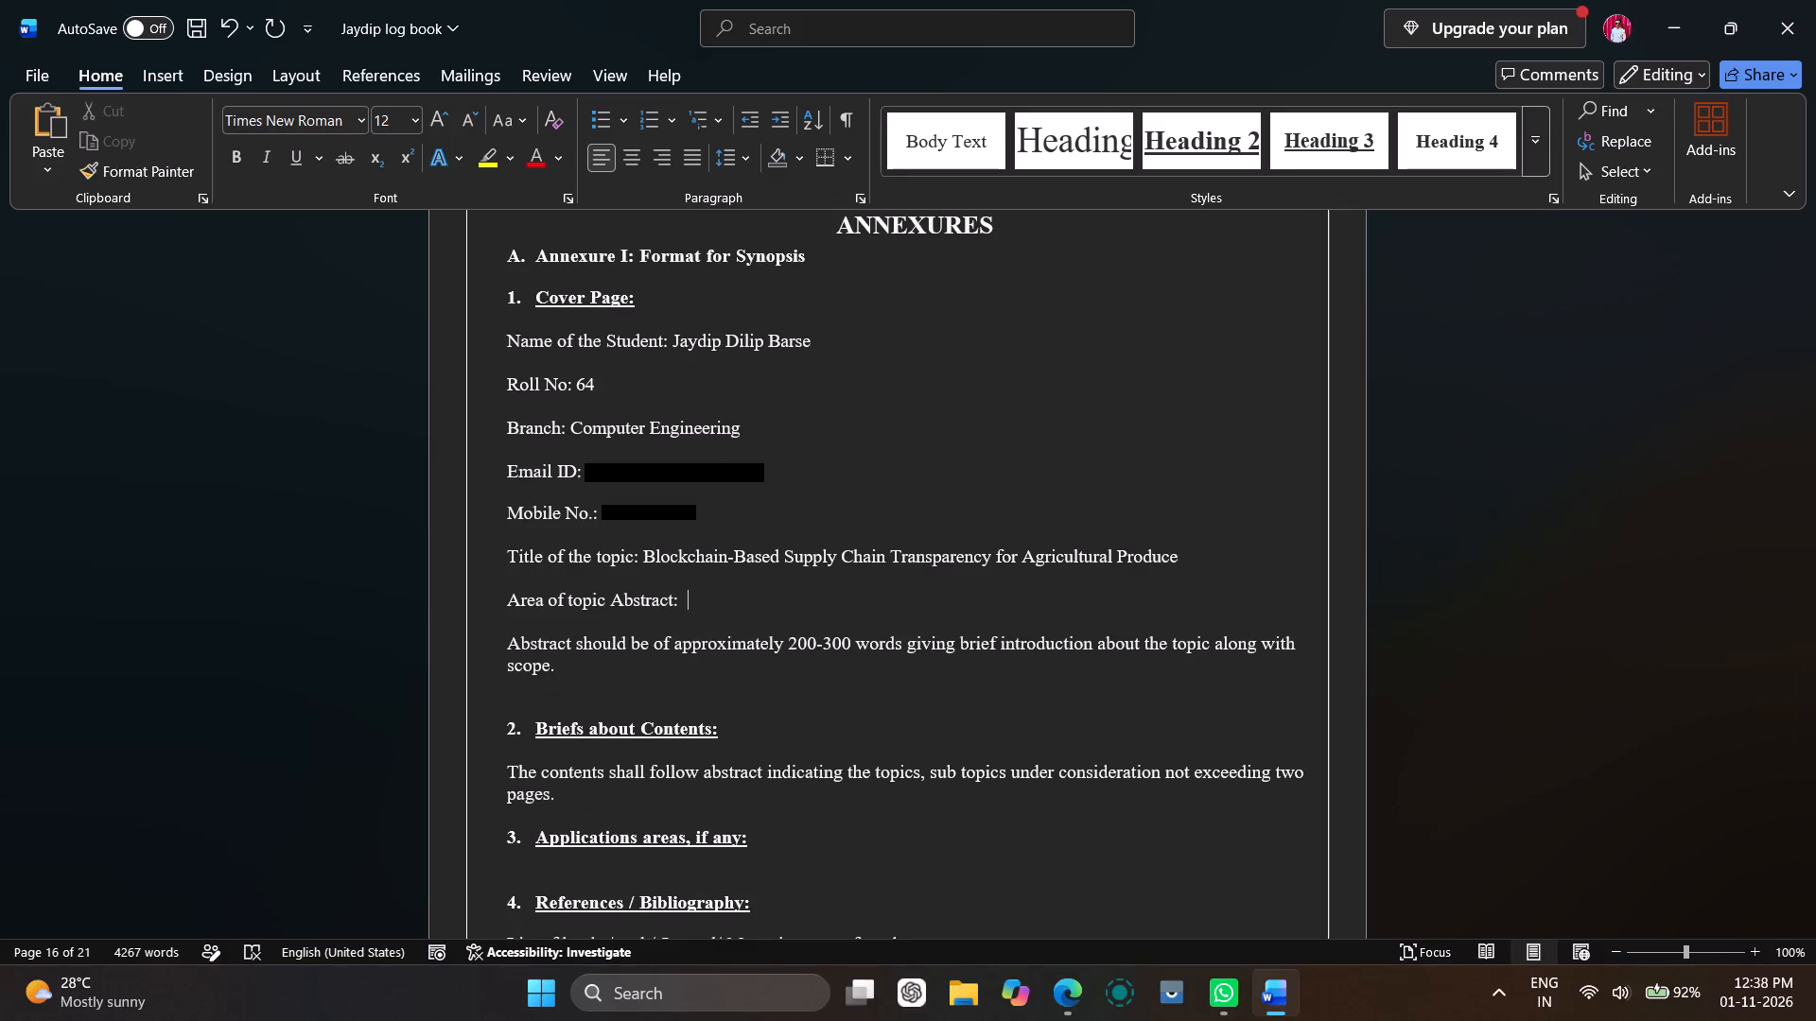
Place the text cursor directly before the word "Abstract:" in the "Area of topic Abstract:" line.
scroll(716, 613, down, 10)
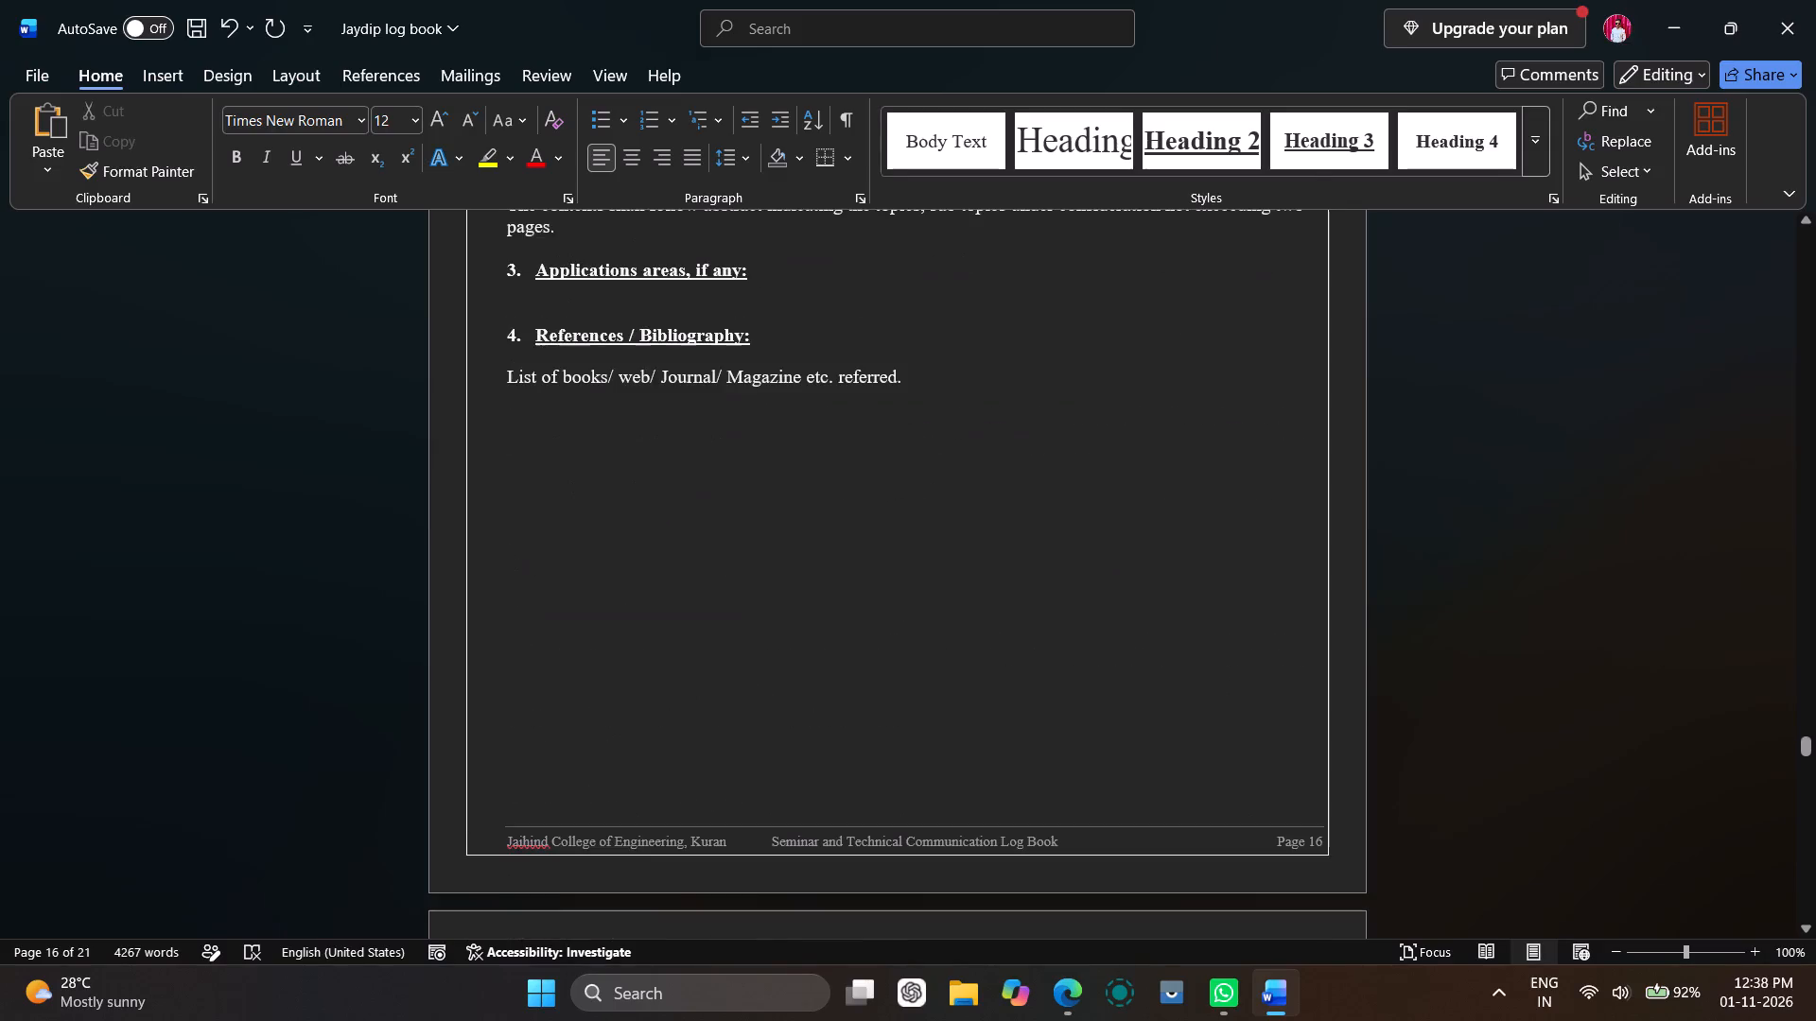
scroll(717, 613, up, 7)
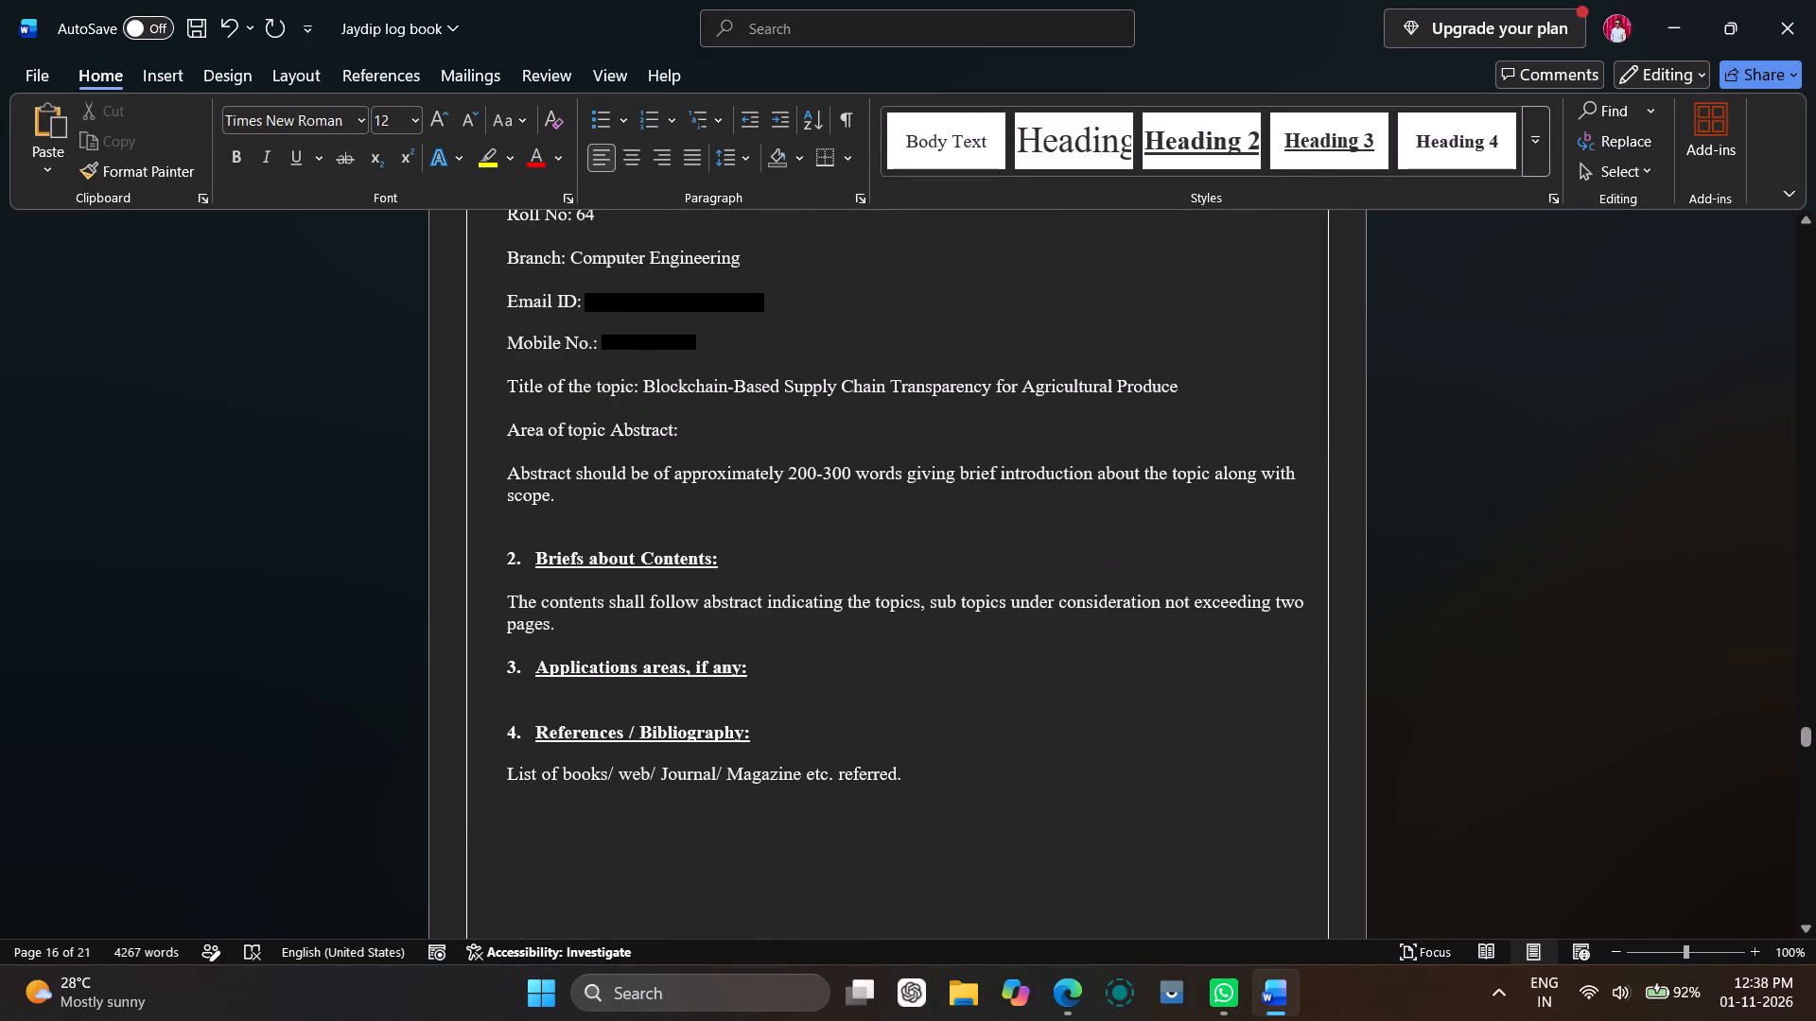
scroll(614, 507, up, 2)
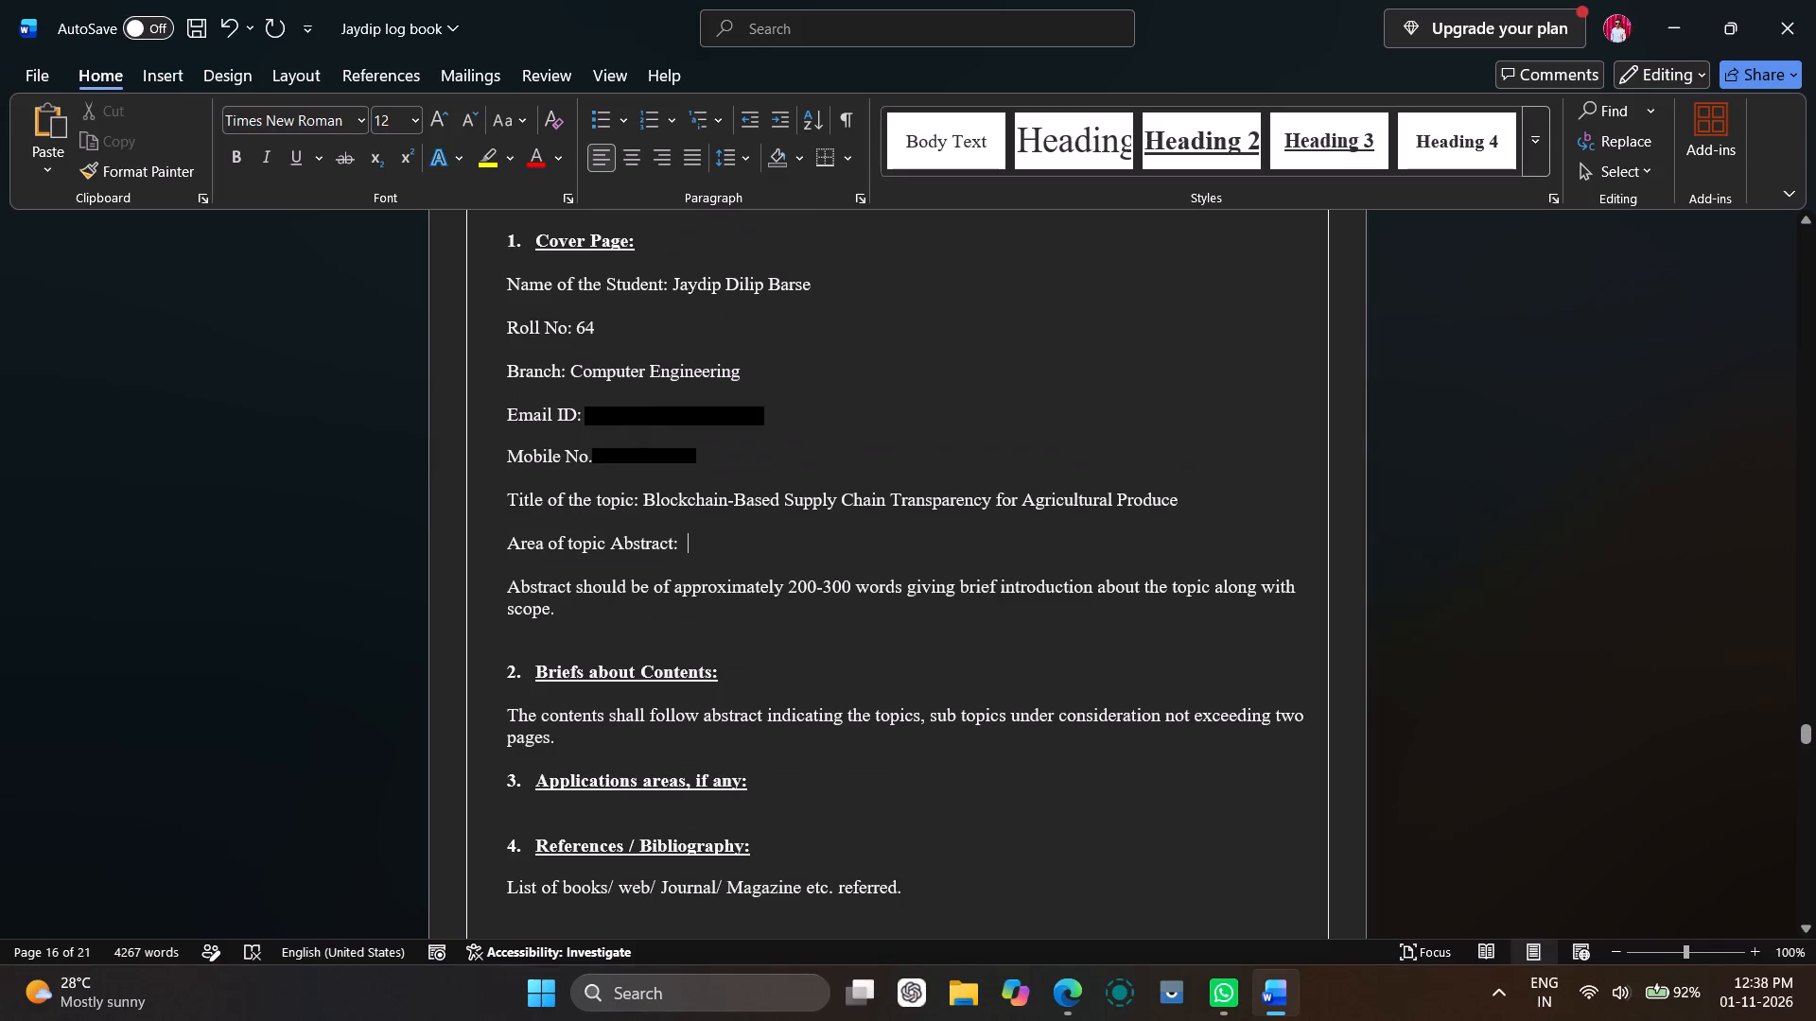
click(608, 551)
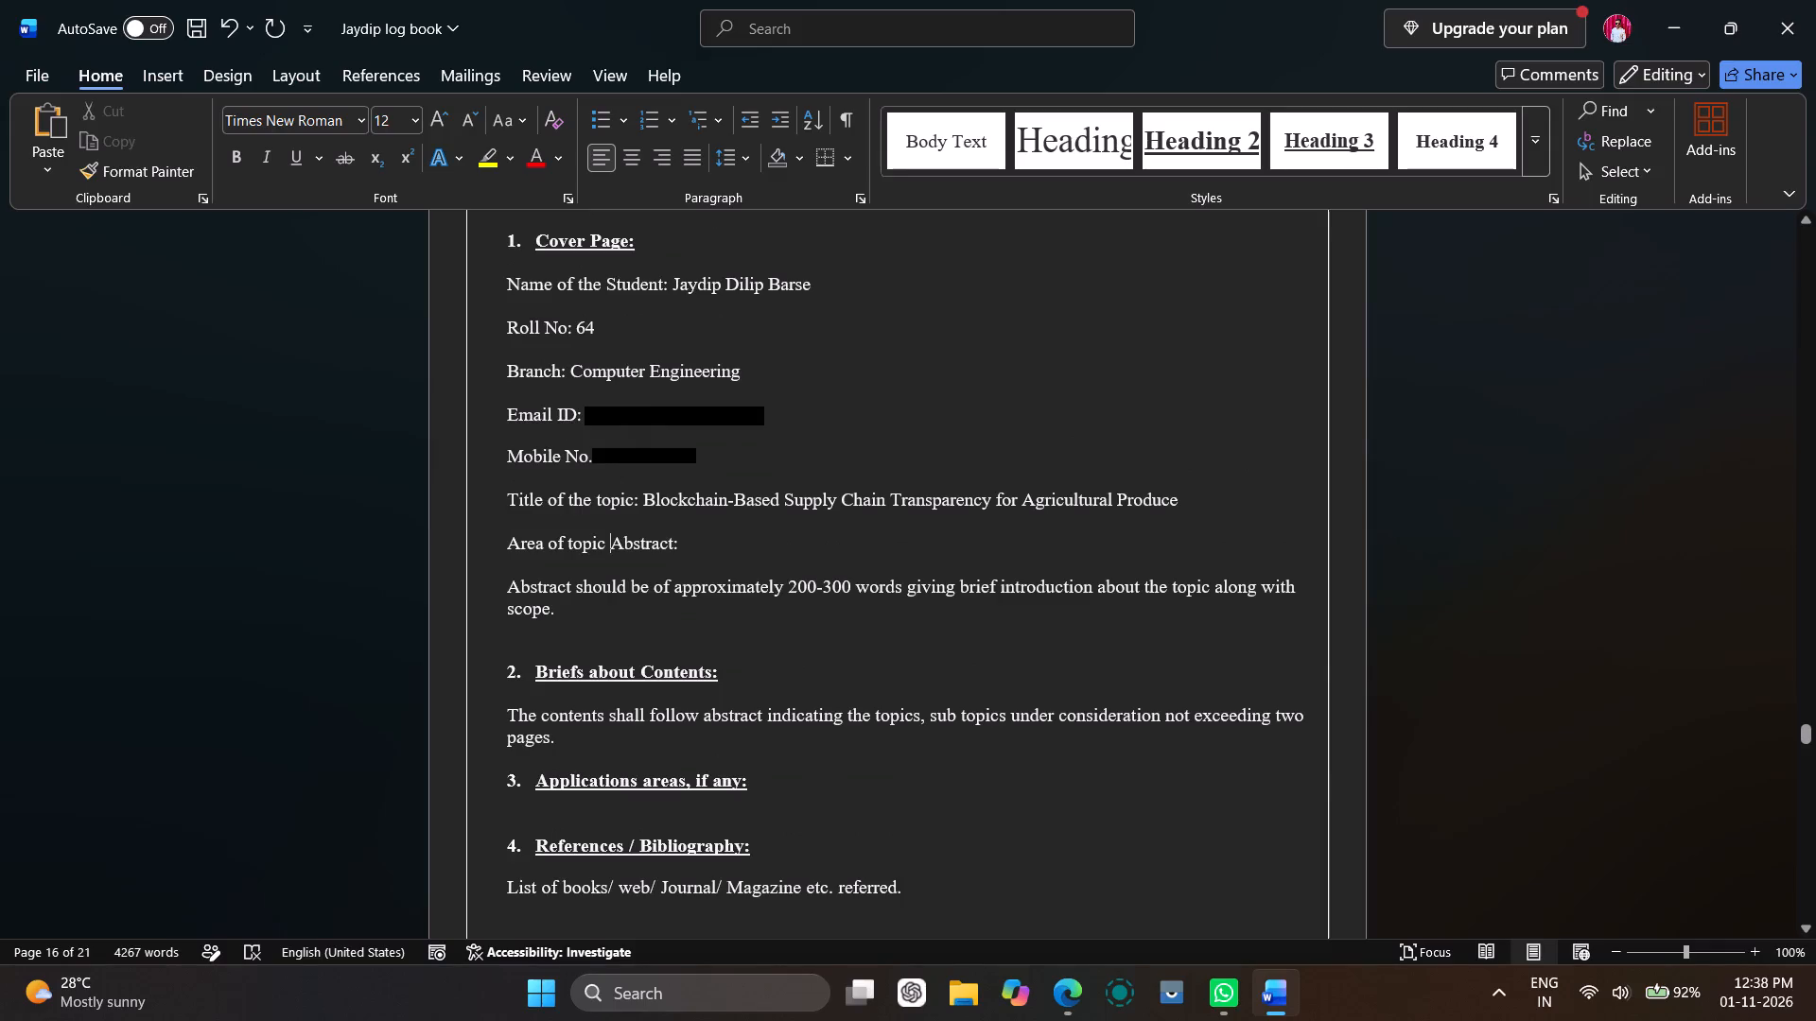
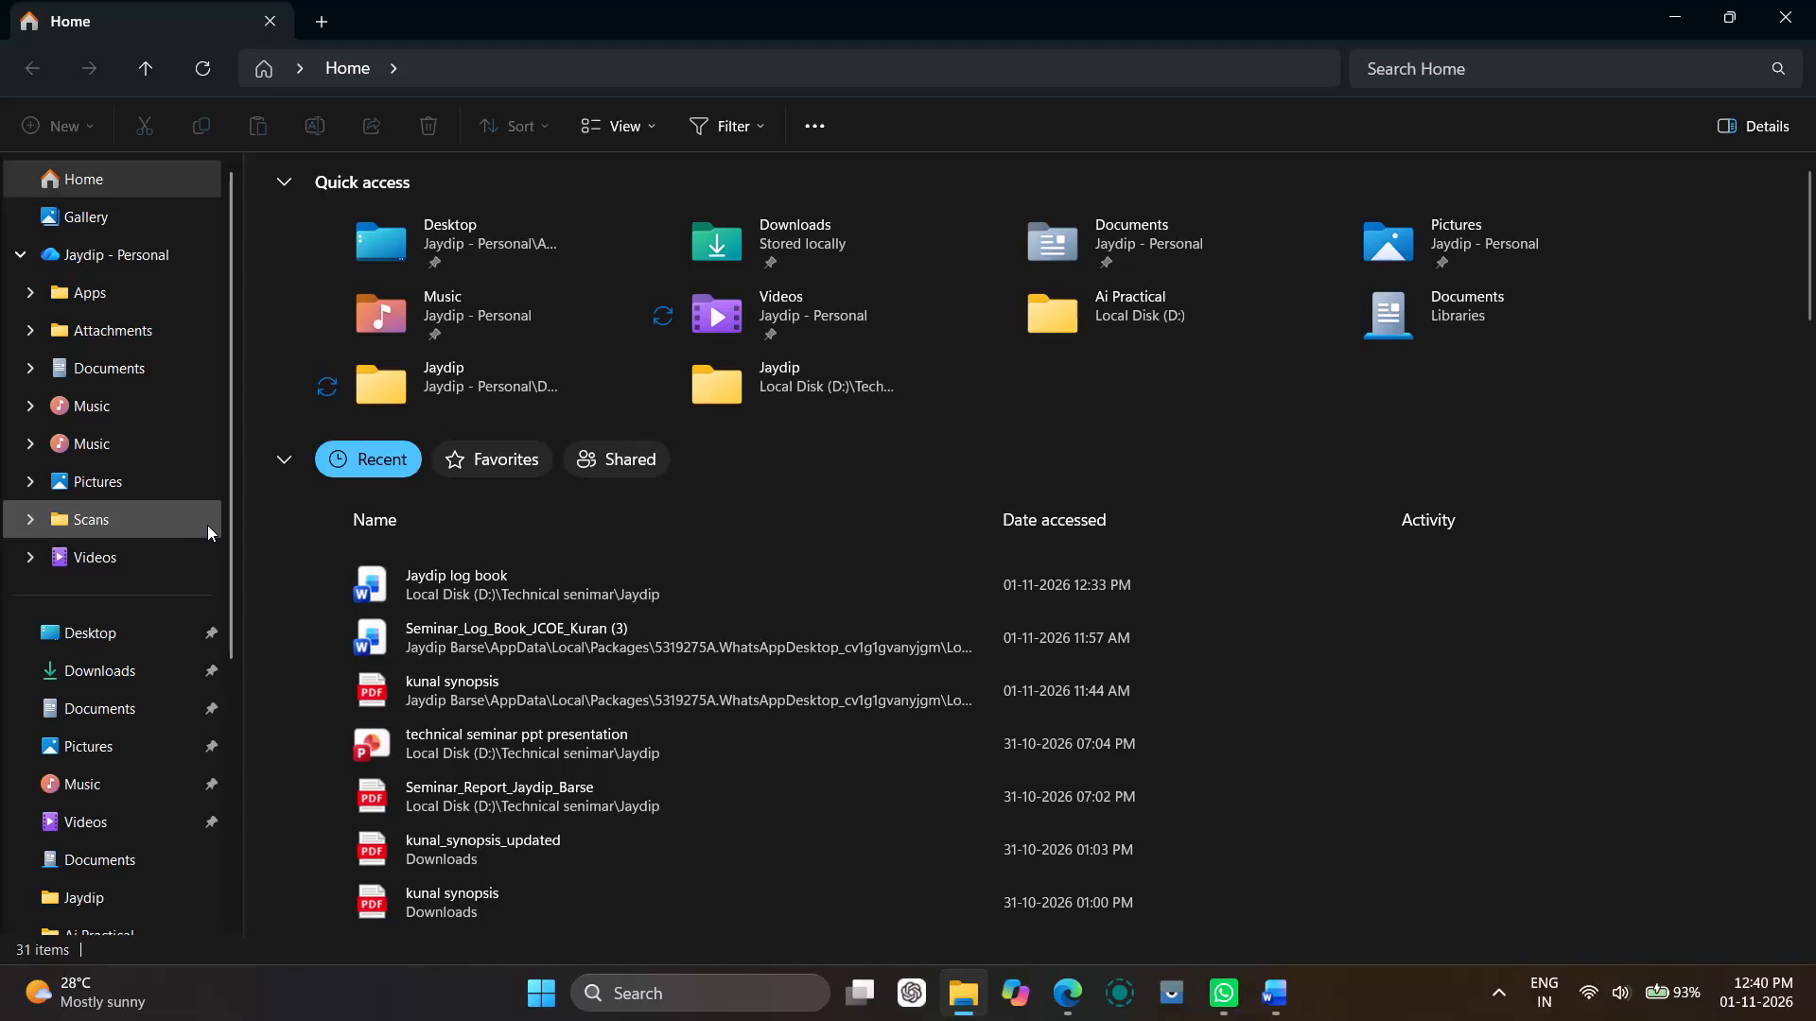
Search File Explorer's Home for "blockchain" and open the Blockchain_Agri_Supply_Chain_Review_Paper PDF from Downloads.
click(1406, 79)
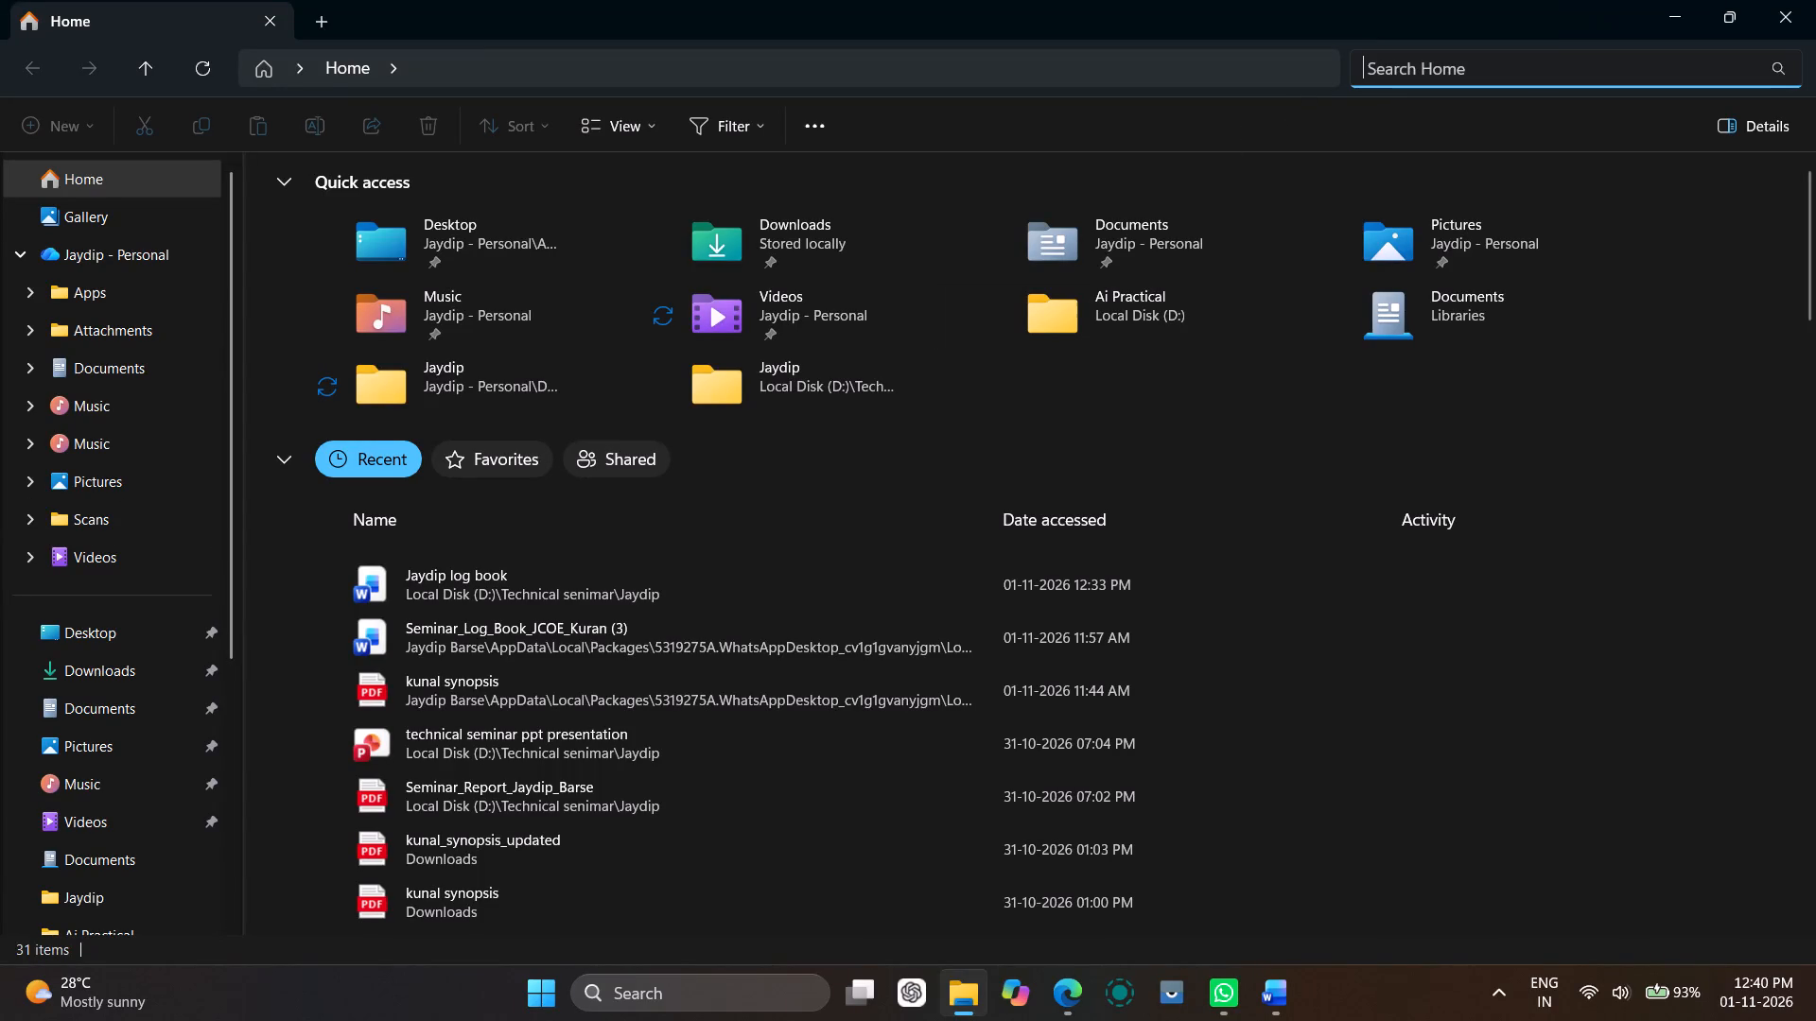
text(block)
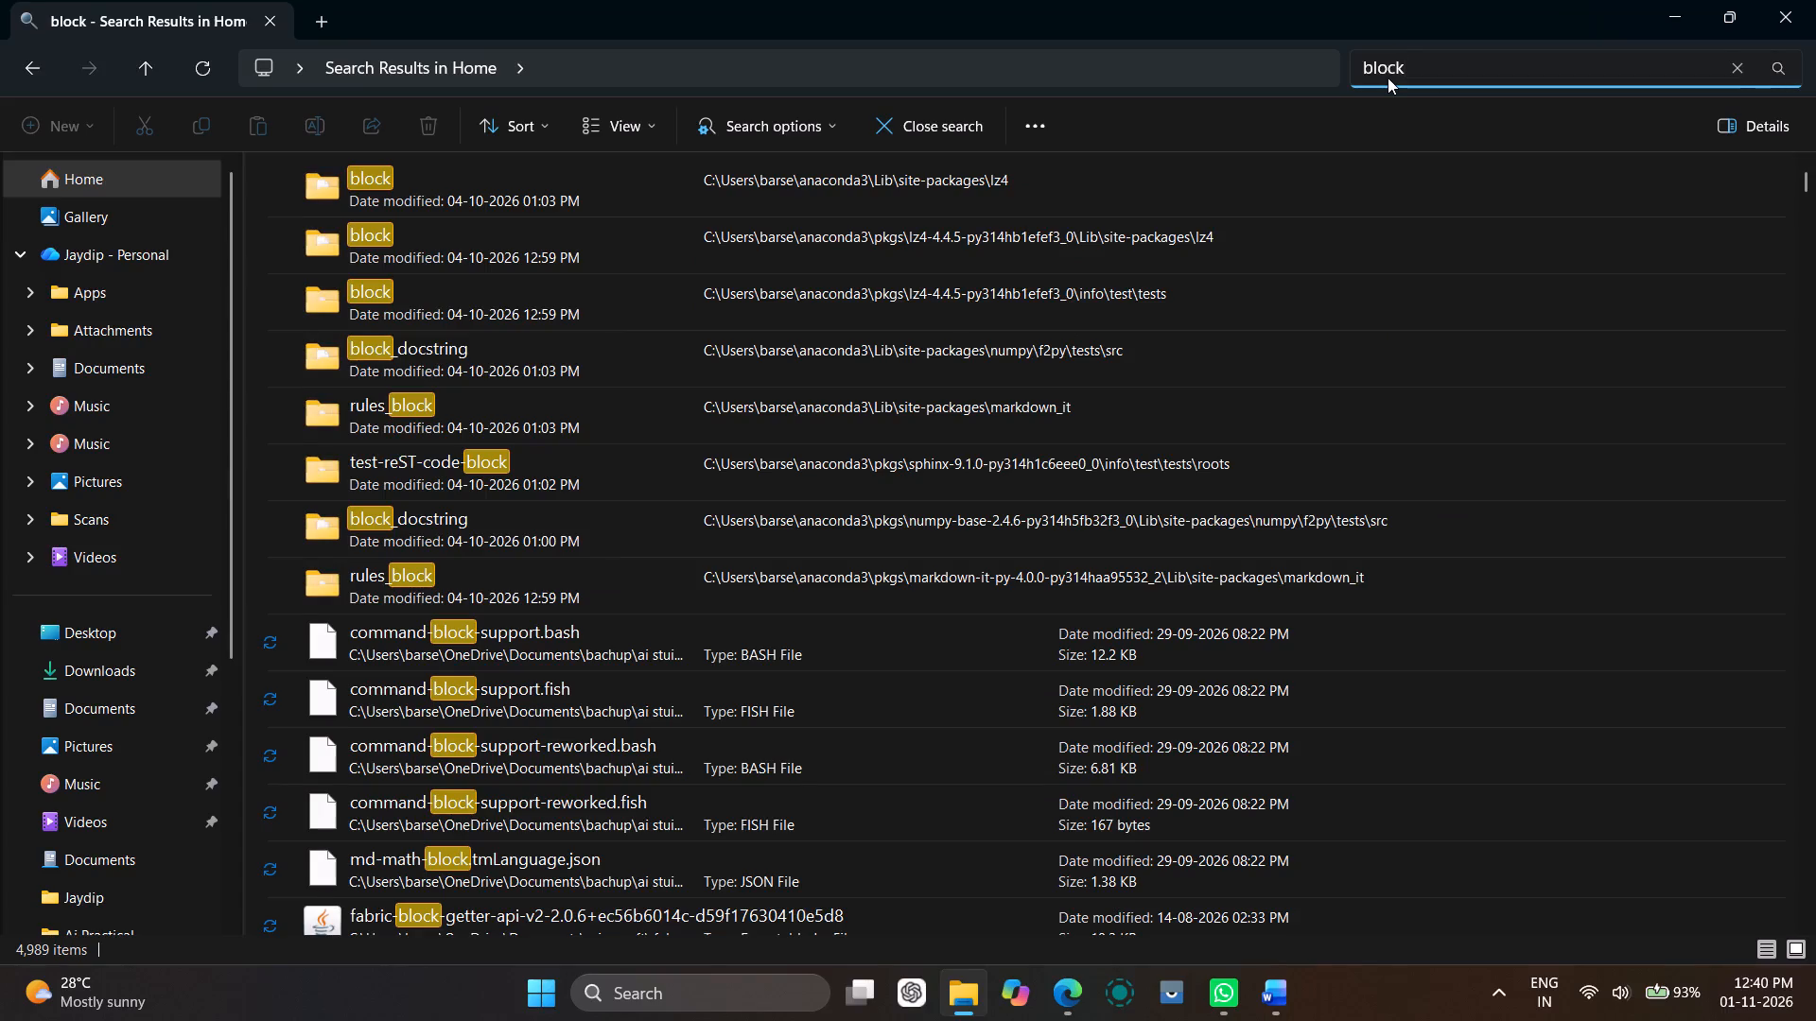
text(ch)
text(ain)
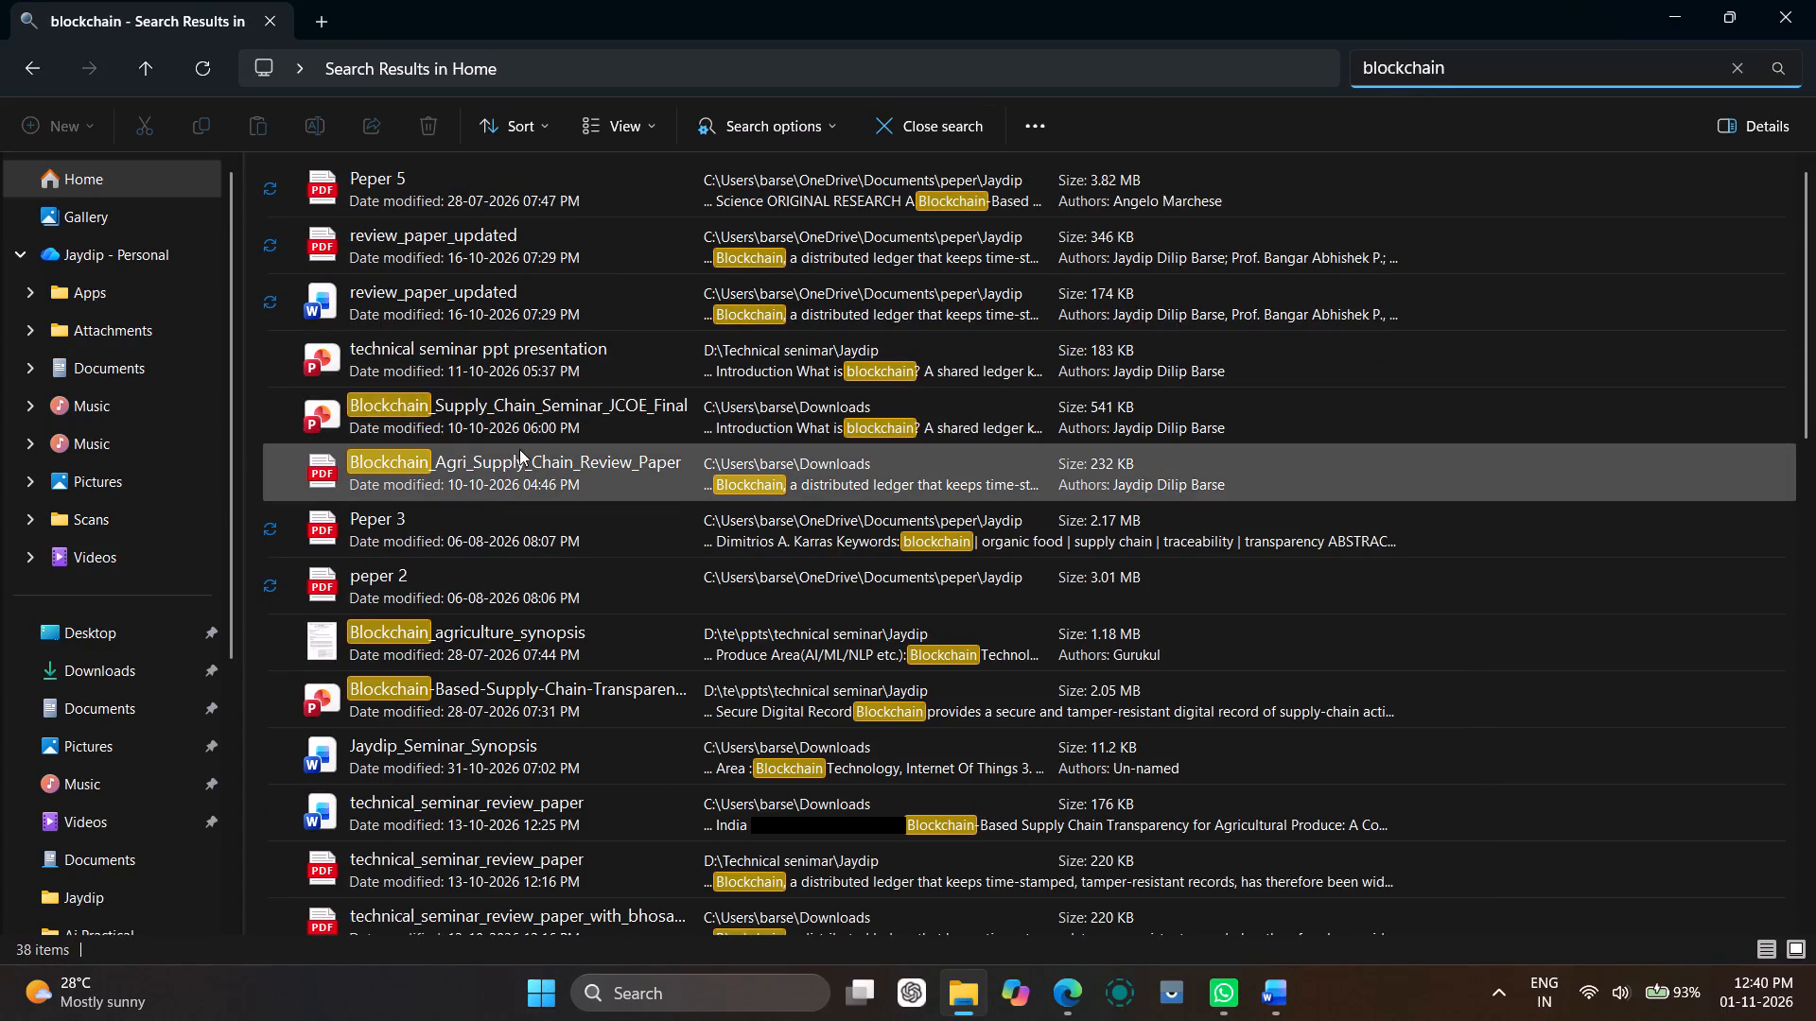
click(499, 459)
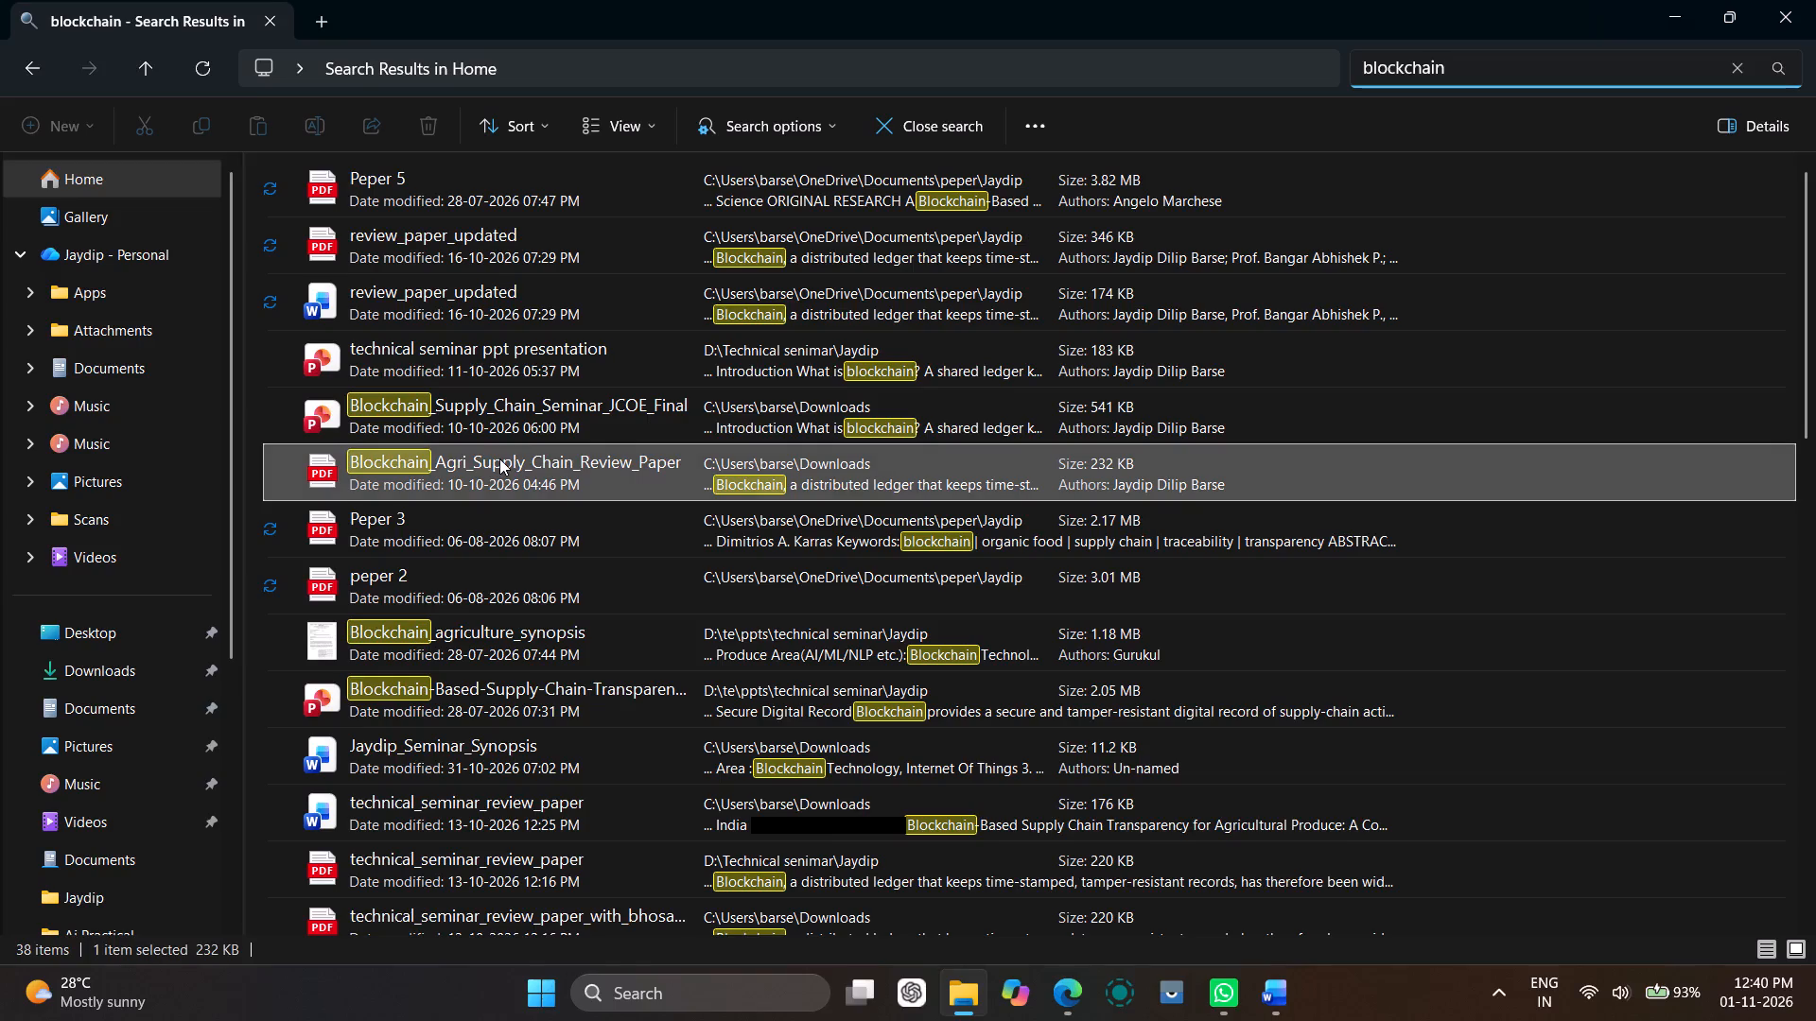
double_click(496, 459)
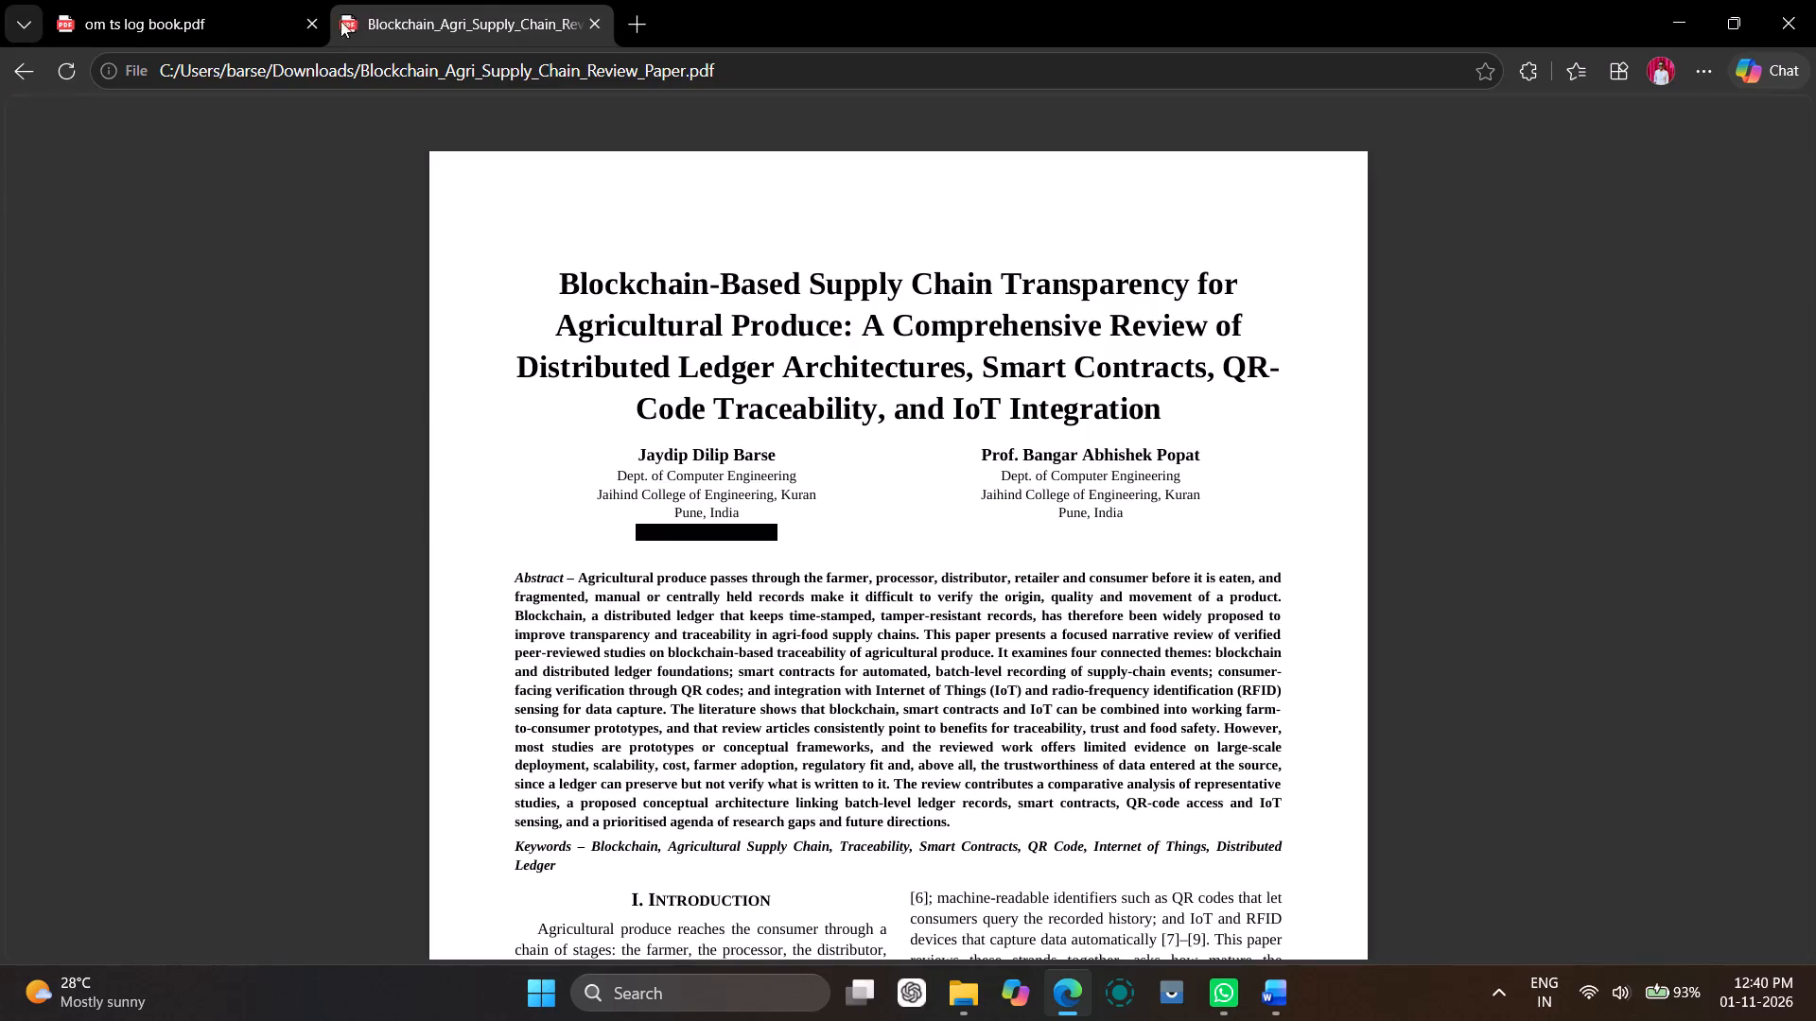
Copy the review paper's full abstract paragraph, from "Agricultural produce passes" to "future directions.", without the "Abstract –" label.
scroll(982, 504, down, 2)
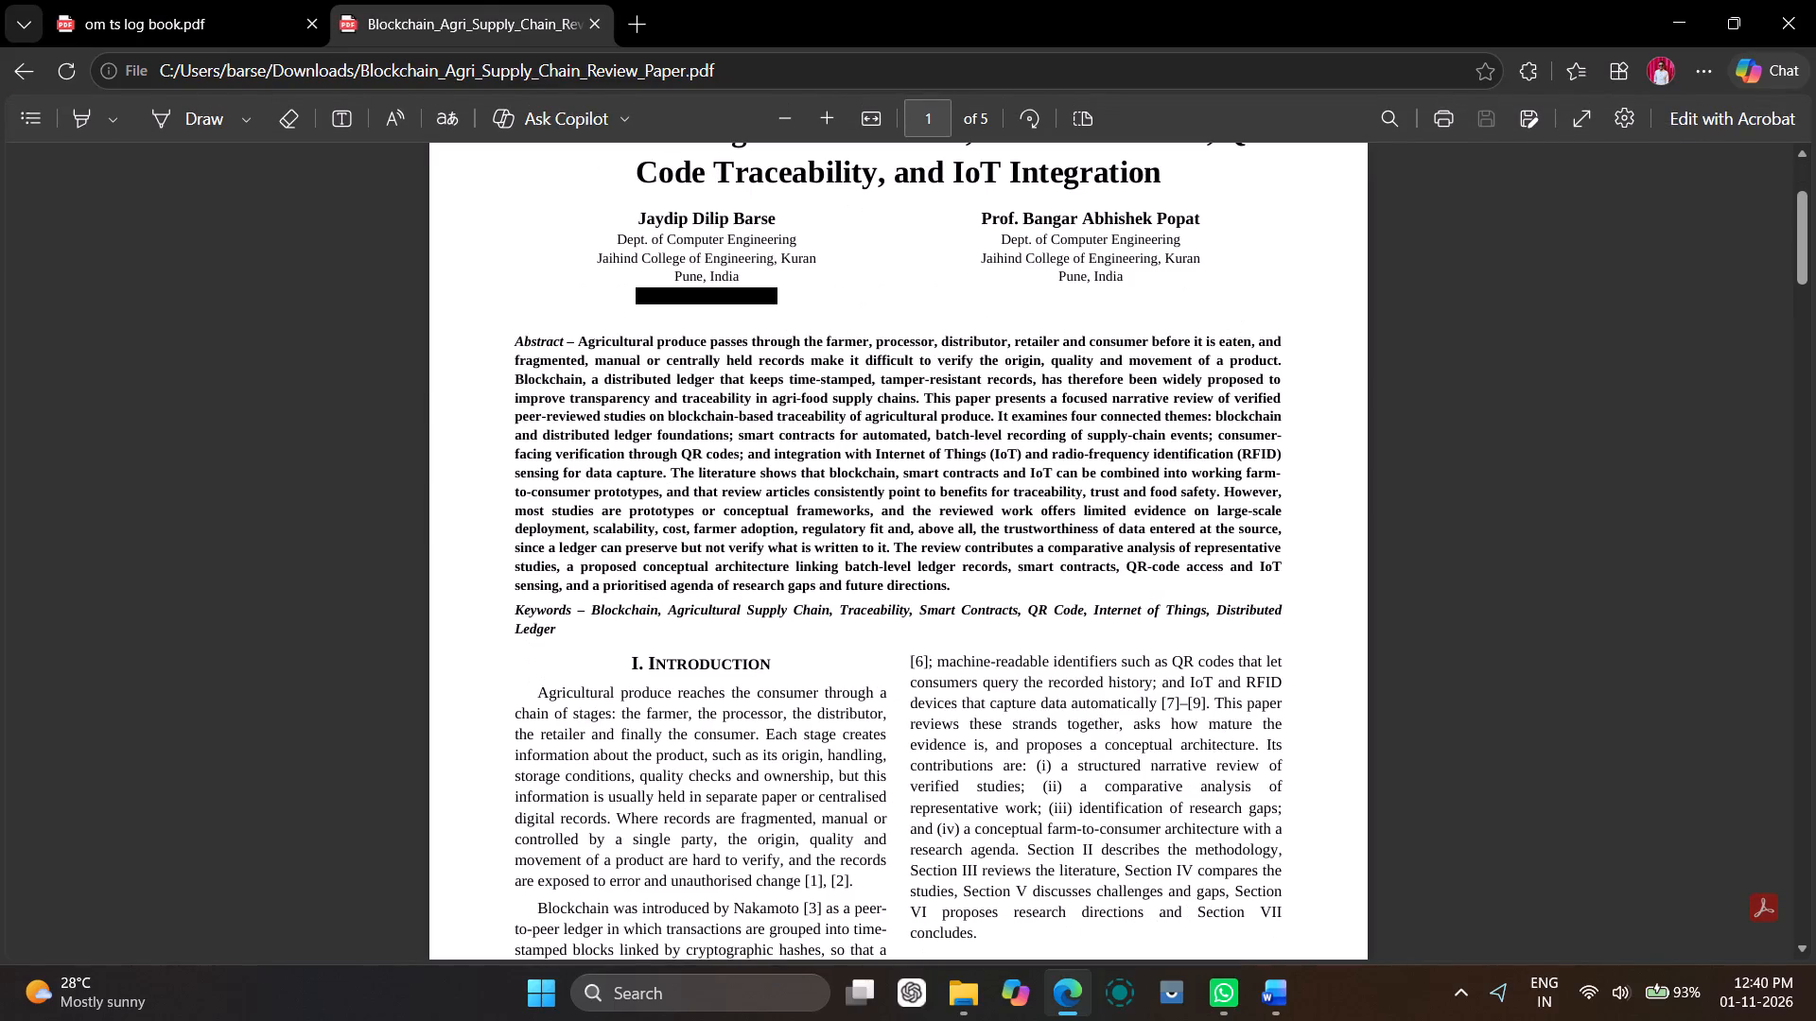
drag(576, 337, 614, 424)
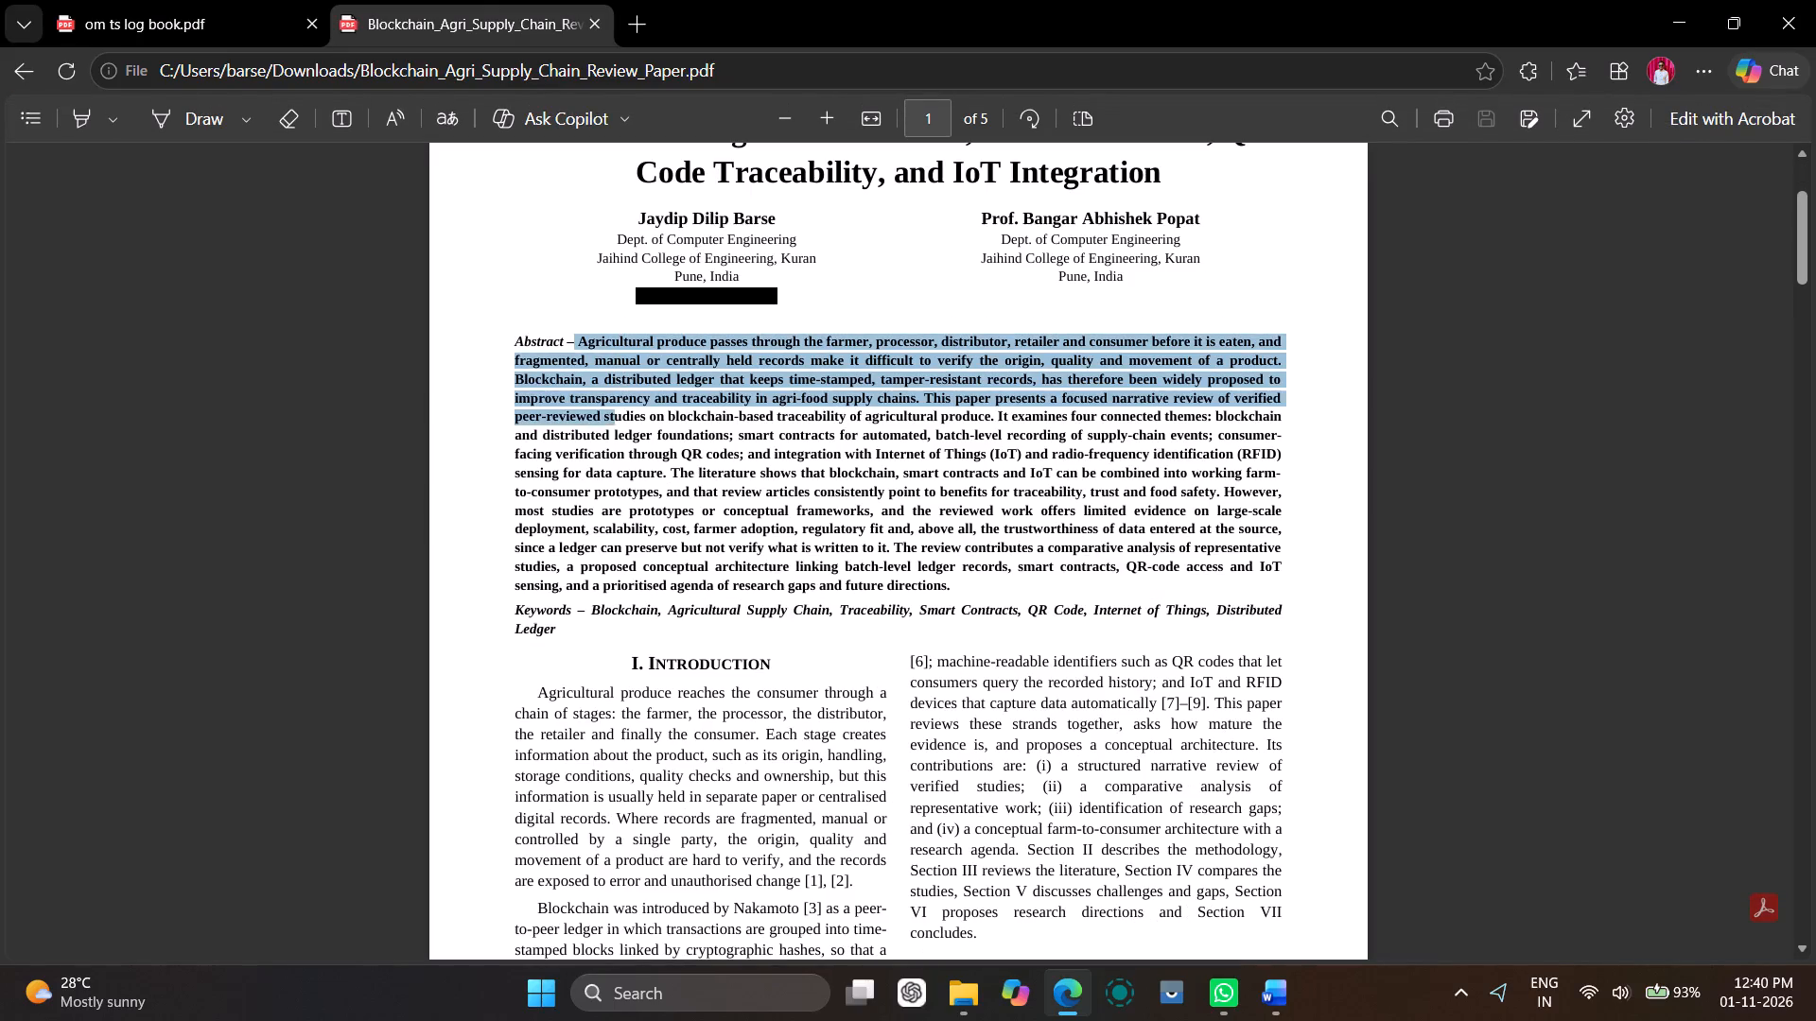
drag(614, 424, 950, 588)
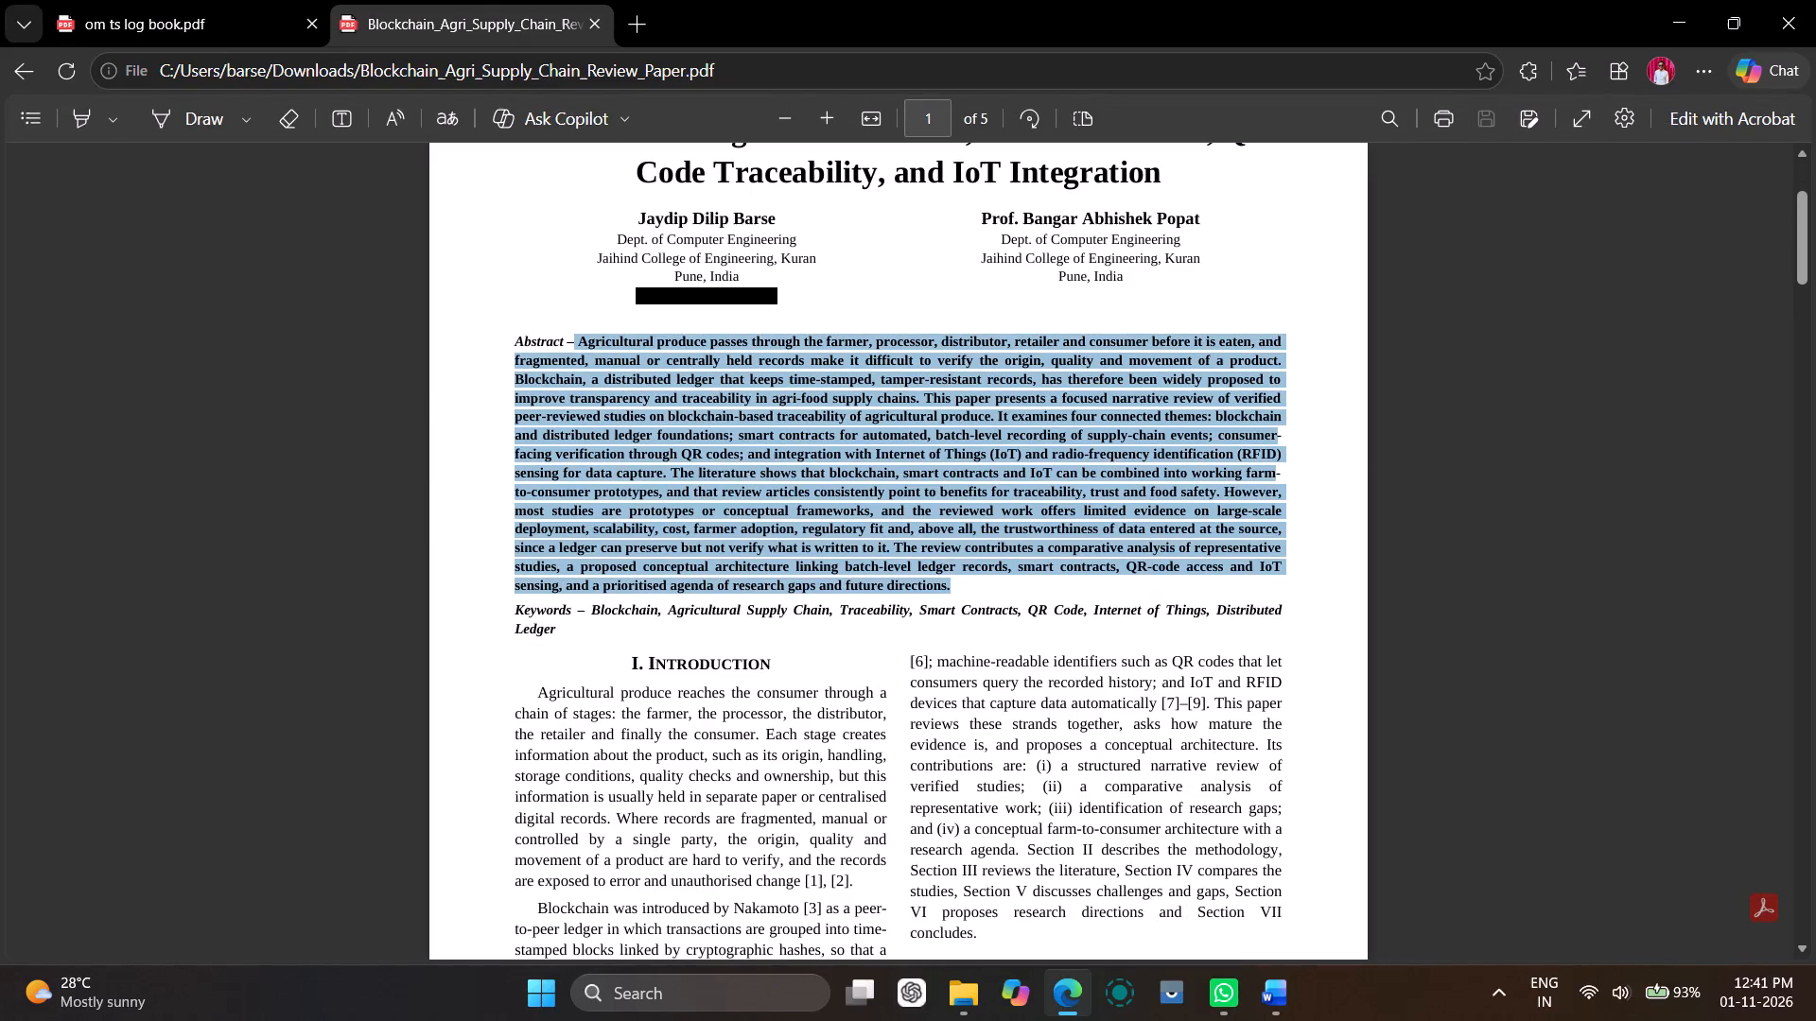
key(ctrl+c)
key(ctrl+c)
Switch to the Word log book and replace the placeholder paragraph under "Abstract:" with the copied abstract.
key(alt+Tab)
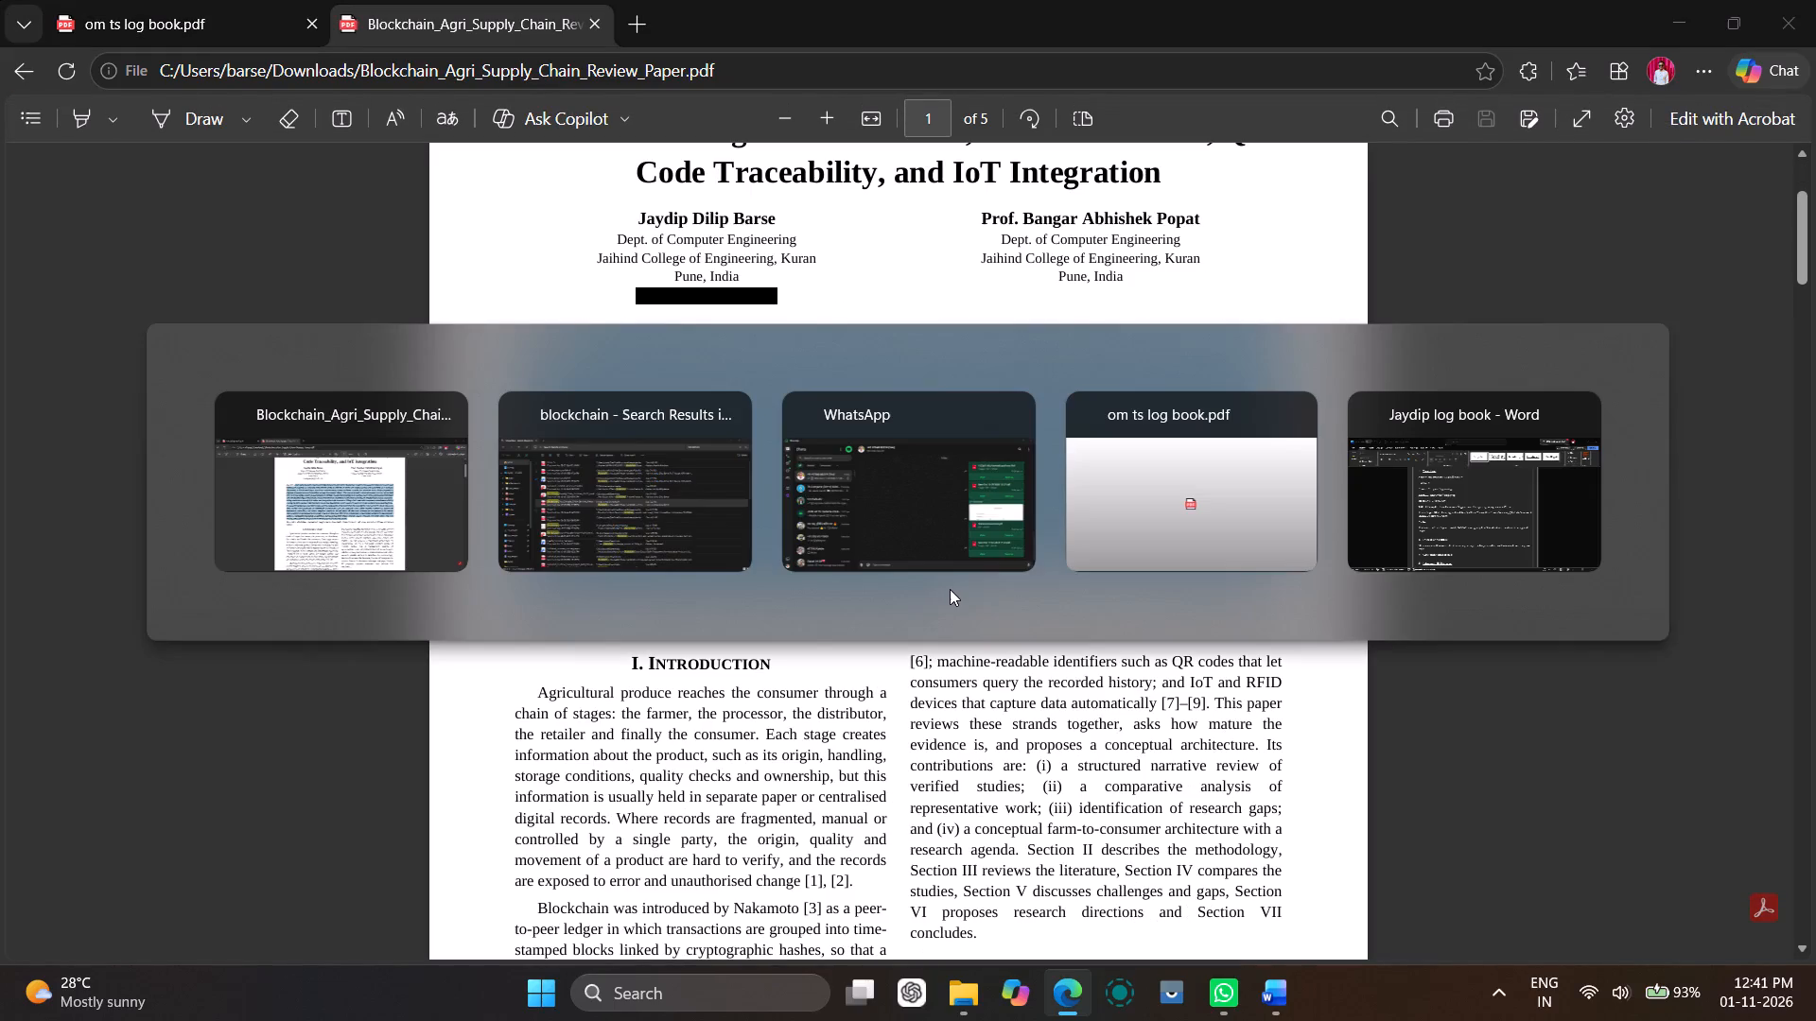
key(alt+Tab)
key(alt+Tab)
key(alt+Tab)
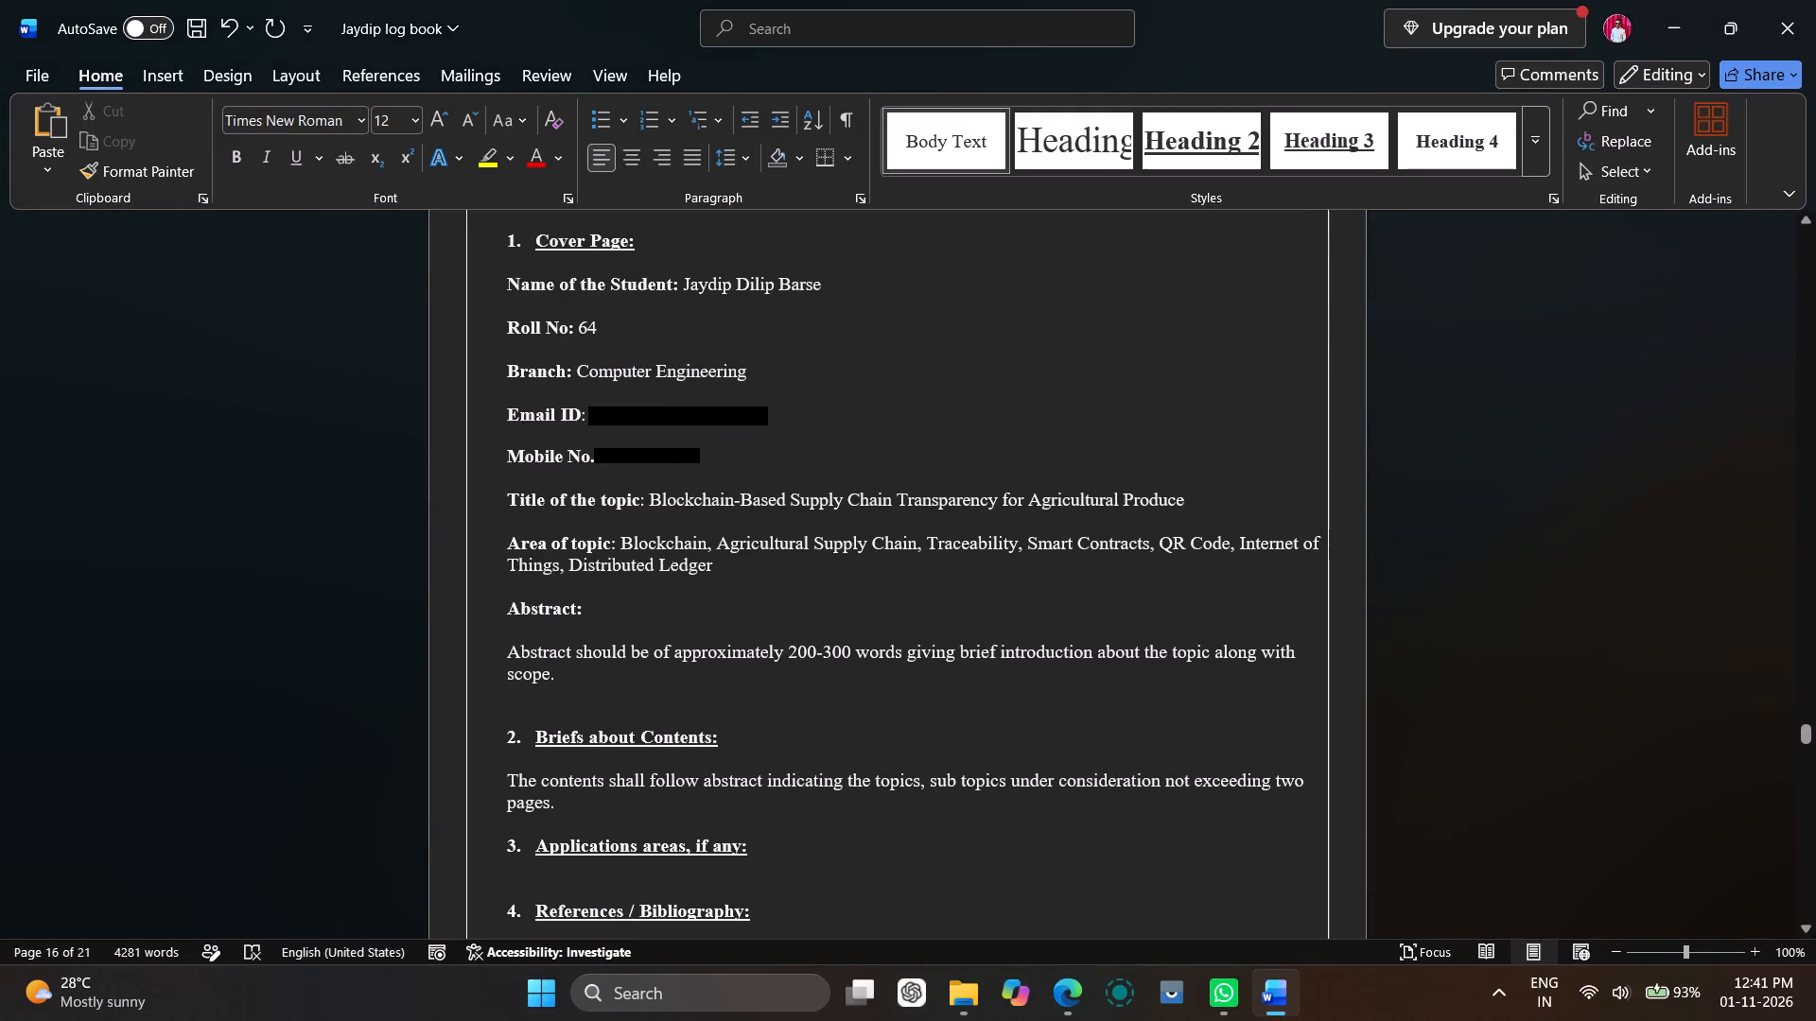
drag(576, 695, 529, 647)
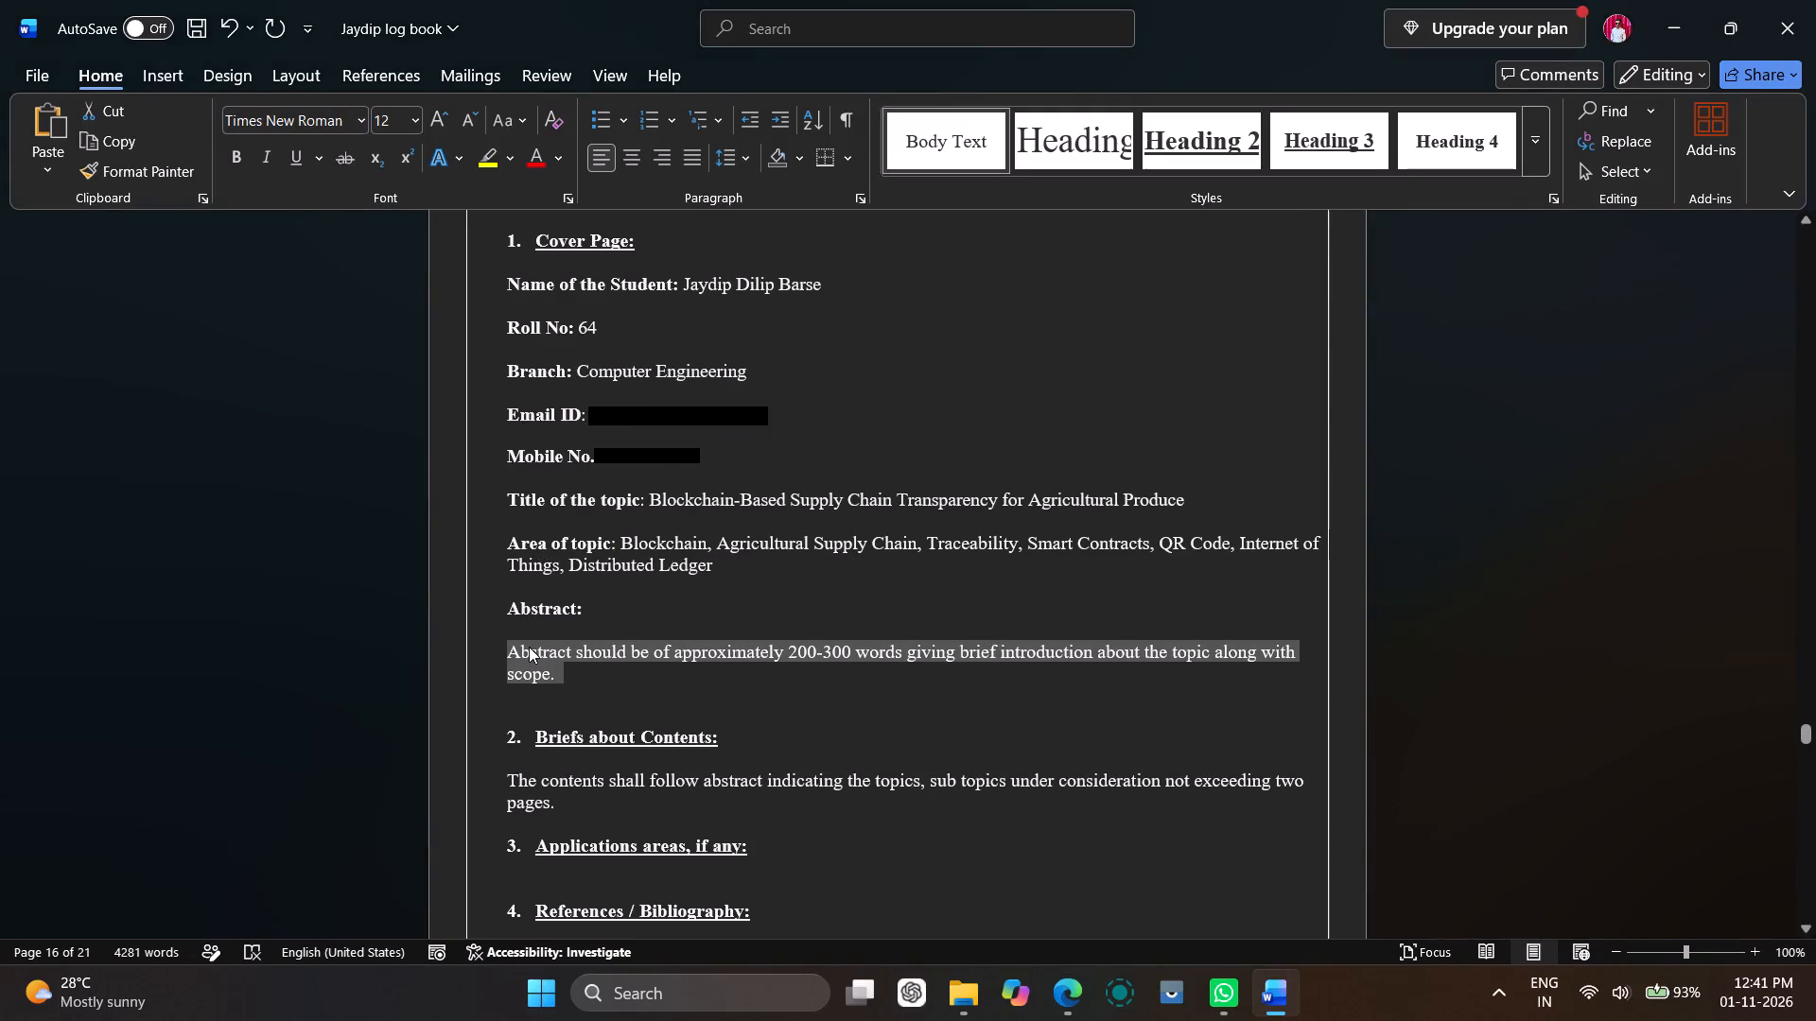
key(ctrl+v)
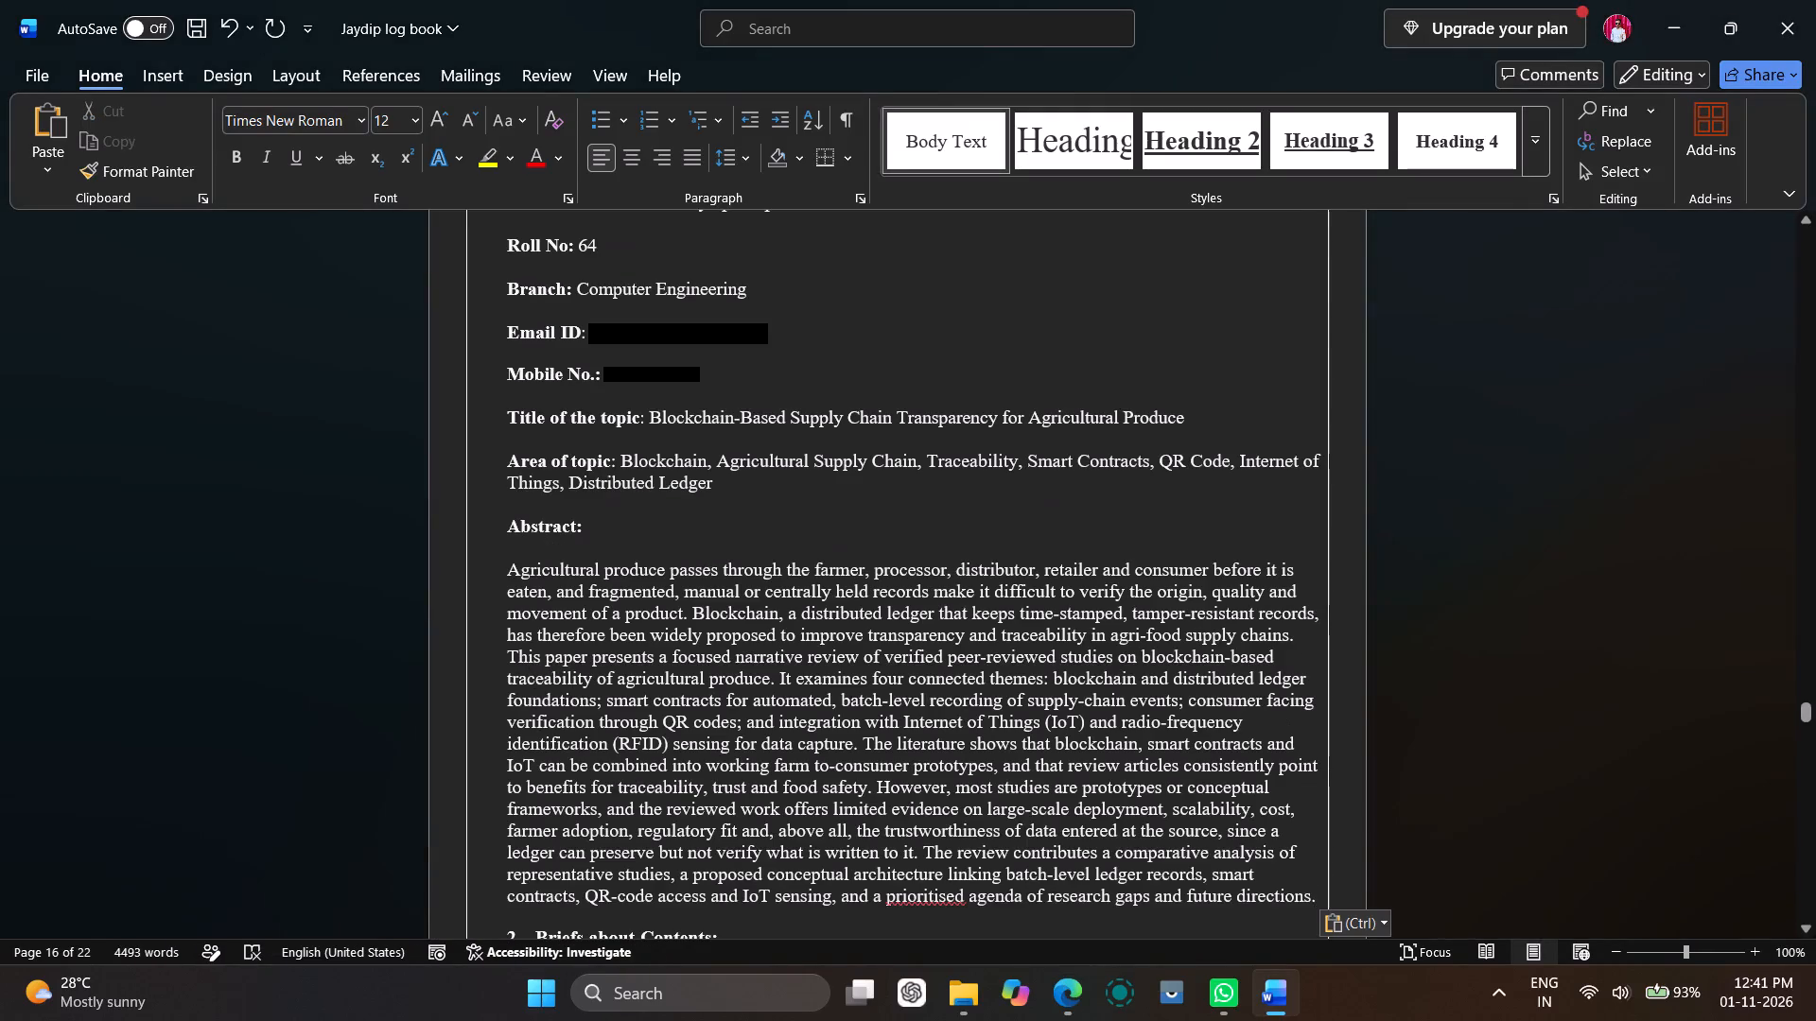
scroll(785, 634, down, 3)
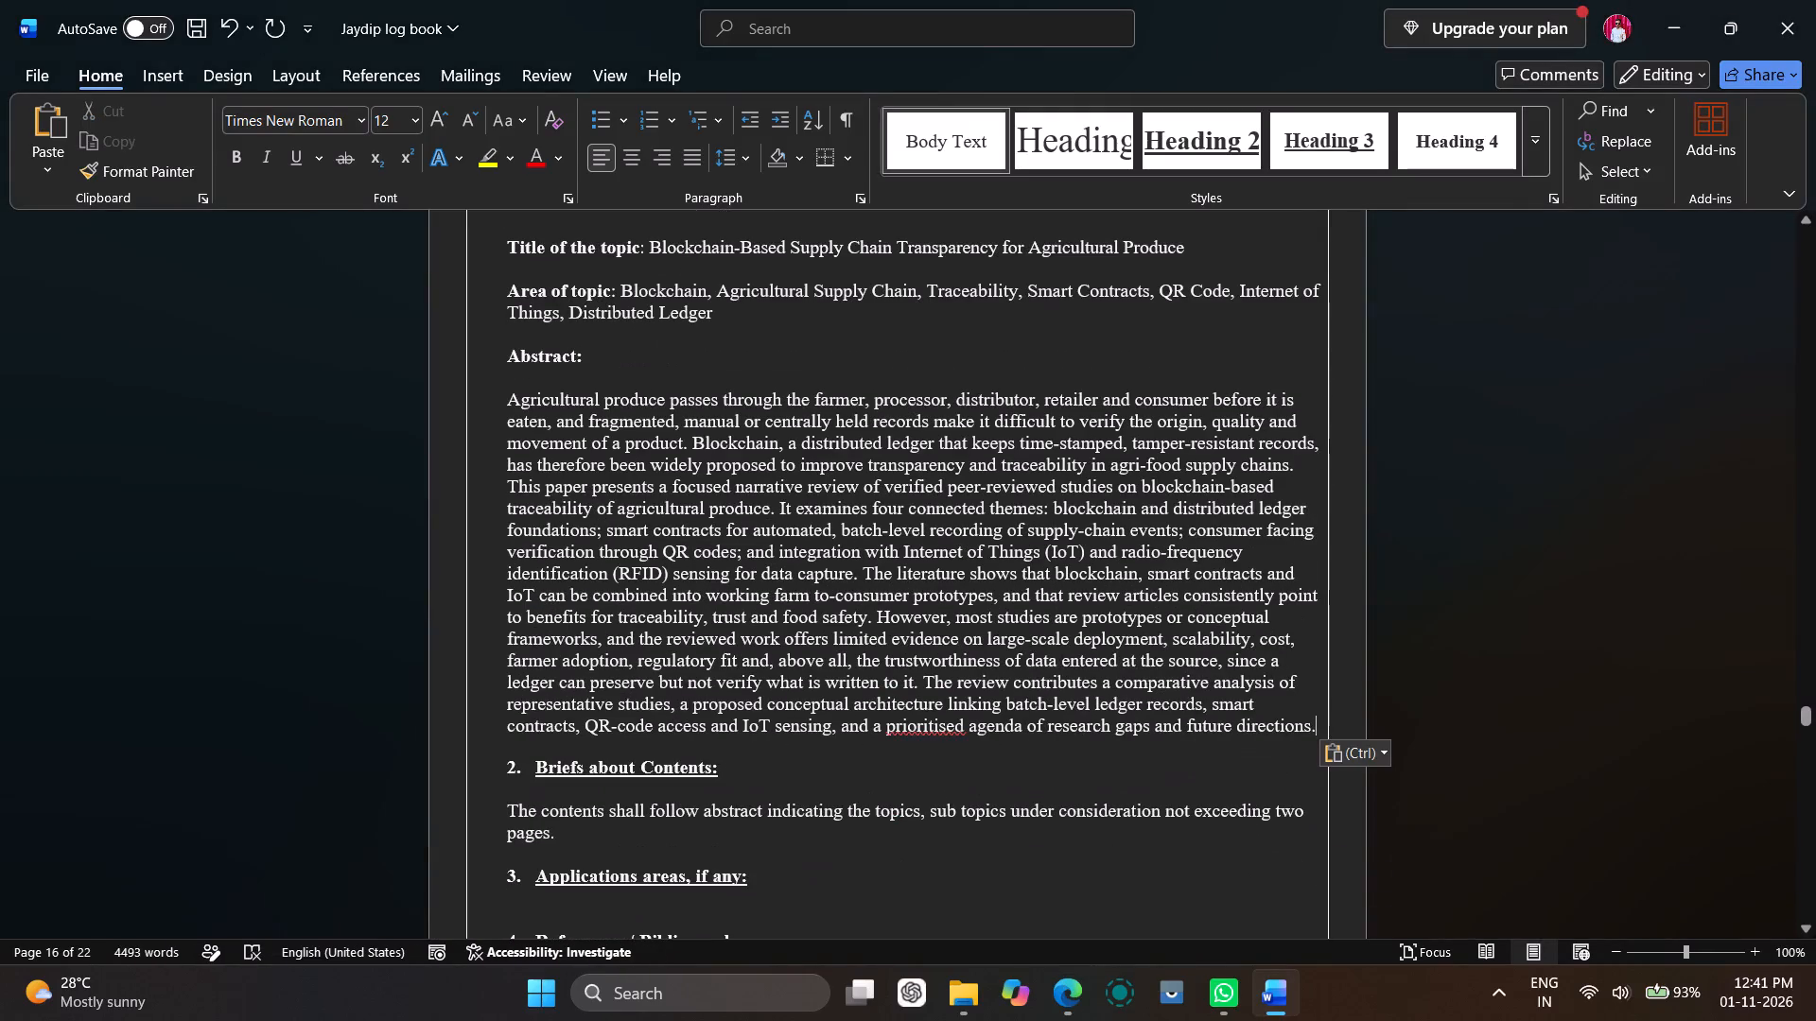
click(816, 578)
click(611, 449)
Close the File Explorer window holding the blockchain search results.
scroll(634, 726, down, 3)
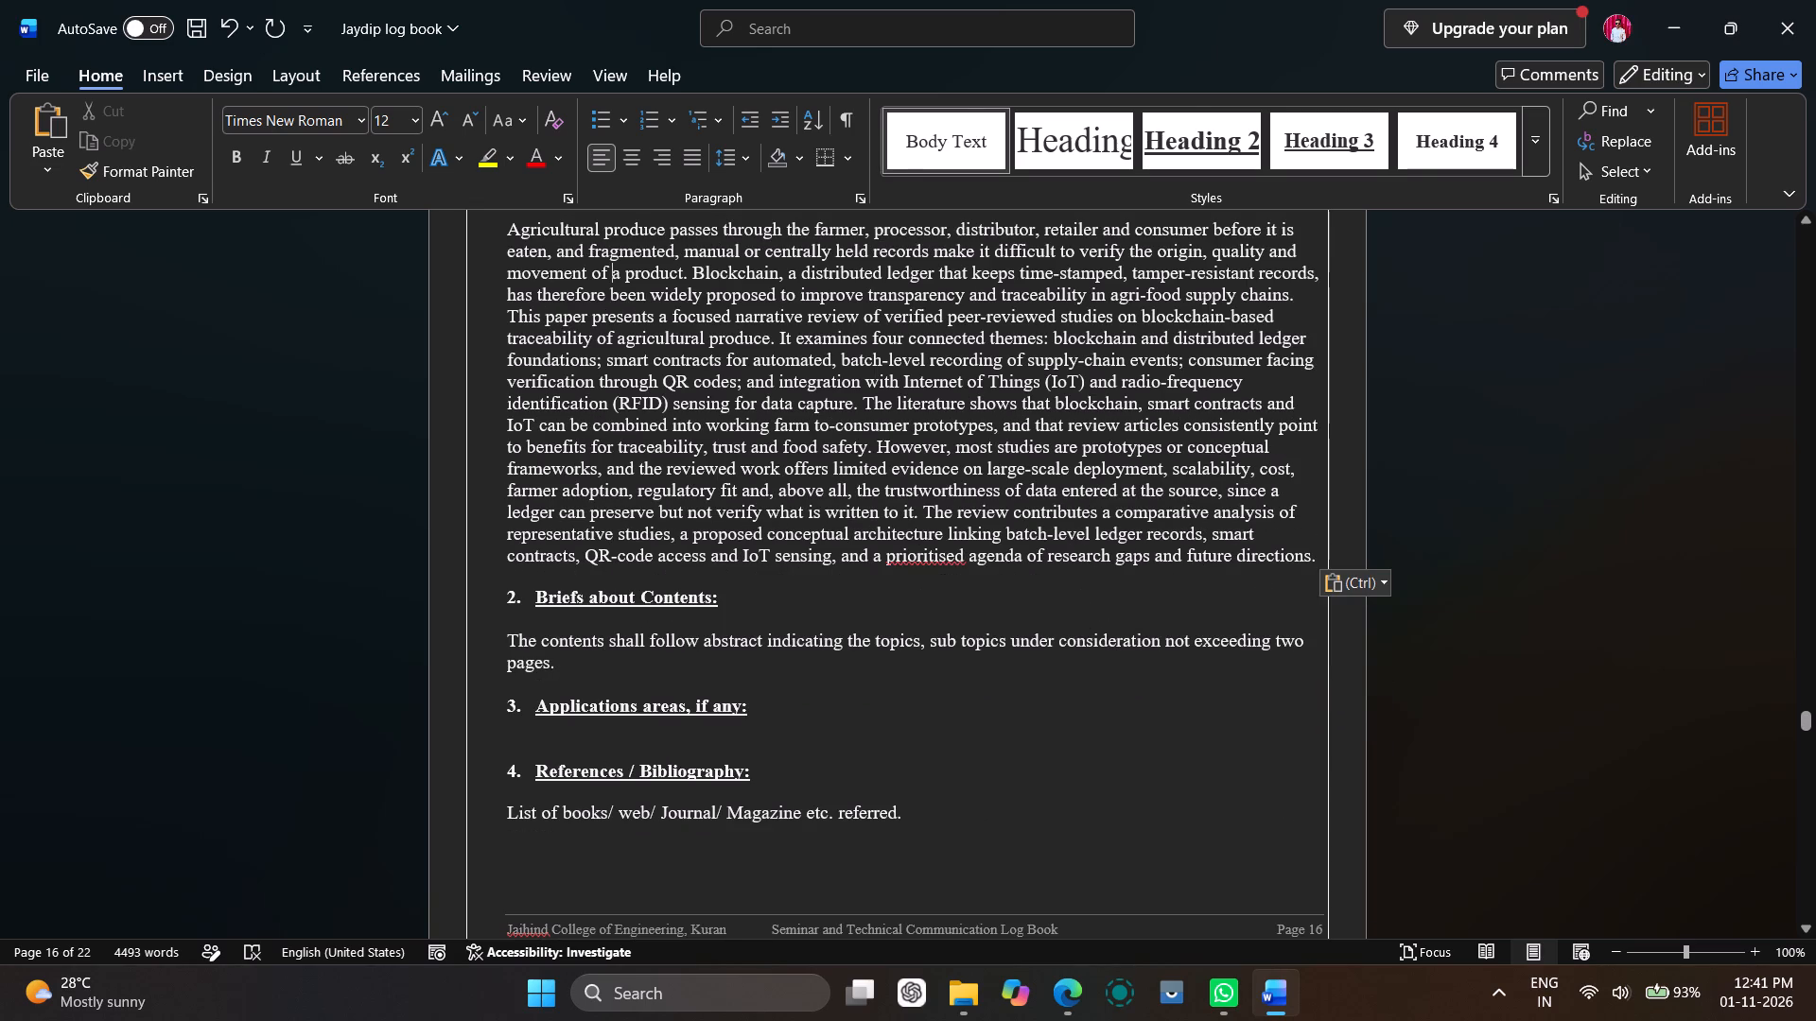
key(alt+Tab)
scroll(675, 615, down, 5)
scroll(675, 615, up, 5)
key(alt+Tab)
key(alt+Tab)
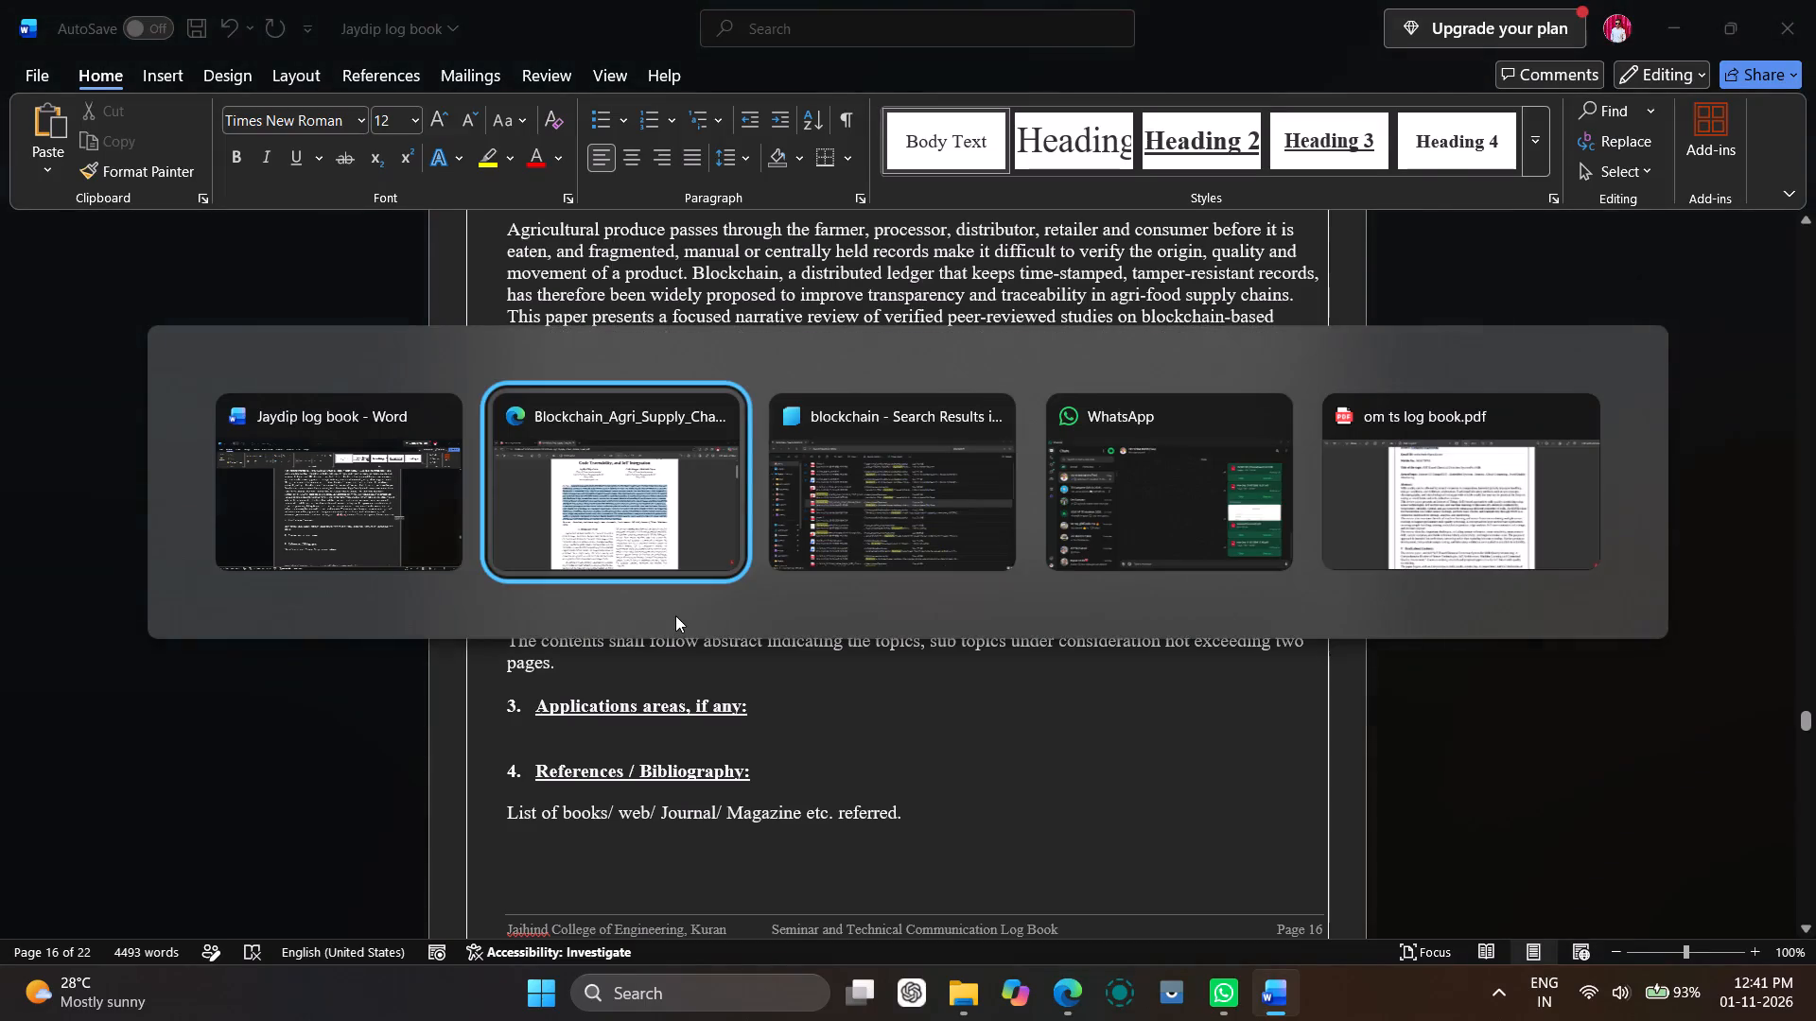
key(alt+Tab)
key(ctrl+w)
Examine the reference PDF's "Briefs about Contents" and "Applications areas" sections alongside the log book's page 16.
key(alt+Tab)
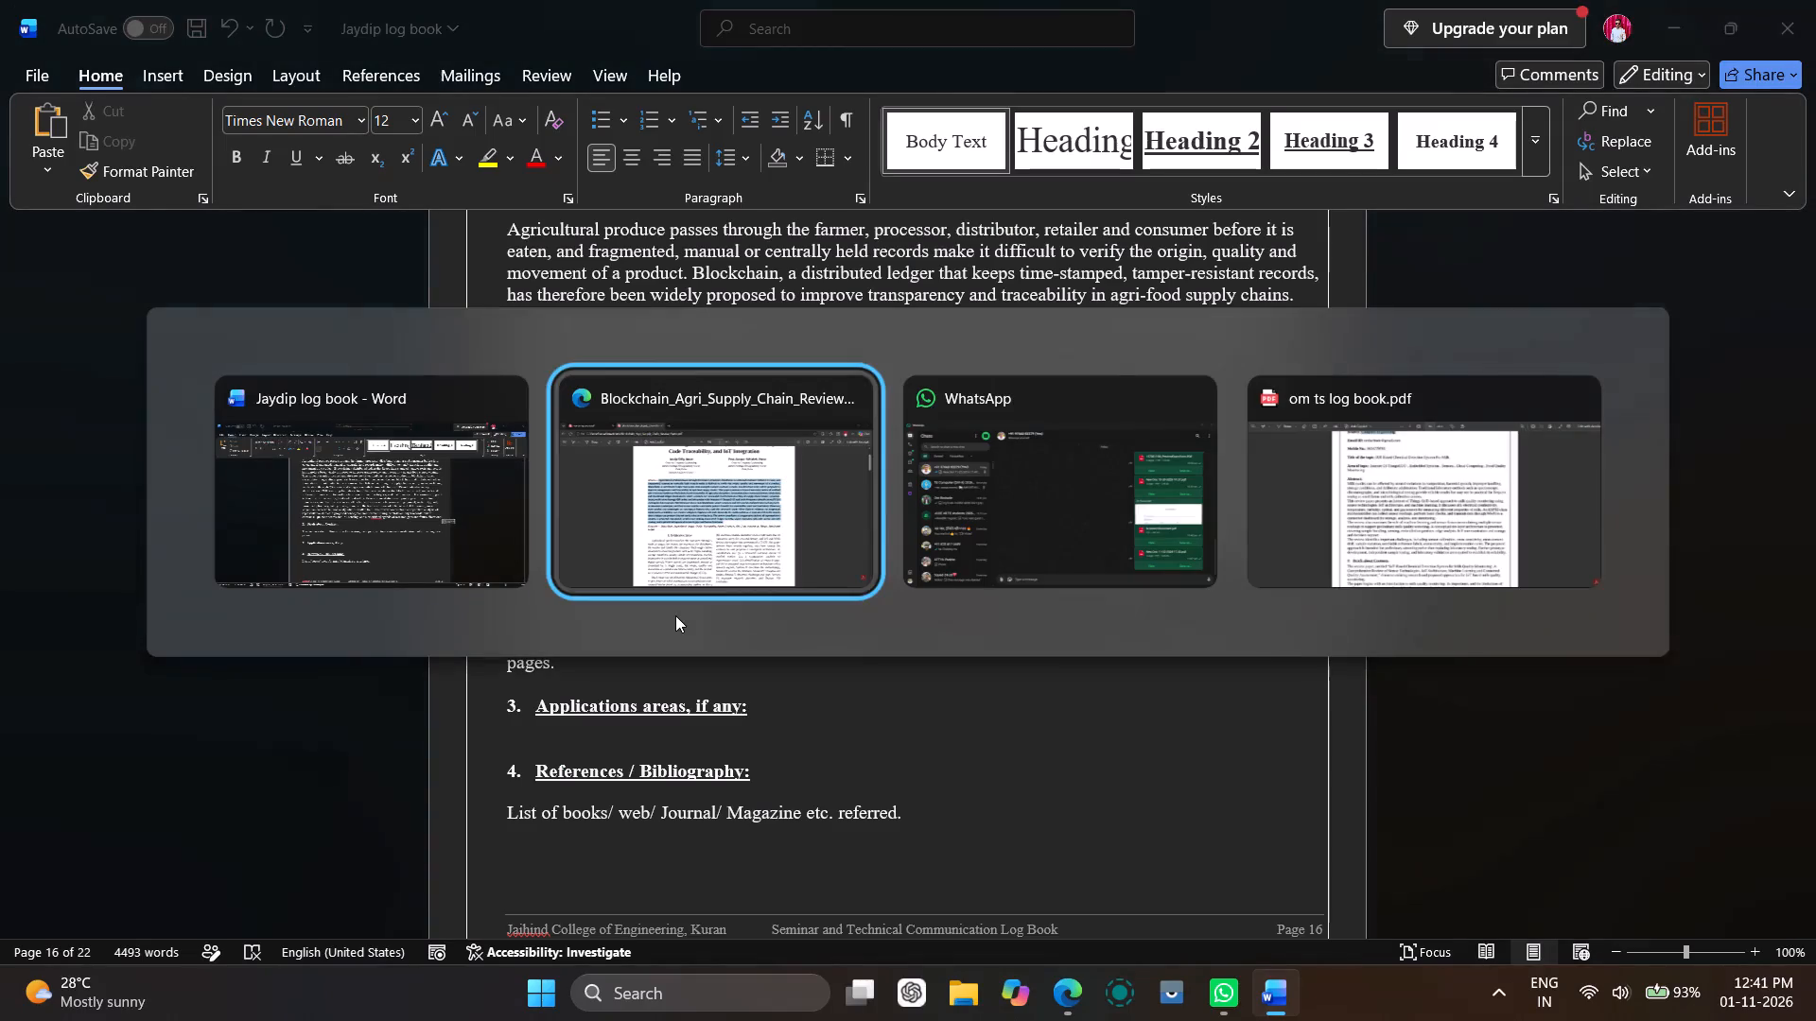
key(alt+Tab)
key(alt+Tab)
key(alt+Tab)
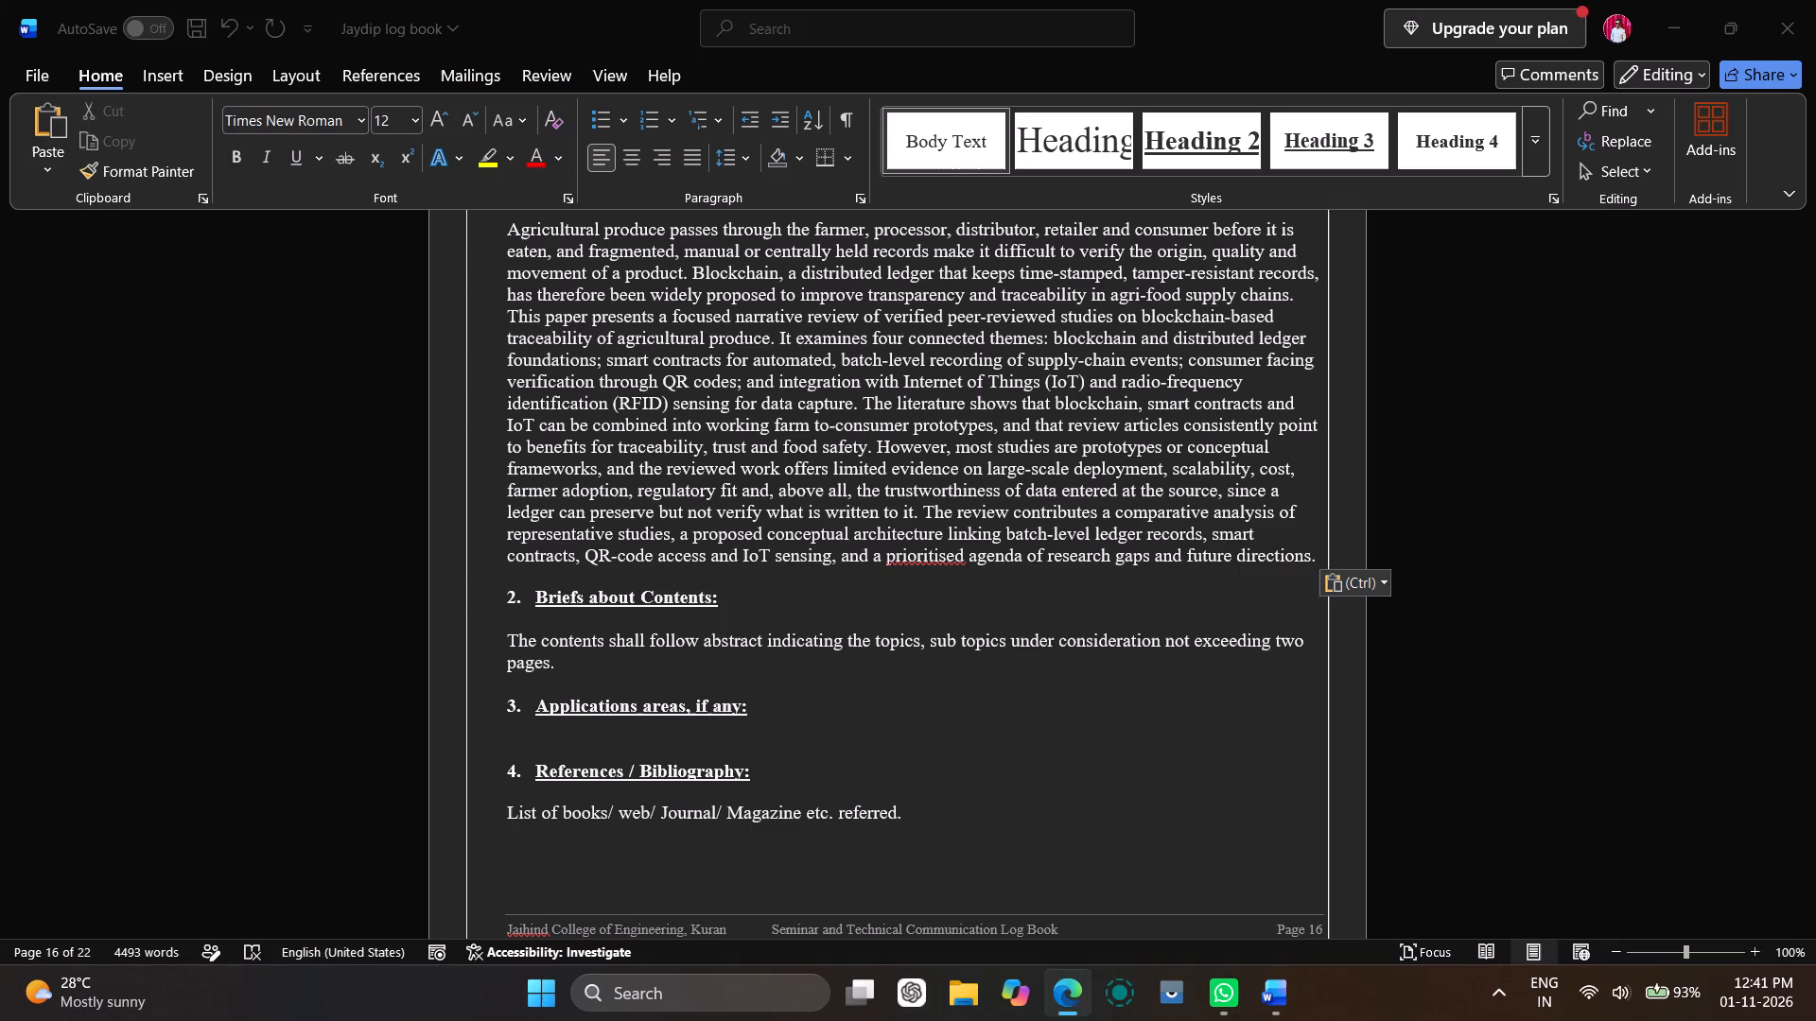
key(alt+Tab)
scroll(675, 615, down, 2)
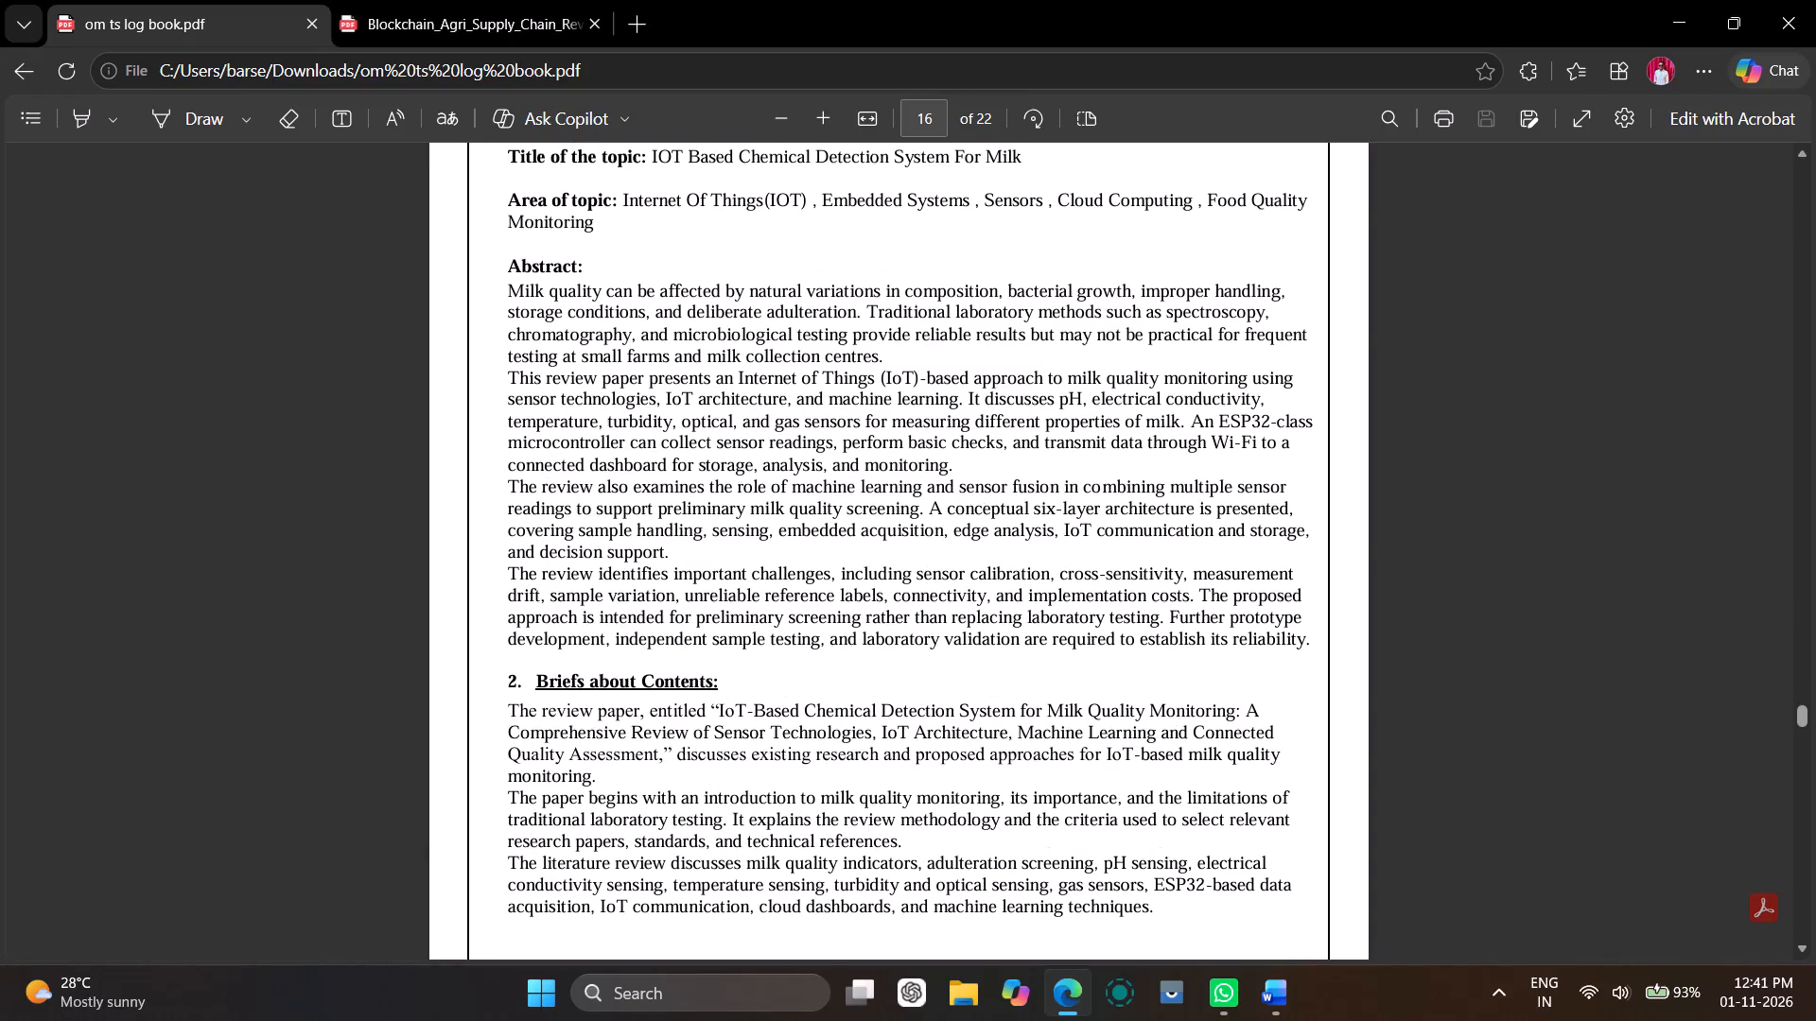
scroll(675, 615, down, 1)
key(alt+Tab)
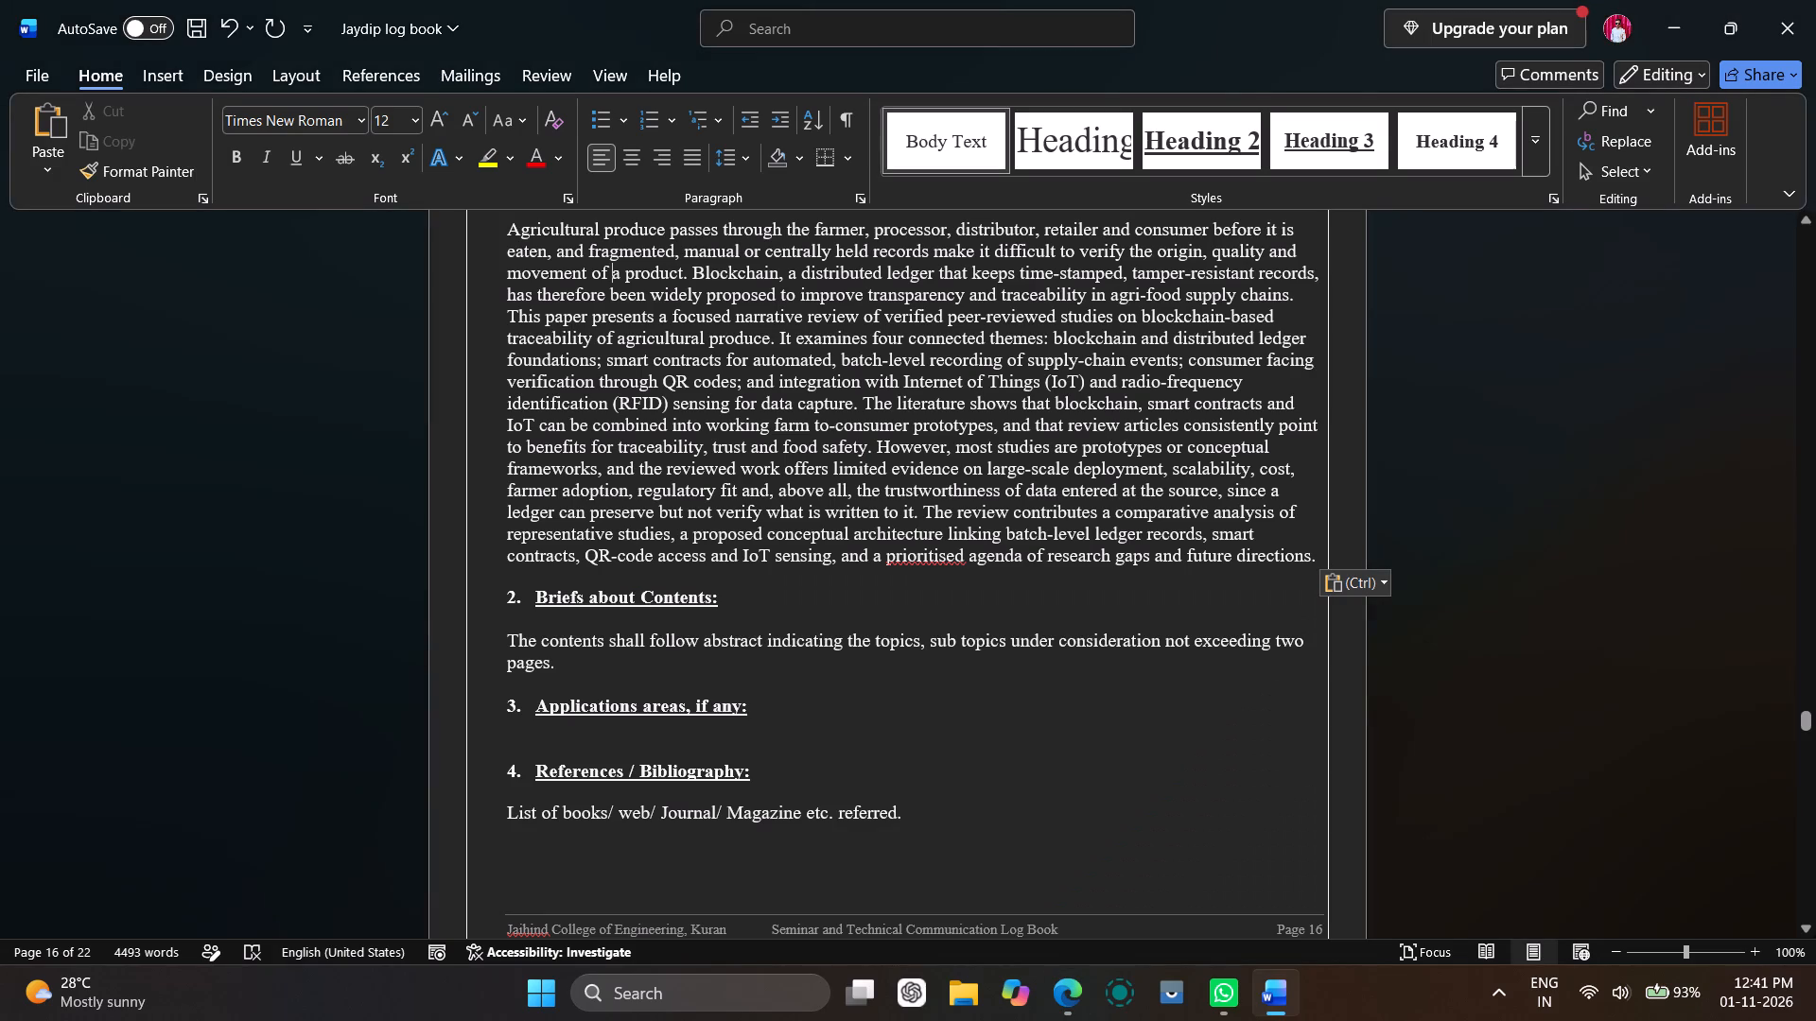
scroll(675, 615, down, 1)
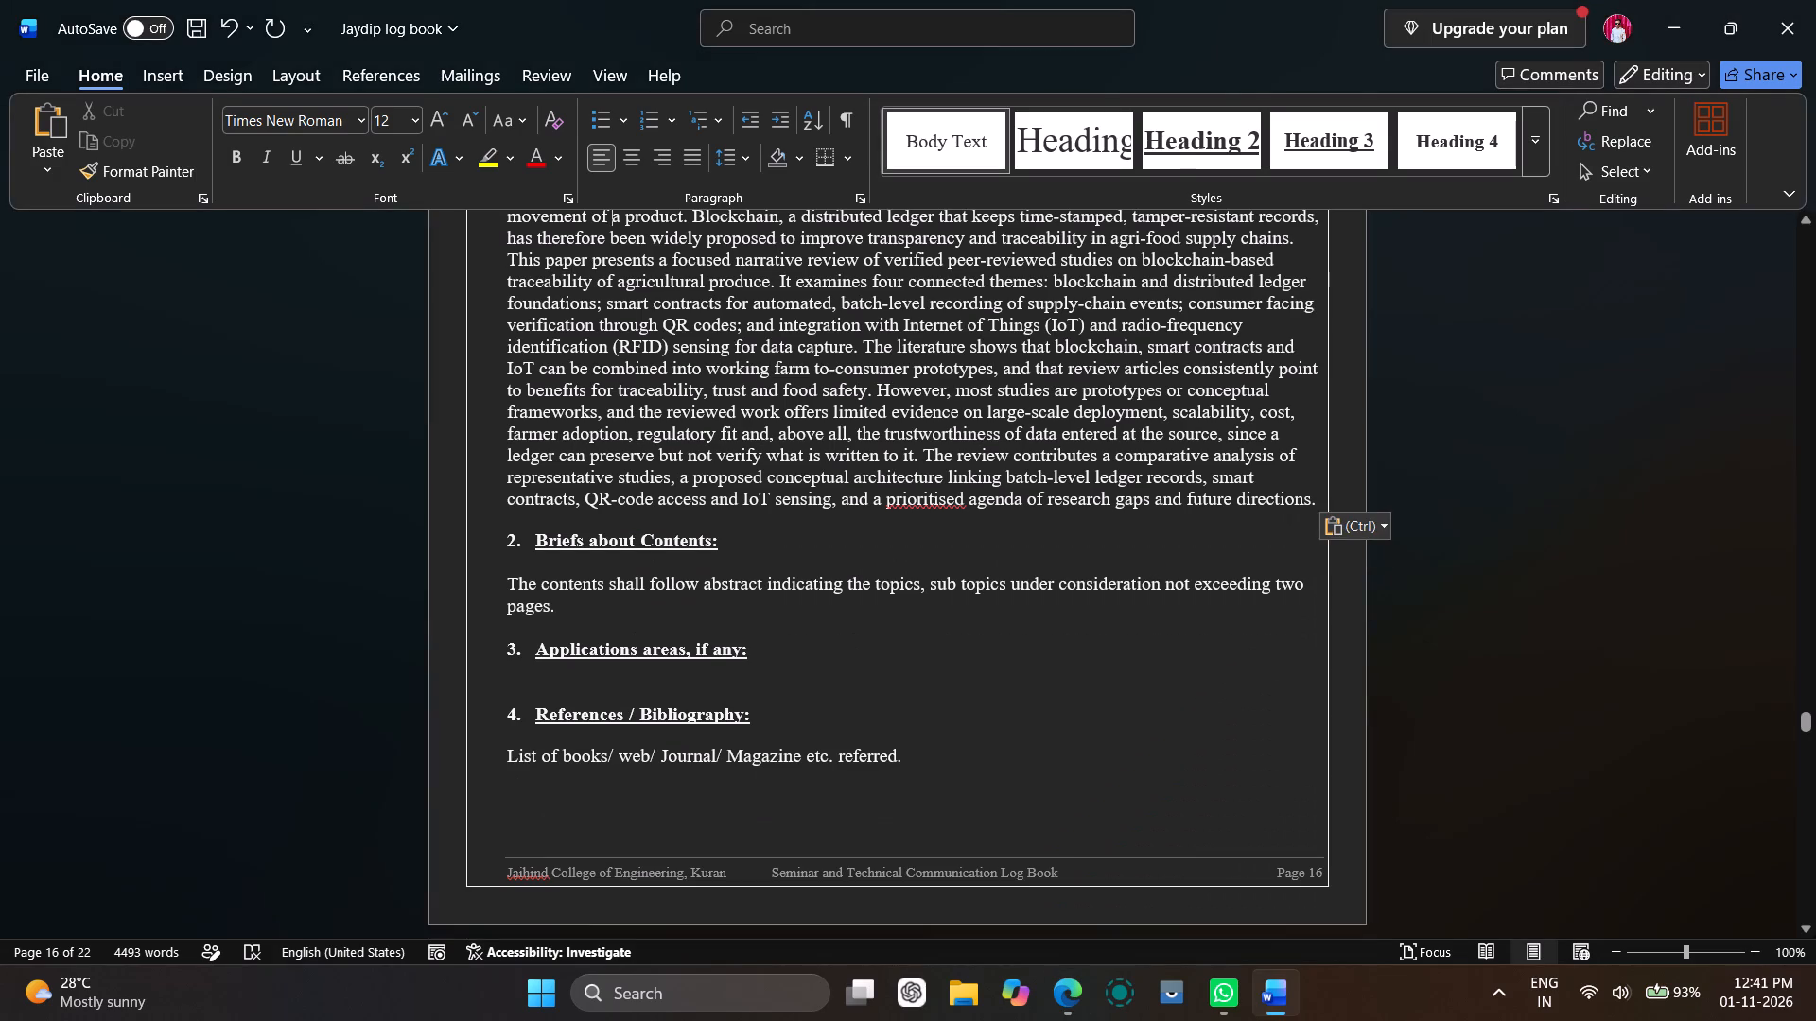
key(alt+Tab)
scroll(675, 615, down, 2)
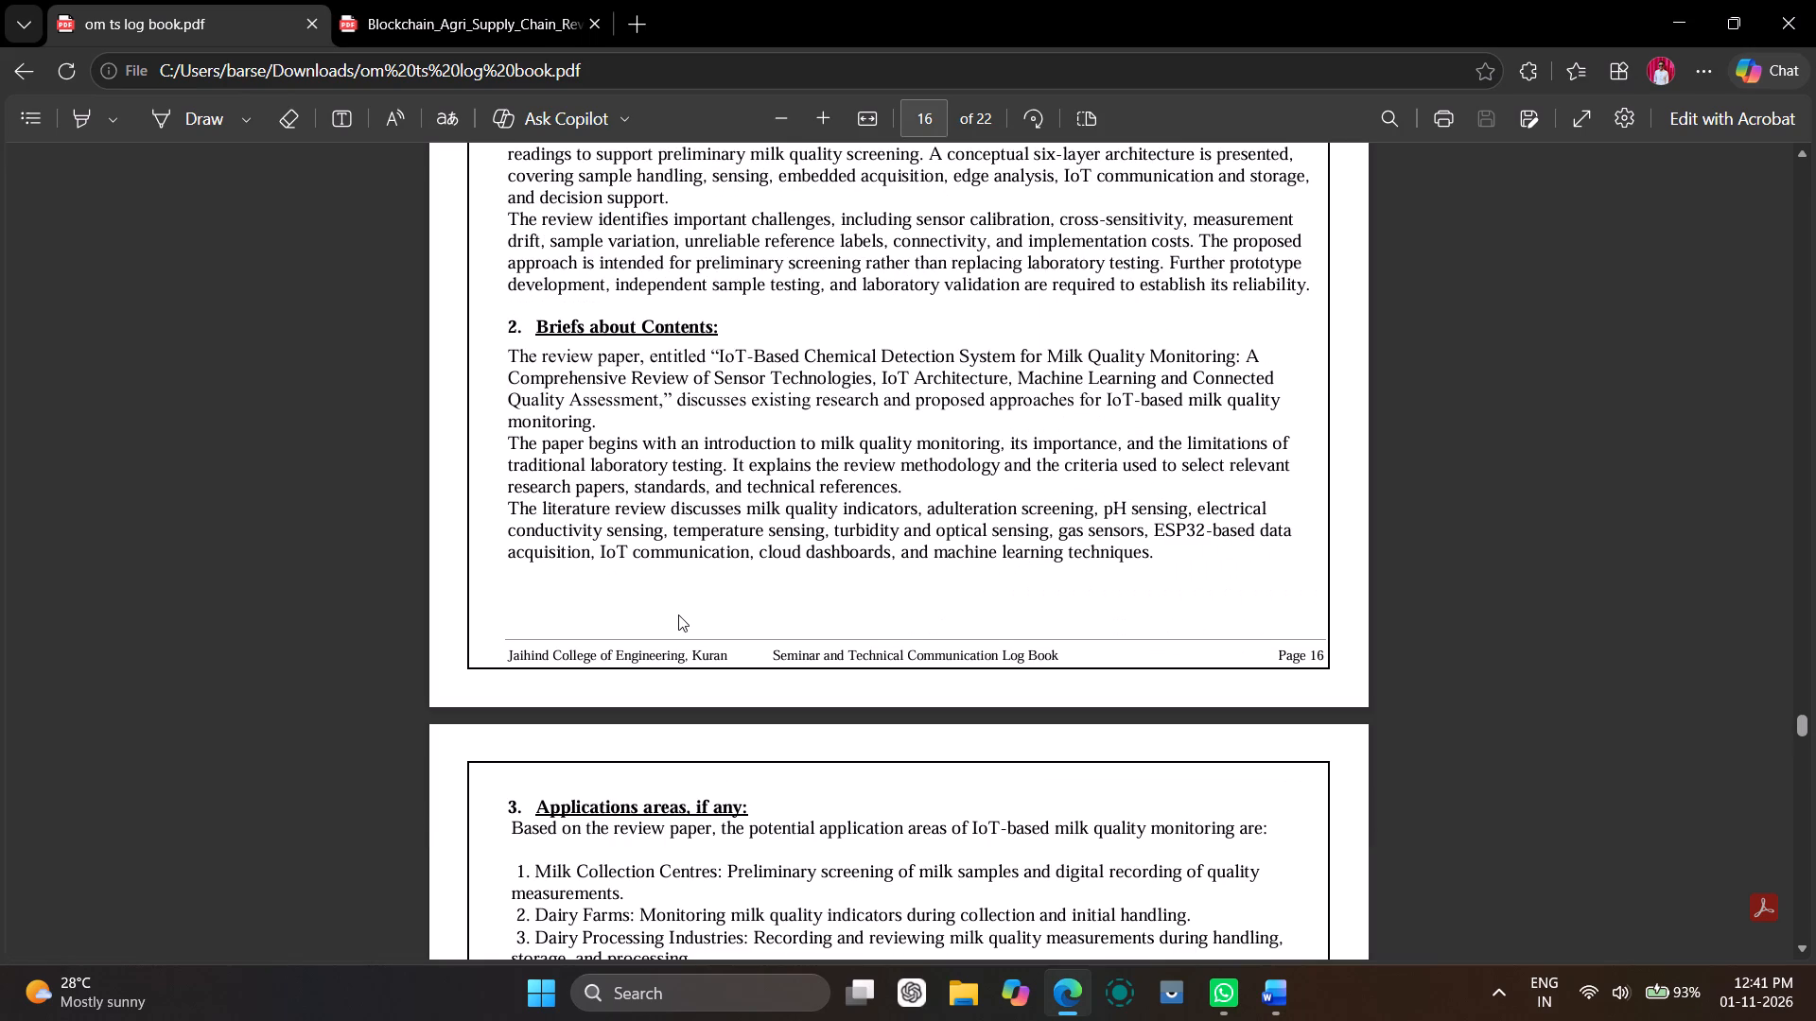
key(alt+Tab)
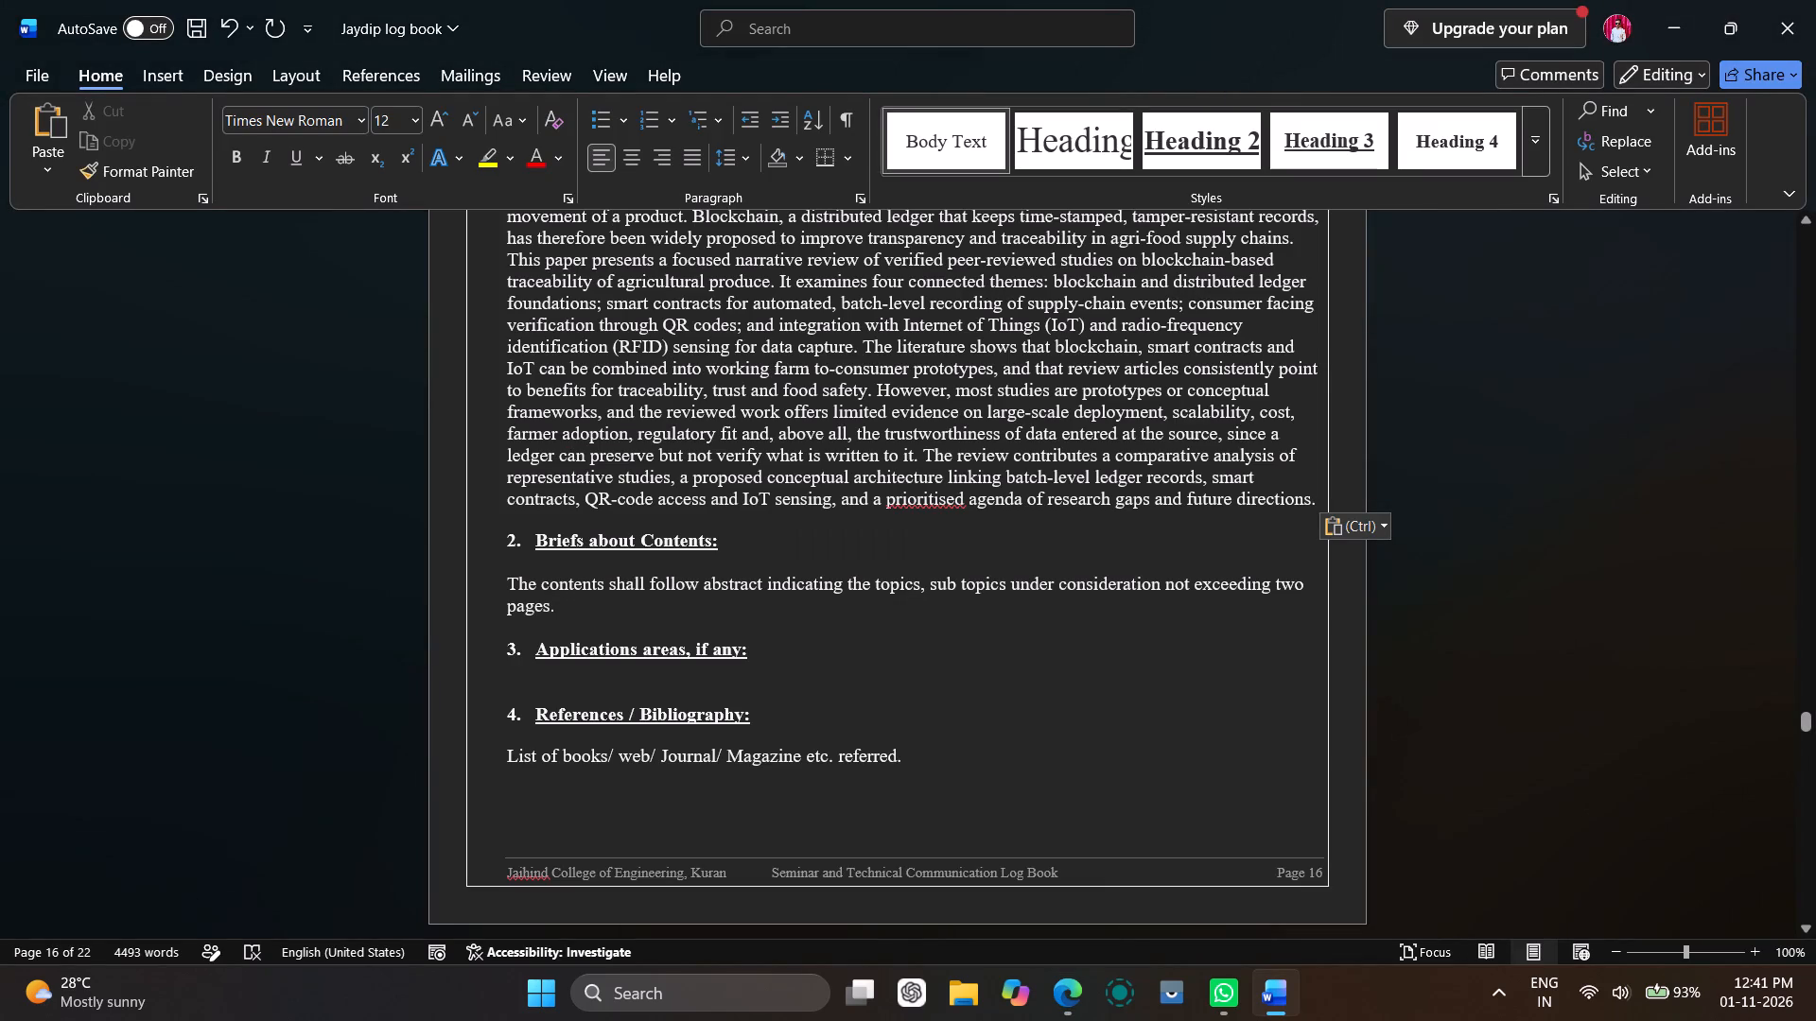
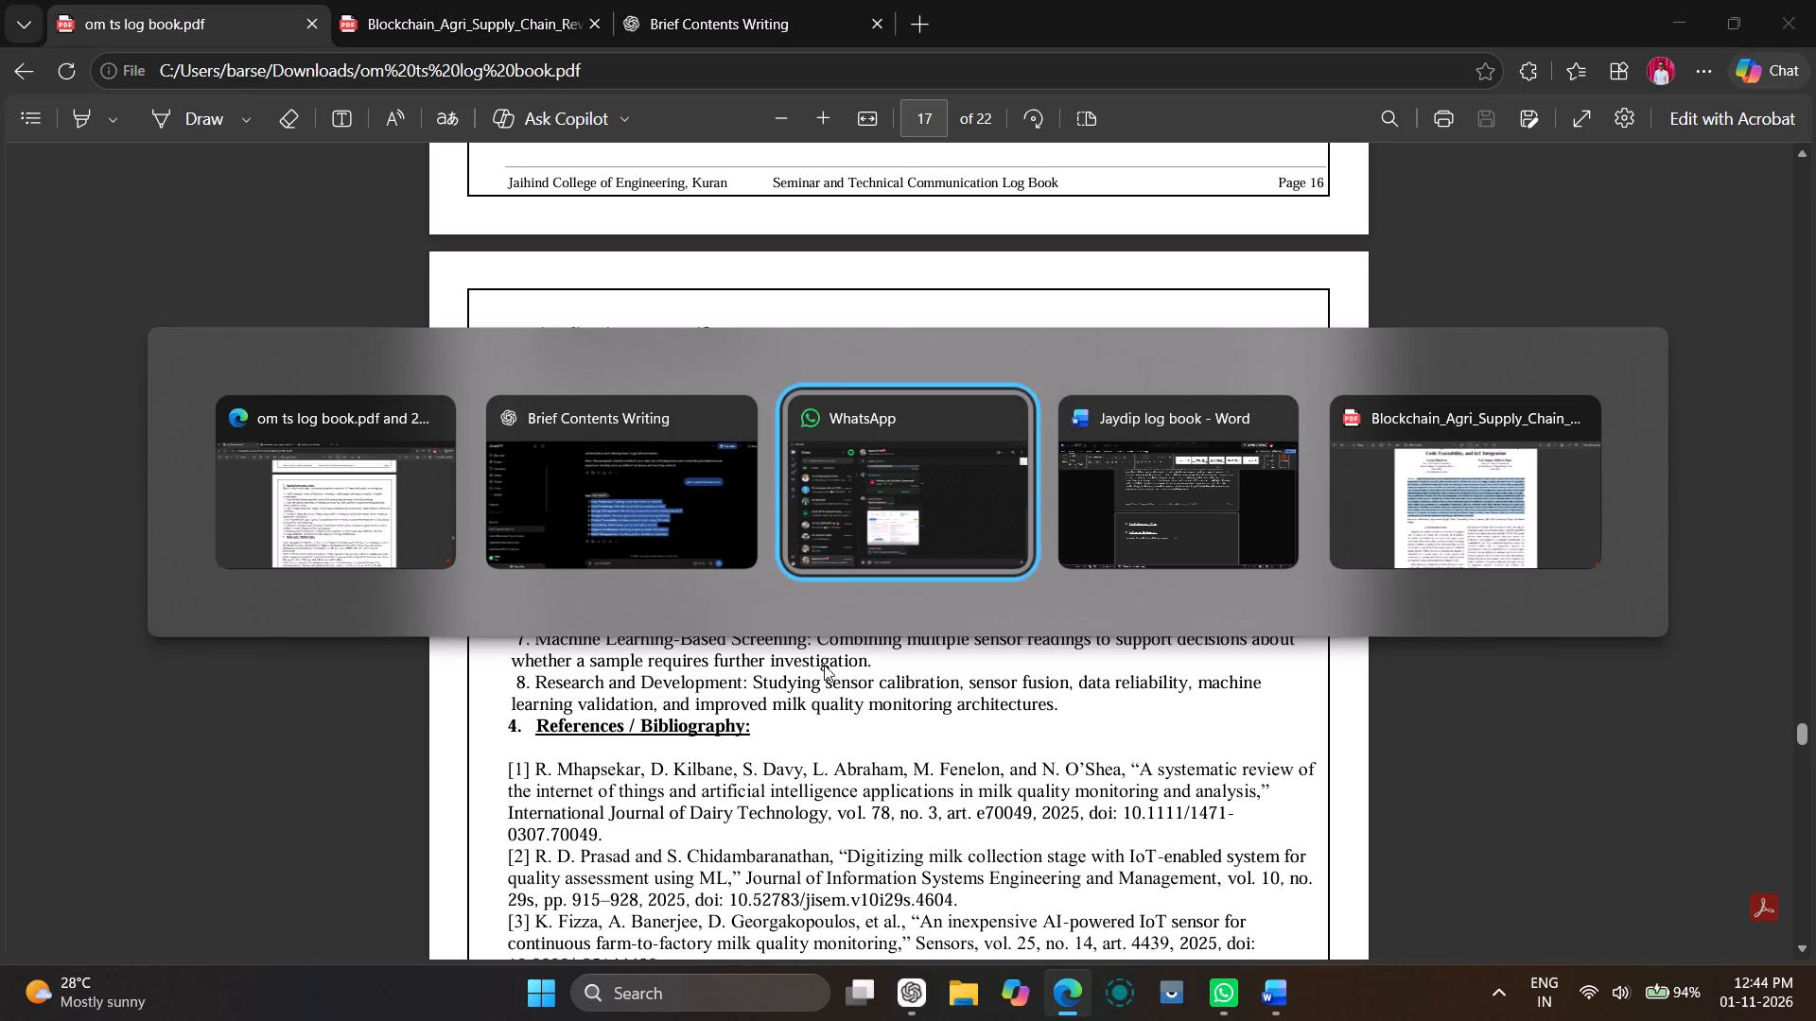
key(alt+Tab)
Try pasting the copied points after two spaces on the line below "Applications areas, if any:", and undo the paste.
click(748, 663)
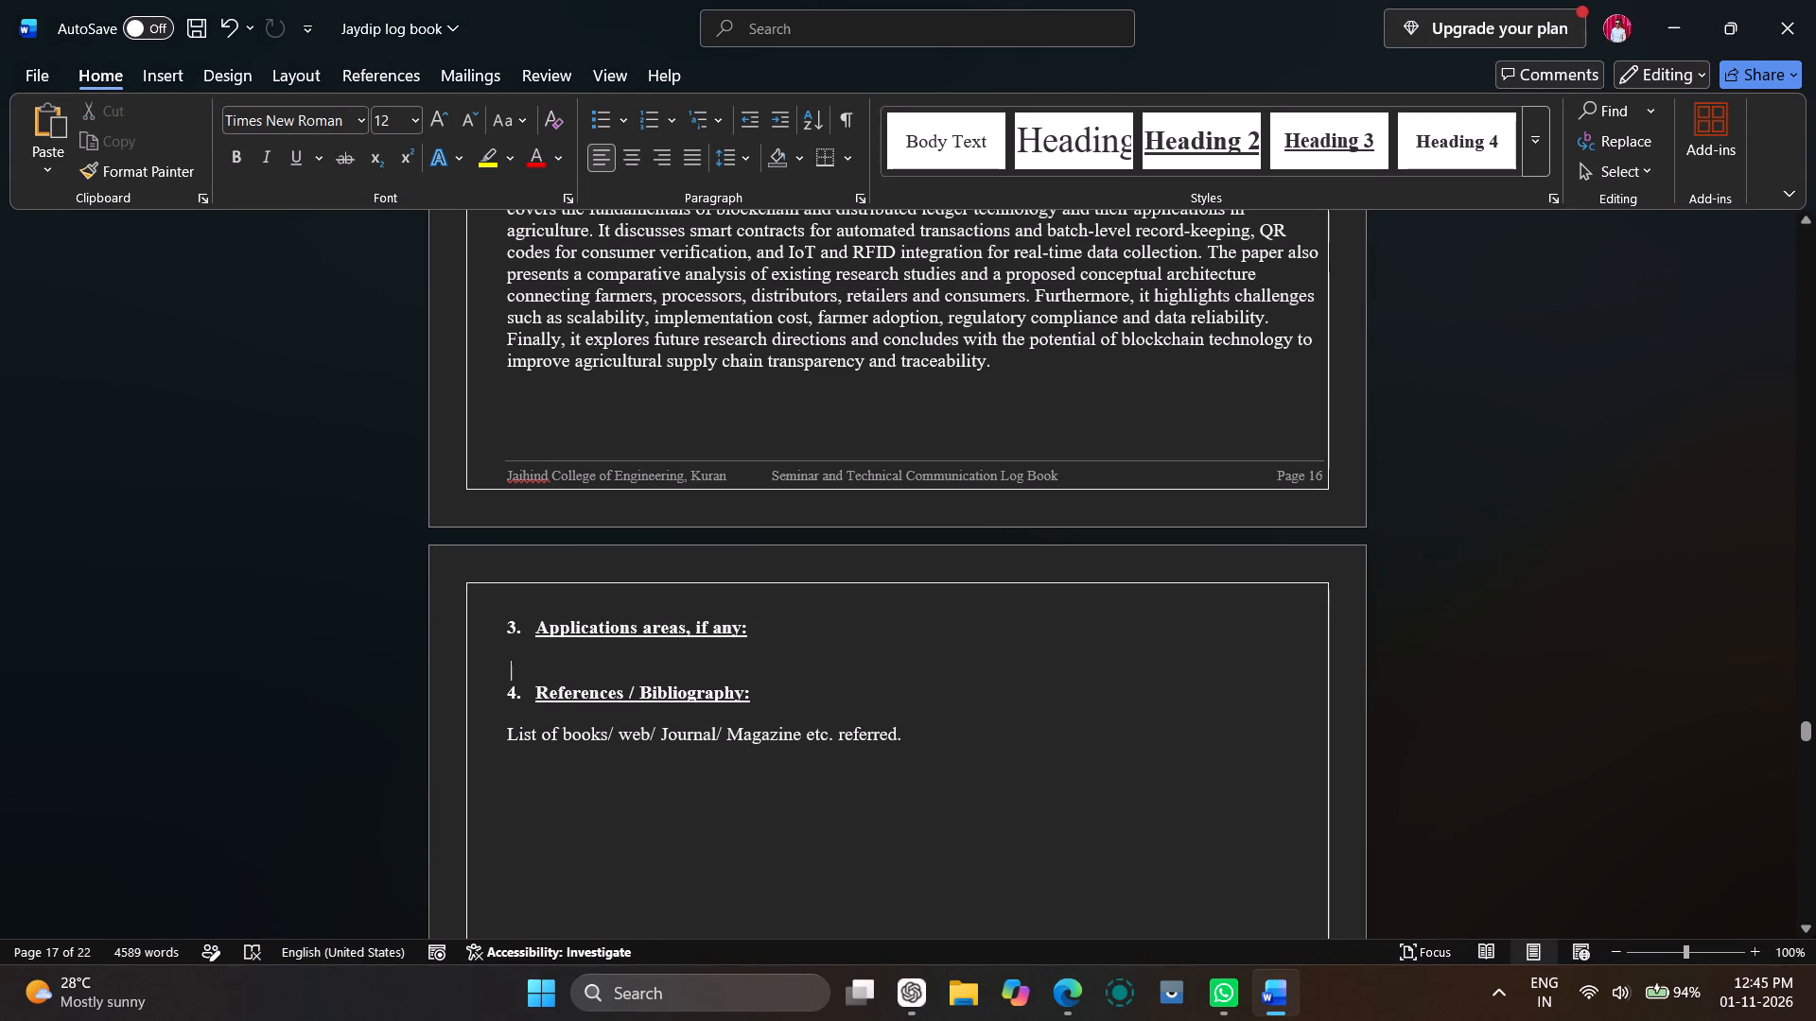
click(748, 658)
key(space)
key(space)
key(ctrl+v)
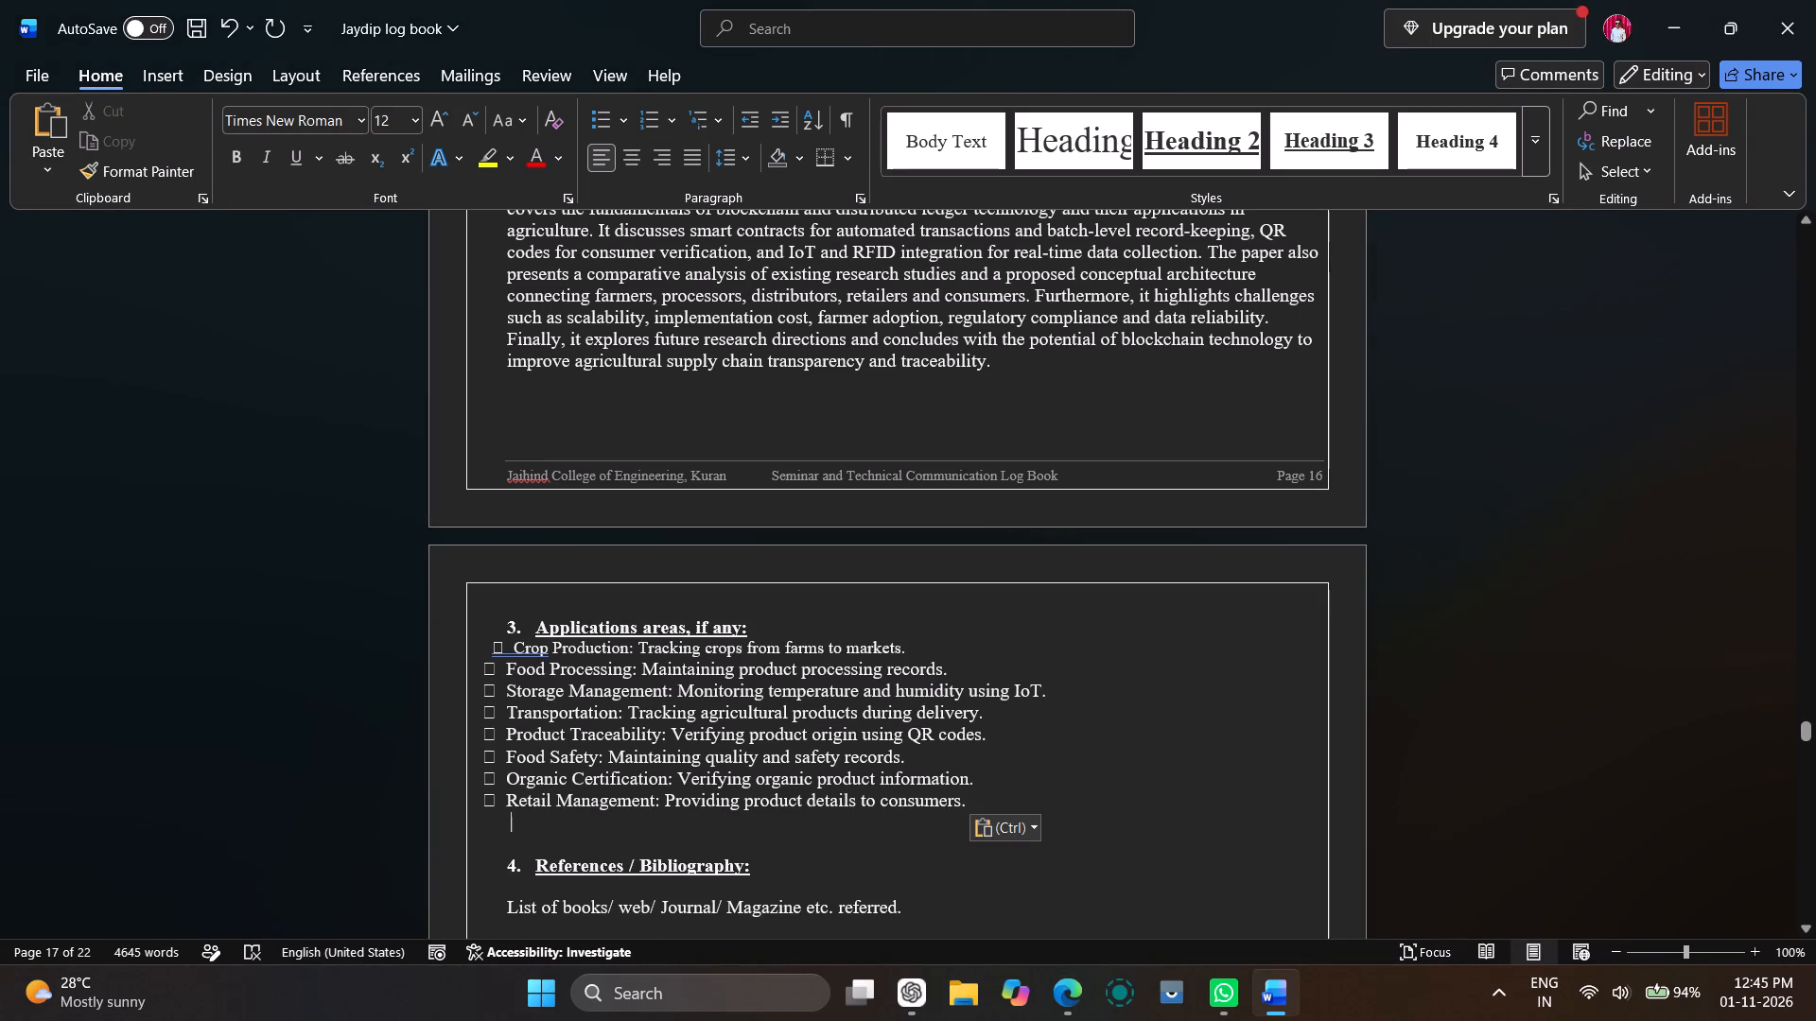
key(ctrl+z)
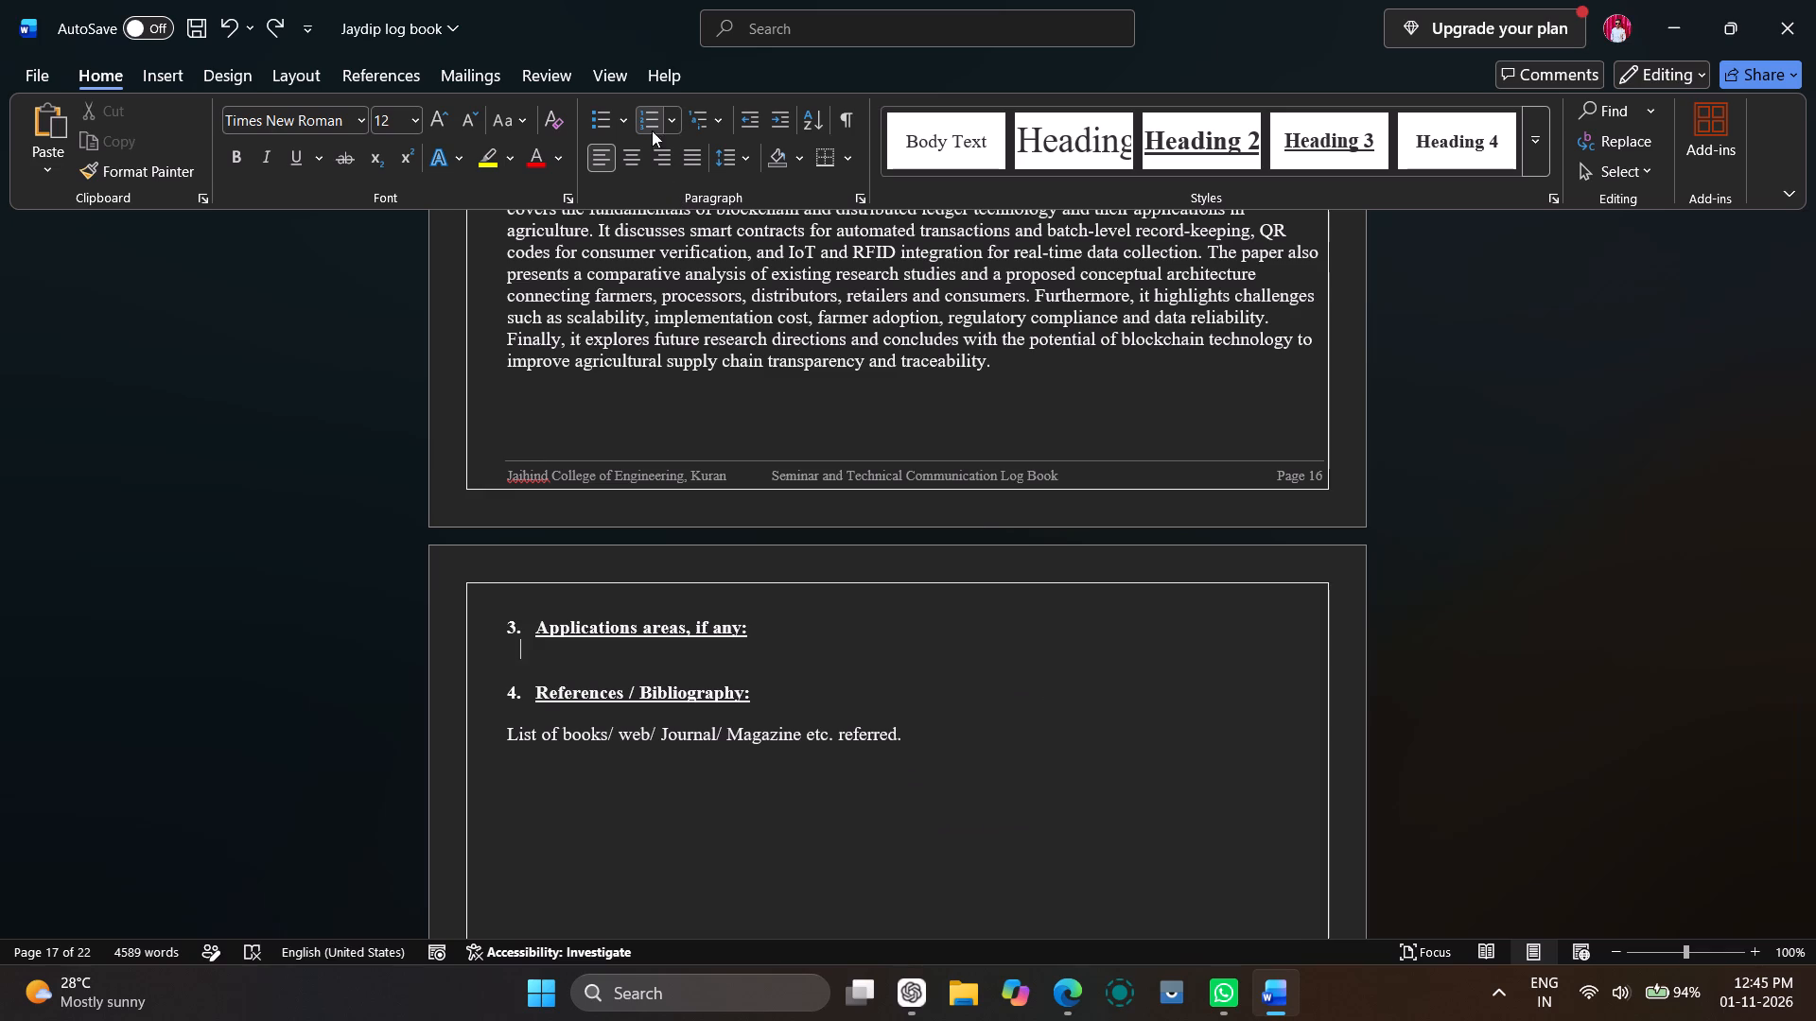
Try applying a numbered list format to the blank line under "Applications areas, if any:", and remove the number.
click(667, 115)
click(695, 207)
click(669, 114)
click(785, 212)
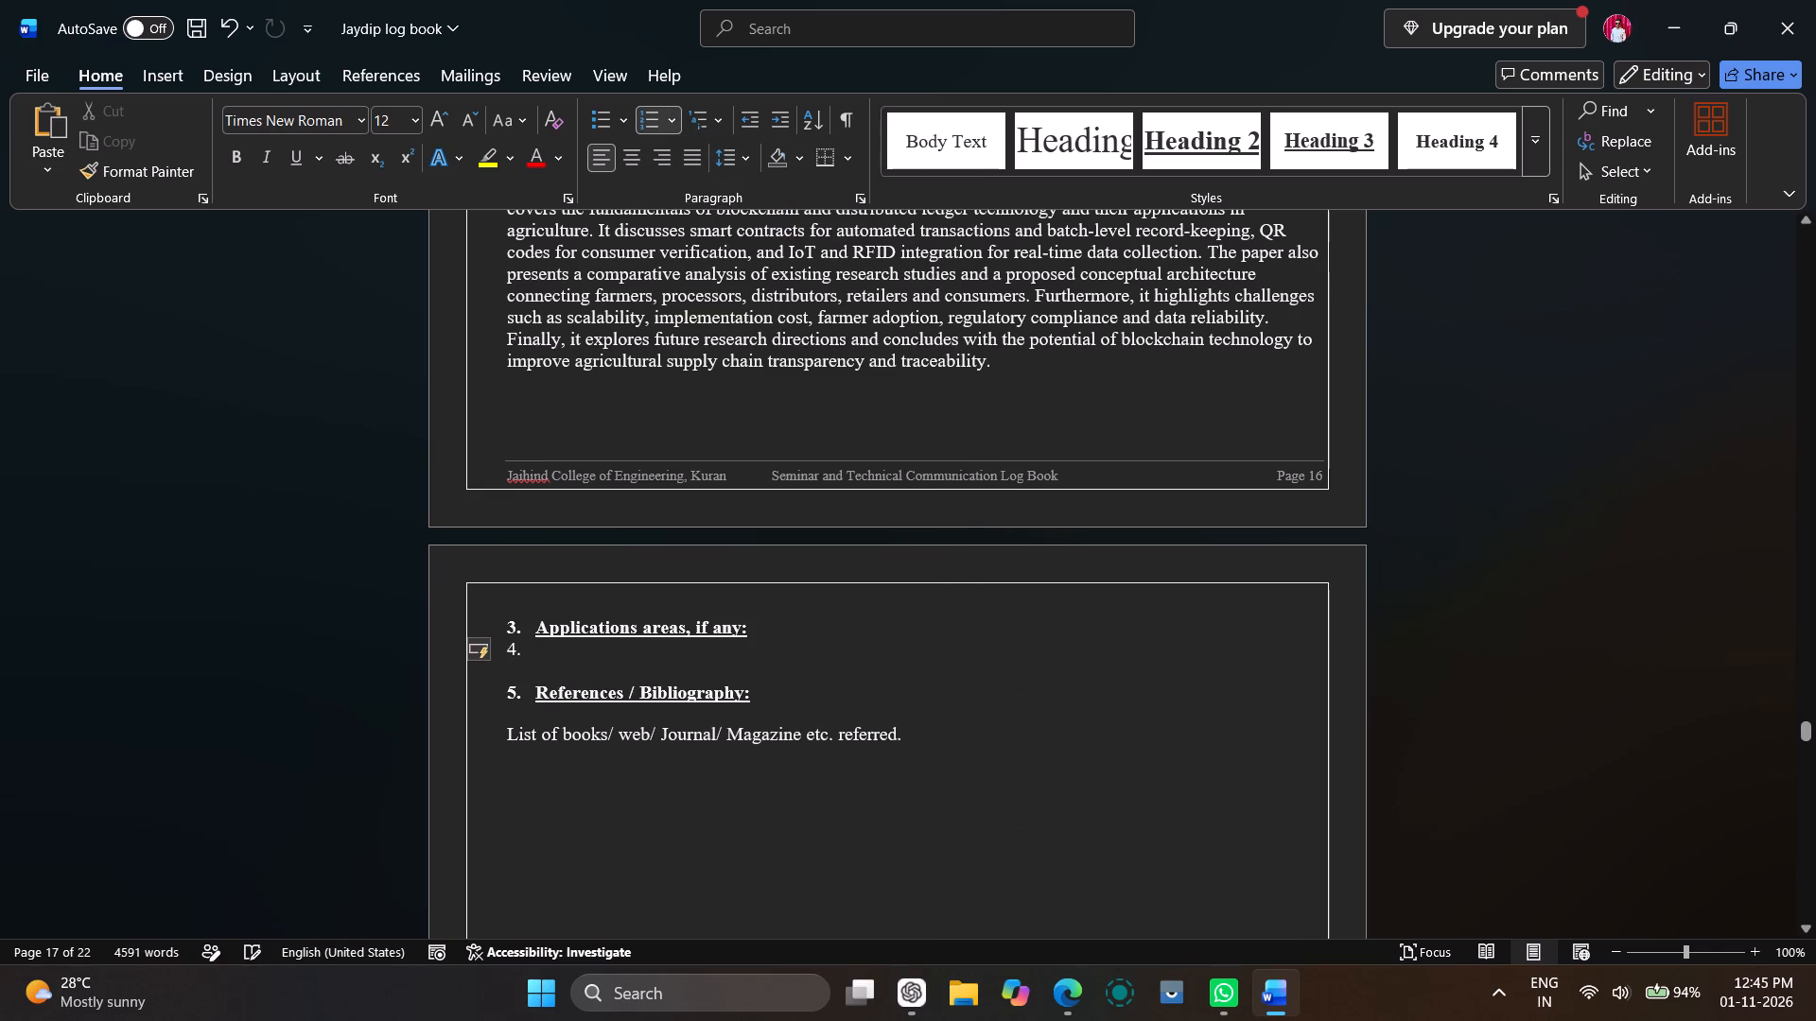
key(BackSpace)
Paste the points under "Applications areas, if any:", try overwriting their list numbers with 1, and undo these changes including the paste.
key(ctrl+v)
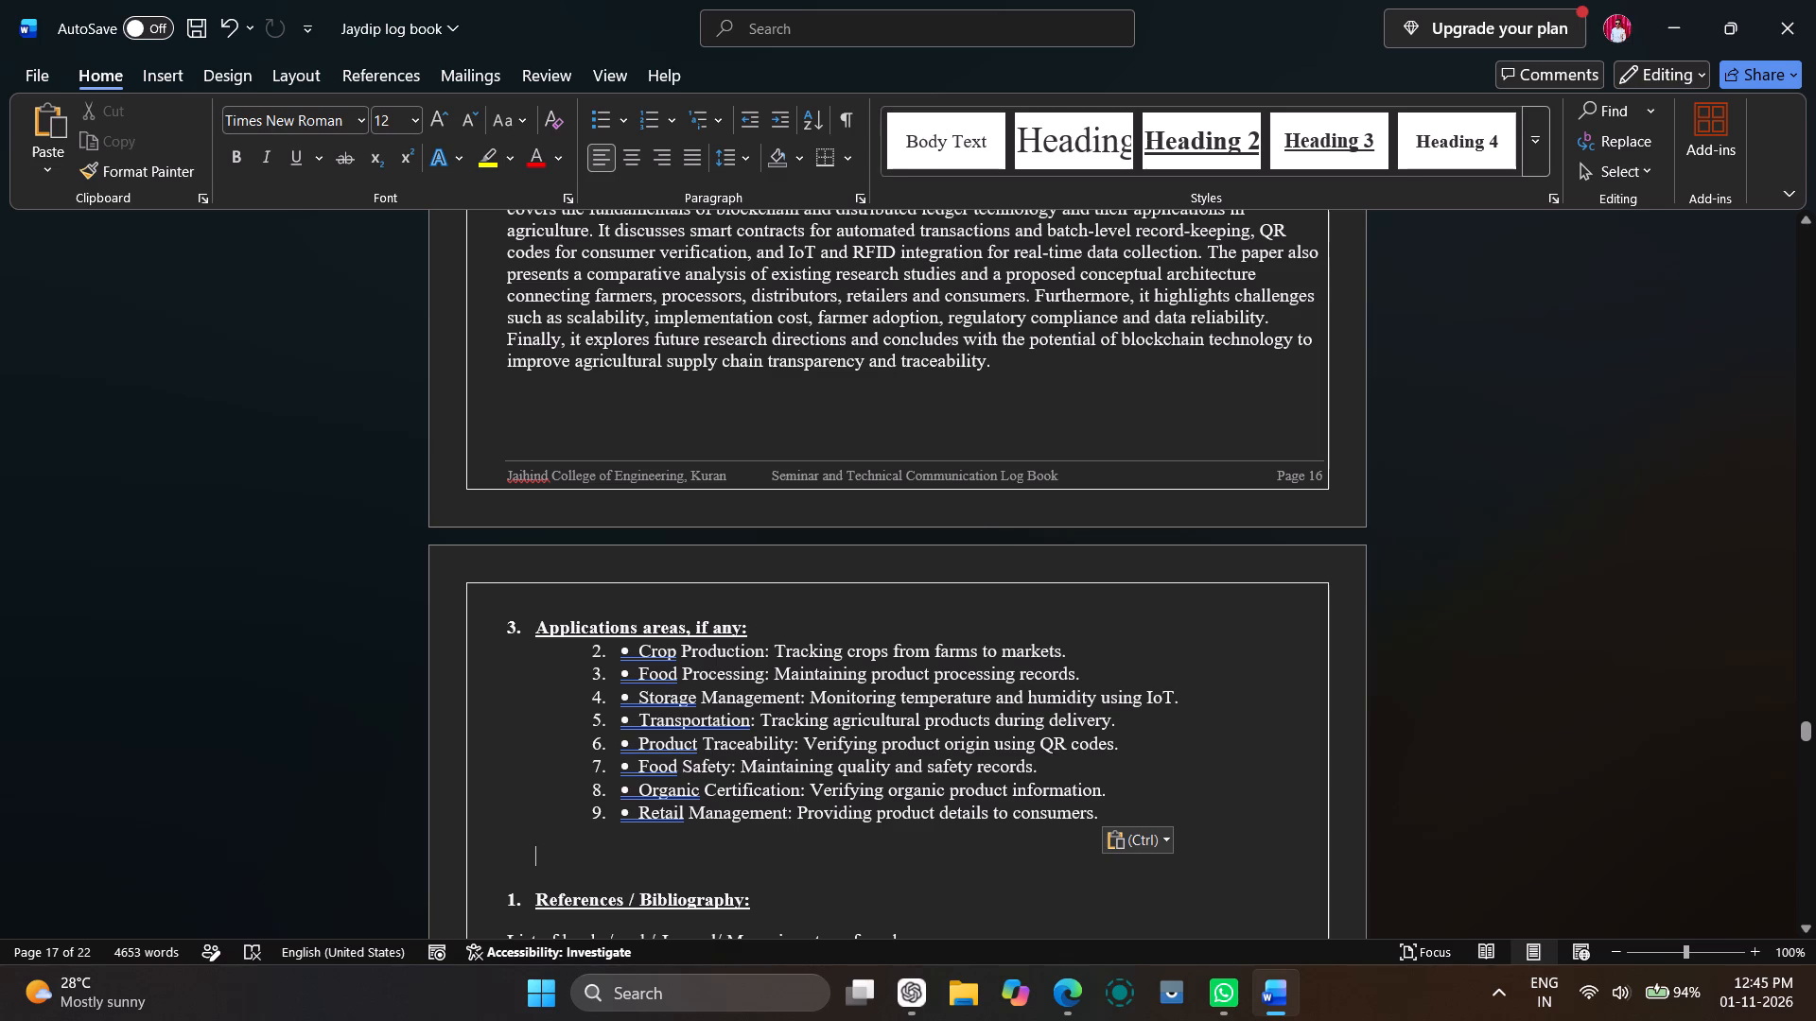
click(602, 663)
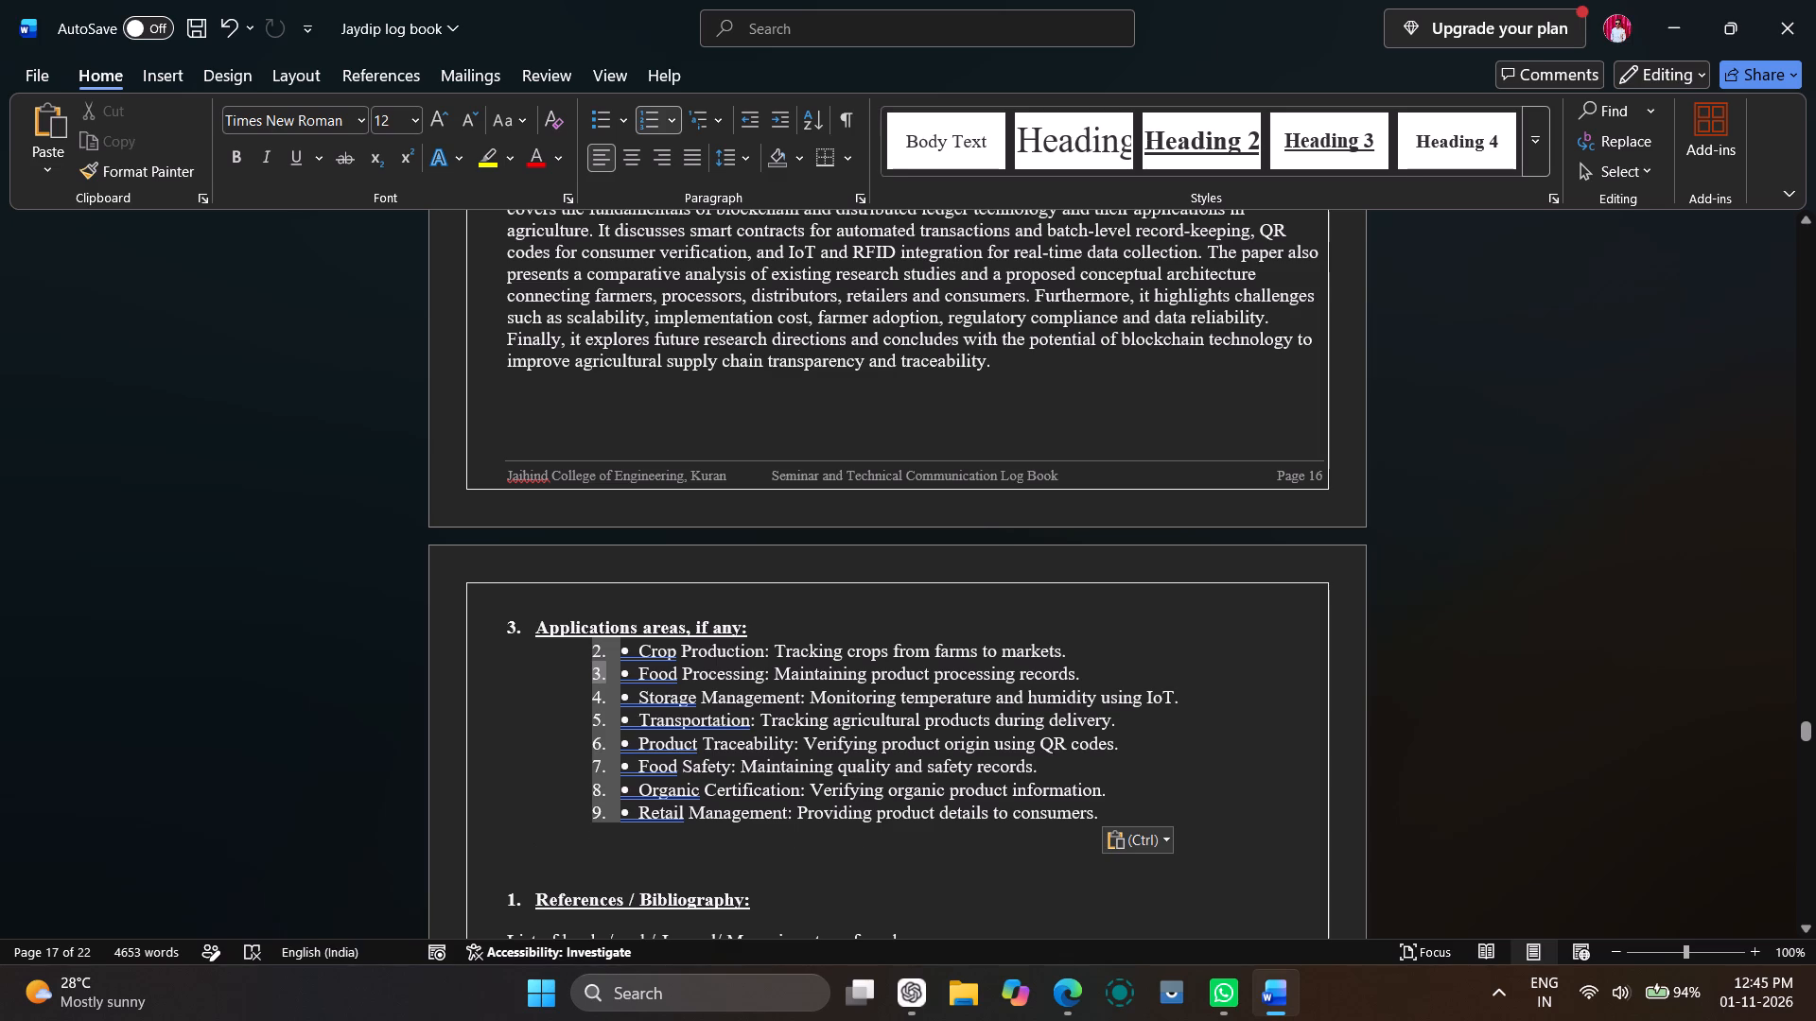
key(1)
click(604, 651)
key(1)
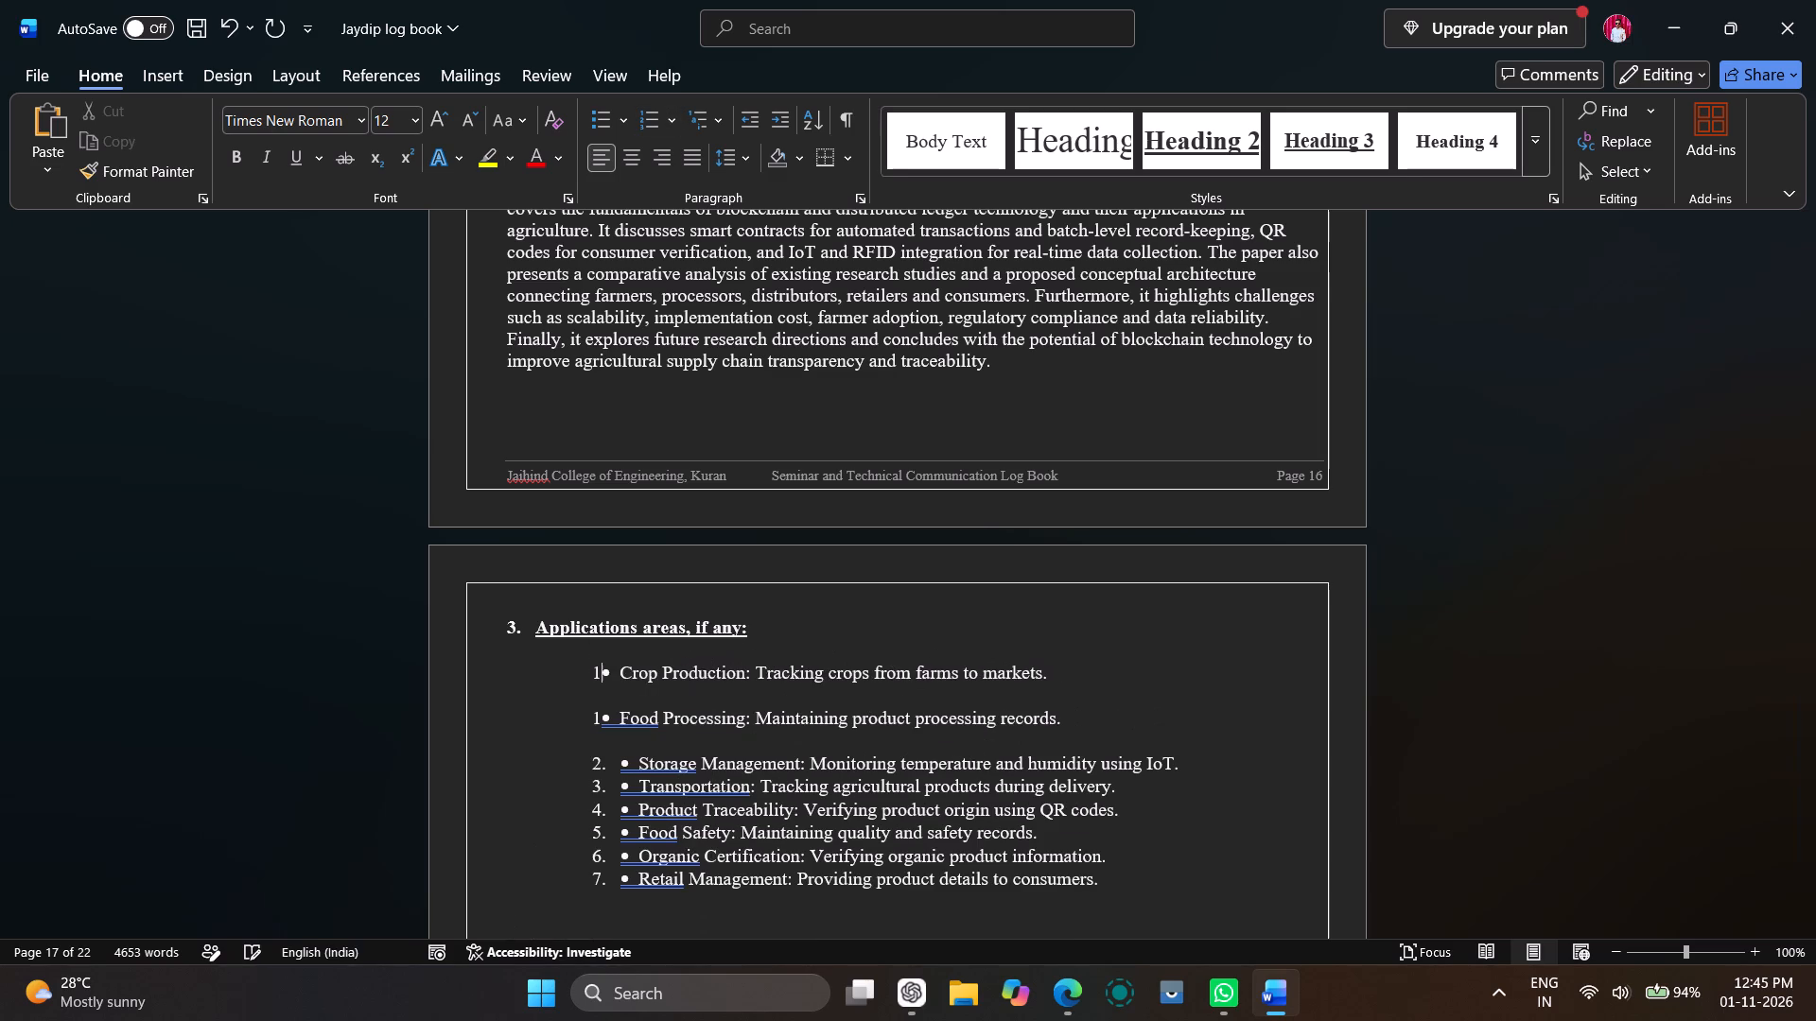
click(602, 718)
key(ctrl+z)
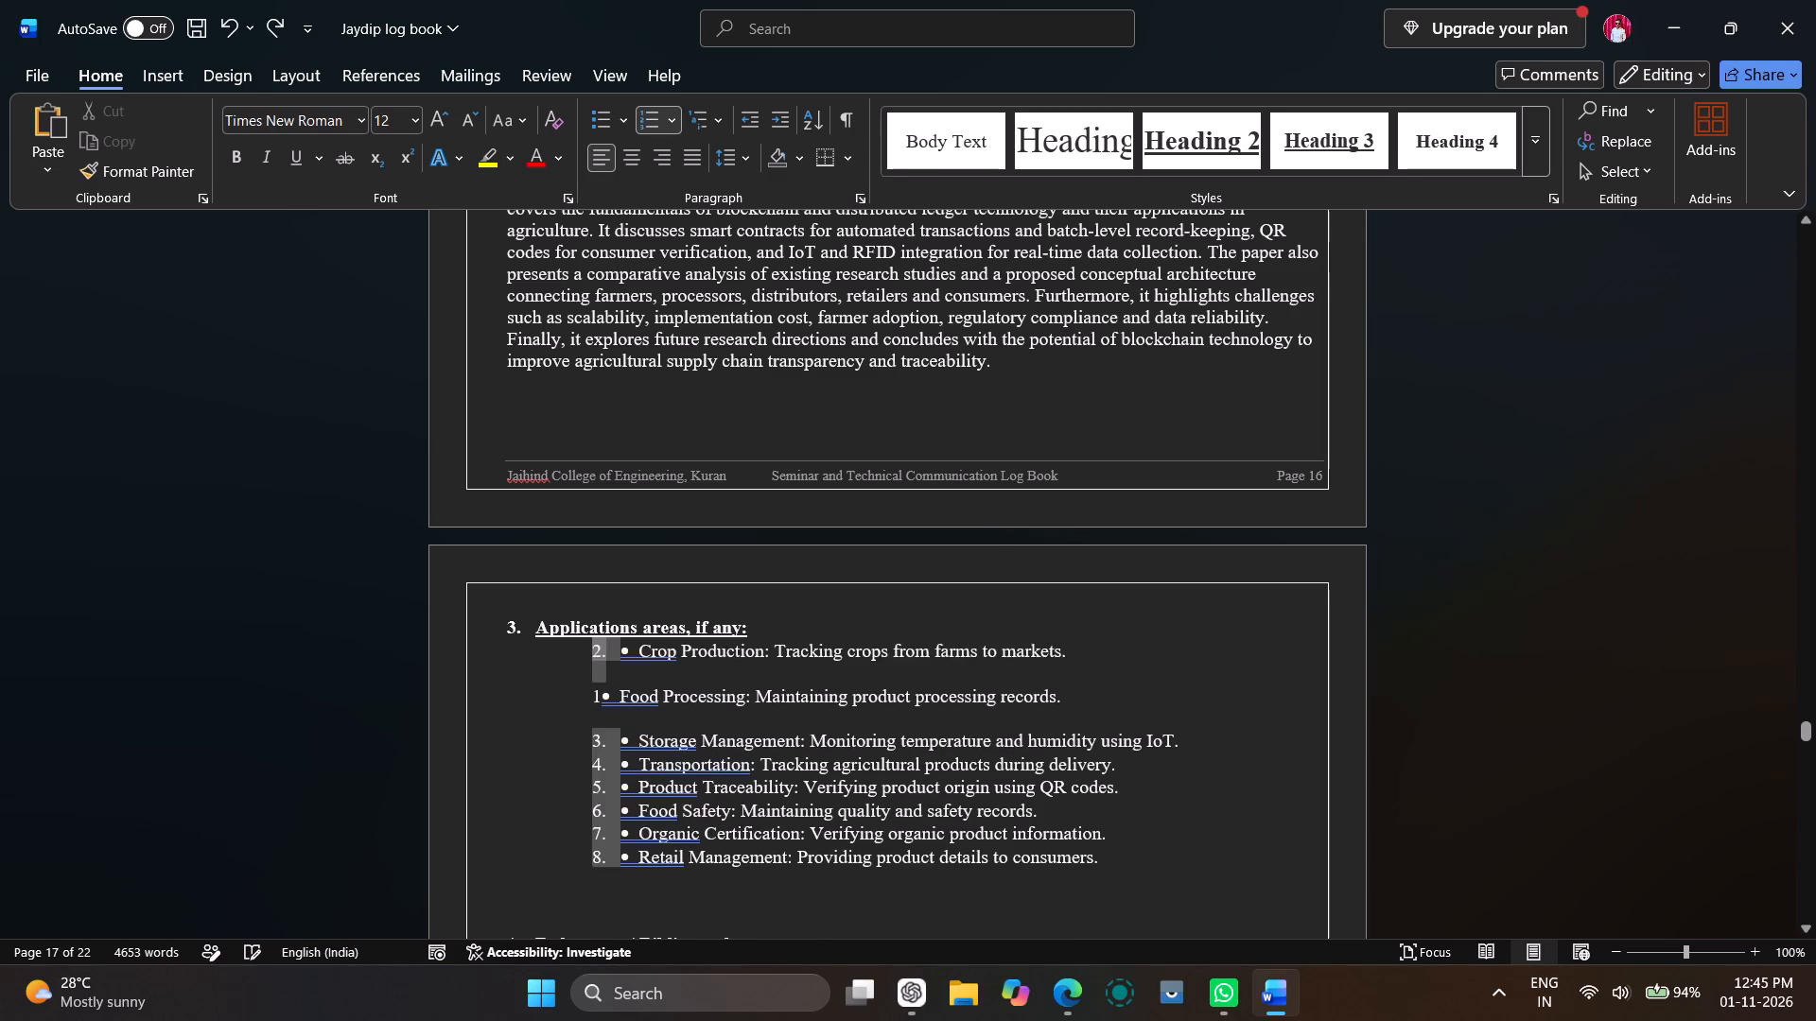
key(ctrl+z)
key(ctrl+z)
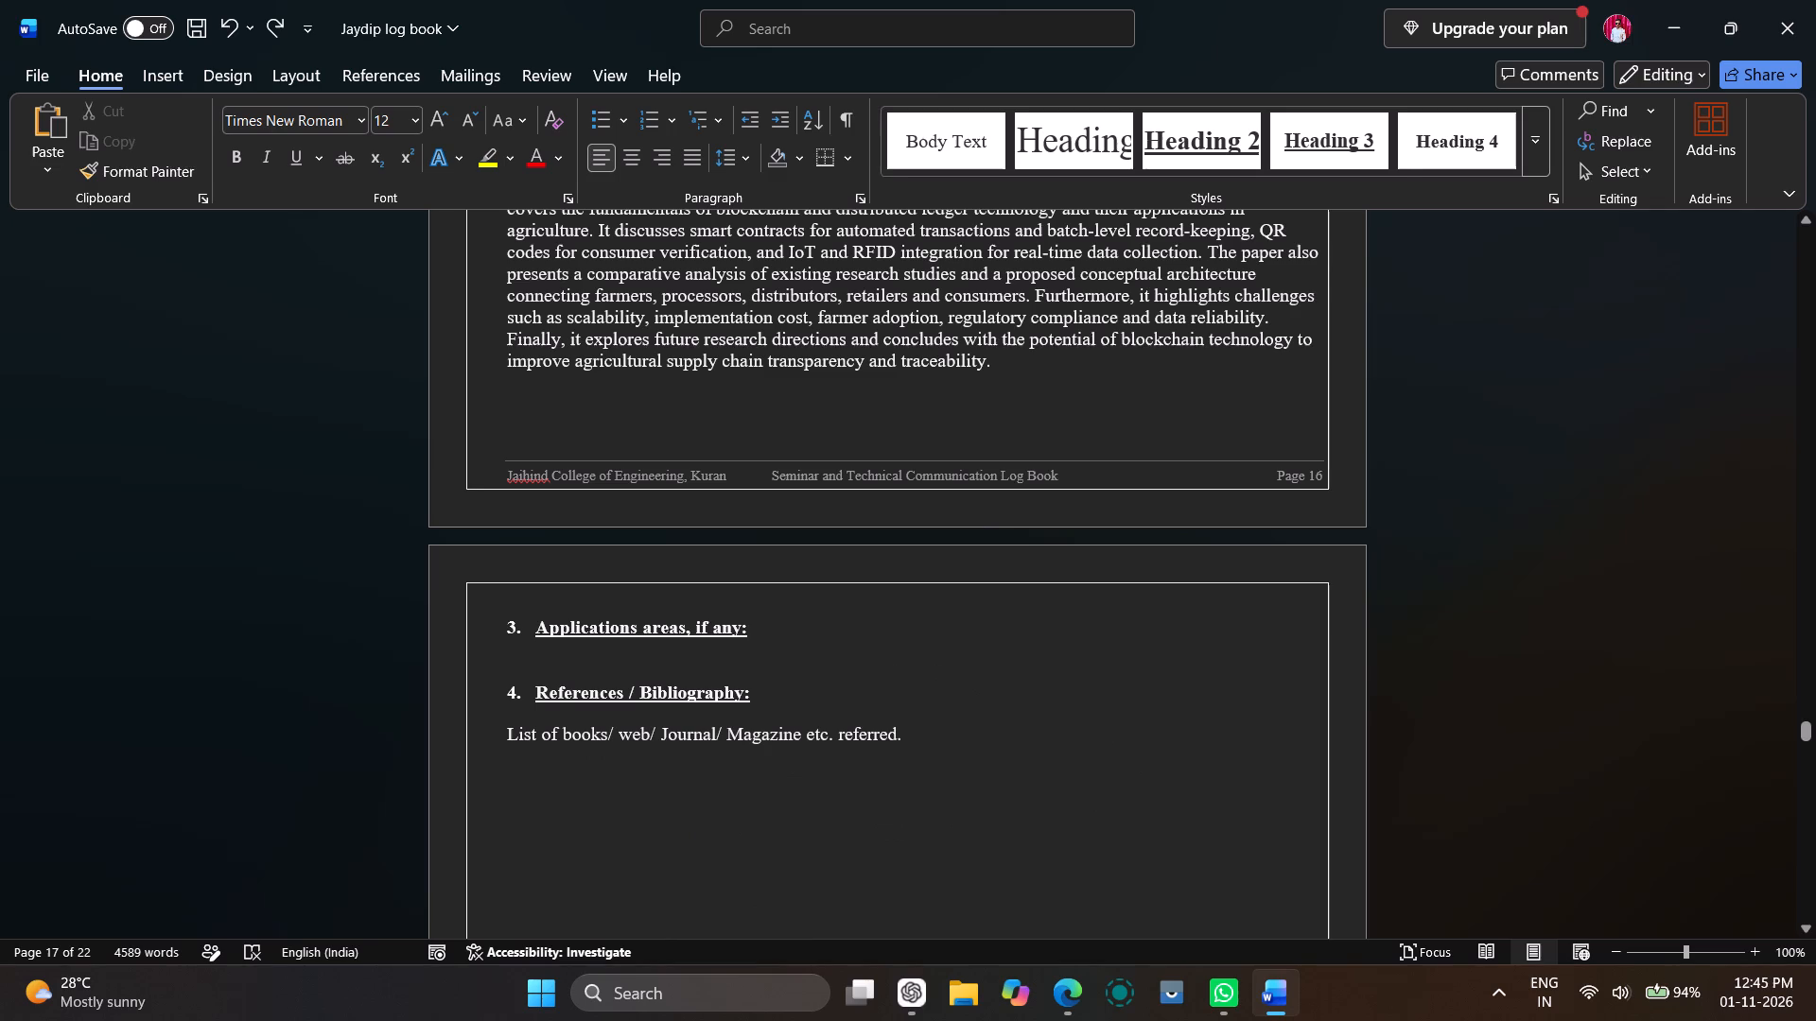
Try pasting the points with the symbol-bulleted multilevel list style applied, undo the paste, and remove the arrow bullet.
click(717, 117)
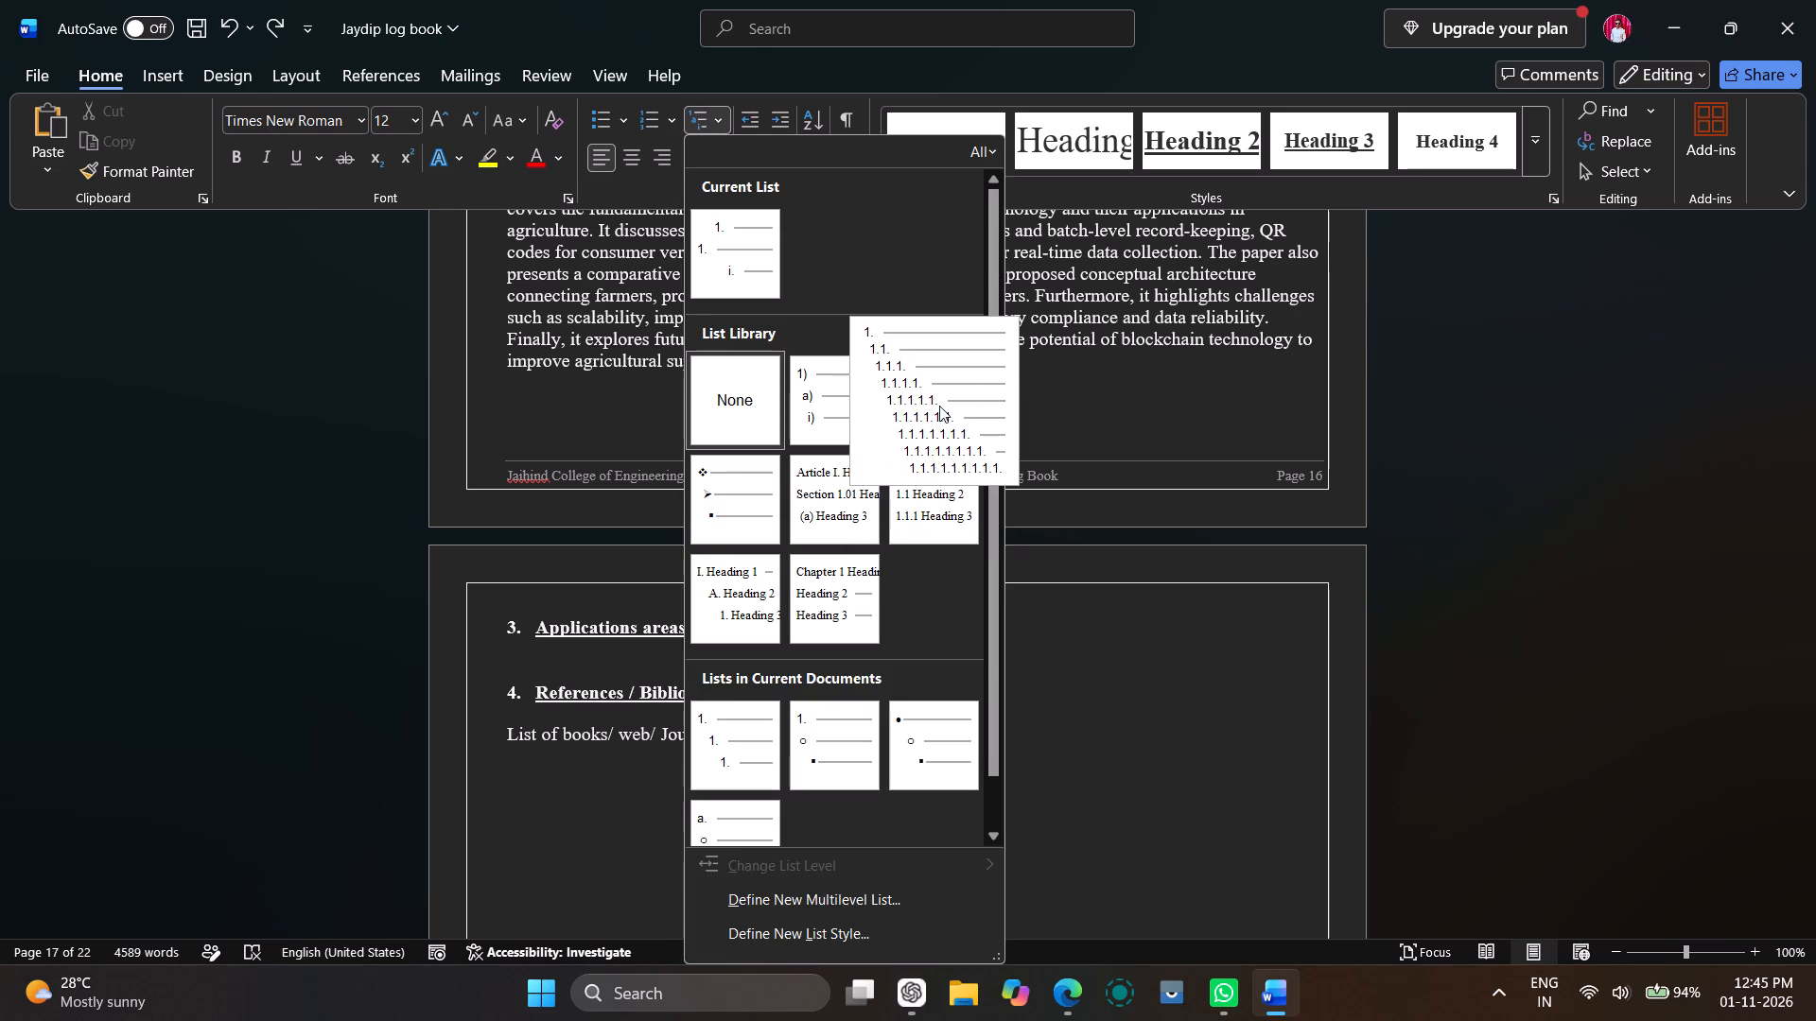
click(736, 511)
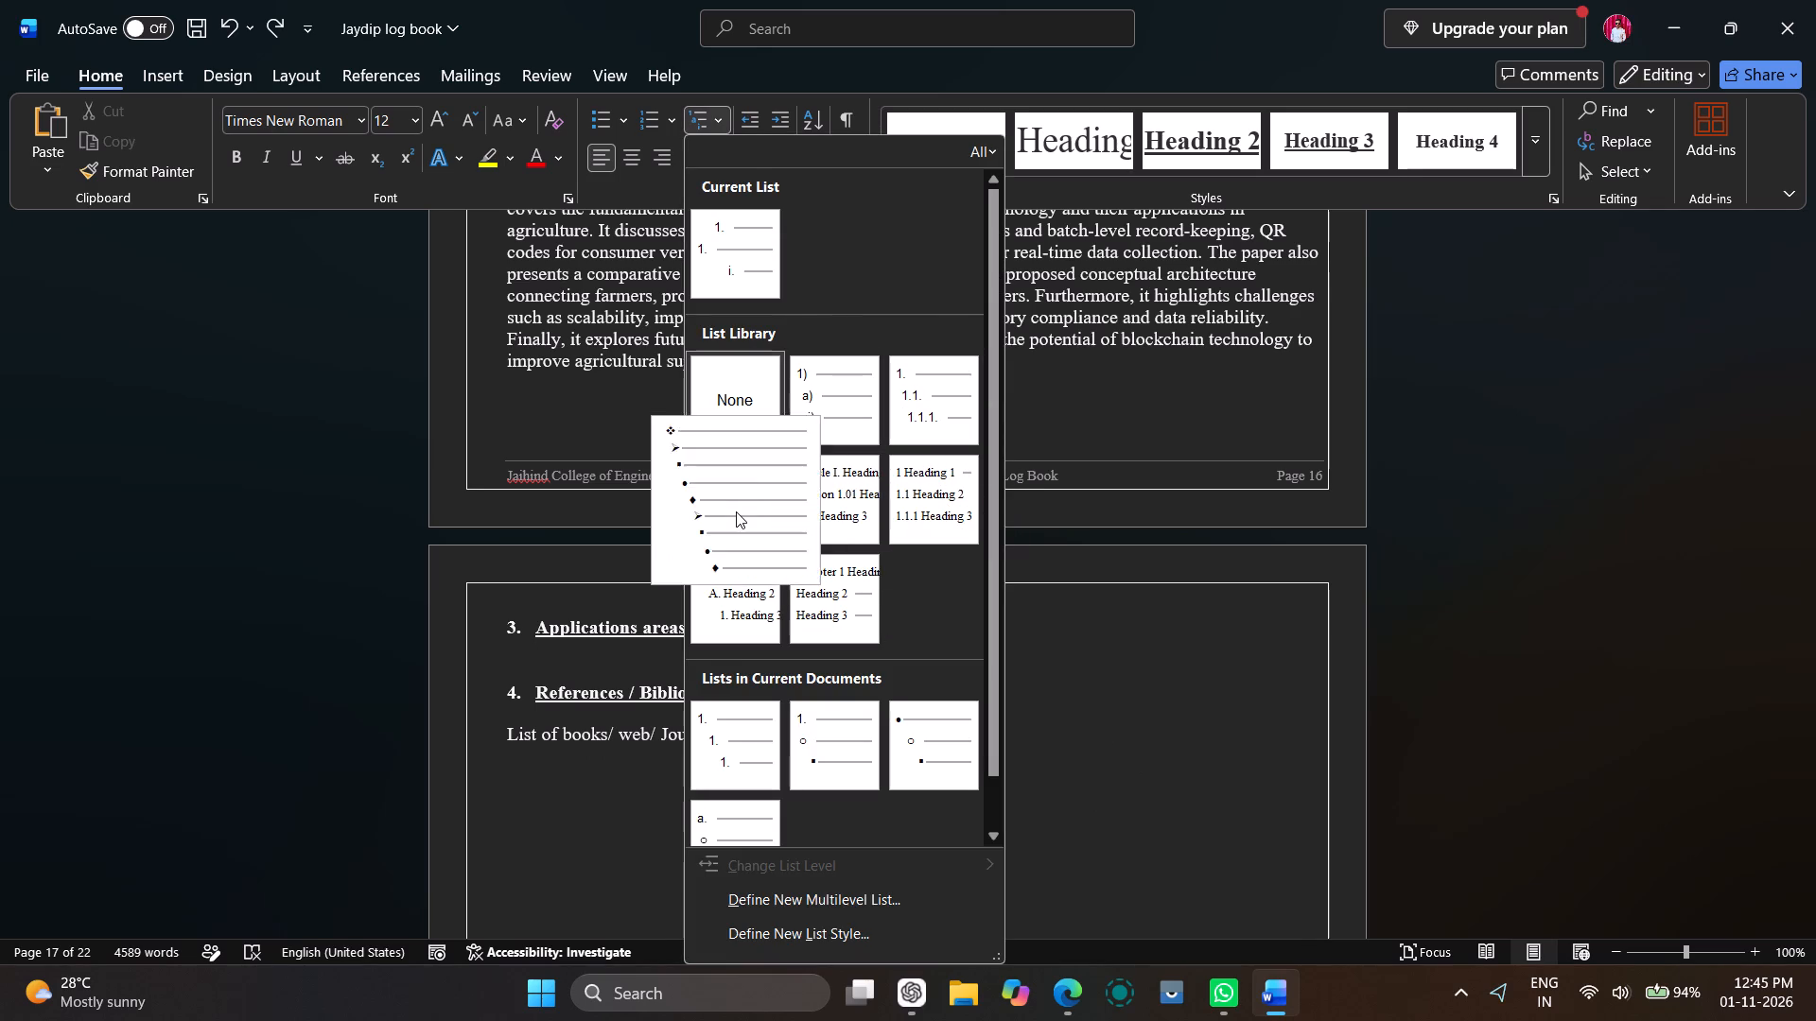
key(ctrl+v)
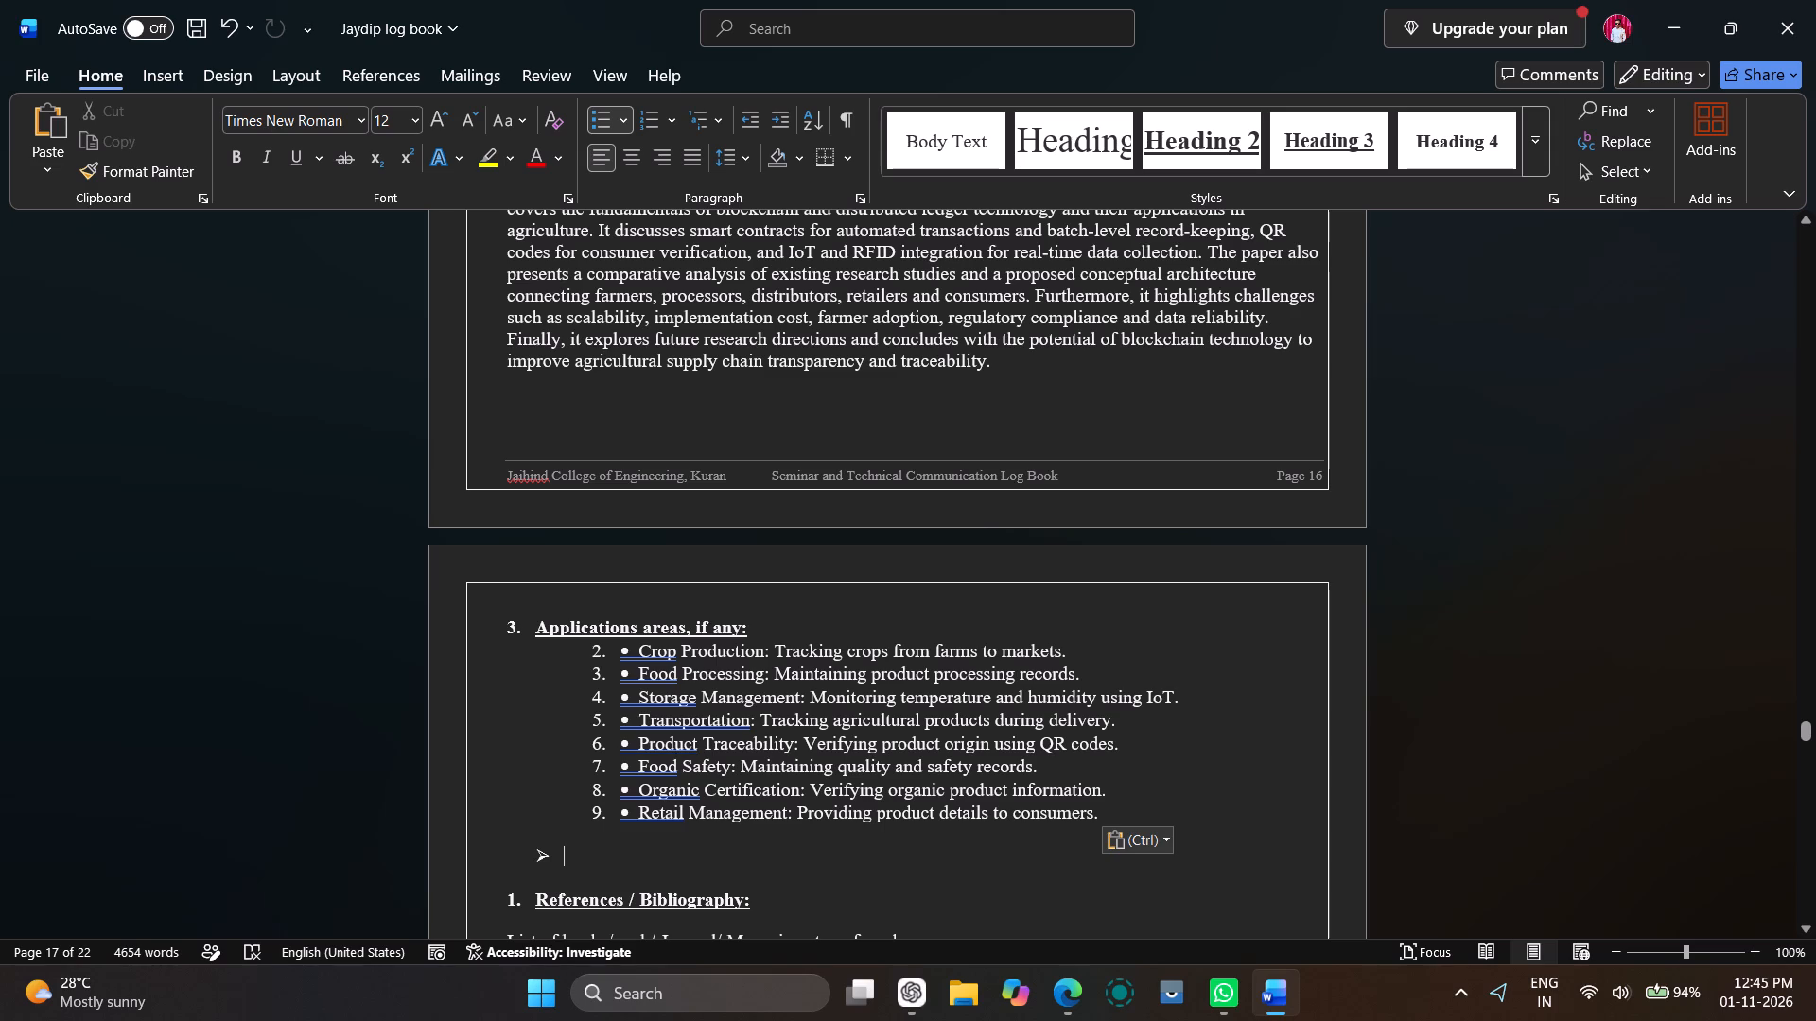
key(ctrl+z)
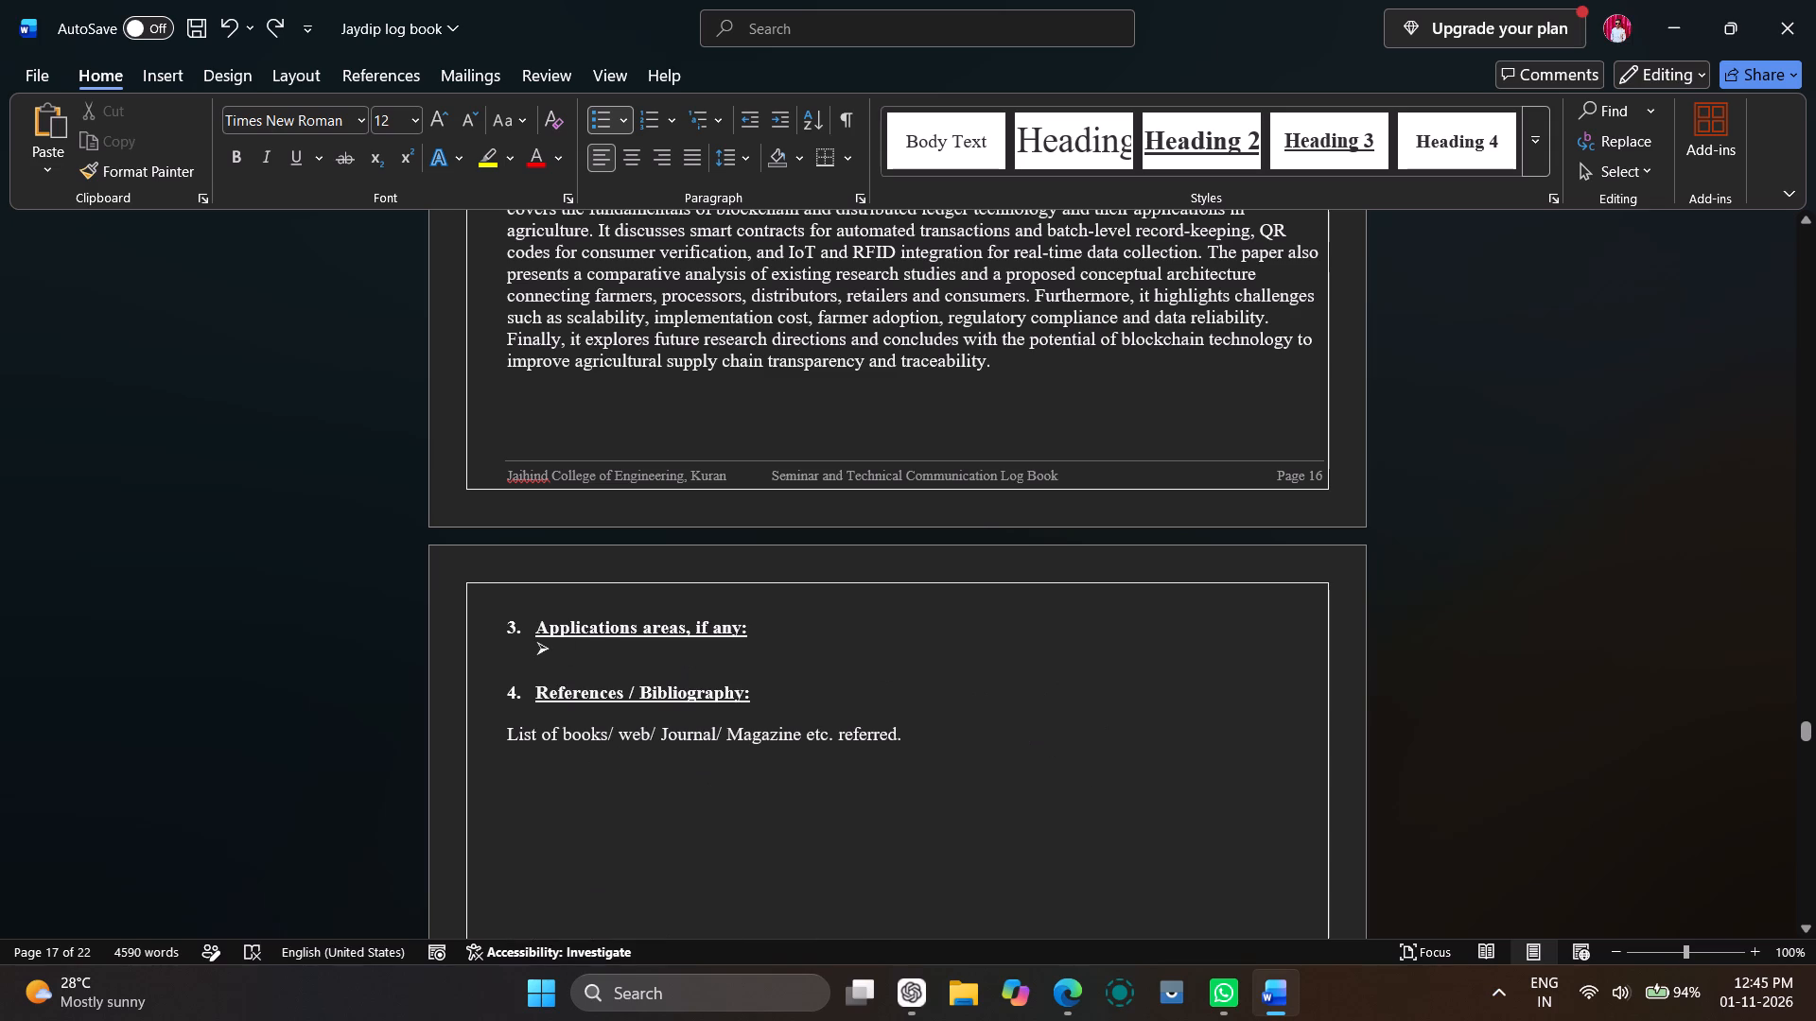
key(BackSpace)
Paste the copied application points on the blank line under "Applications areas, if any:".
click(771, 639)
click(587, 666)
click(593, 654)
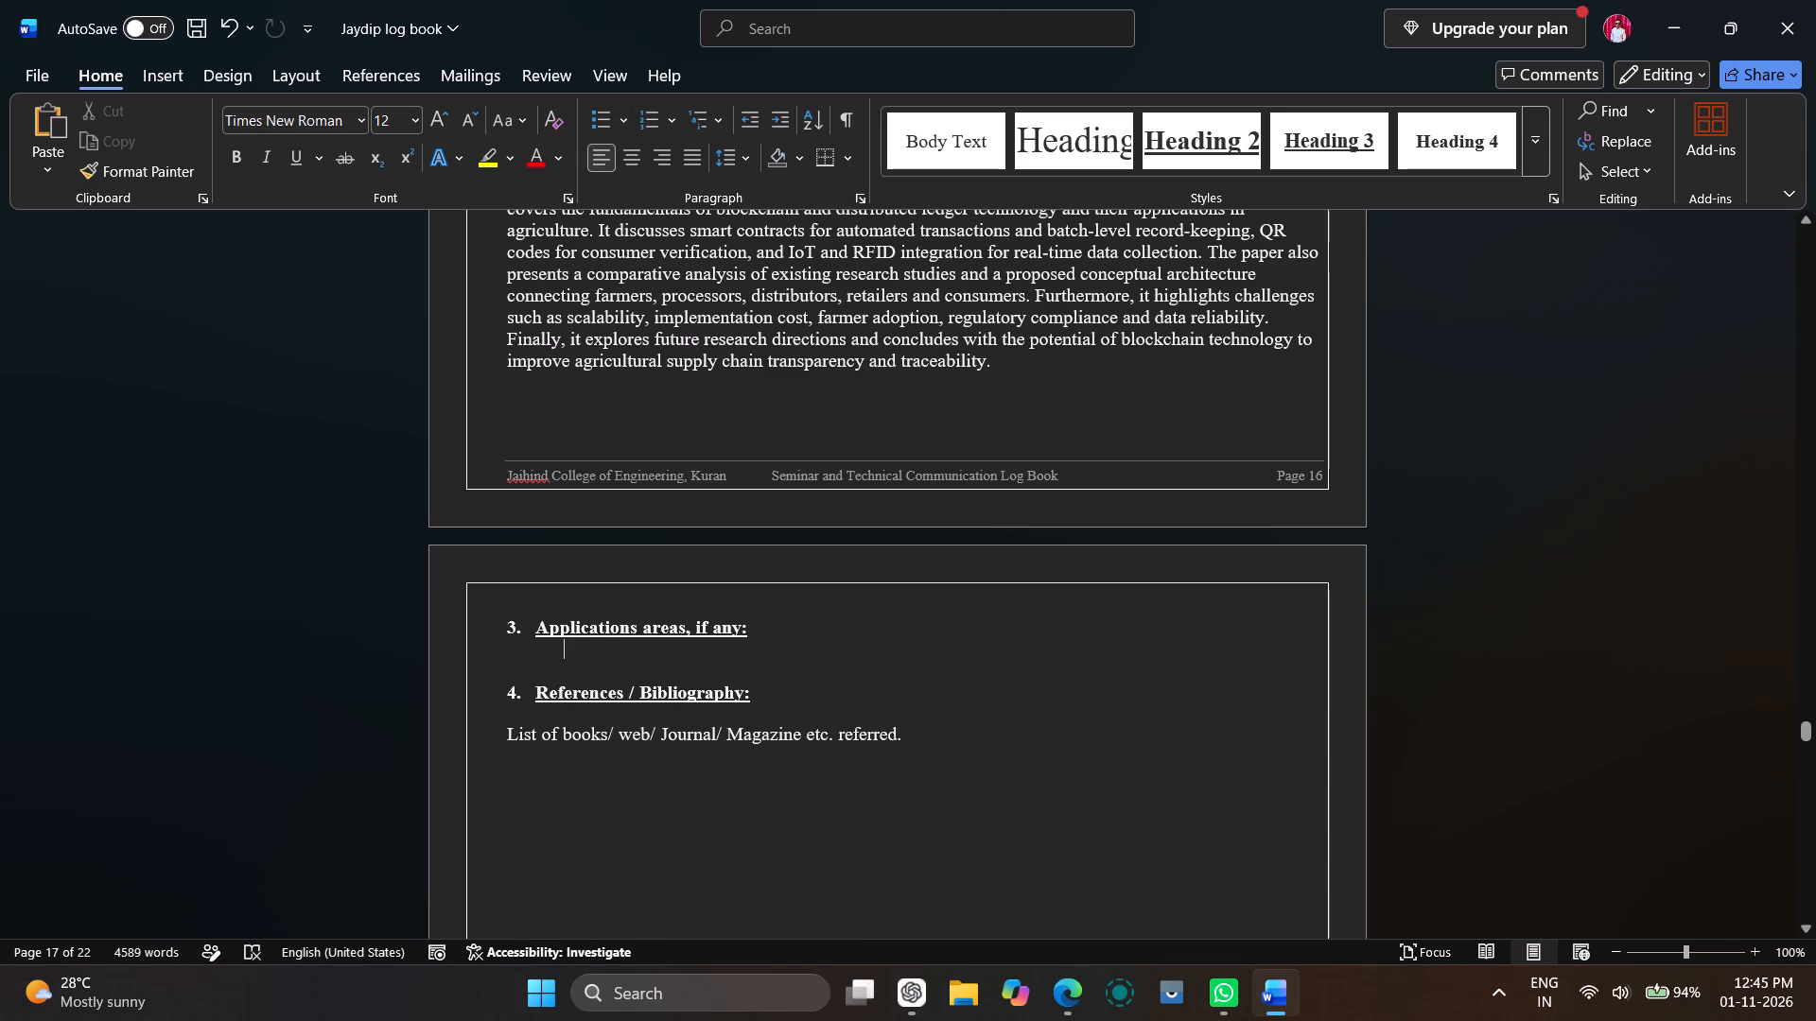
key(ctrl+v)
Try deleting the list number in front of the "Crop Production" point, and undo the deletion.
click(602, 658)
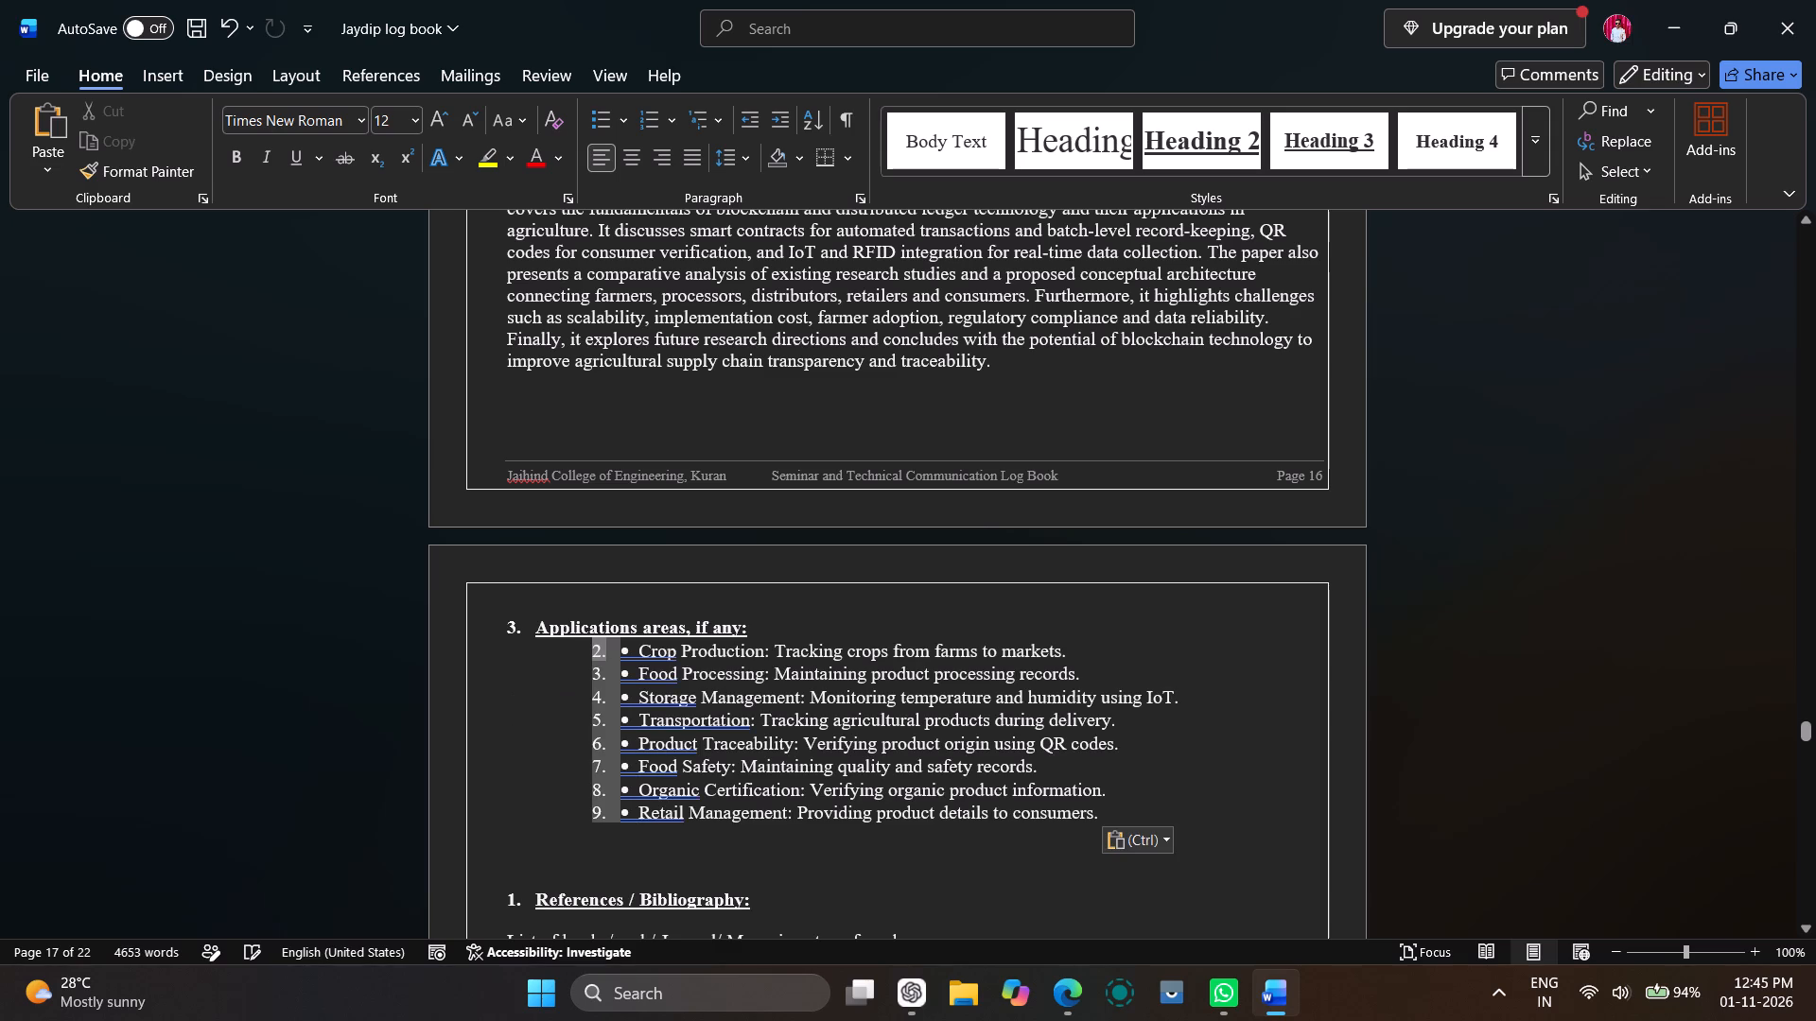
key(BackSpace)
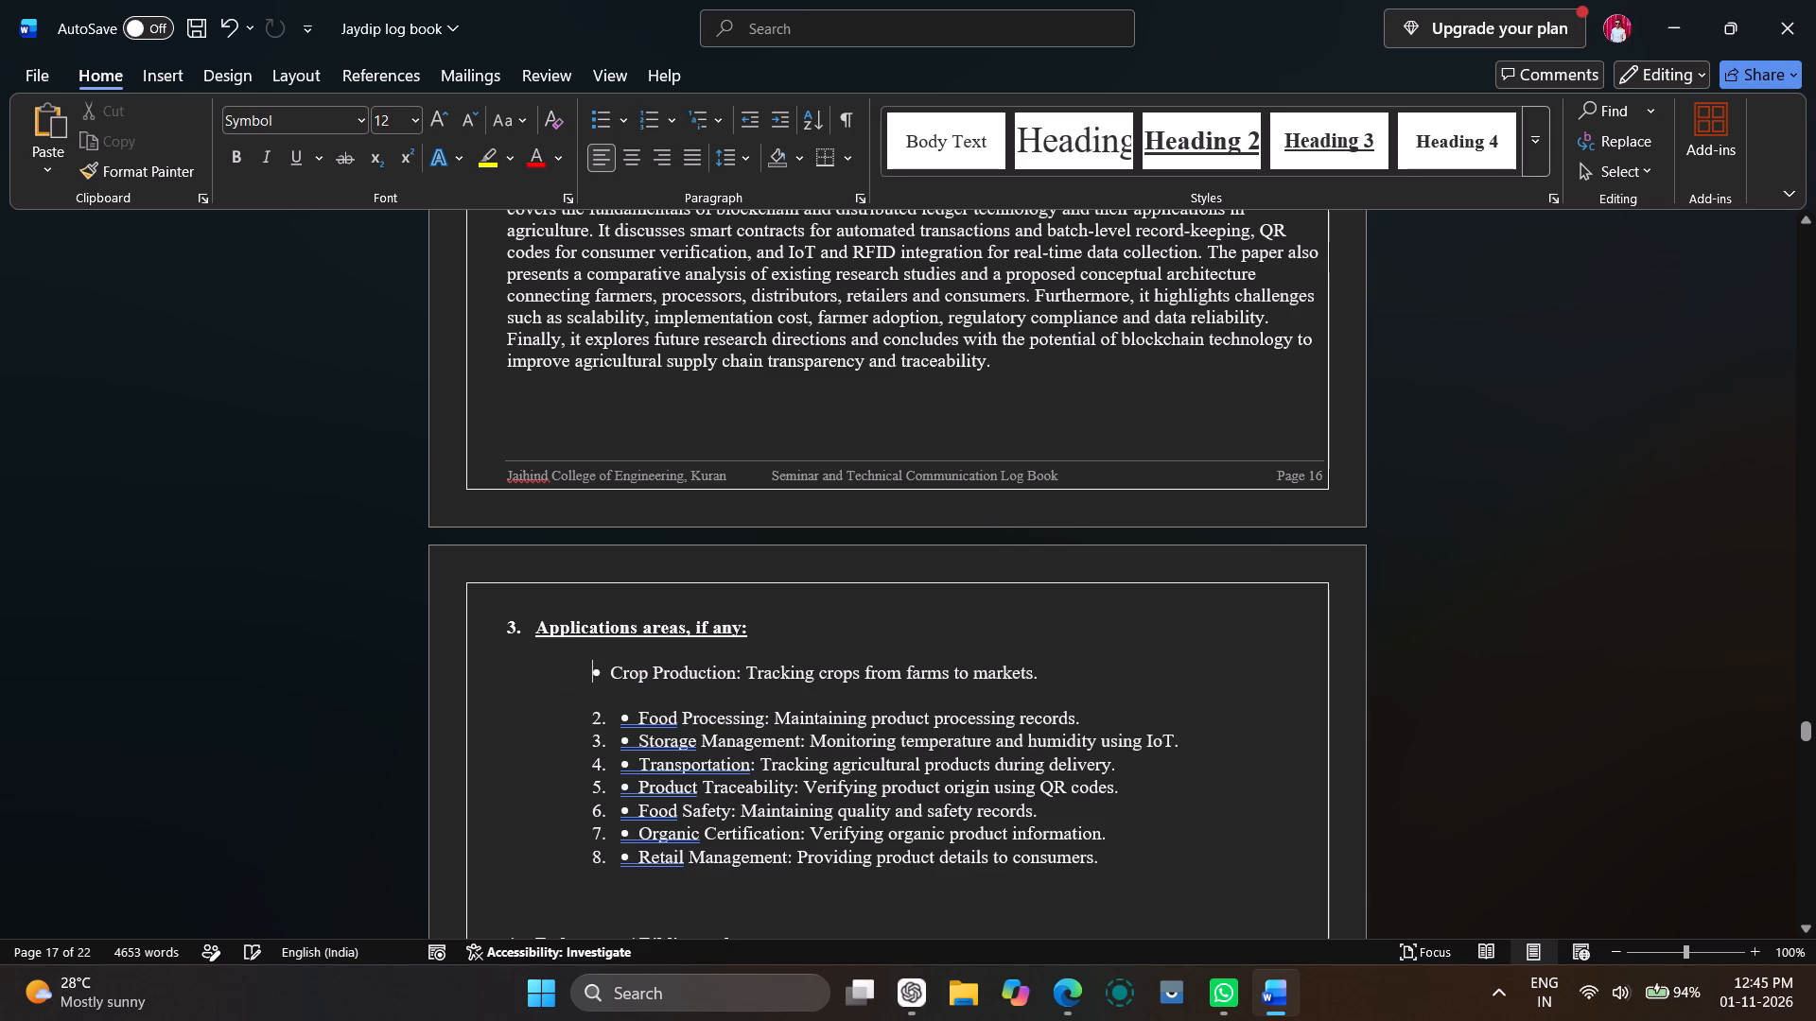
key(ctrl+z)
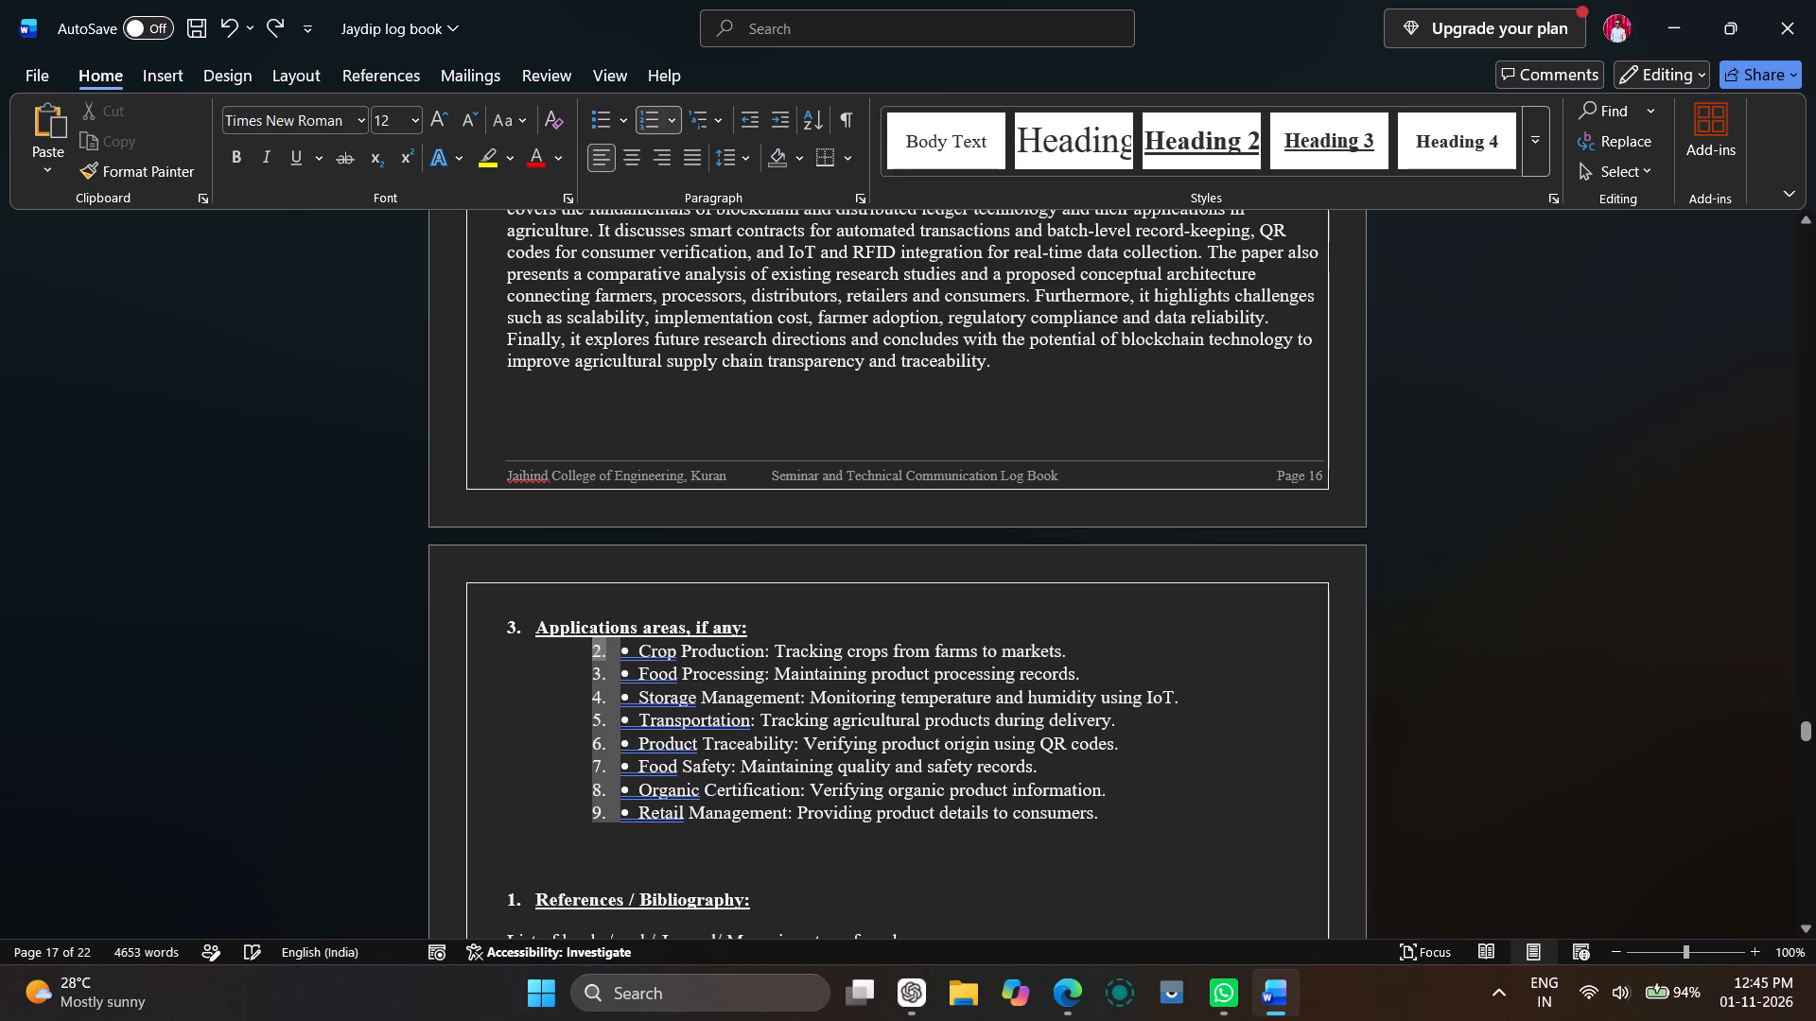
Remove the automatic numbering from all the pasted application points, from Crop Production to Retail Management.
drag(1112, 824, 588, 651)
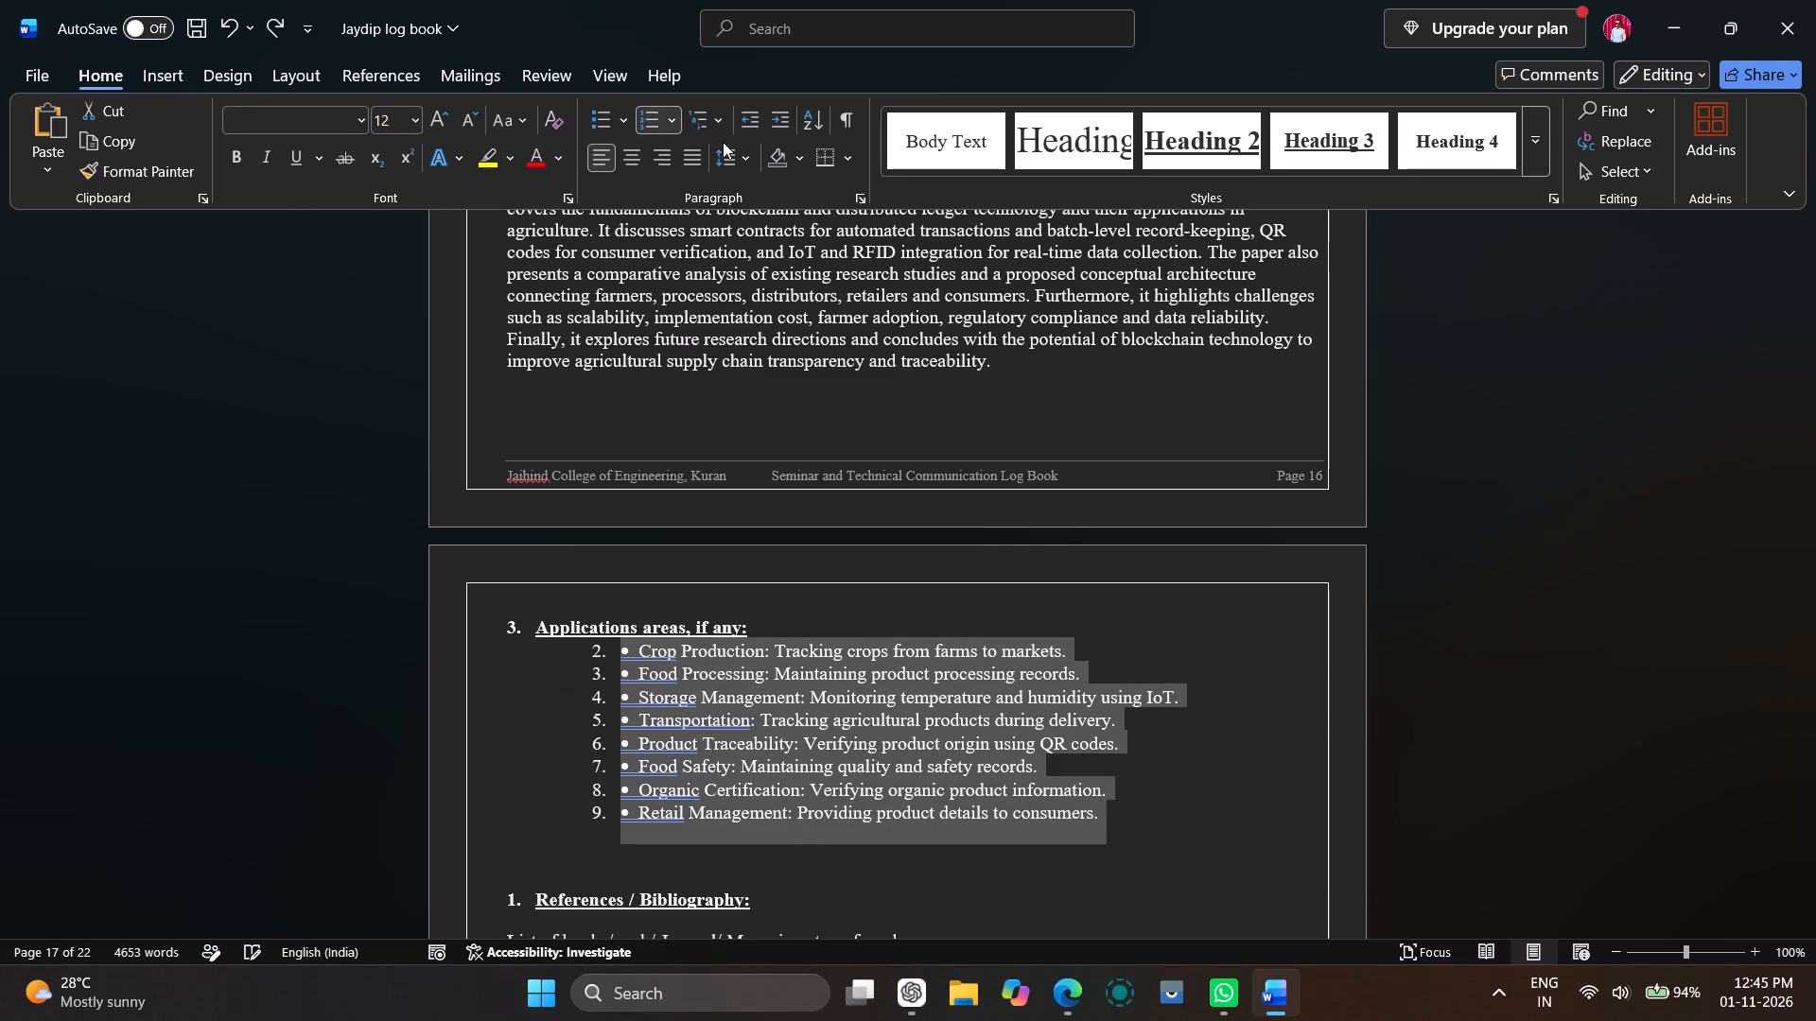
click(654, 115)
click(771, 669)
Delete the blank lines between the "Retail Management" point and the "References / Bibliography:" heading.
scroll(771, 669, down, 8)
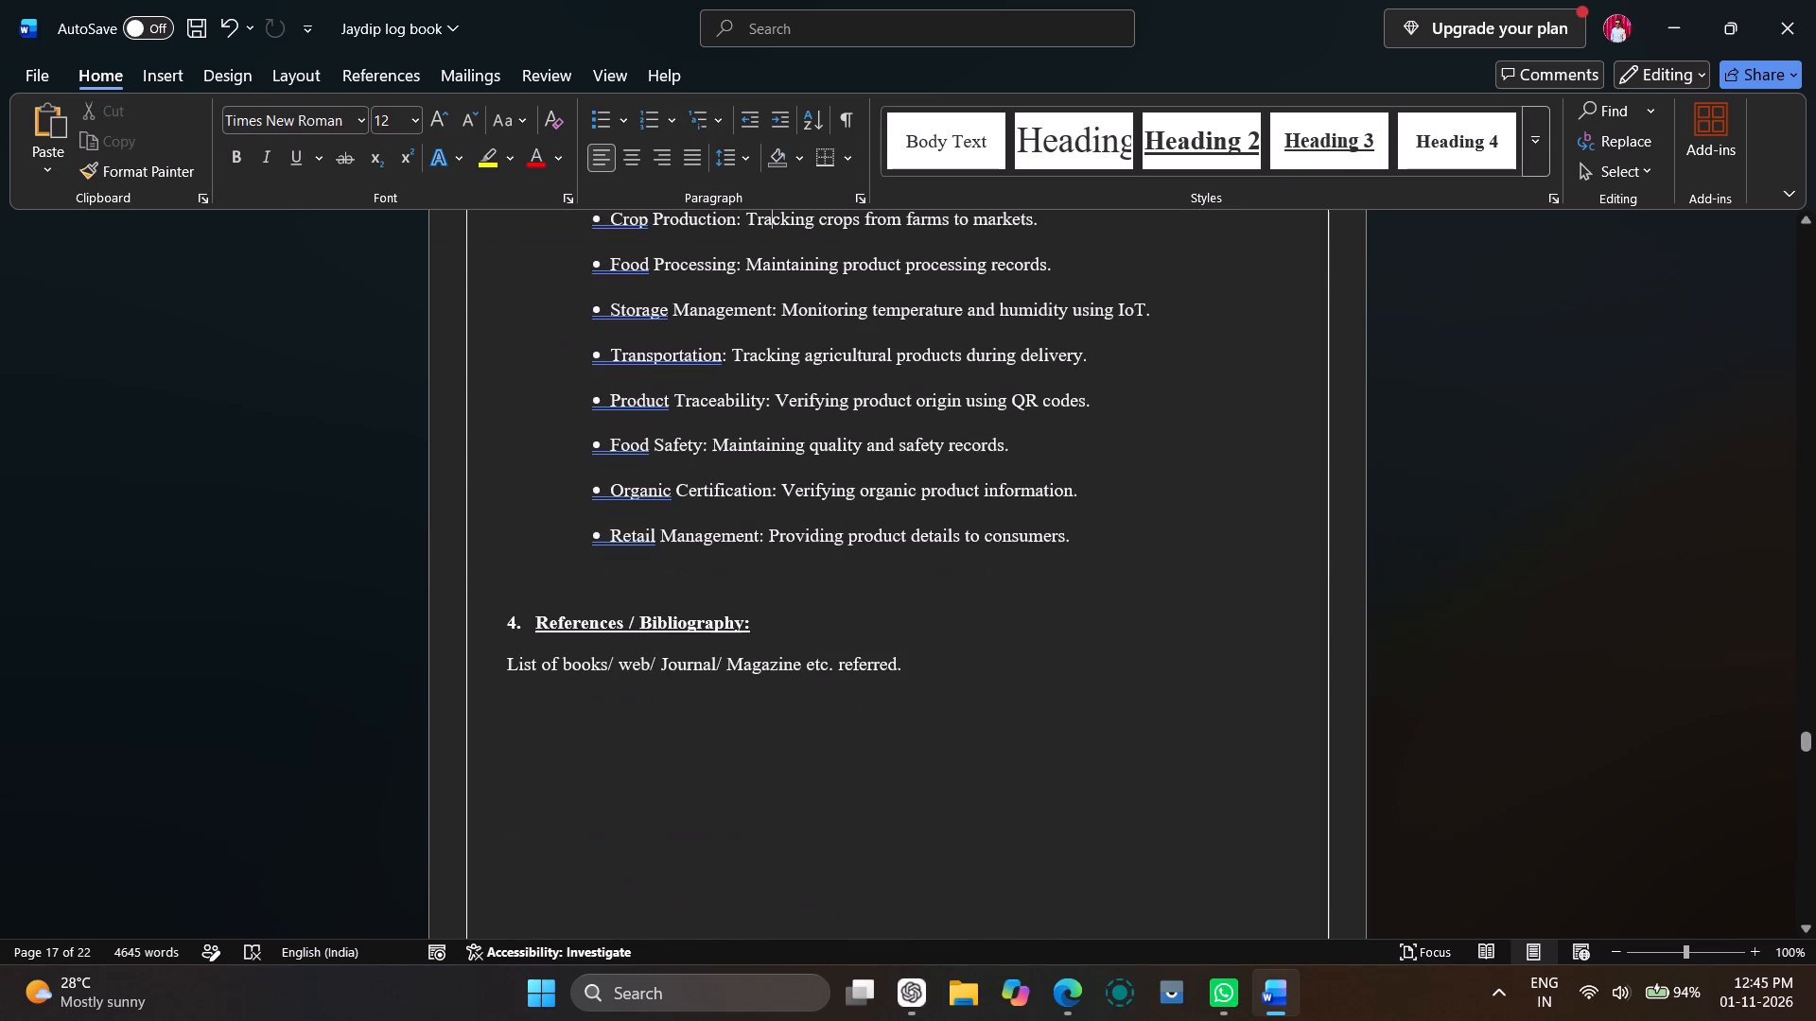
click(663, 579)
key(BackSpace)
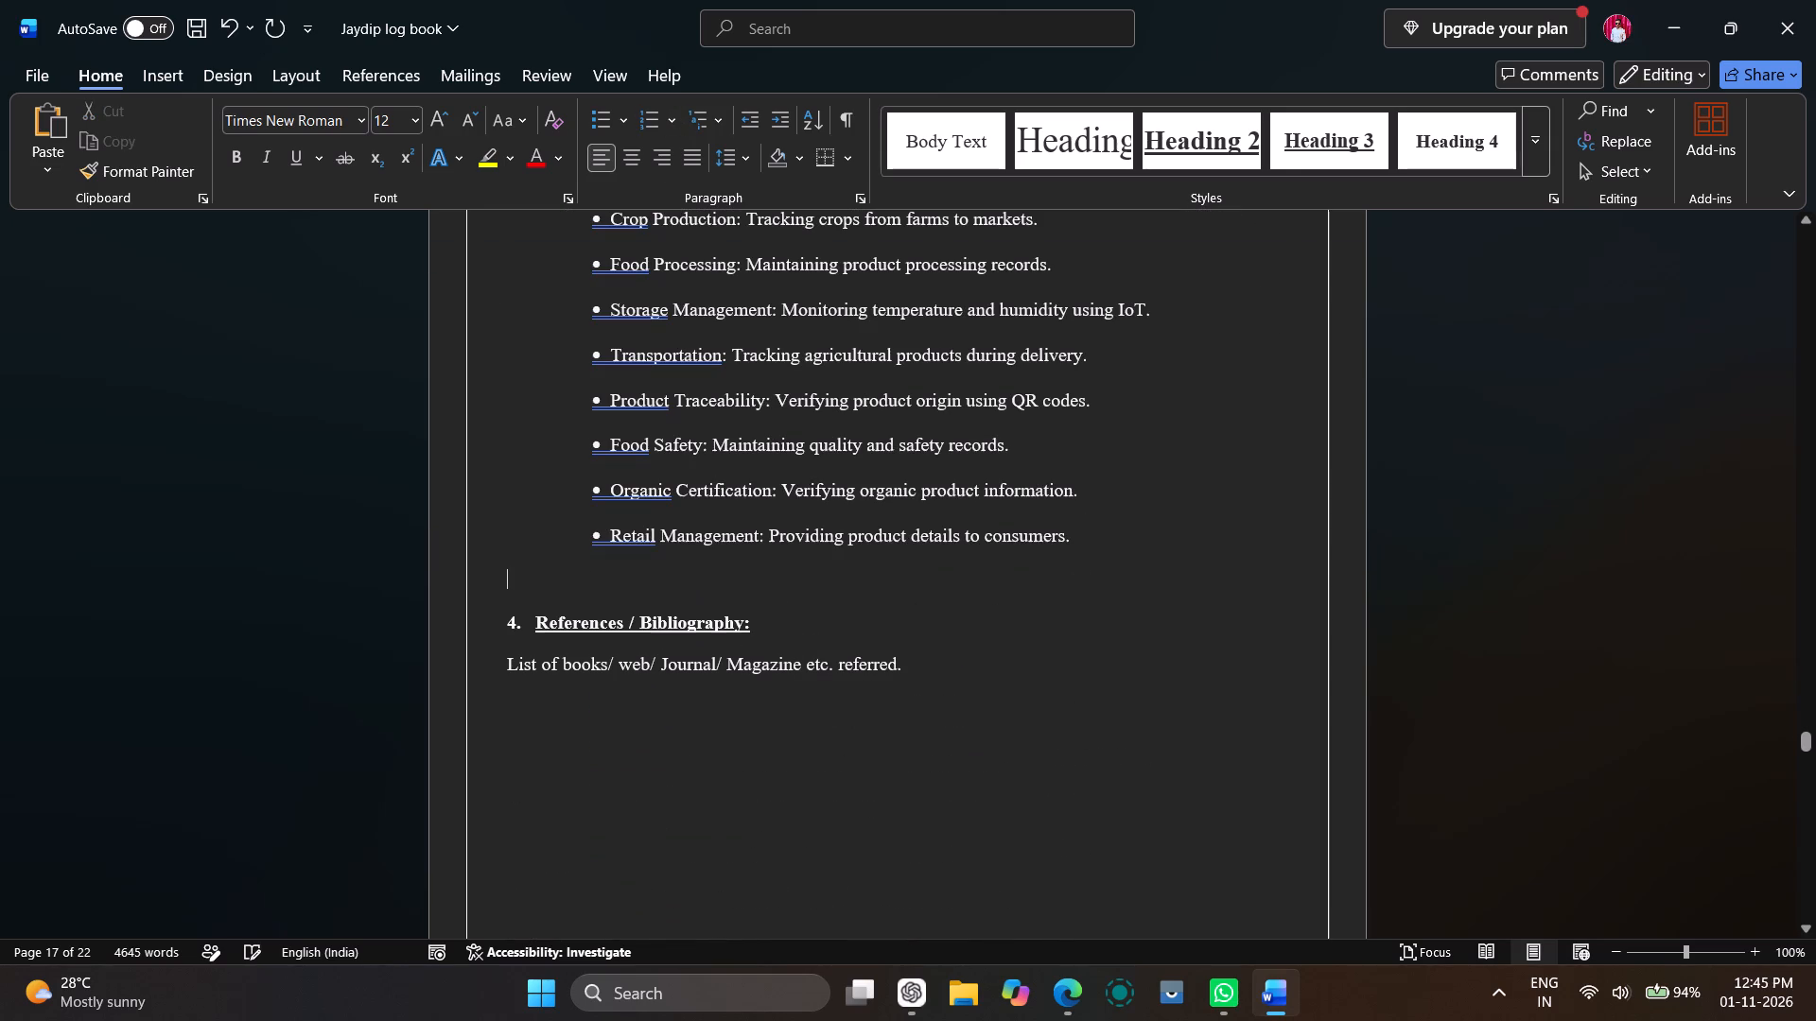
key(BackSpace)
click(633, 574)
key(BackSpace)
key(BackSpace)
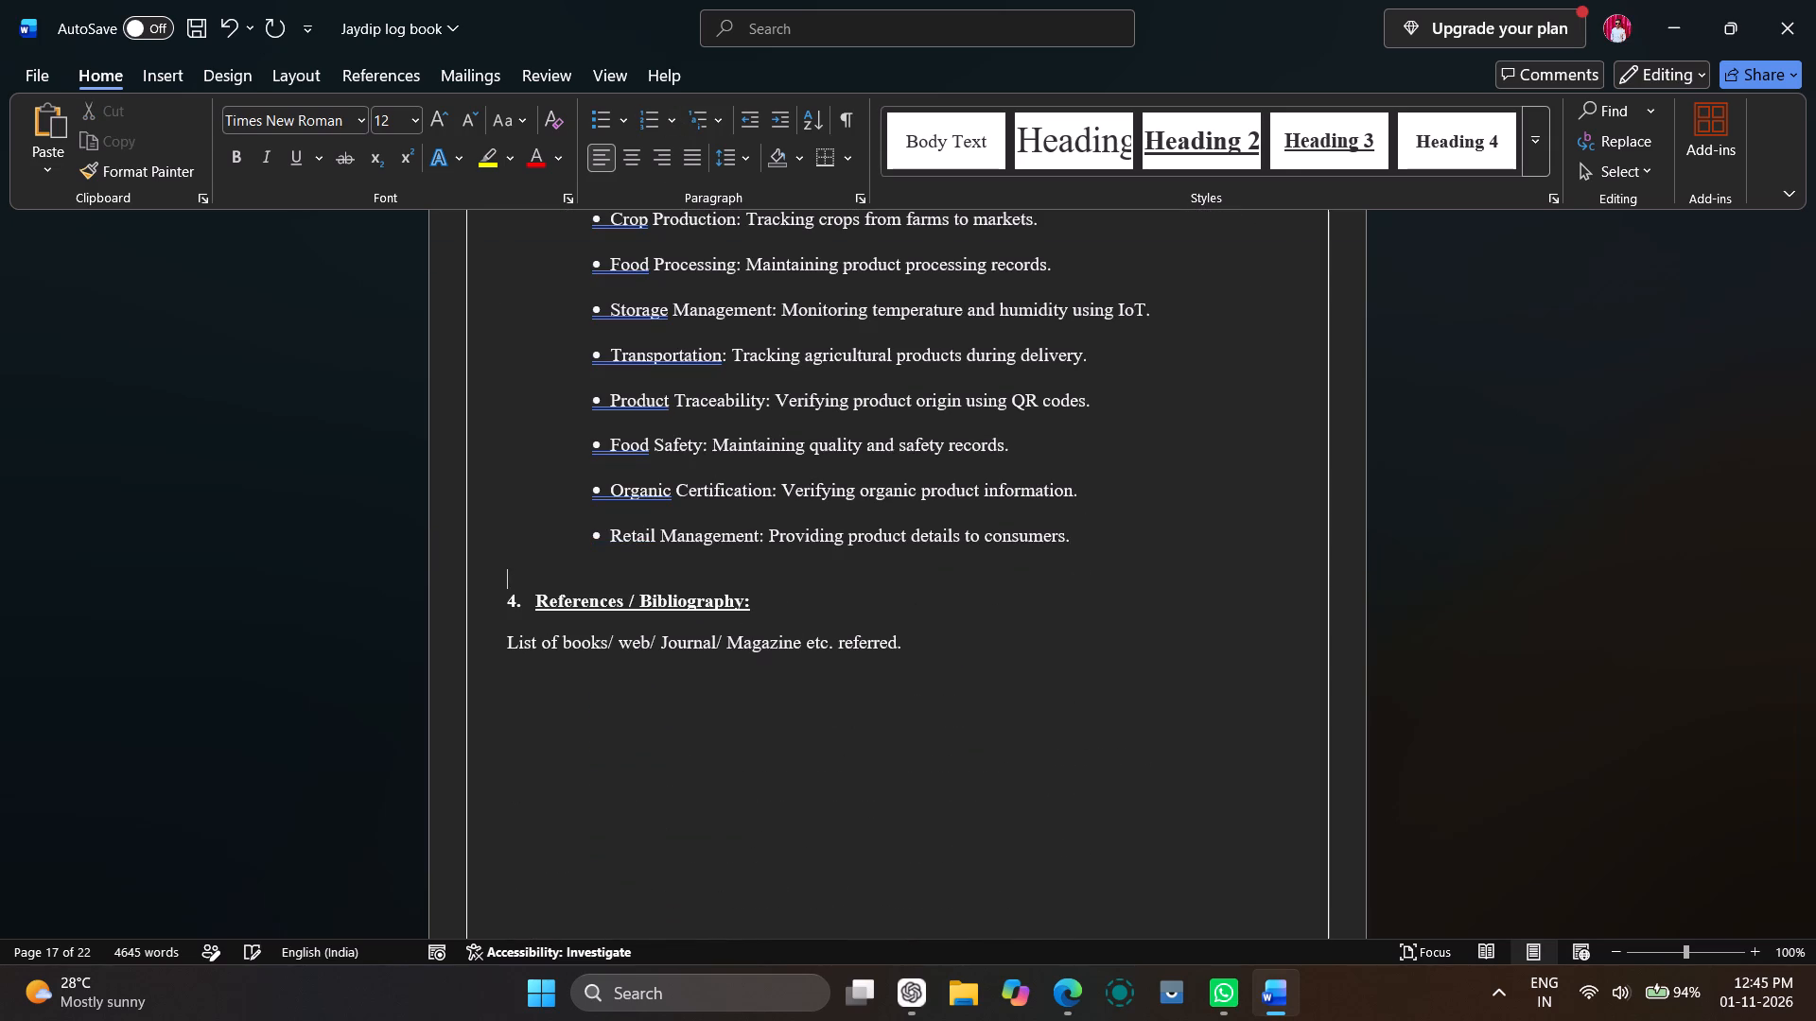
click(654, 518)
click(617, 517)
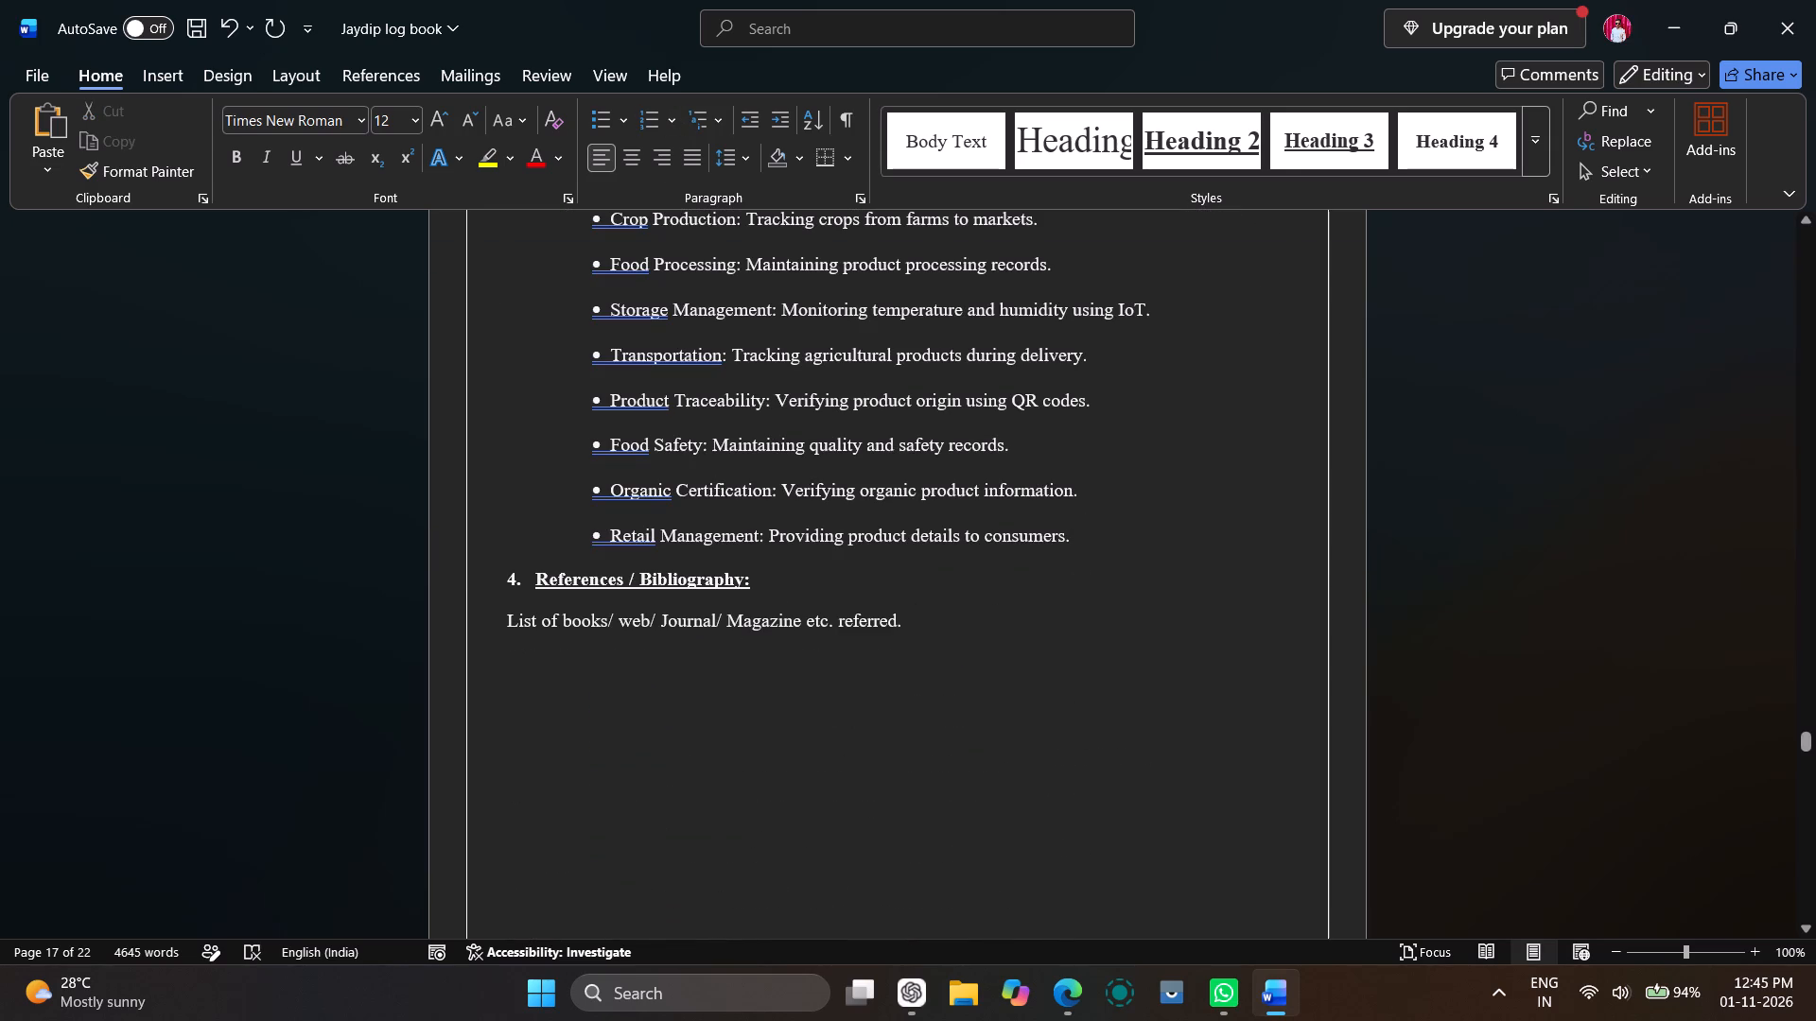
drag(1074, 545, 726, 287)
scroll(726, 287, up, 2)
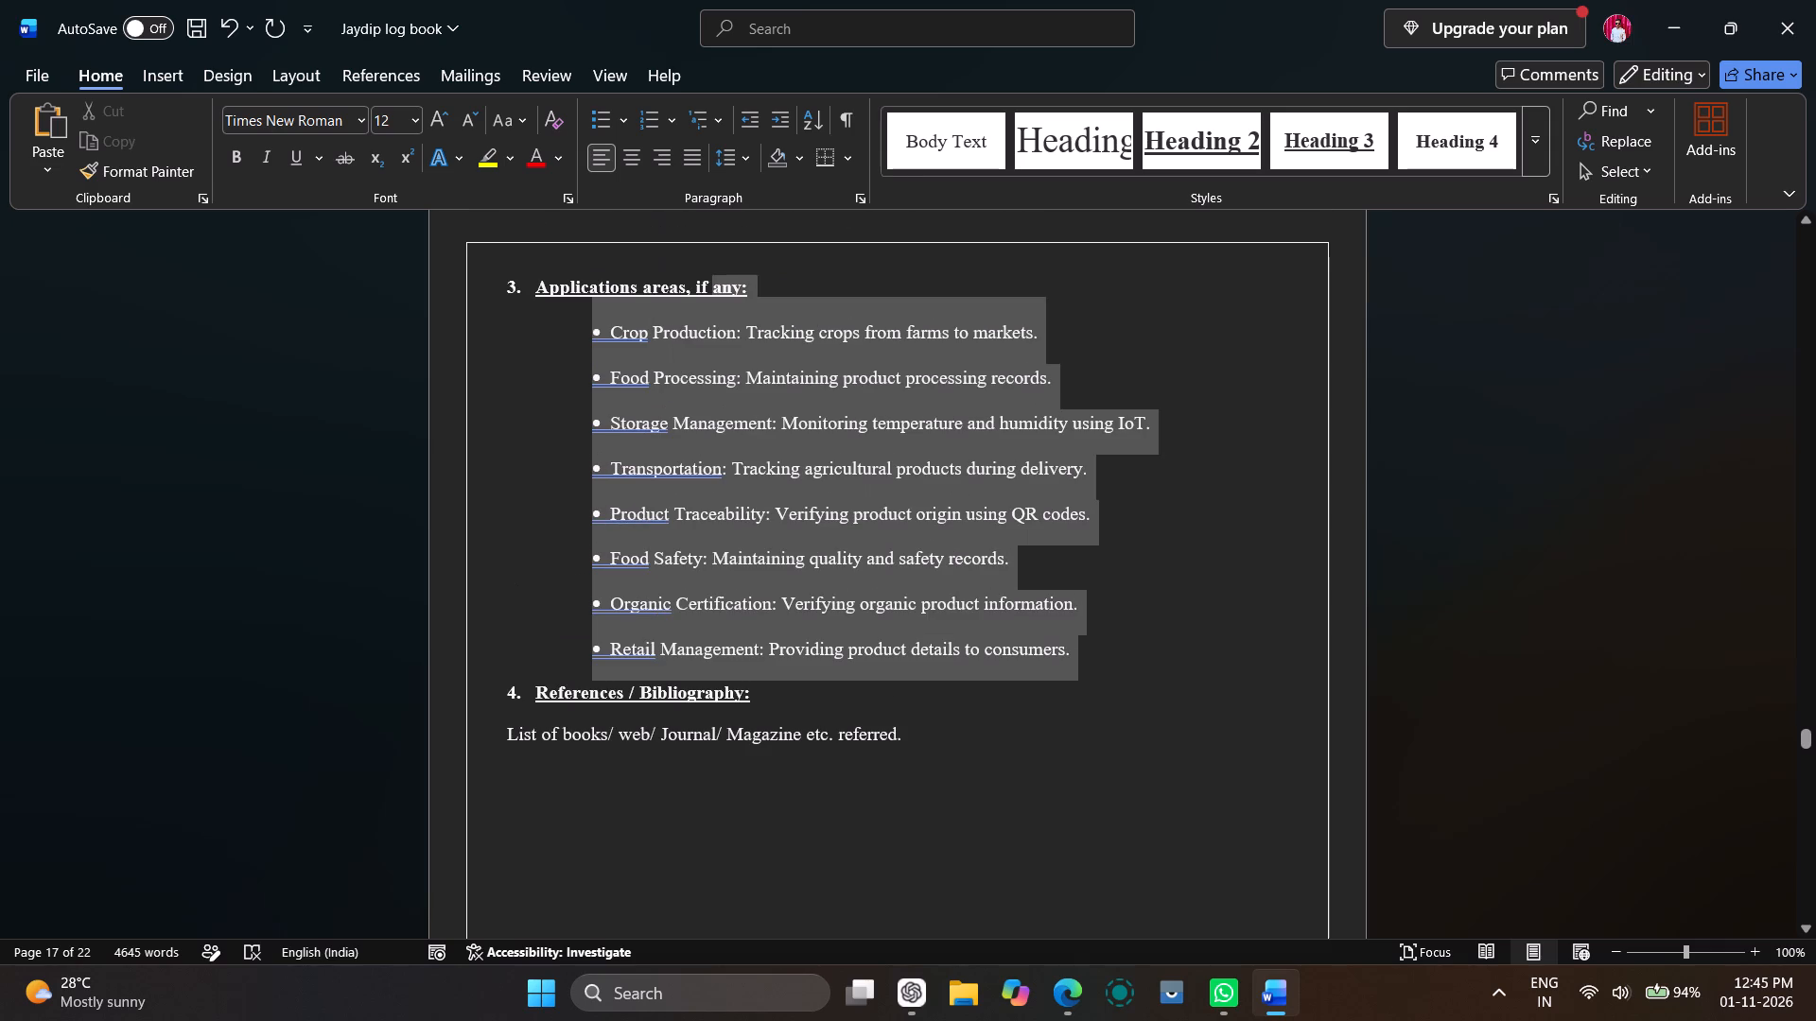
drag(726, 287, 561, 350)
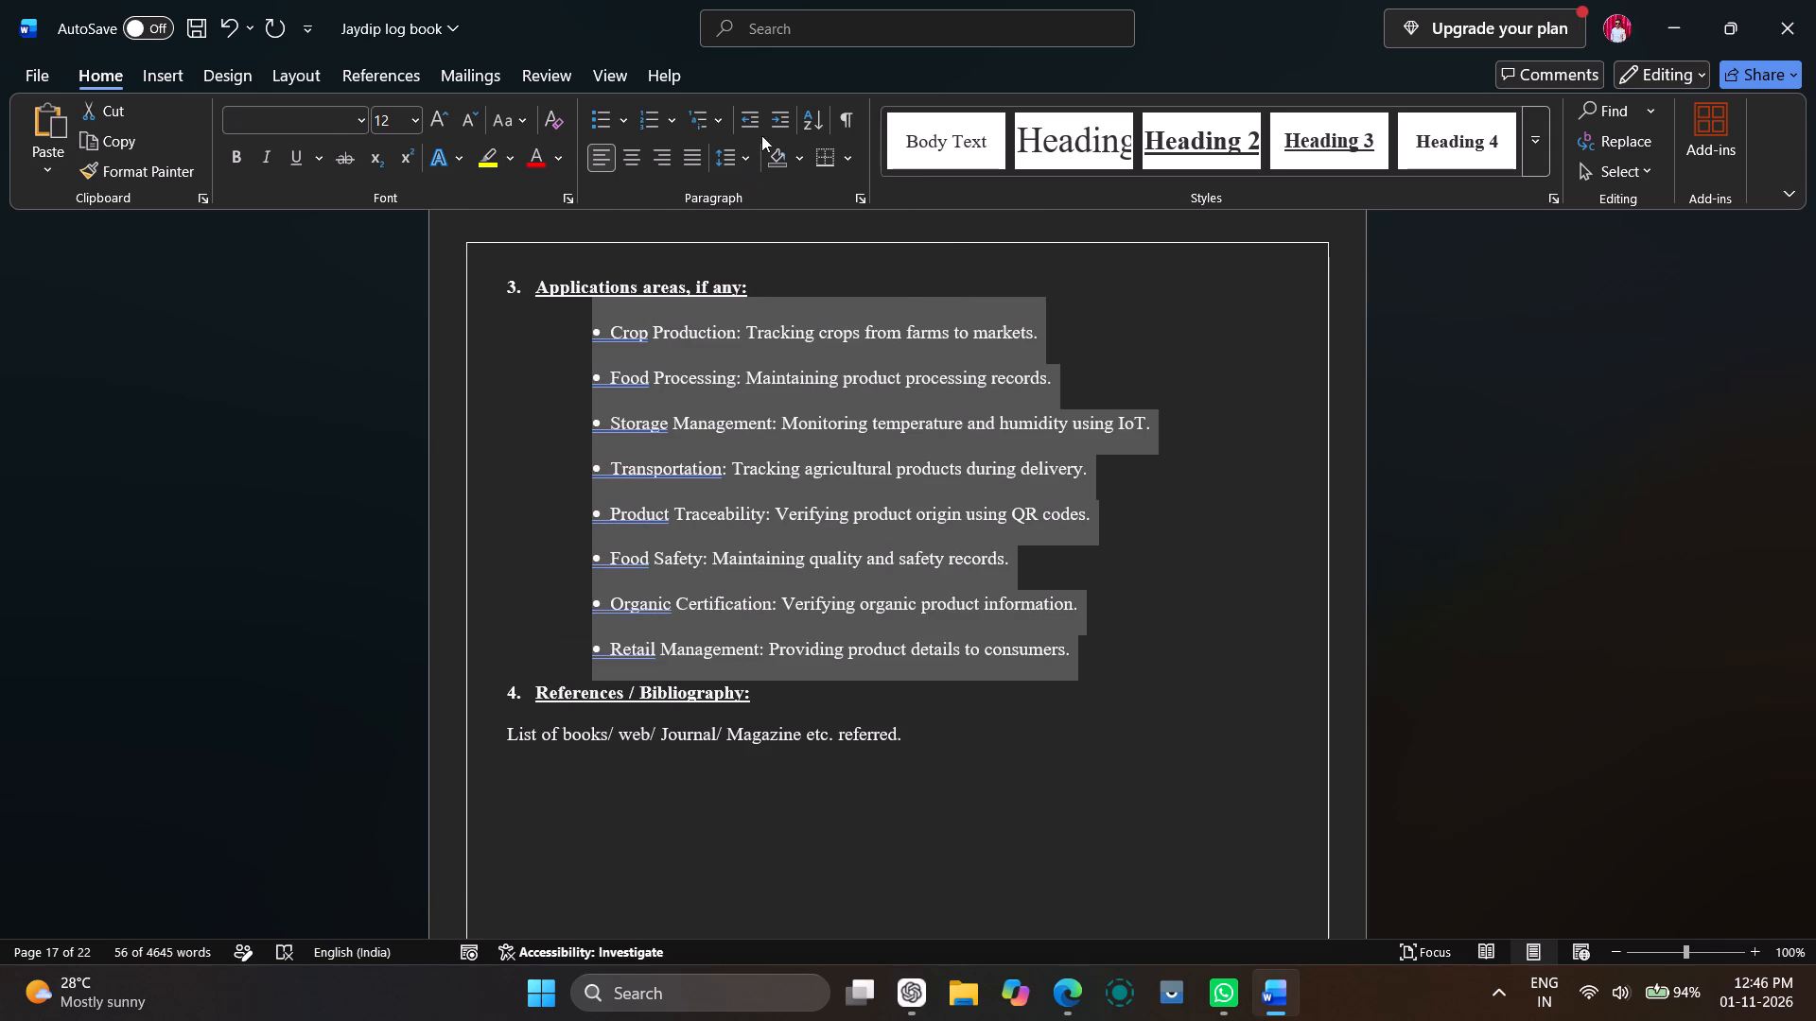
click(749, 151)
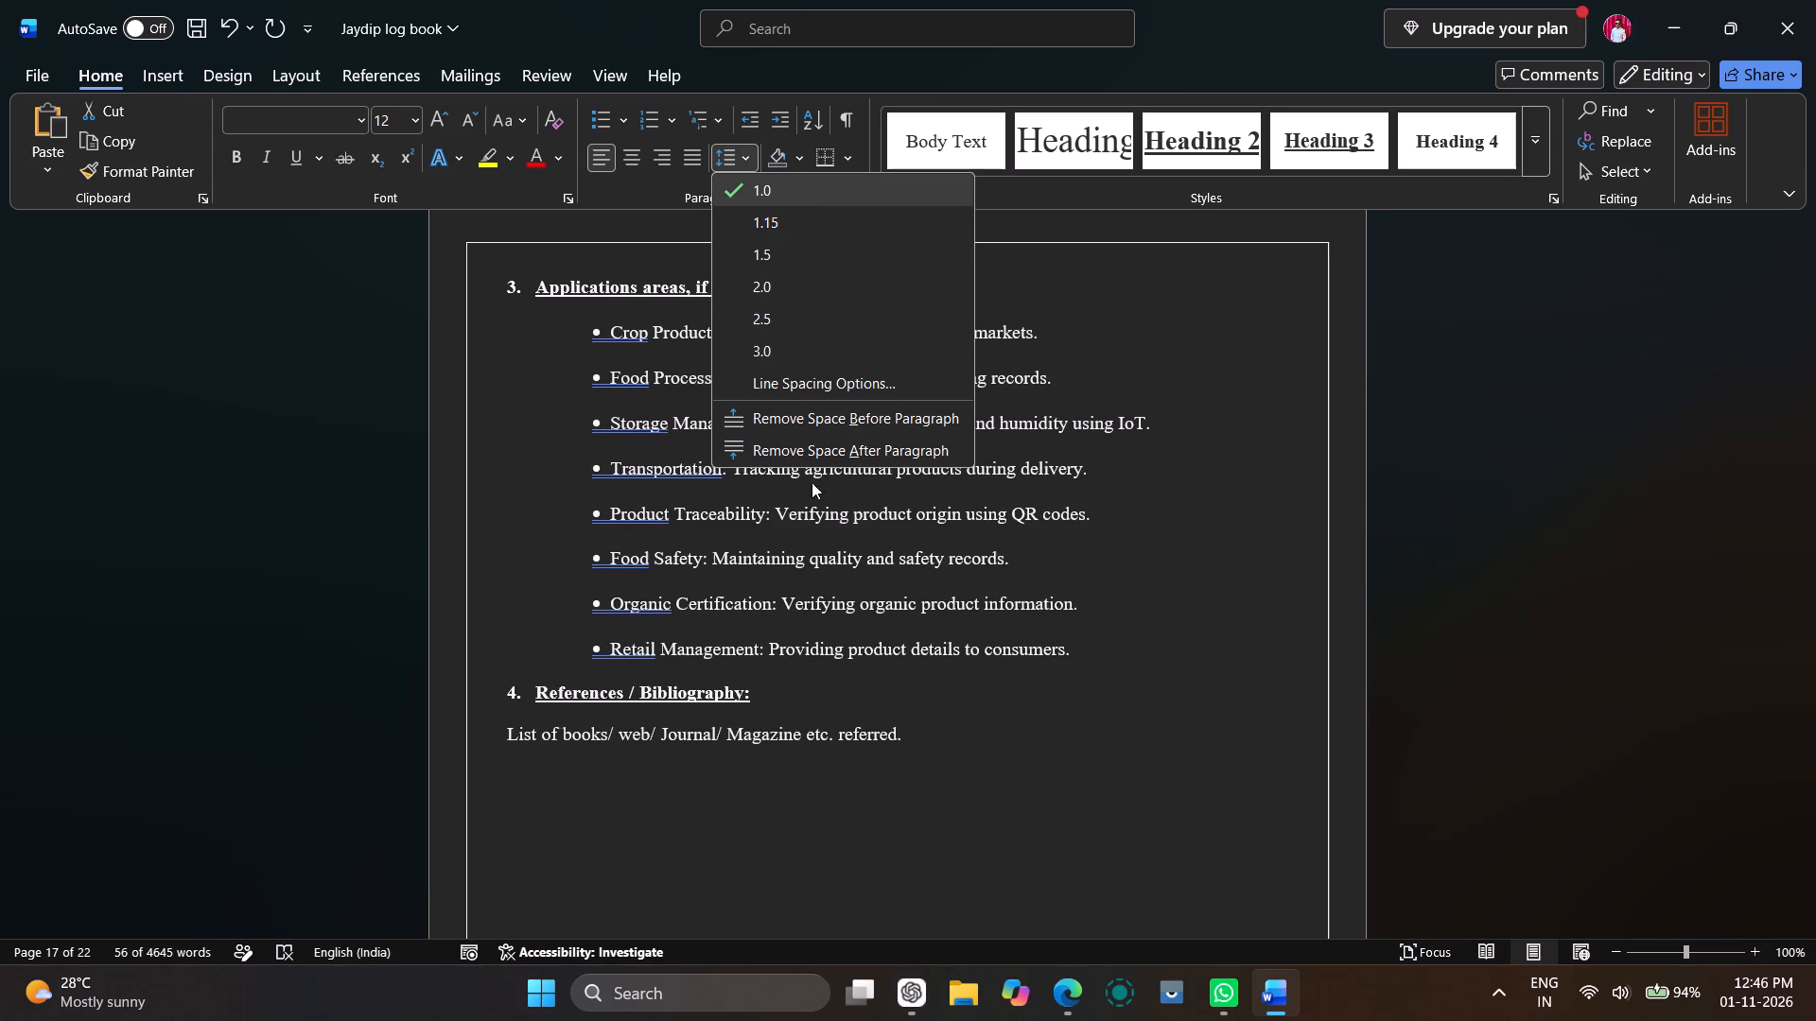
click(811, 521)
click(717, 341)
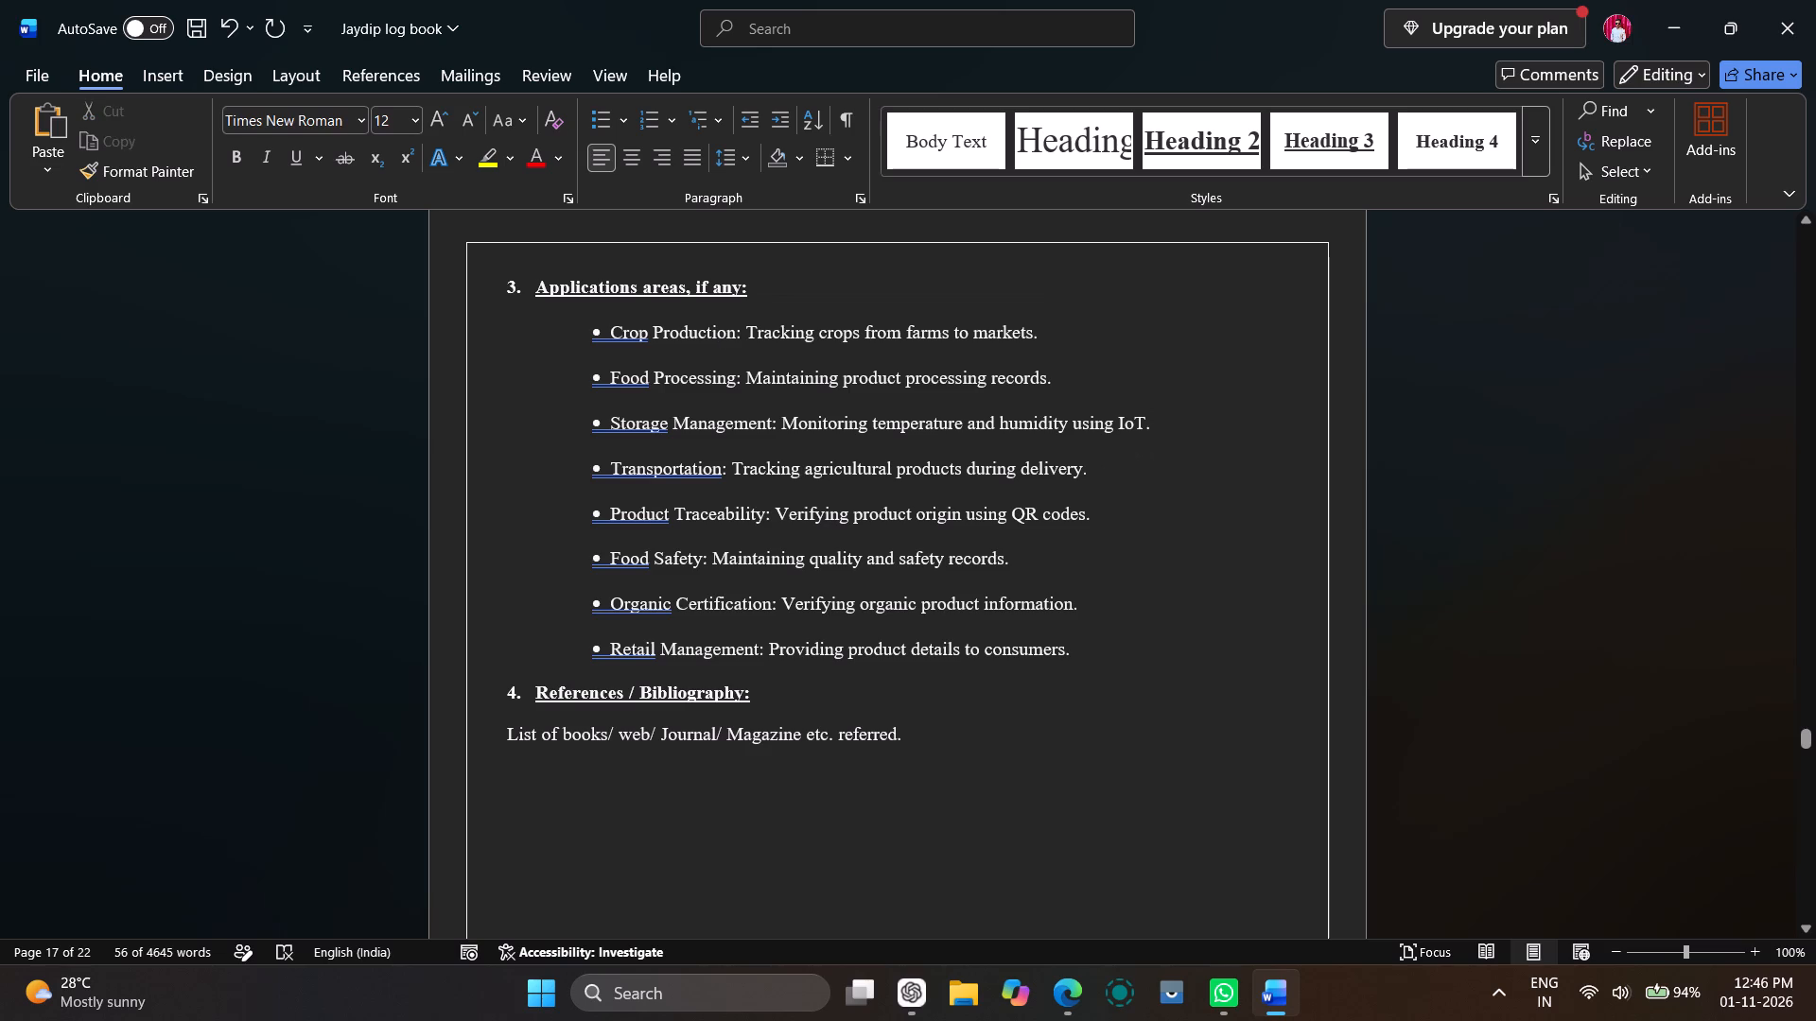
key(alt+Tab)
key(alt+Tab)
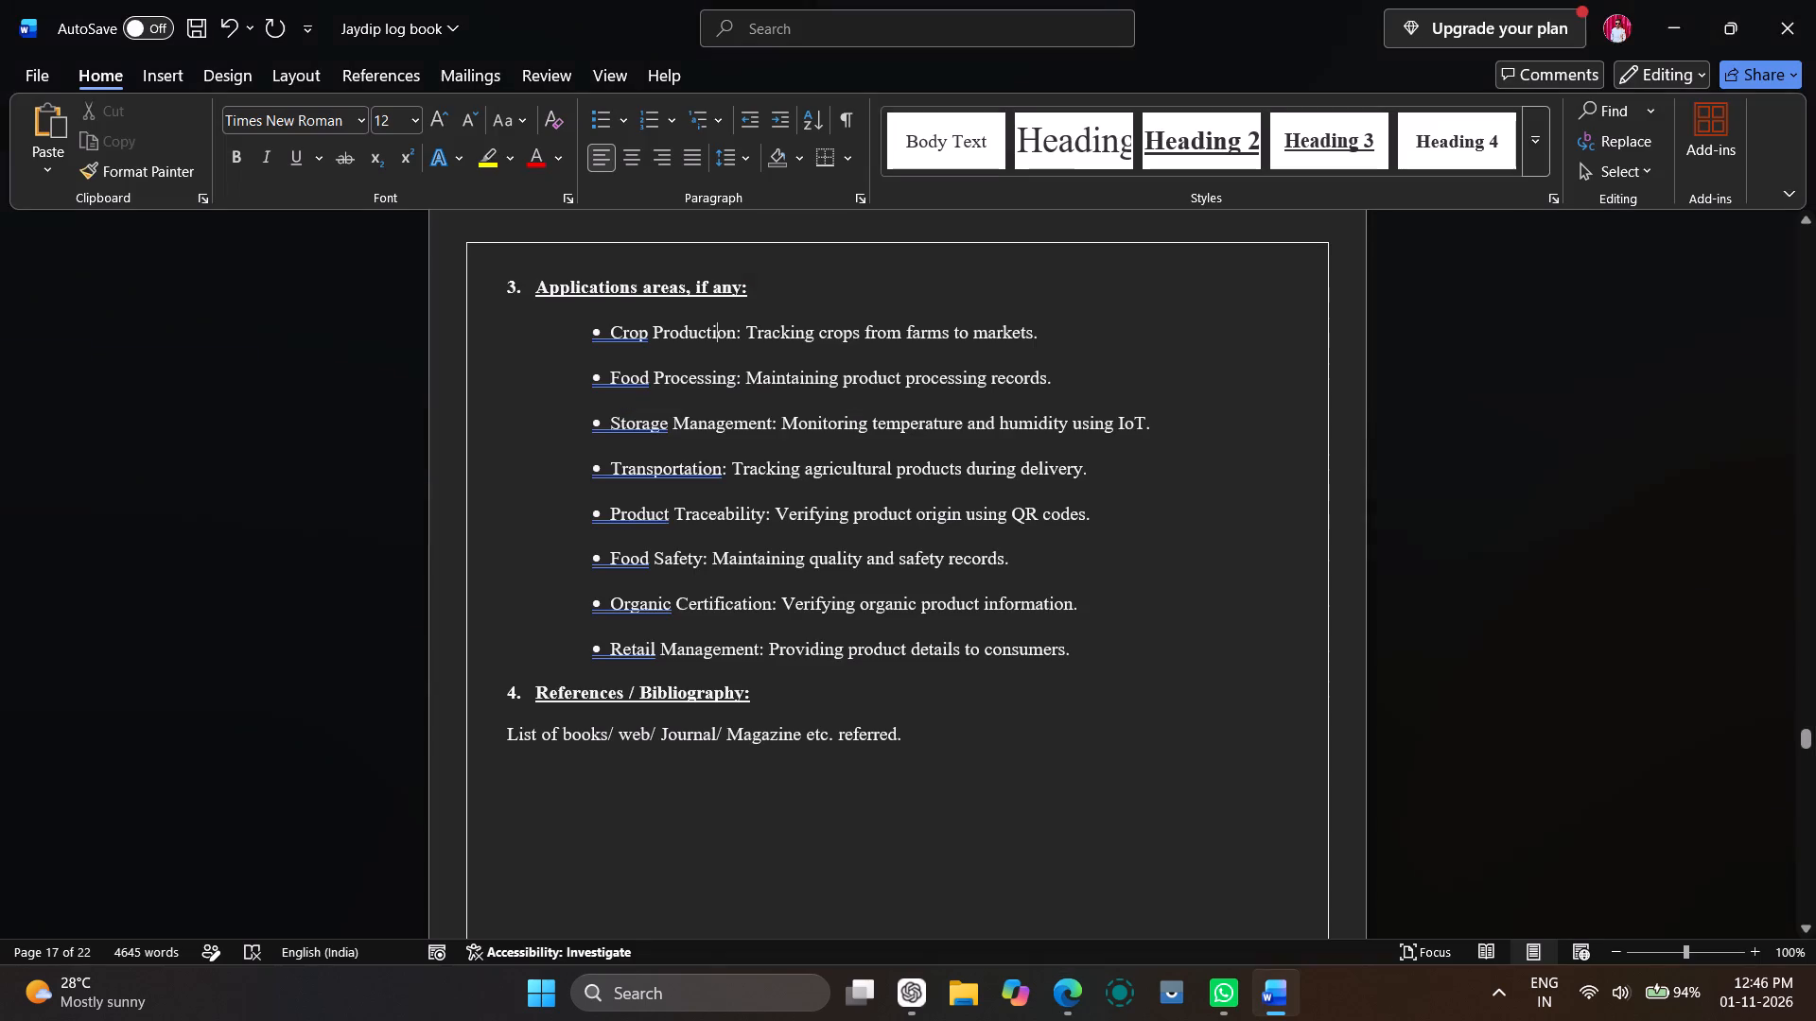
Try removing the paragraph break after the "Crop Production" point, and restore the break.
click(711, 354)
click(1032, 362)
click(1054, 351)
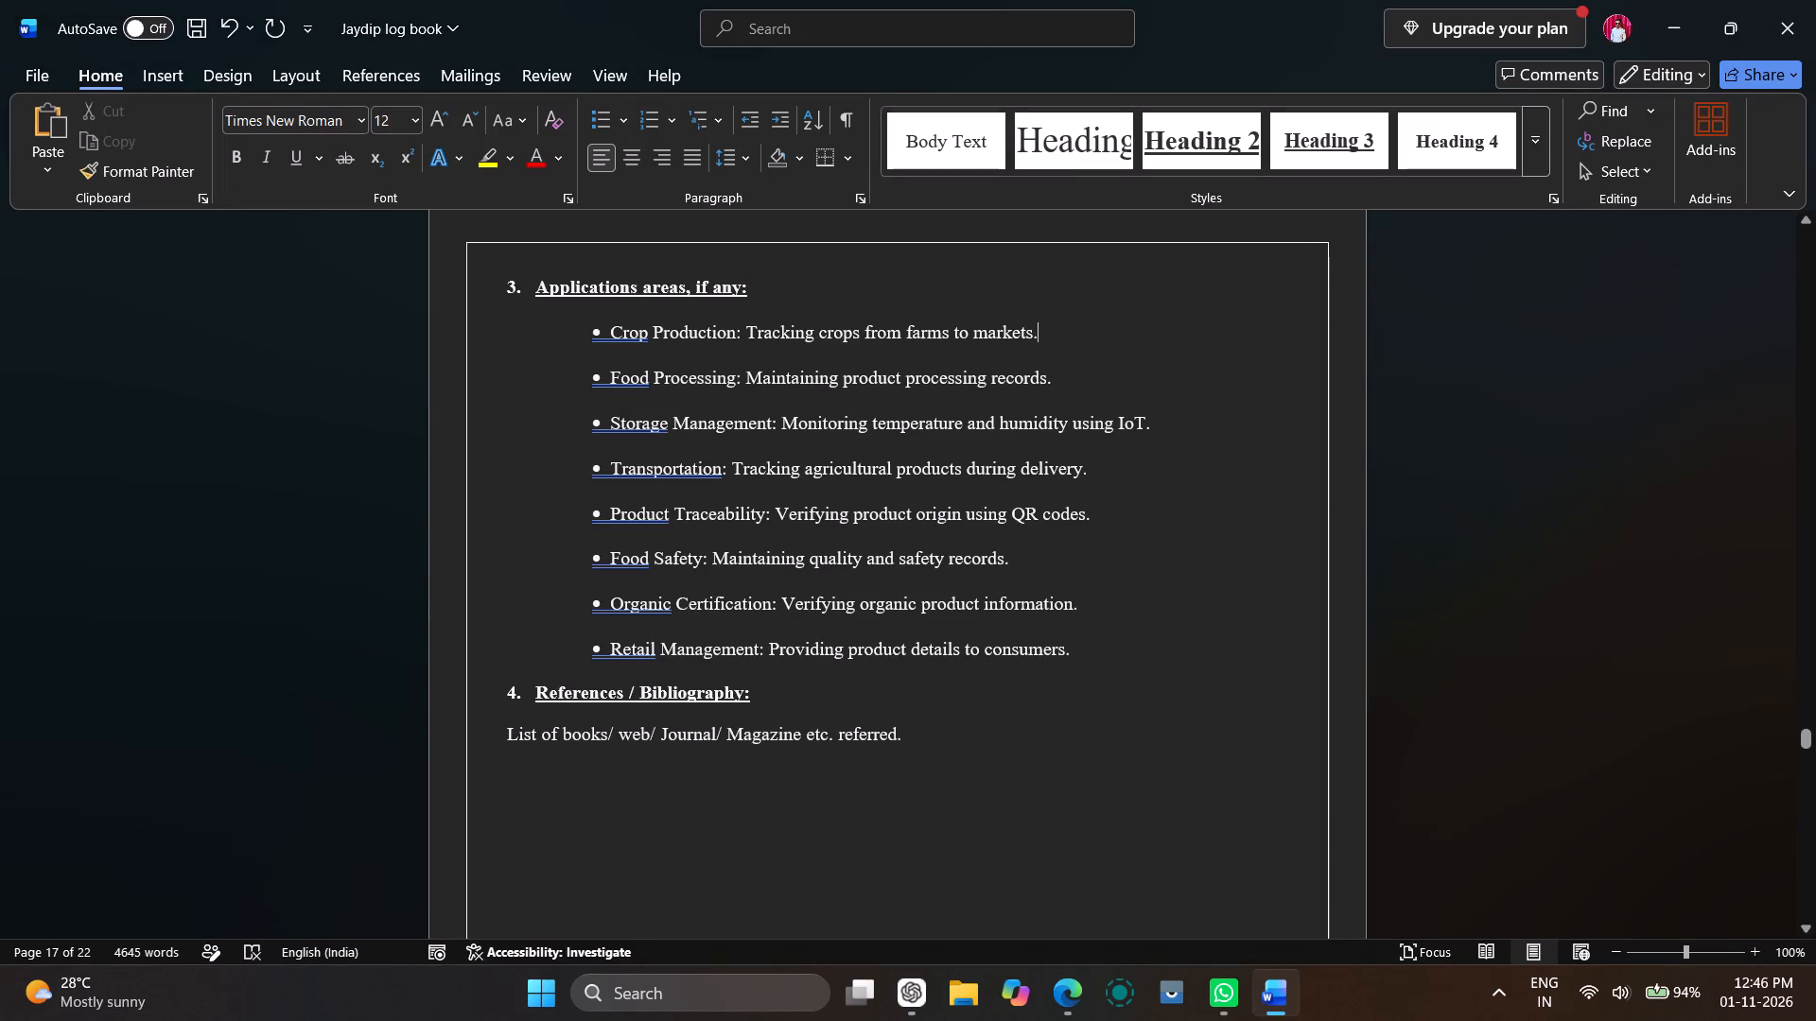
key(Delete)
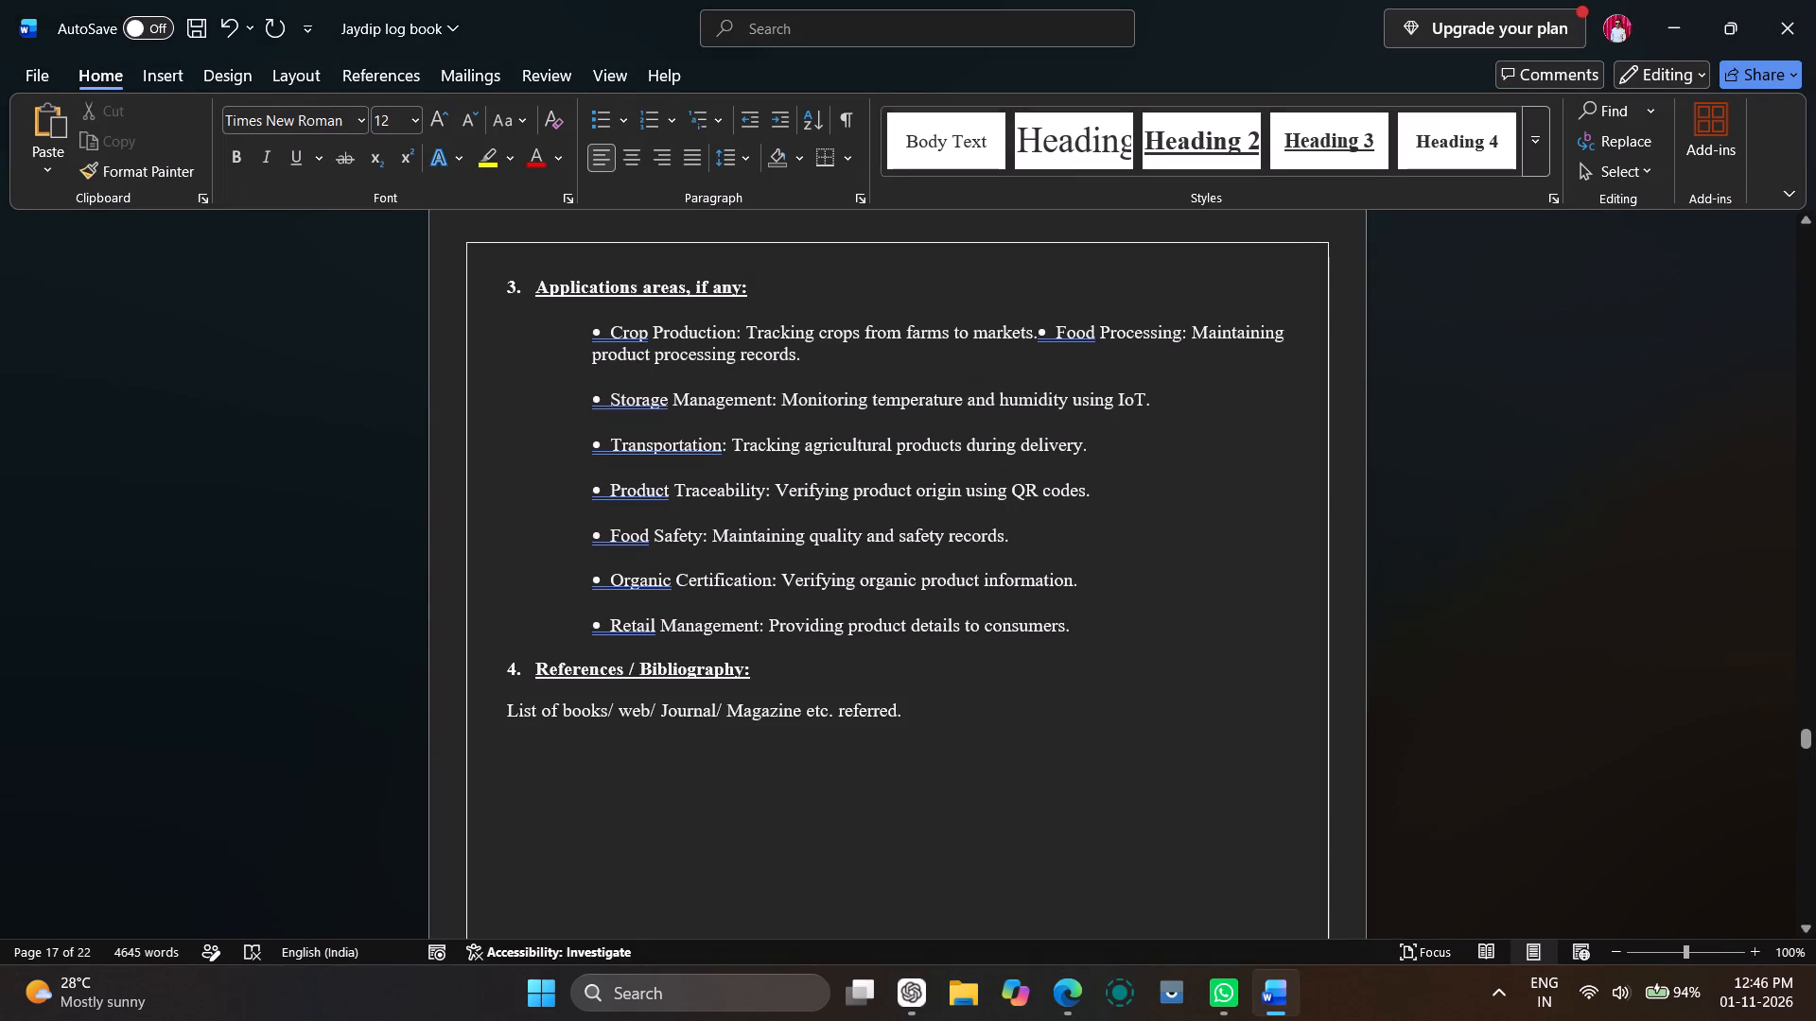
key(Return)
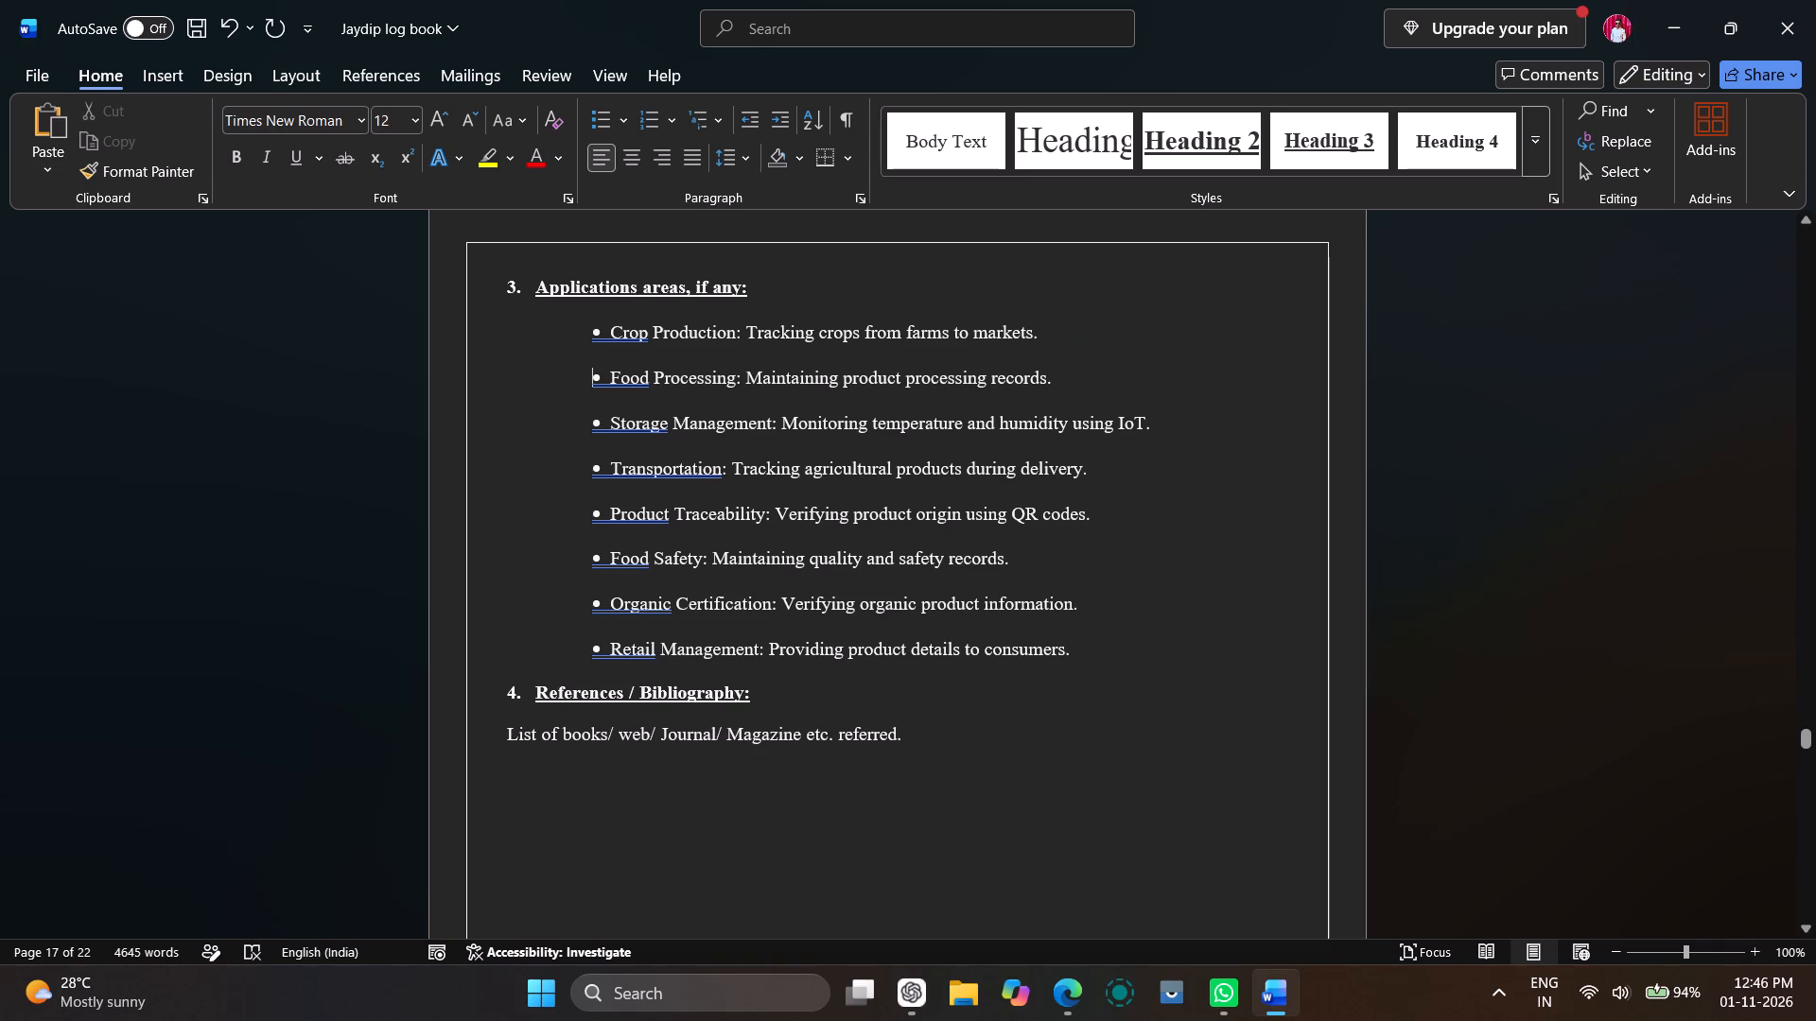
Apply the document's multilevel list style with 1., hollow circle and square levels to all the application points.
click(1070, 651)
drag(1070, 655, 598, 356)
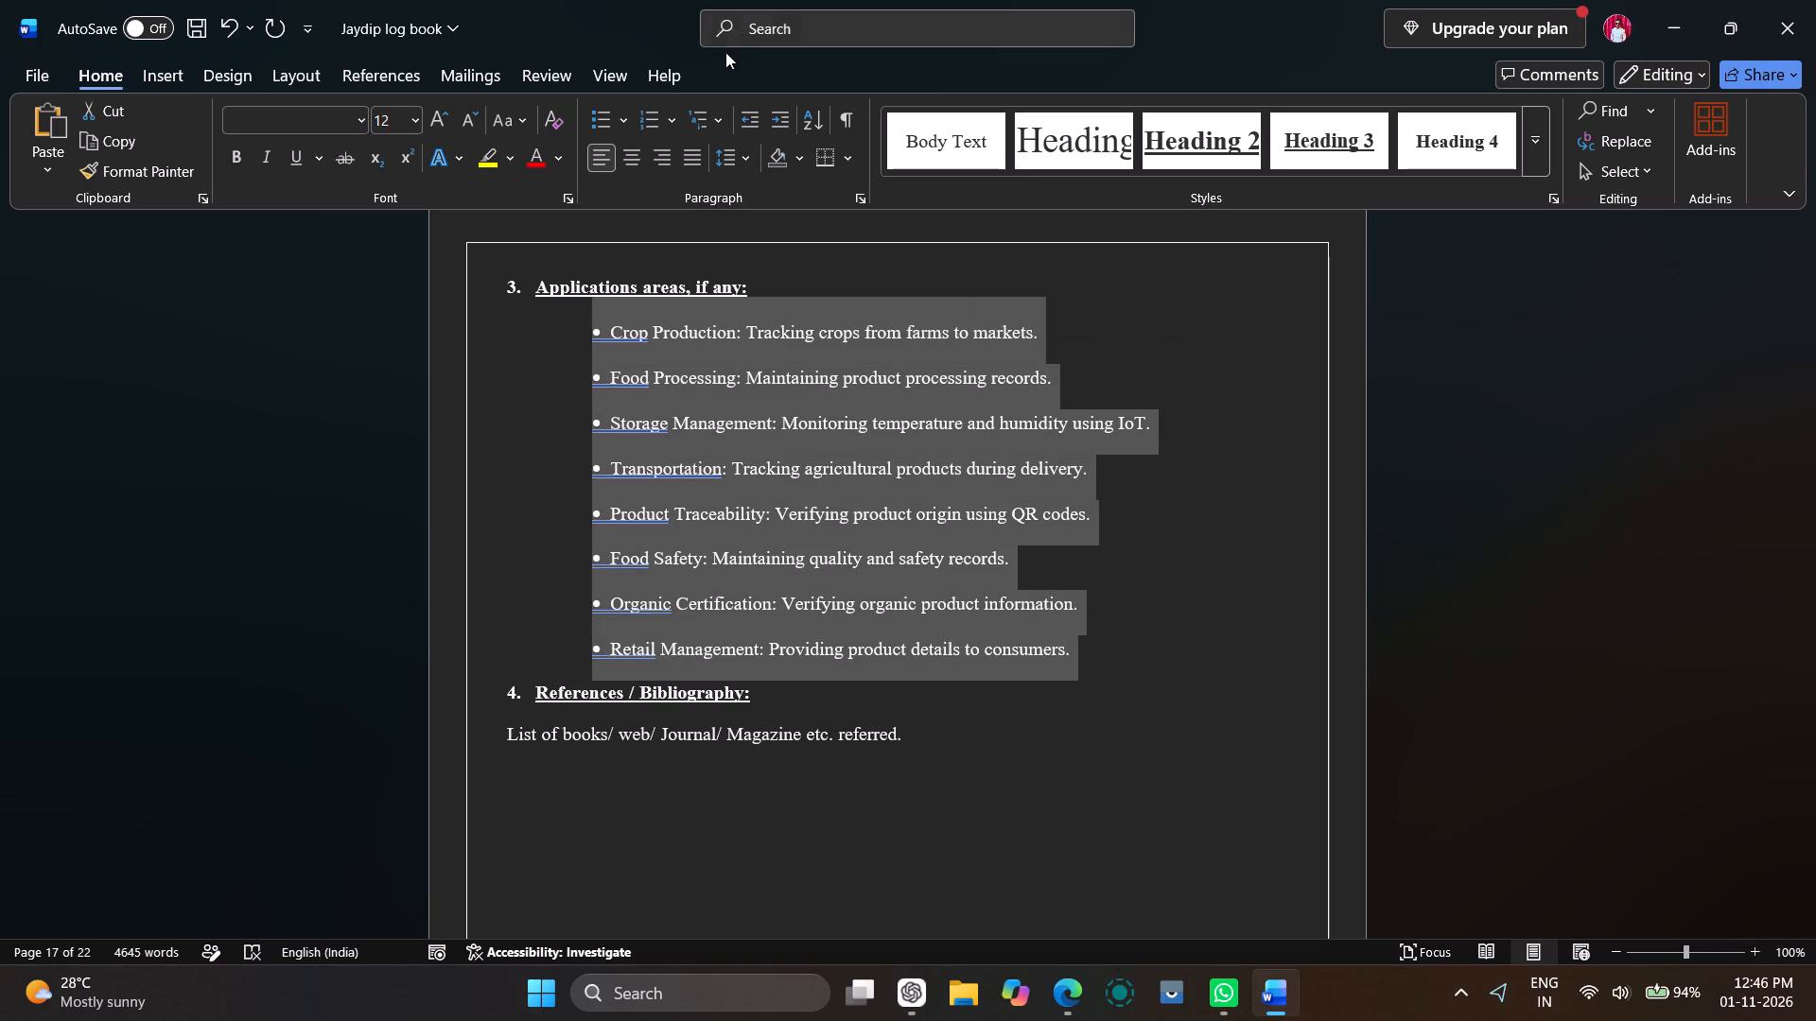
click(719, 112)
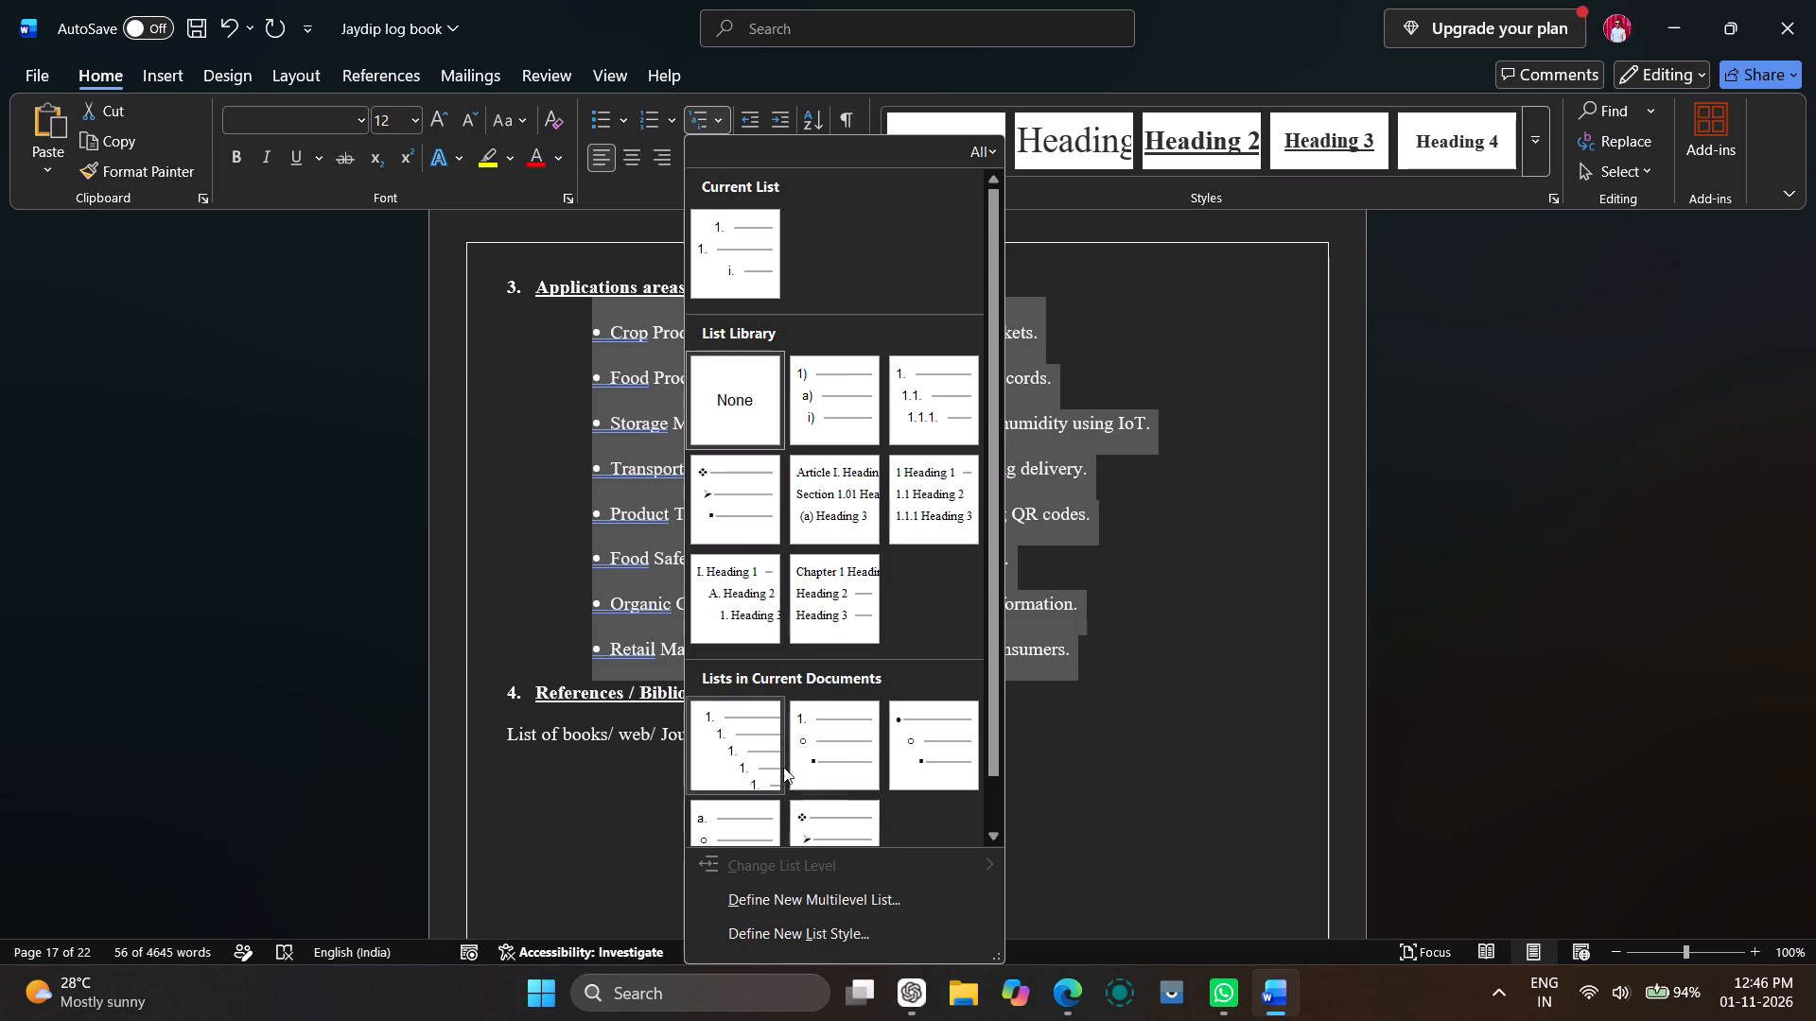
click(831, 747)
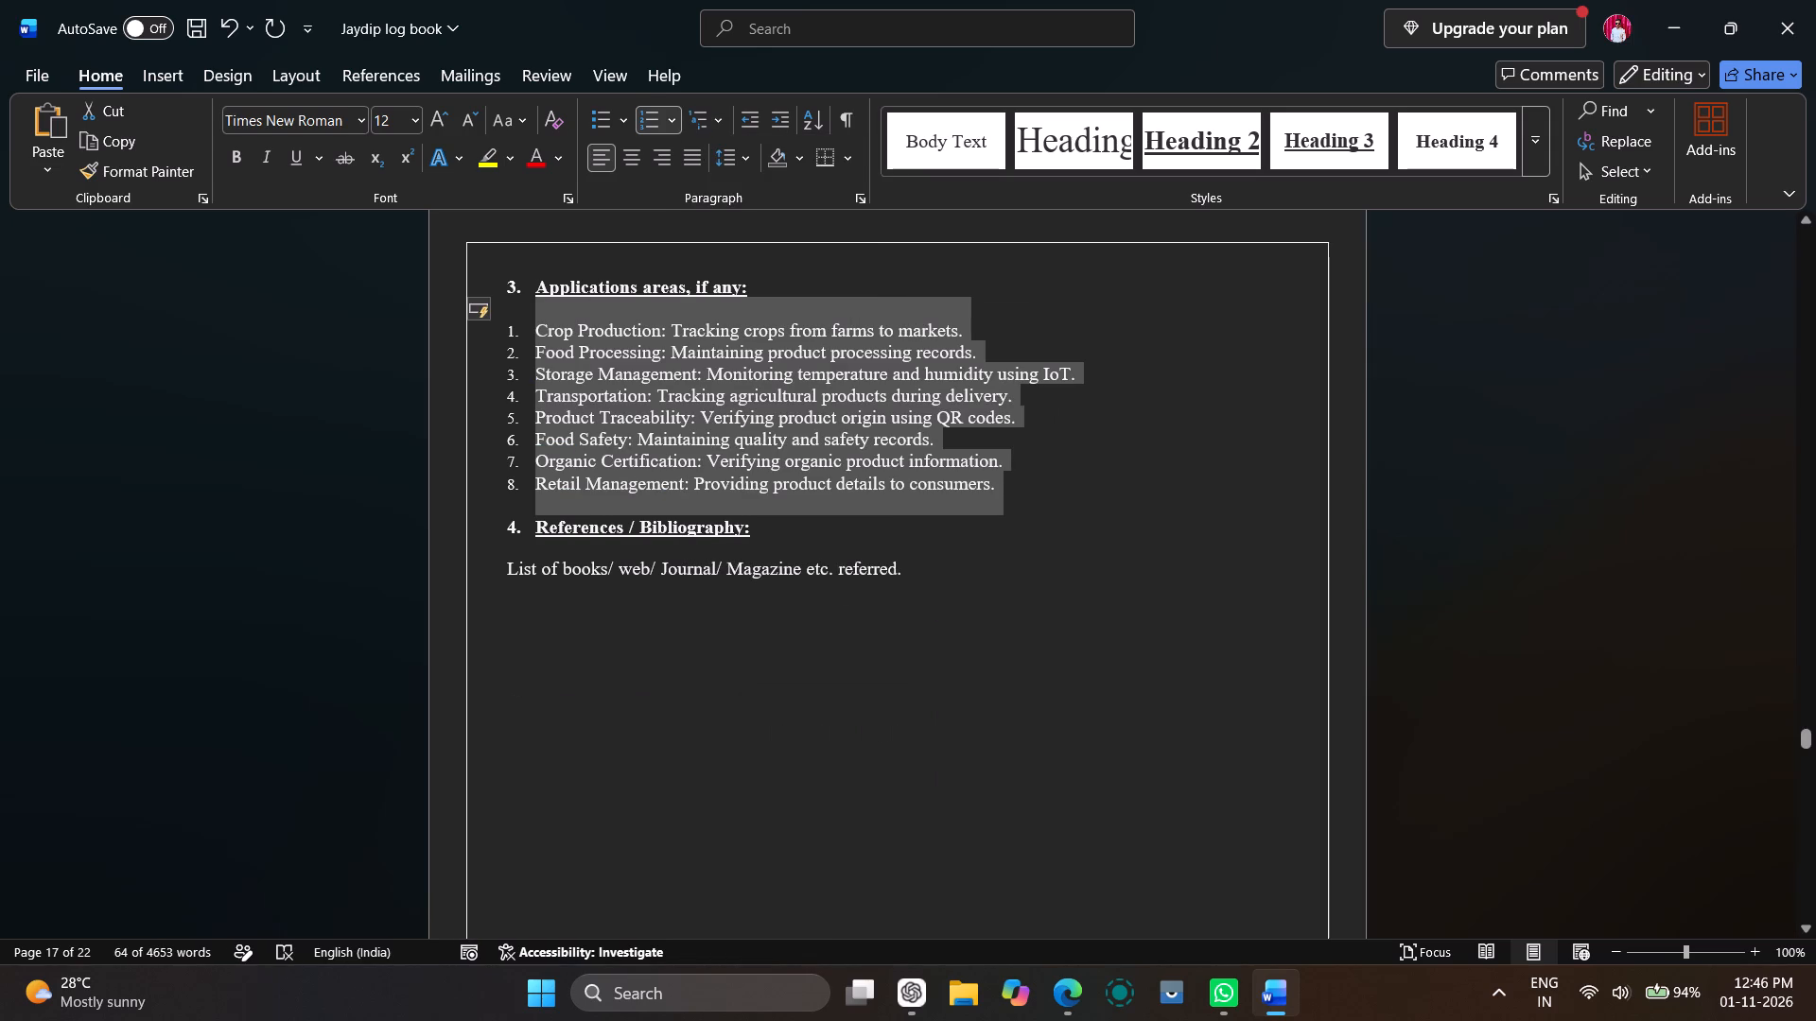
click(1021, 564)
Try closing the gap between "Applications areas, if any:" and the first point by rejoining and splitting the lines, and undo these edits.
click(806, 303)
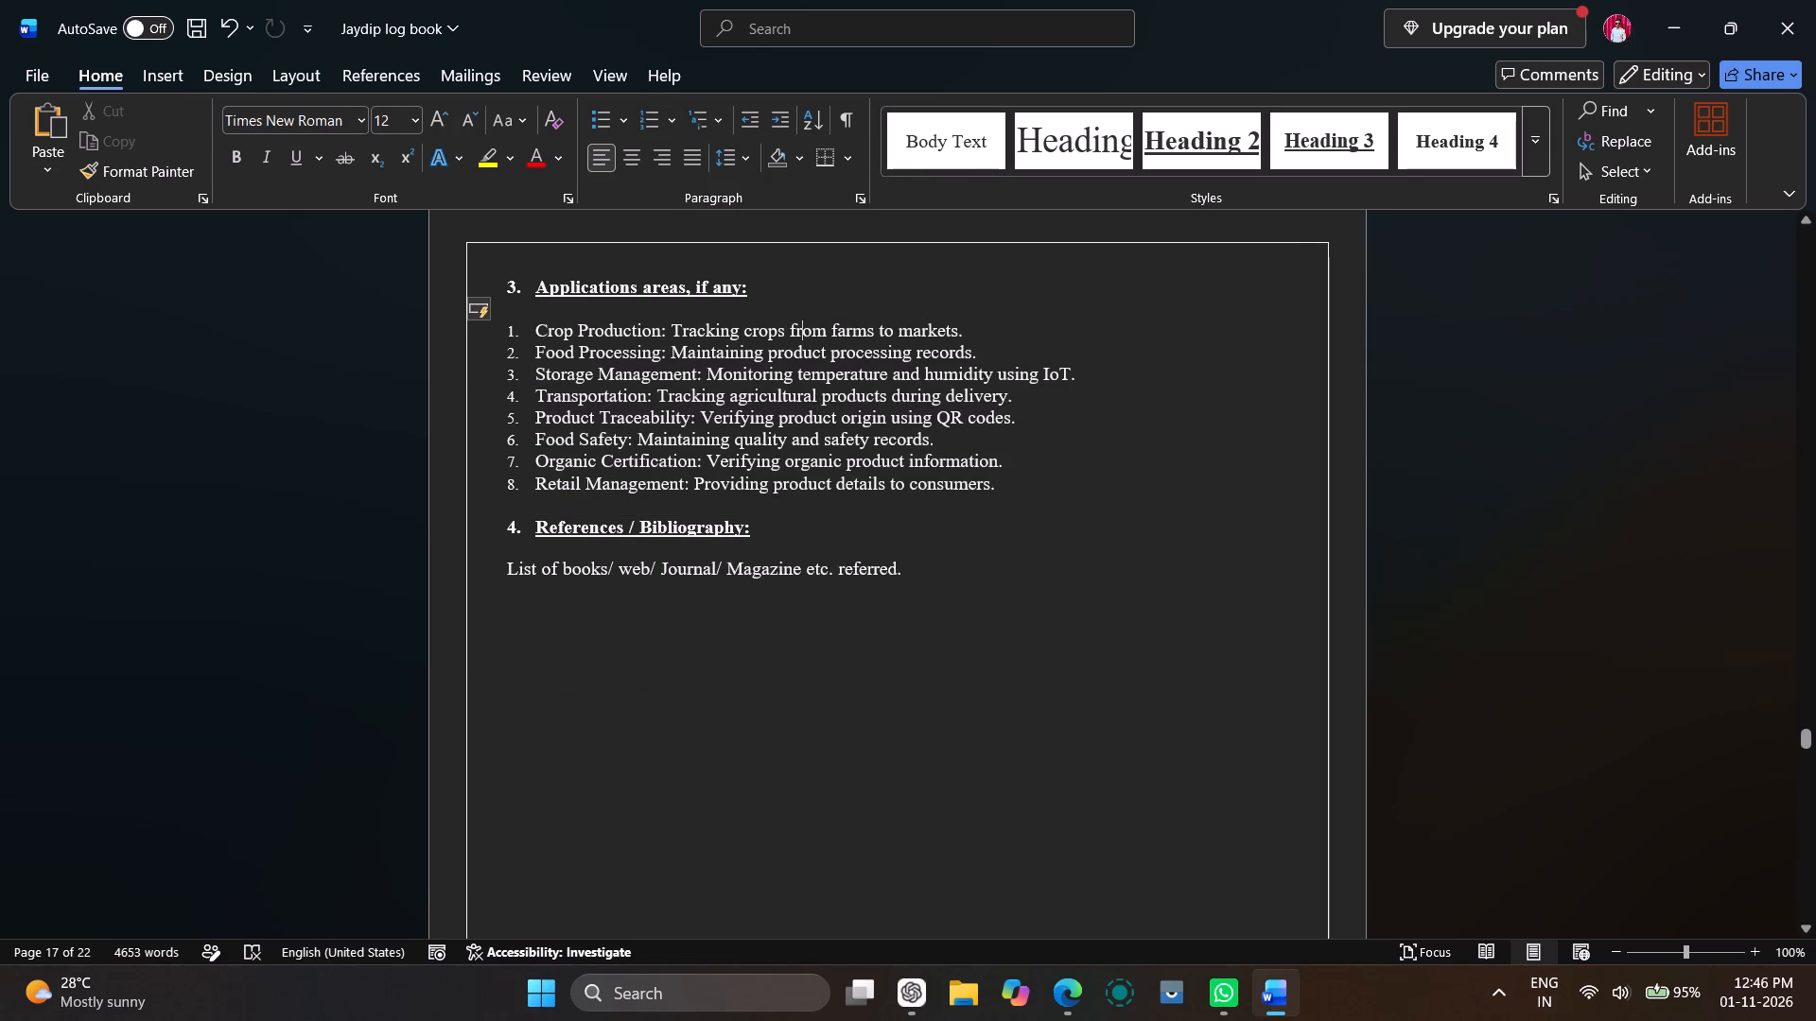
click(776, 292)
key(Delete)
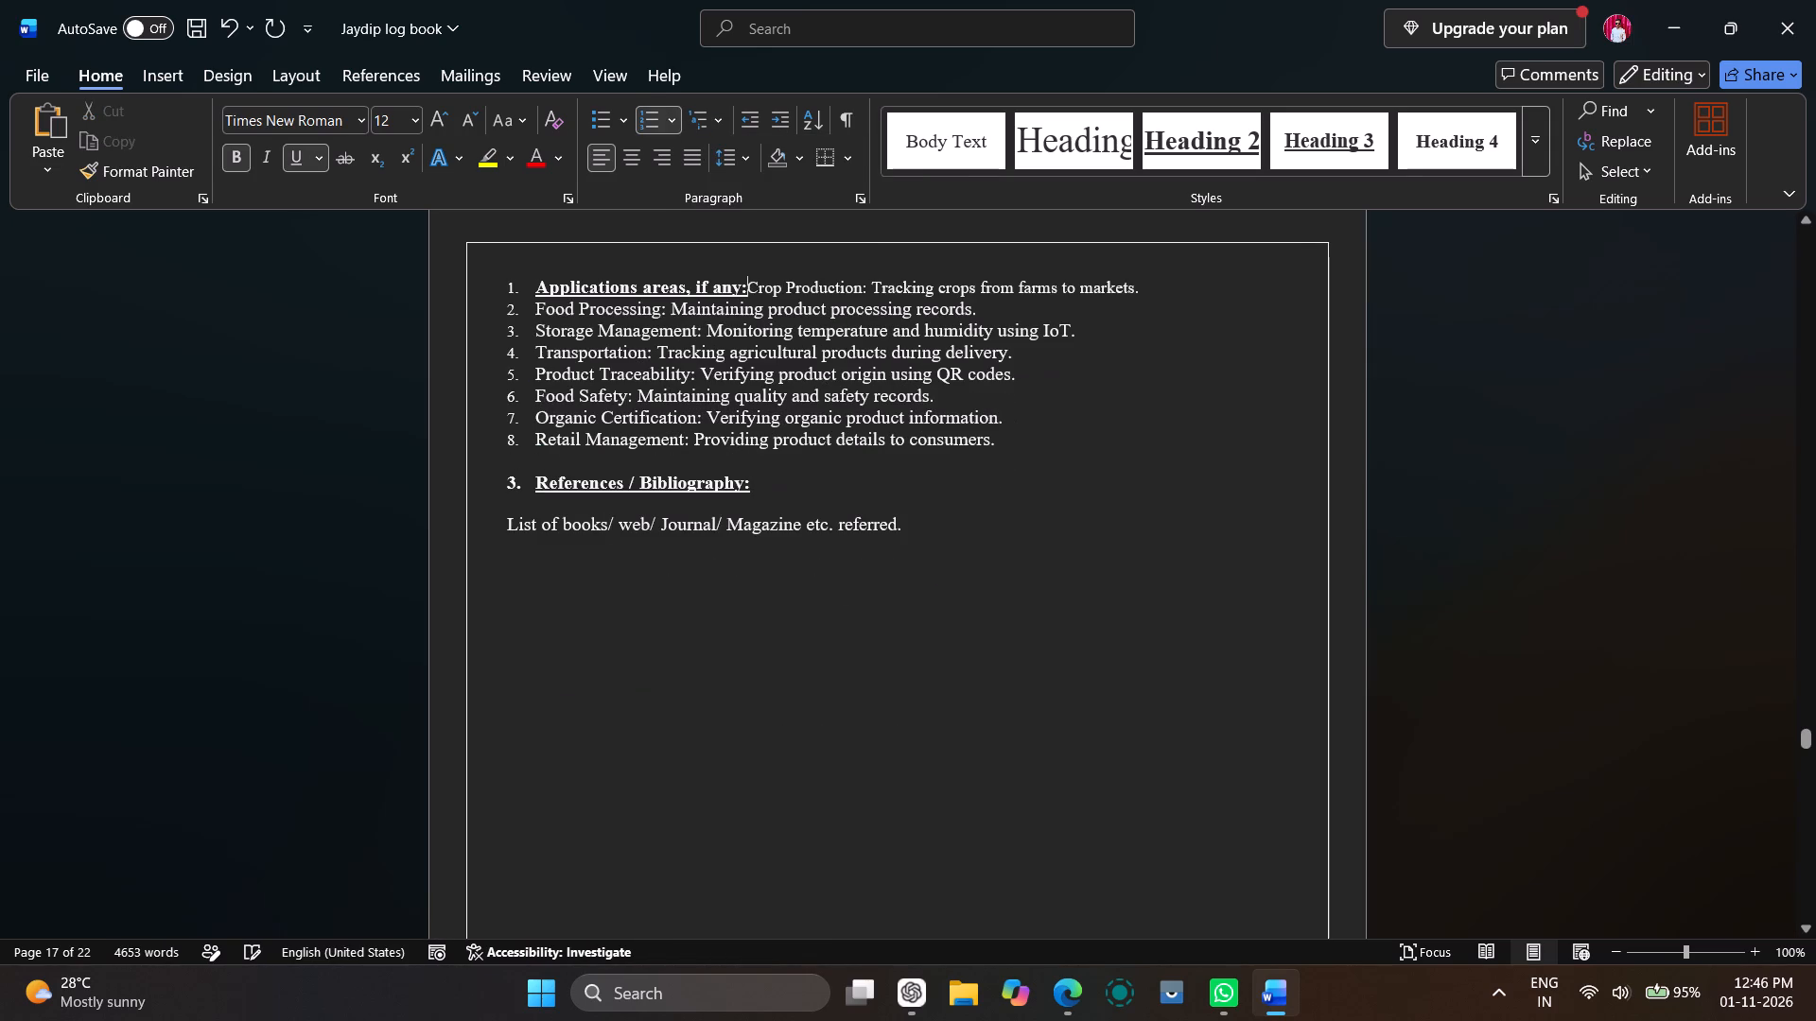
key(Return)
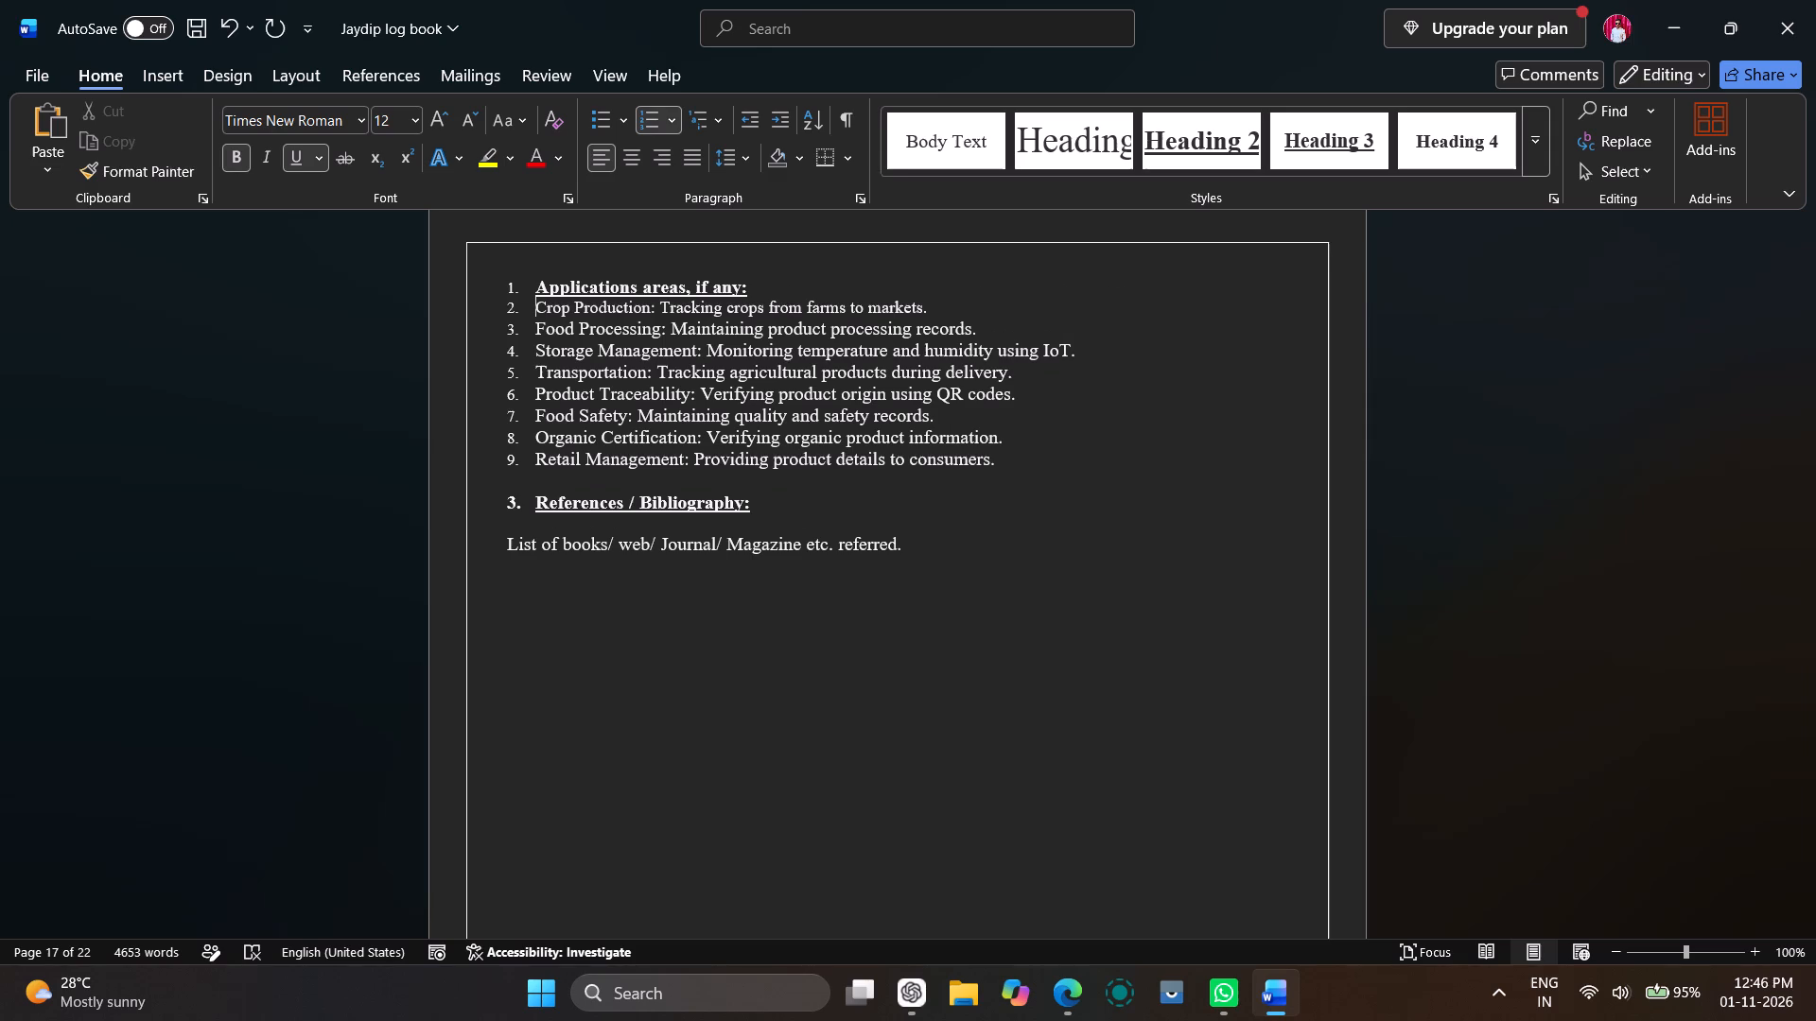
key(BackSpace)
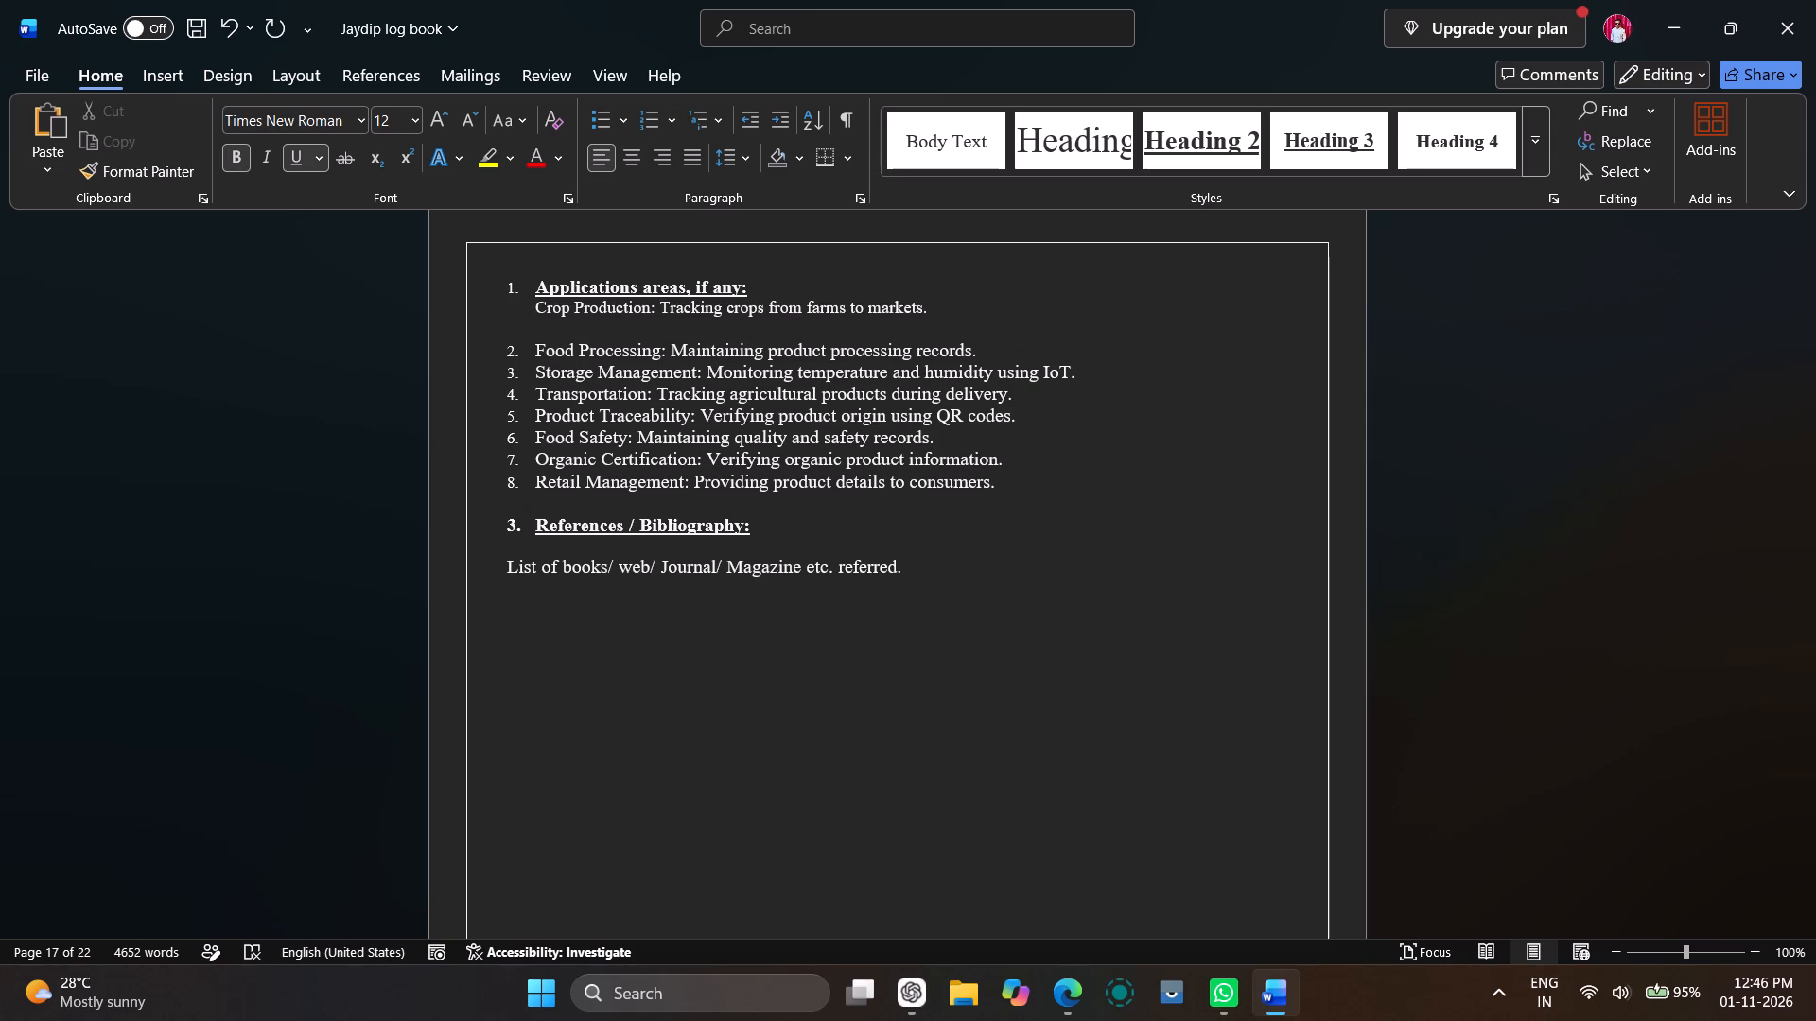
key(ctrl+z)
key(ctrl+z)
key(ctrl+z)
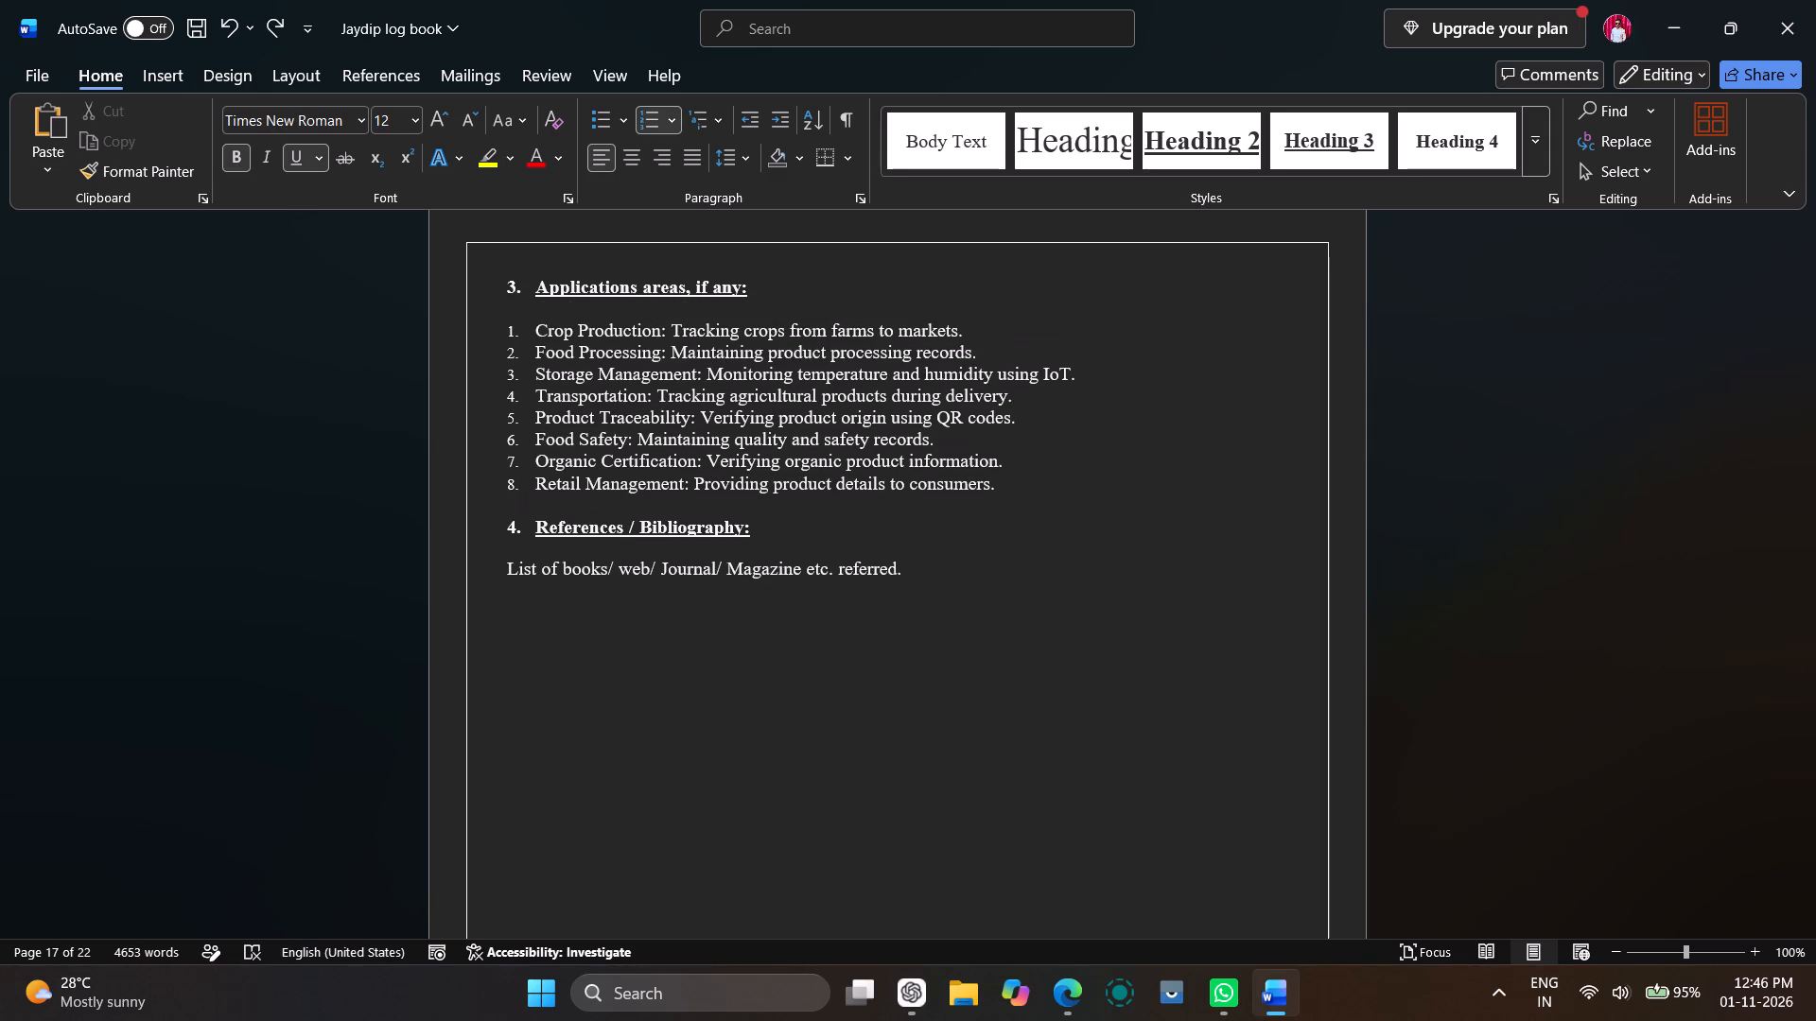
Indent the numbered application points, from Crop Production to Retail Management, by one step.
click(734, 302)
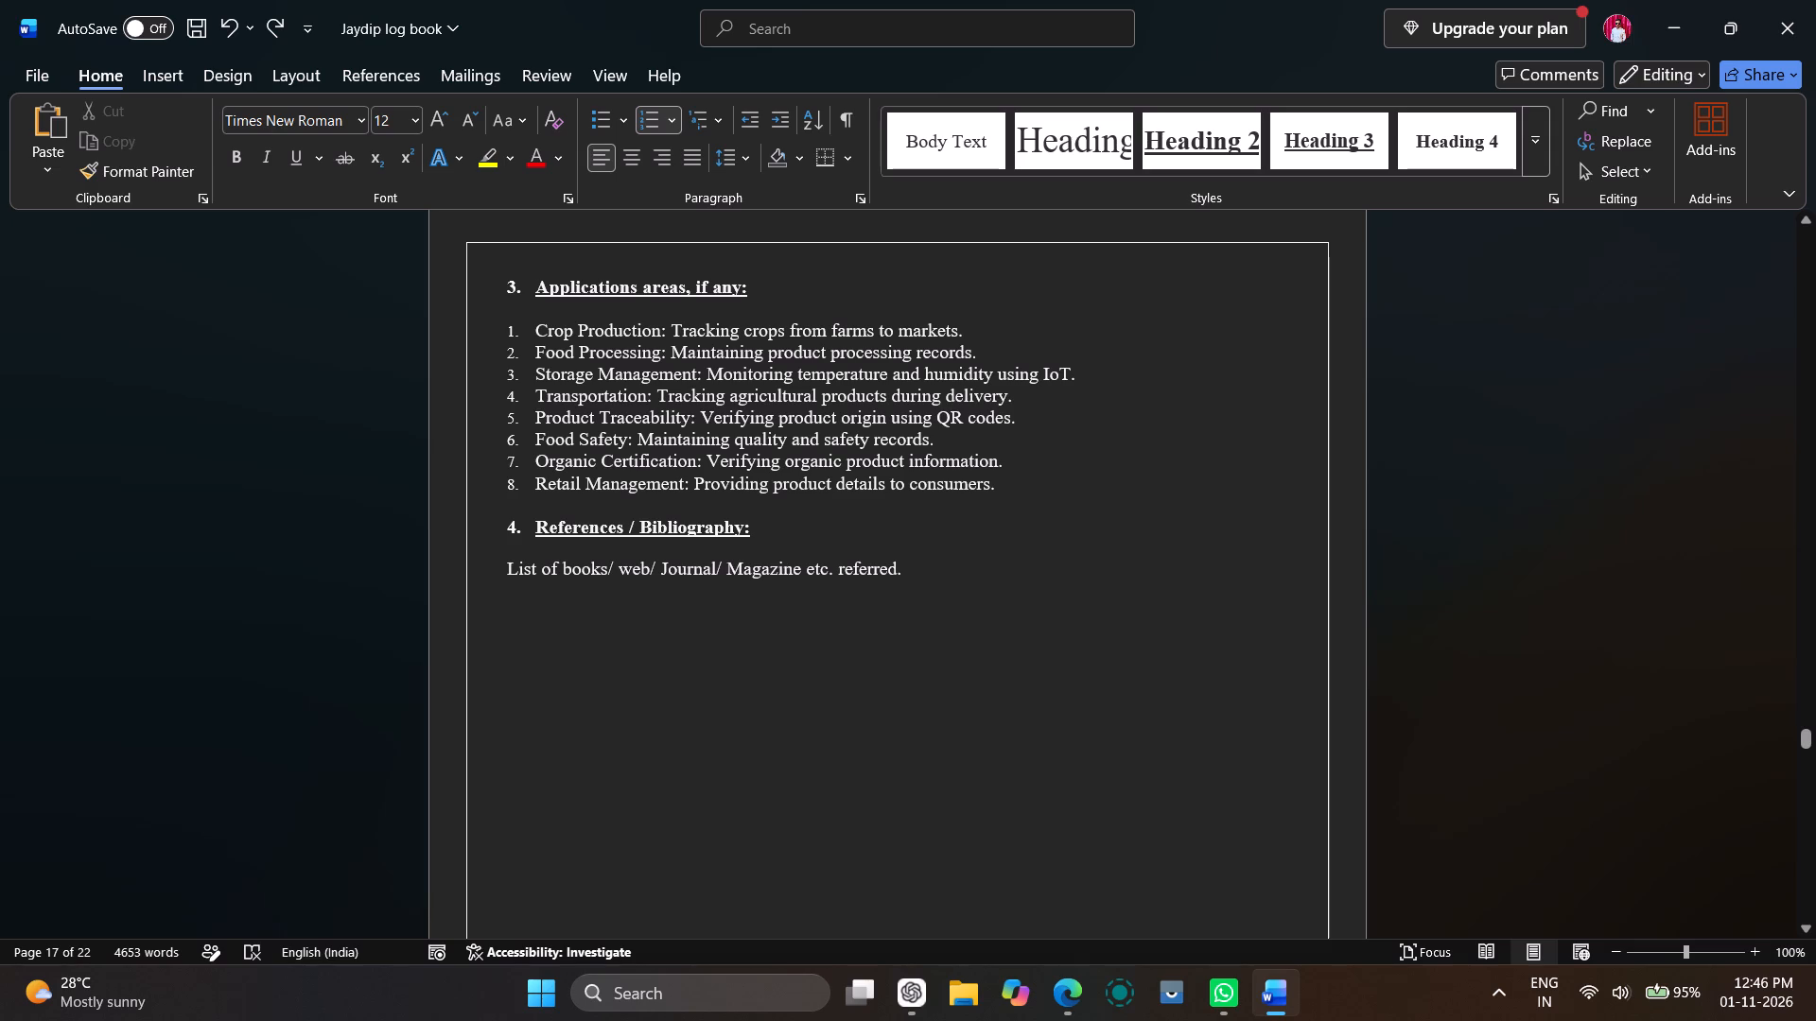
drag(520, 325, 996, 482)
key(Tab)
click(1145, 456)
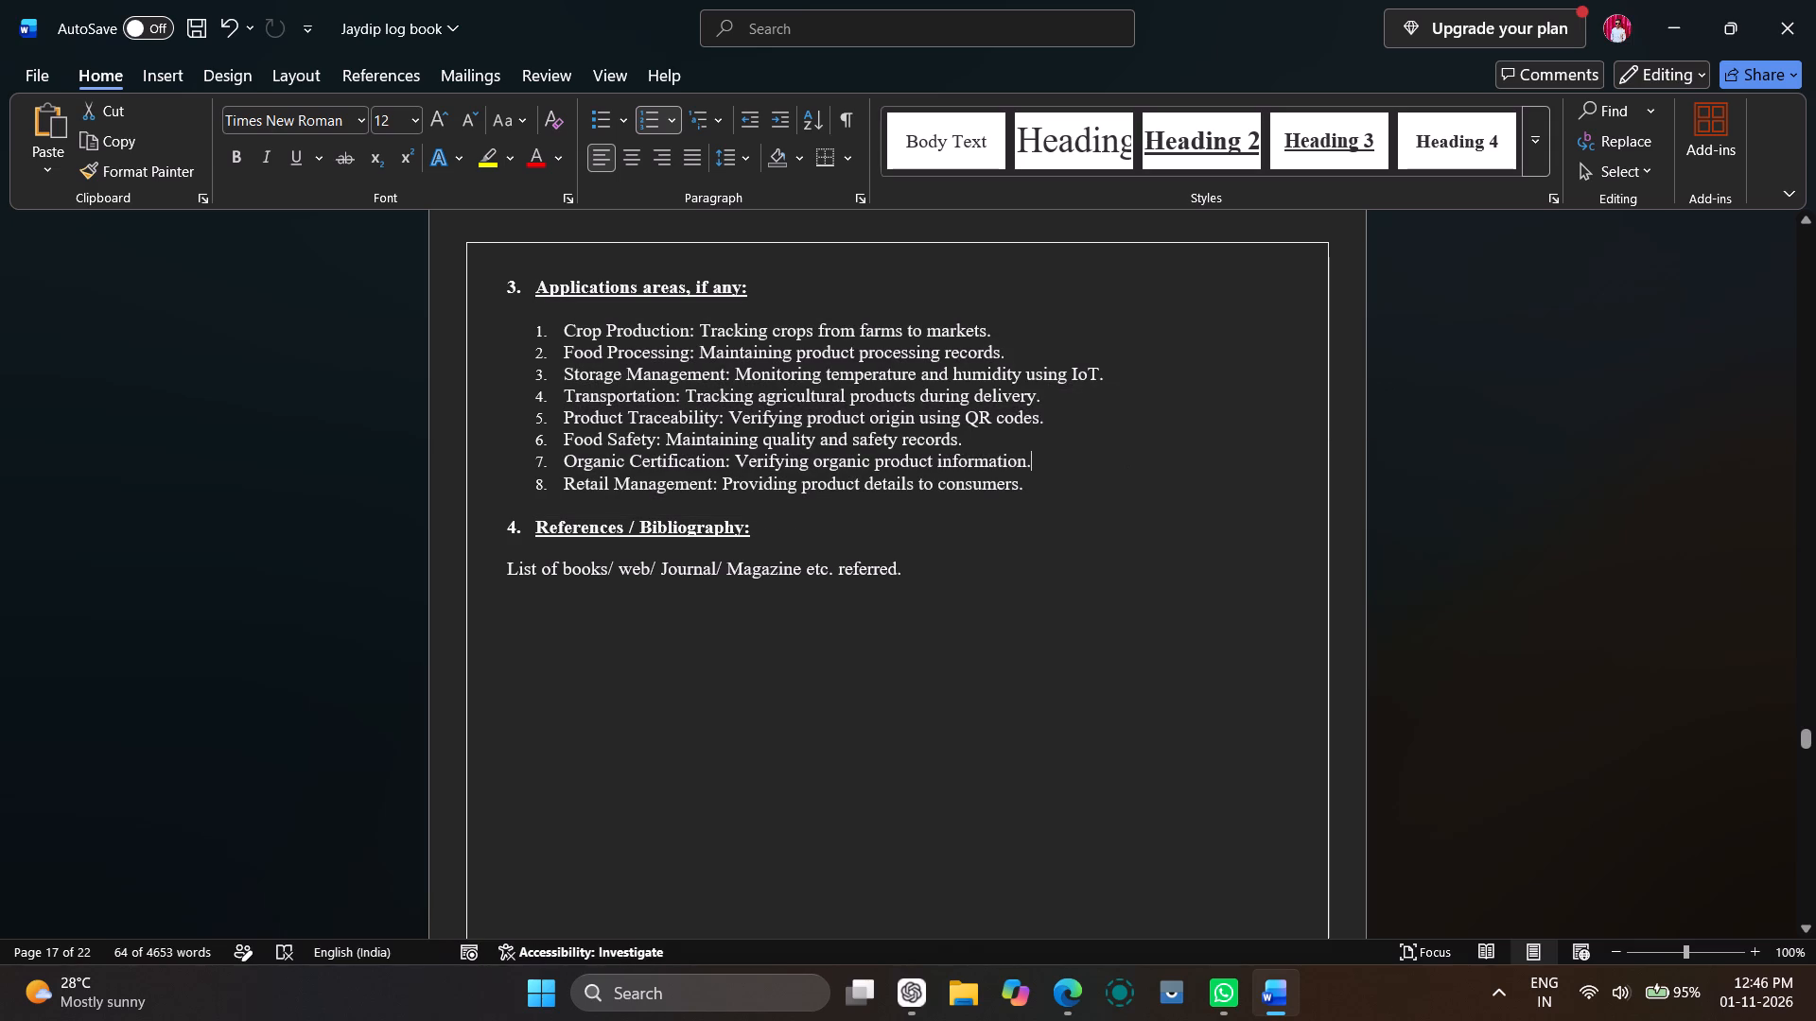
Switch to the reference log book PDF and examine its "Applications areas, if any:" and "References / Bibliography:" sections.
key(alt+Tab)
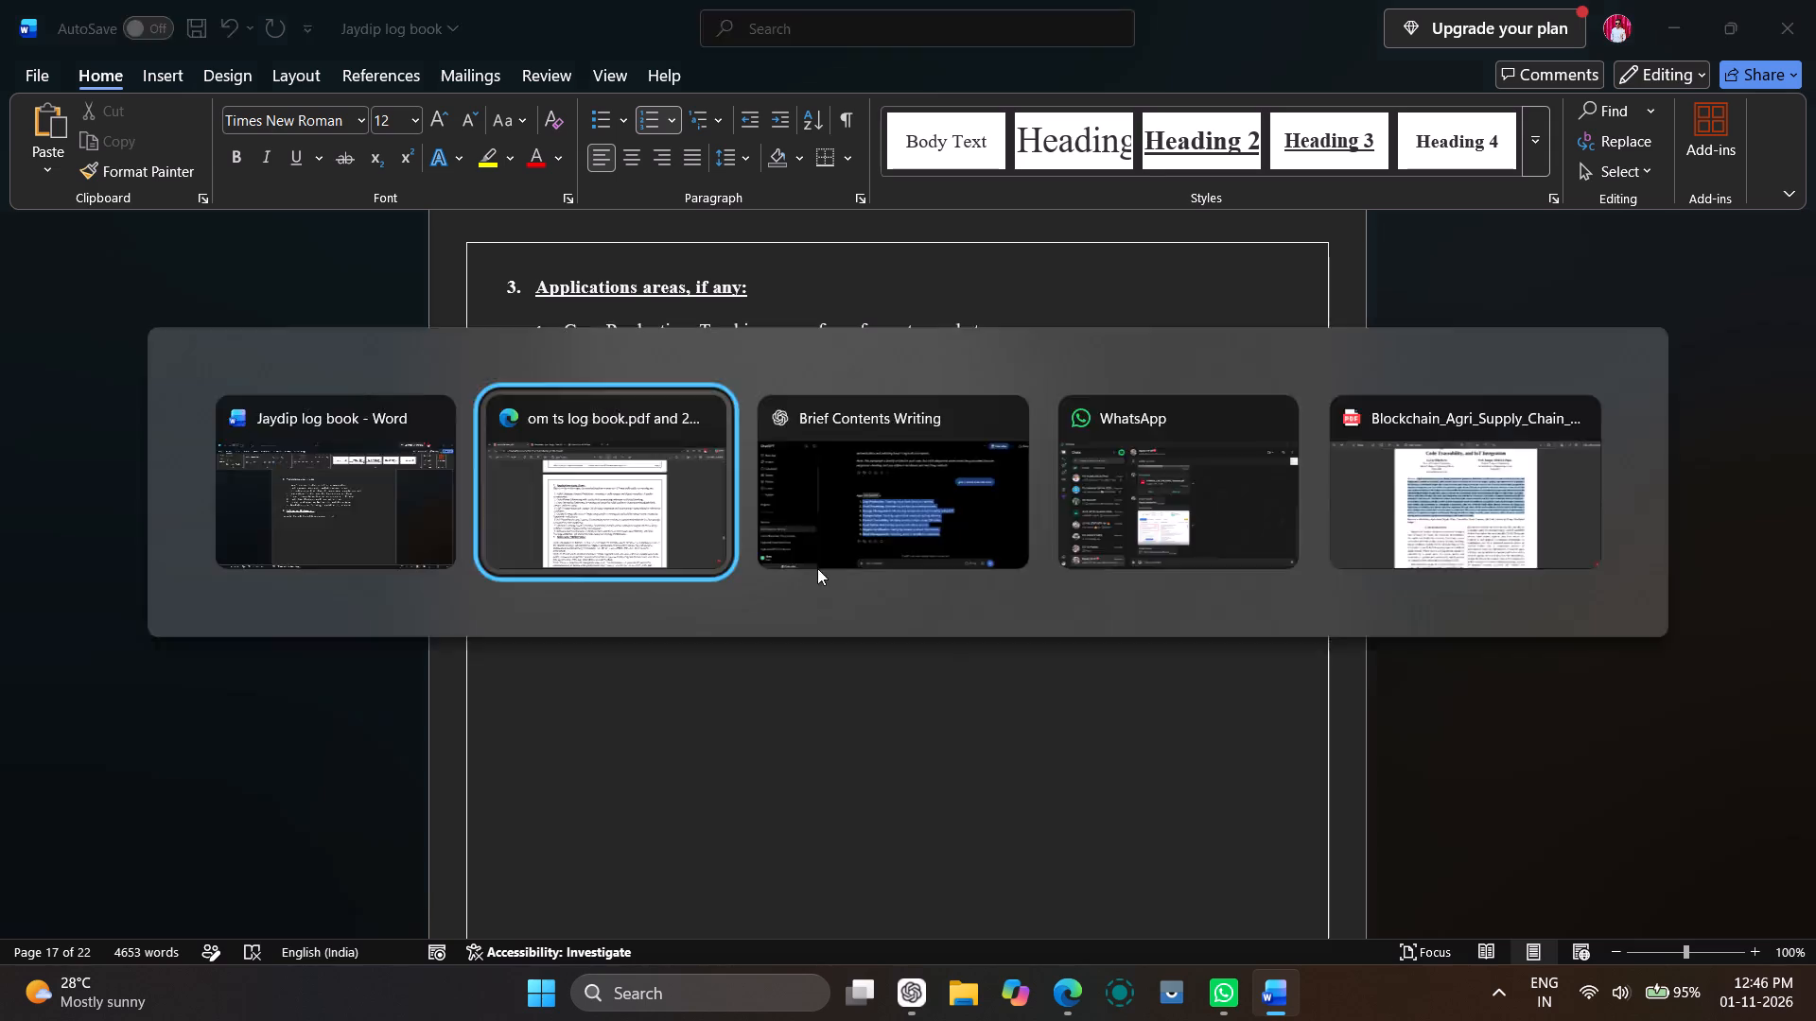
scroll(822, 544, down, 2)
scroll(823, 544, up, 4)
scroll(823, 544, down, 2)
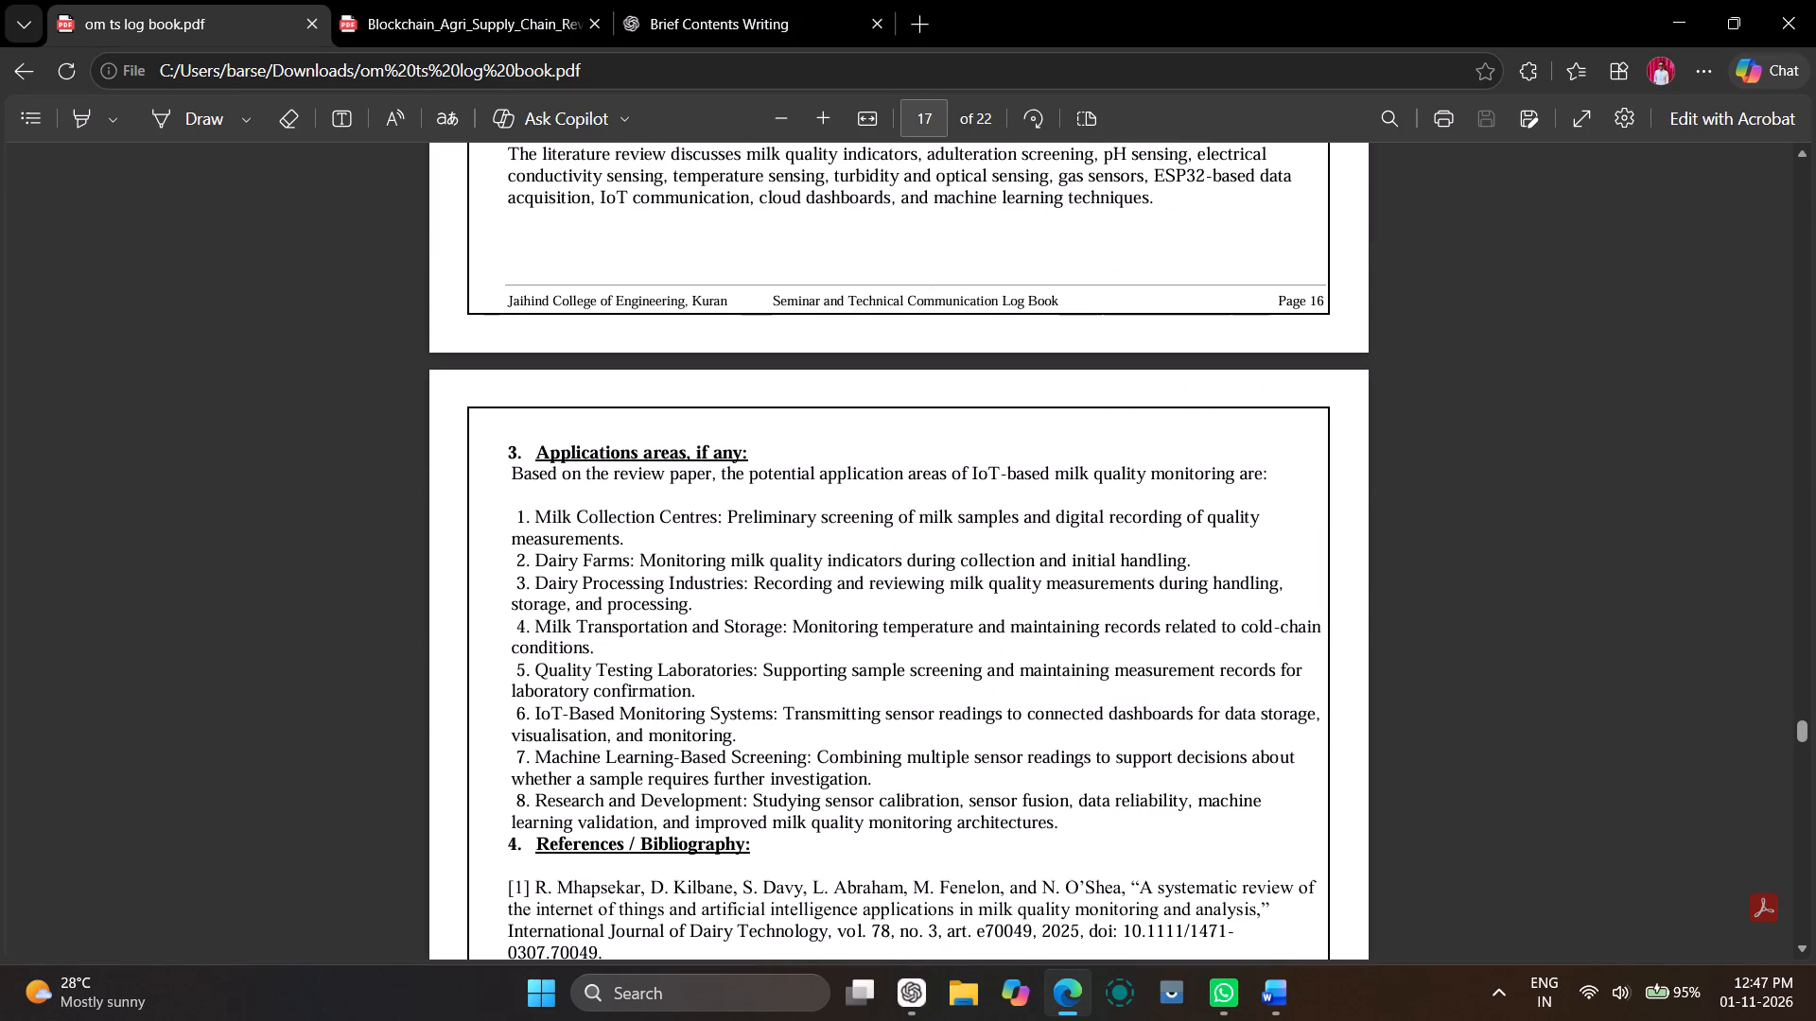
key(alt+Tab)
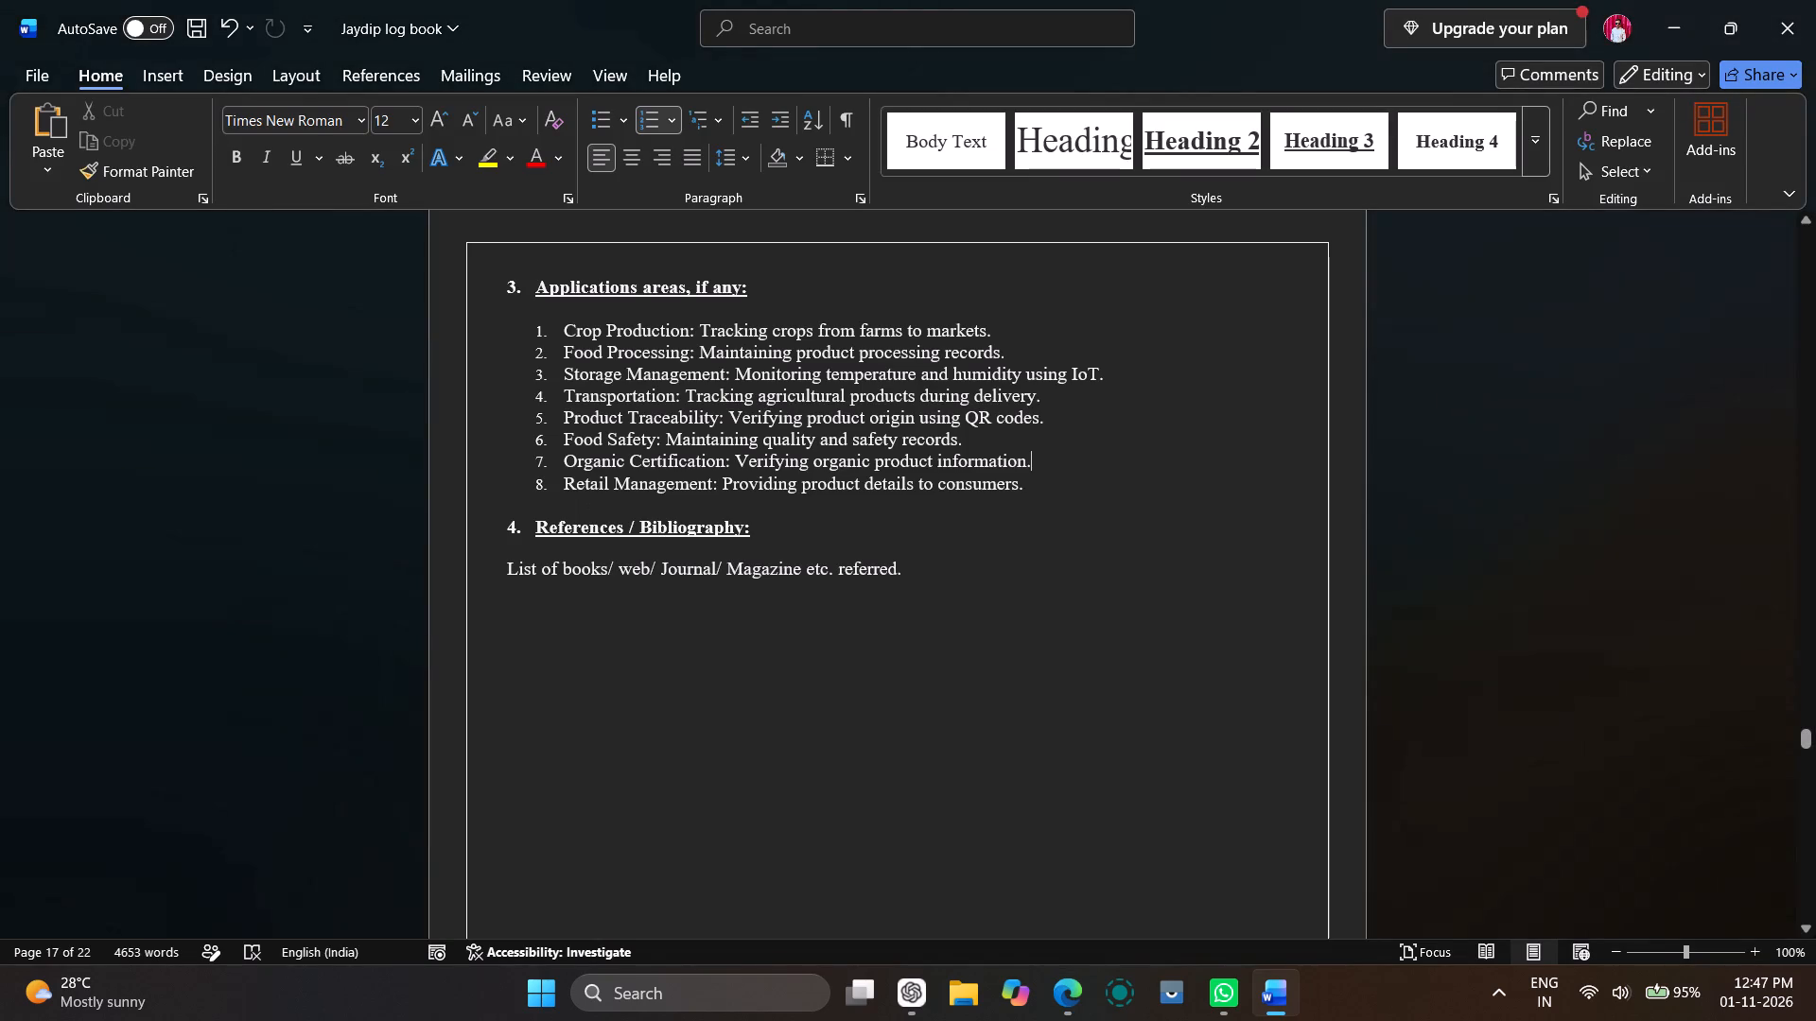
Switch to the Blockchain_Agri_Supply_Chain_Review_Paper PDF and clear the abstract's text selection.
click(902, 580)
key(alt+Tab)
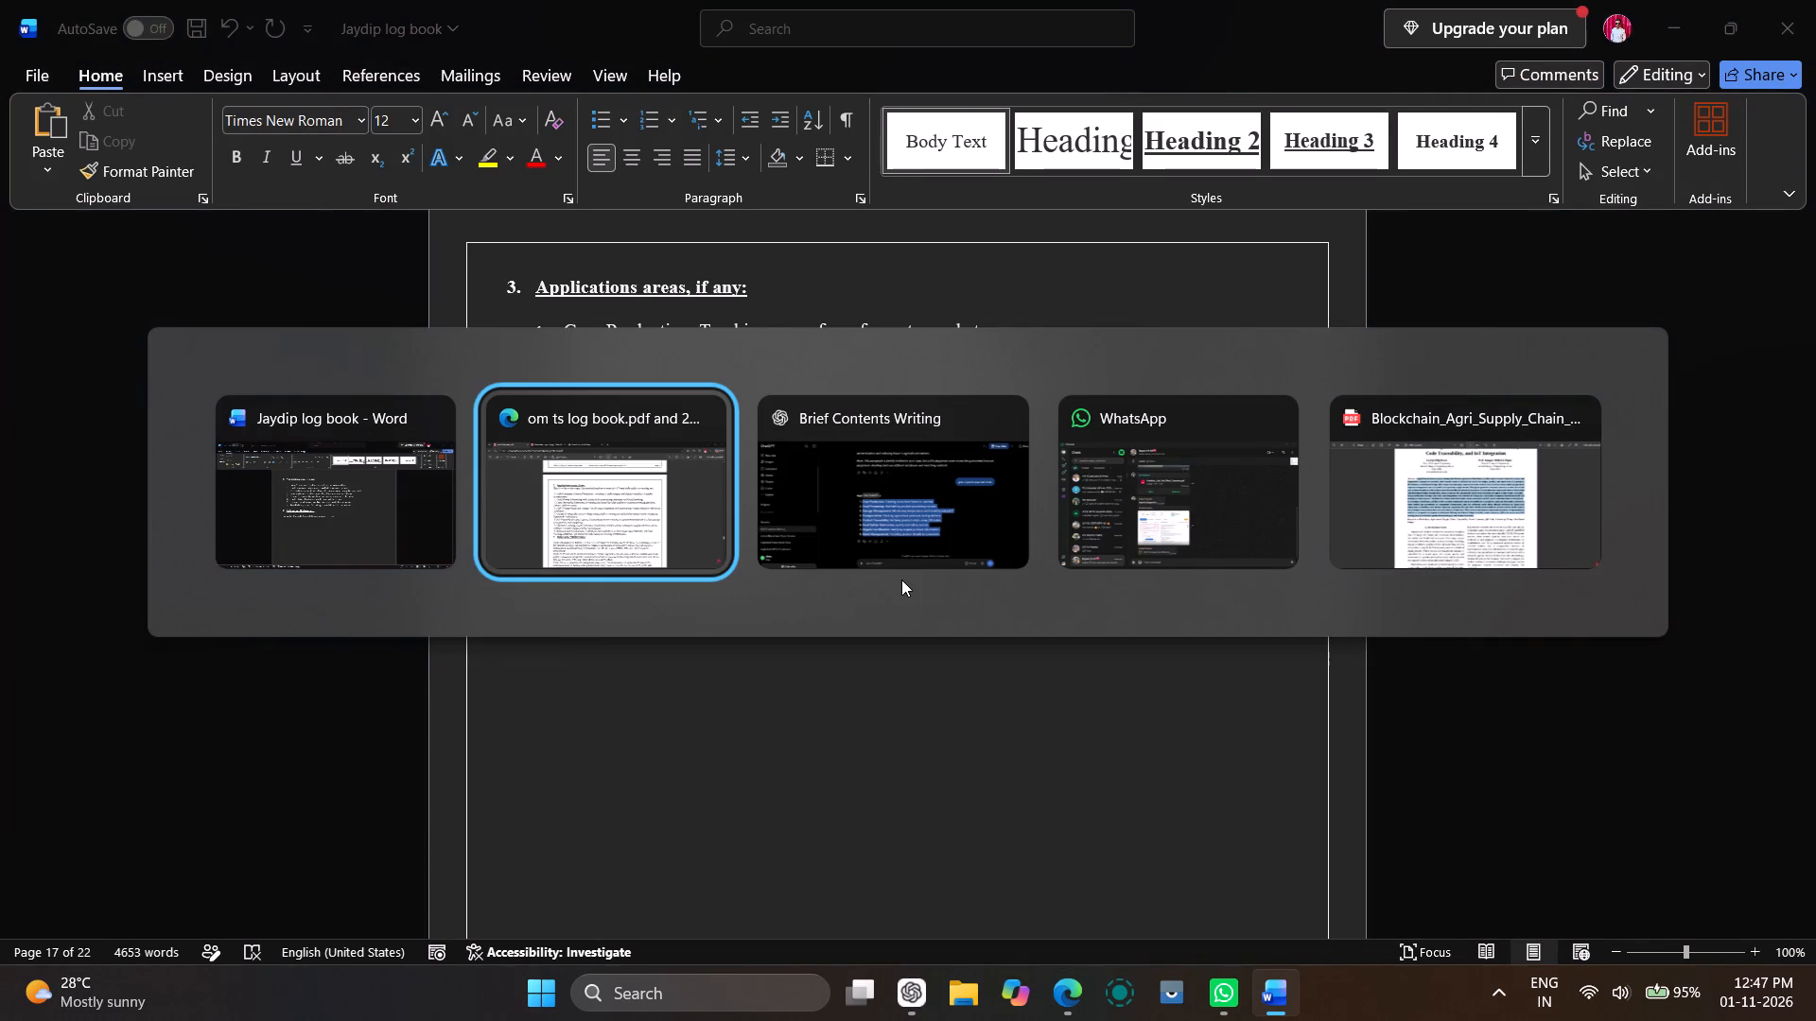
key(alt+Tab)
key(alt+Tab)
key(alt+Tab)
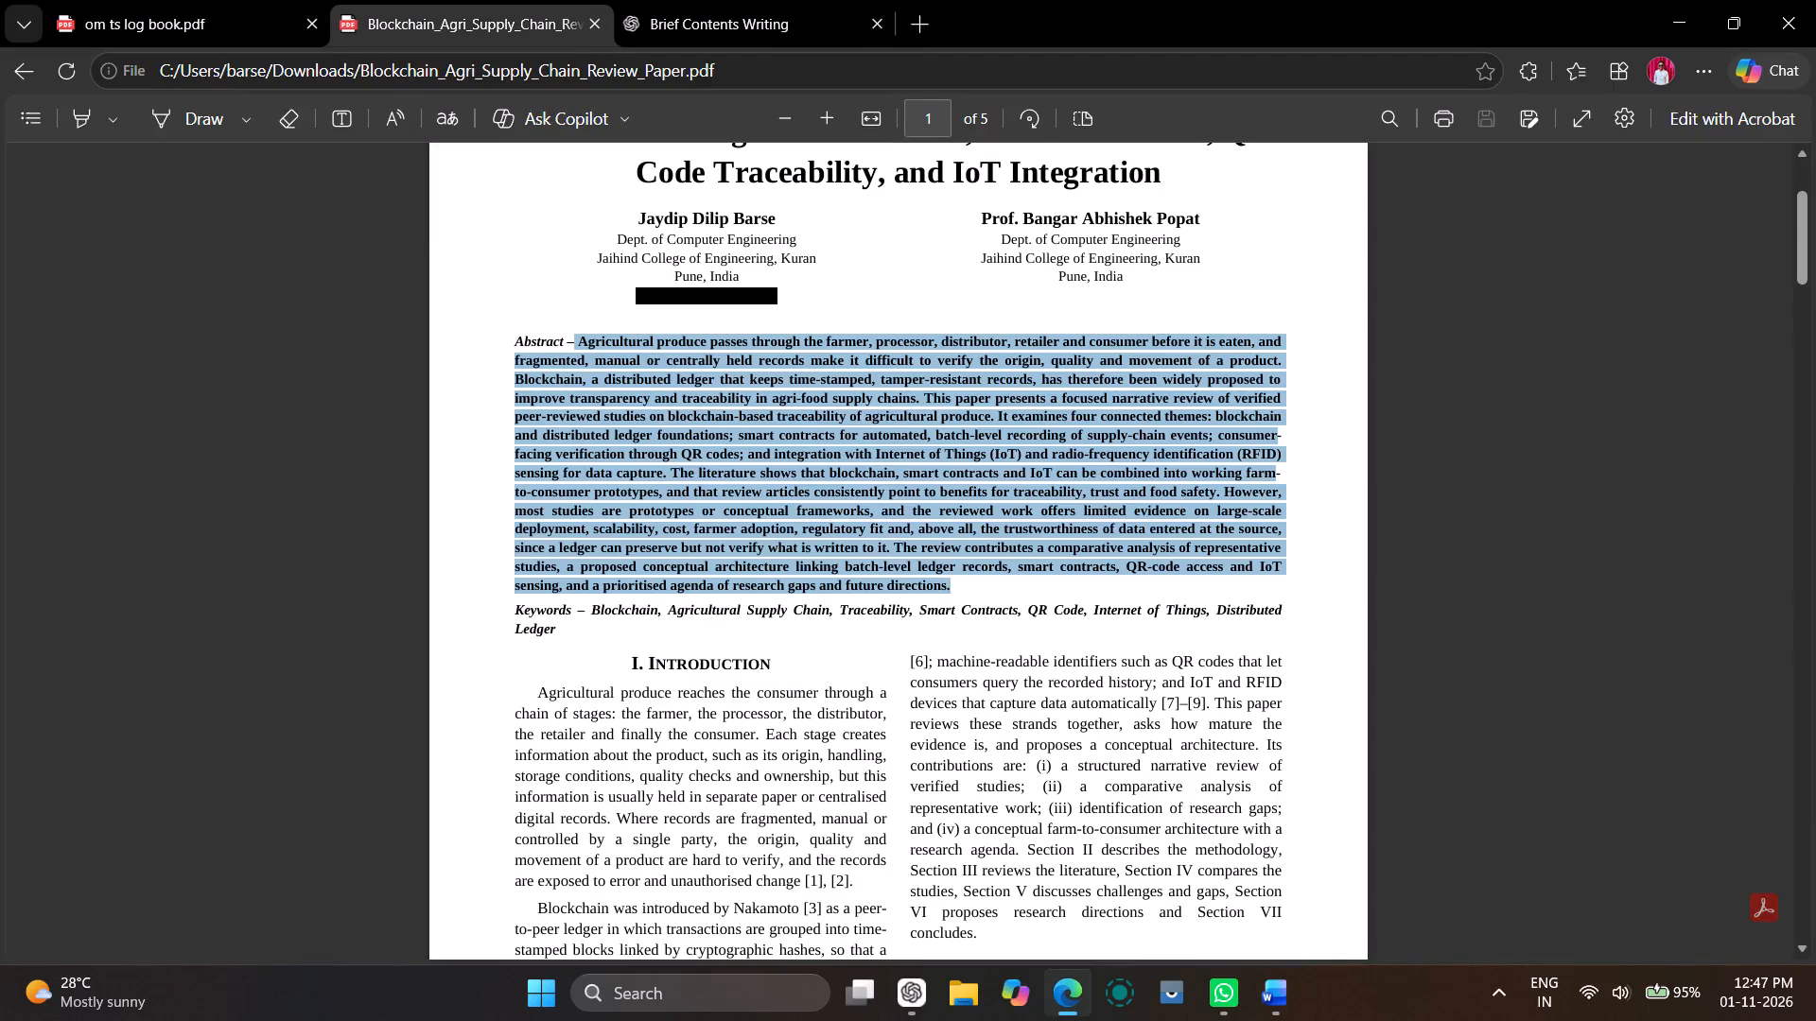
click(823, 493)
Copy the word "References" from the log book heading and search the Blockchain_Agri_Supply_Chain_Review_Paper PDF for it to reach the reference list.
key(alt+Tab)
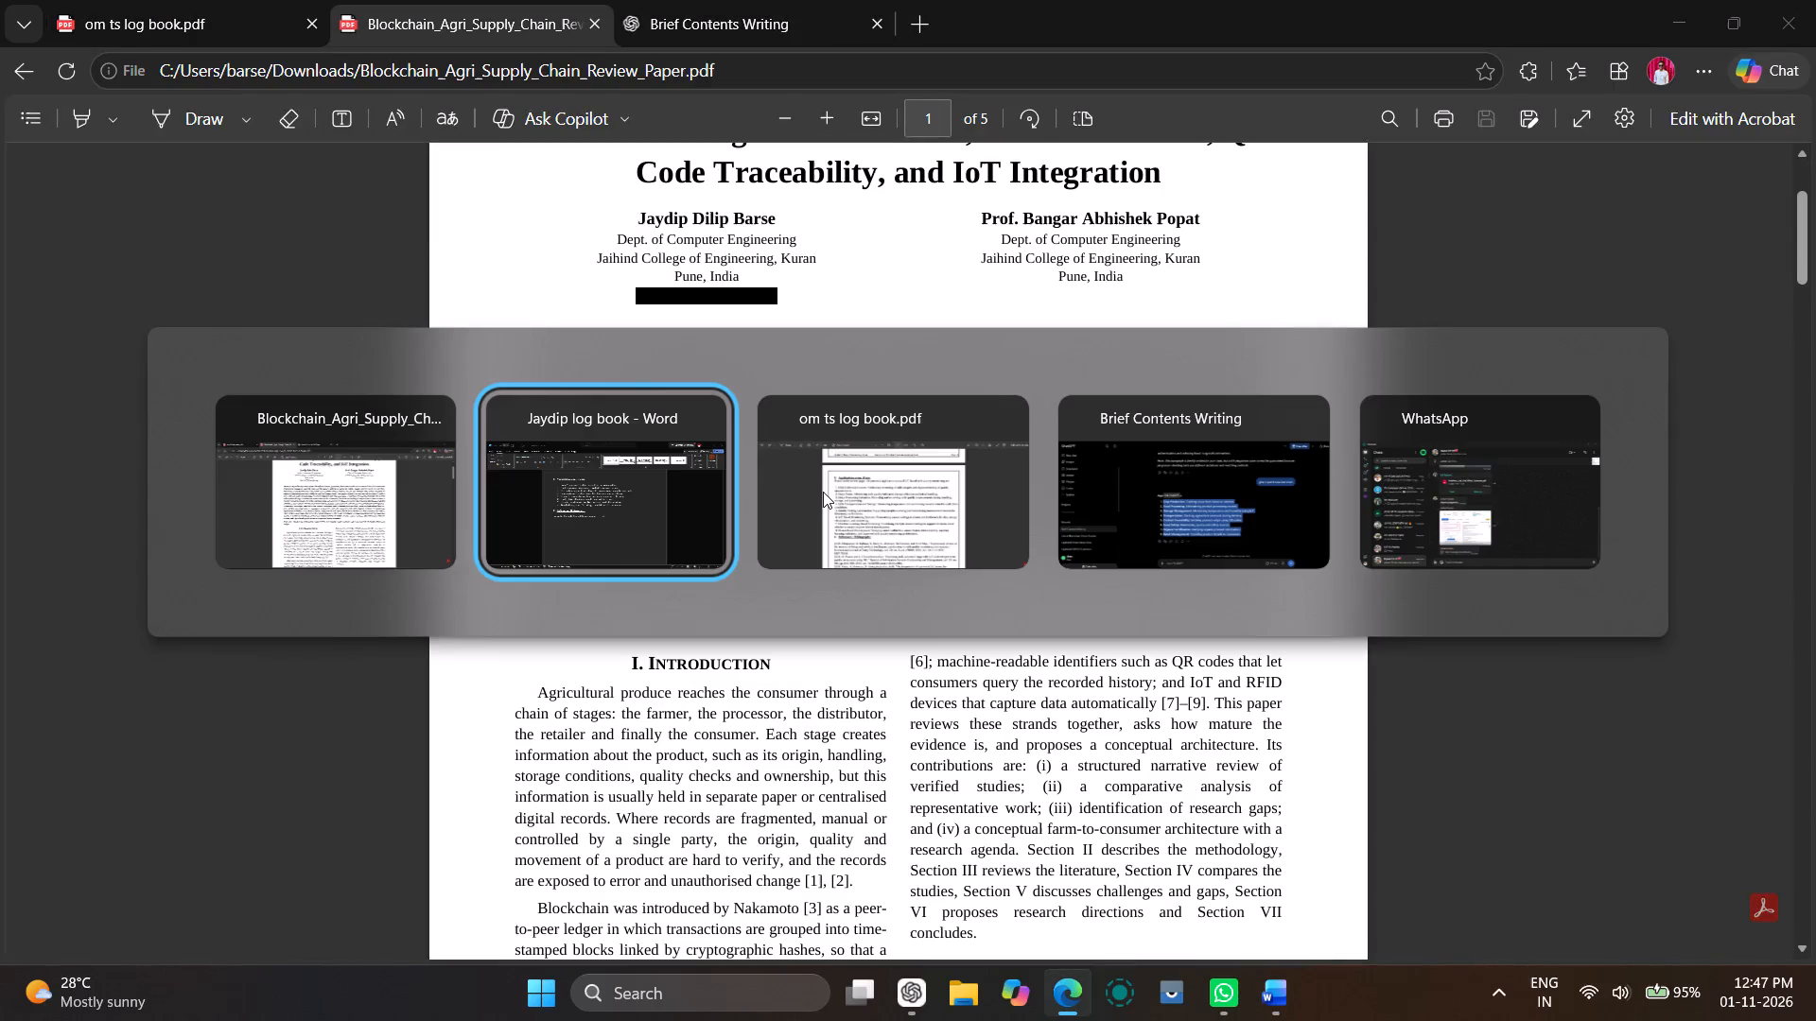
double_click(582, 534)
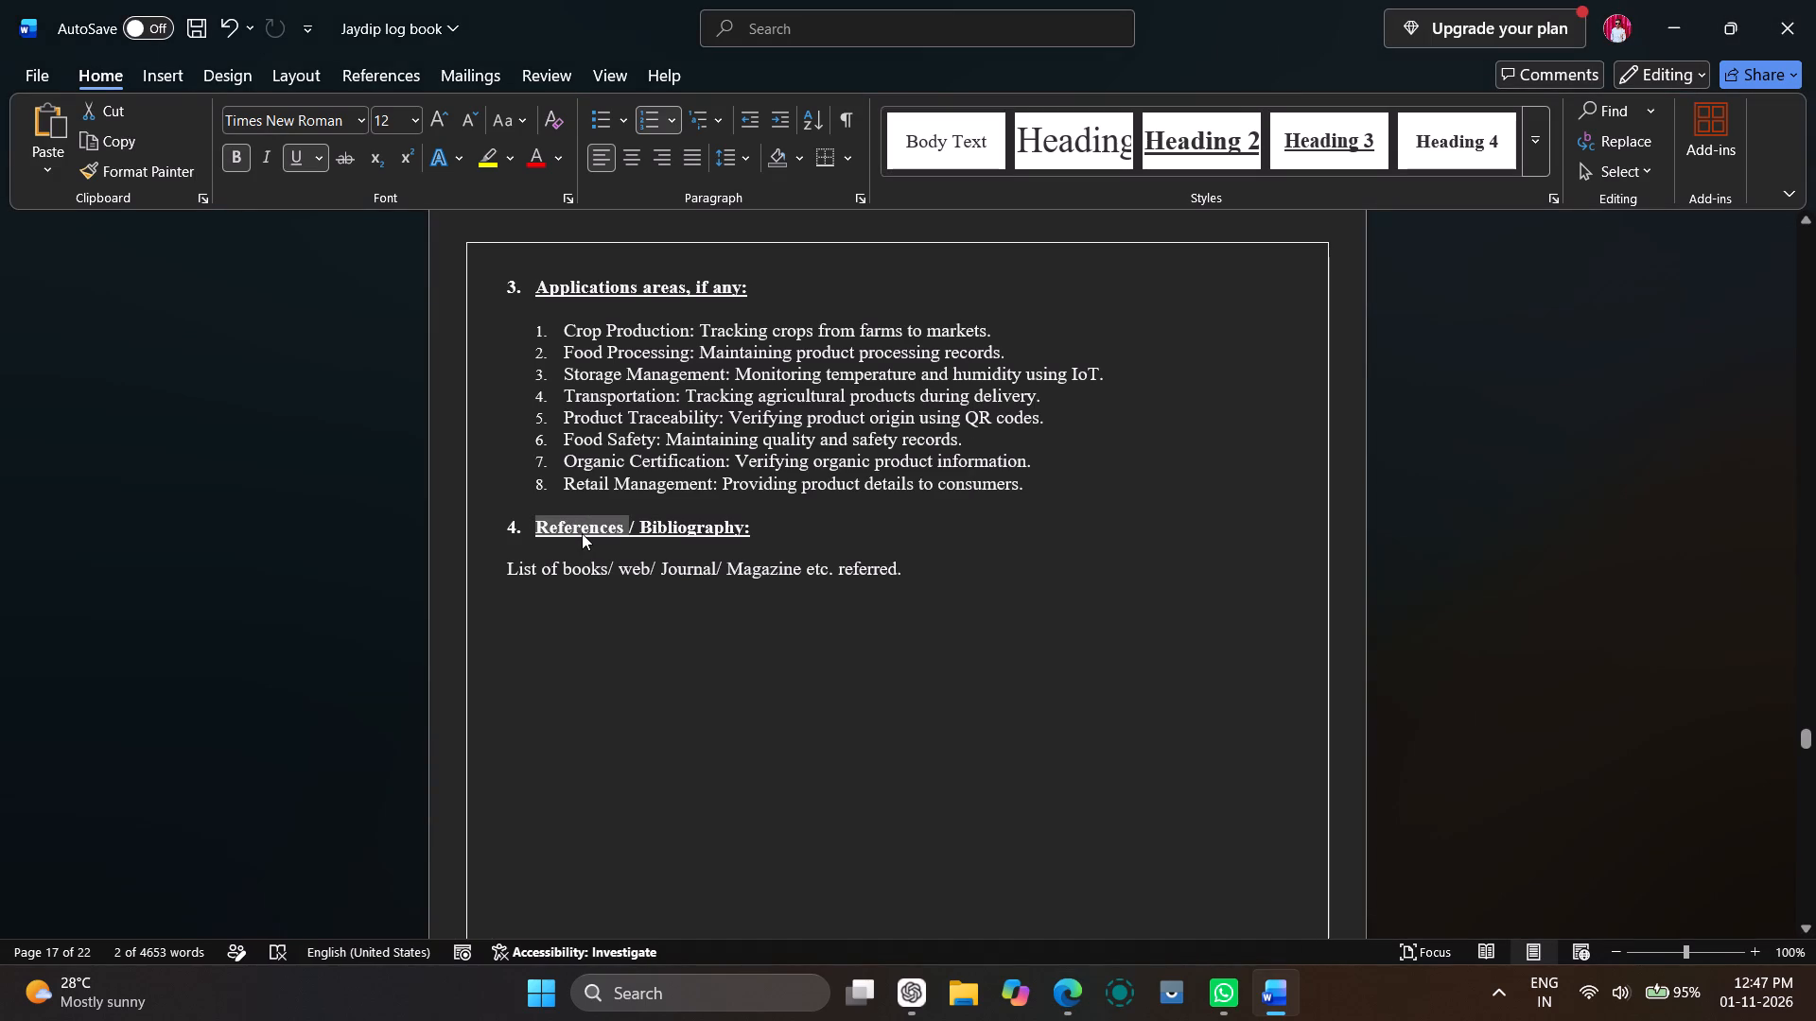
key(ctrl+c)
key(ctrl+c)
key(alt+Tab)
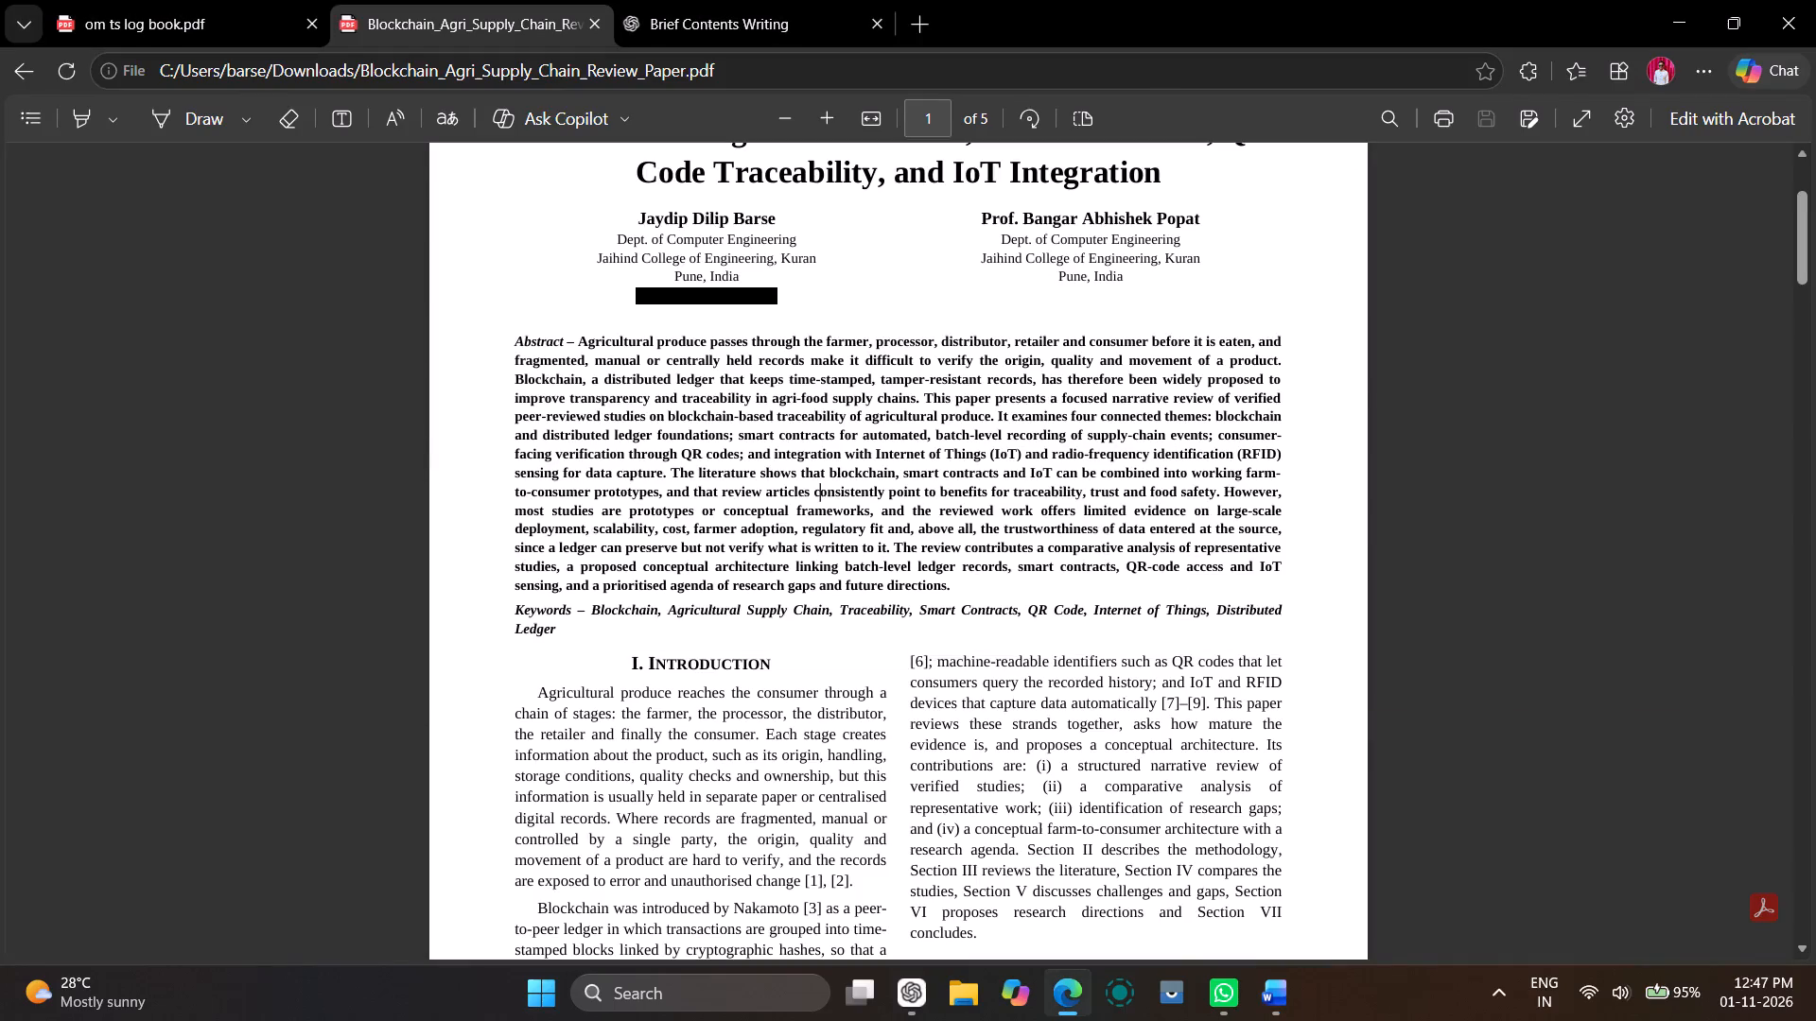
key(ctrl+f)
key(ctrl+v)
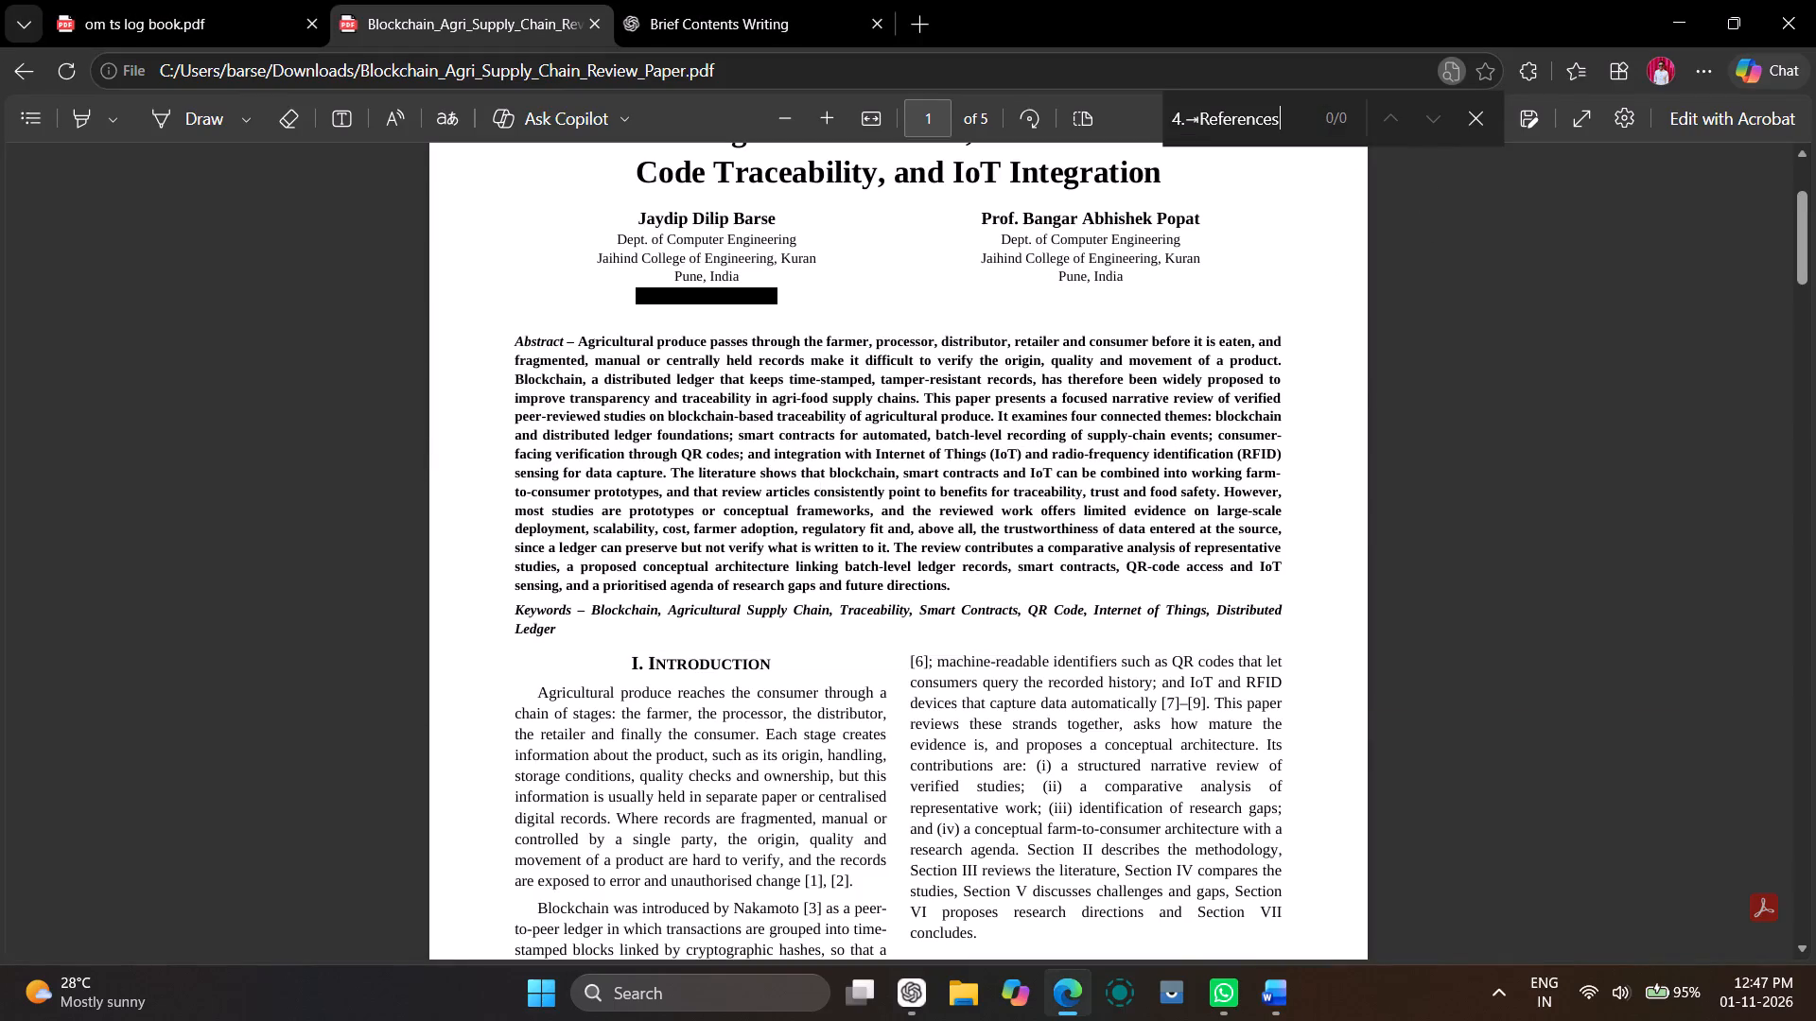
click(1193, 112)
key(BackSpace)
key(BackSpace)
key(BackSpace)
key(BackSpace)
key(BackSpace)
key(BackSpace)
key(BackSpace)
key(BackSpace)
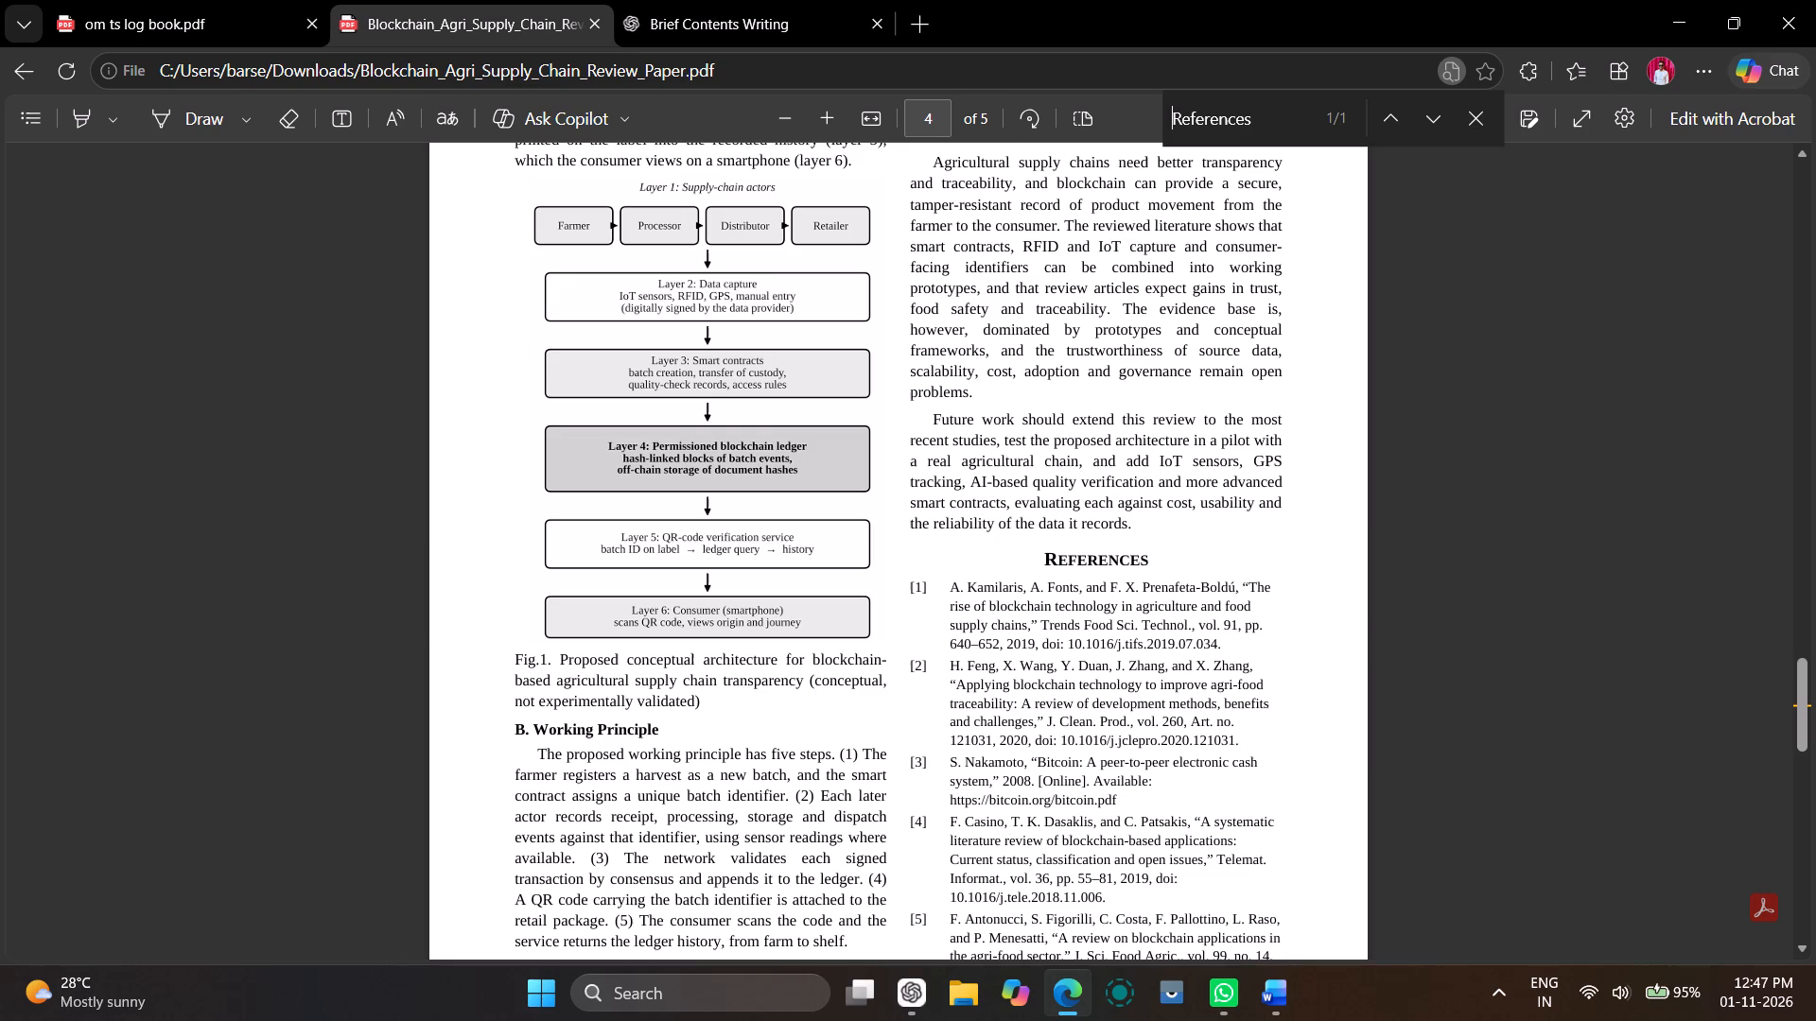
click(1280, 559)
scroll(1264, 523, down, 2)
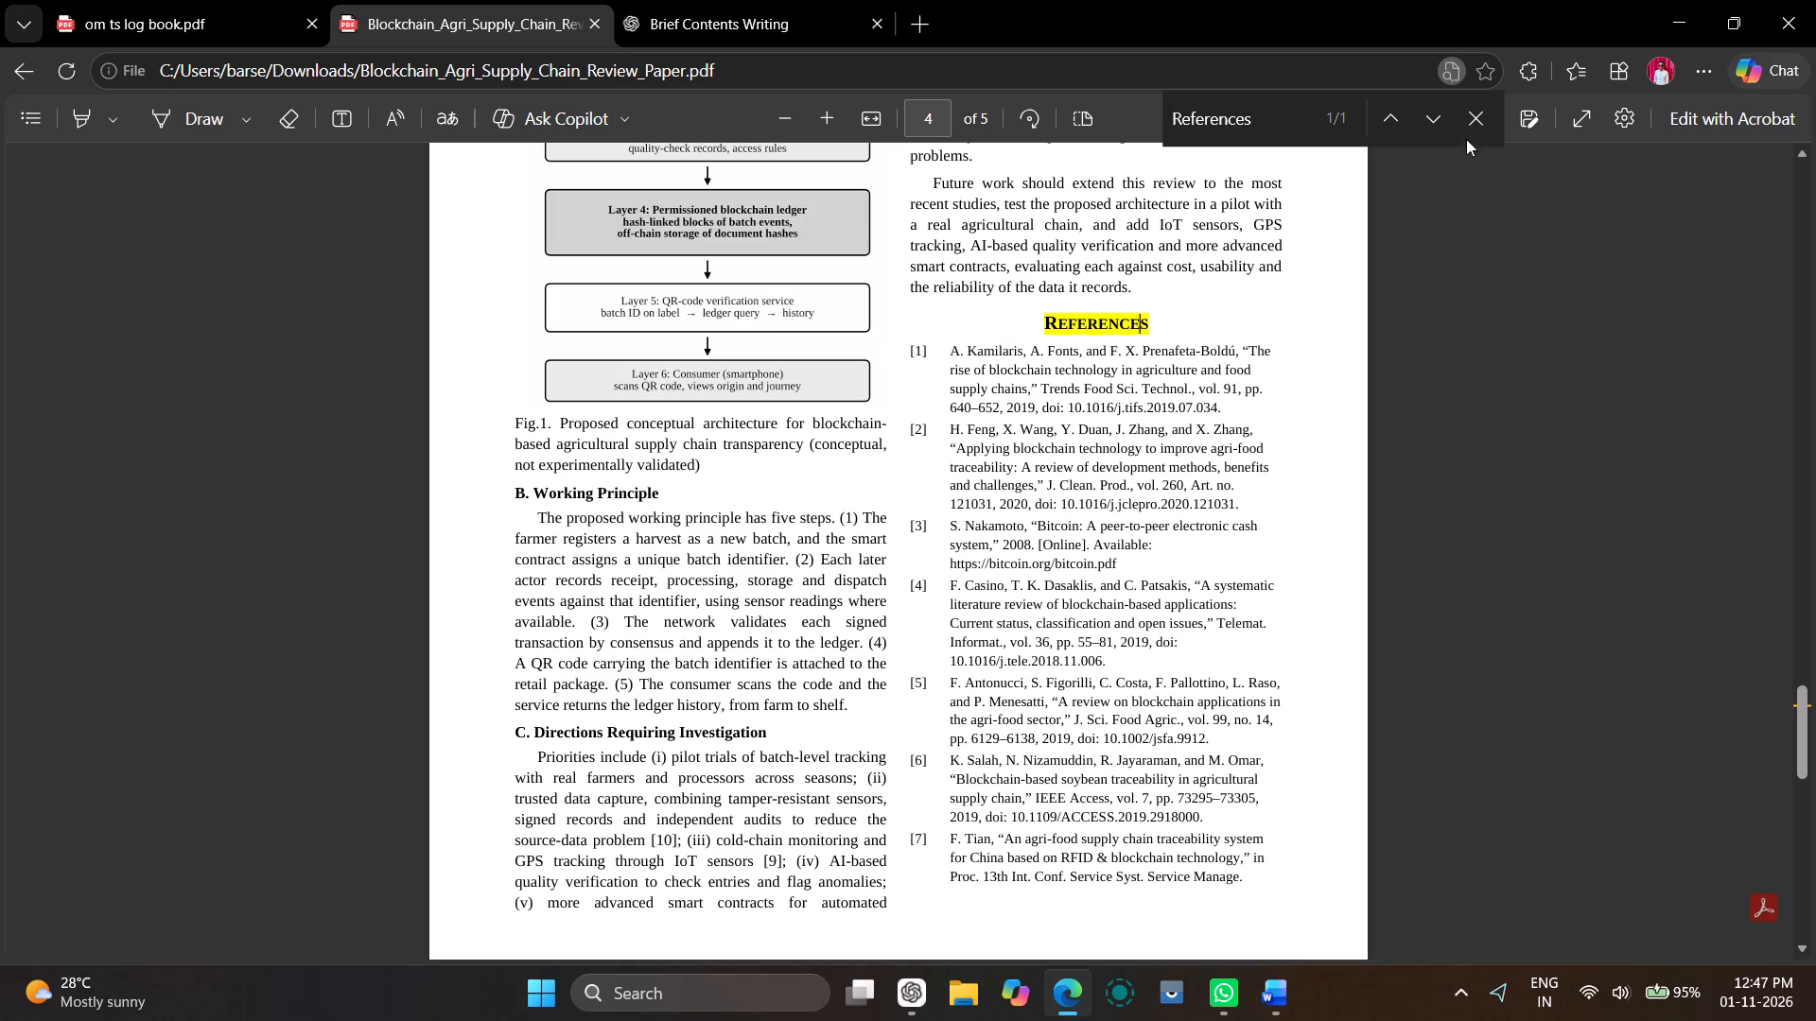
click(1466, 139)
scroll(1035, 503, down, 1)
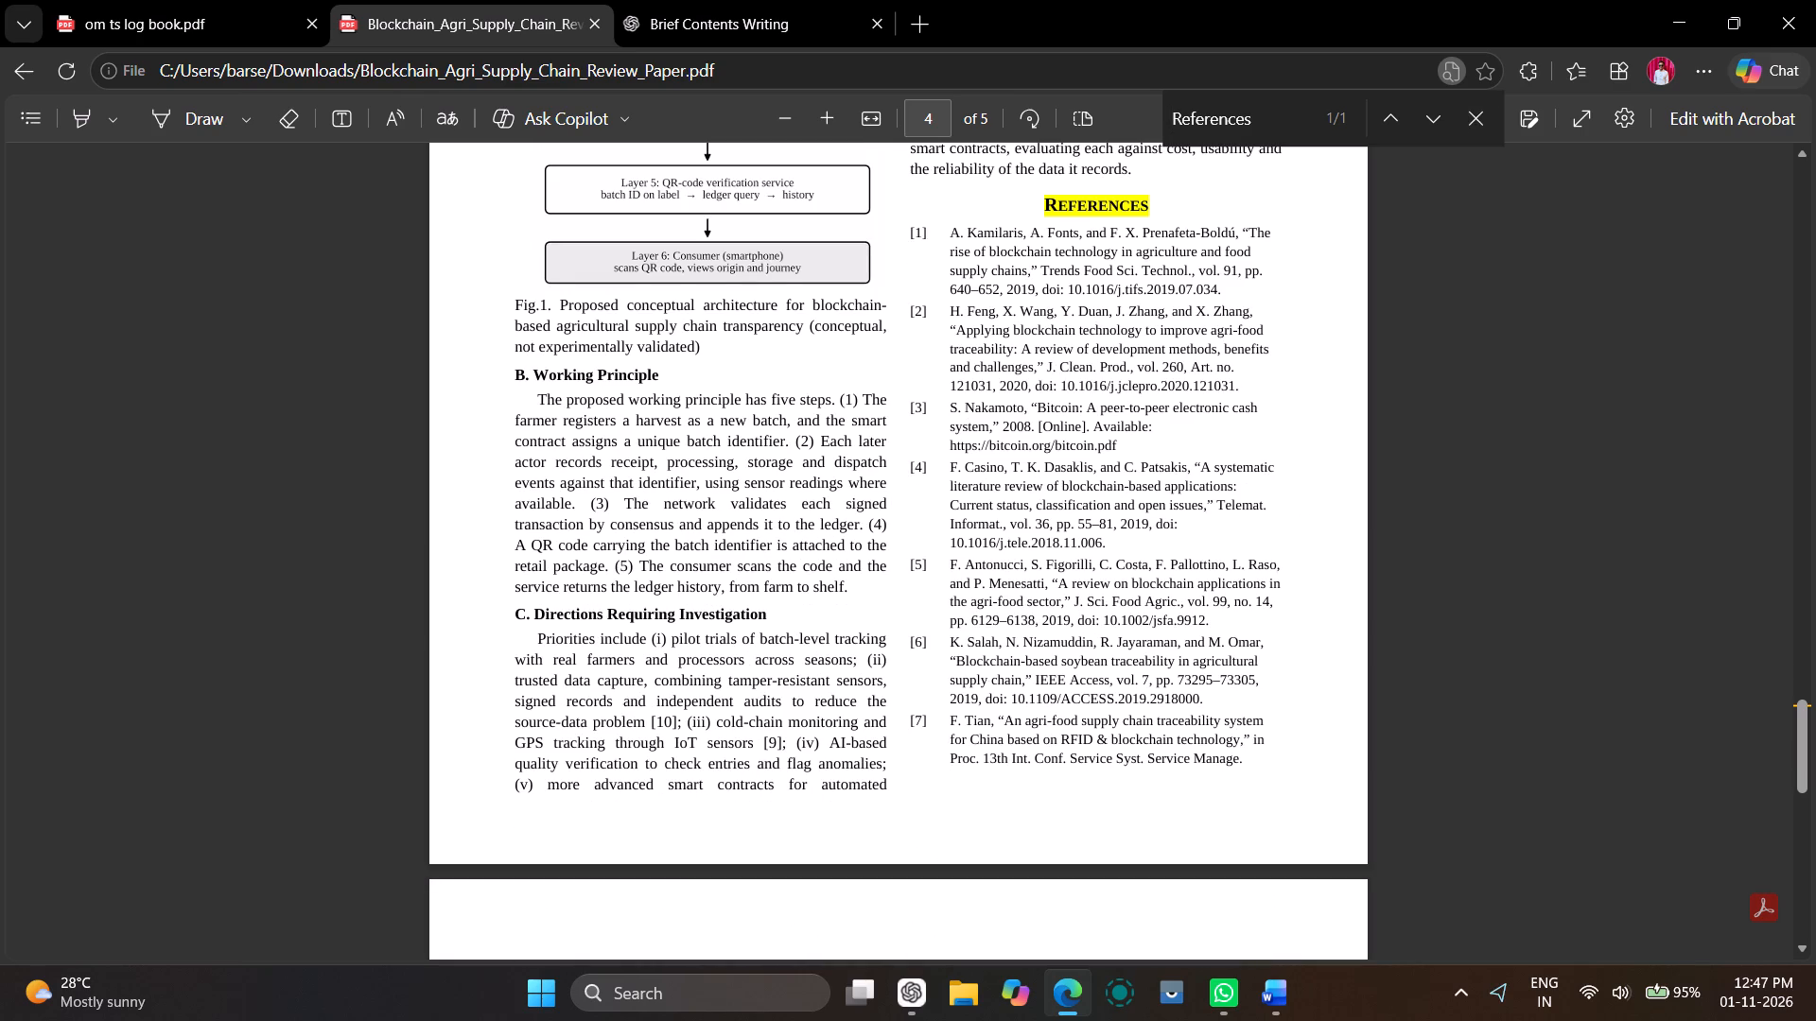
Examine how entries are laid out under "References / Bibliography:" in the om ts log book PDF, and return to the review paper.
click(942, 229)
key(alt+Tab)
key(alt+Tab)
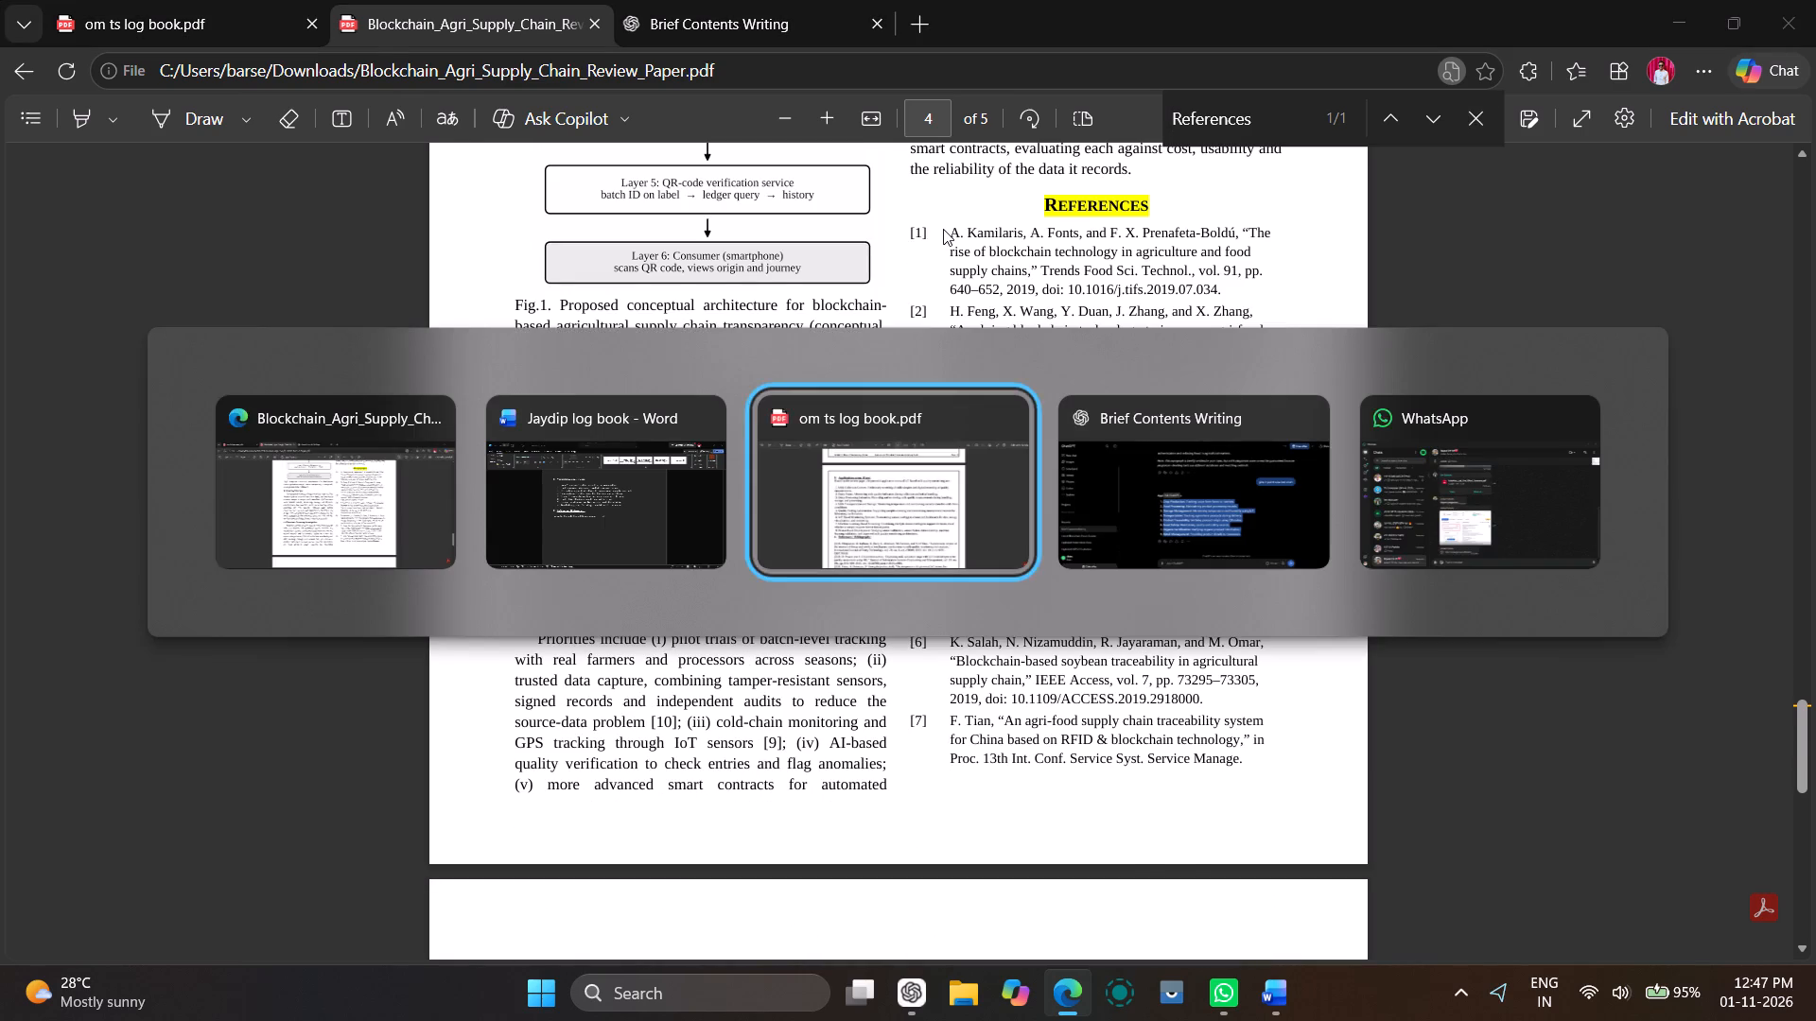
scroll(858, 476, down, 4)
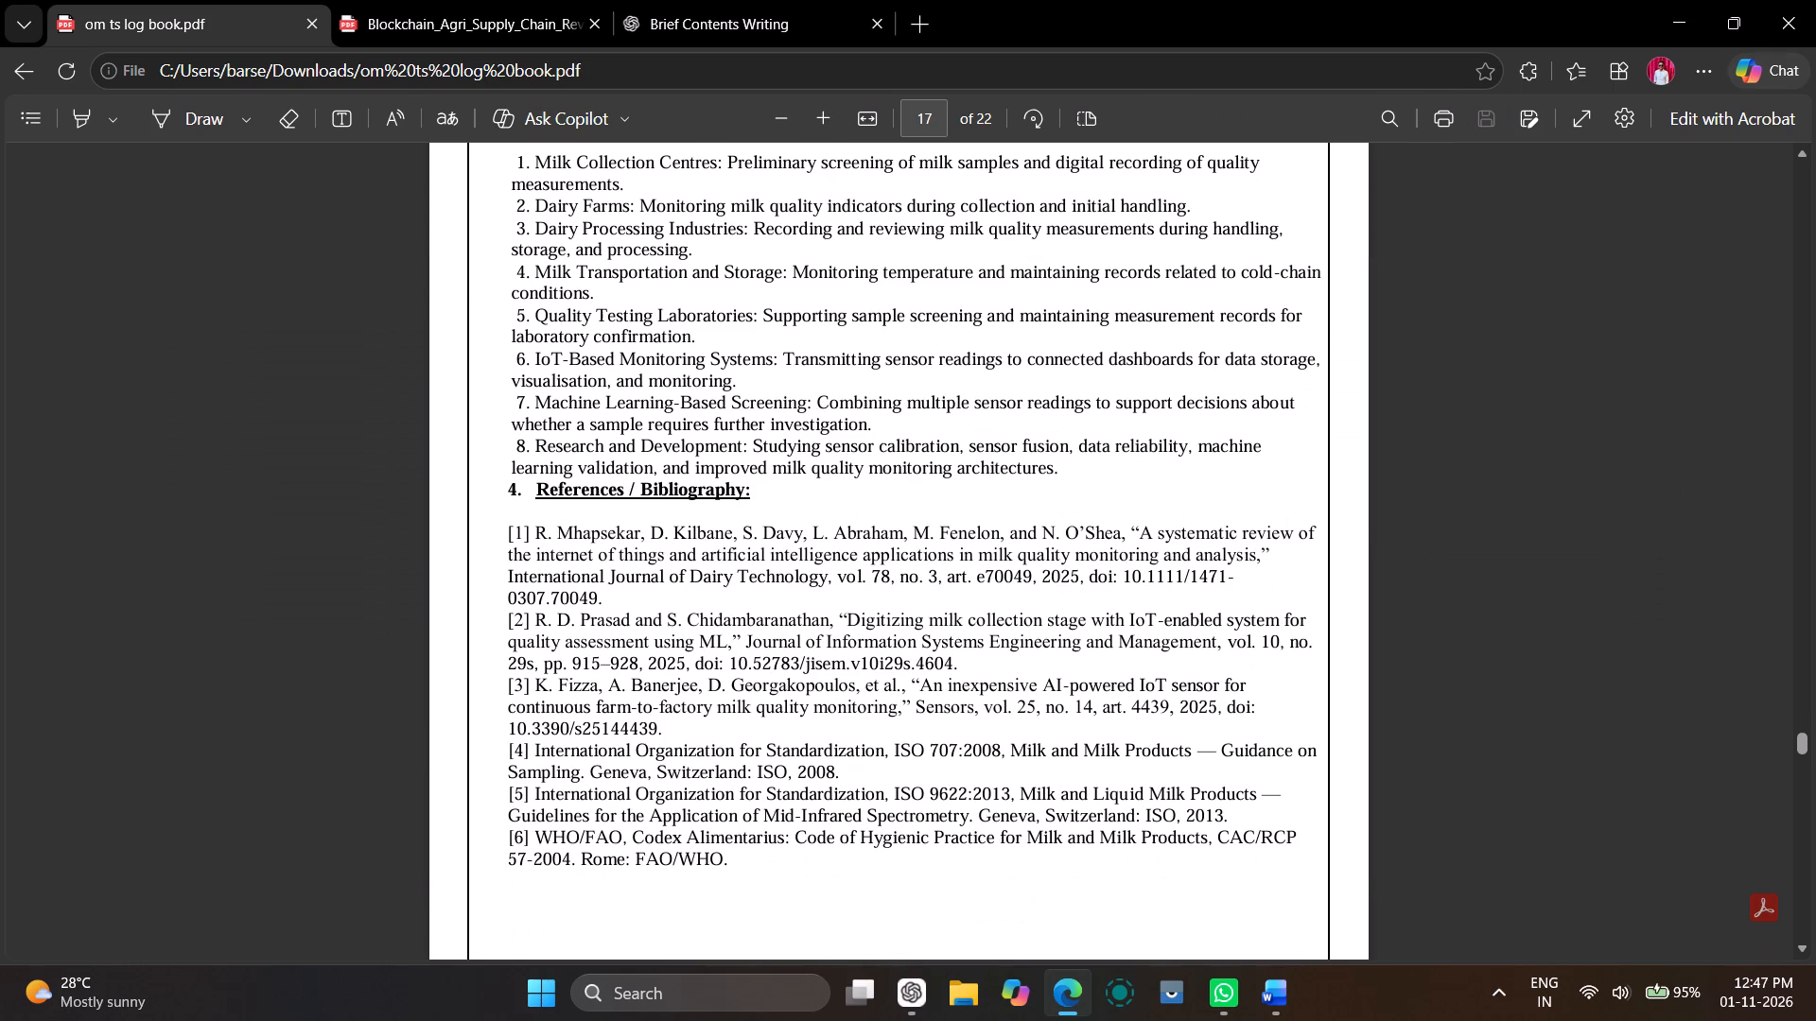
scroll(858, 476, up, 1)
key(alt+Tab)
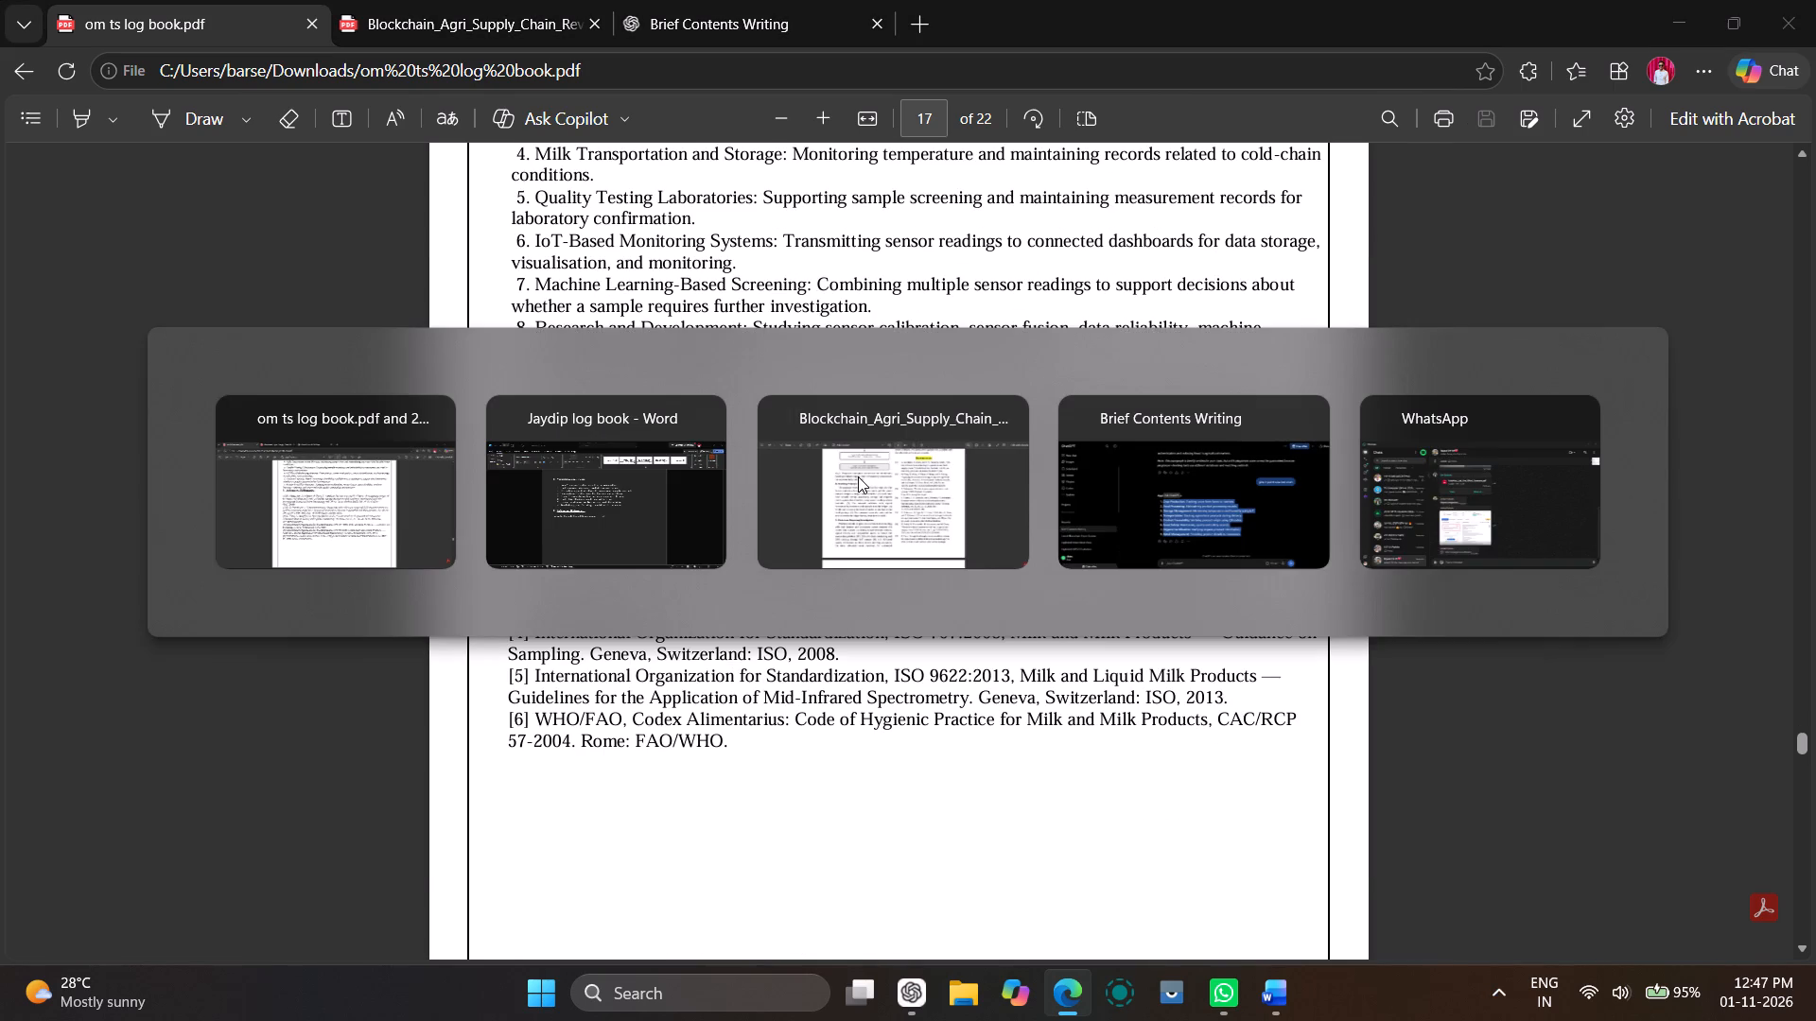
key(alt+Tab)
key(alt+Tab)
key(alt+Tab)
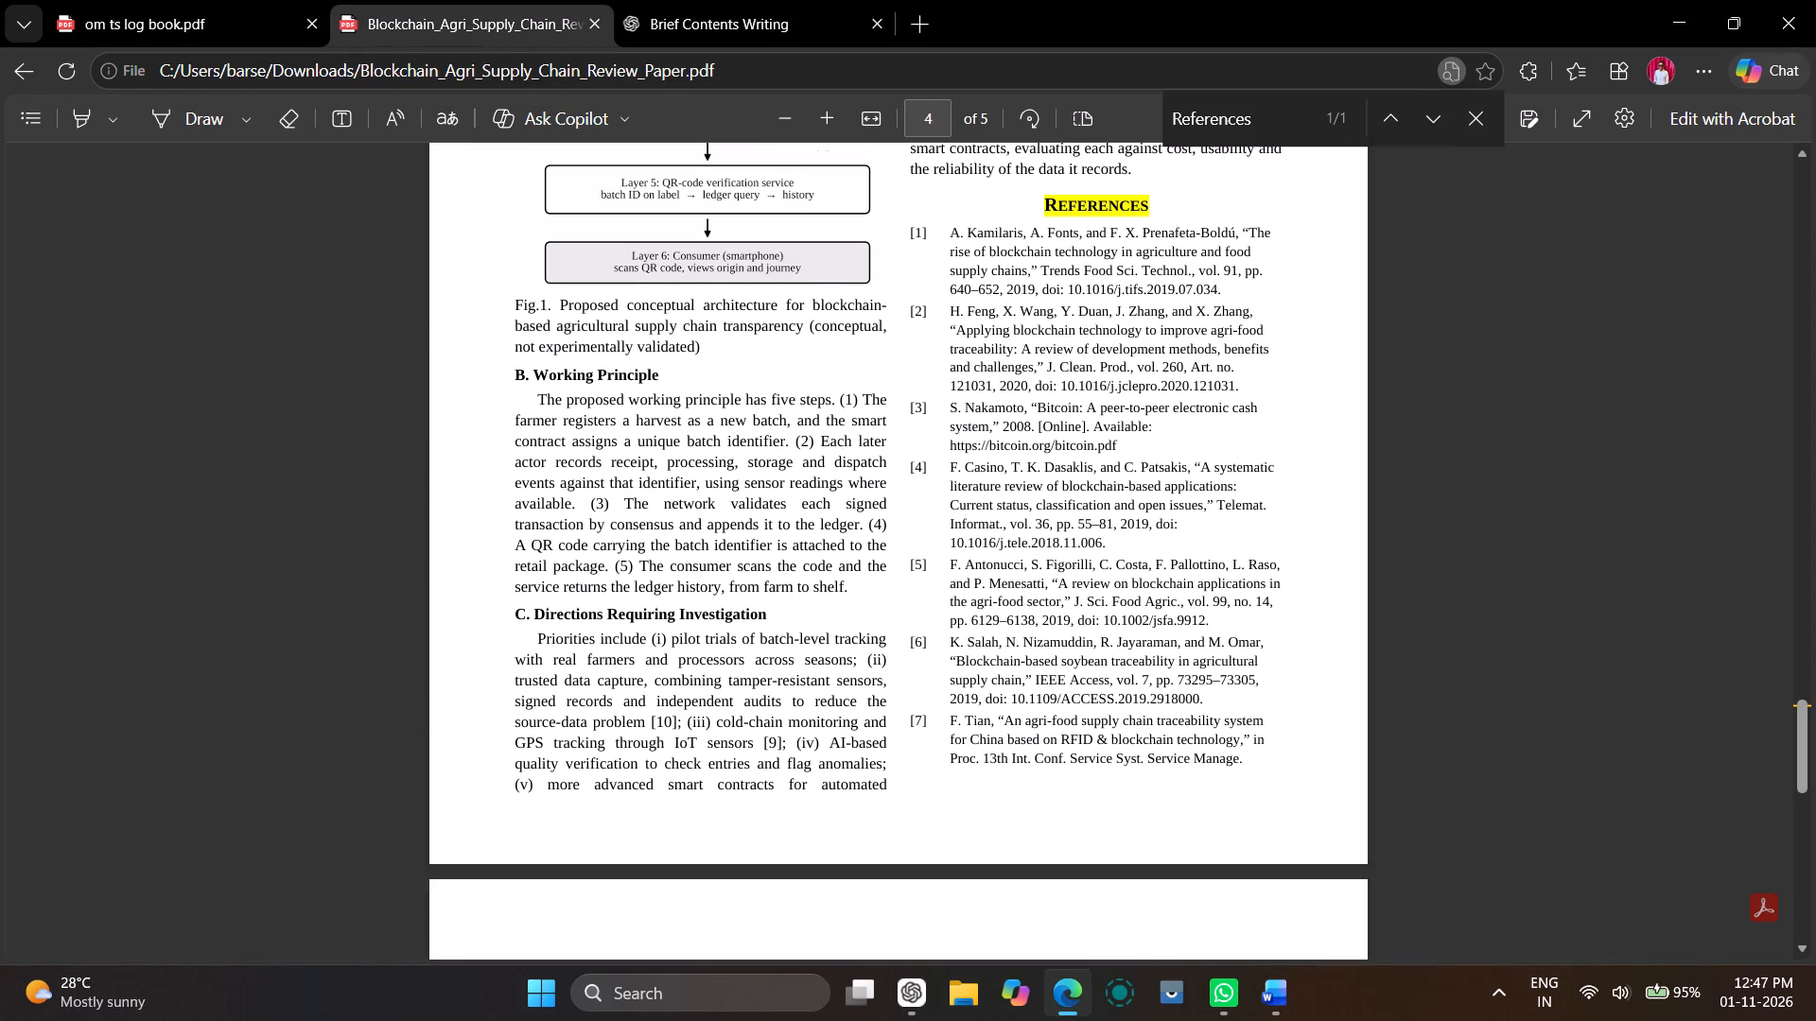
Copy references [1] to [5] from the review paper's reference list.
drag(1233, 620, 1069, 572)
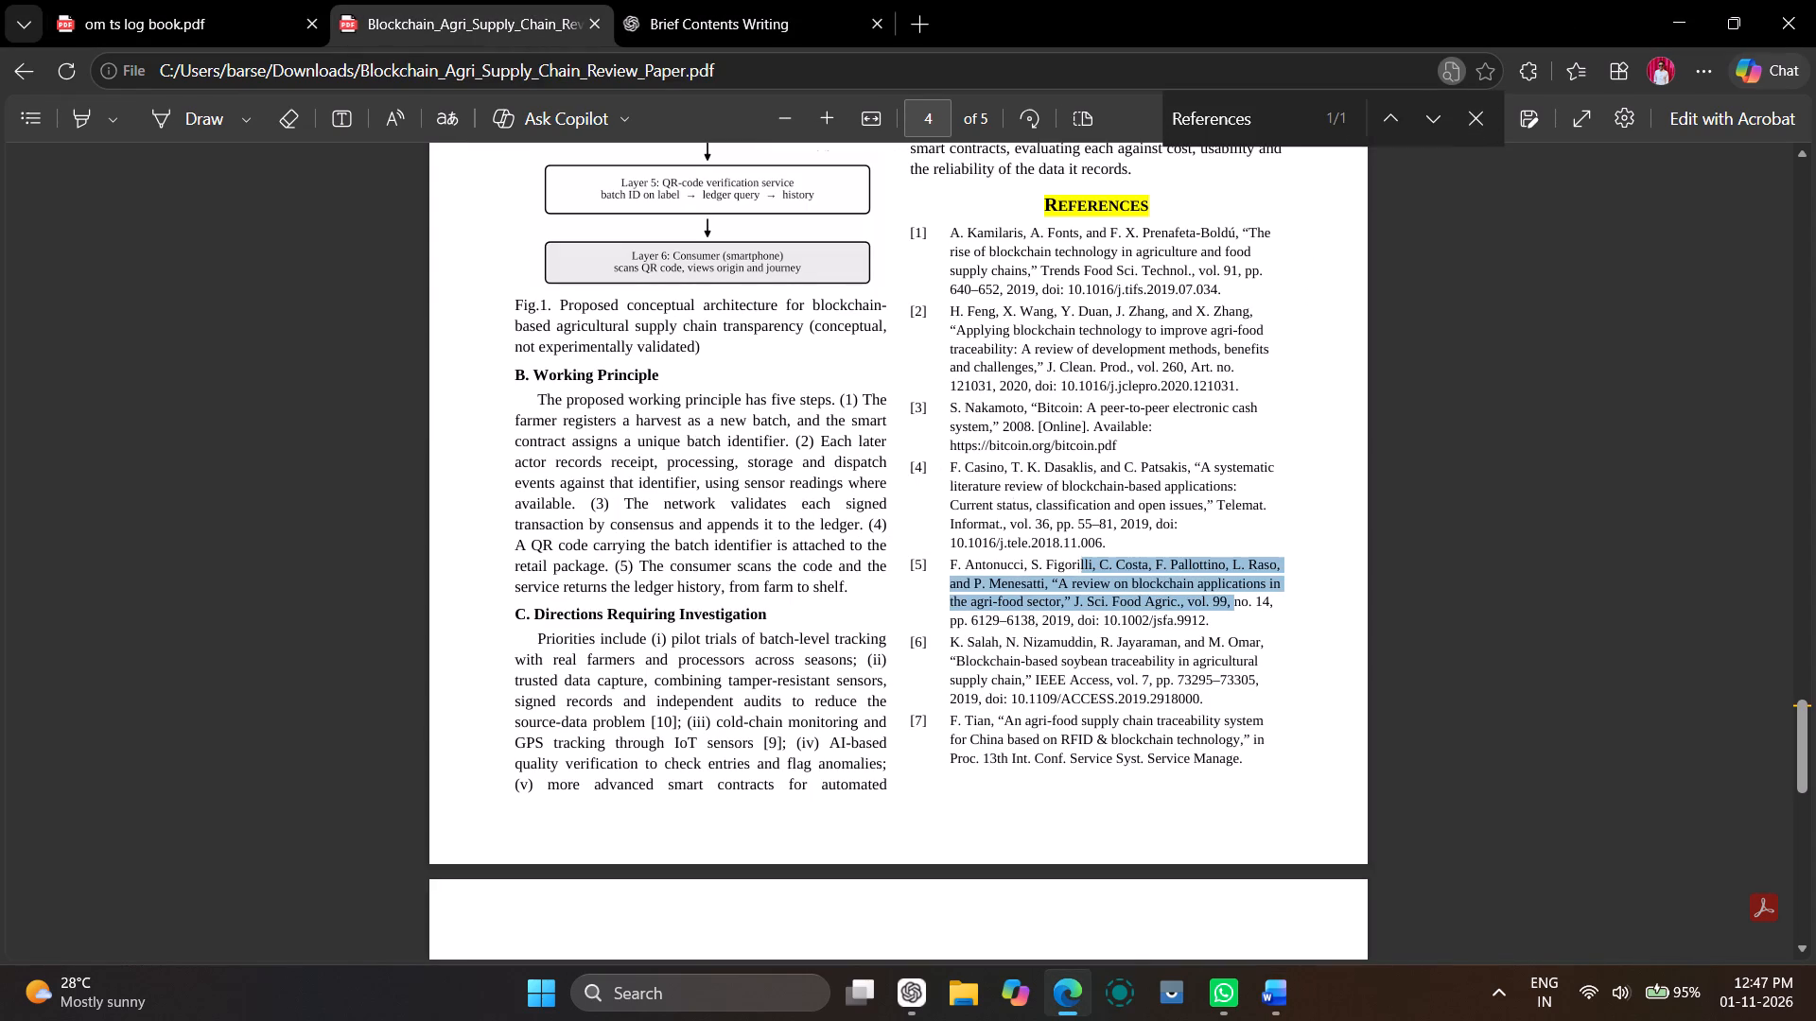
drag(1069, 572, 895, 284)
click(1168, 665)
click(1175, 692)
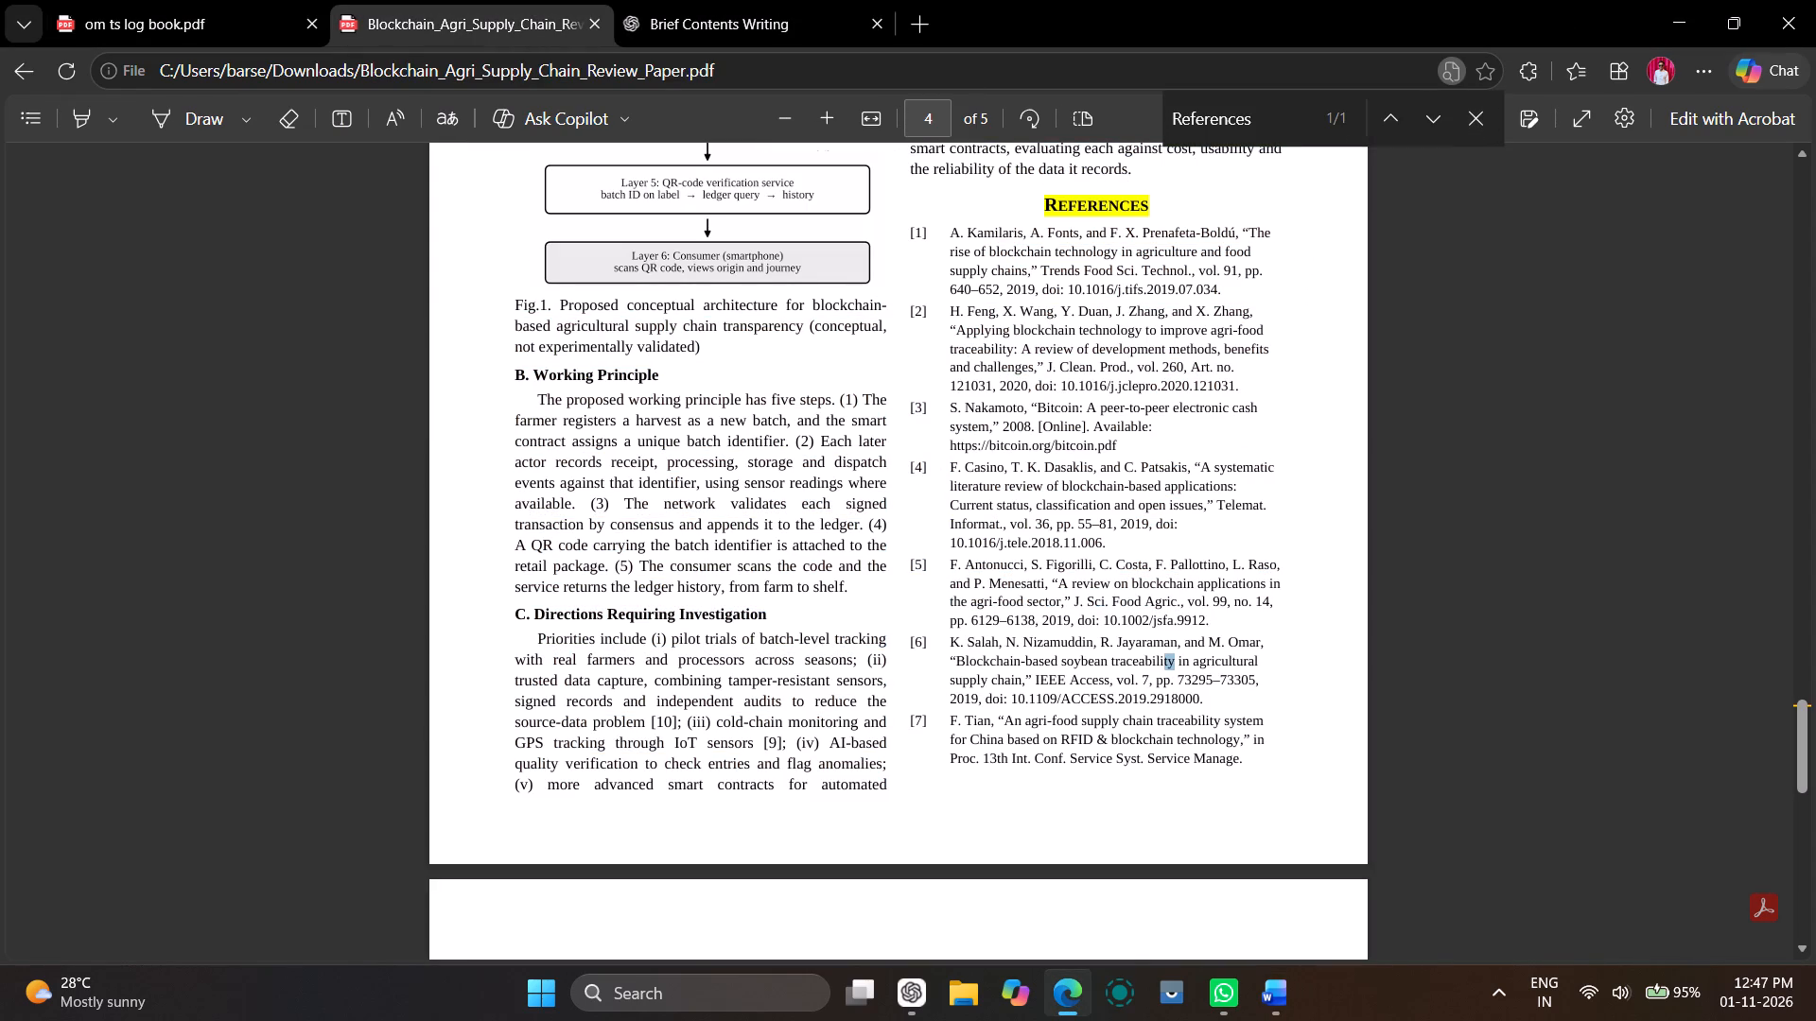
drag(1210, 622, 954, 242)
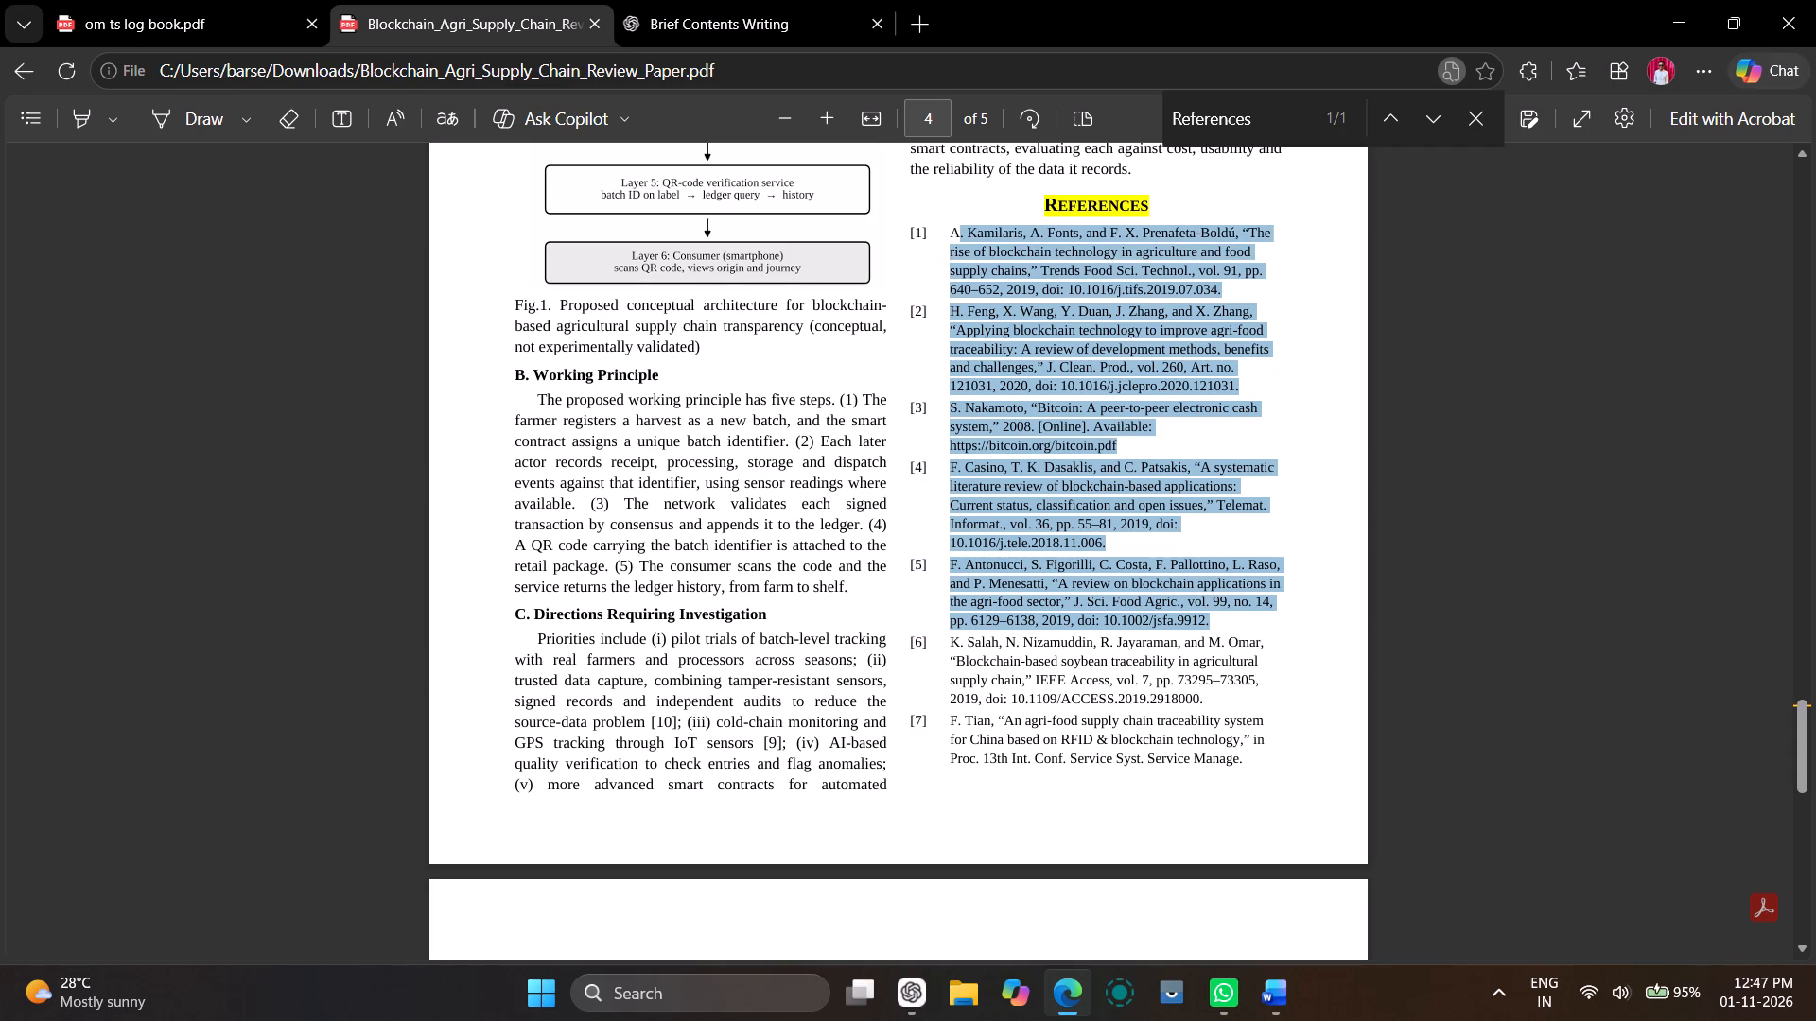
drag(954, 242, 938, 232)
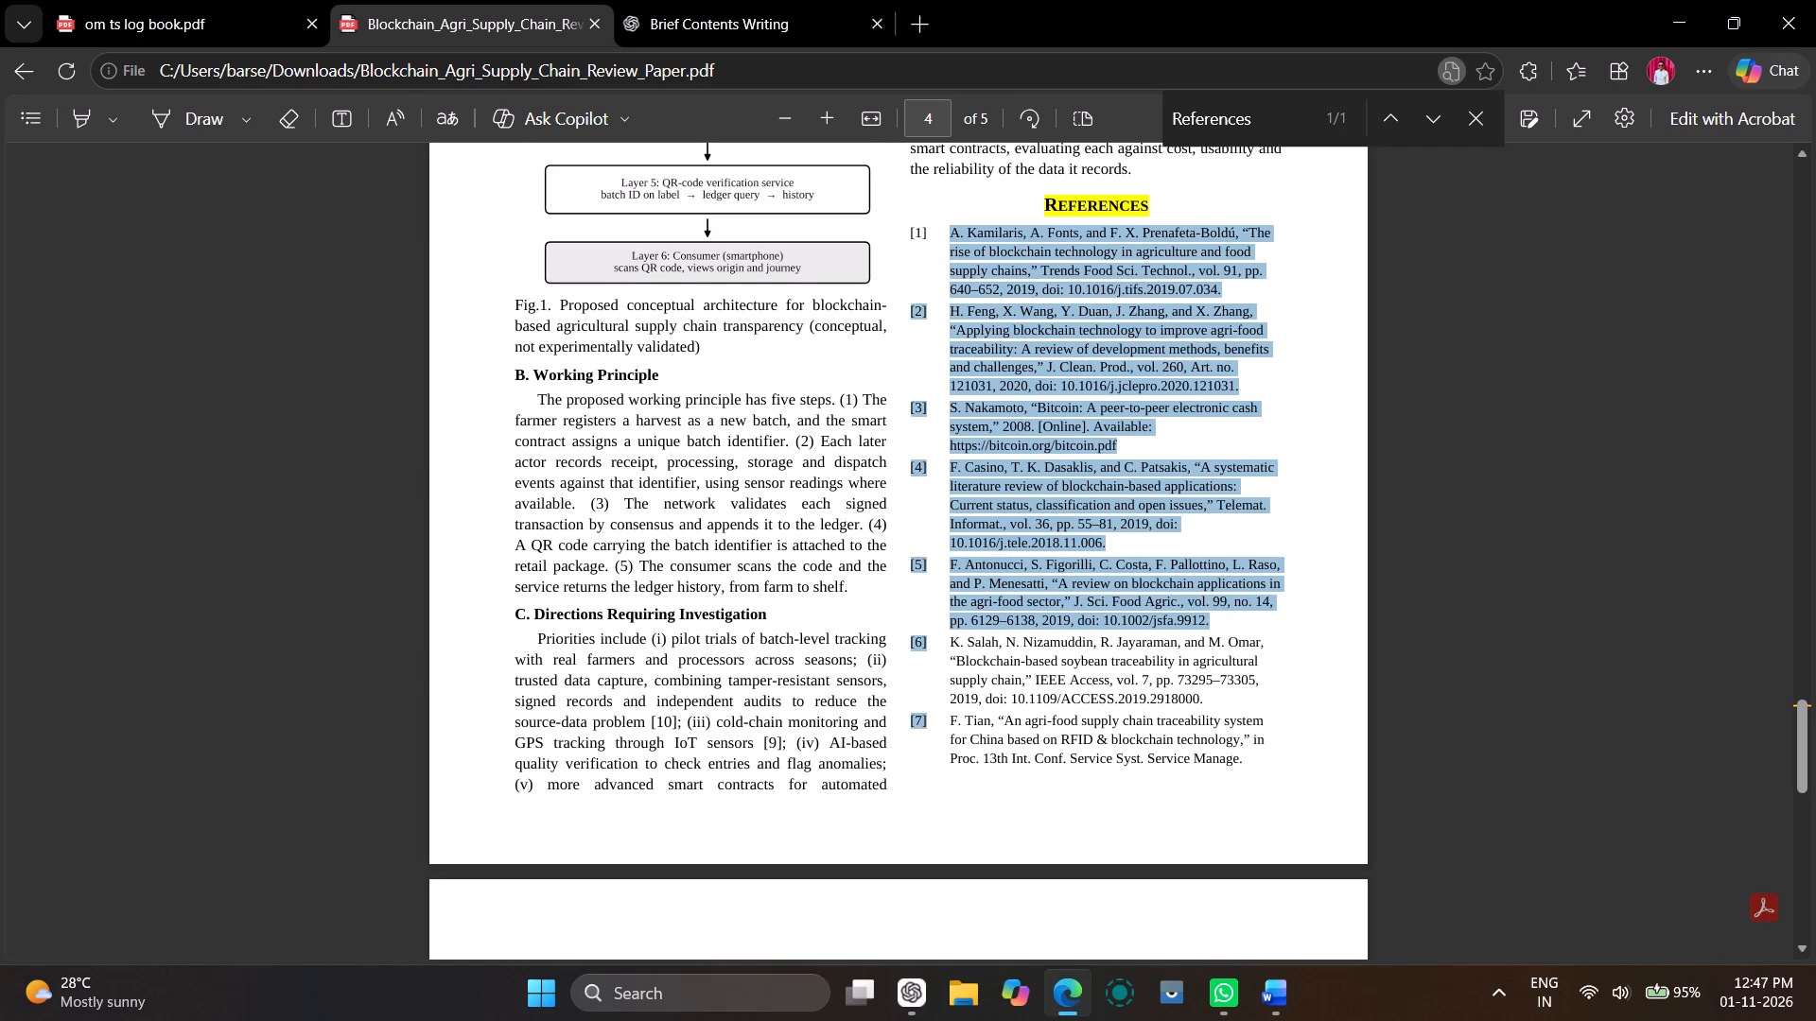
drag(938, 232, 954, 231)
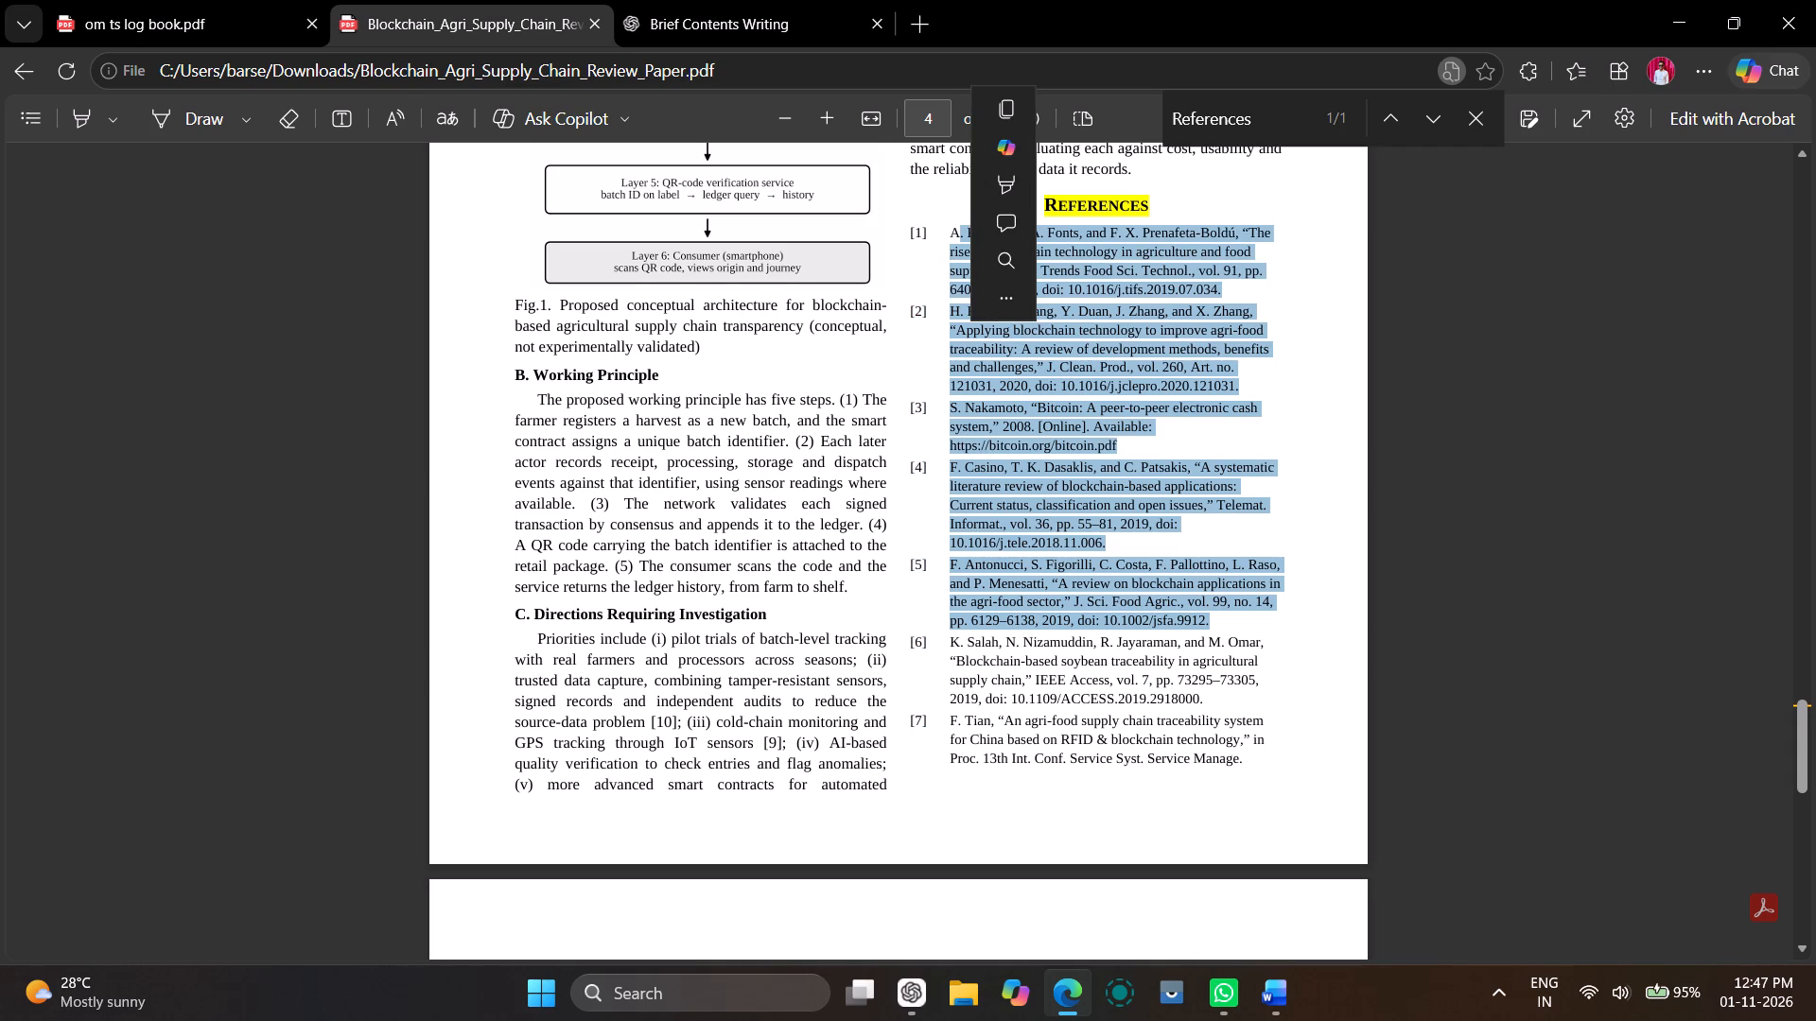
key(ctrl+c)
key(ctrl+c)
key(ctrl+c)
key(ctrl+c)
In the Word log book, replace the placeholder line under "References / Bibliography:" with the copied references.
key(alt+Tab)
drag(947, 592, 507, 569)
key(ctrl+v)
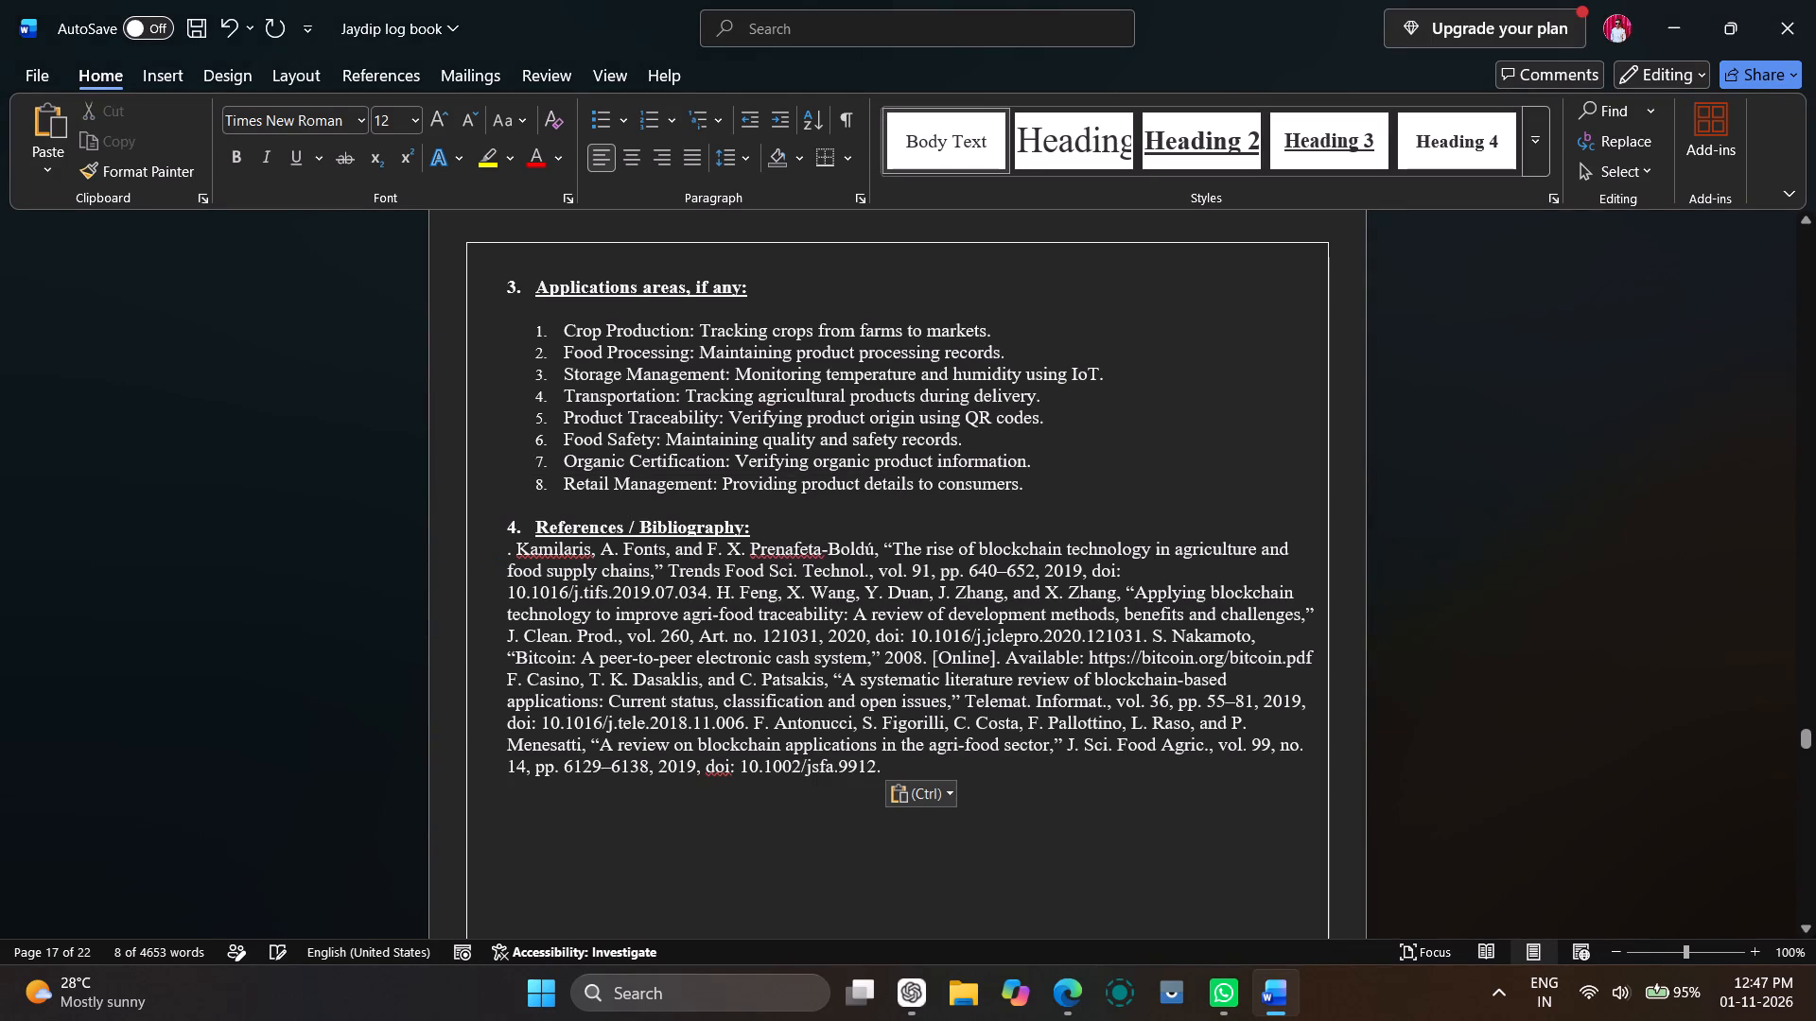
Insert the missing initial "A" at the start of the first pasted reference.
click(501, 551)
key(ctrl+a)
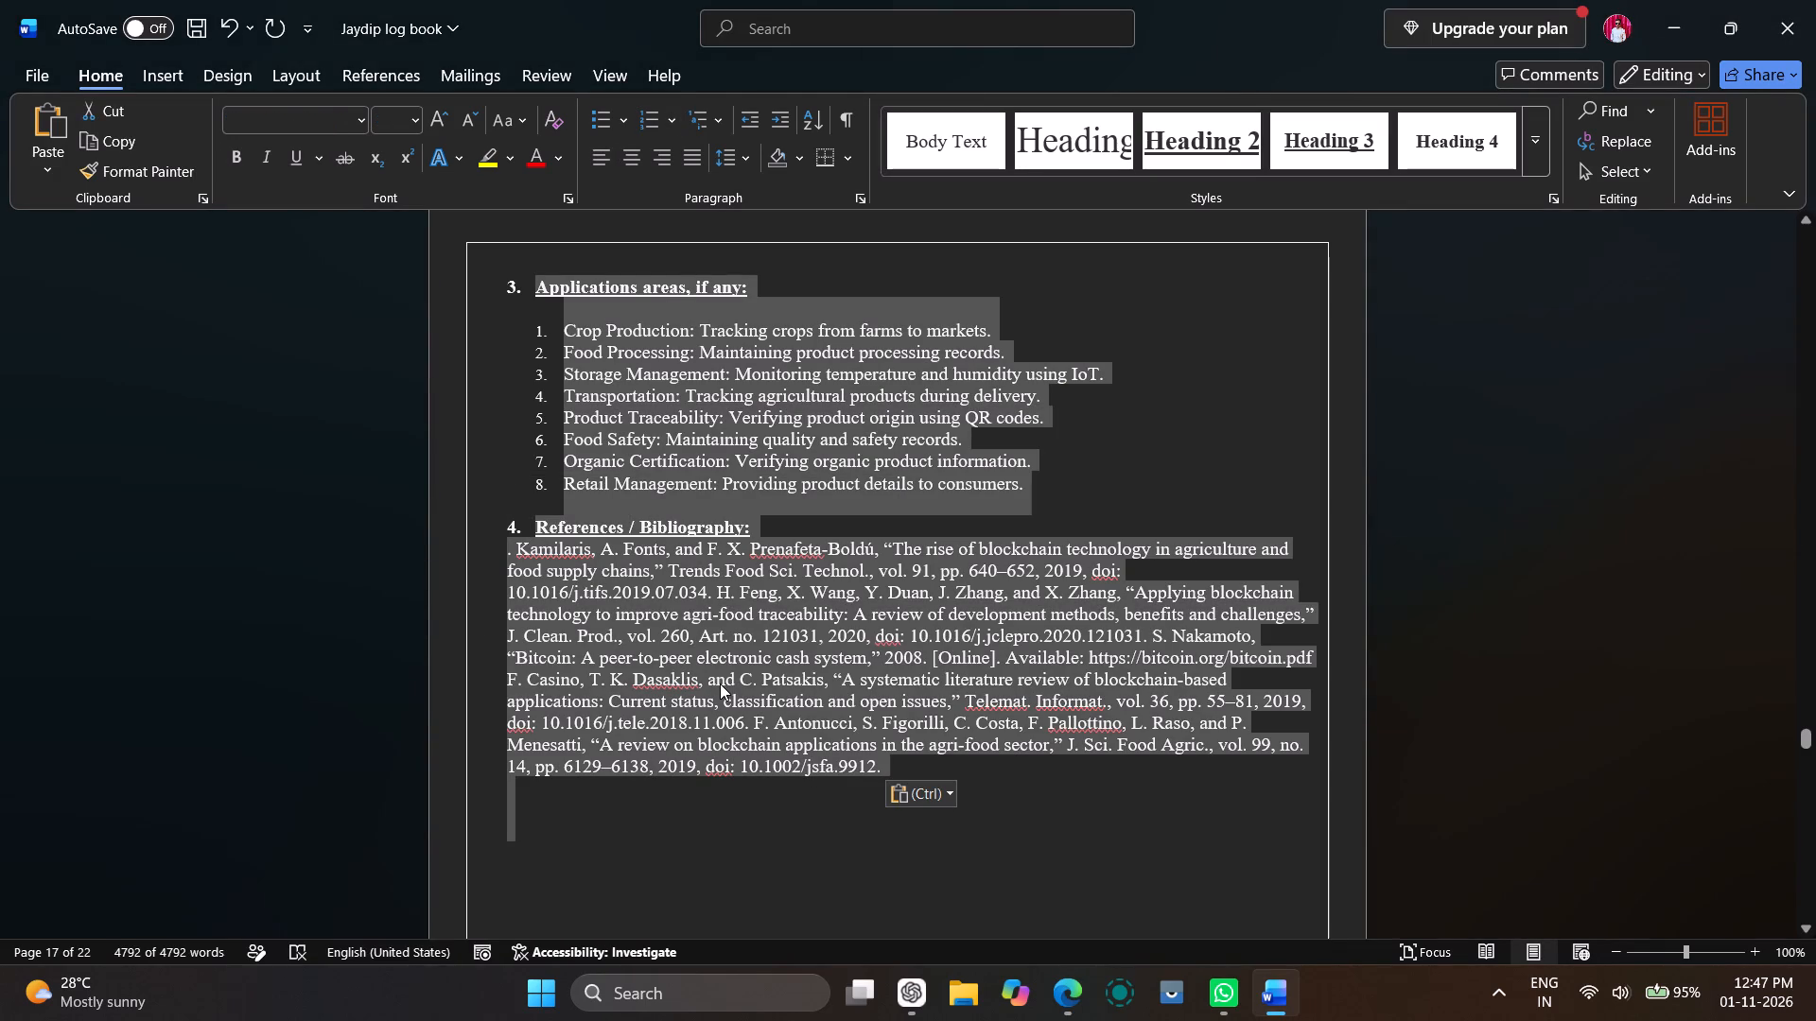
click(746, 709)
click(509, 553)
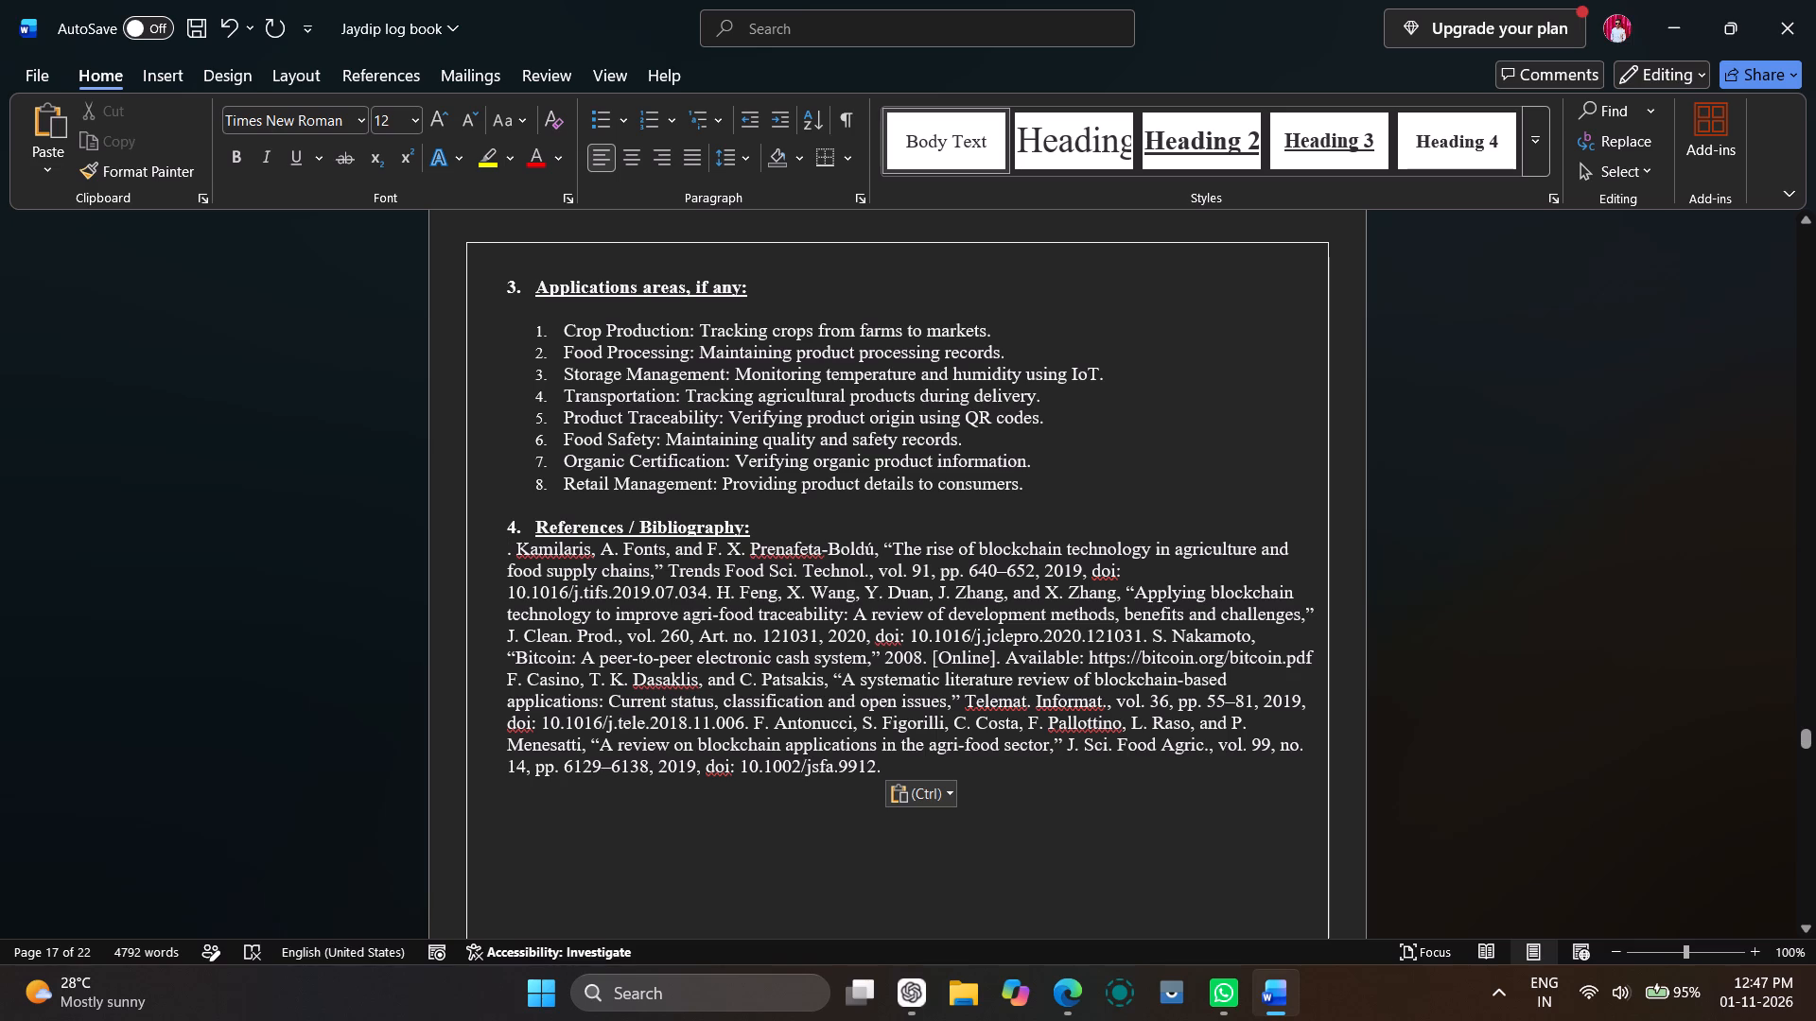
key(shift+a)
Indent the whole pasted references paragraph by one step.
drag(509, 550, 743, 649)
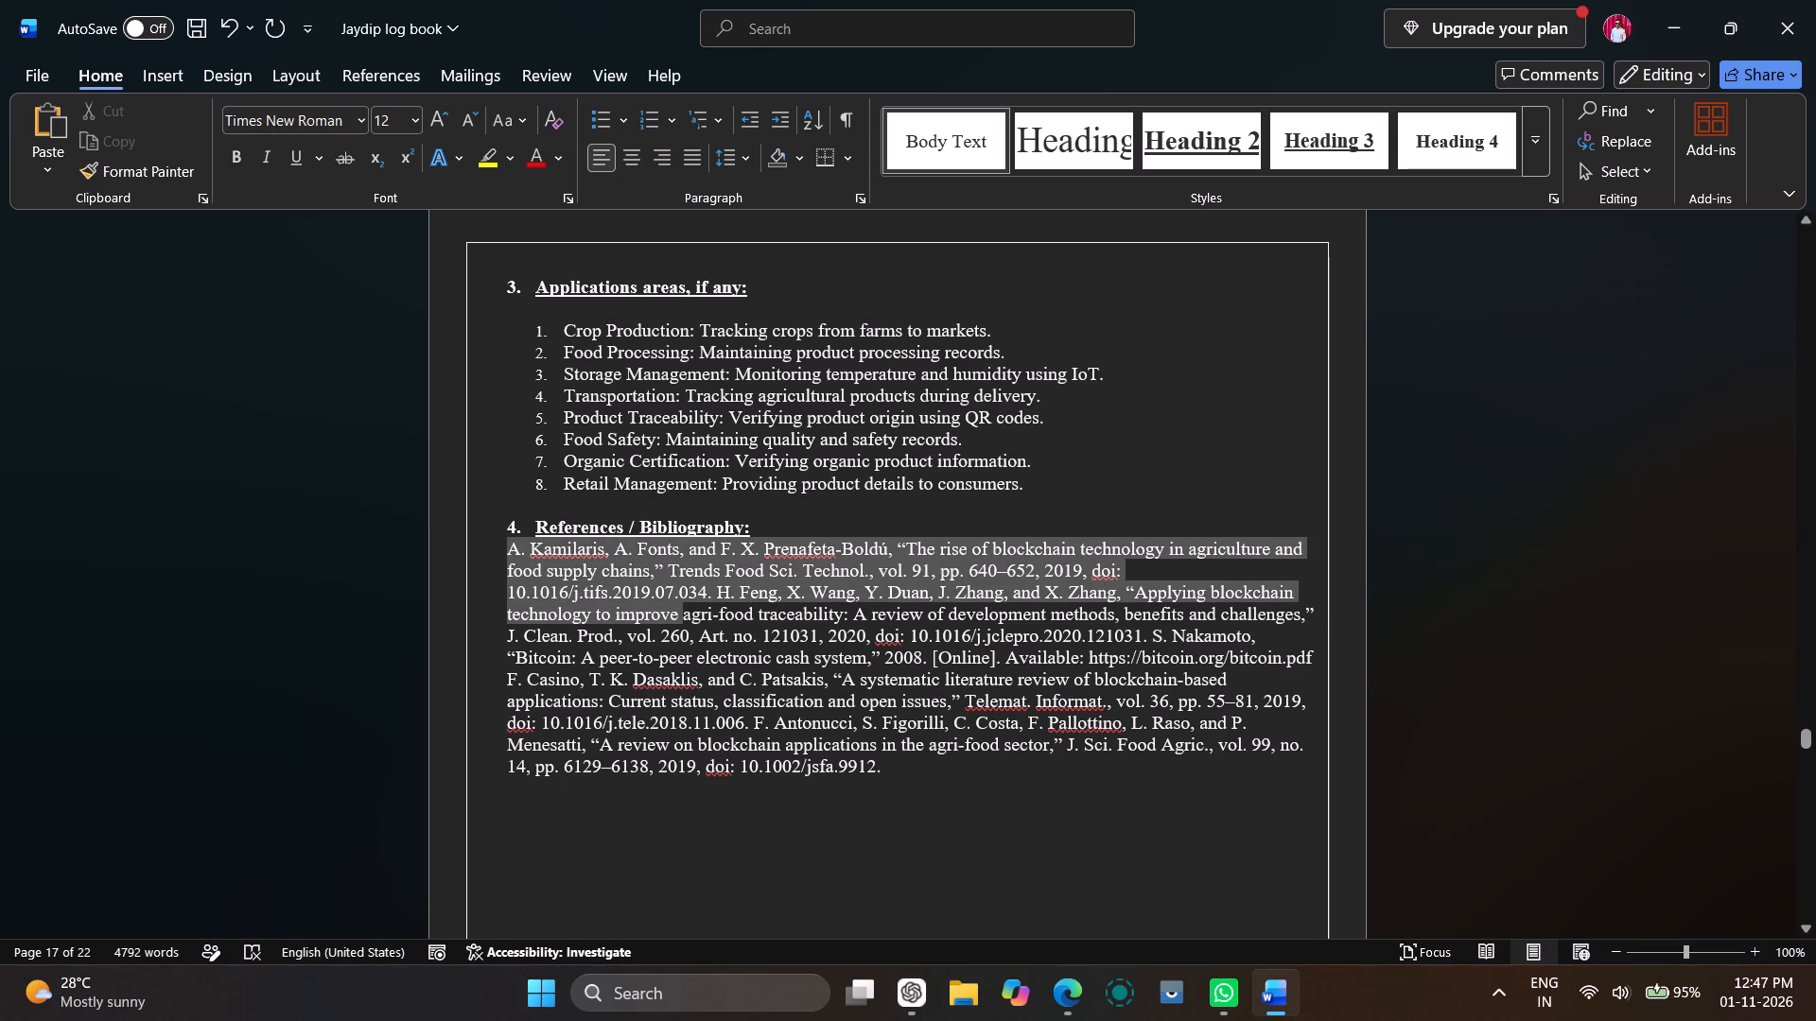
drag(743, 649, 913, 792)
key(Tab)
click(936, 815)
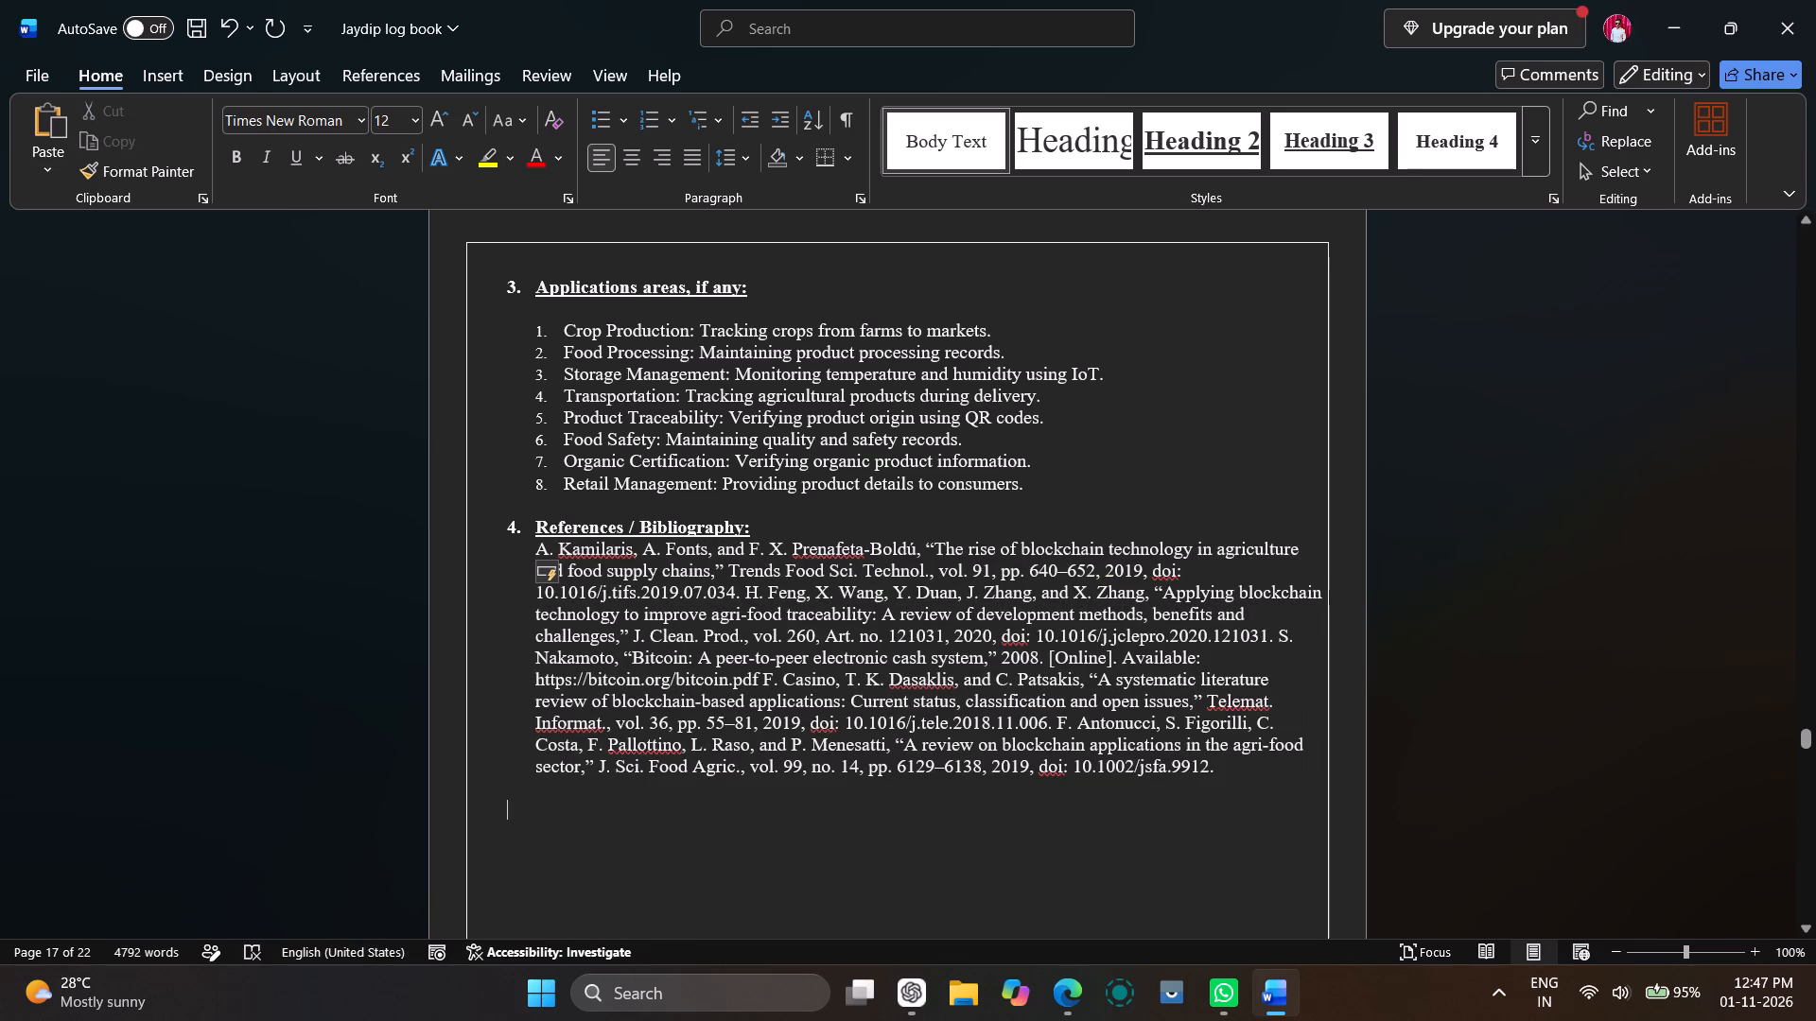
Compare the reference entries' numbering and layout in the om ts log book PDF and the review paper, and return to the Word log book.
key(alt+Tab)
key(alt+Tab)
key(alt+Tab)
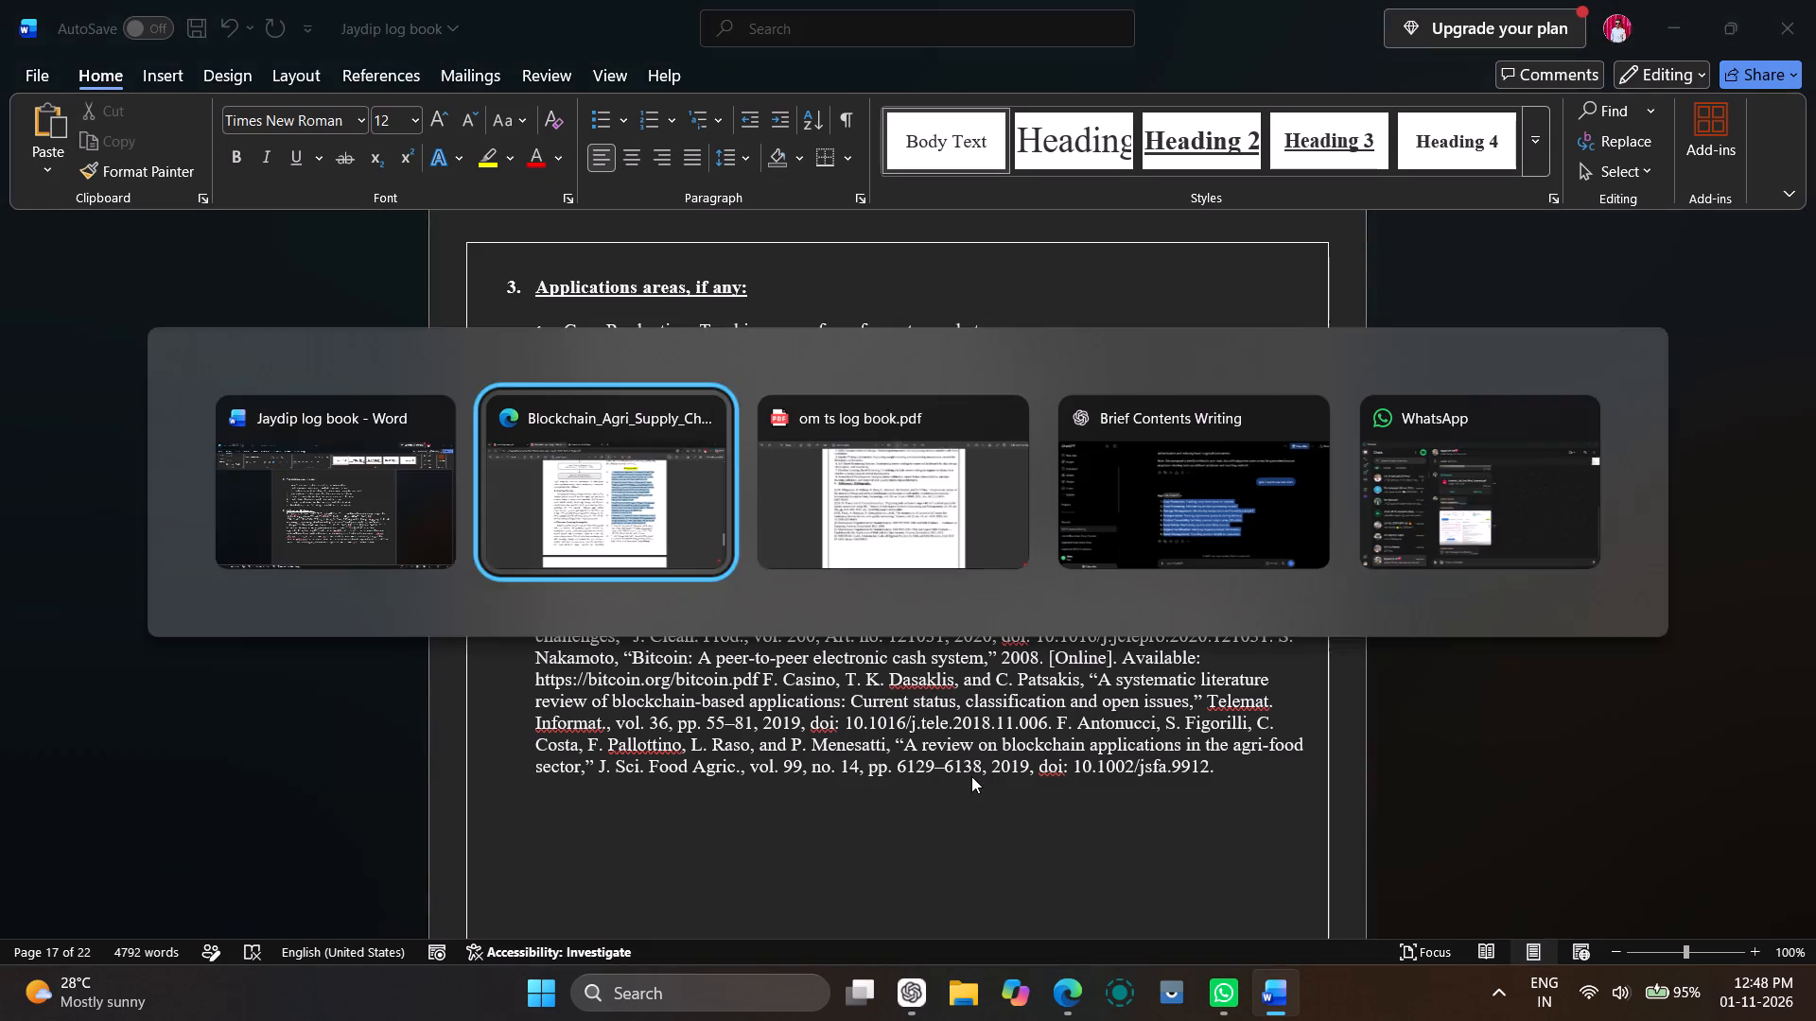
key(alt+Tab)
scroll(951, 691, down, 3)
scroll(951, 692, up, 3)
scroll(951, 692, down, 1)
key(alt+Tab)
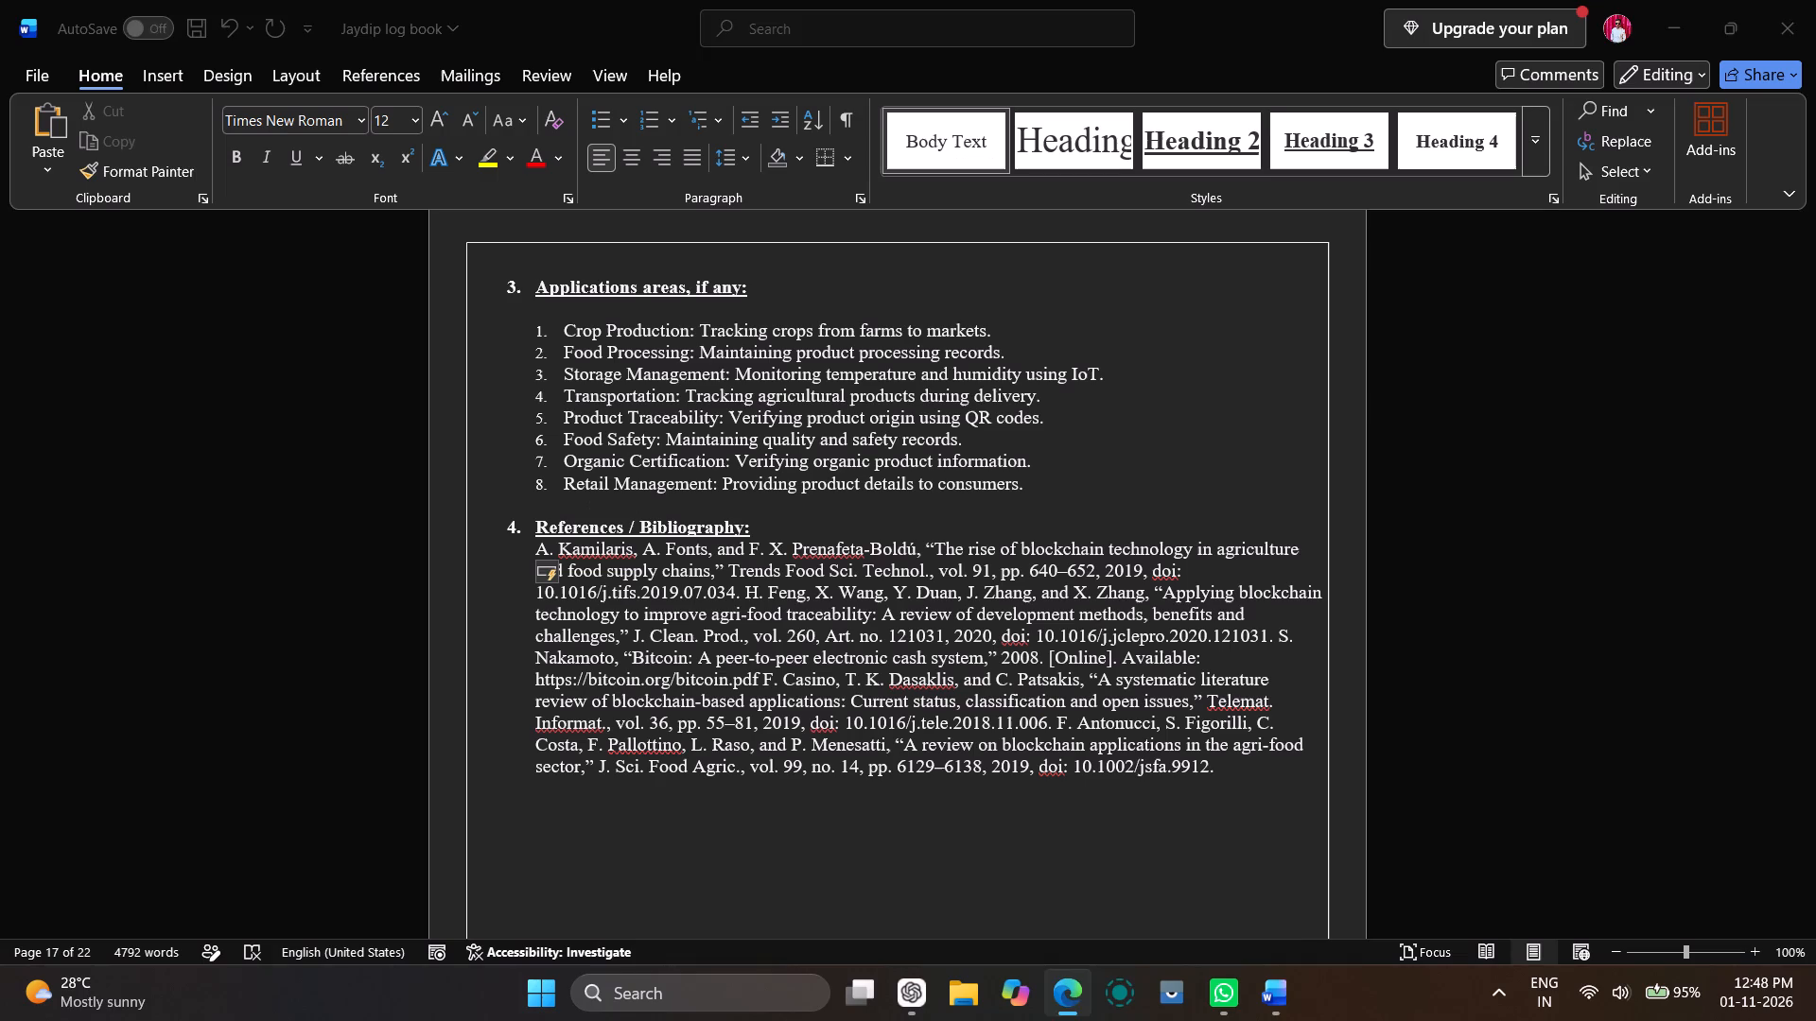
click(713, 614)
key(alt+Tab)
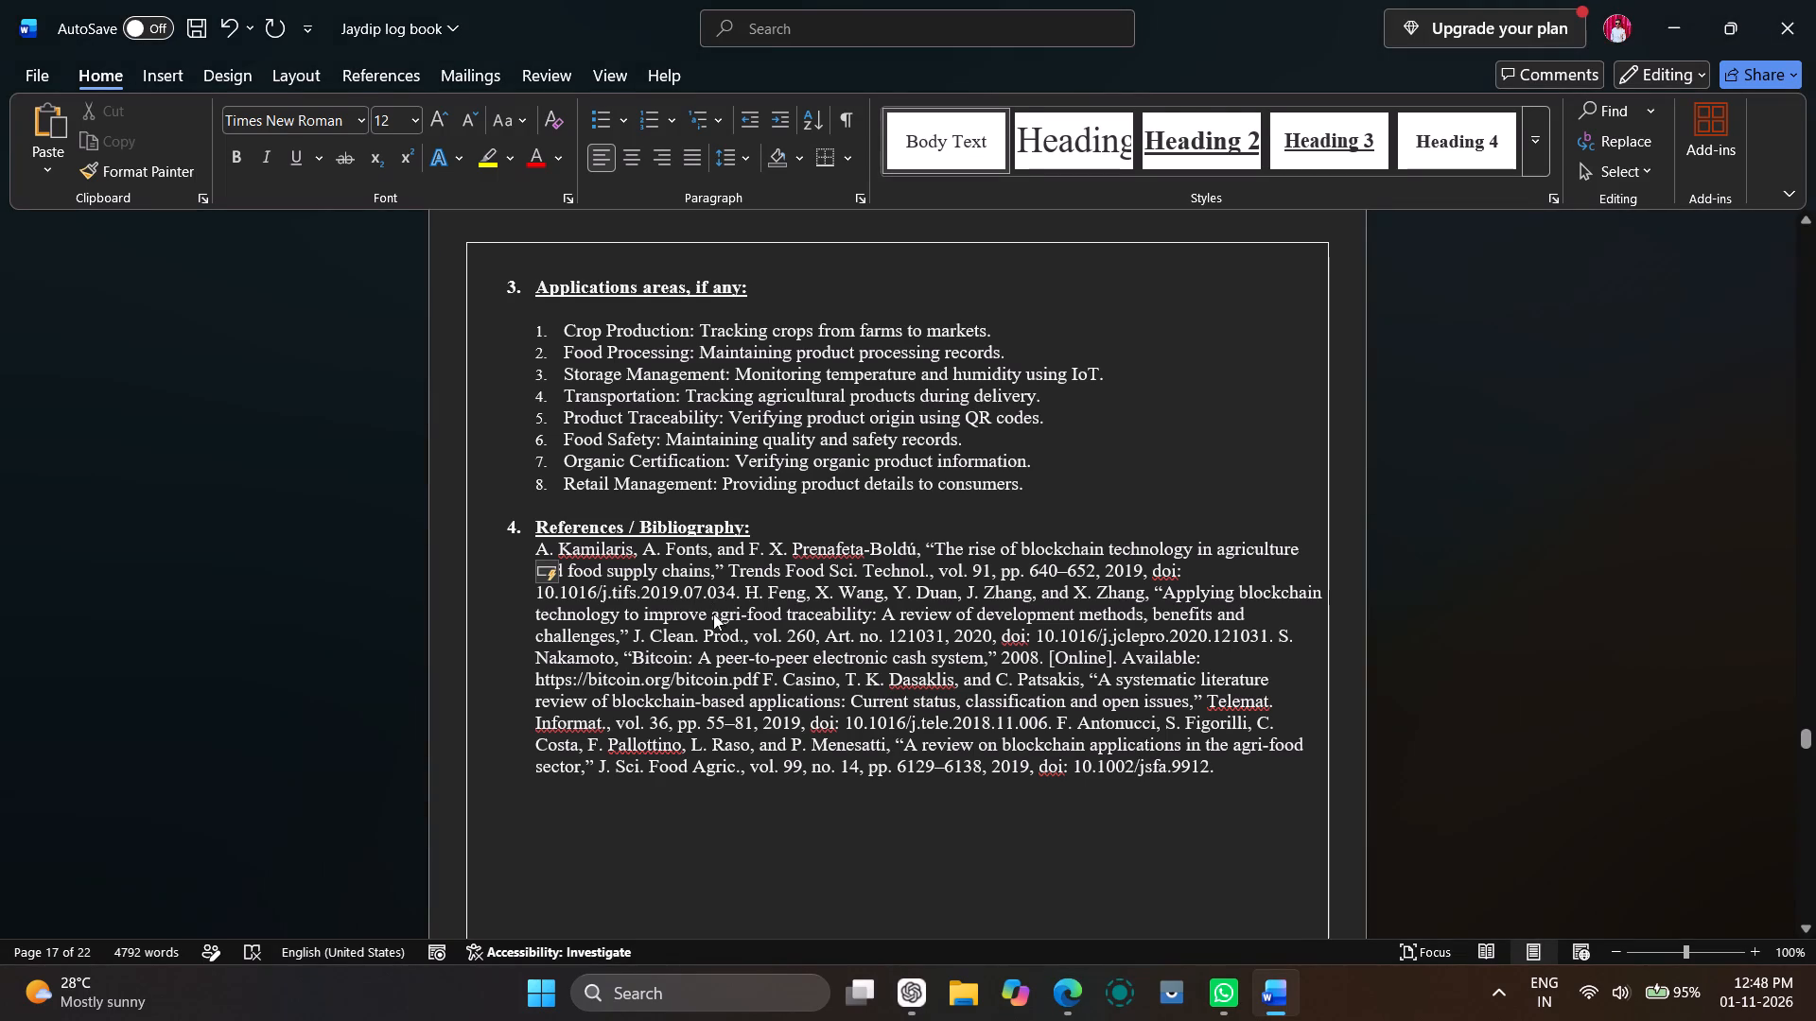
key(alt+Tab)
key(alt+Tab)
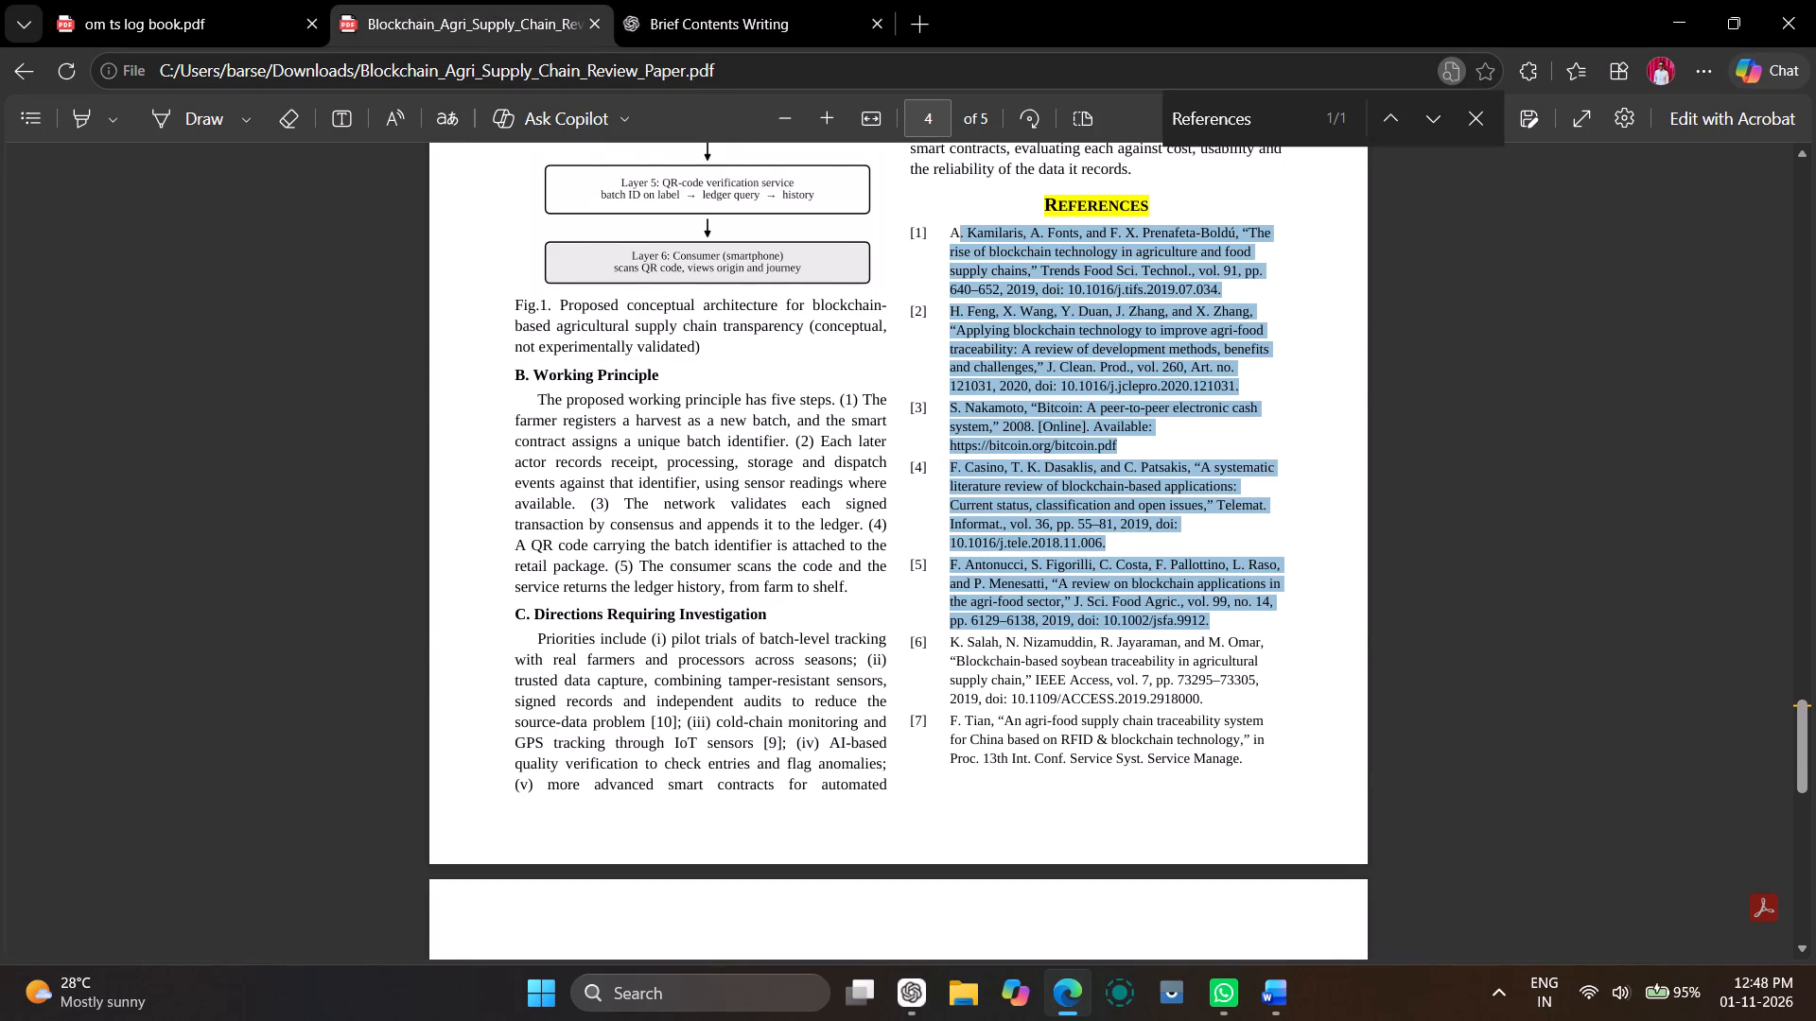
key(alt+Tab)
key(alt+Tab)
key(alt+Tab)
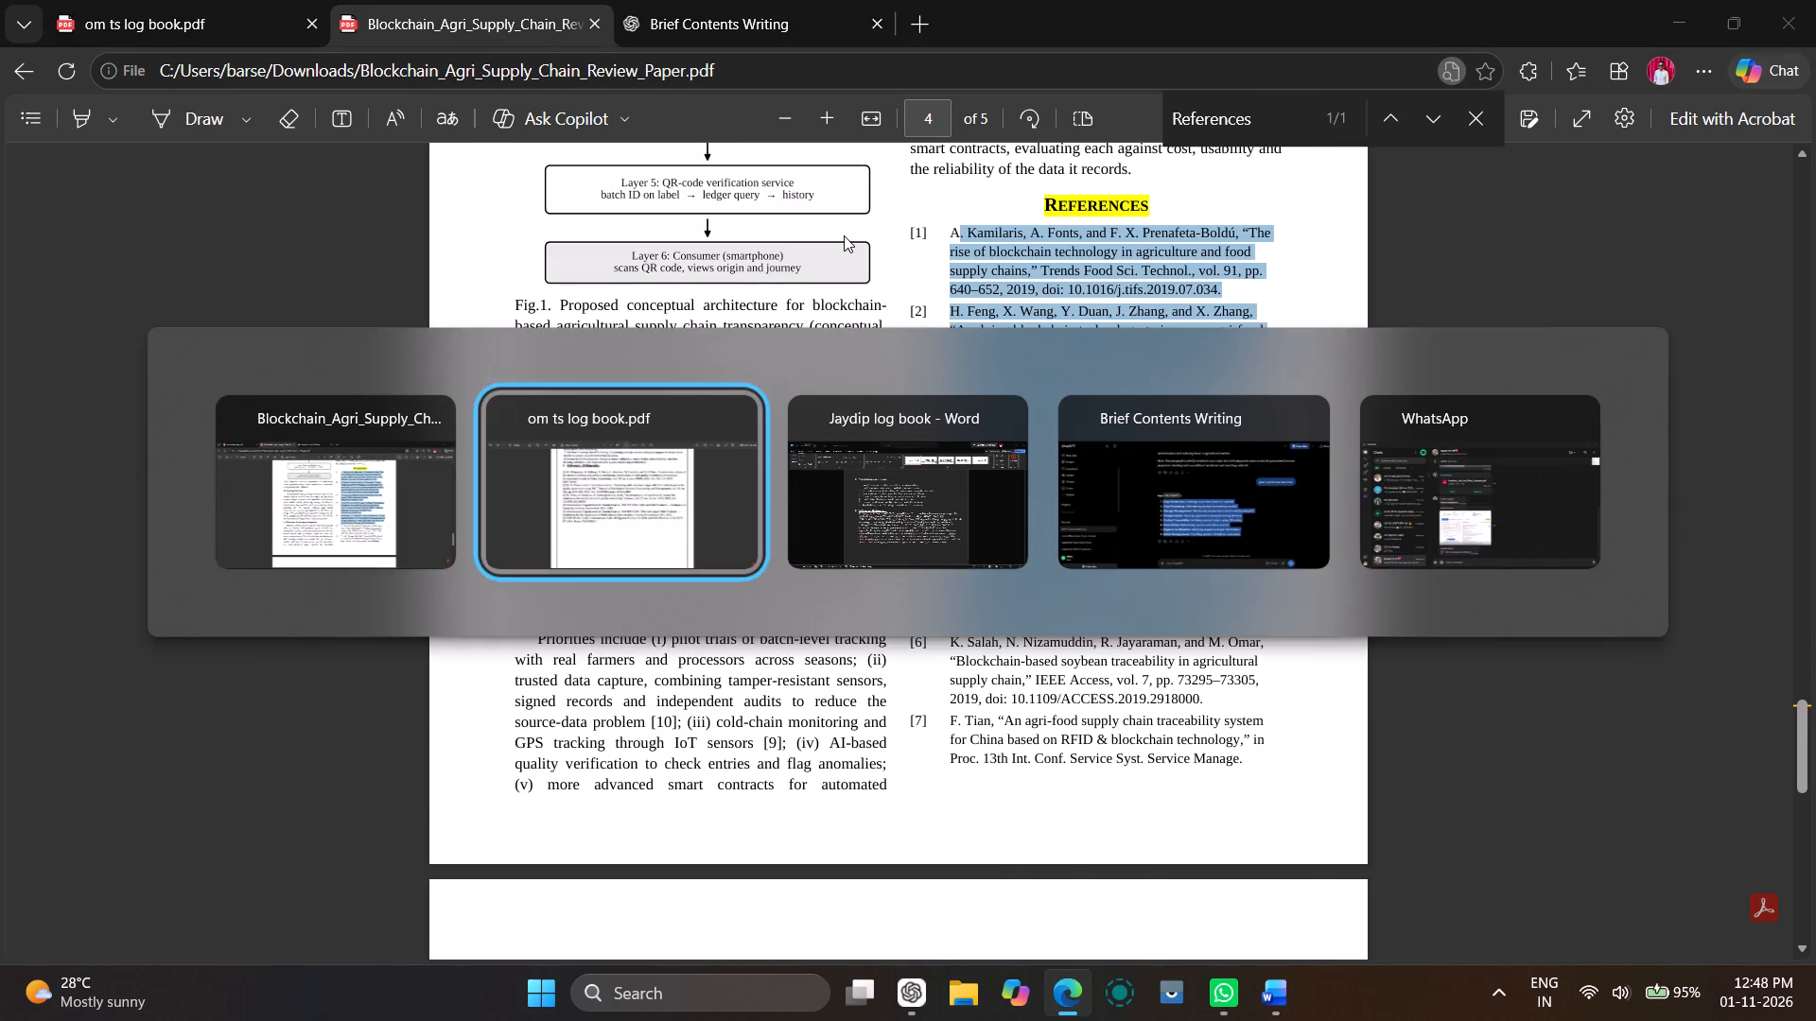
key(alt+Tab)
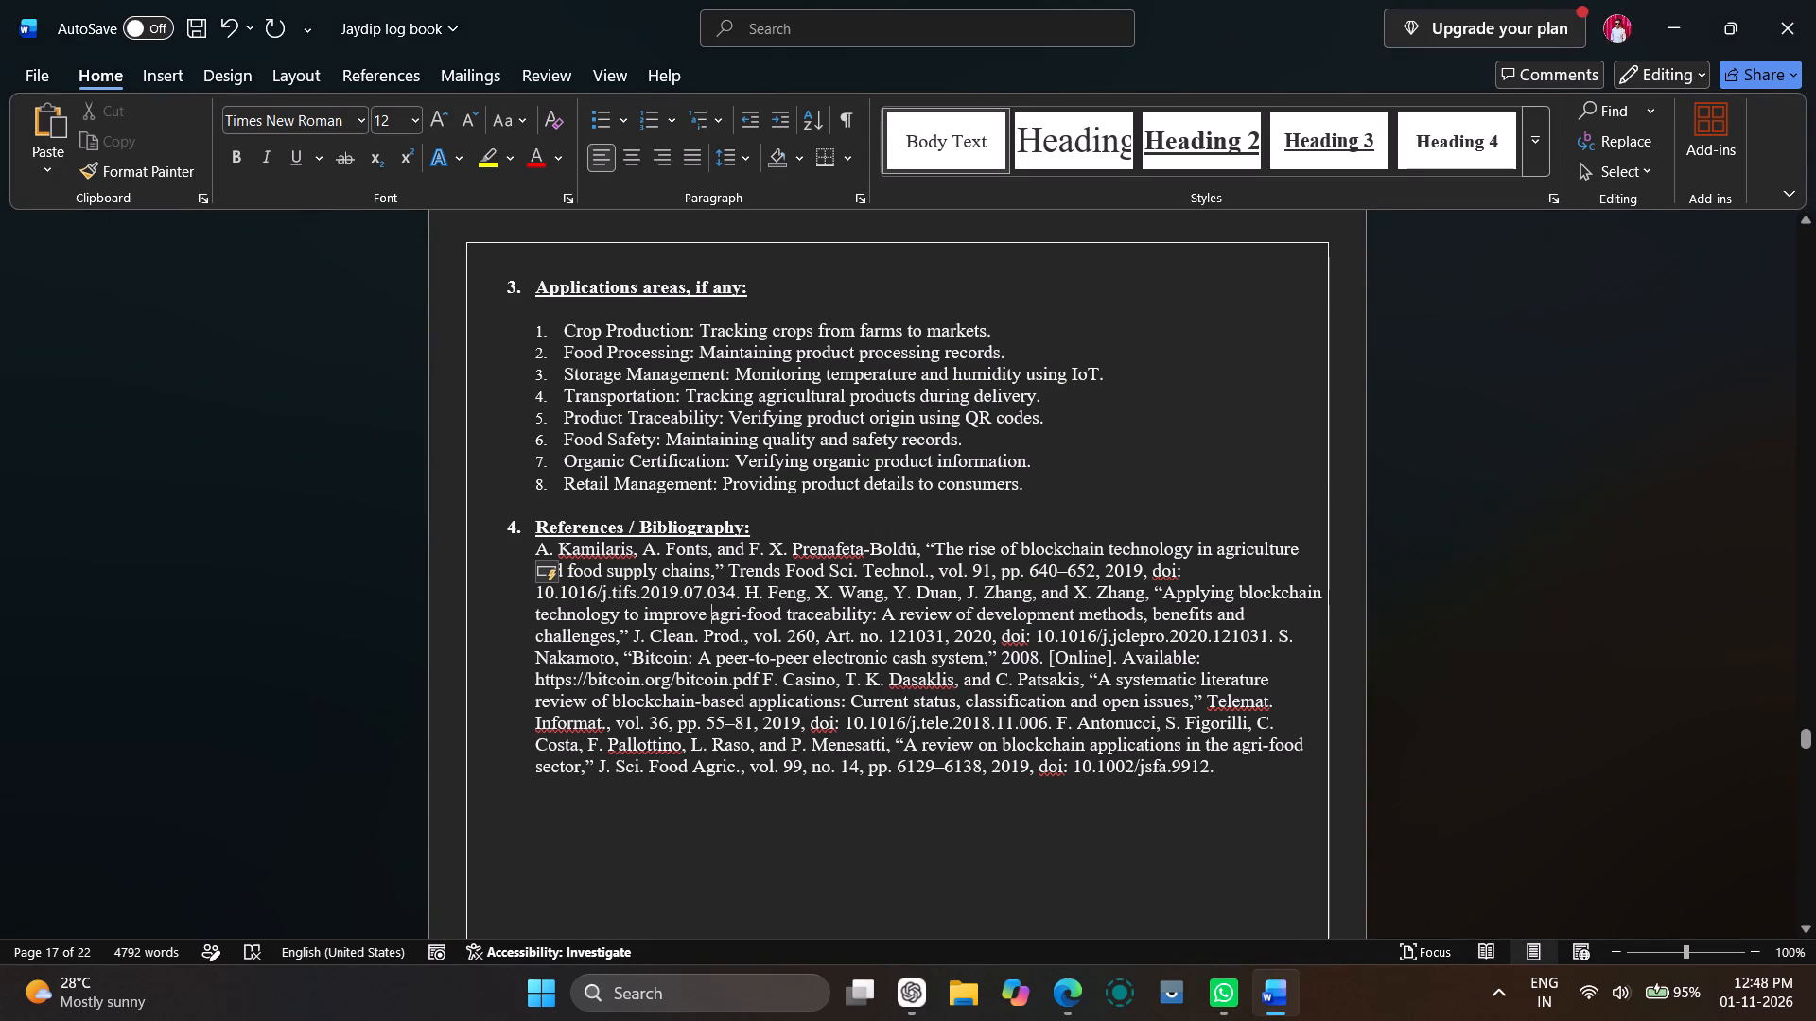
Insert "1]" in front of the first reference under "References / Bibliography:".
click(531, 549)
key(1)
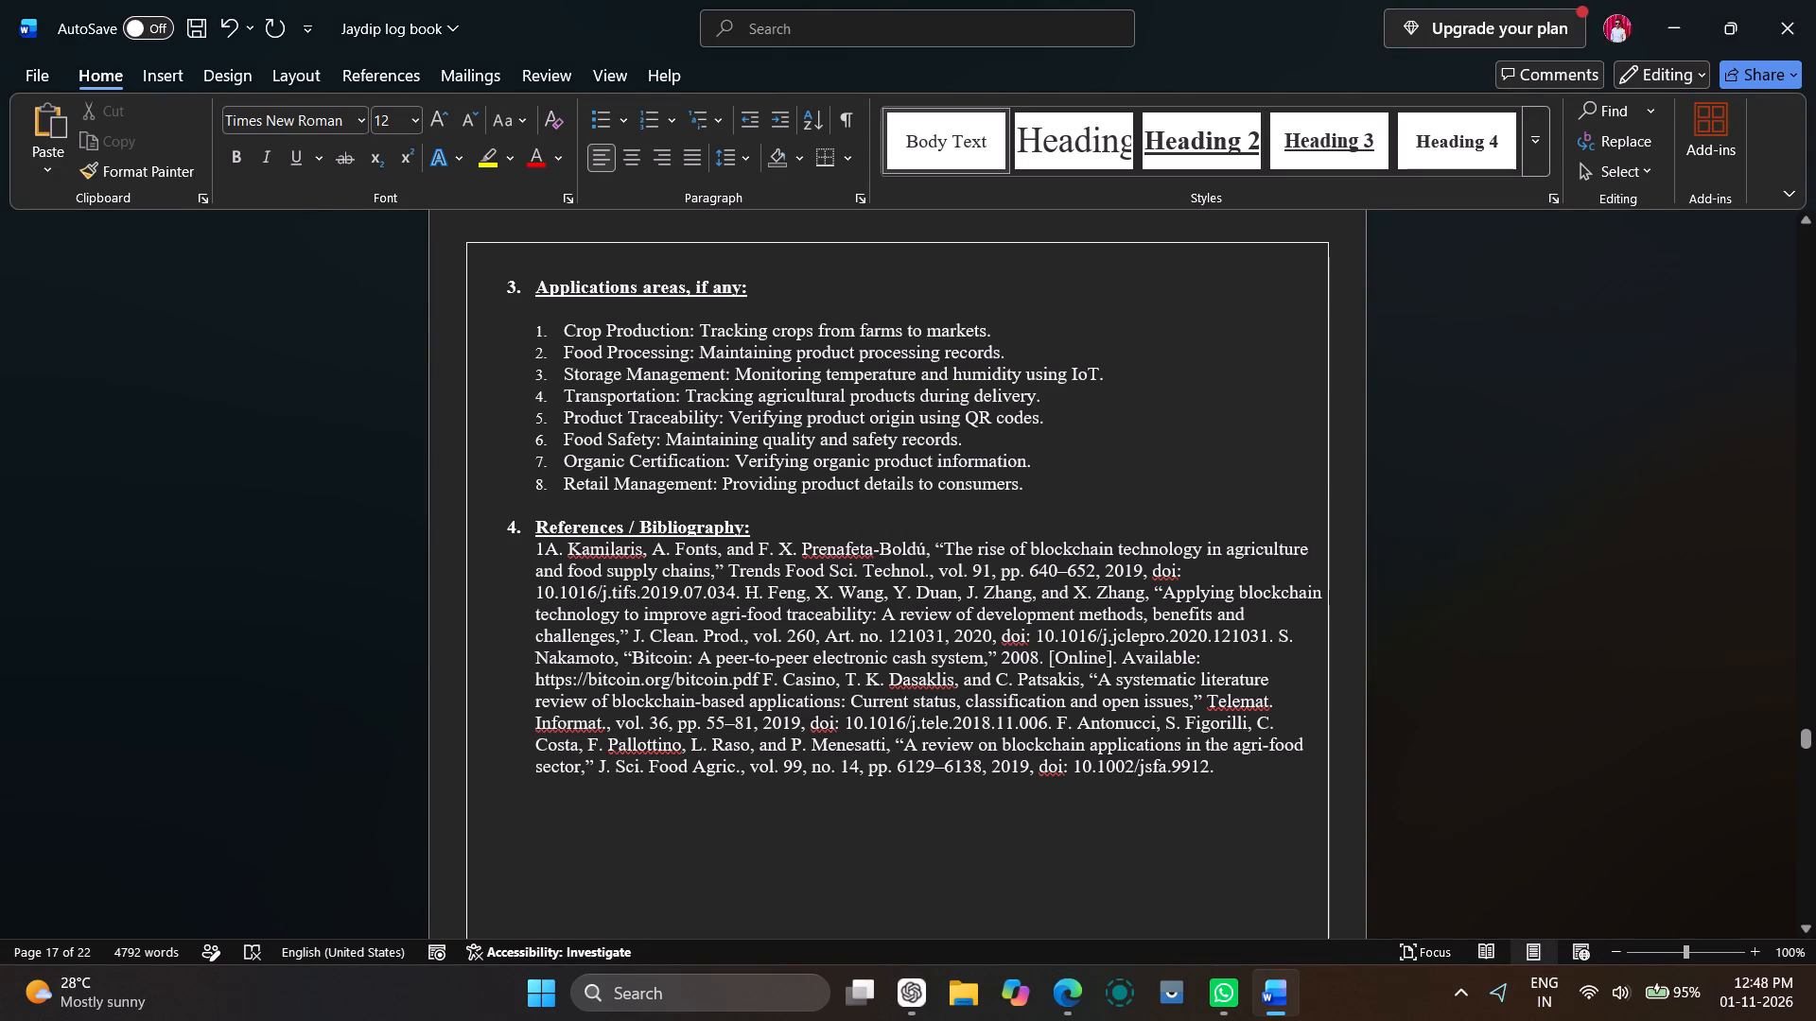
key(shift+braceright)
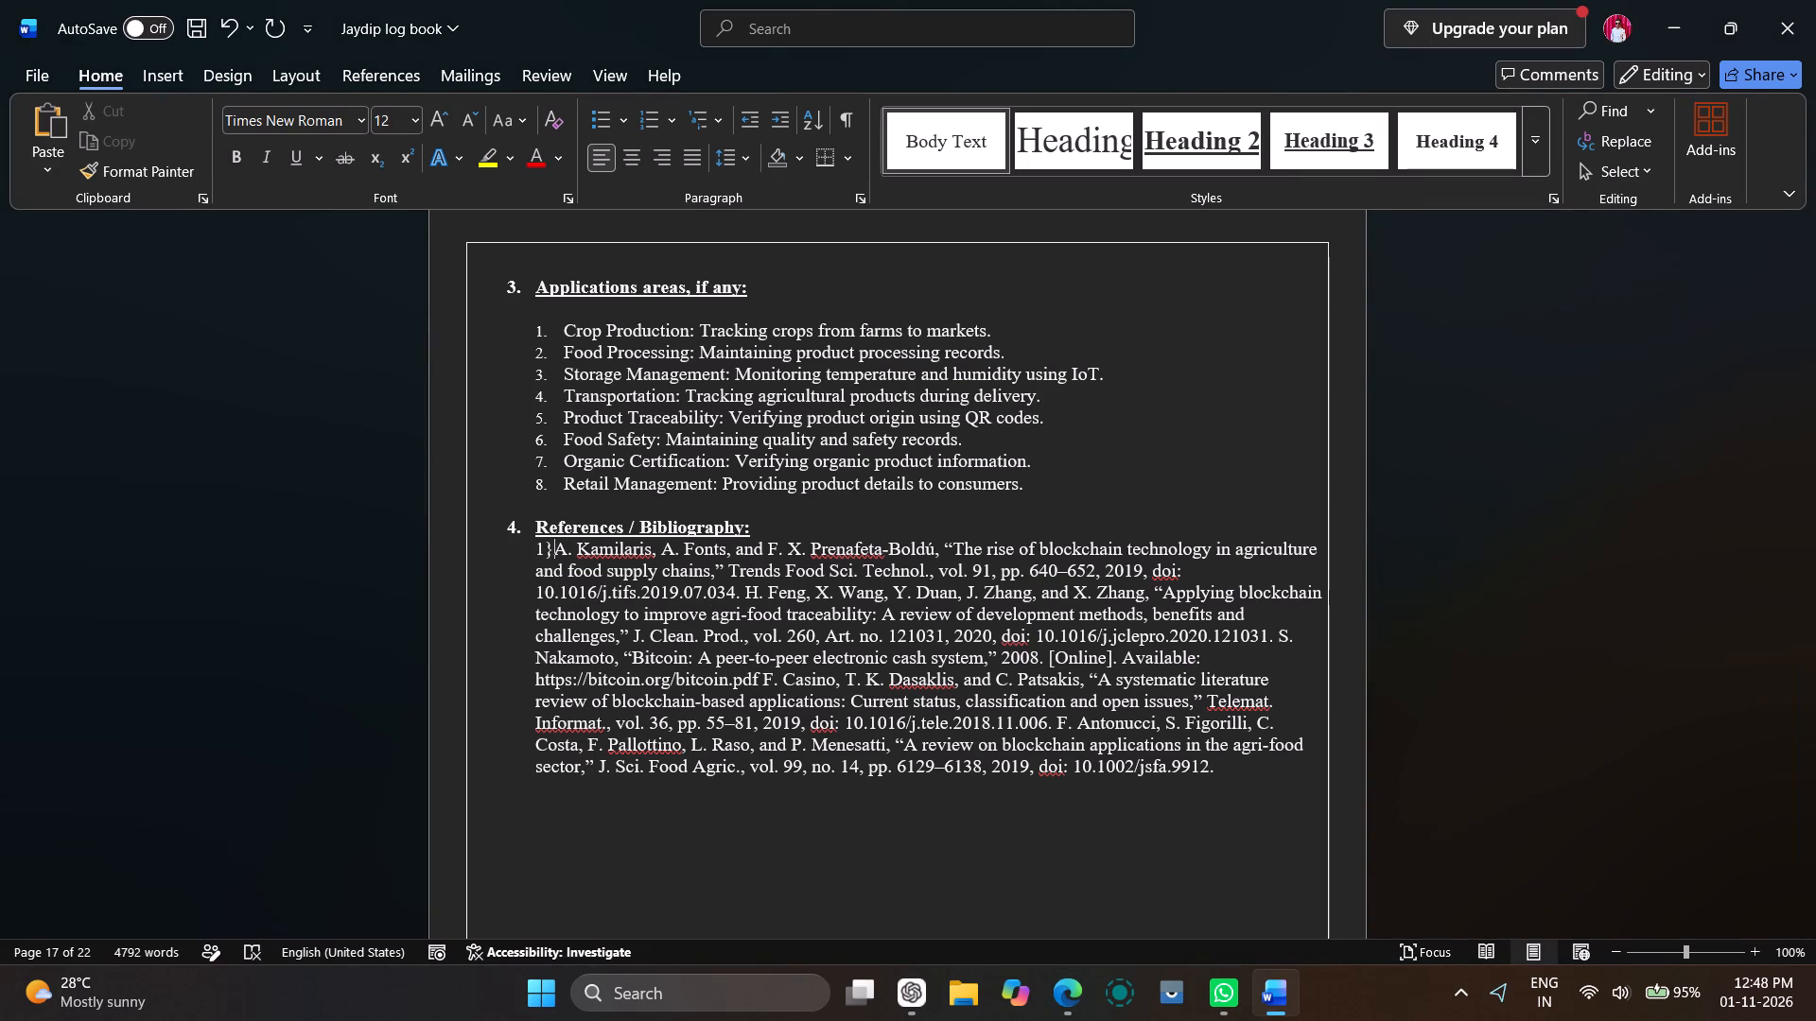
key(BackSpace)
key(bracketright)
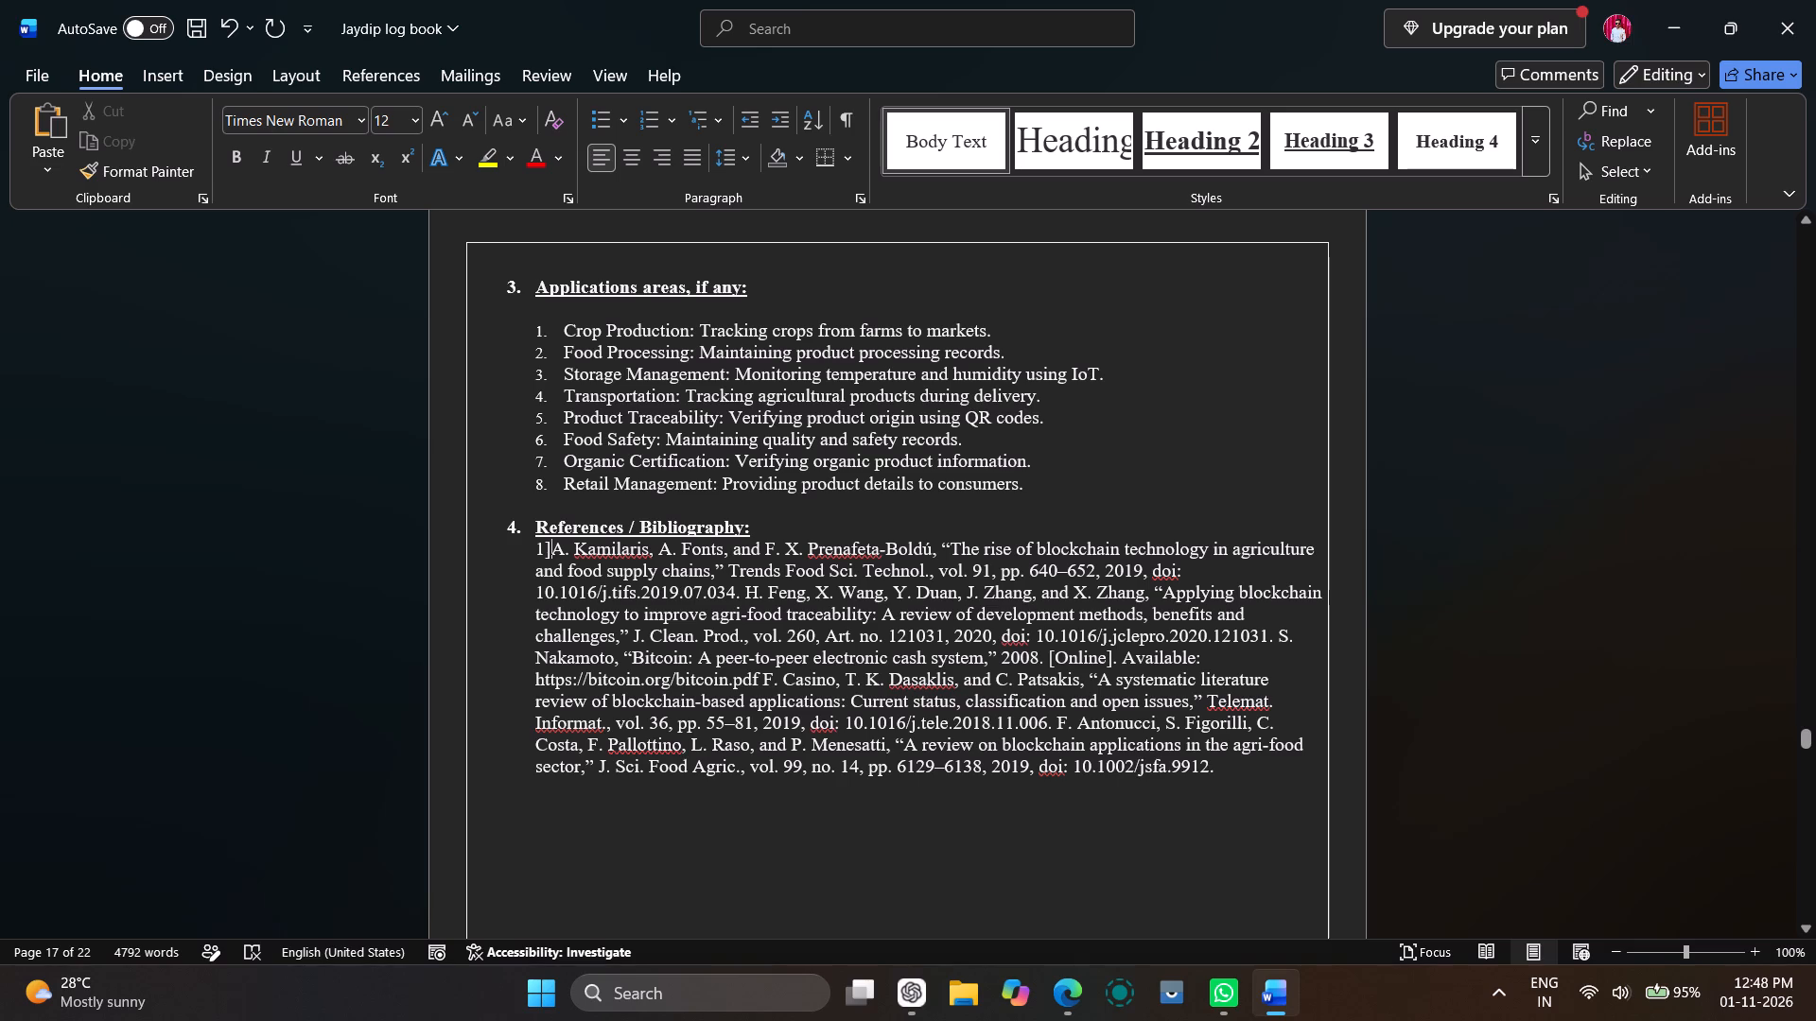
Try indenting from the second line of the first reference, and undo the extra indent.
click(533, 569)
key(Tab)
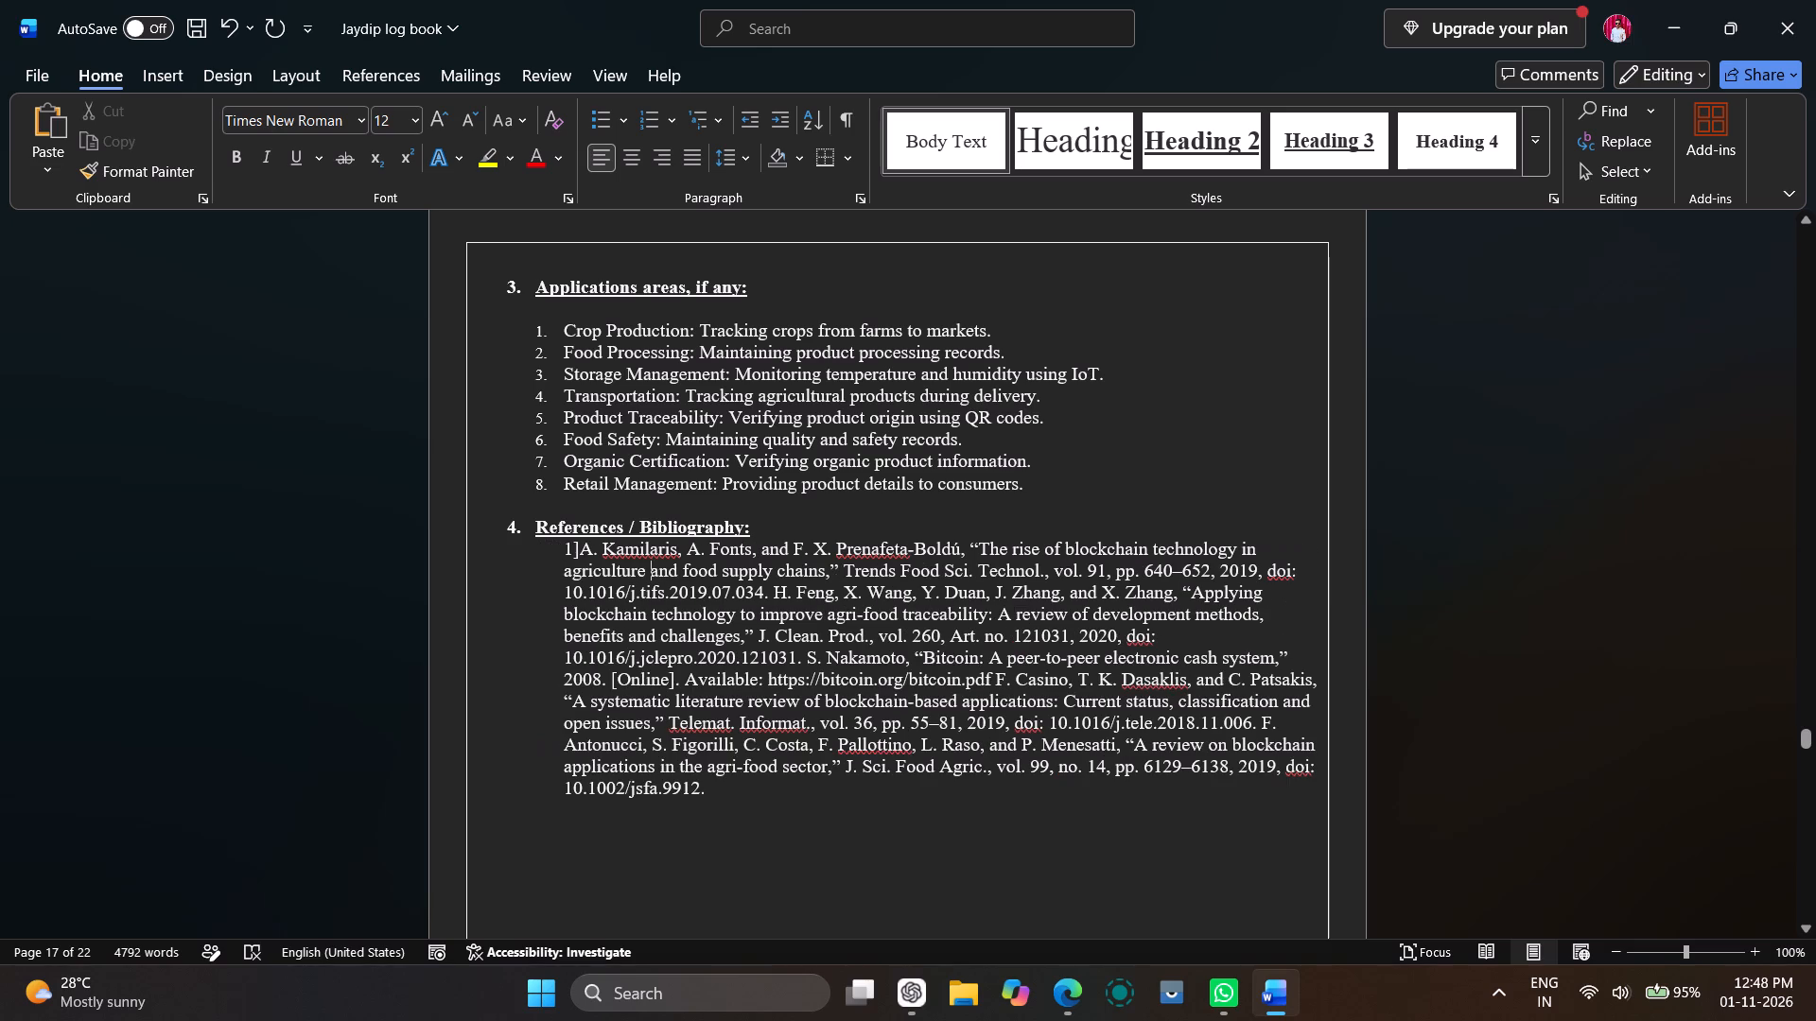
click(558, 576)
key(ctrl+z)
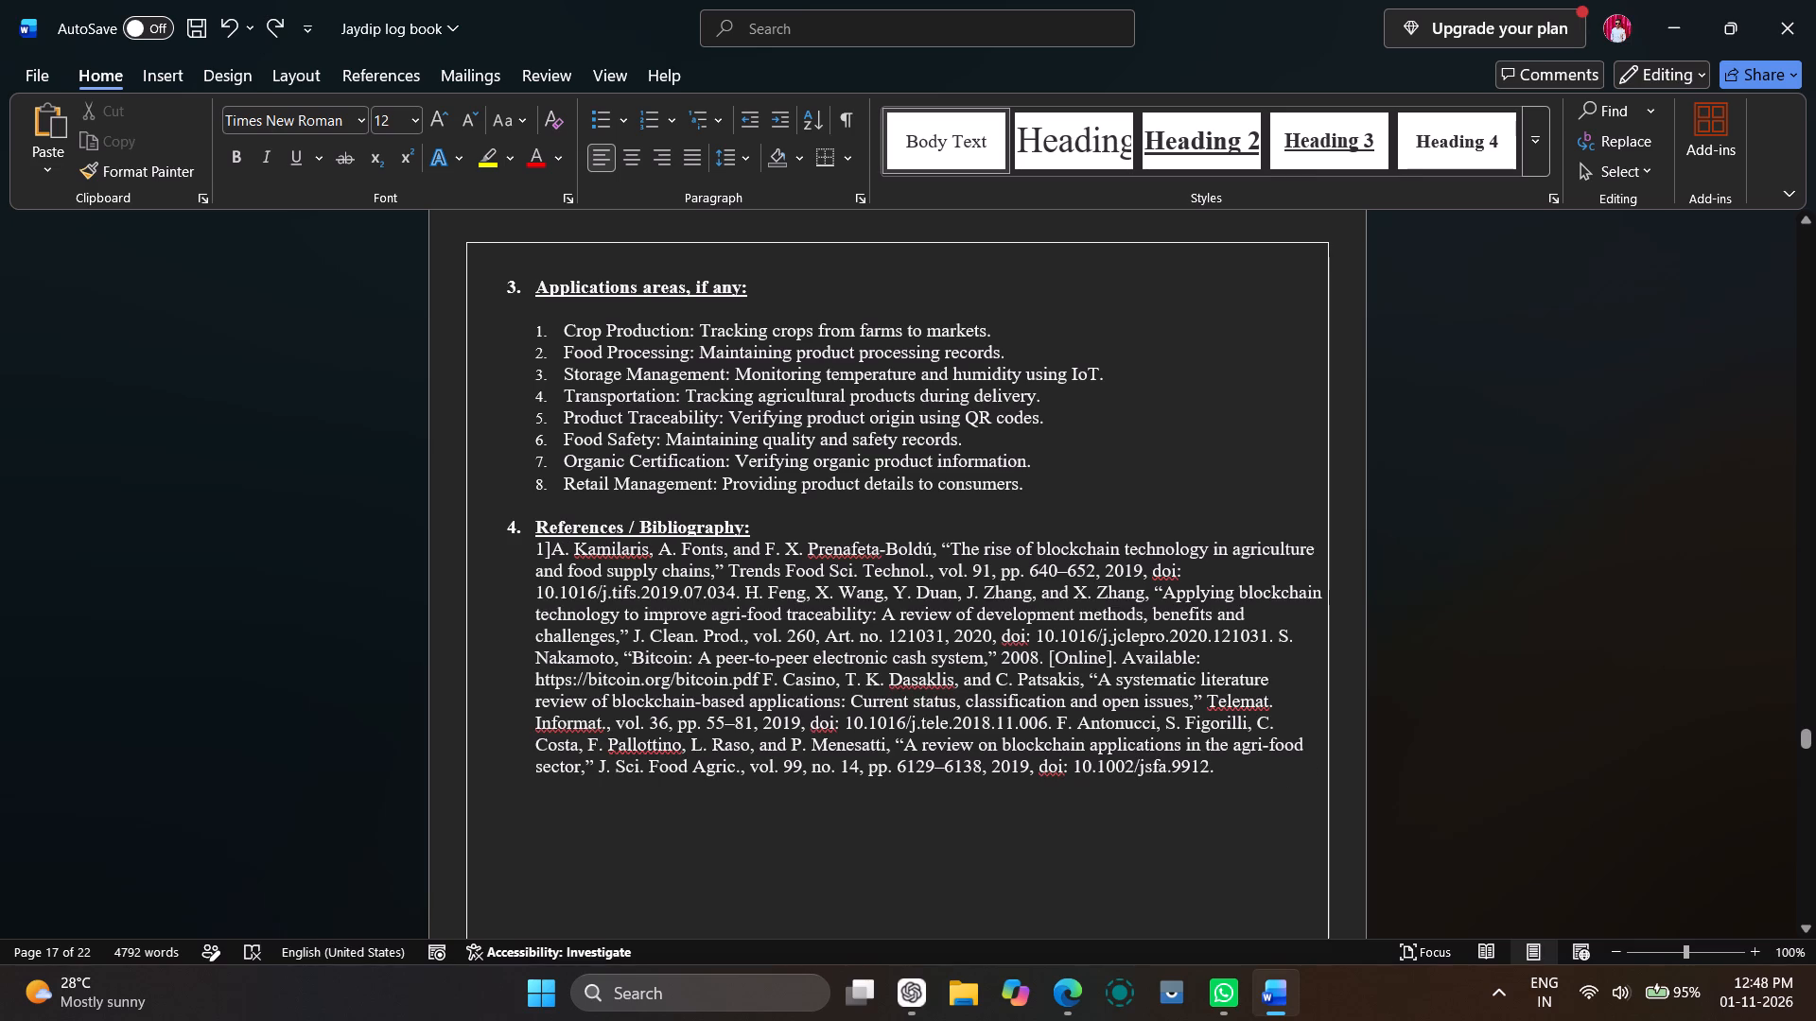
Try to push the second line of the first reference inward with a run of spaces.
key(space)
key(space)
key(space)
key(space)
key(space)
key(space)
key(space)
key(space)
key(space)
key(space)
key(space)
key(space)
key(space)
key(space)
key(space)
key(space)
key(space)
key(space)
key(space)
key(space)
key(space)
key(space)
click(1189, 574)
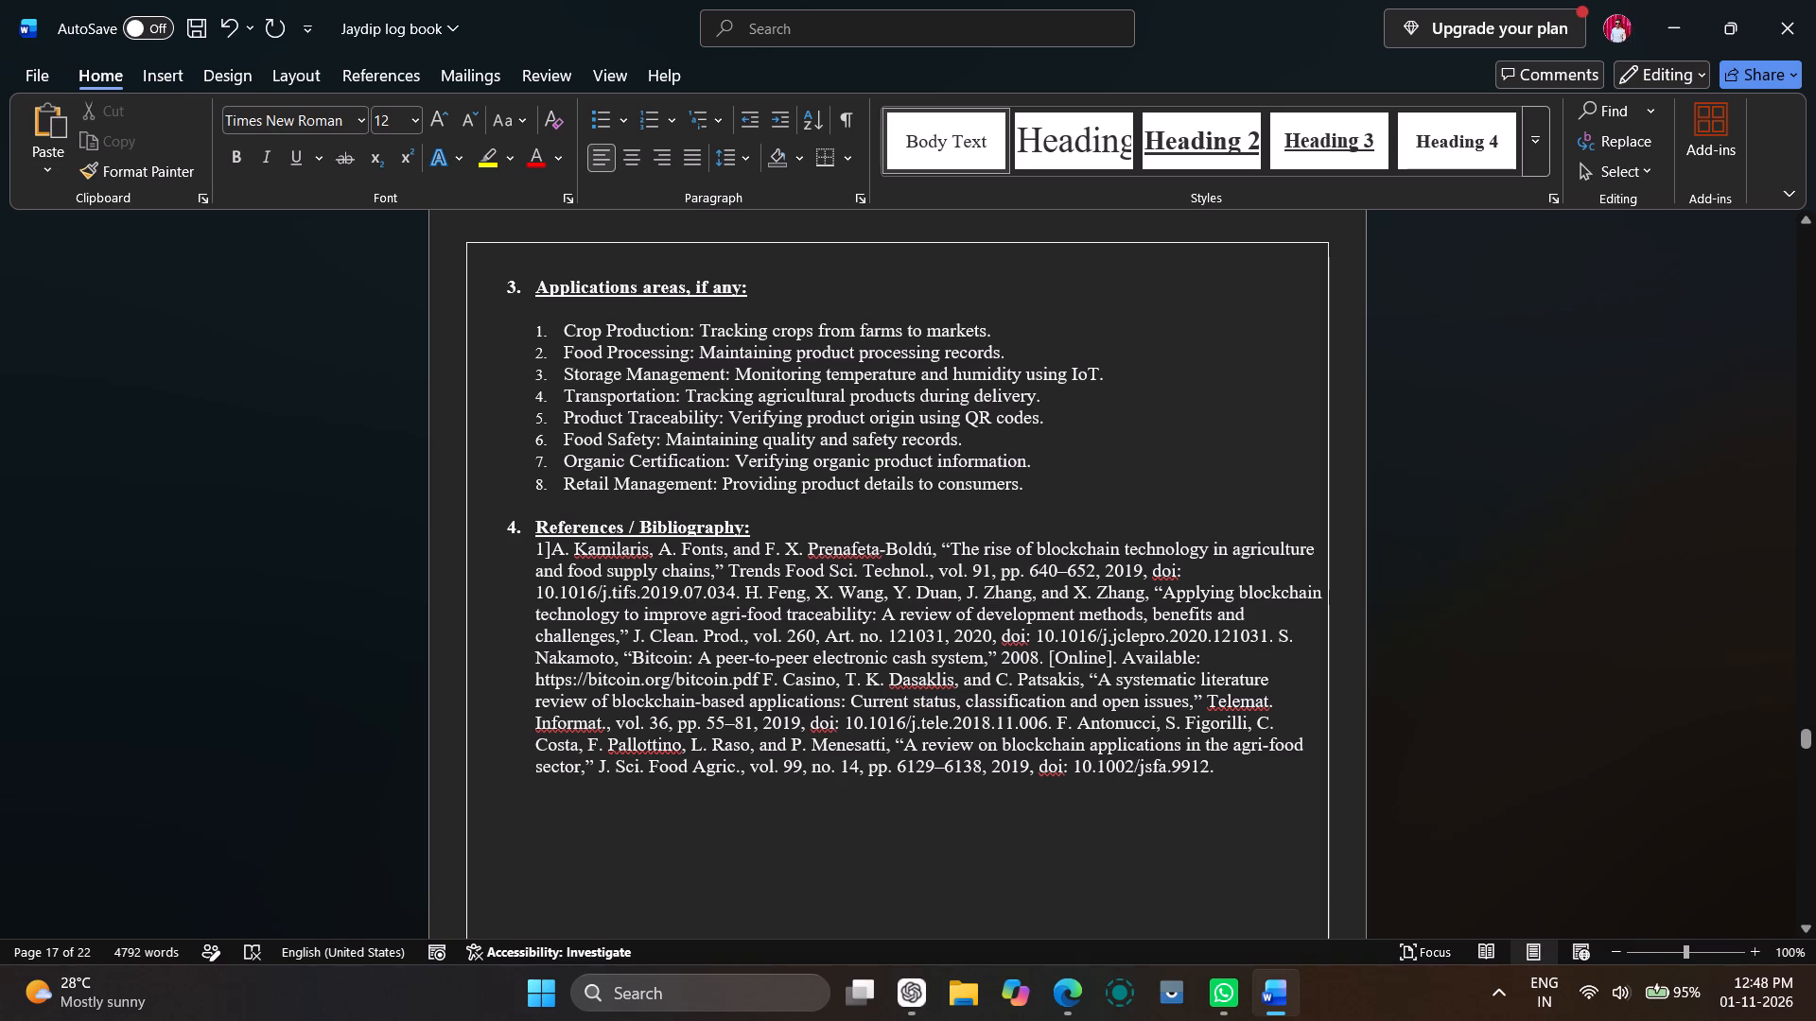
Using the review paper's reference list as a guide, start the second and third references on their own lines, without a leading space.
key(alt+Tab)
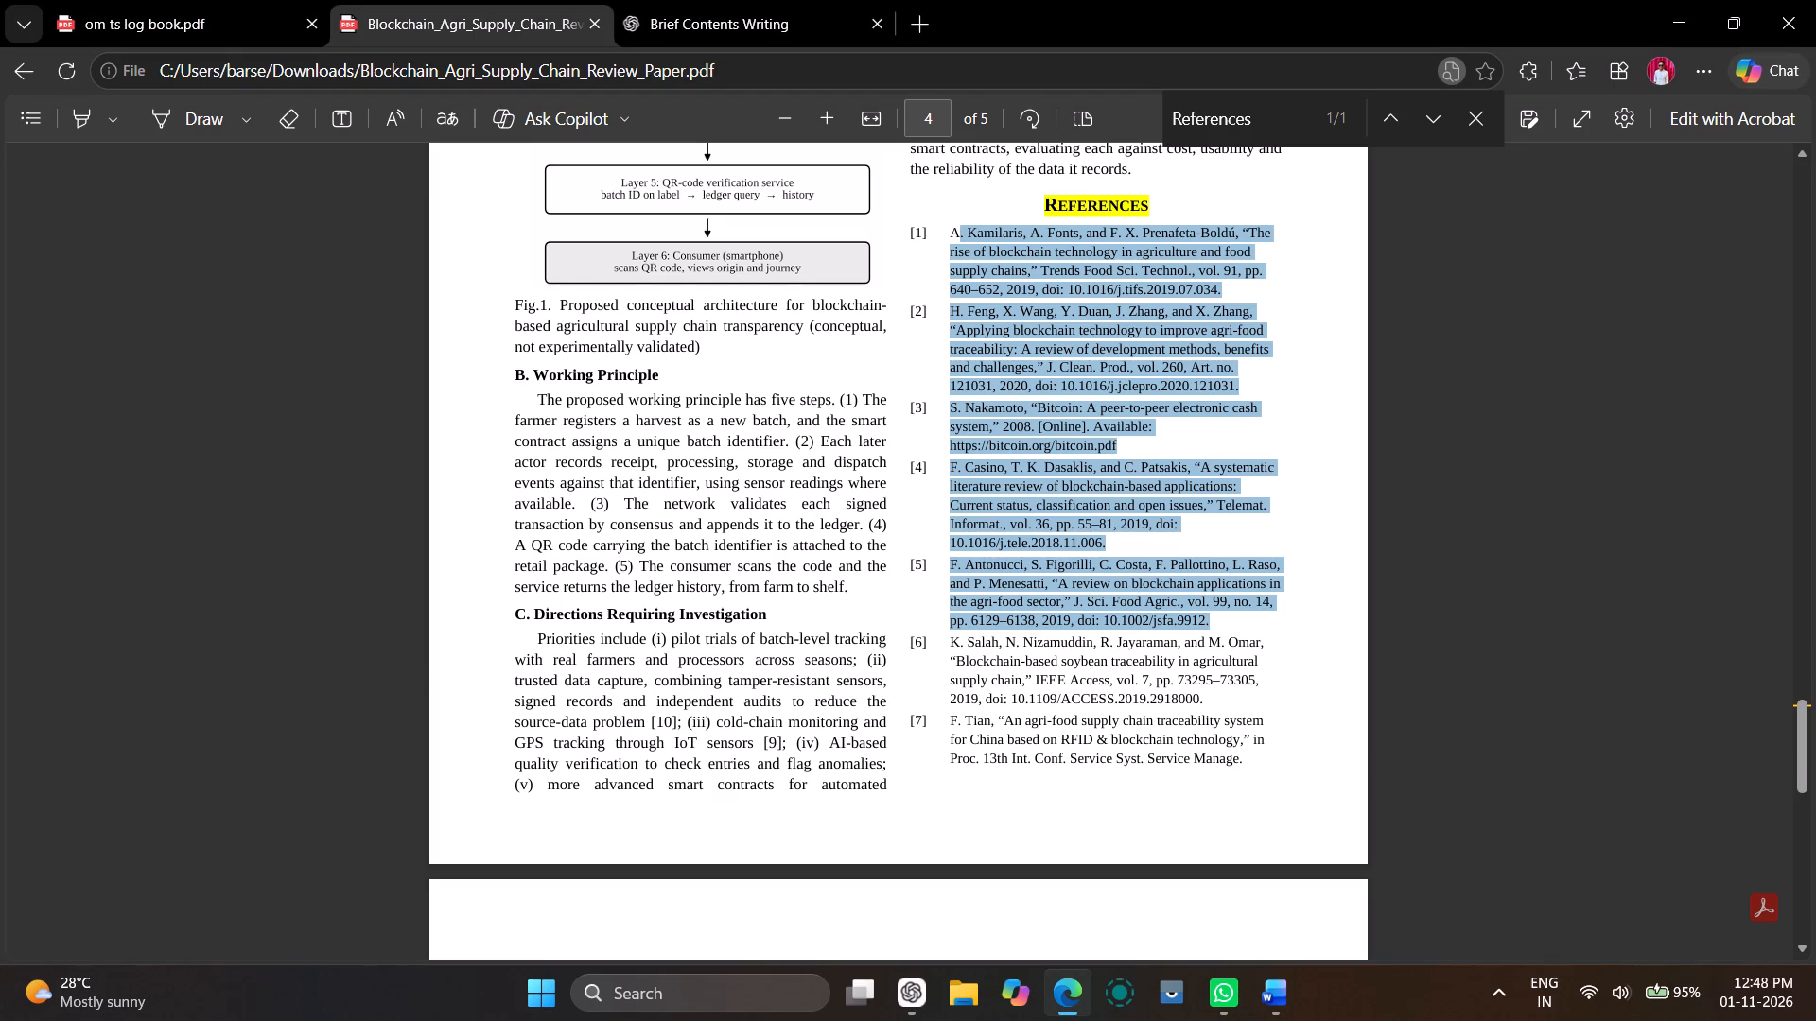
click(967, 307)
key(alt+Tab)
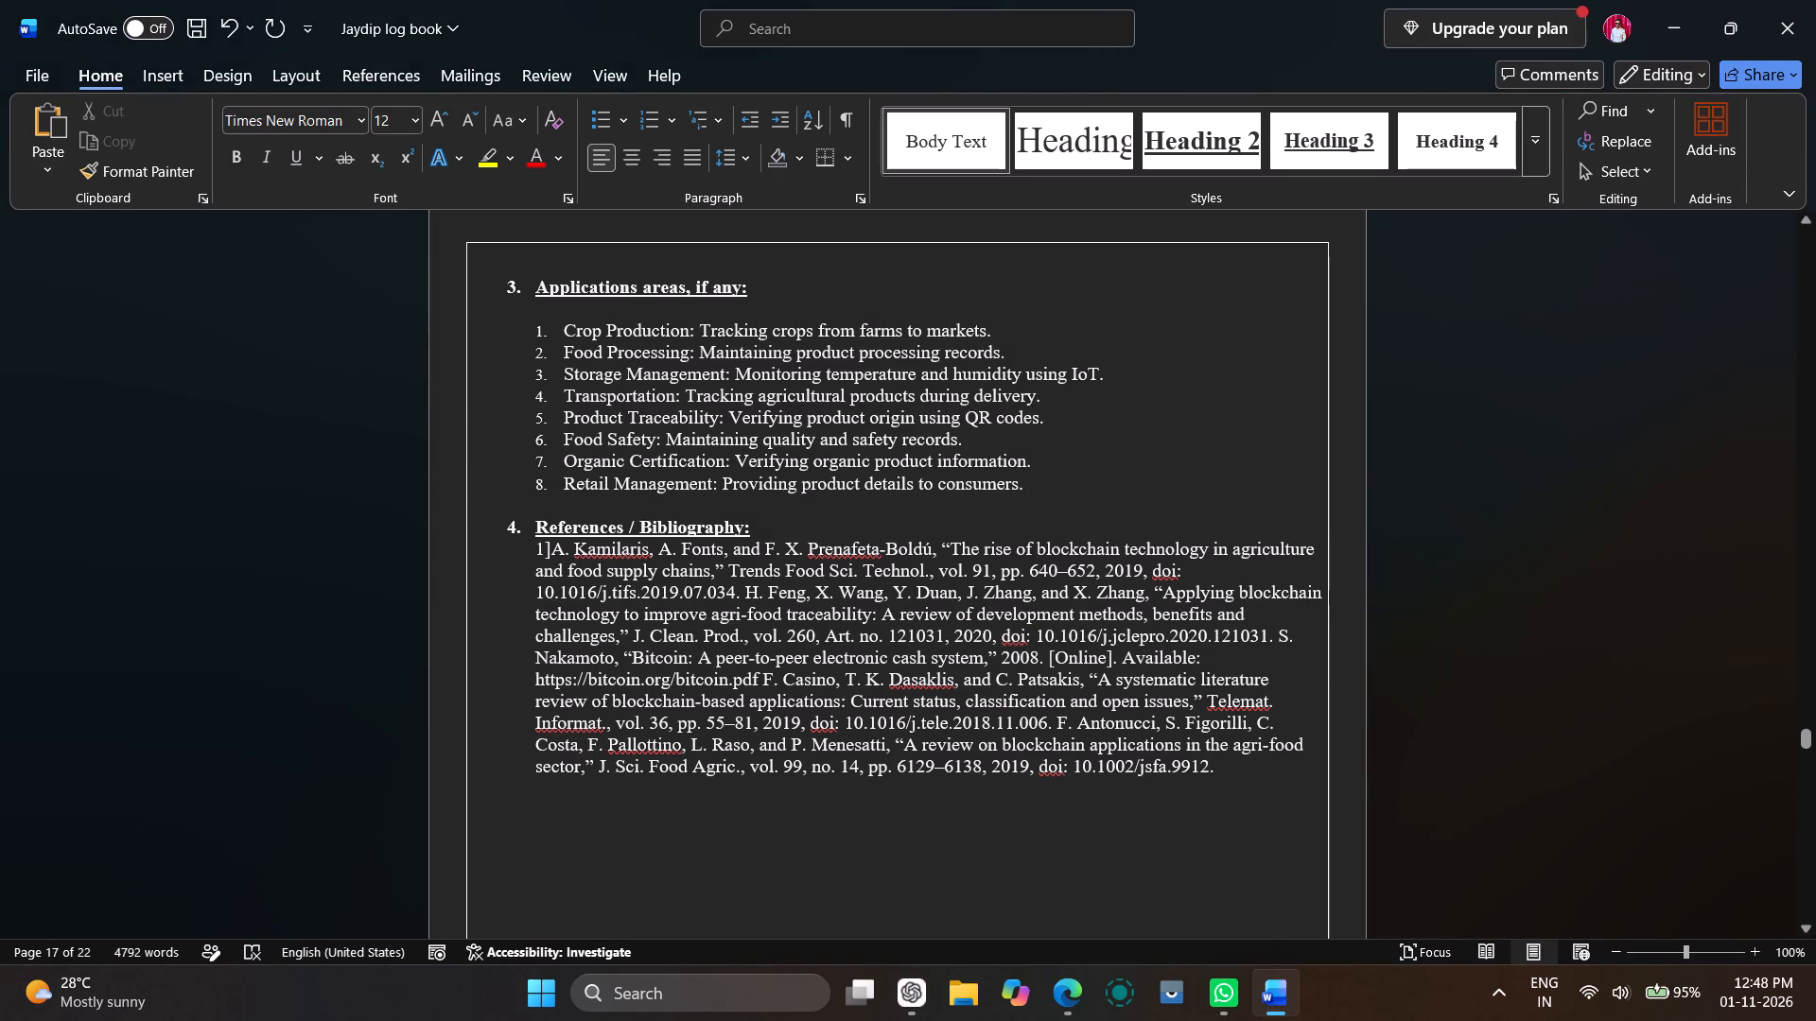
click(742, 595)
key(Return)
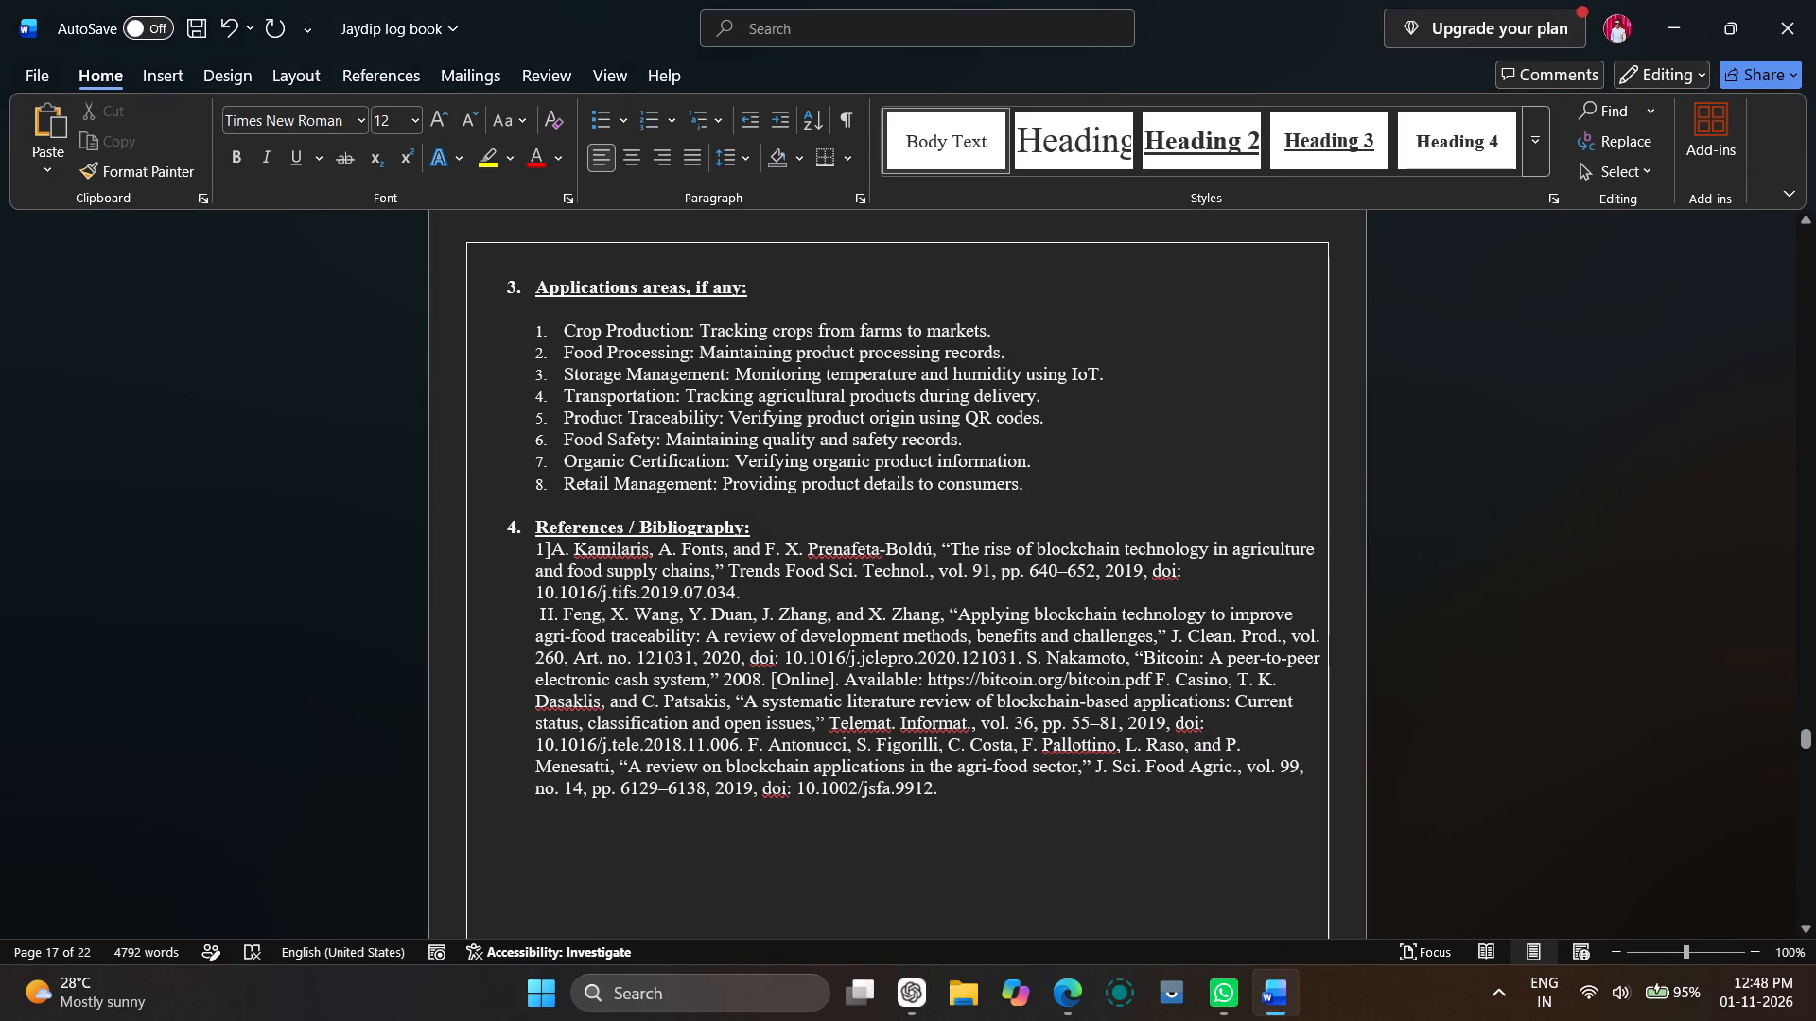
key(Delete)
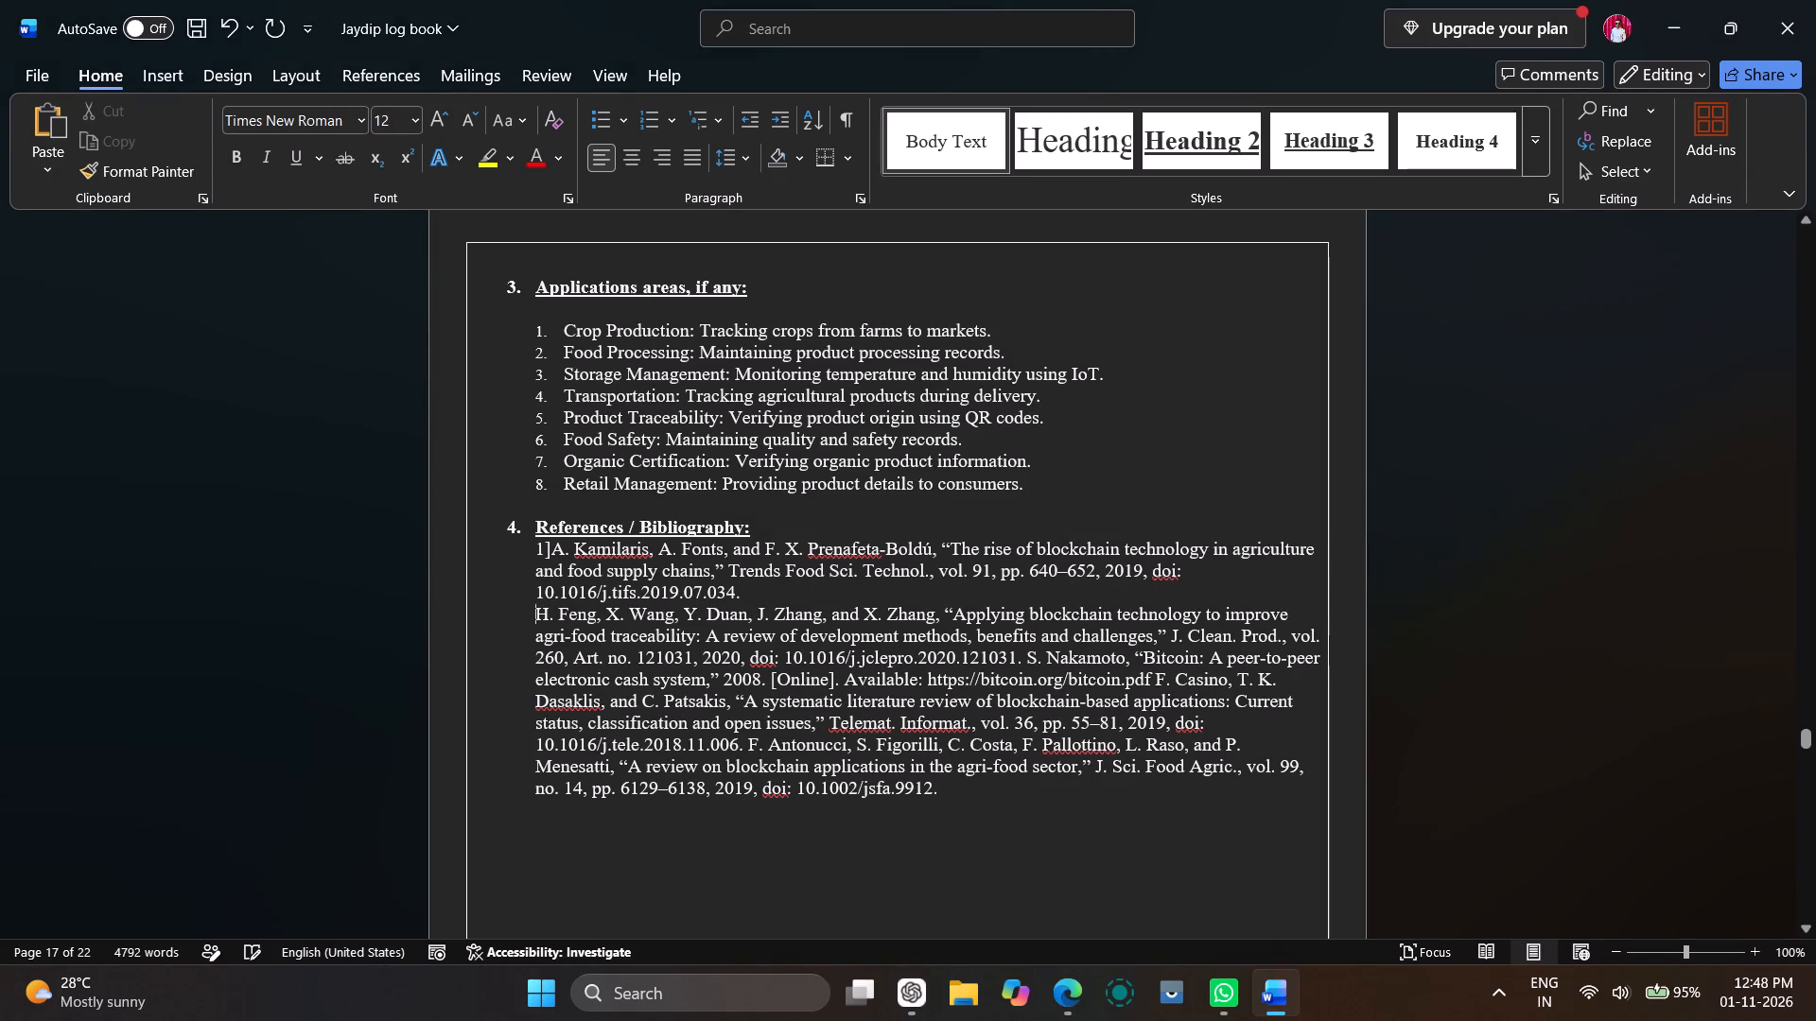
key(alt+Tab)
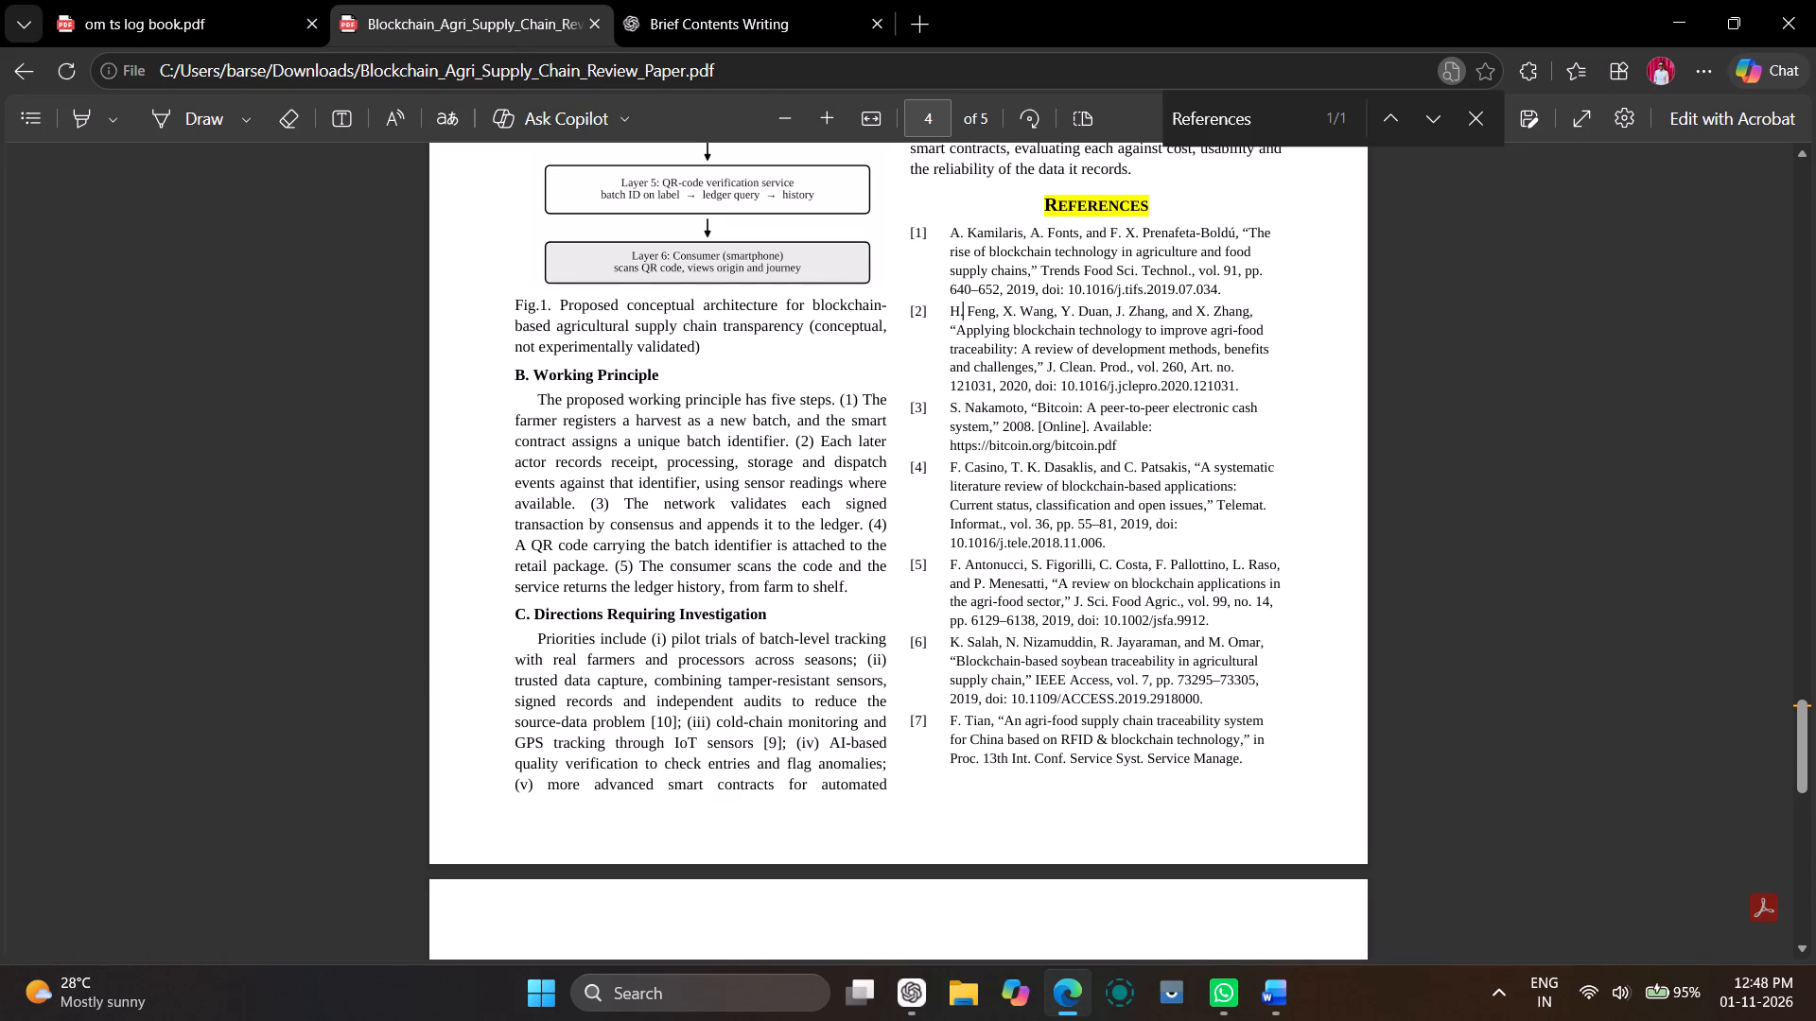
key(alt+Tab)
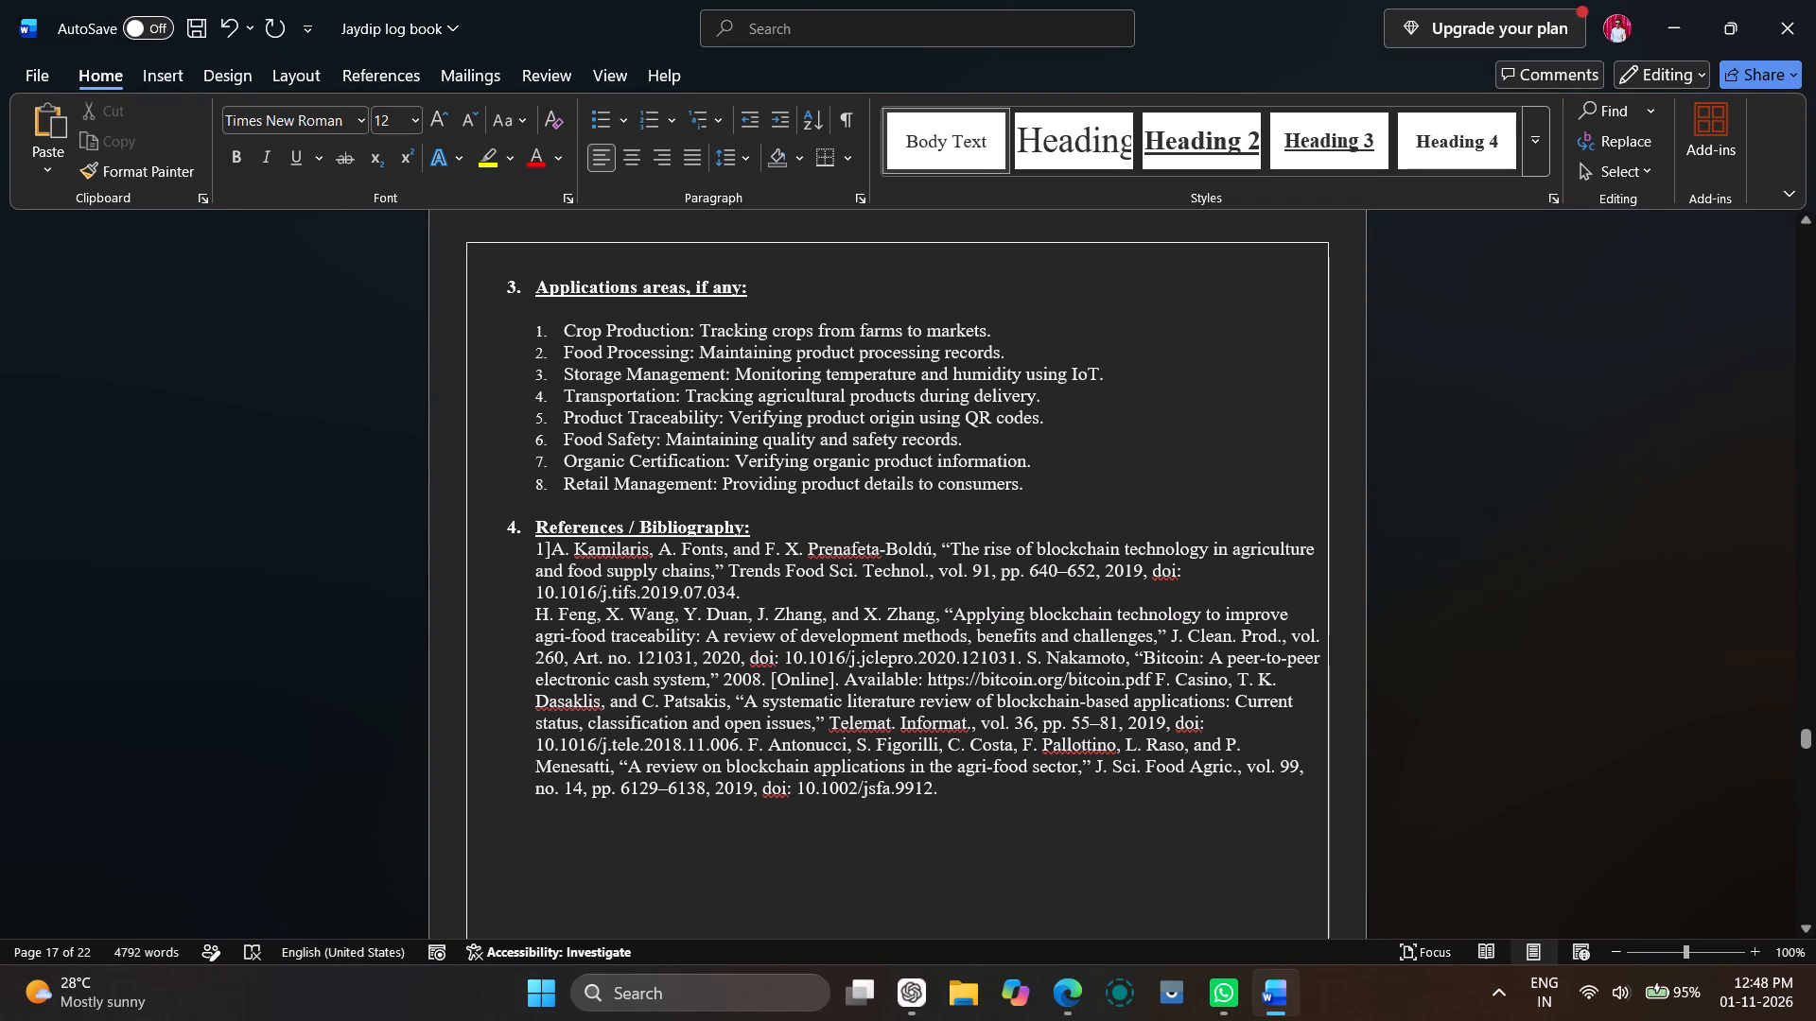
click(1021, 653)
key(Right)
key(Return)
Following the review paper's list, start the fourth and fifth references on their own lines, separating the bitcoin.pdf link from the fourth.
key(alt+Tab)
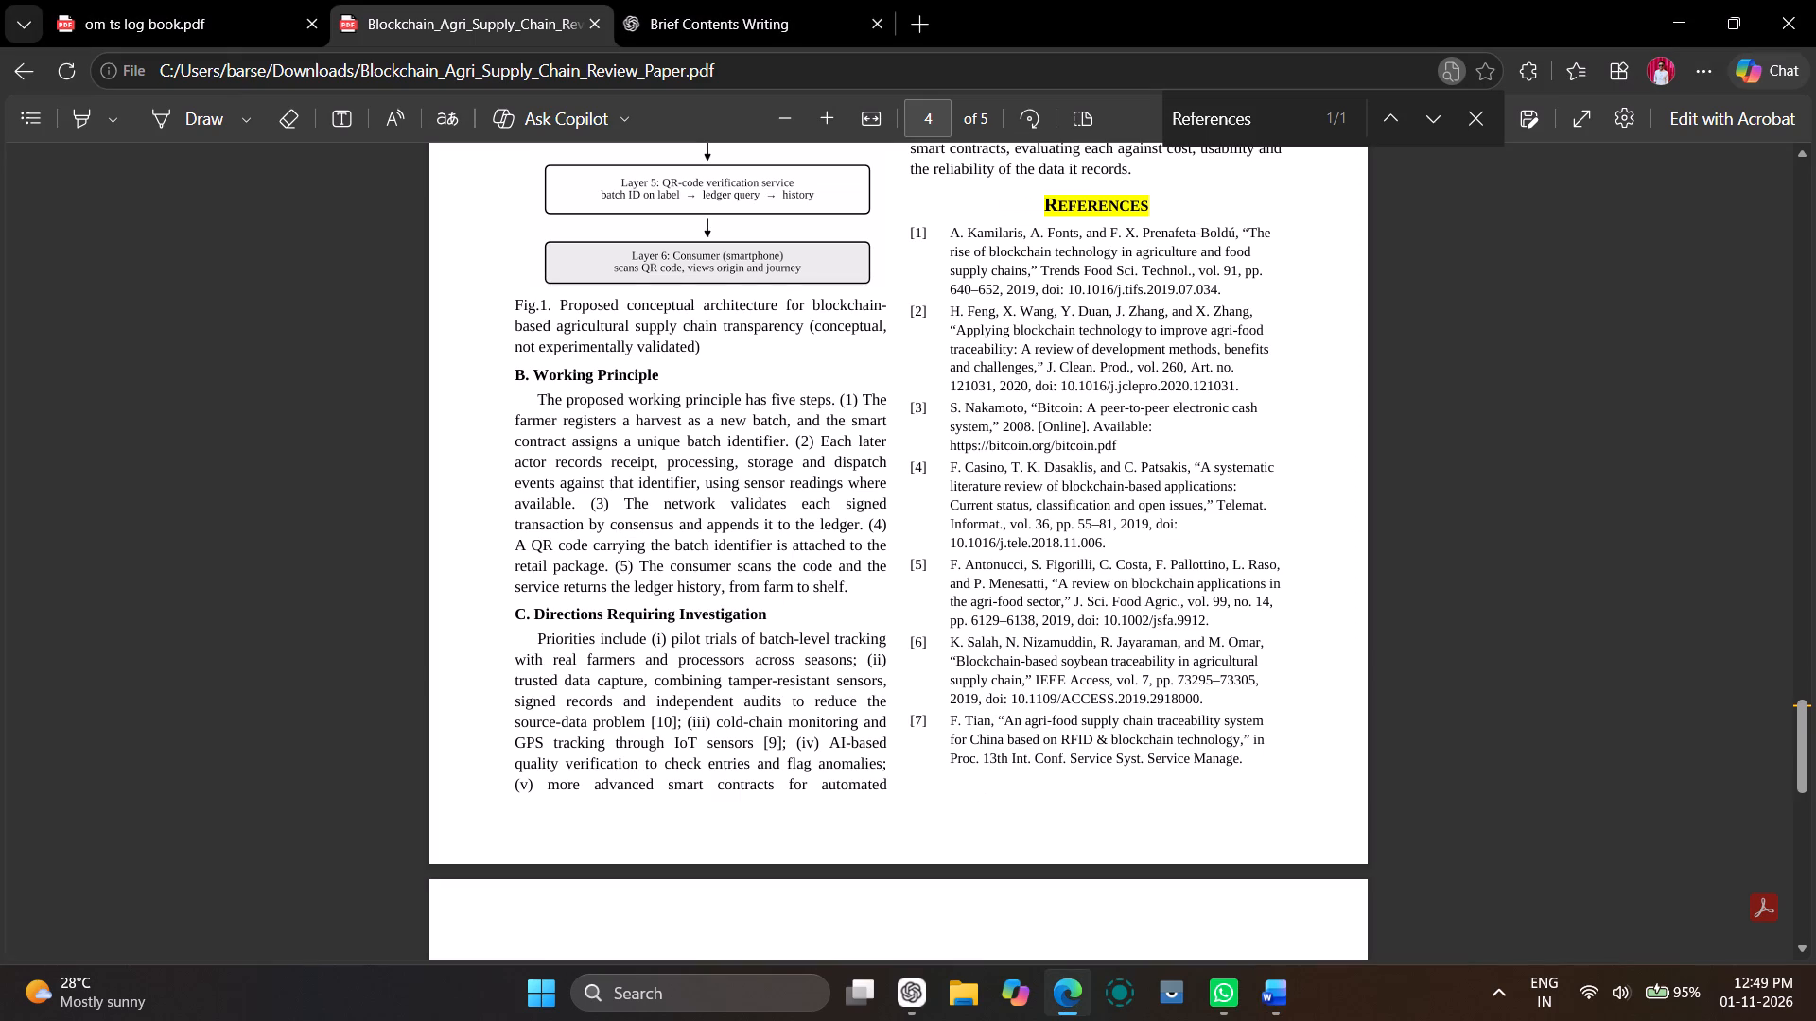
key(alt+Tab)
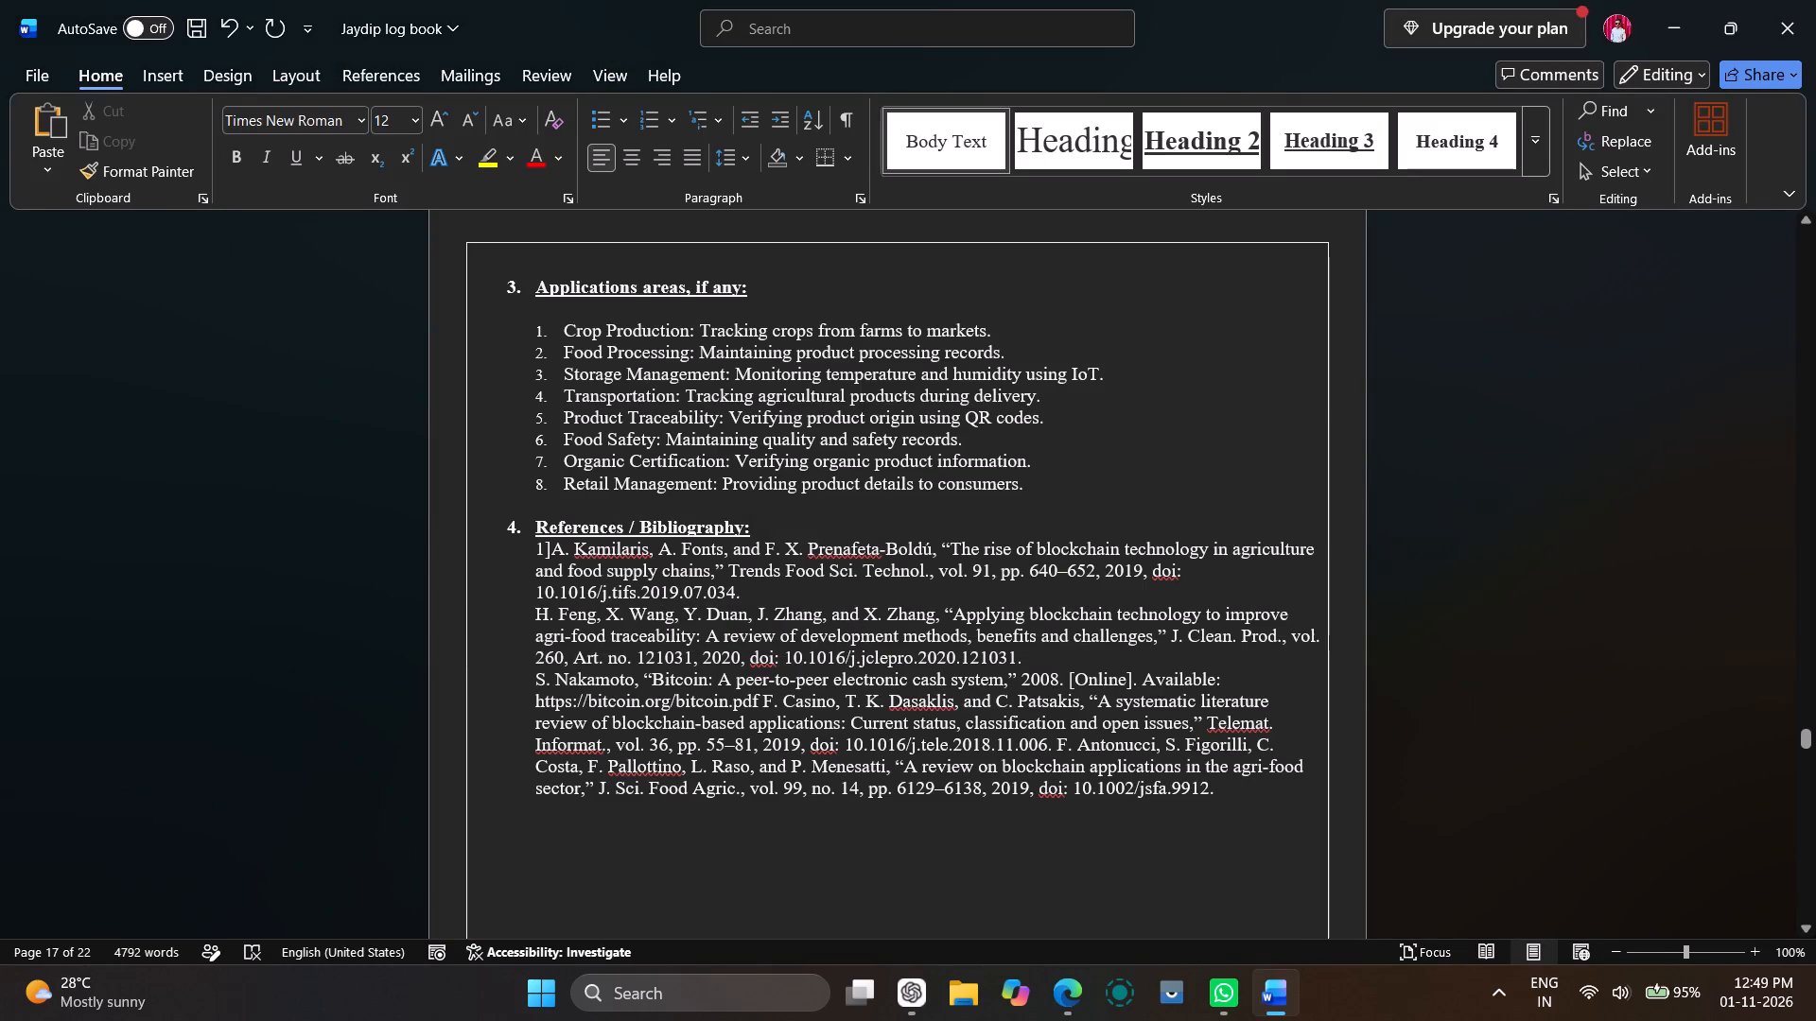
click(765, 704)
key(Return)
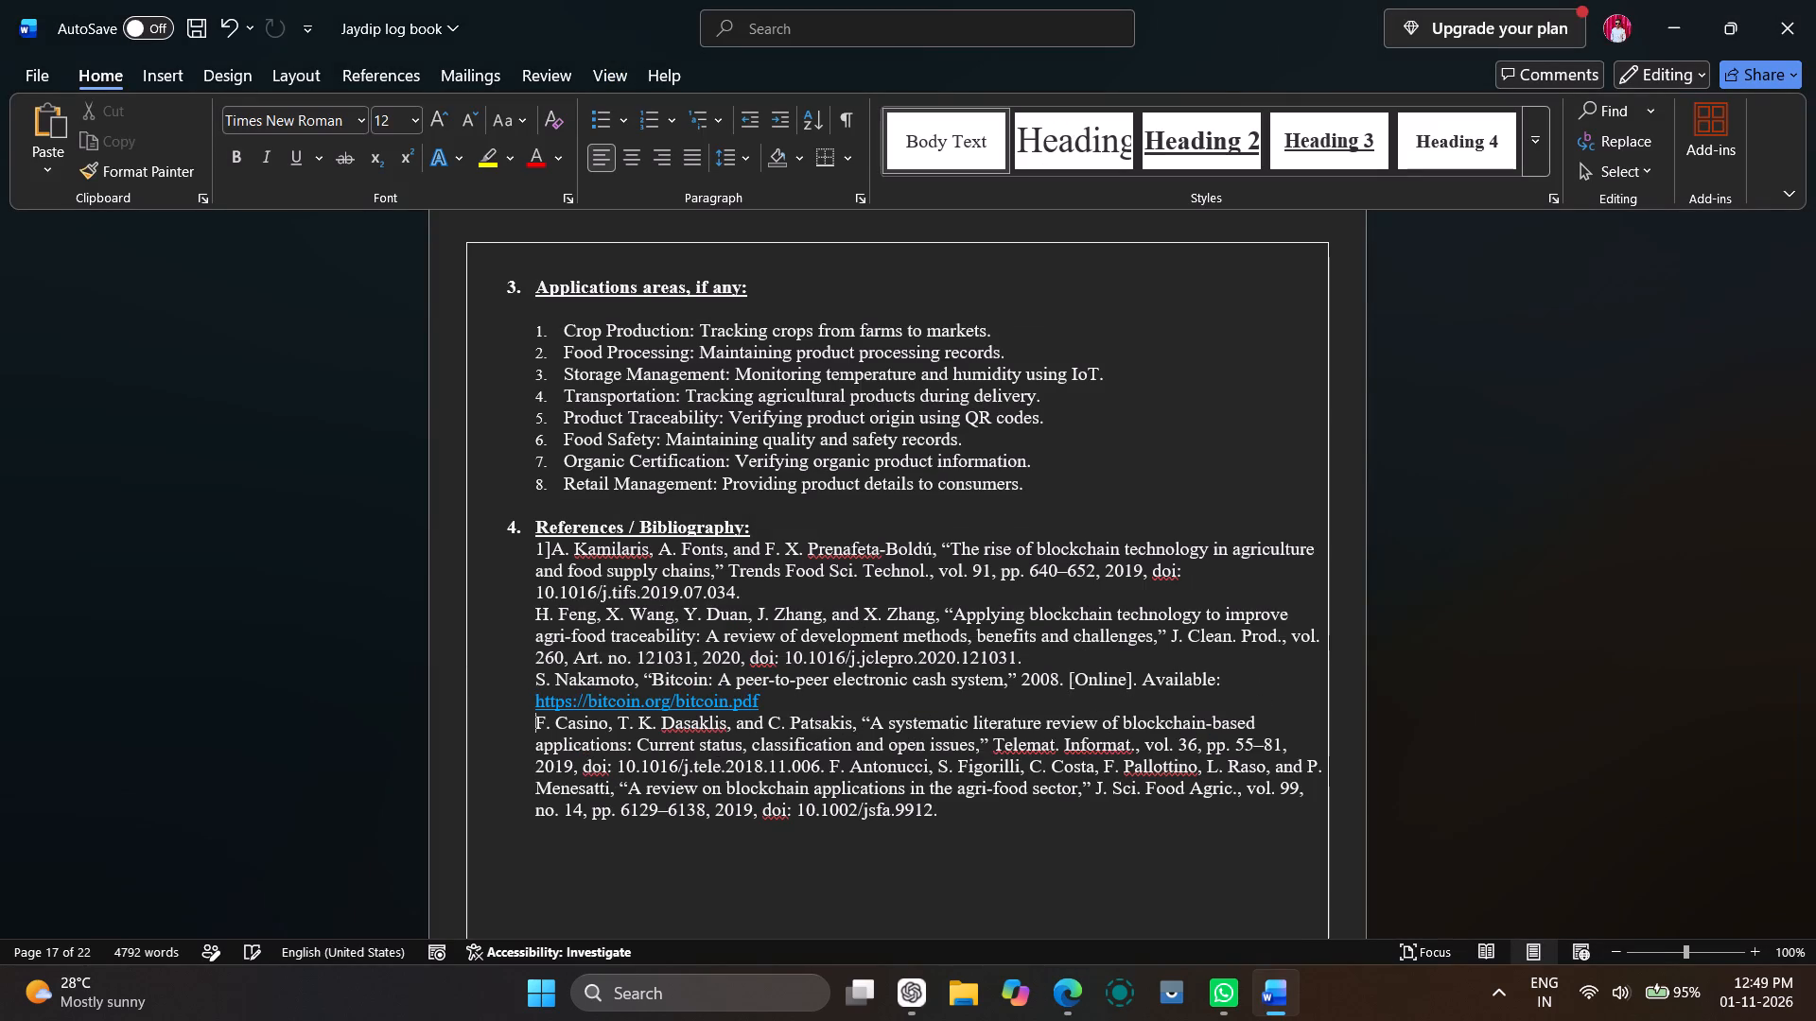
key(alt+Tab)
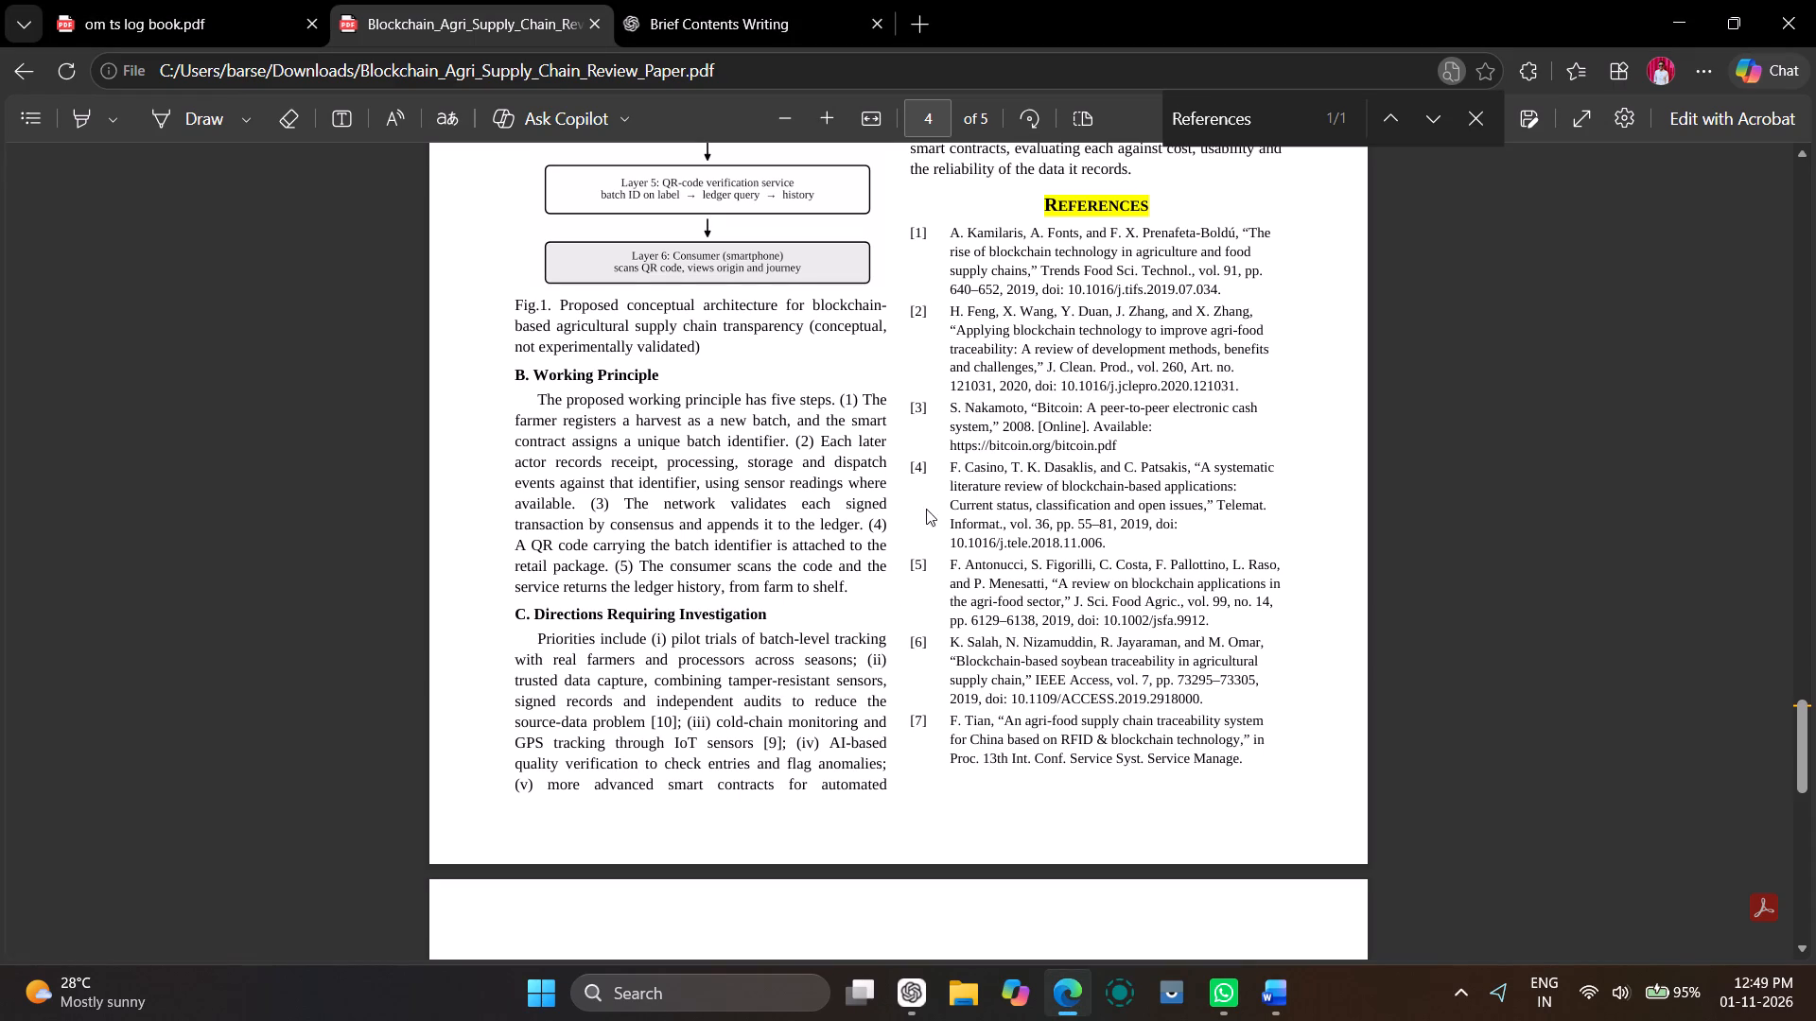
key(alt+Tab)
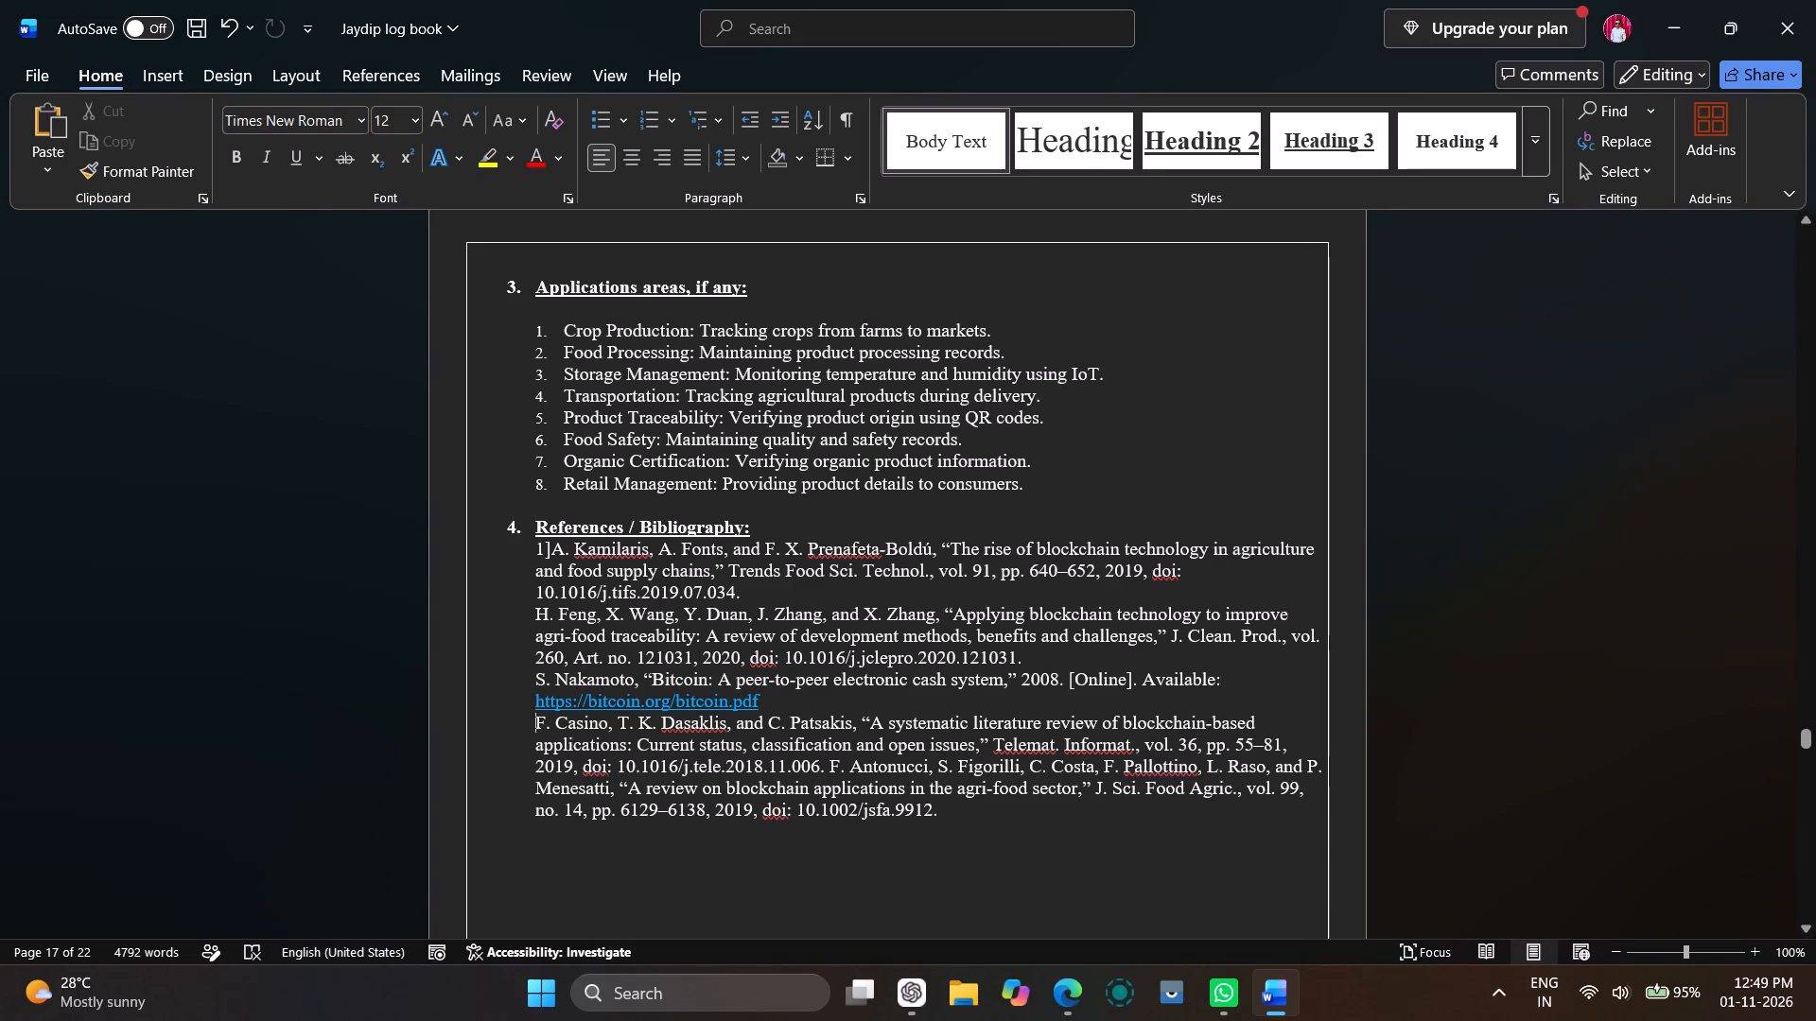
click(827, 763)
key(Return)
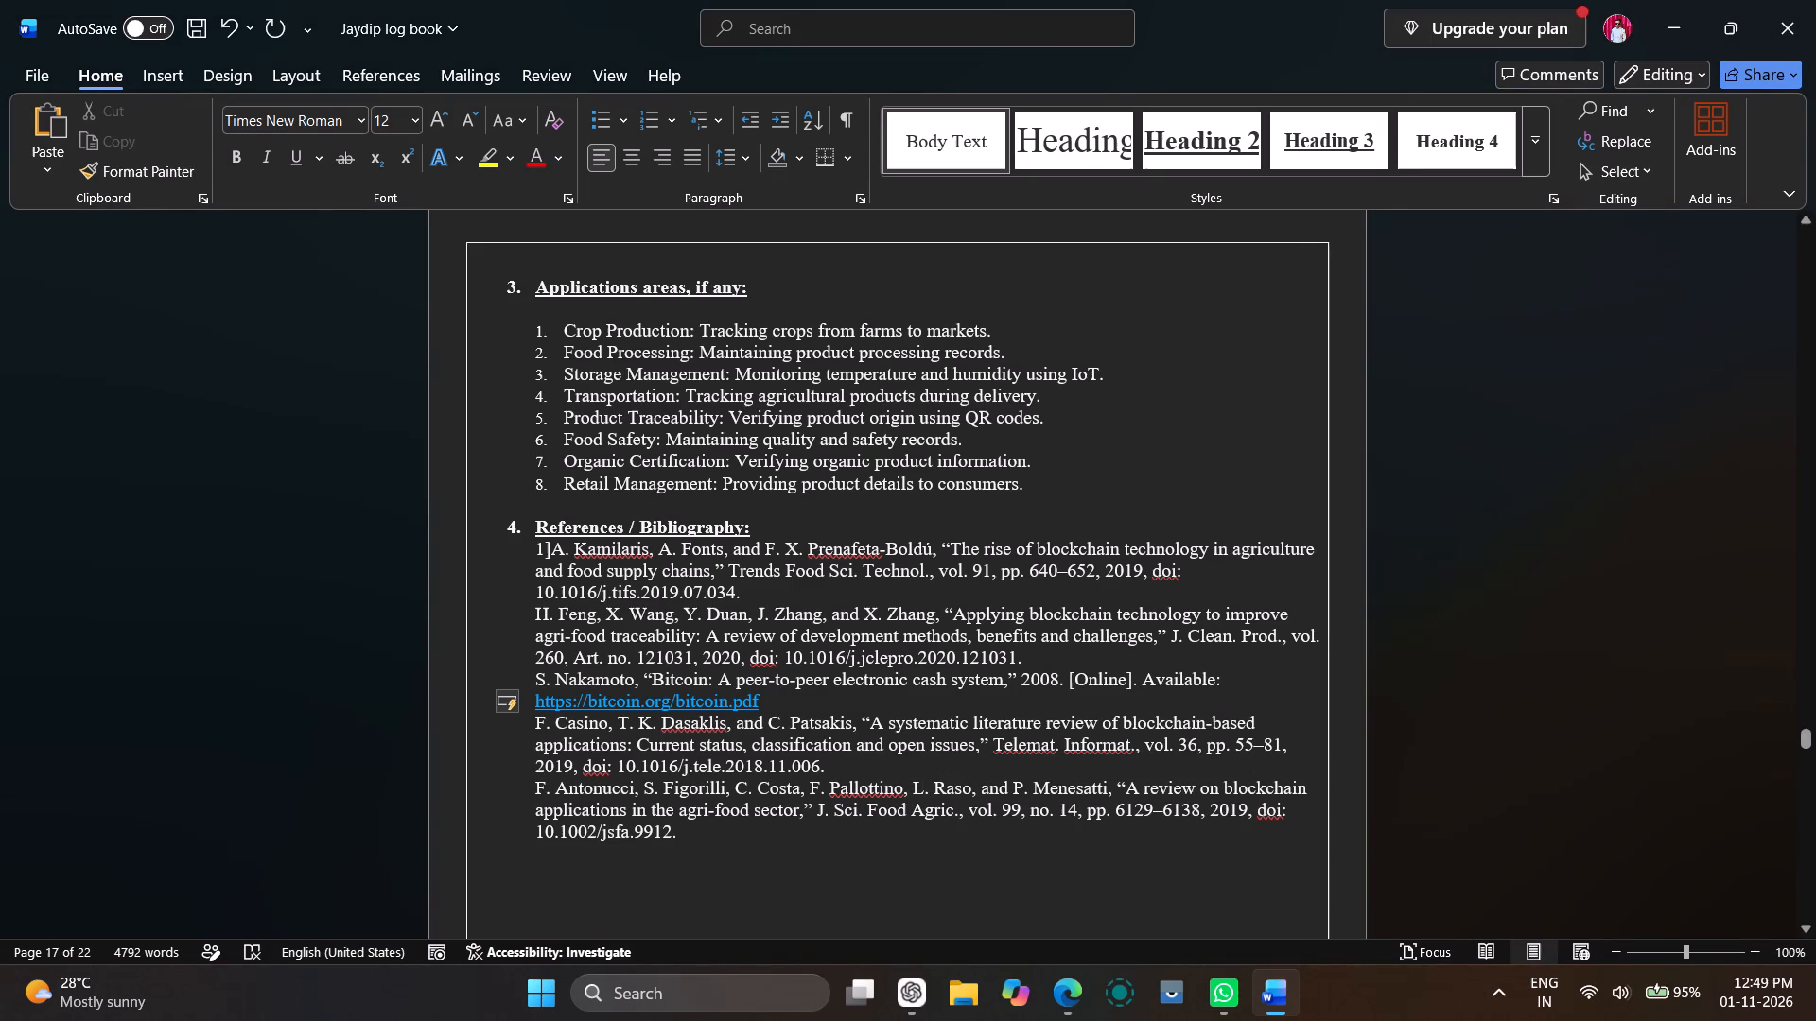
Number the unnumbered references from last to second as "5]", "4]", "3]" and "2]".
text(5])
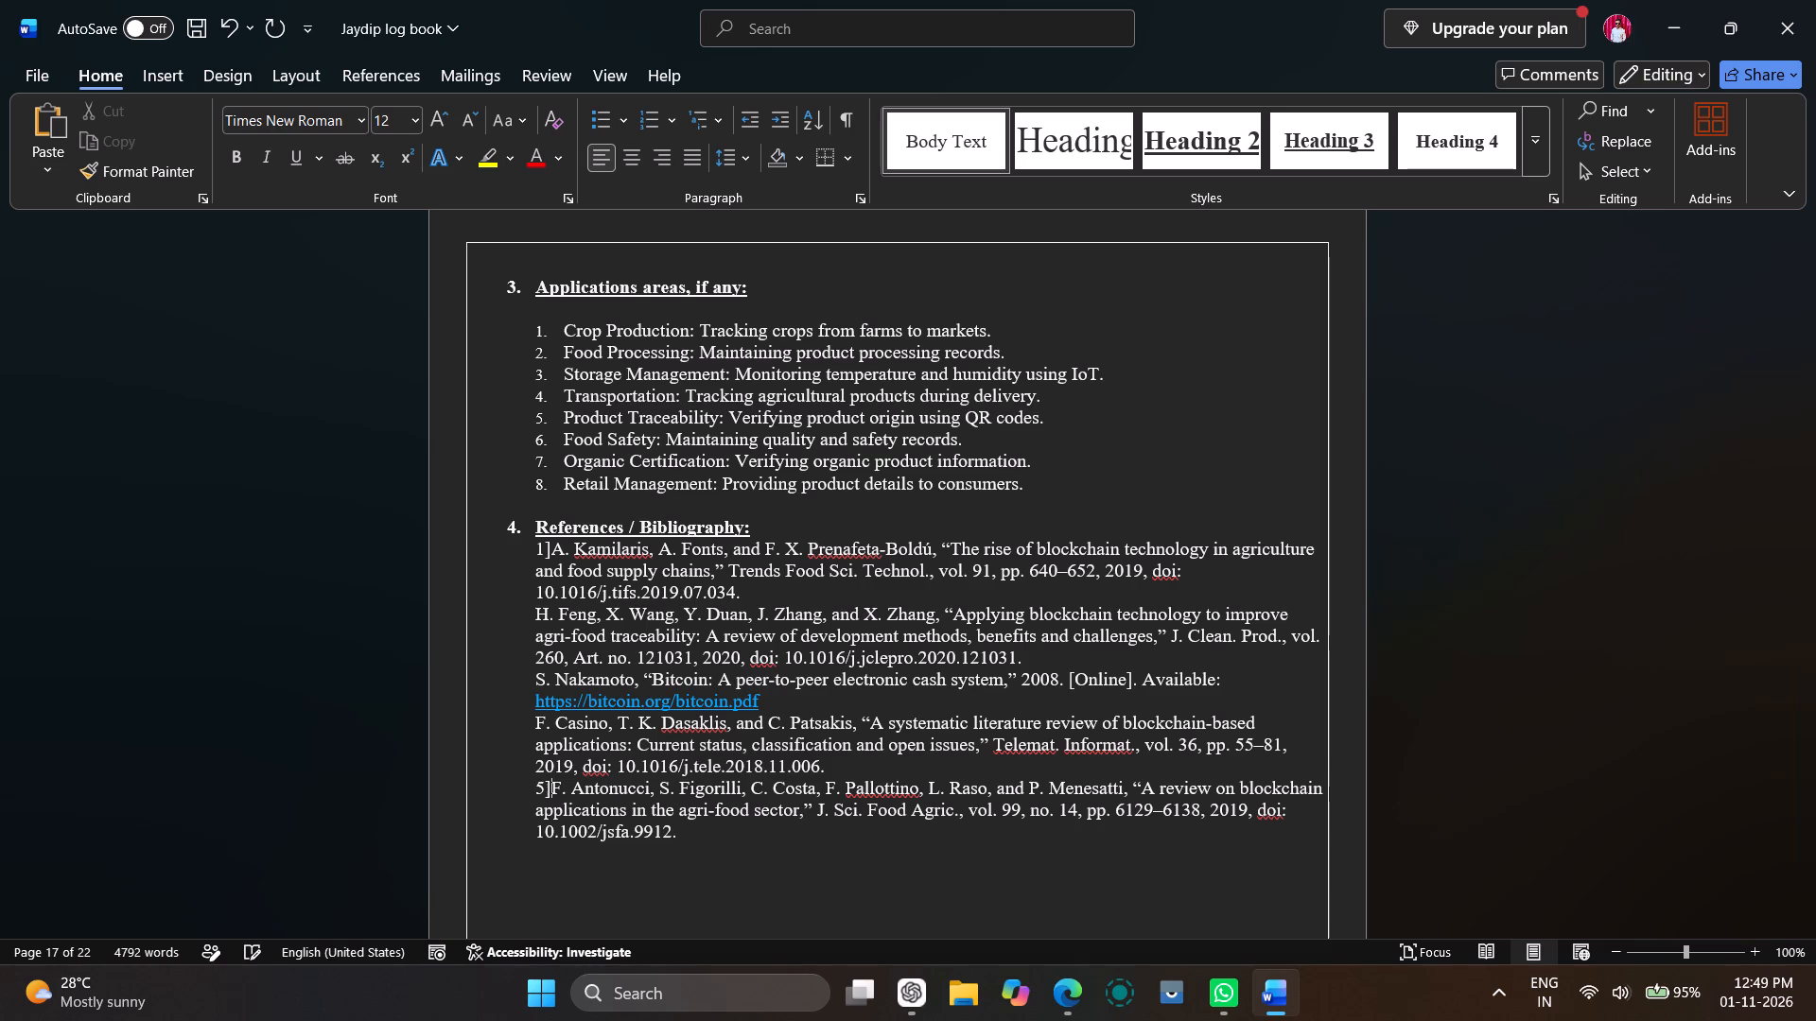
click(533, 720)
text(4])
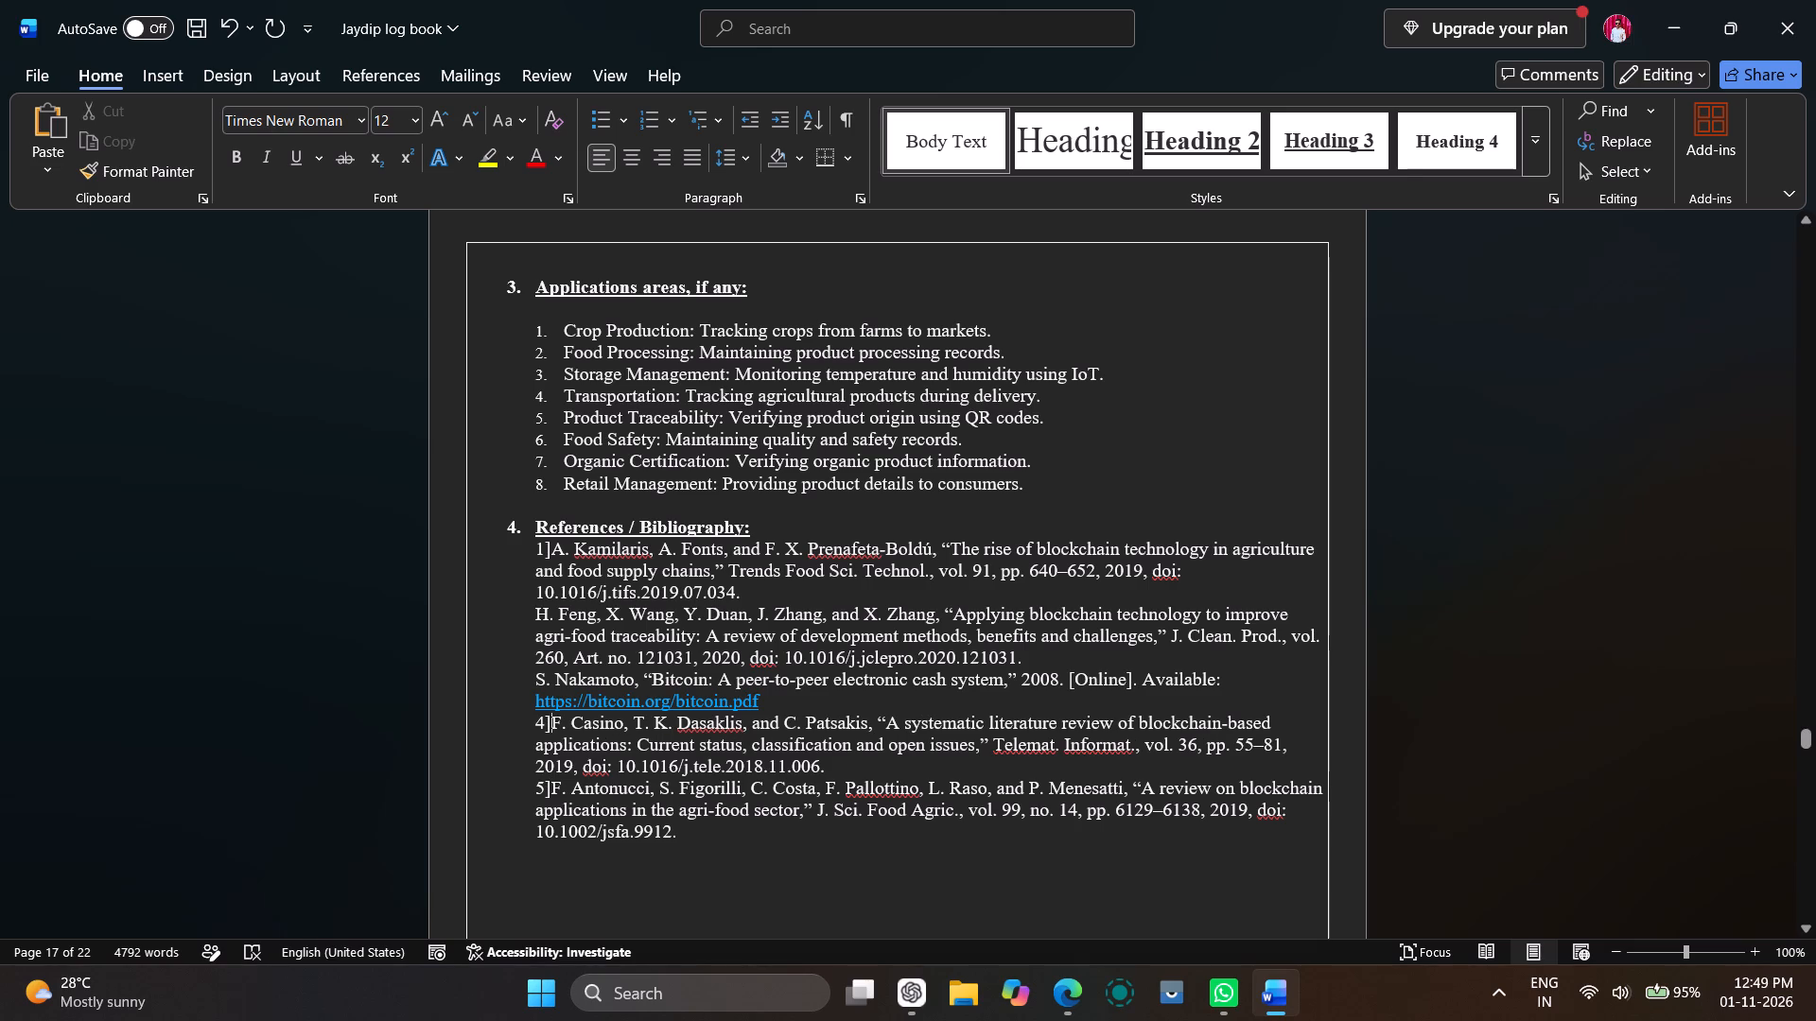
click(531, 683)
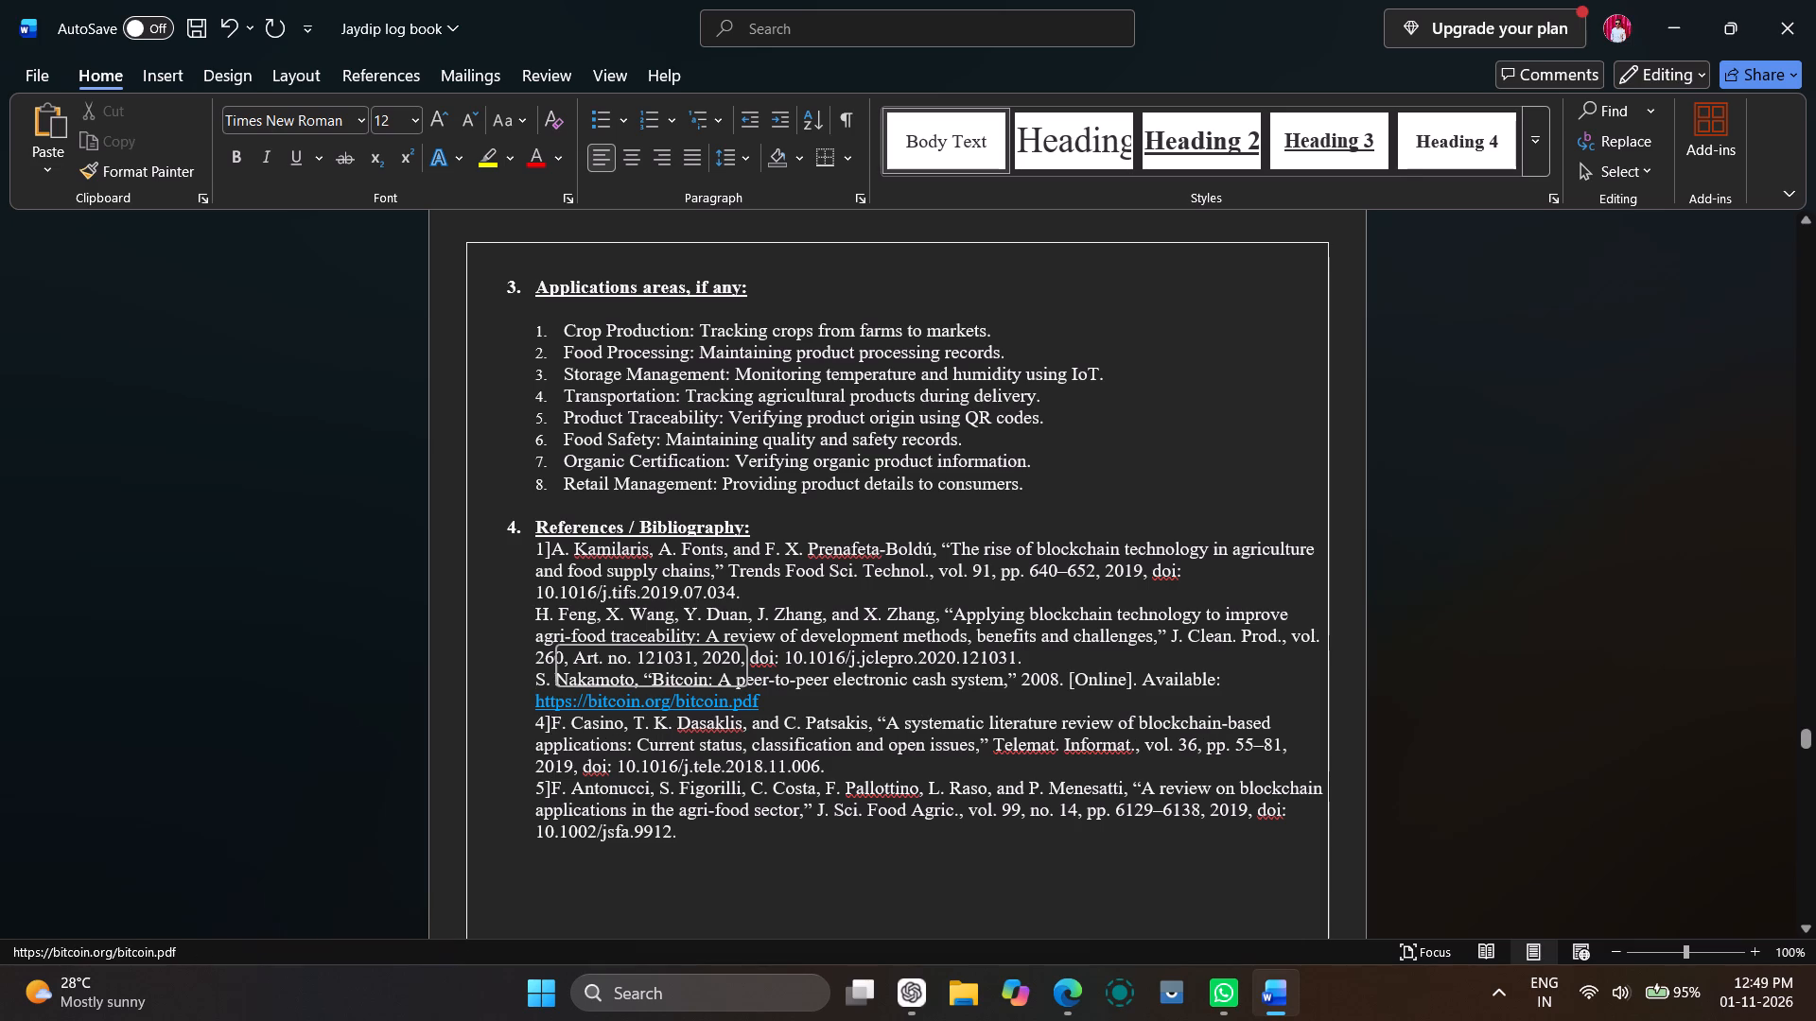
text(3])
click(537, 614)
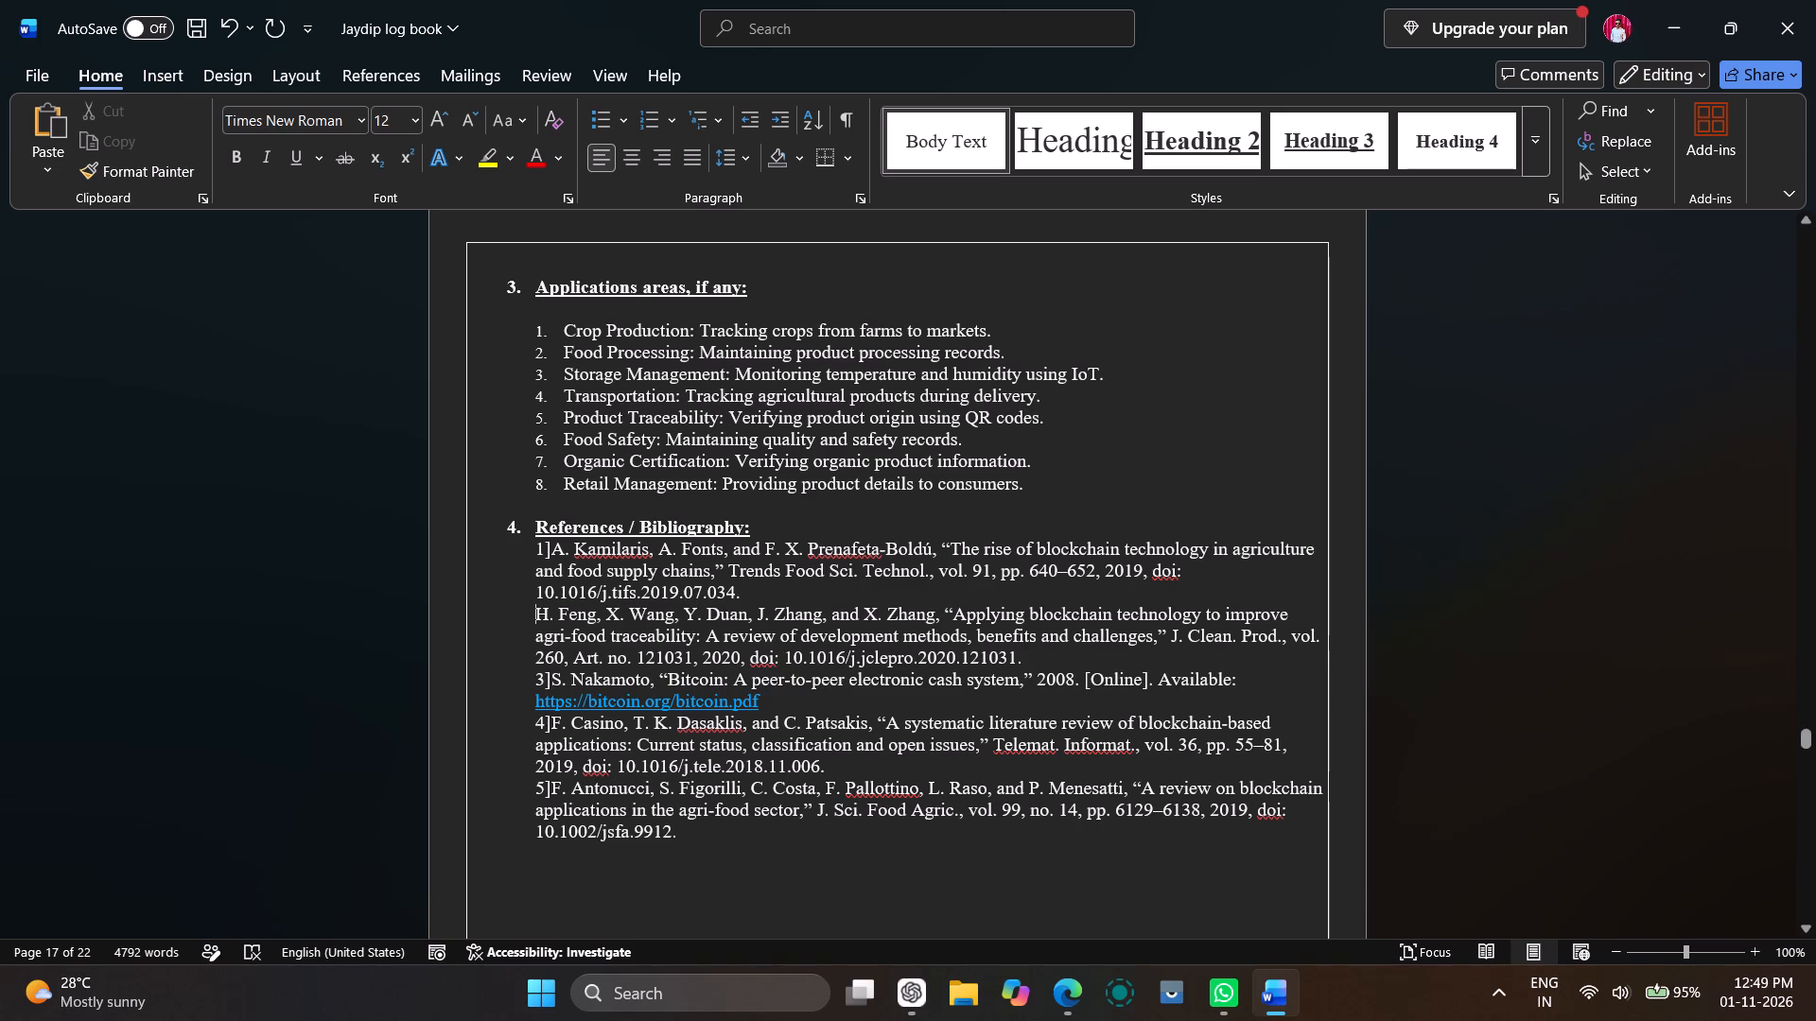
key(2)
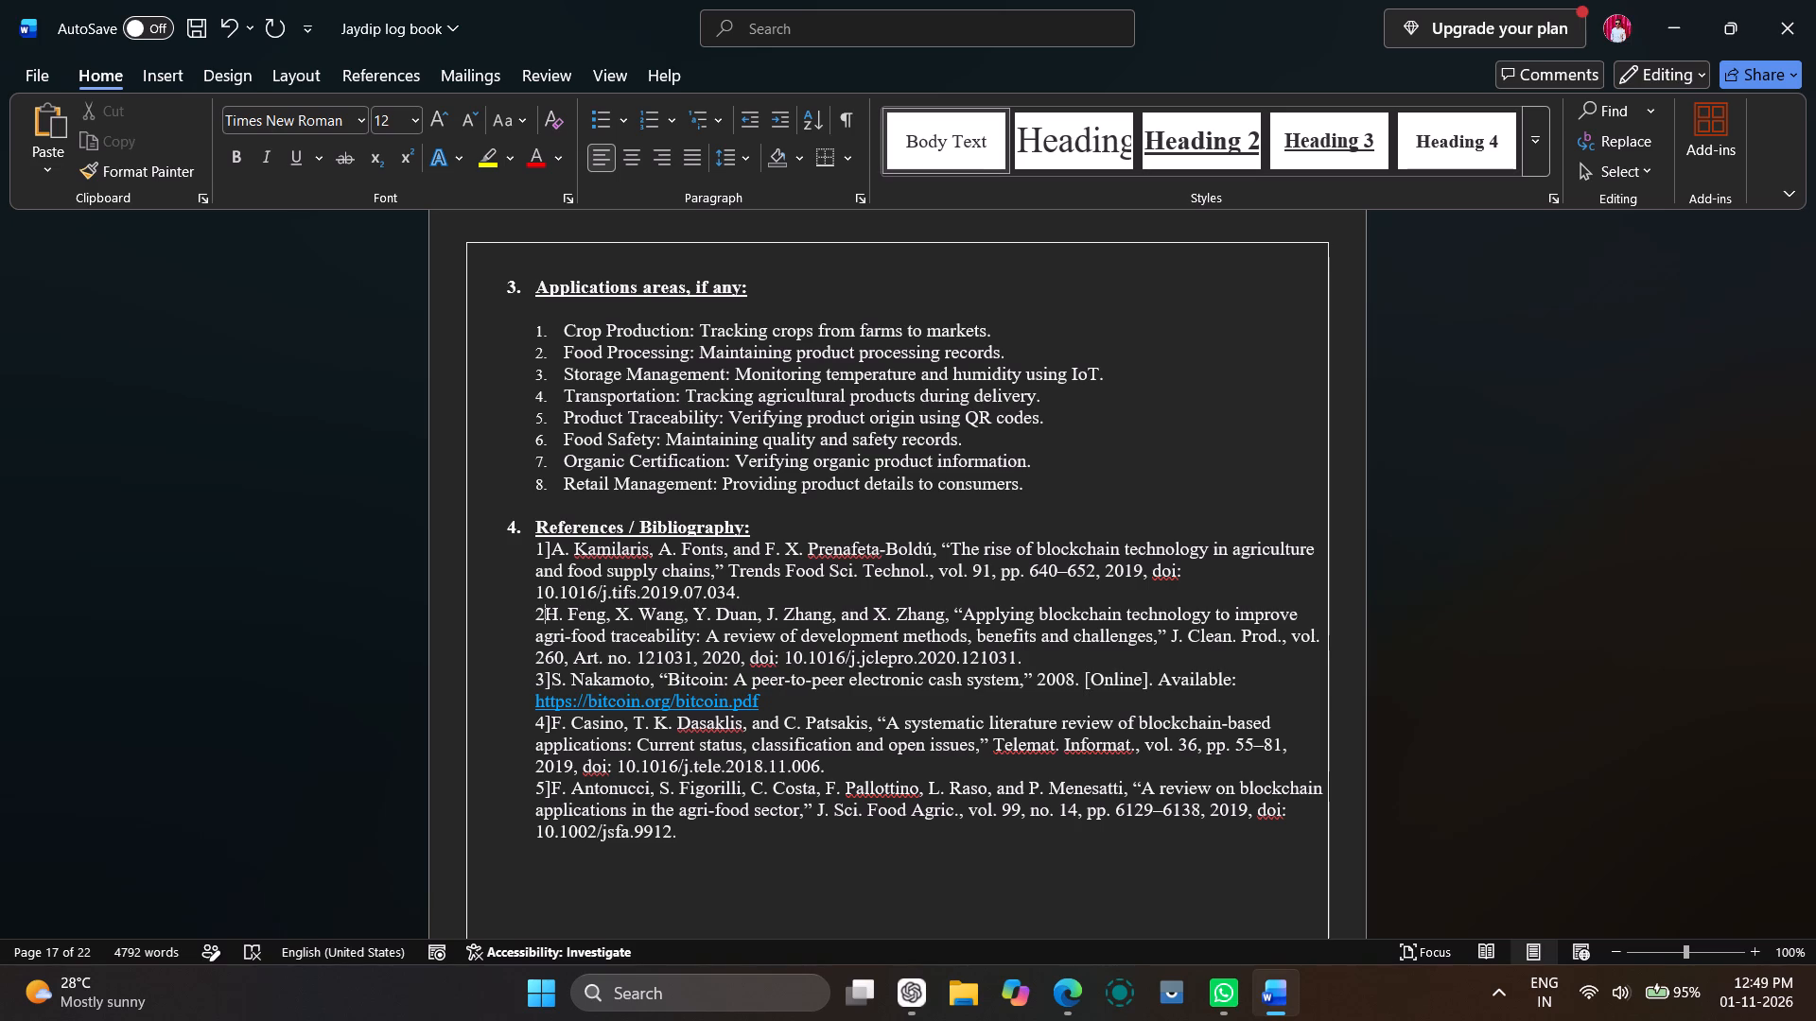
key(bracketright)
click(705, 869)
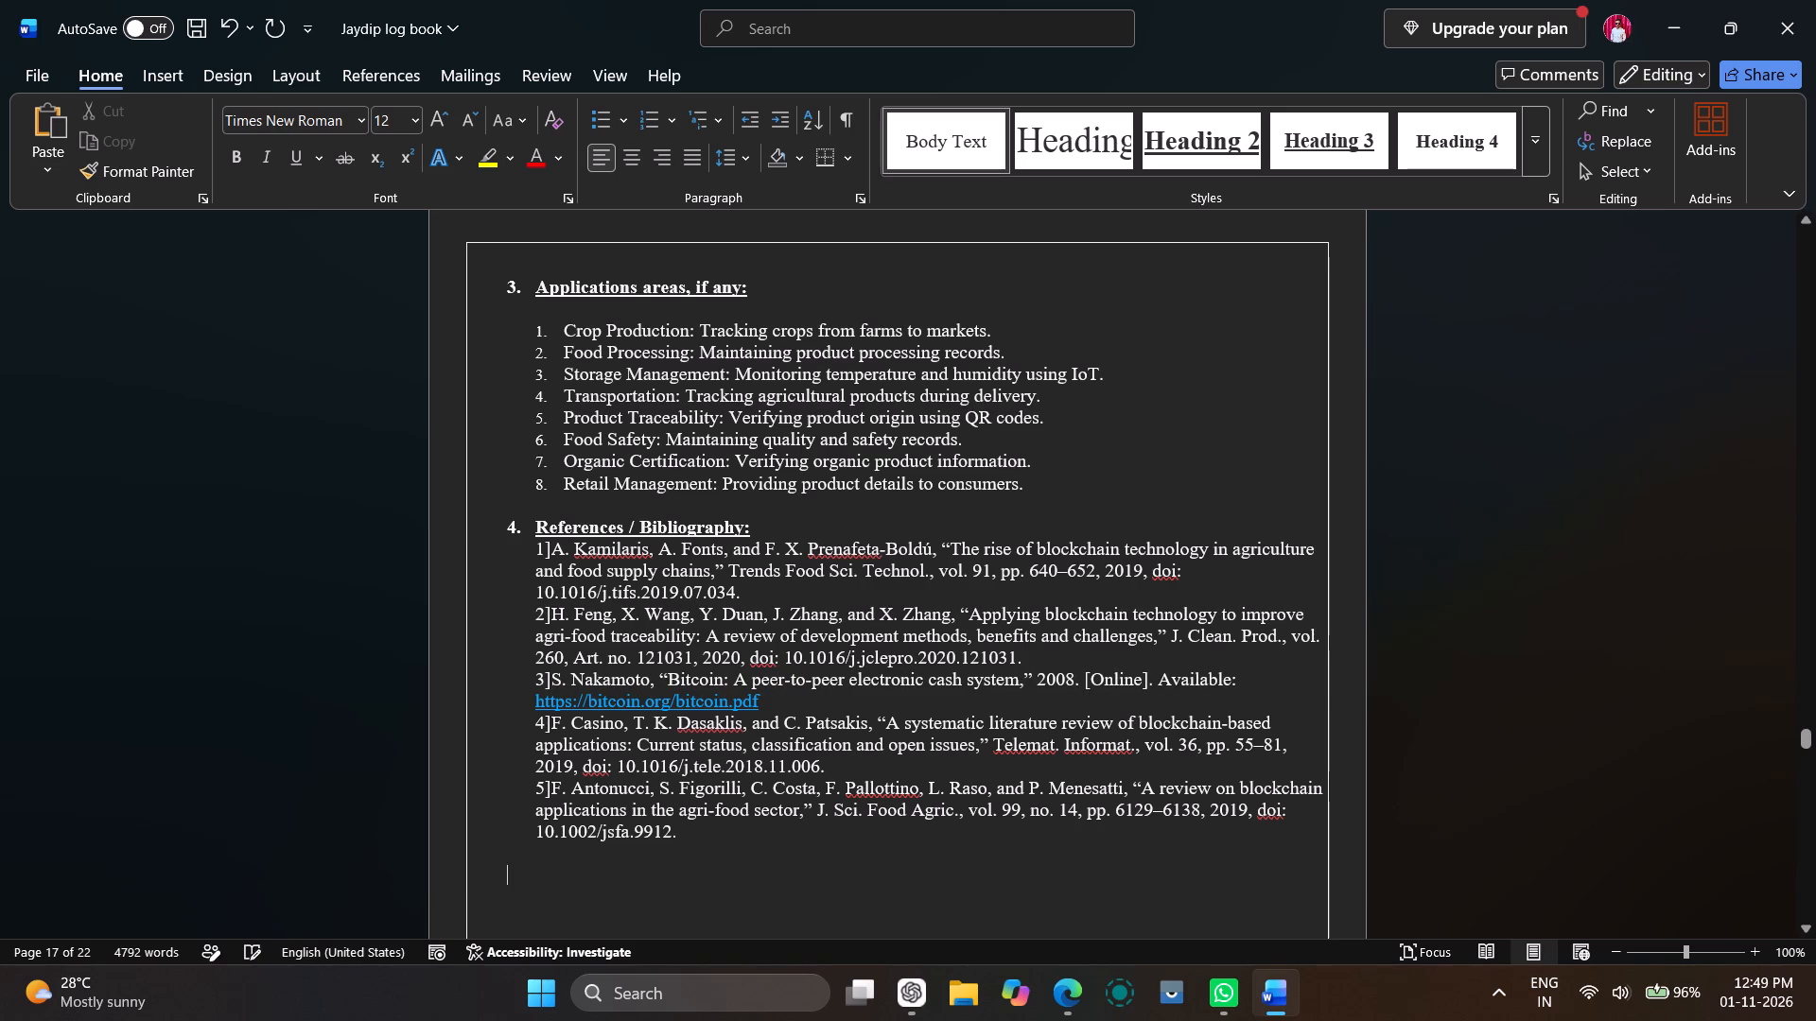
Check the reference numbering style in the om ts log book PDF and add an opening bracket "[" before numbers 1 to 5.
key(alt+Tab)
key(alt+Tab)
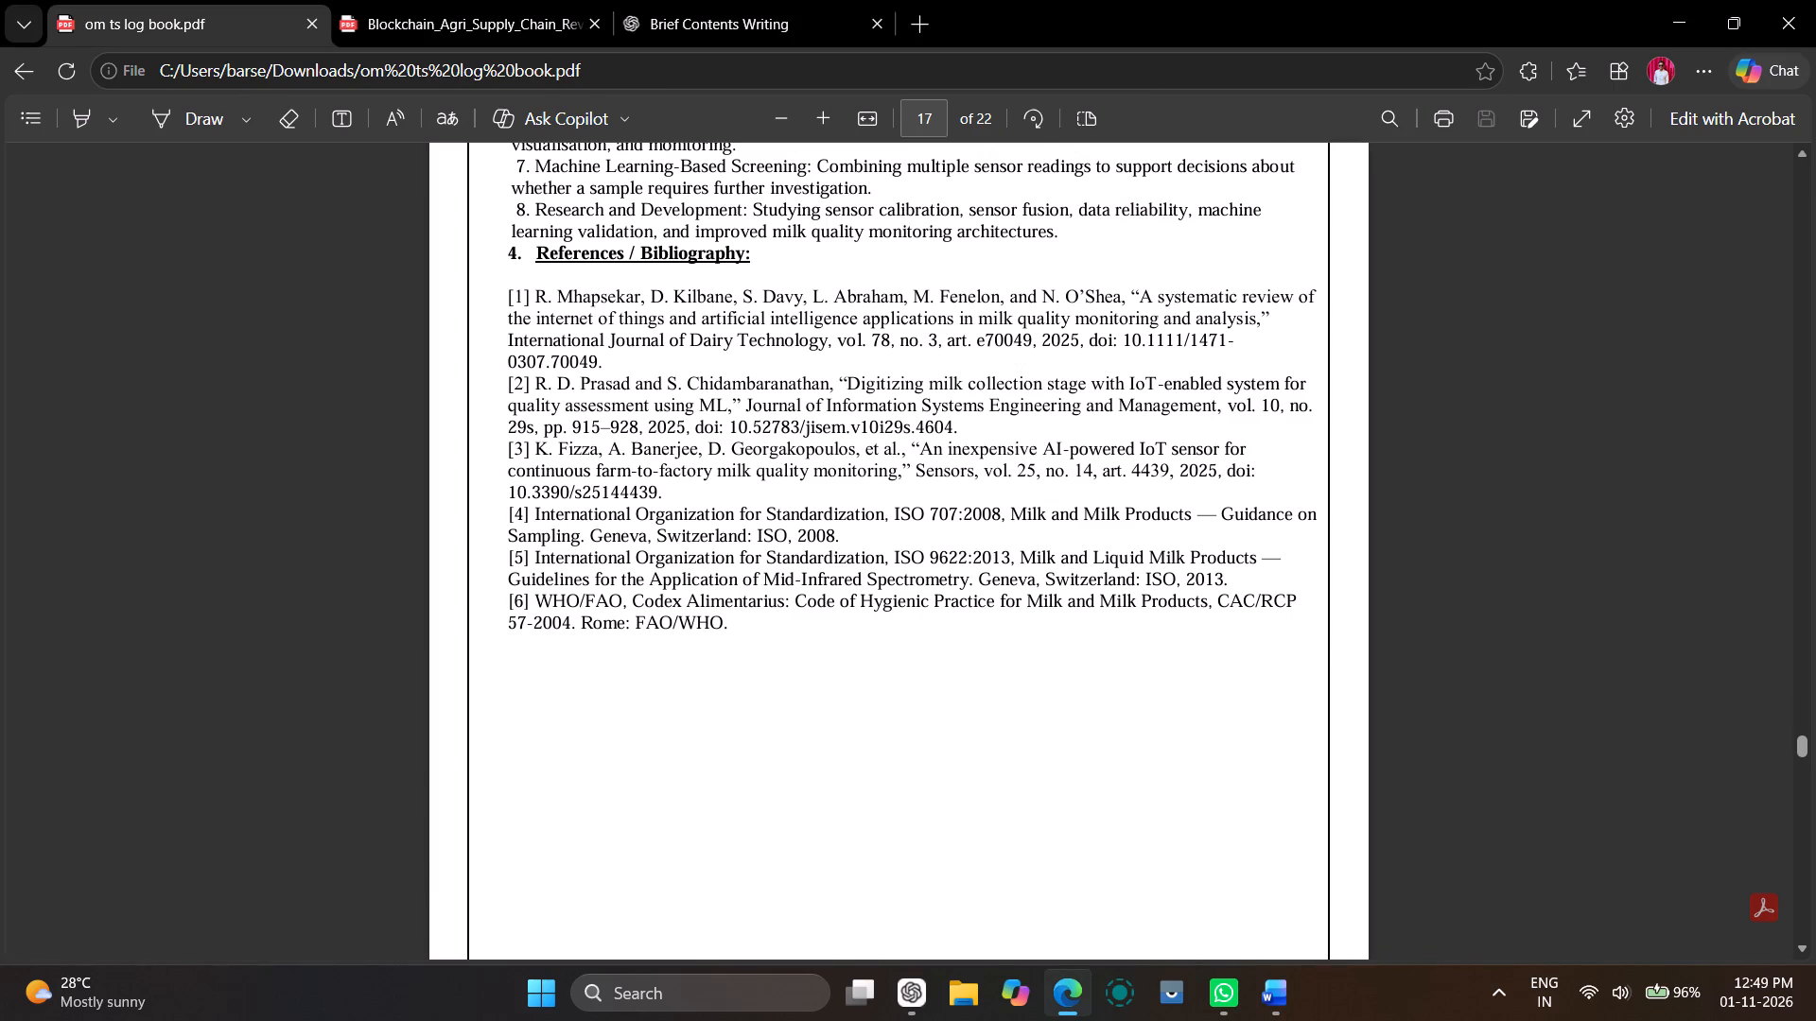
key(alt+Tab)
click(529, 549)
key(alt+Tab)
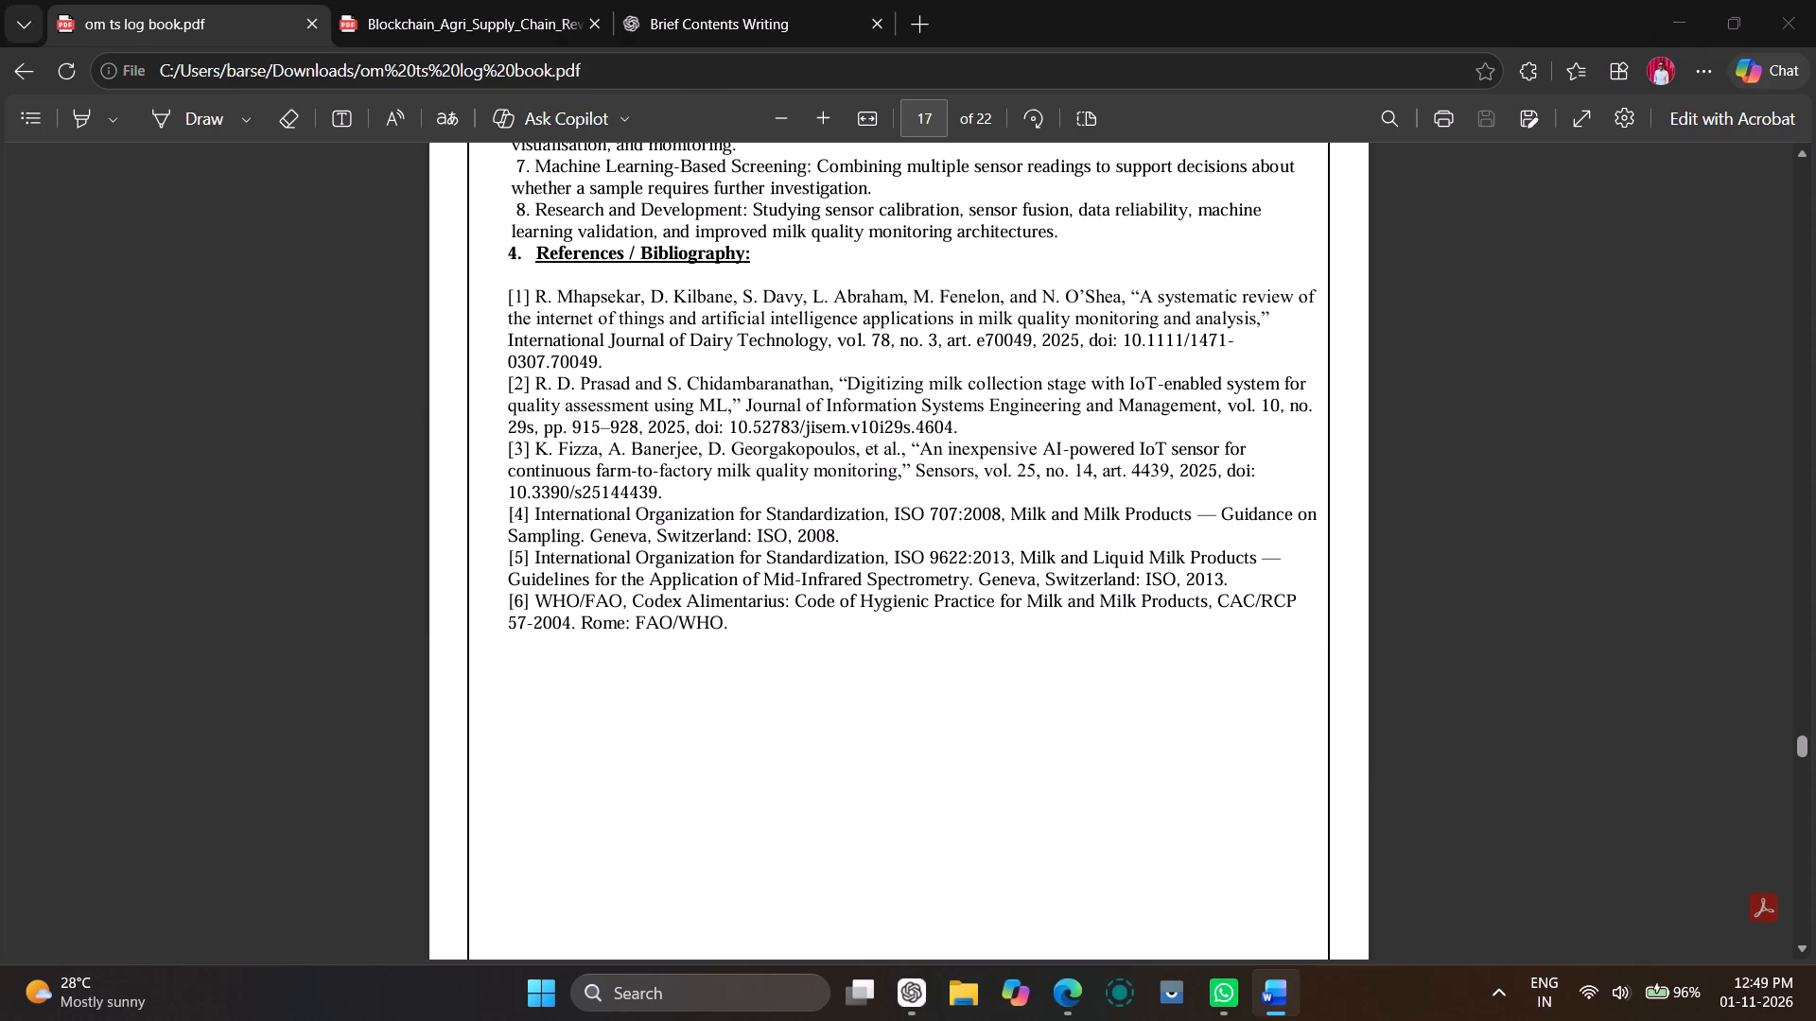
key(alt+Tab)
key(bracketleft)
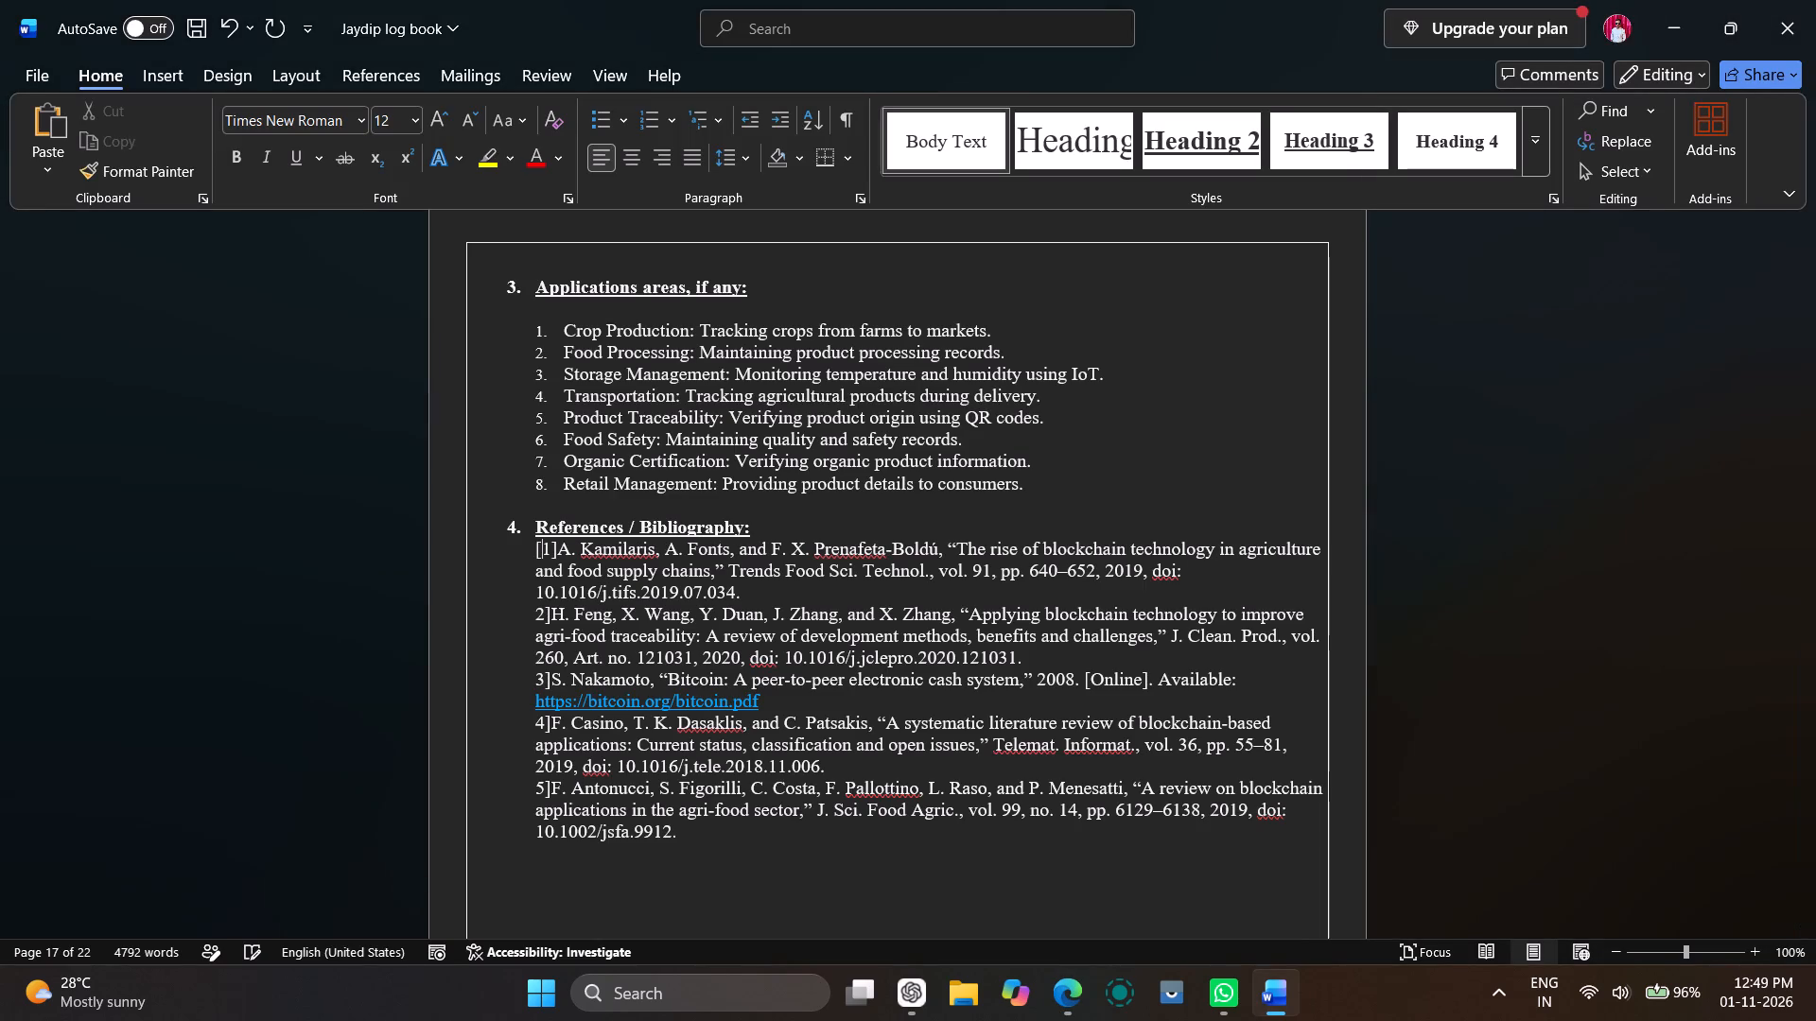
click(533, 627)
click(533, 618)
key(bracketleft)
click(530, 677)
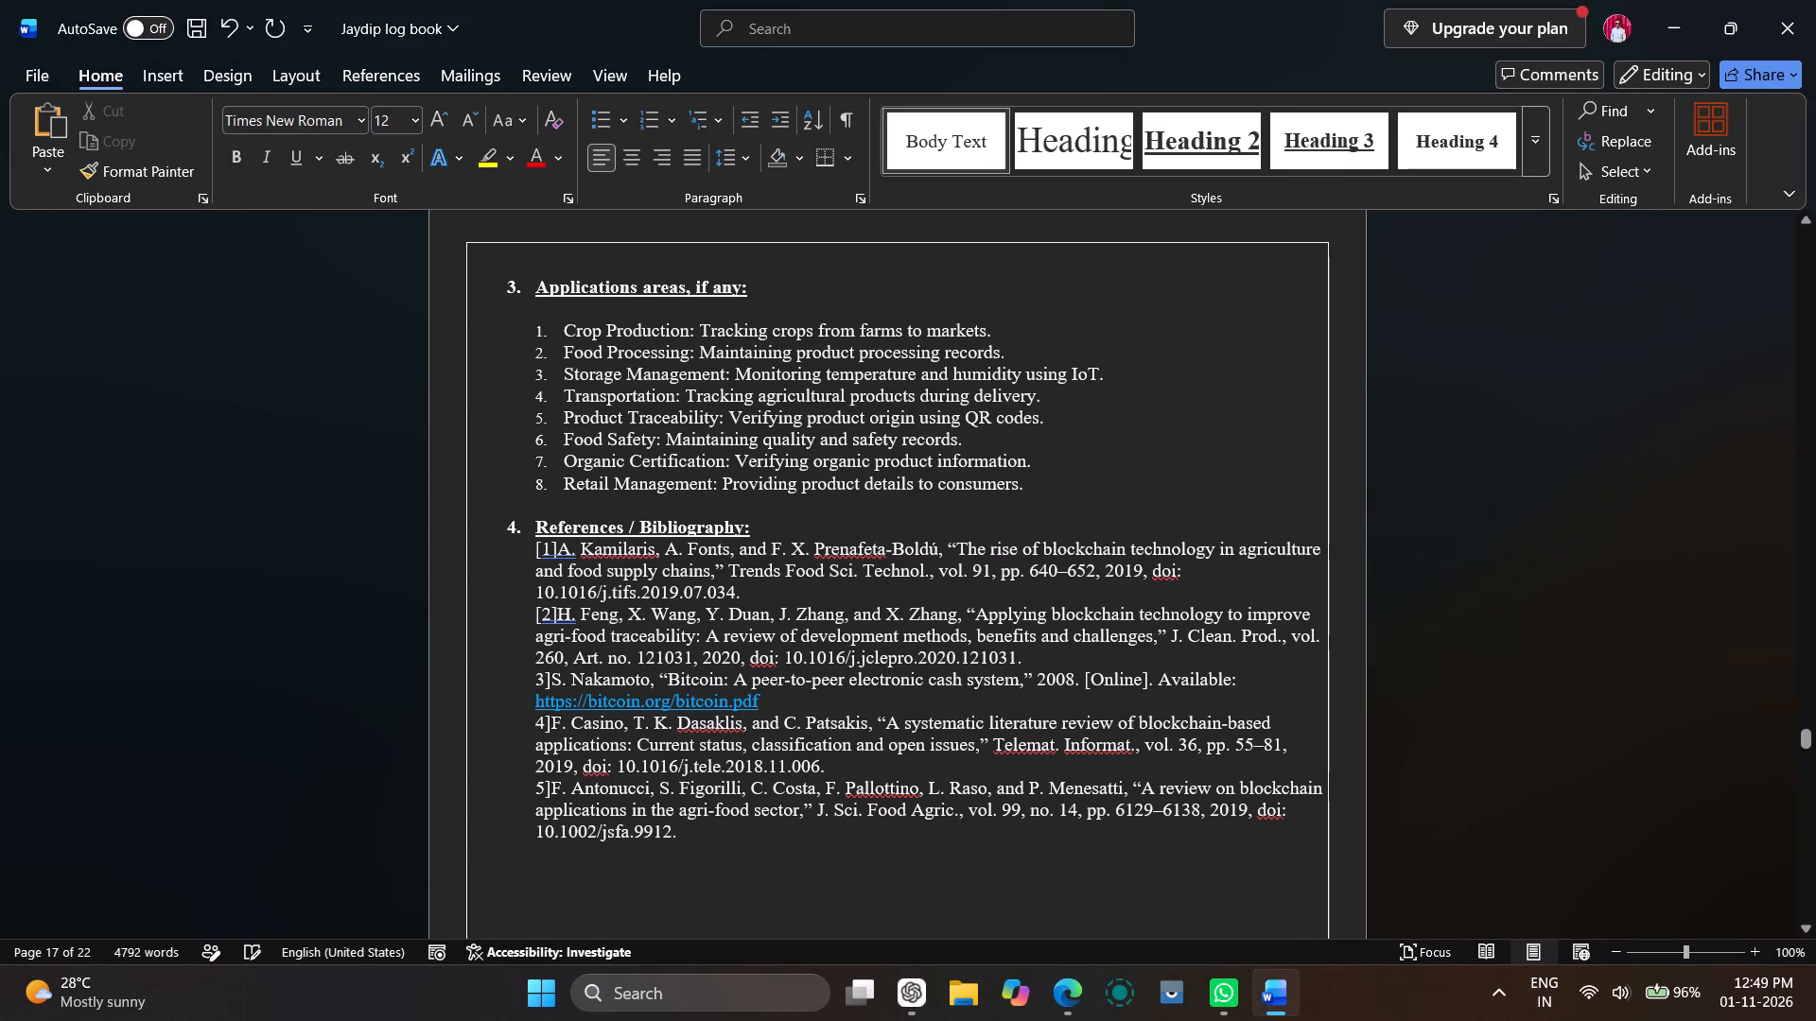
key(bracketleft)
click(532, 685)
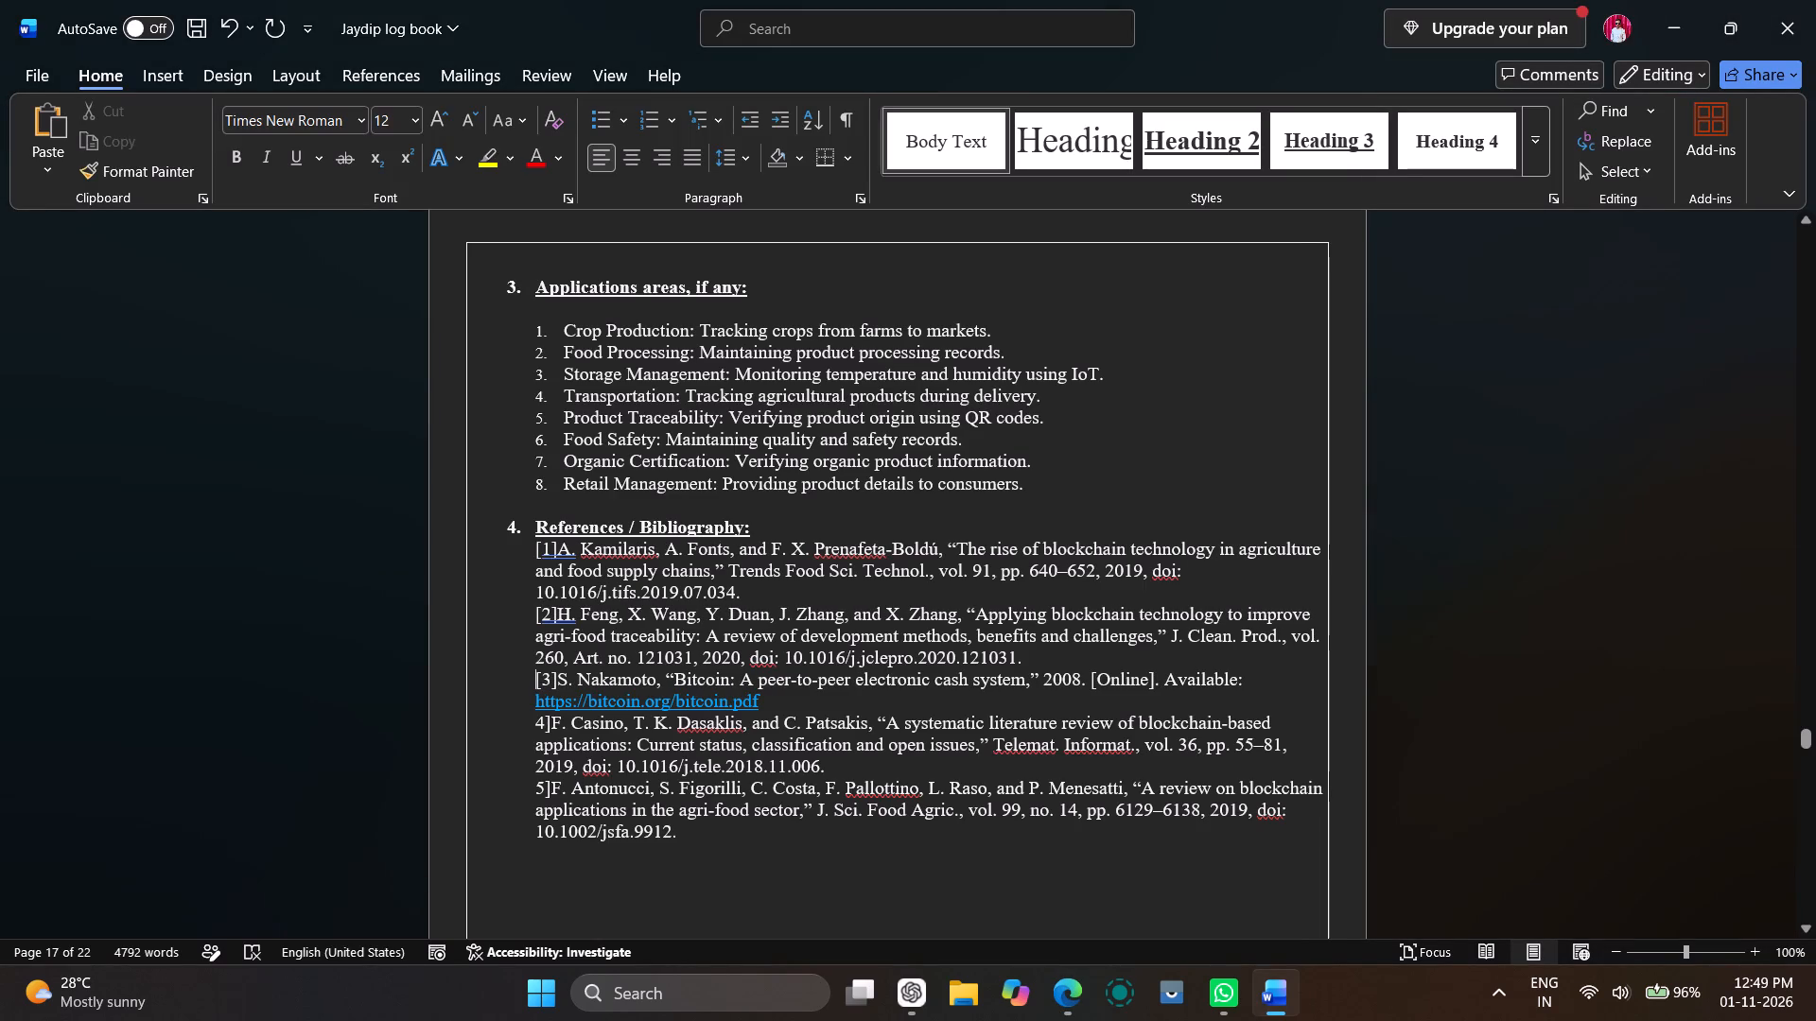
click(533, 727)
key(bracketleft)
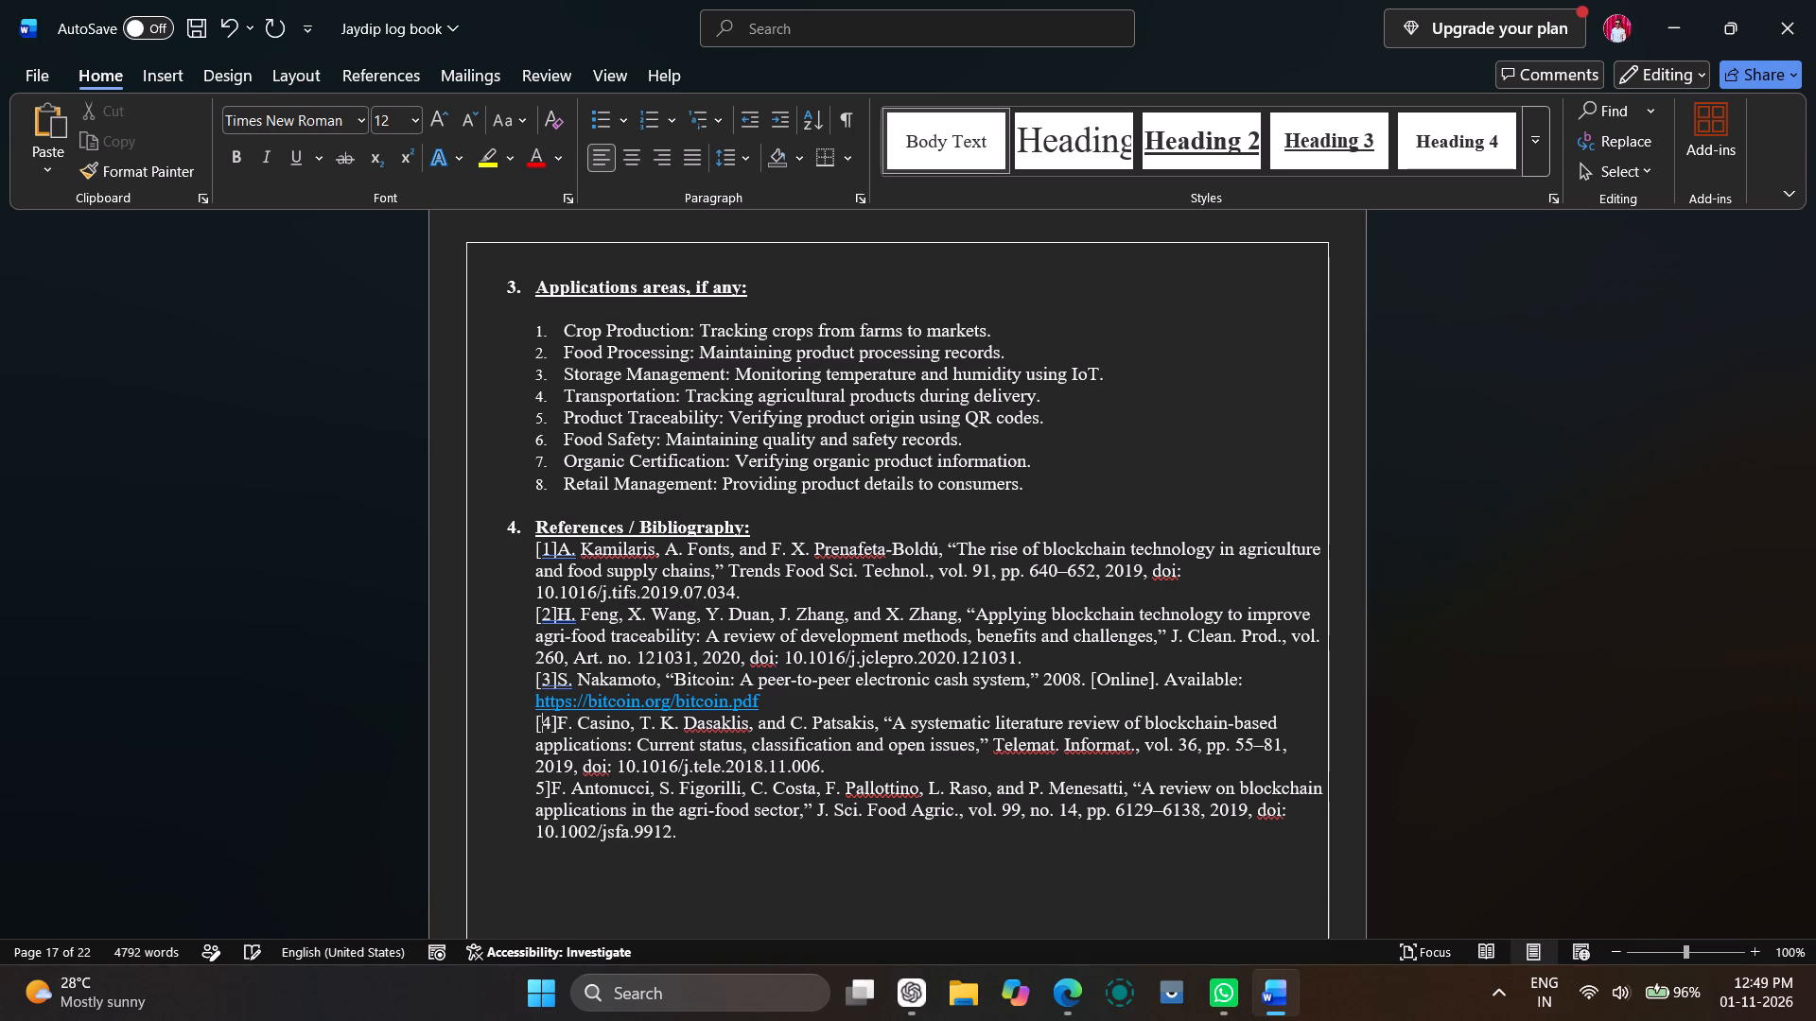
click(533, 787)
key(bracketleft)
click(788, 846)
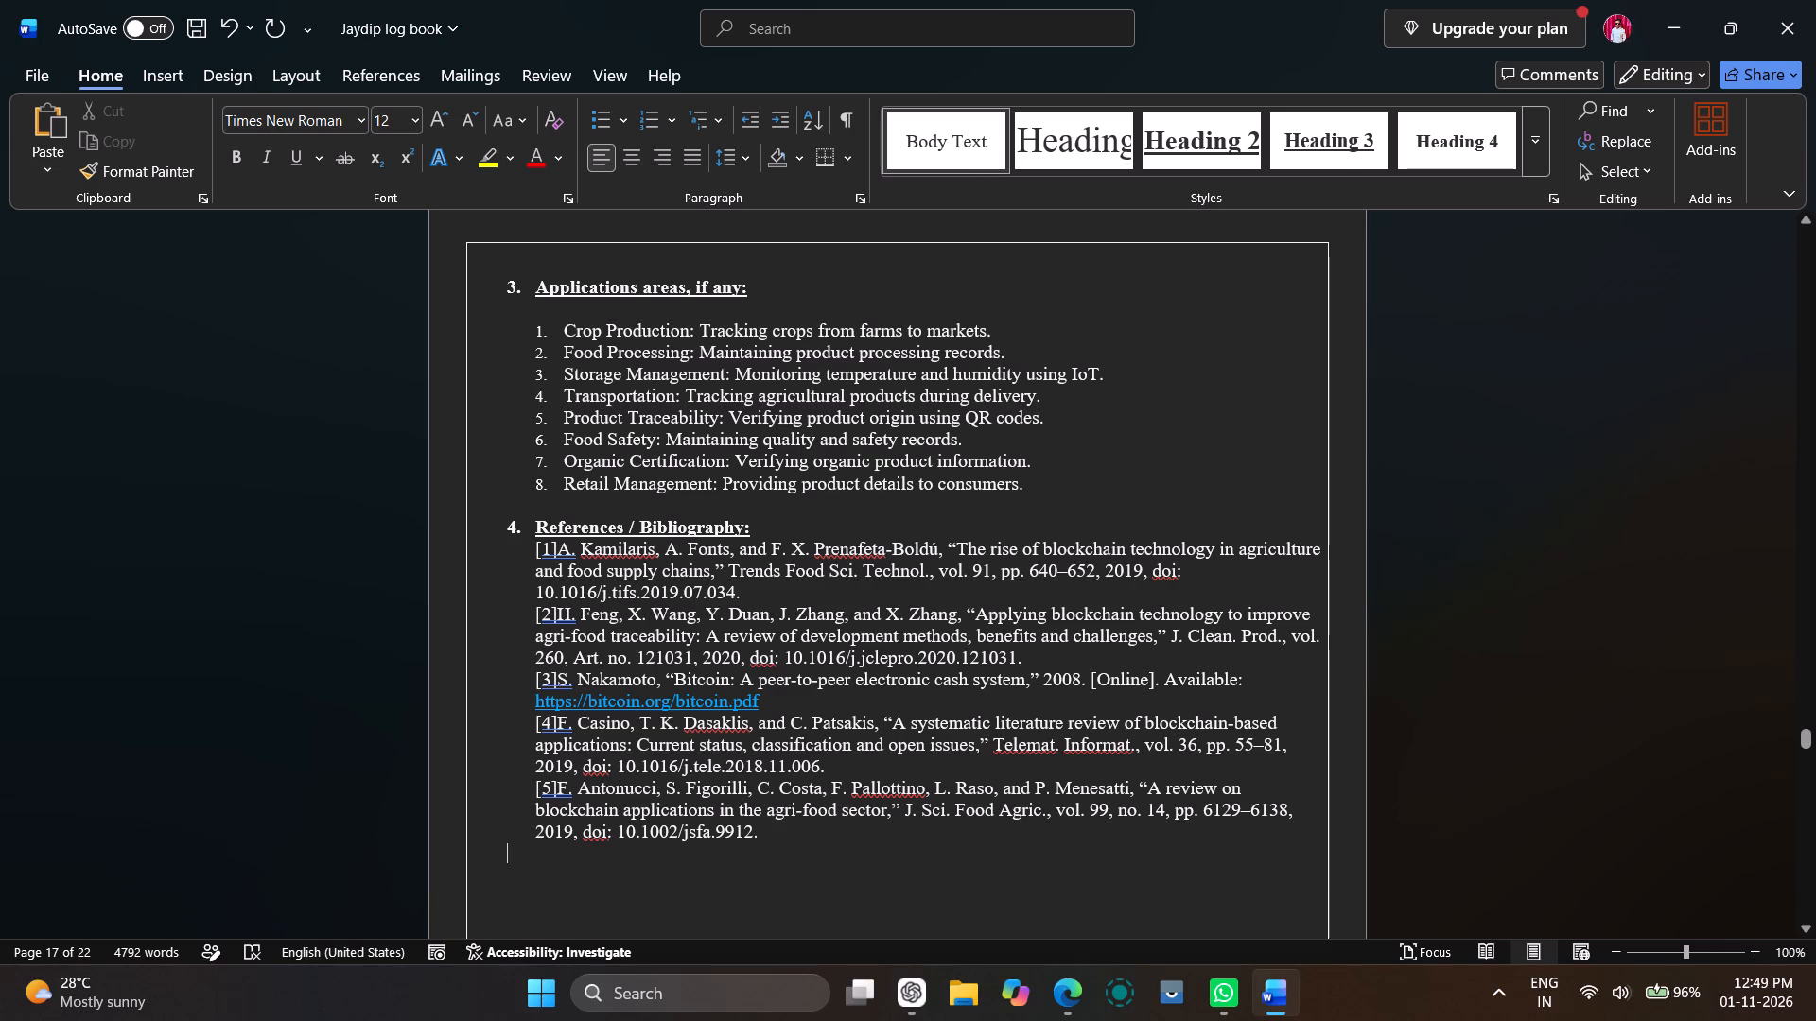
Compare Annexure II: Format for Seminar Report with the om ts log book PDF, from the report arrangement through Figures and Tables and References.
key(alt+Tab)
key(alt+Tab)
scroll(995, 656, down, 13)
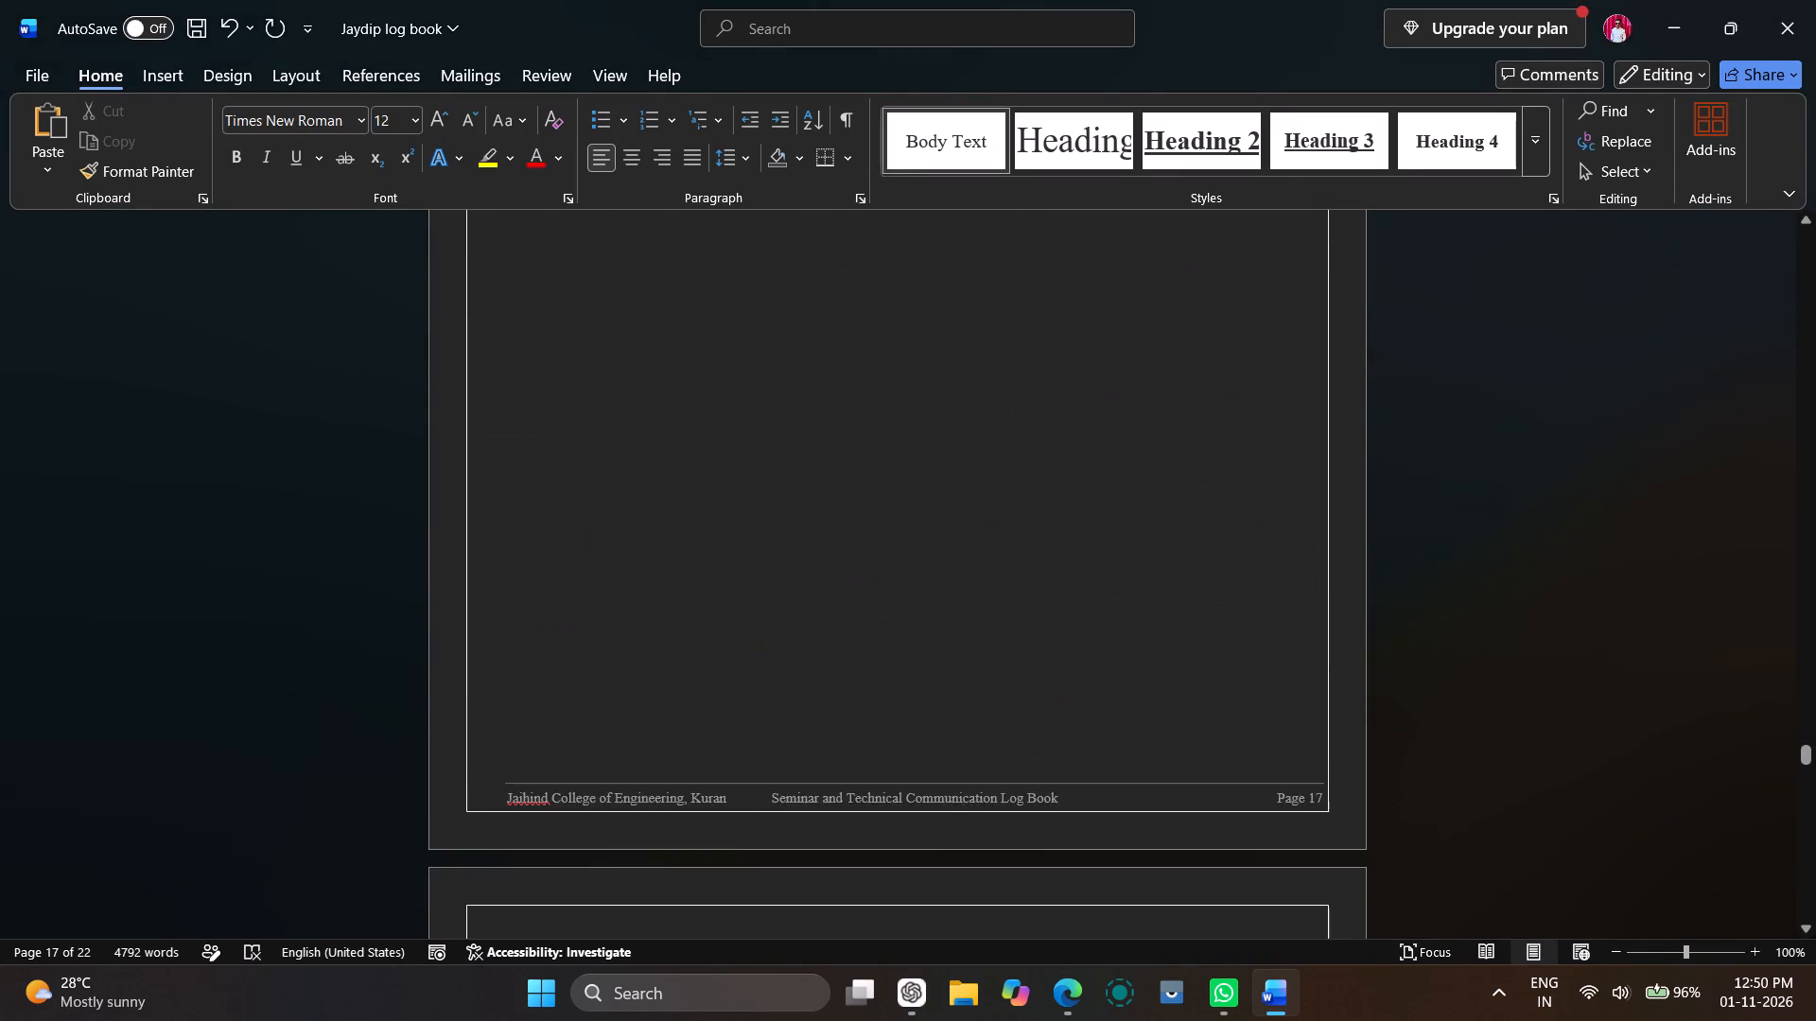
scroll(995, 656, down, 7)
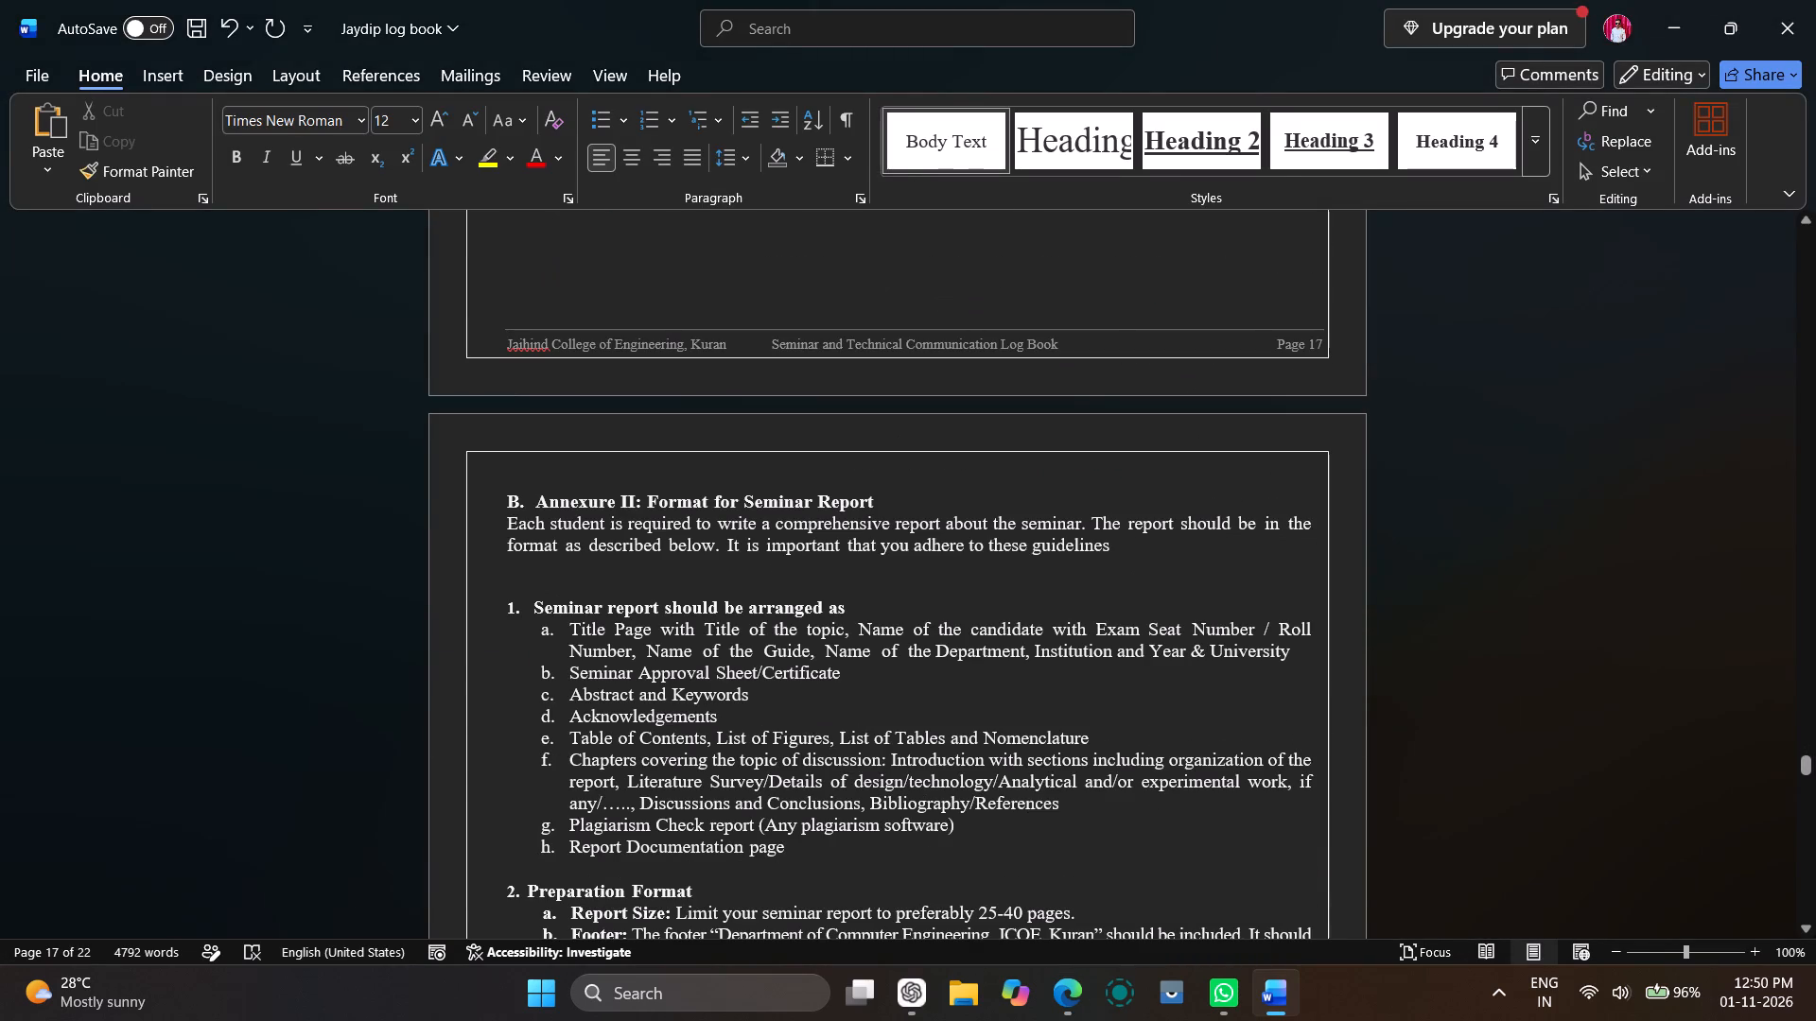
click(502, 501)
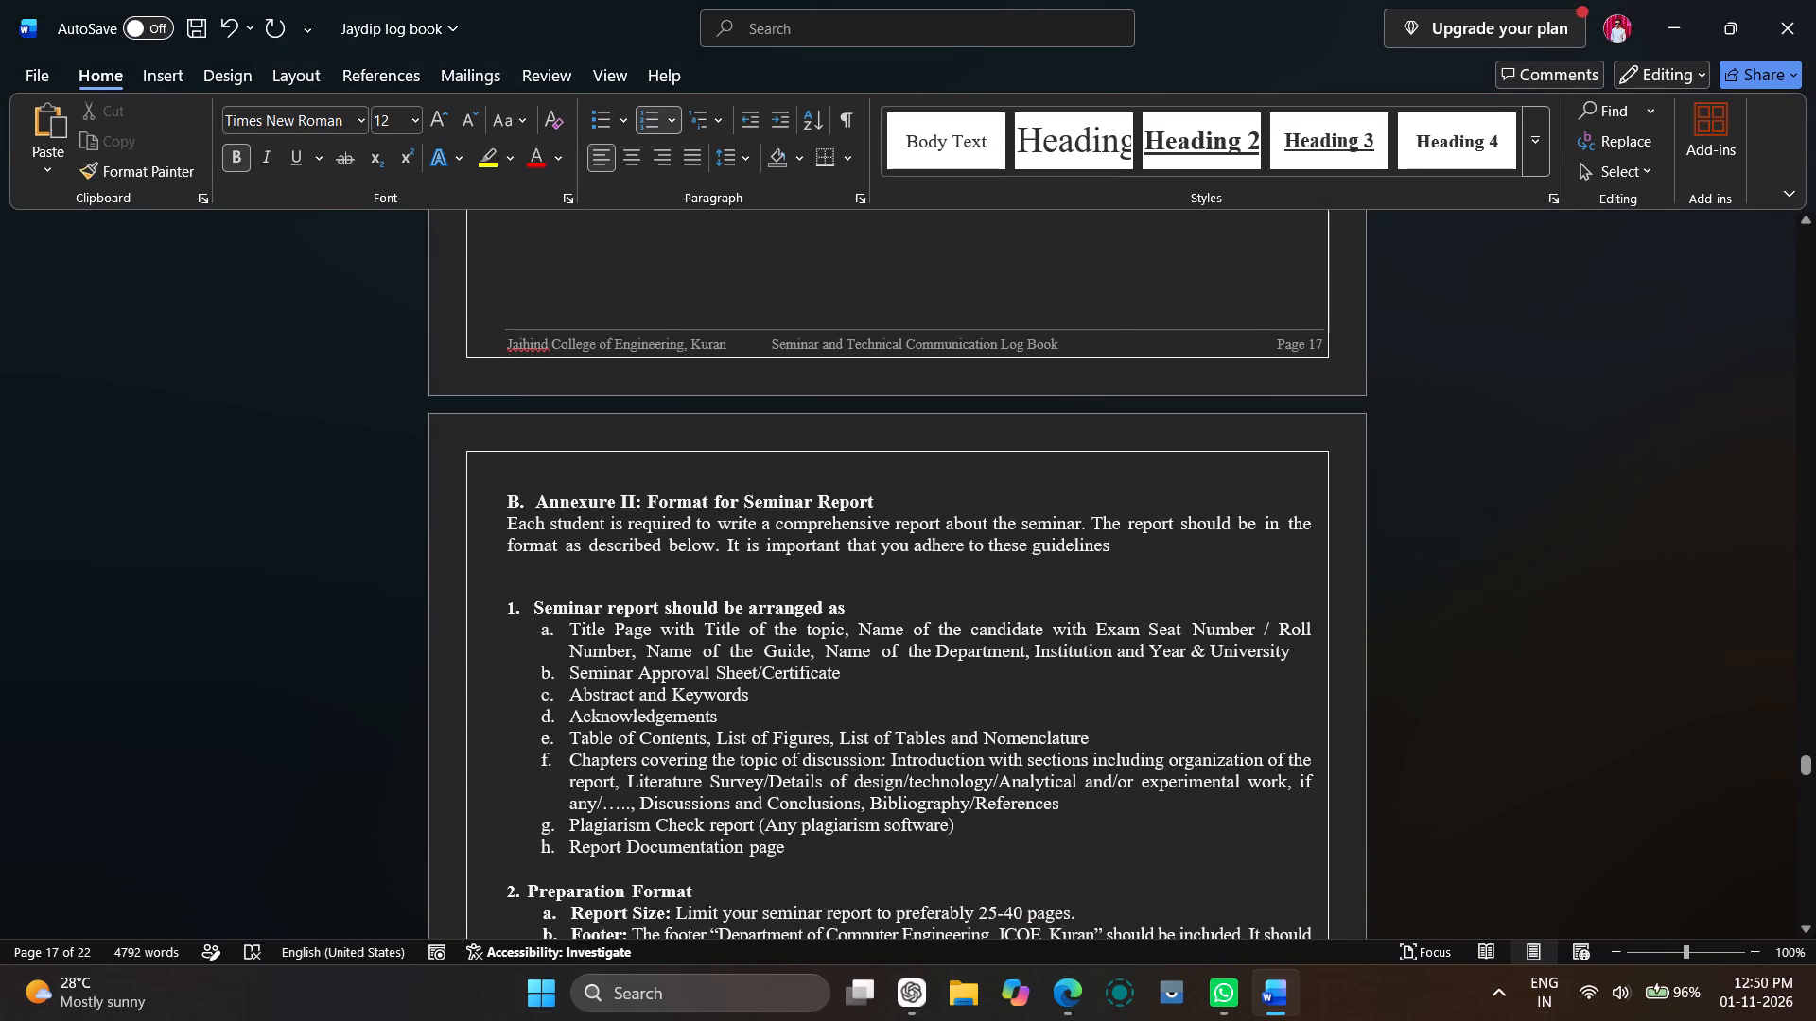
key(Left)
key(Right)
scroll(592, 614, up, 3)
key(alt+Tab)
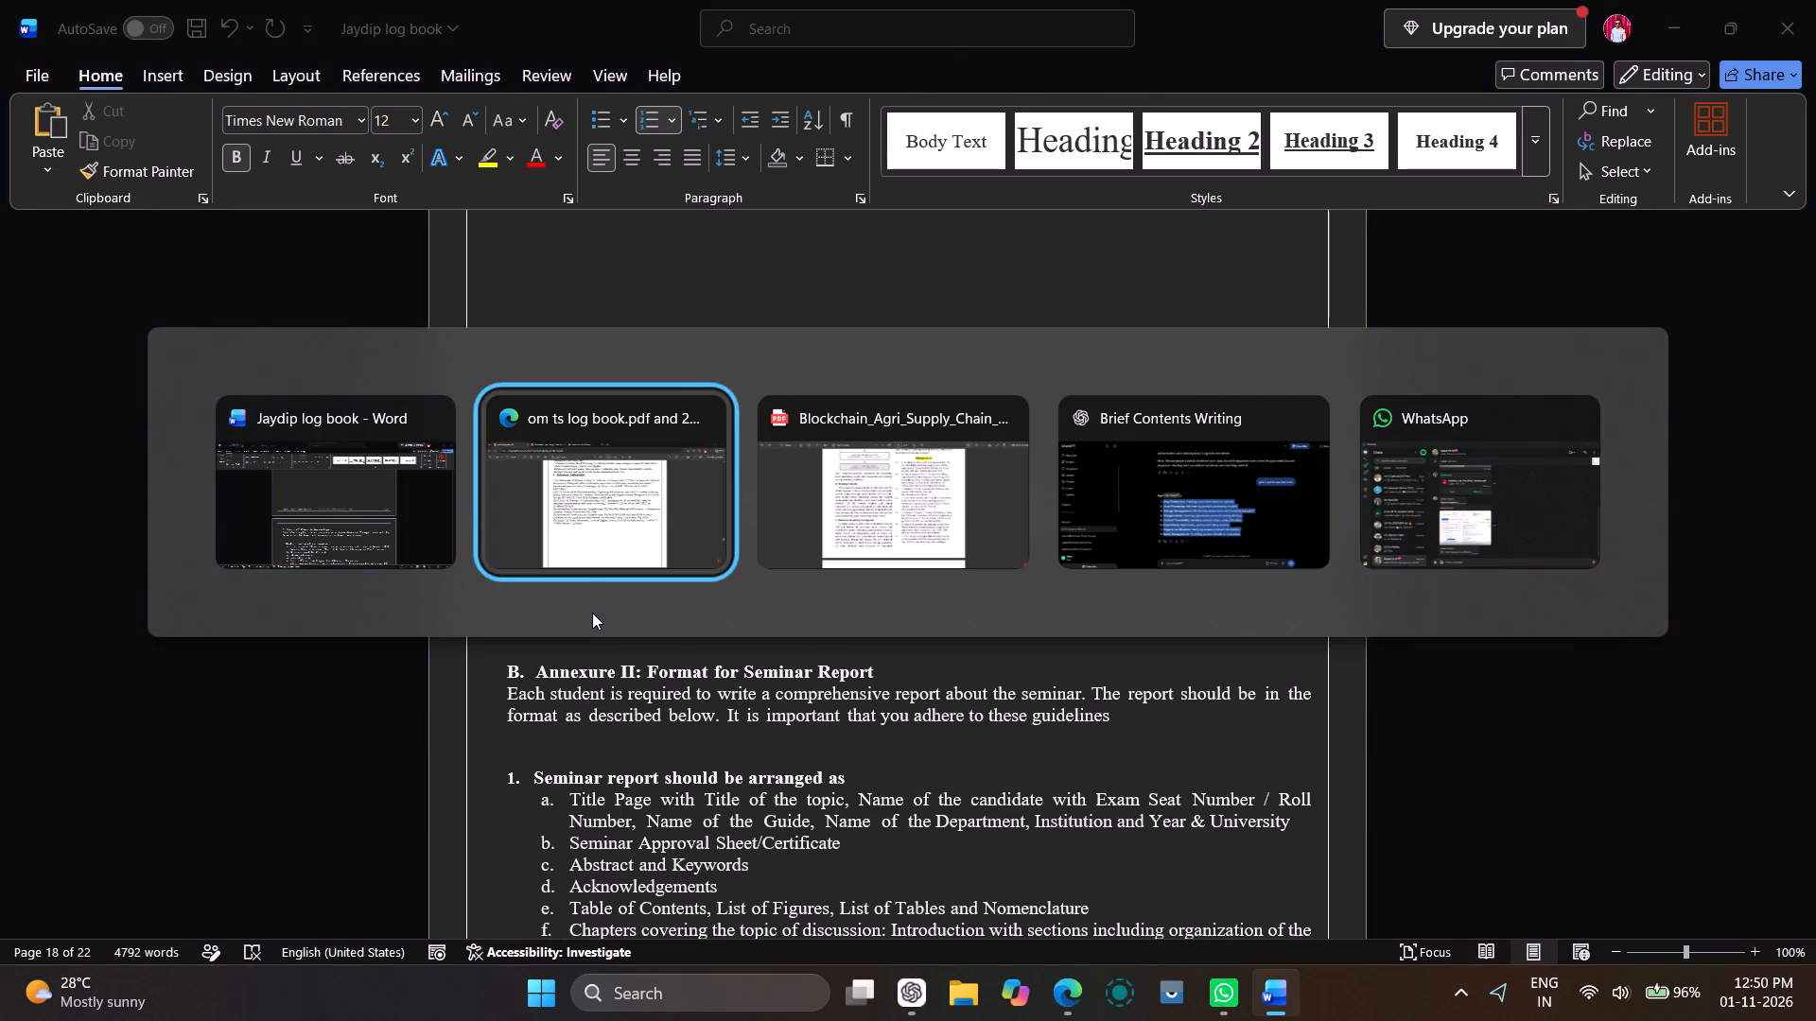
scroll(754, 397, down, 10)
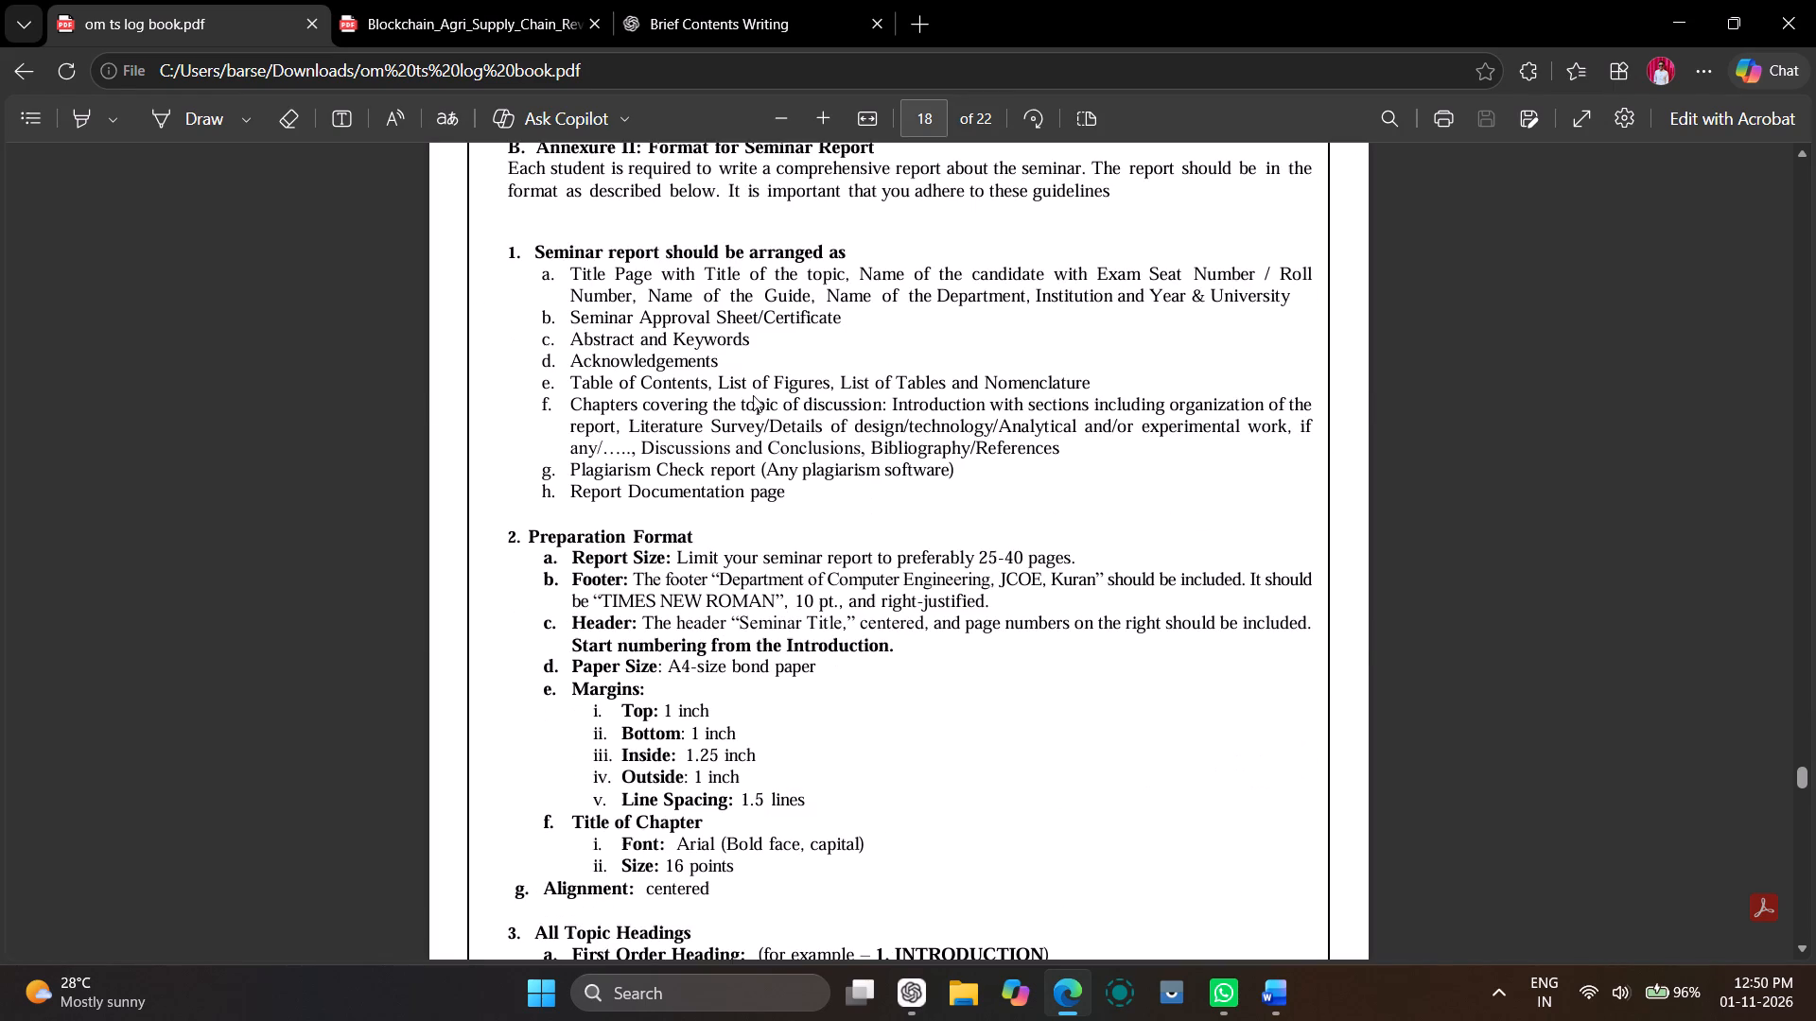
scroll(753, 395, up, 2)
key(alt+Tab)
scroll(753, 404, down, 3)
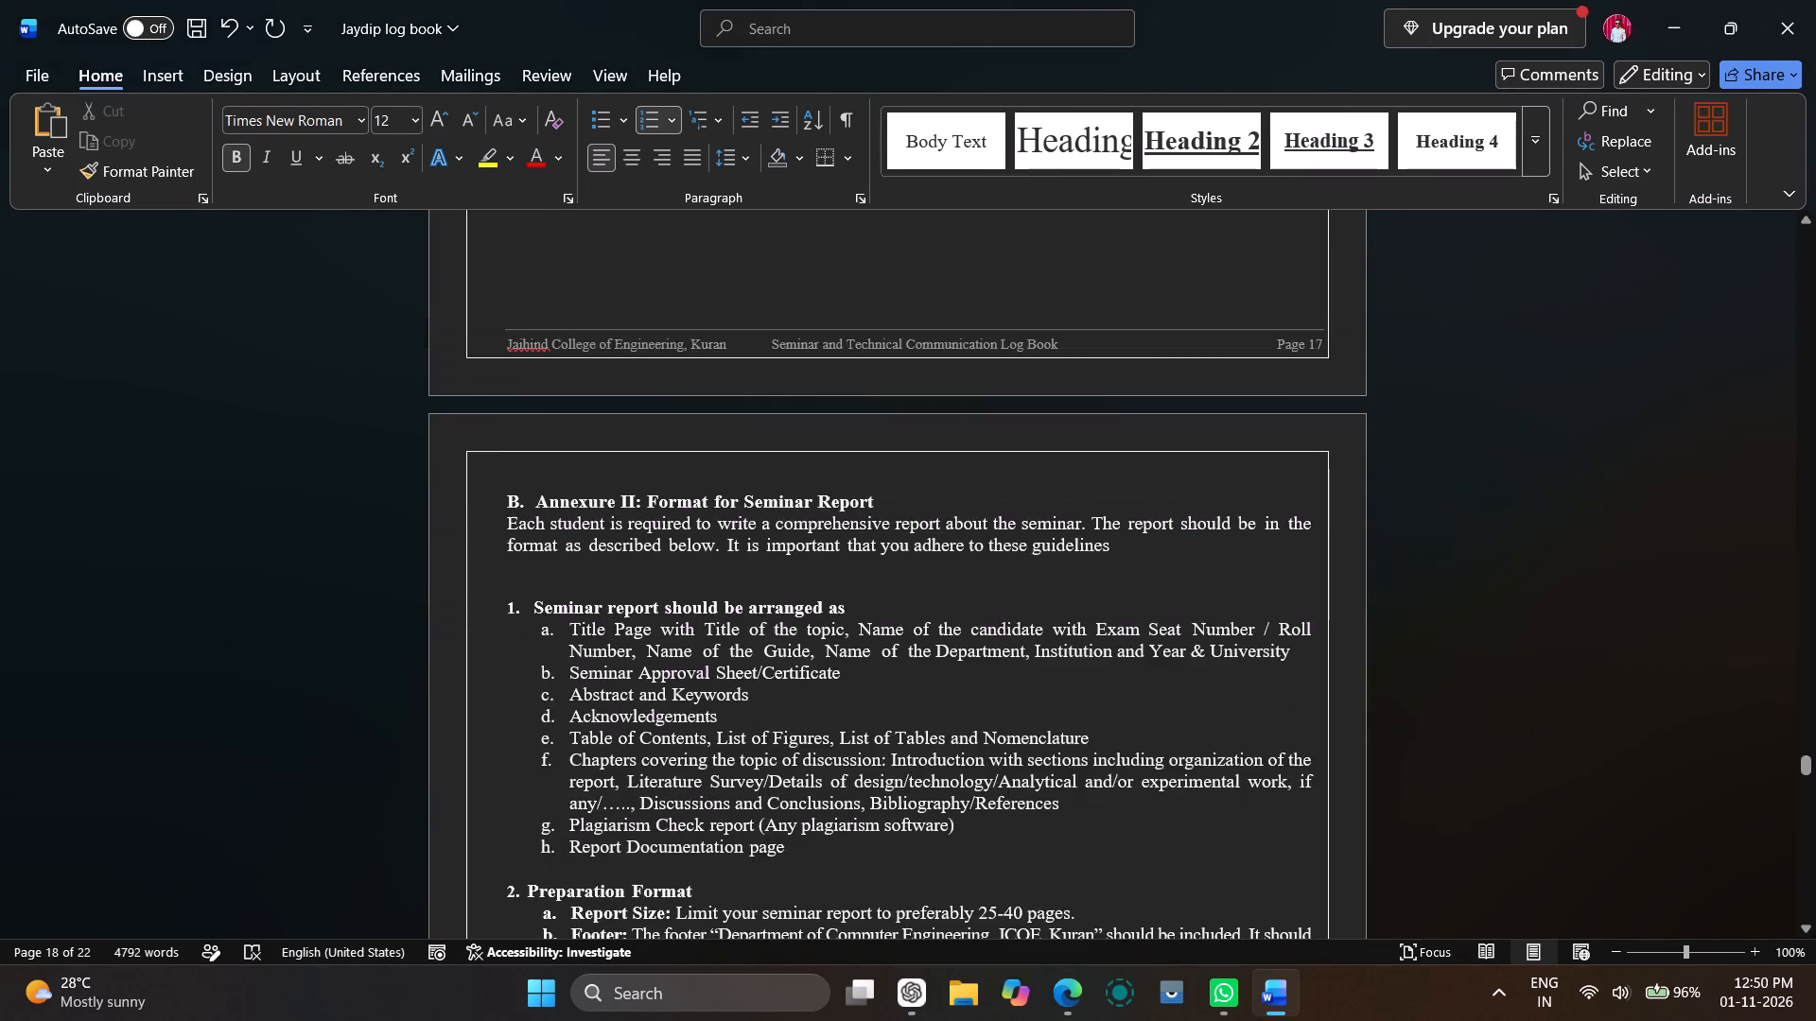
scroll(753, 414, down, 2)
key(alt+Tab)
scroll(753, 415, down, 1)
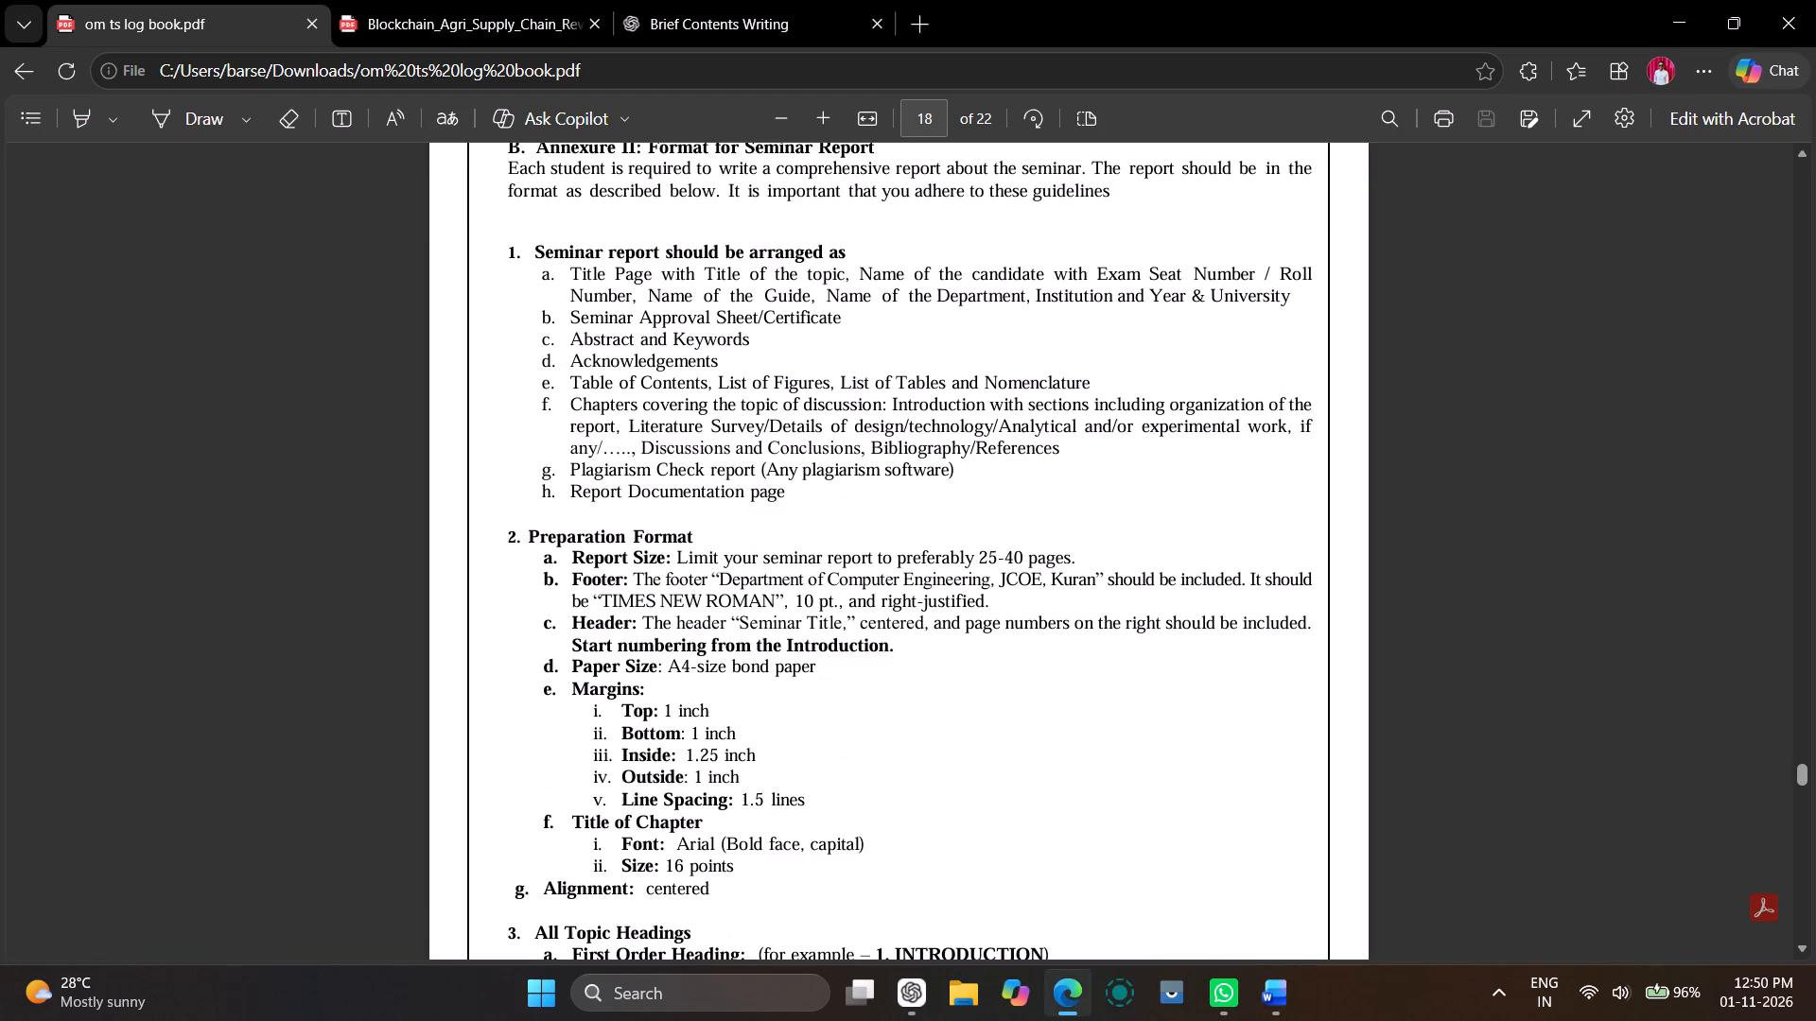
scroll(753, 415, down, 1)
key(alt+Tab)
scroll(753, 415, down, 4)
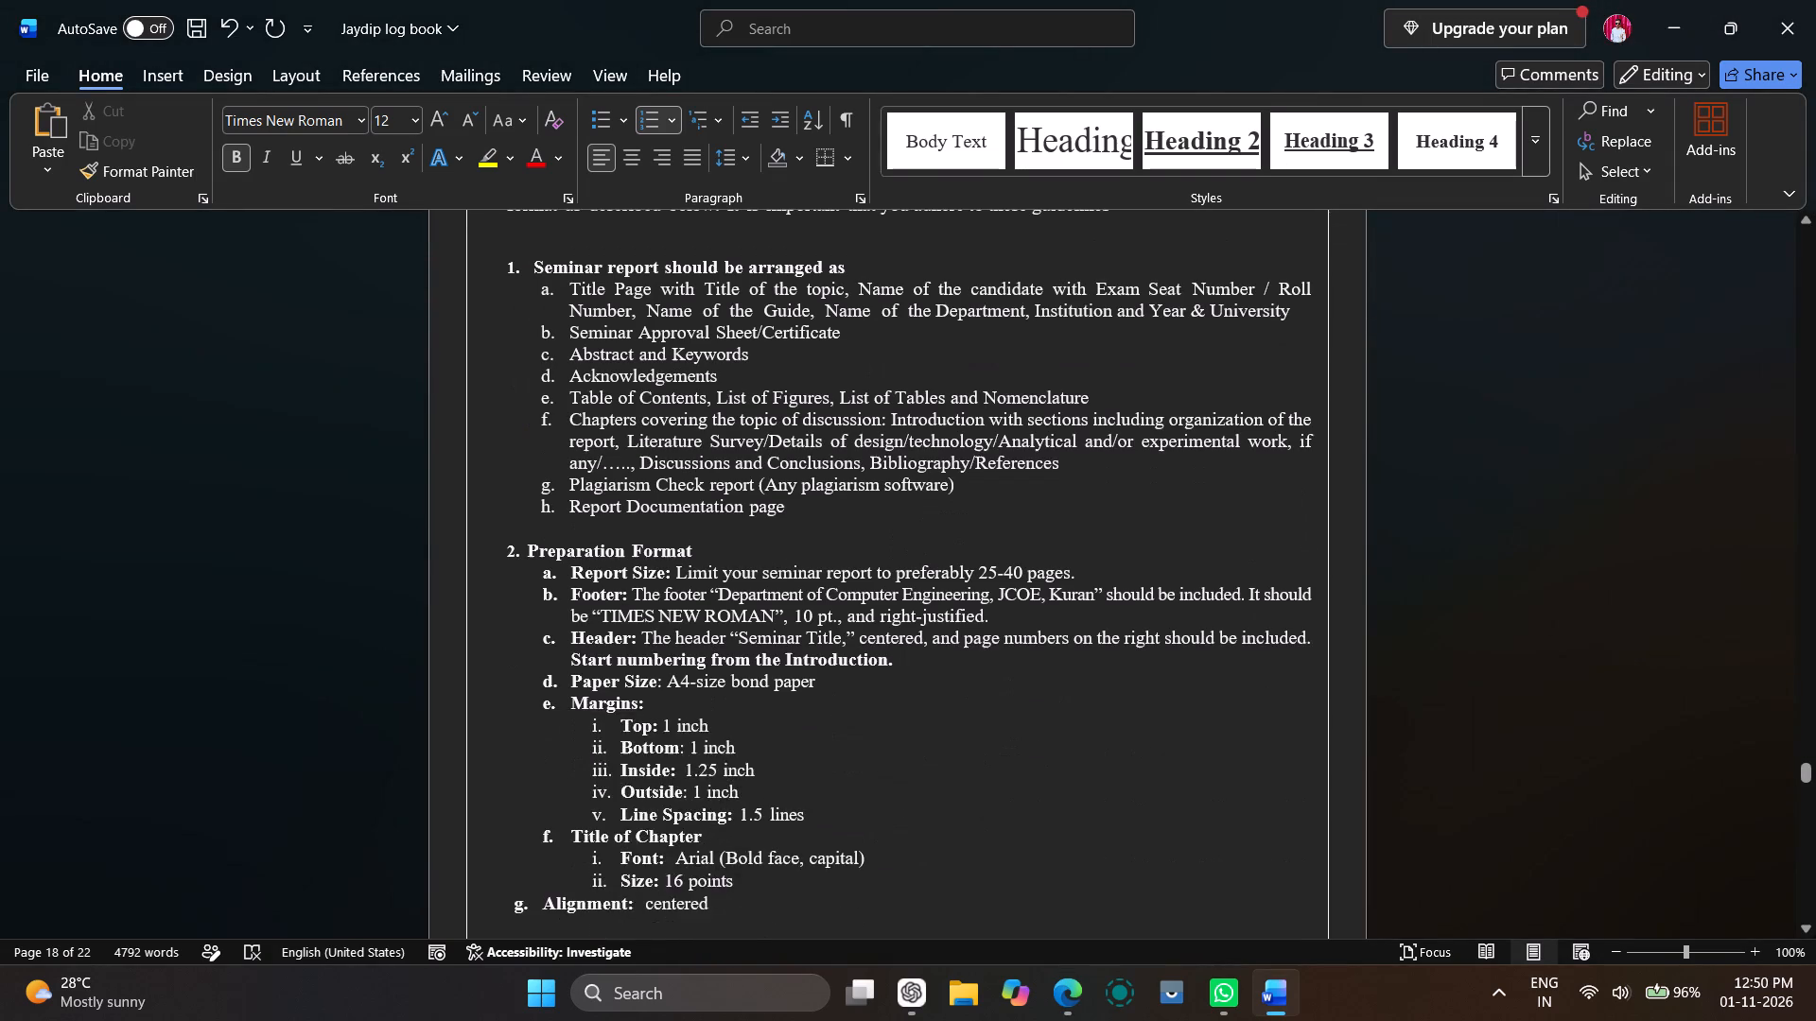
scroll(753, 415, down, 9)
key(alt+Tab)
scroll(753, 415, down, 5)
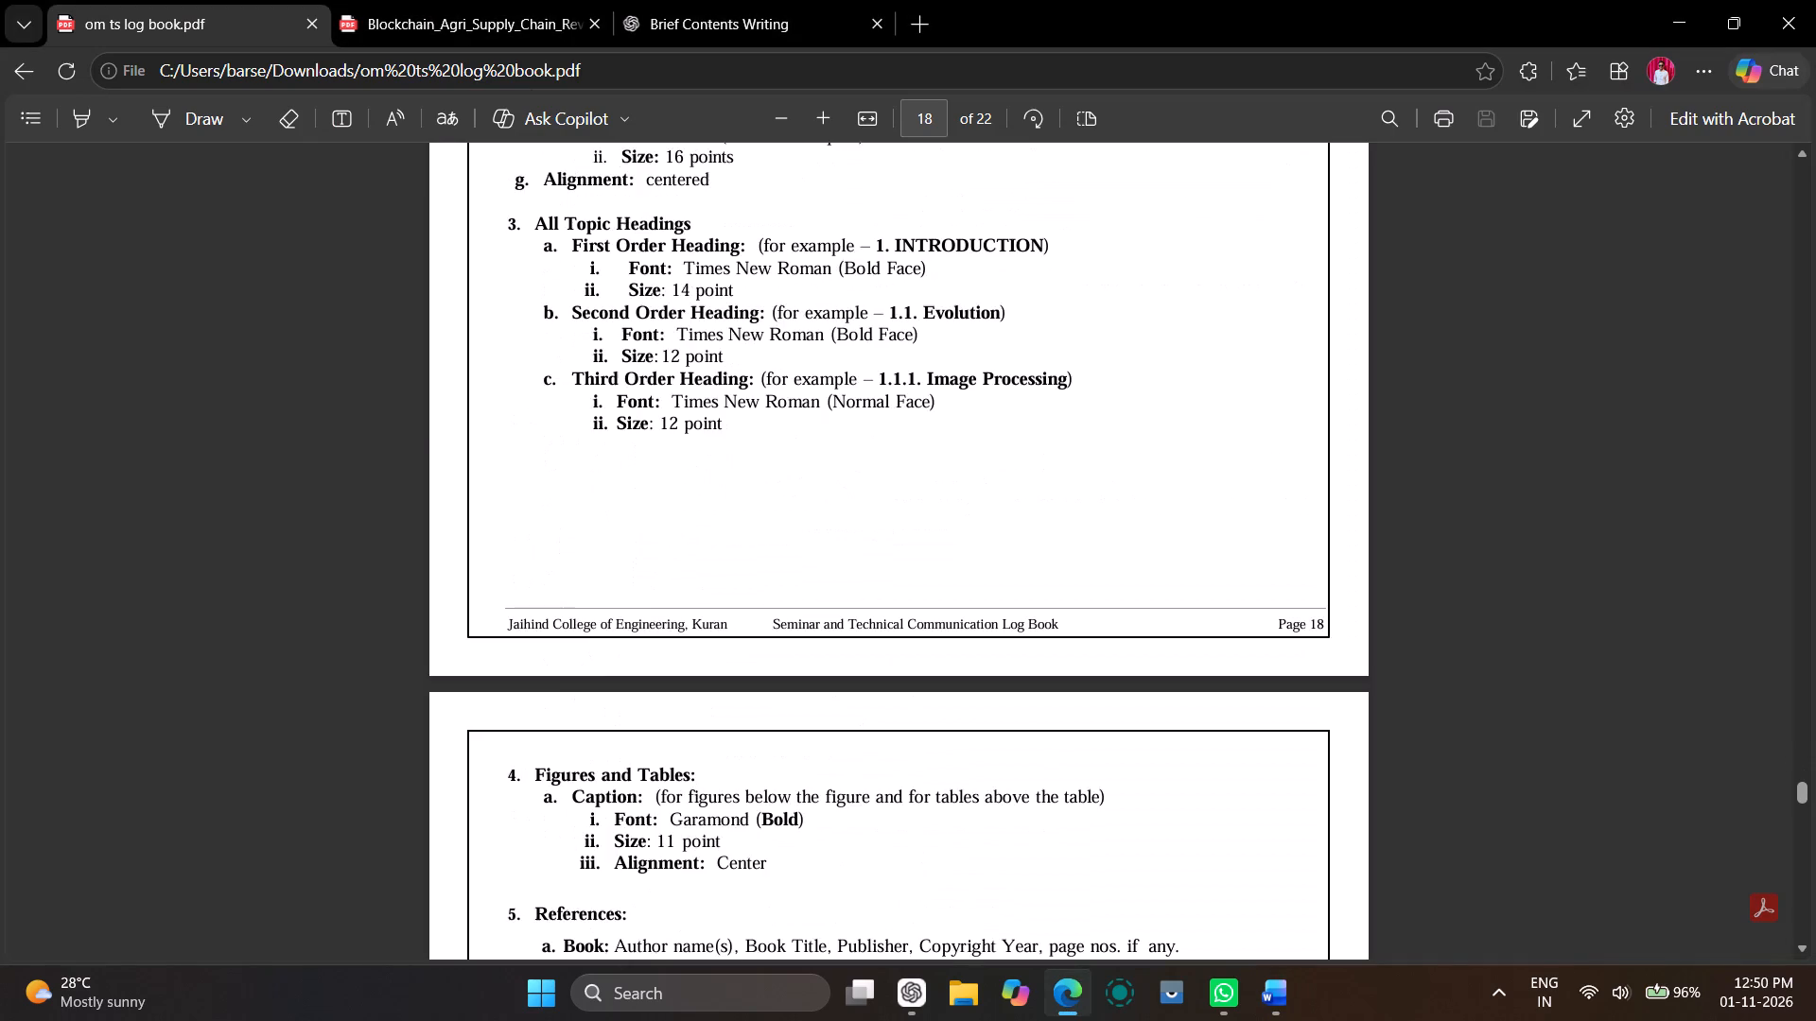
scroll(753, 415, down, 3)
key(alt+Tab)
scroll(753, 415, down, 6)
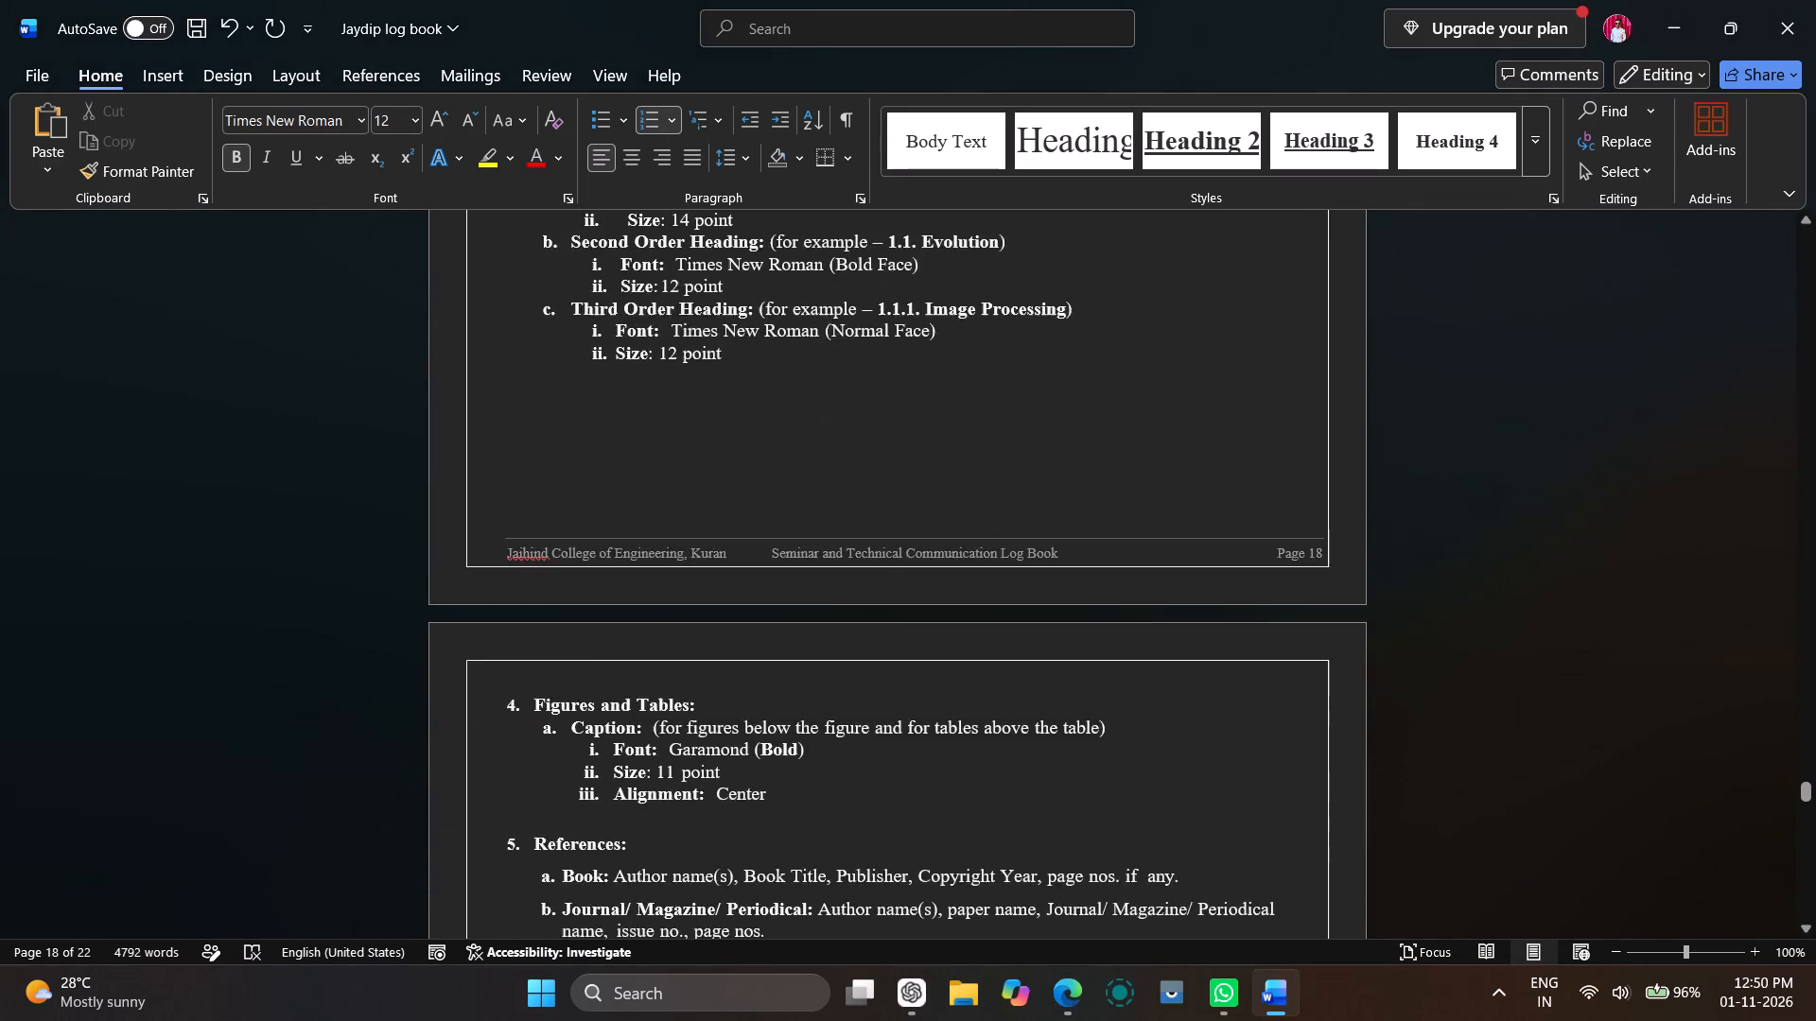
scroll(753, 415, down, 20)
scroll(753, 415, down, 9)
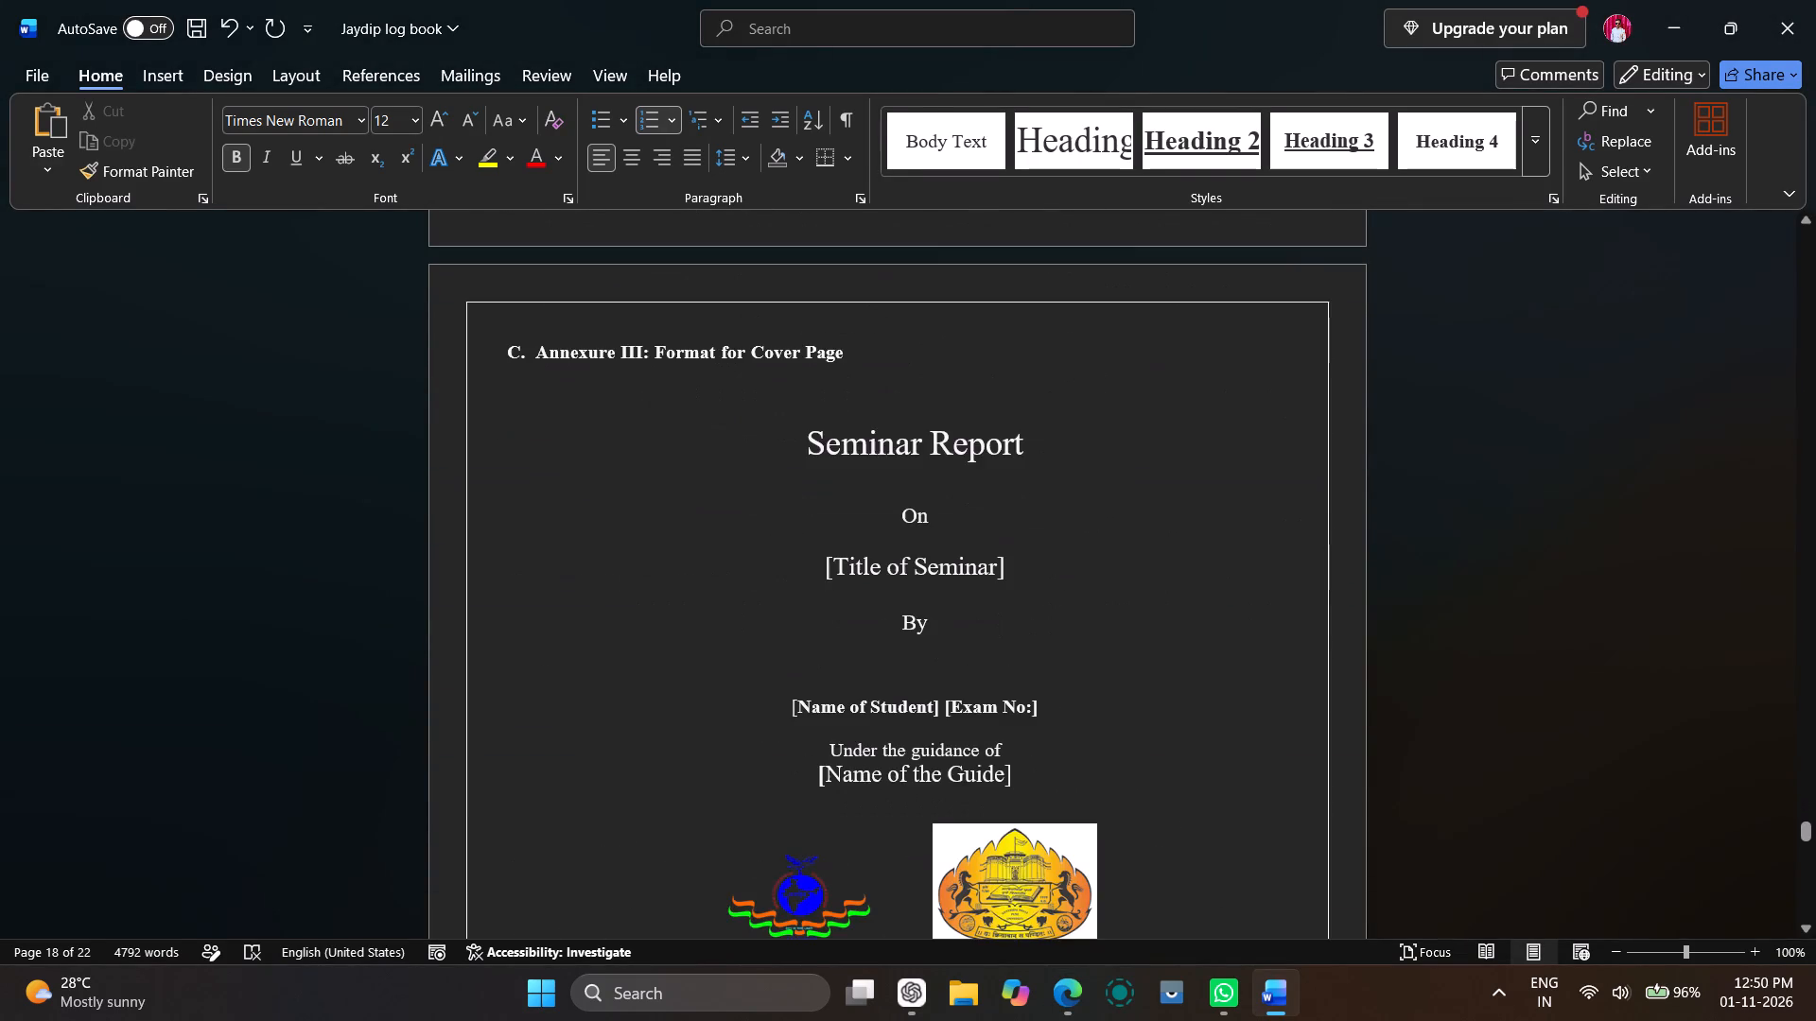
Compare the Annexure III: Format for Cover Page in the log book with the filled-in cover page in the om ts log book PDF.
key(alt+Tab)
scroll(753, 416, down, 16)
scroll(751, 415, up, 3)
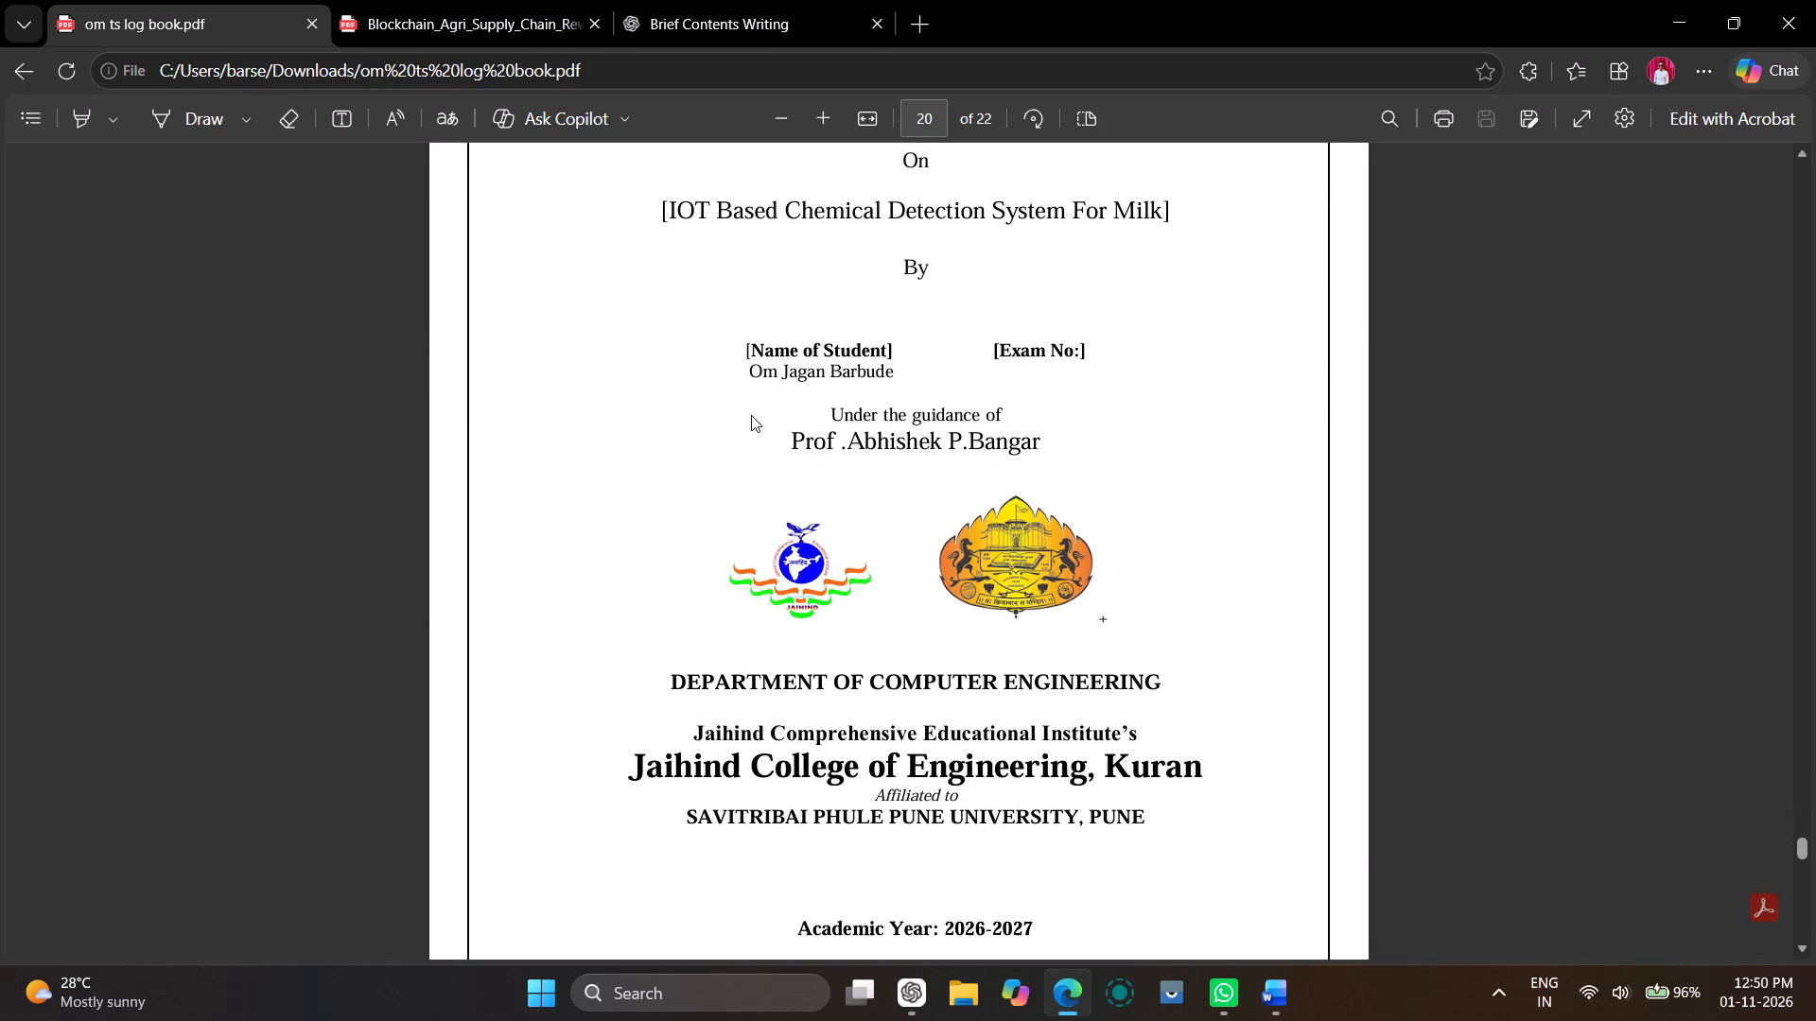
key(alt+Tab)
scroll(748, 415, down, 4)
scroll(748, 415, up, 3)
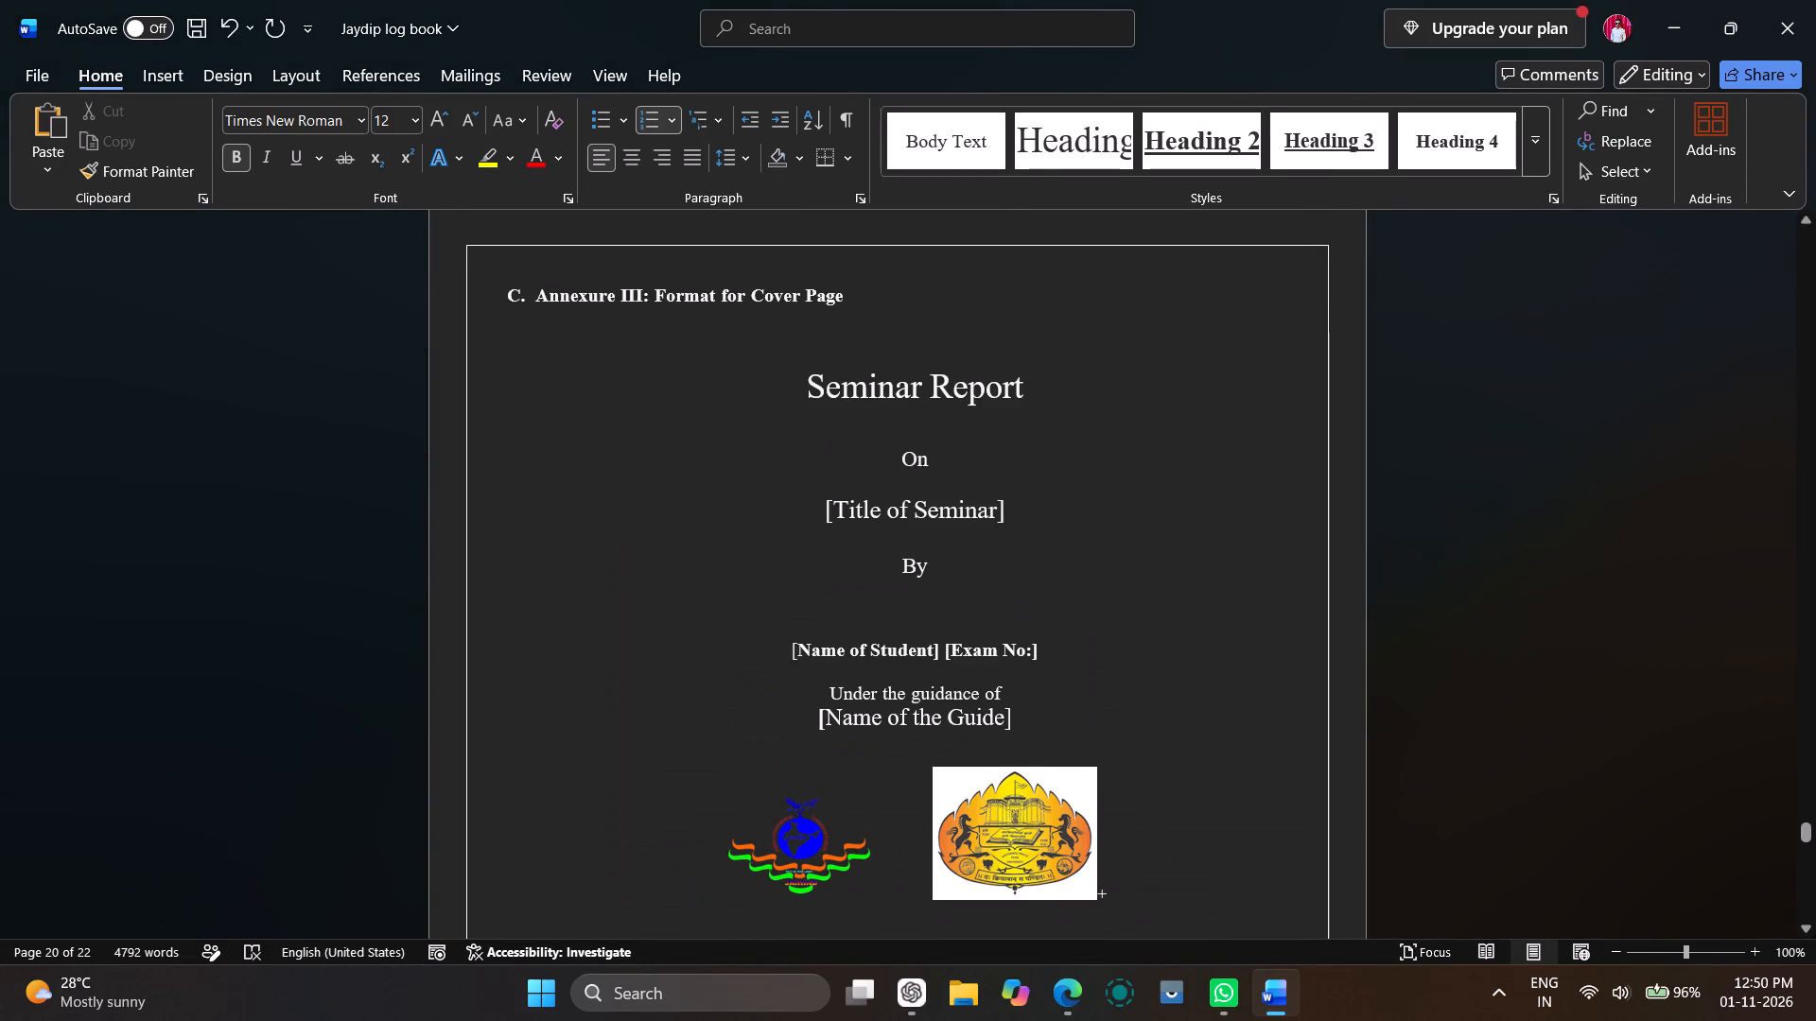
key(alt+Tab)
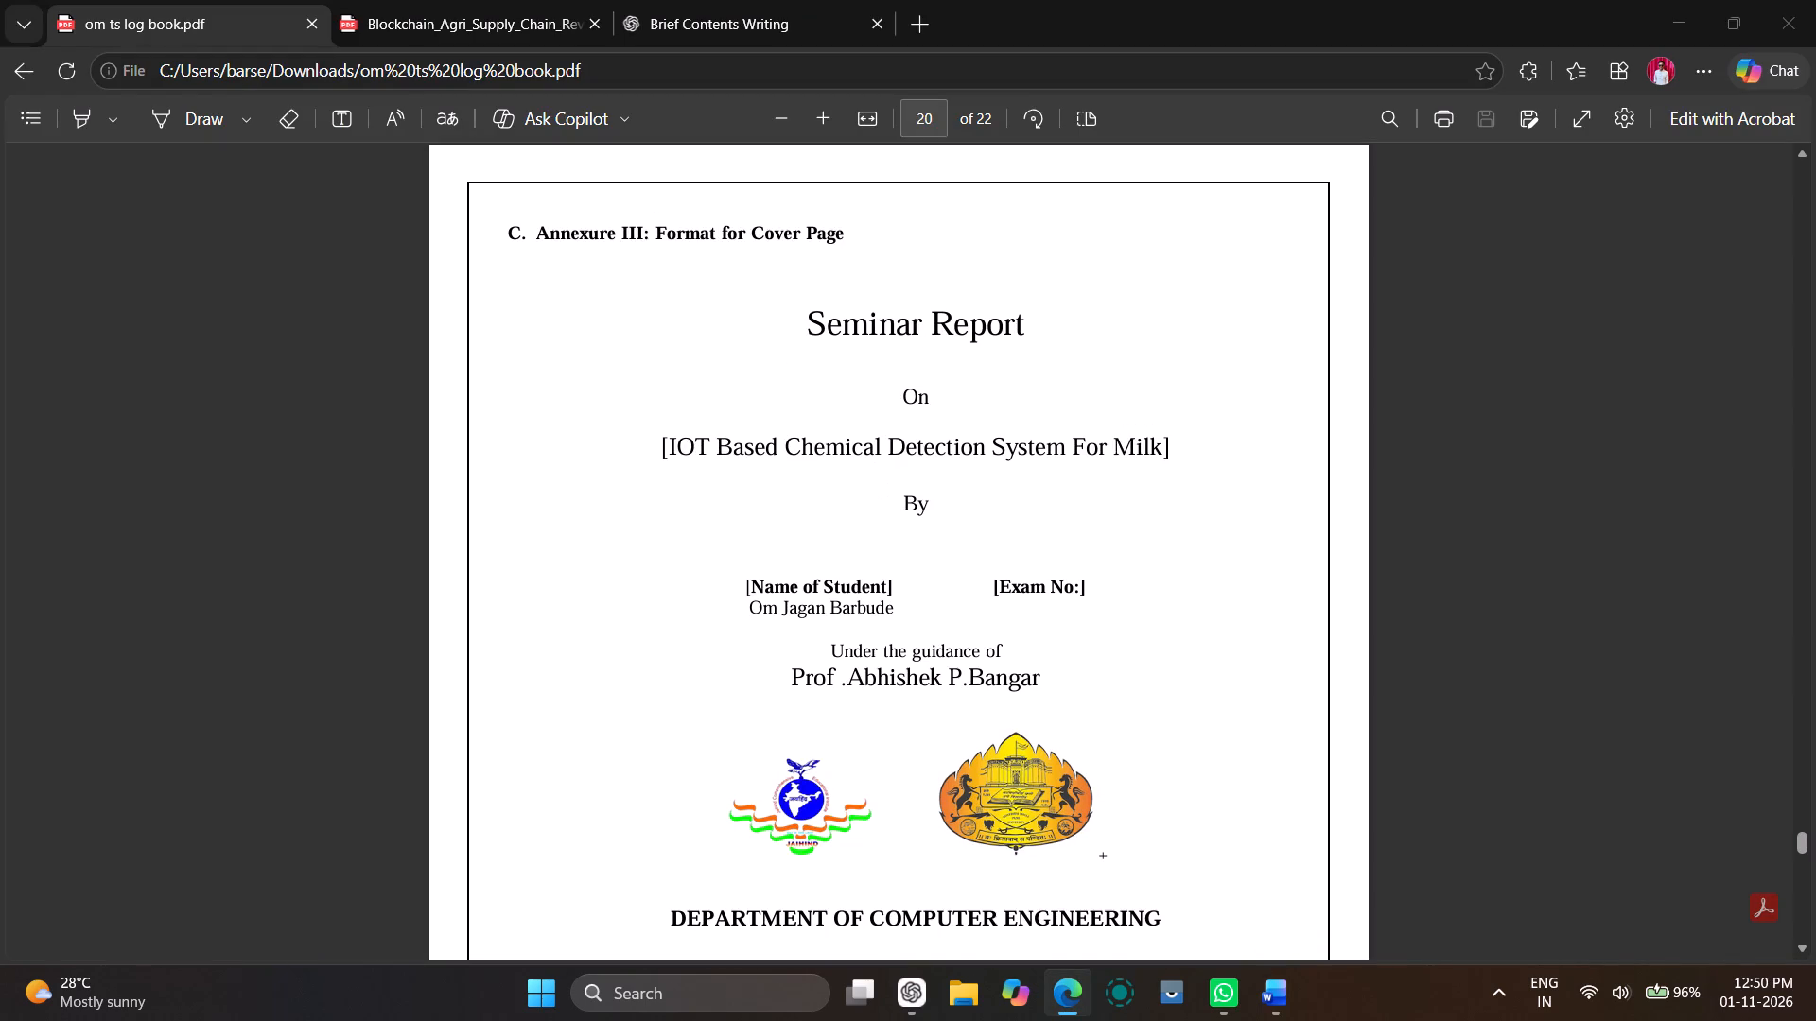
key(alt+Tab)
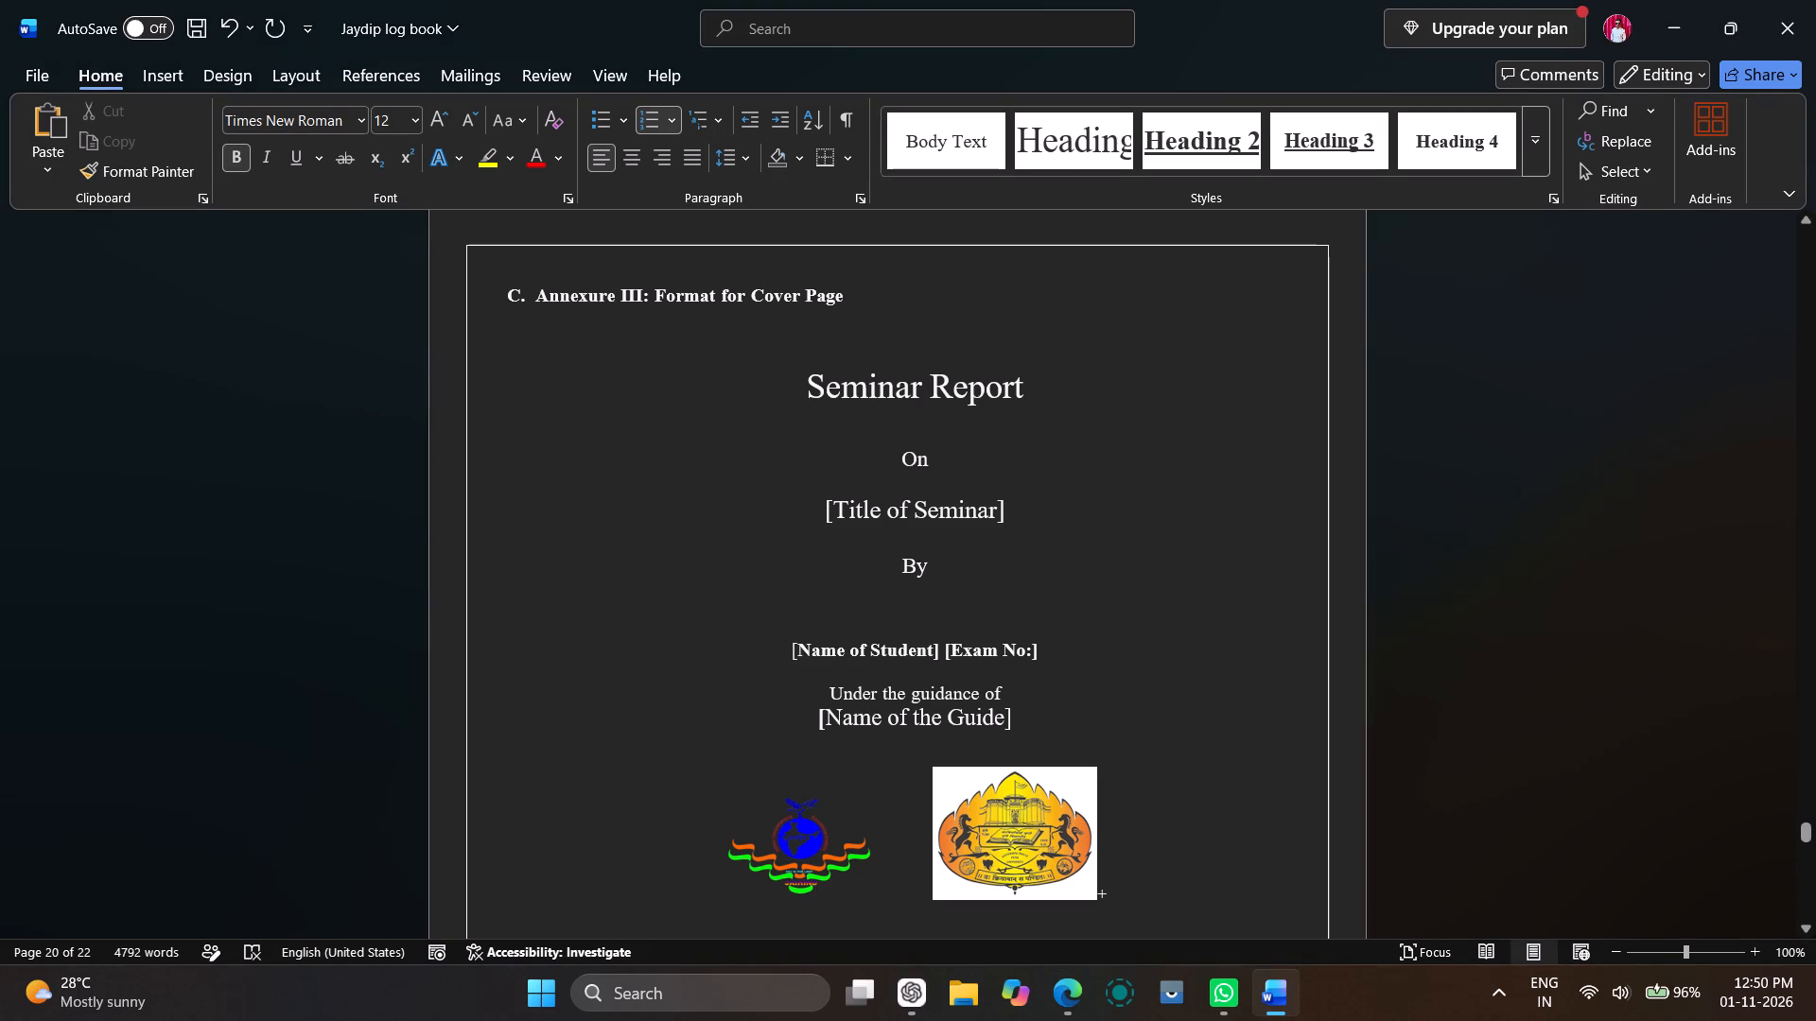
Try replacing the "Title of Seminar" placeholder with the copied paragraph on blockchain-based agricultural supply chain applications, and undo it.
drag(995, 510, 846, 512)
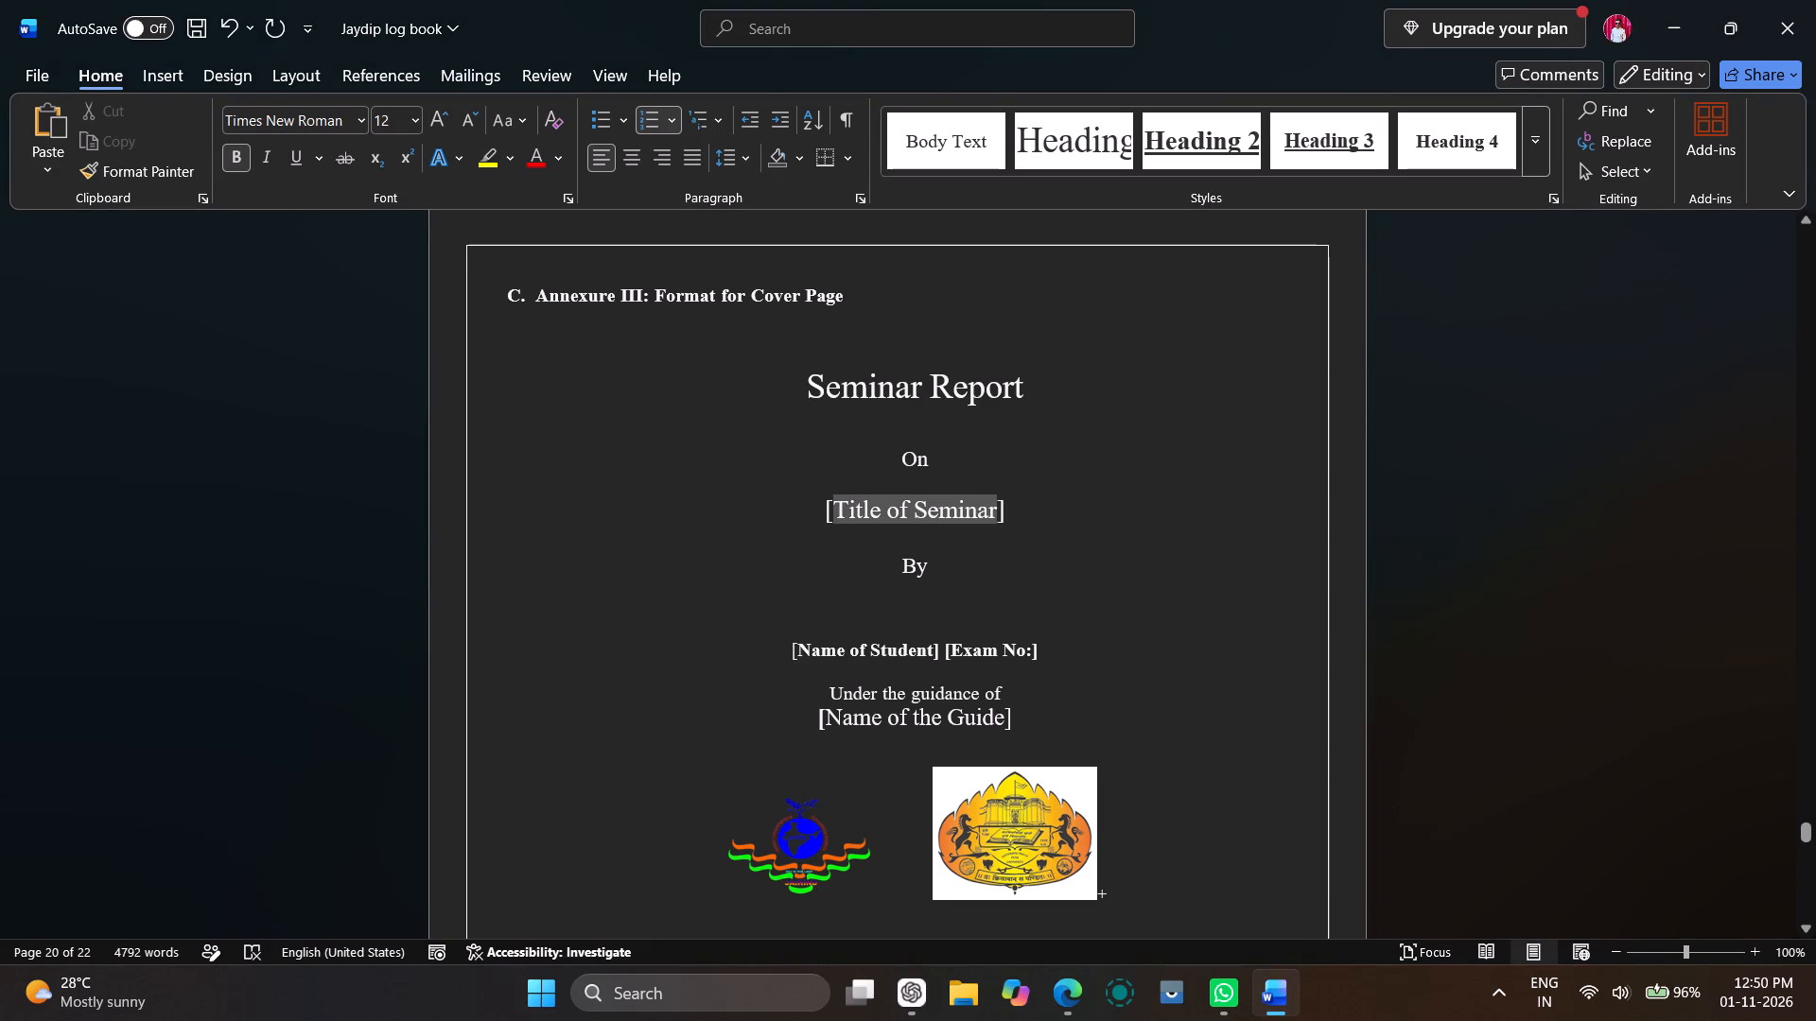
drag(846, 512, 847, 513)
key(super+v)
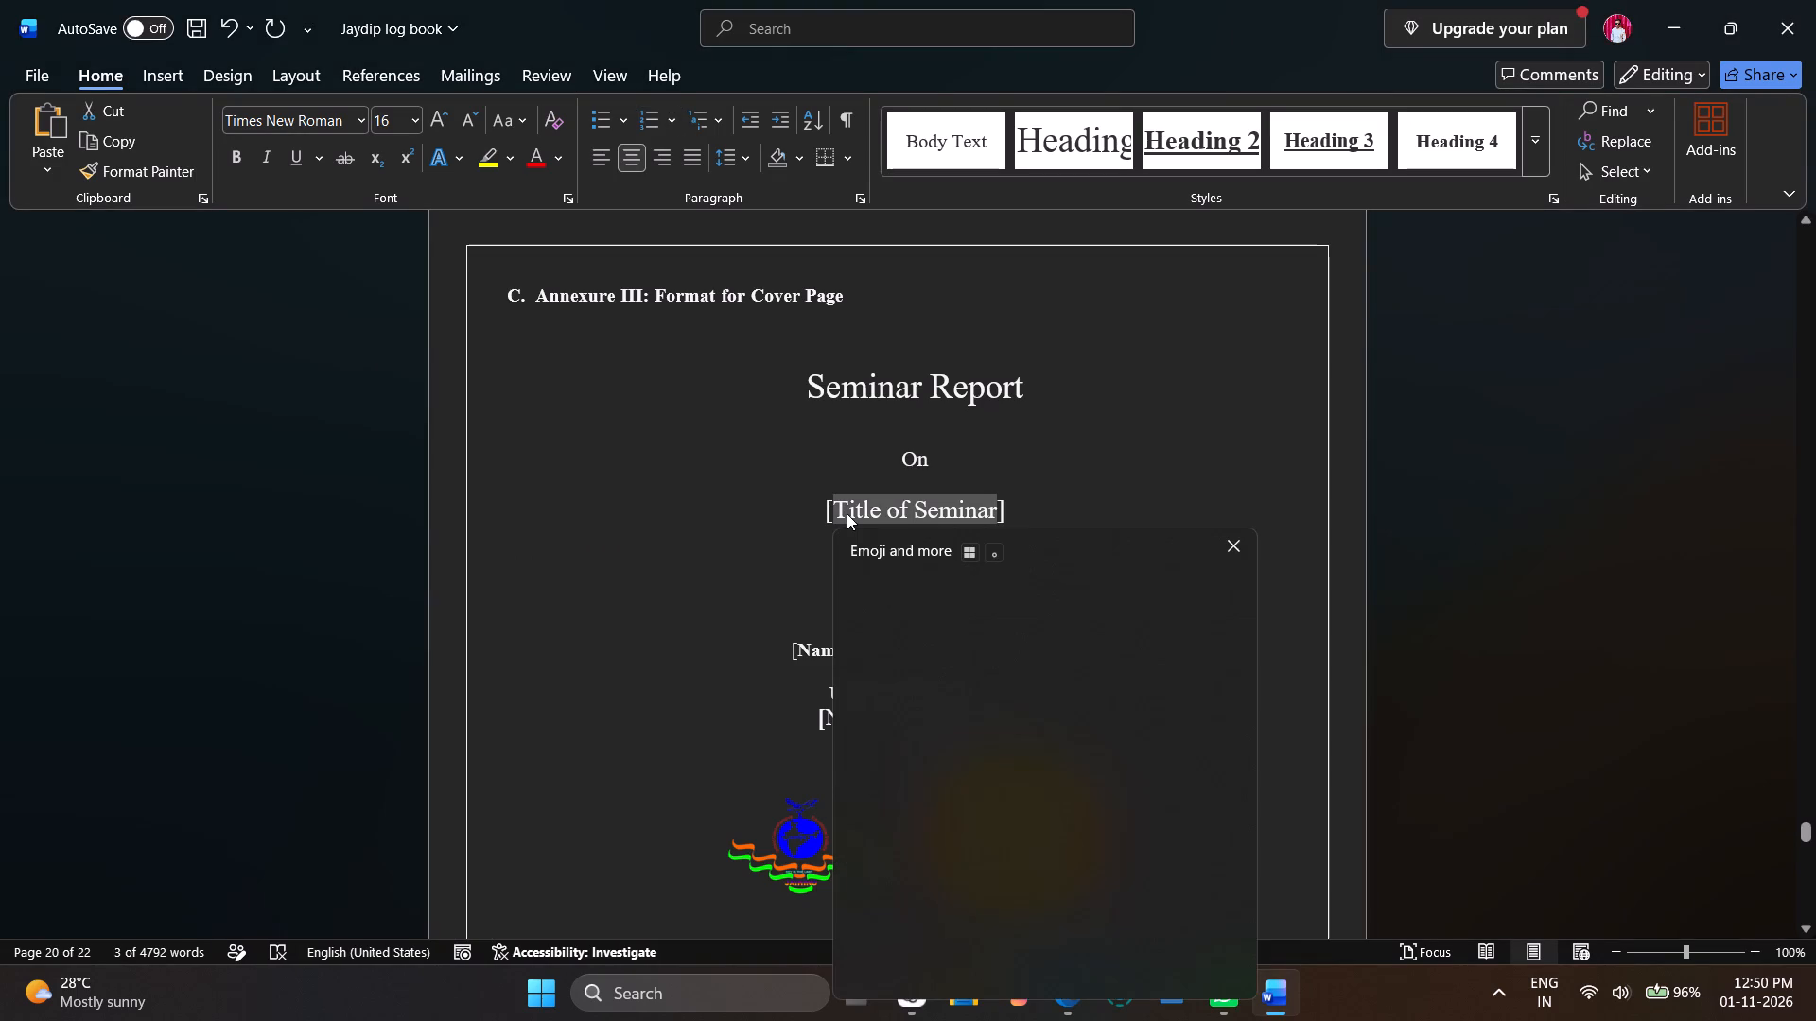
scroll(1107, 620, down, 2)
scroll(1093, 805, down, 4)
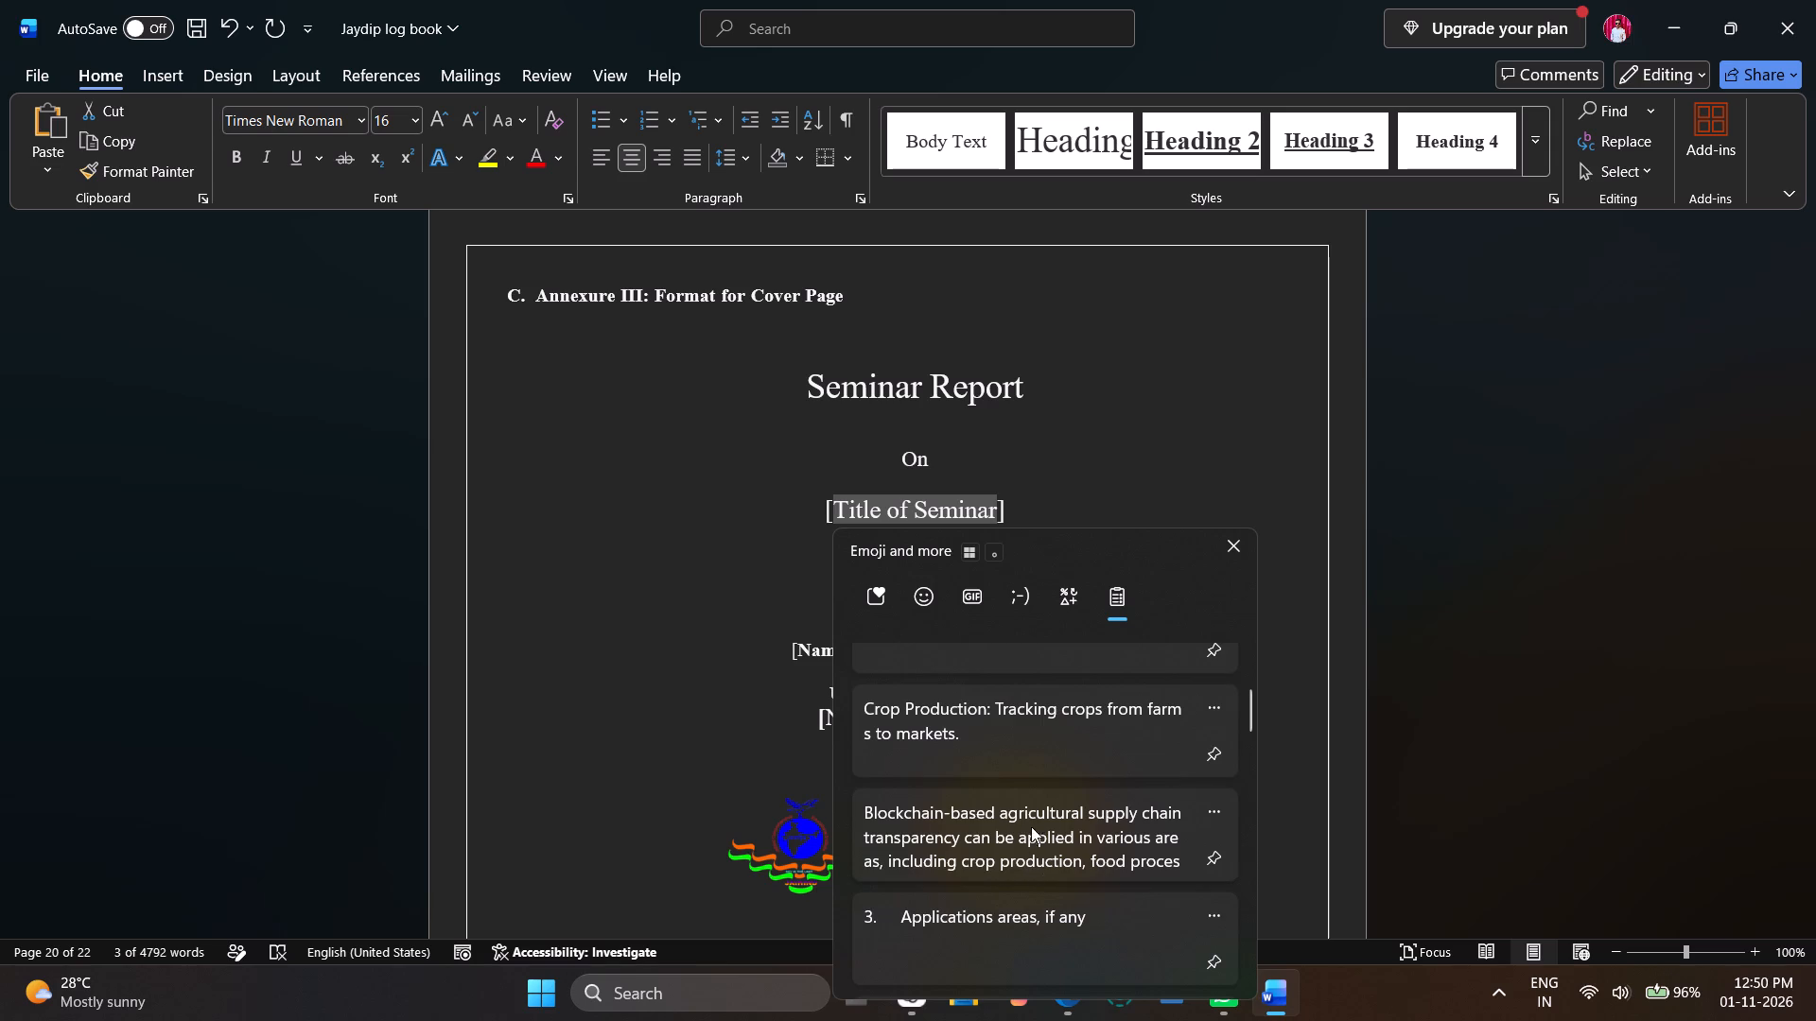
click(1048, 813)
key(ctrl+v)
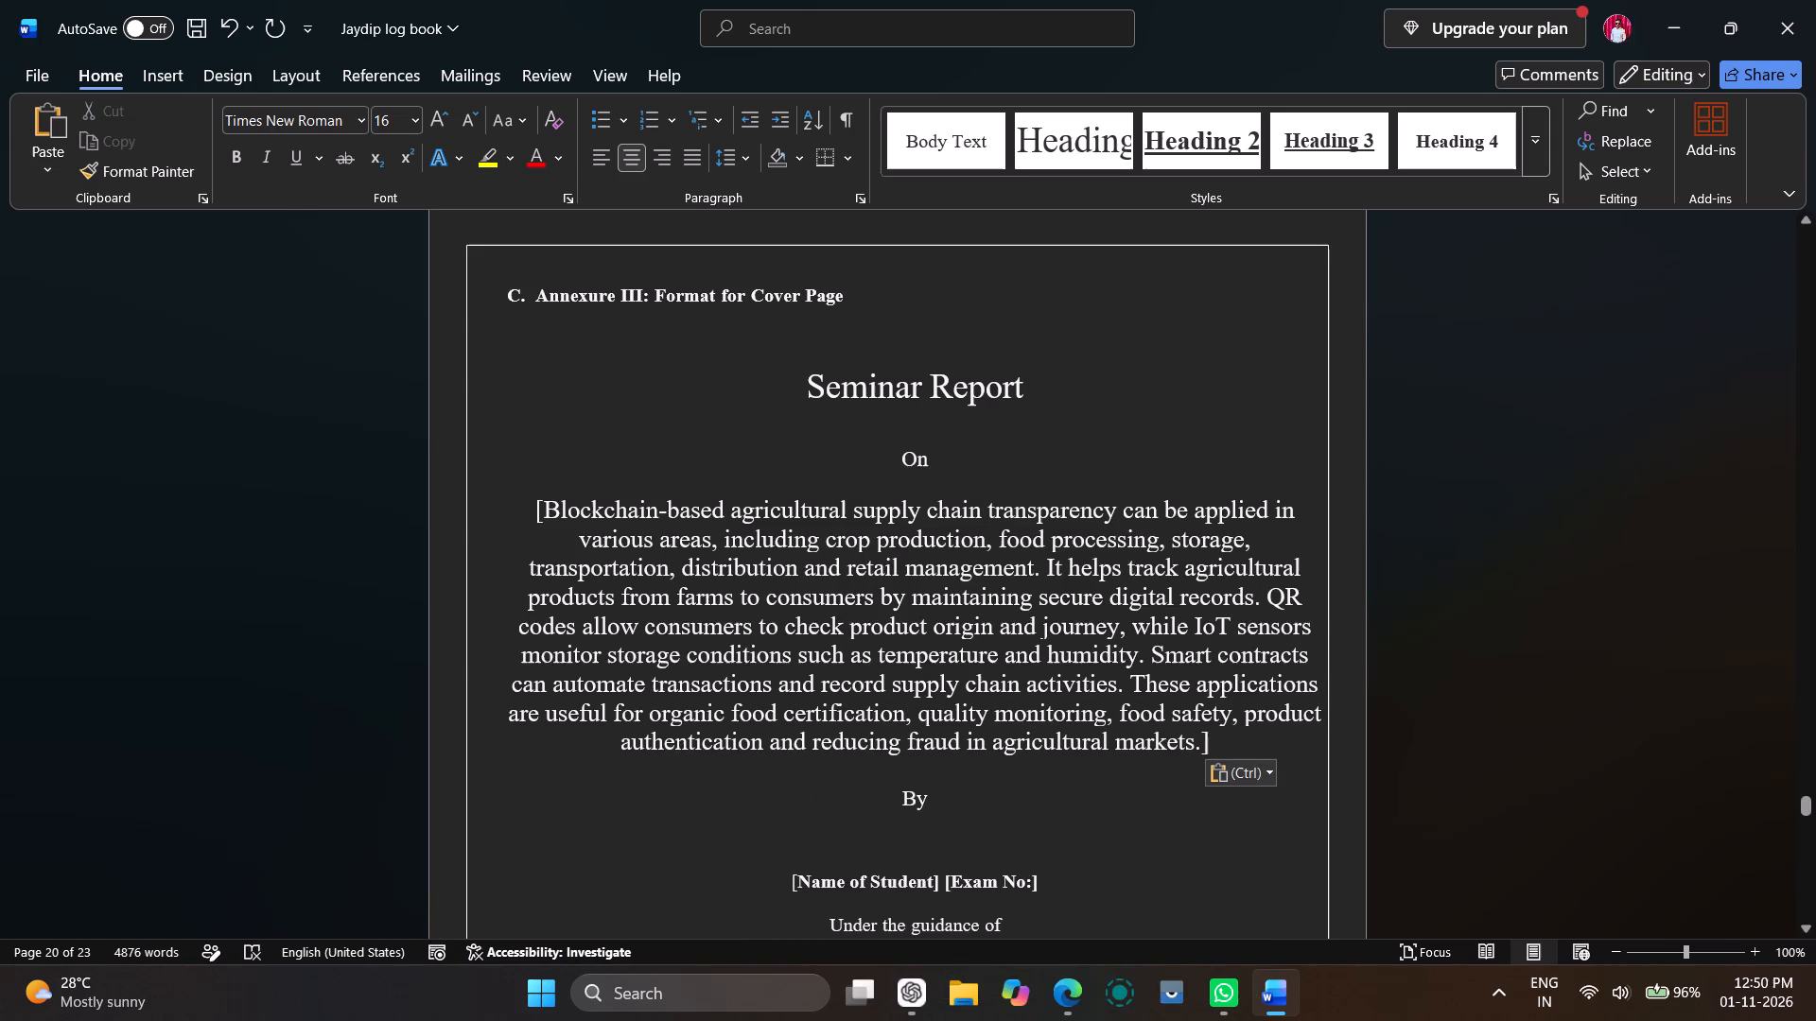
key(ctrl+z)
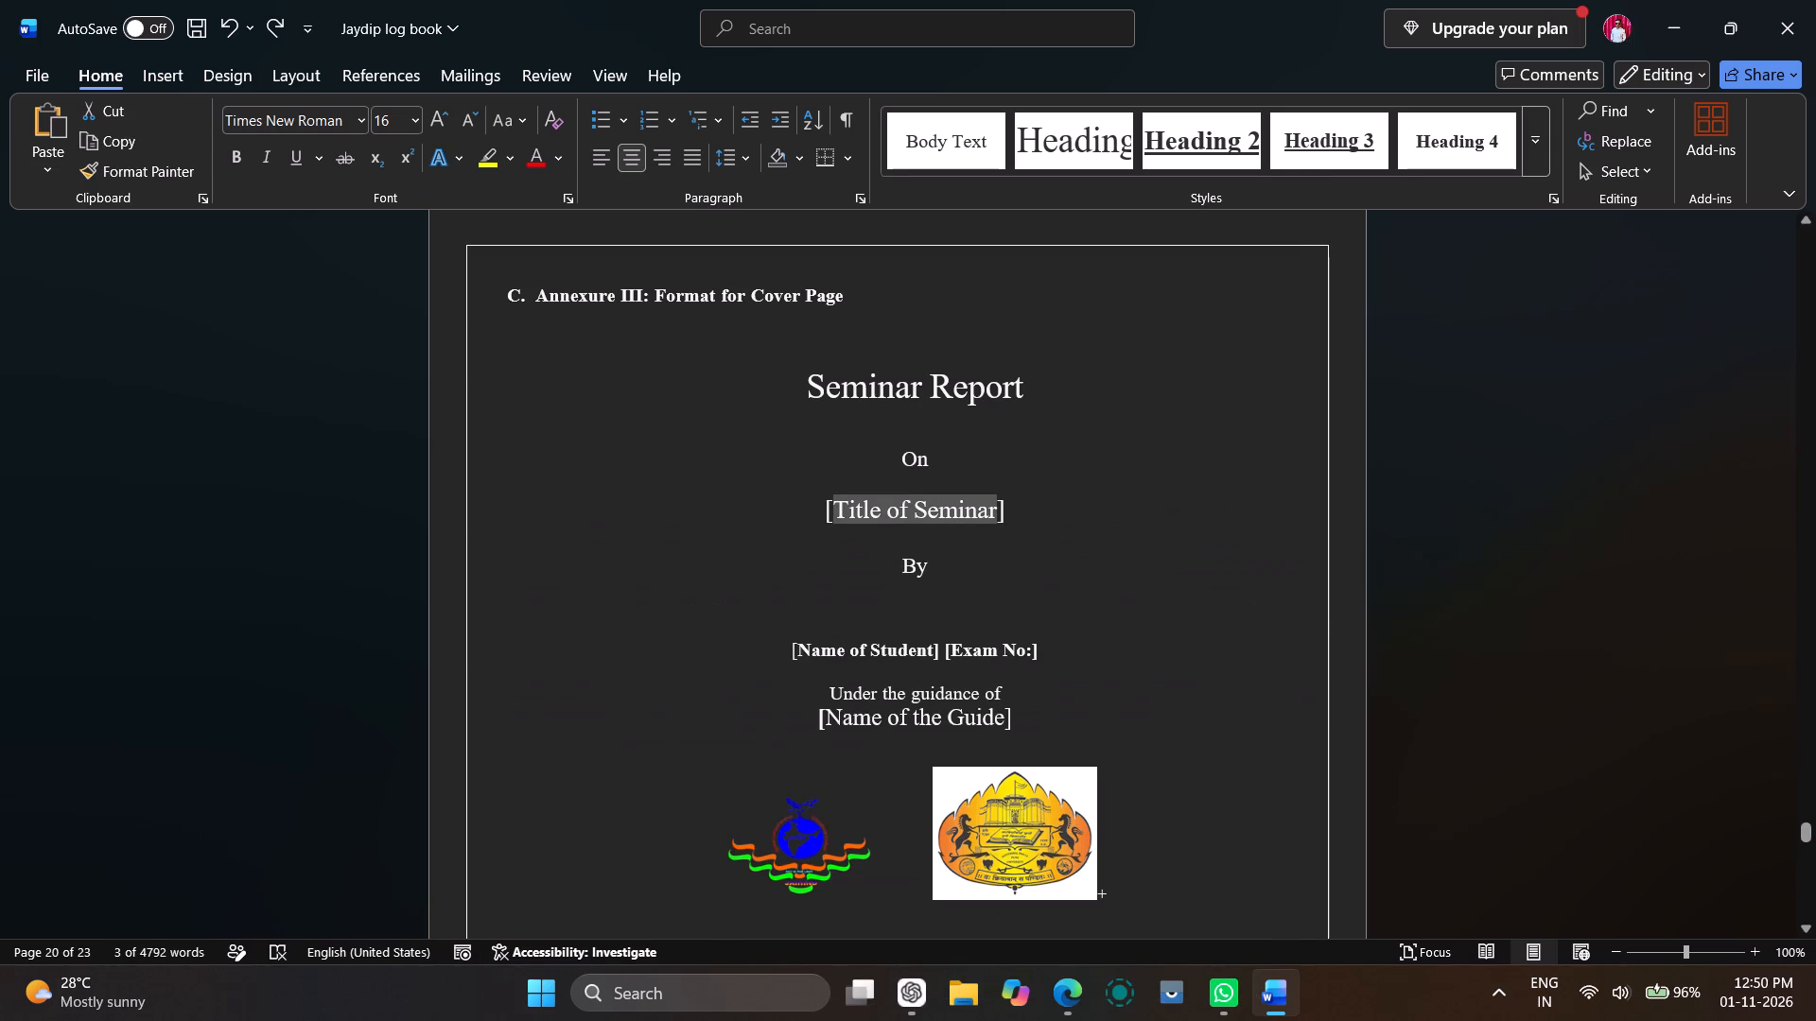
Replace the "Title of Seminar" placeholder with "Blockchain-Based Supply Chain Transparency for Agricultural Produce" from the clipboard history, keeping the square brackets.
key(super+v)
scroll(1071, 668, down, 4)
scroll(1056, 799, down, 2)
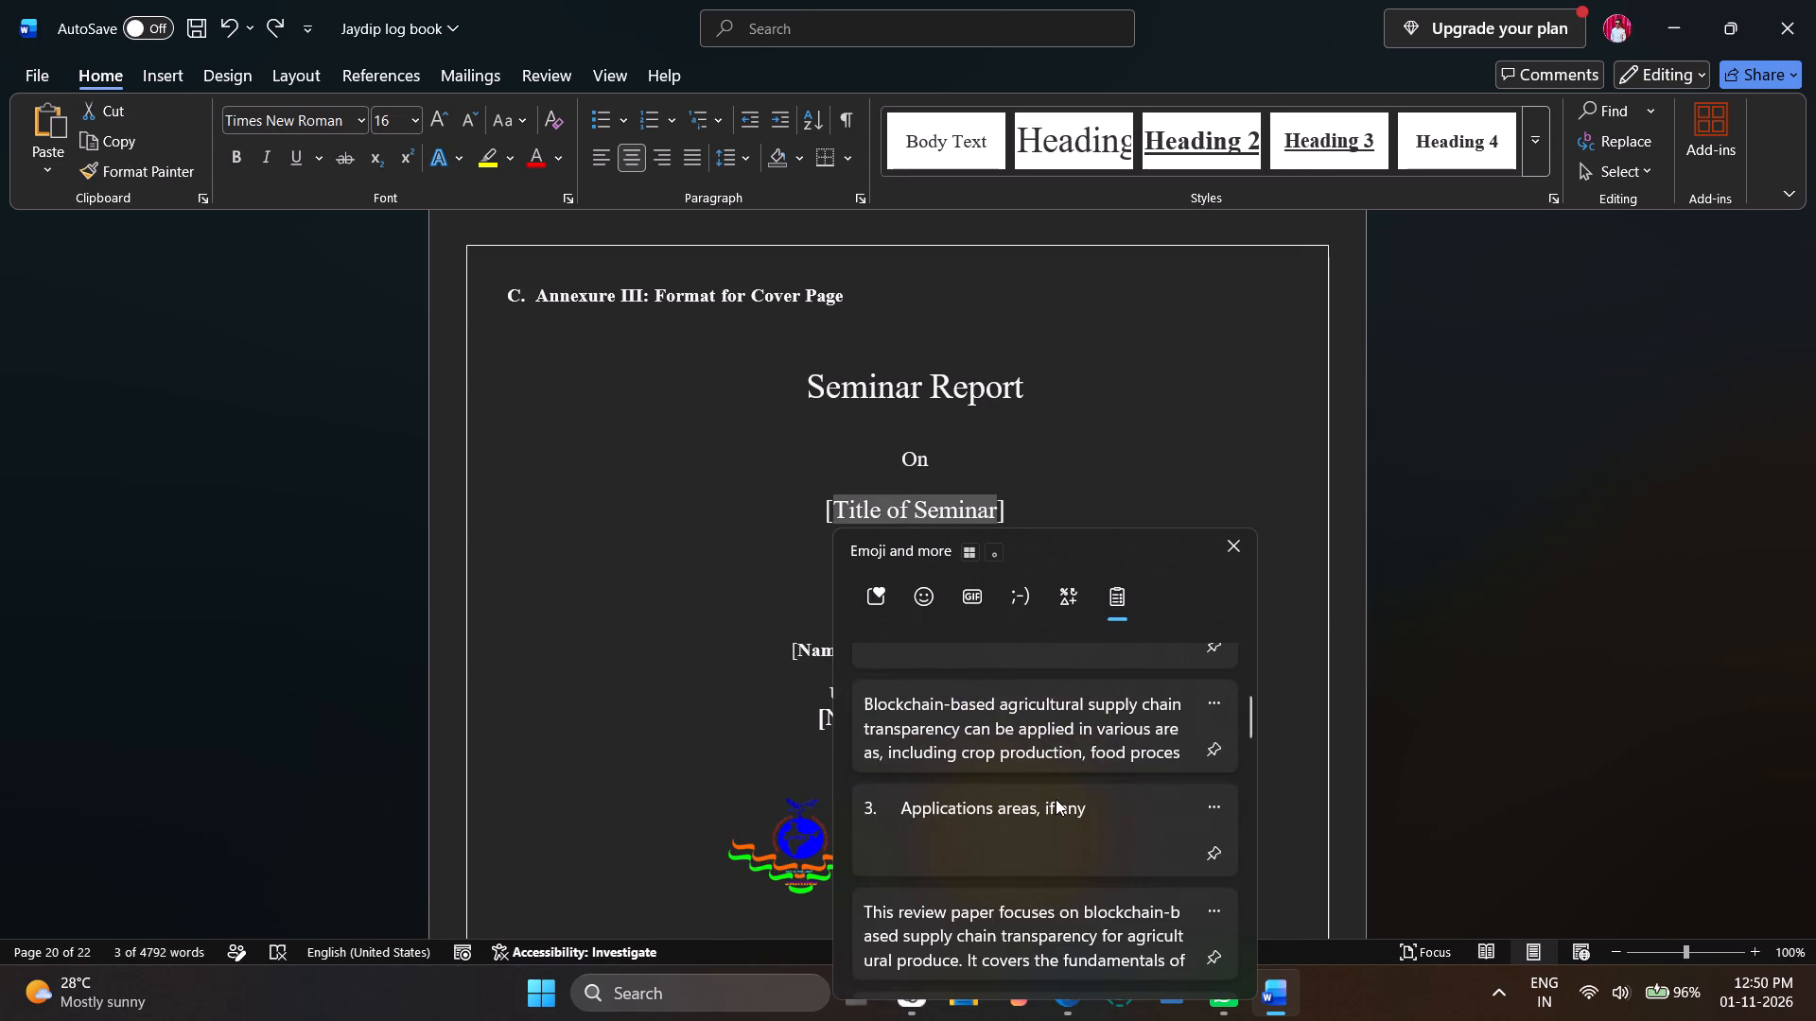
scroll(1056, 799, down, 5)
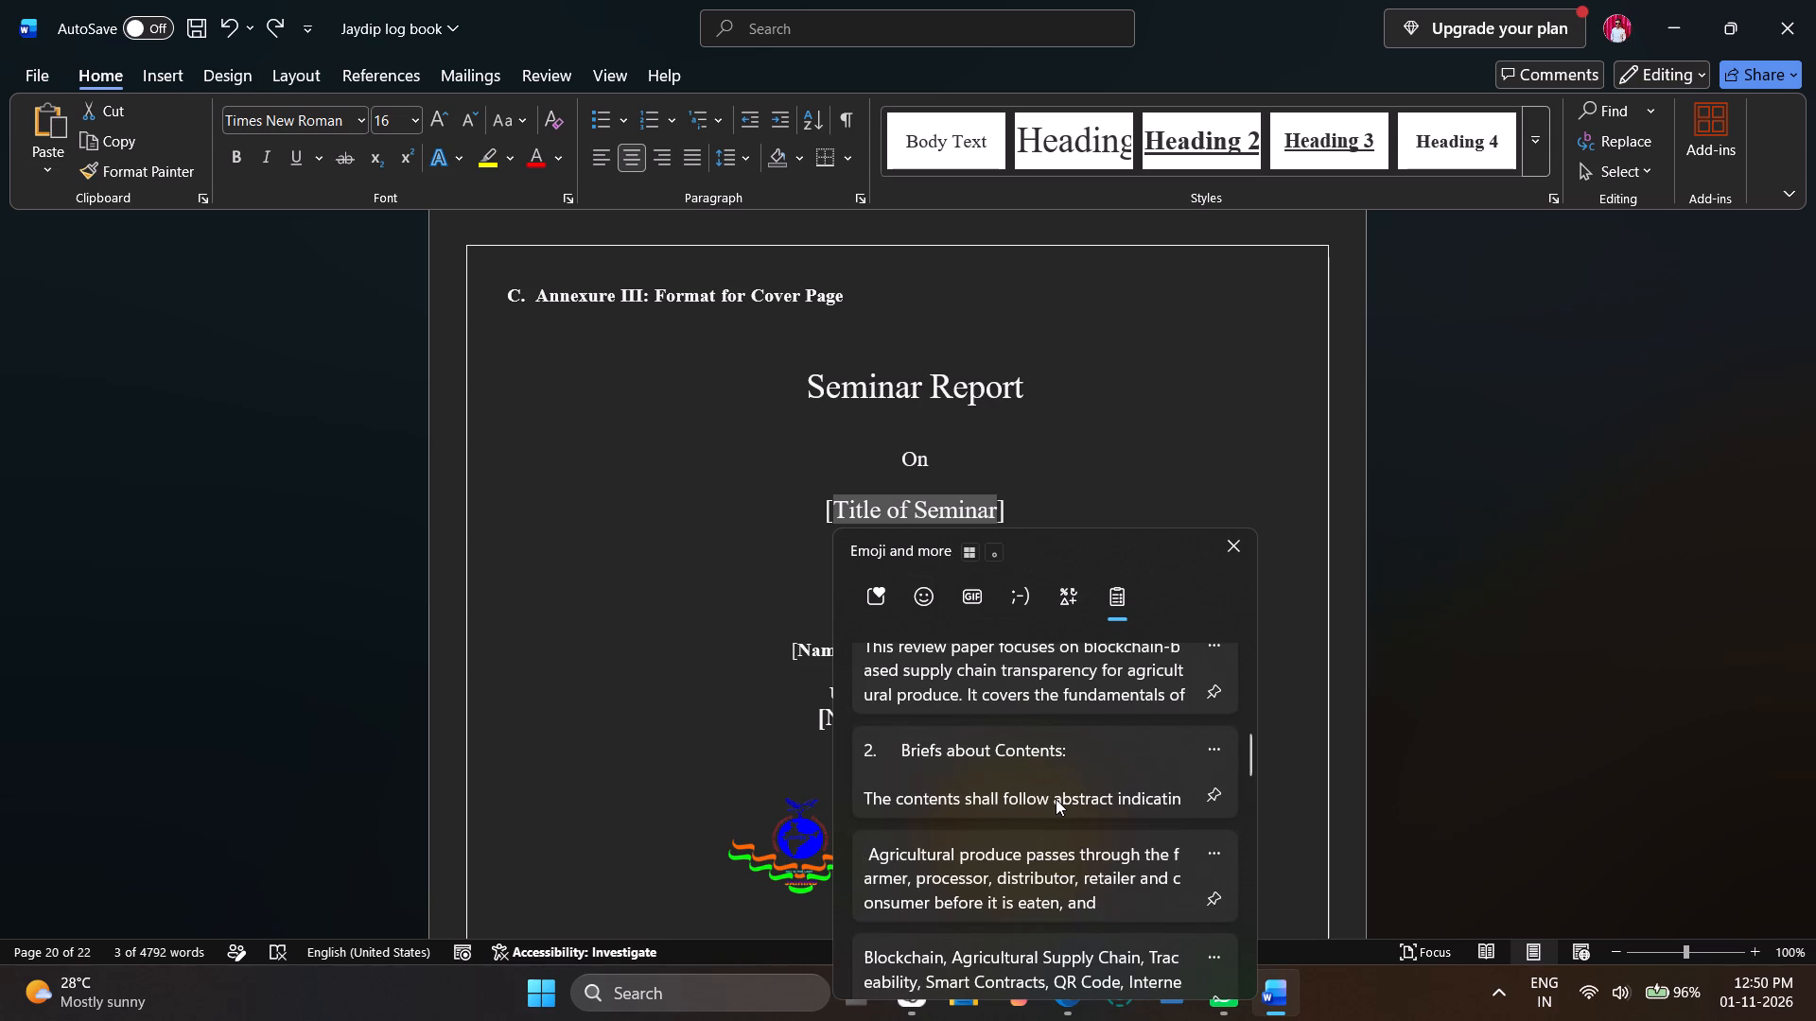
scroll(1056, 799, down, 4)
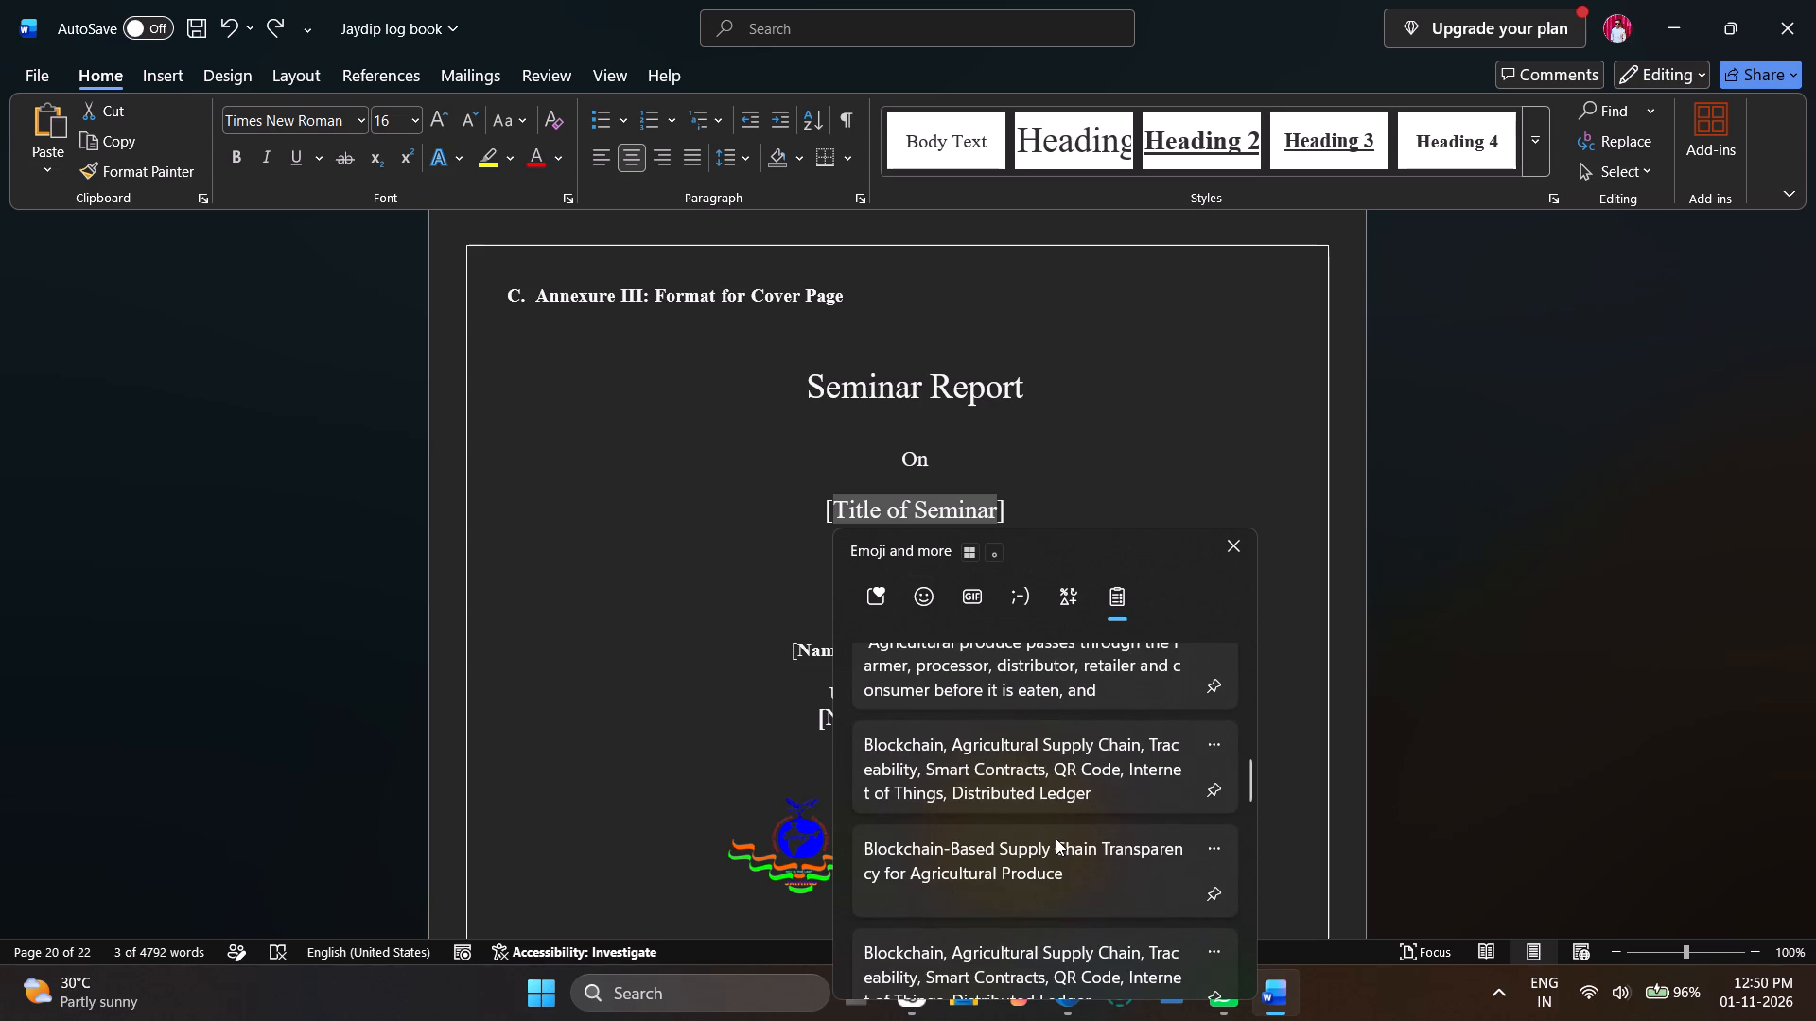
click(1039, 860)
key(ctrl+v)
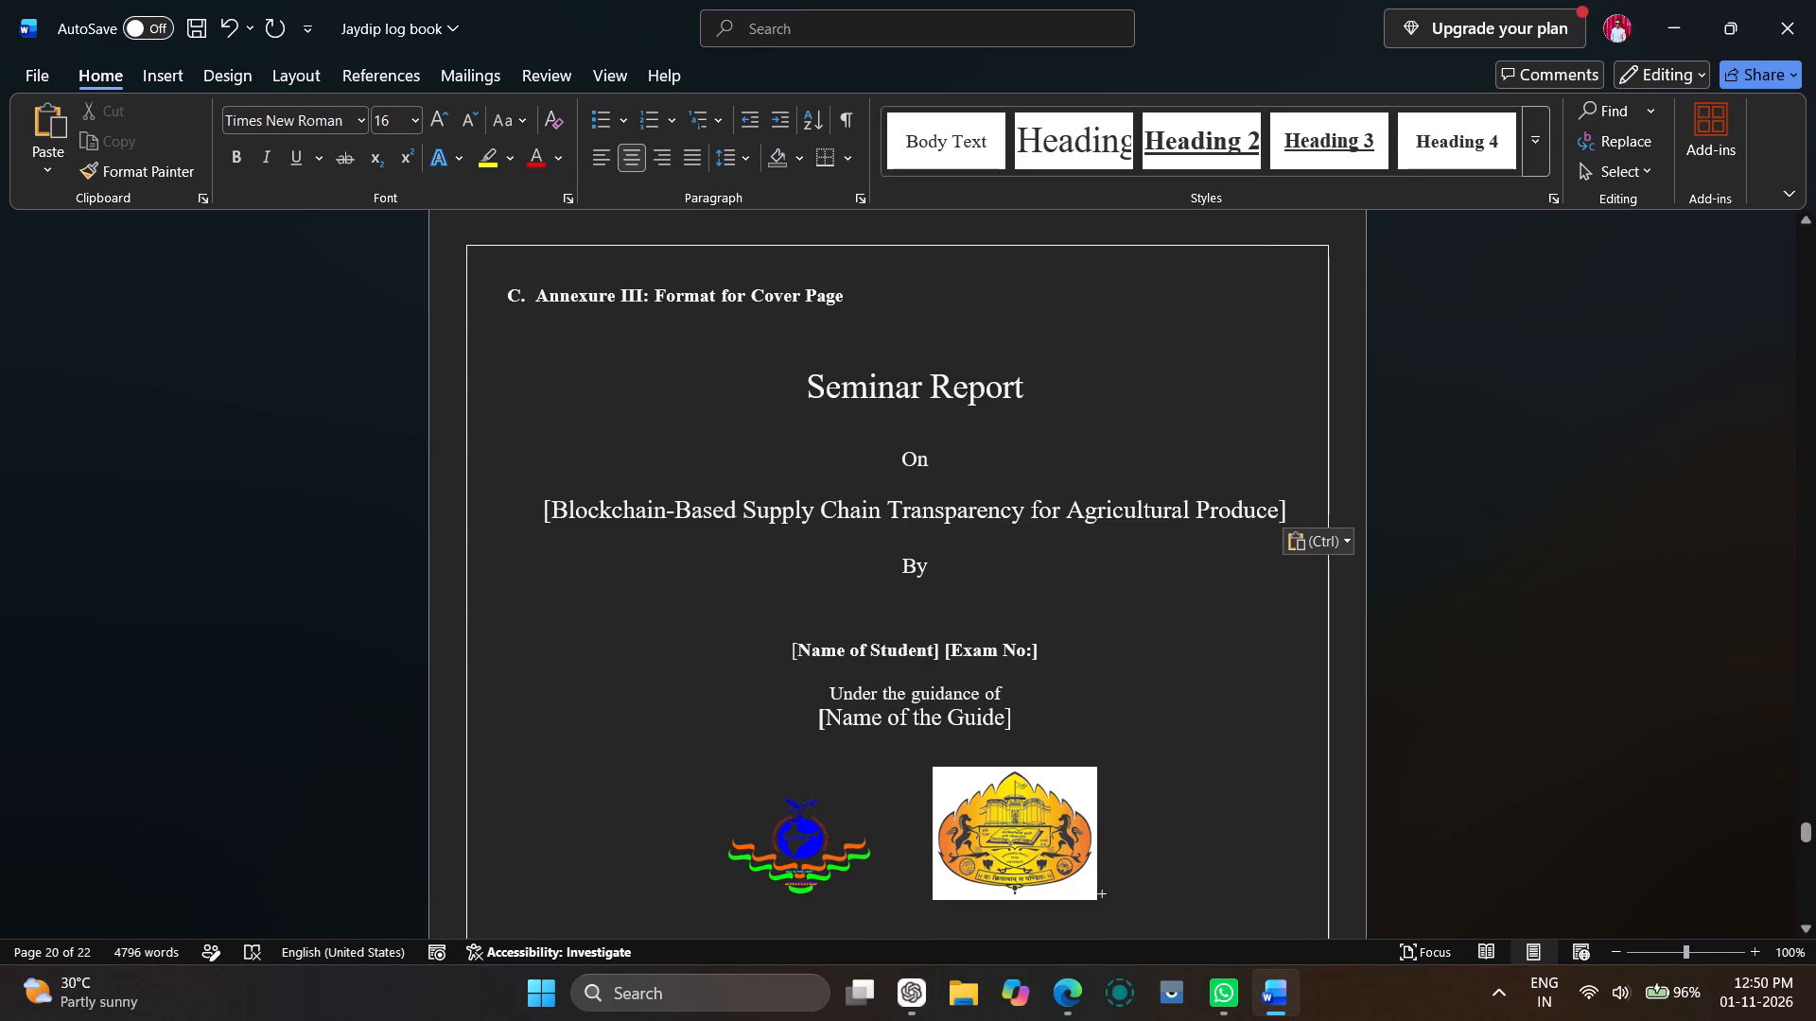
Check the PDF's cover page and add ":. " and the student's full name after "Name of Student", inside the square brackets.
key(alt+Tab)
key(alt+Tab)
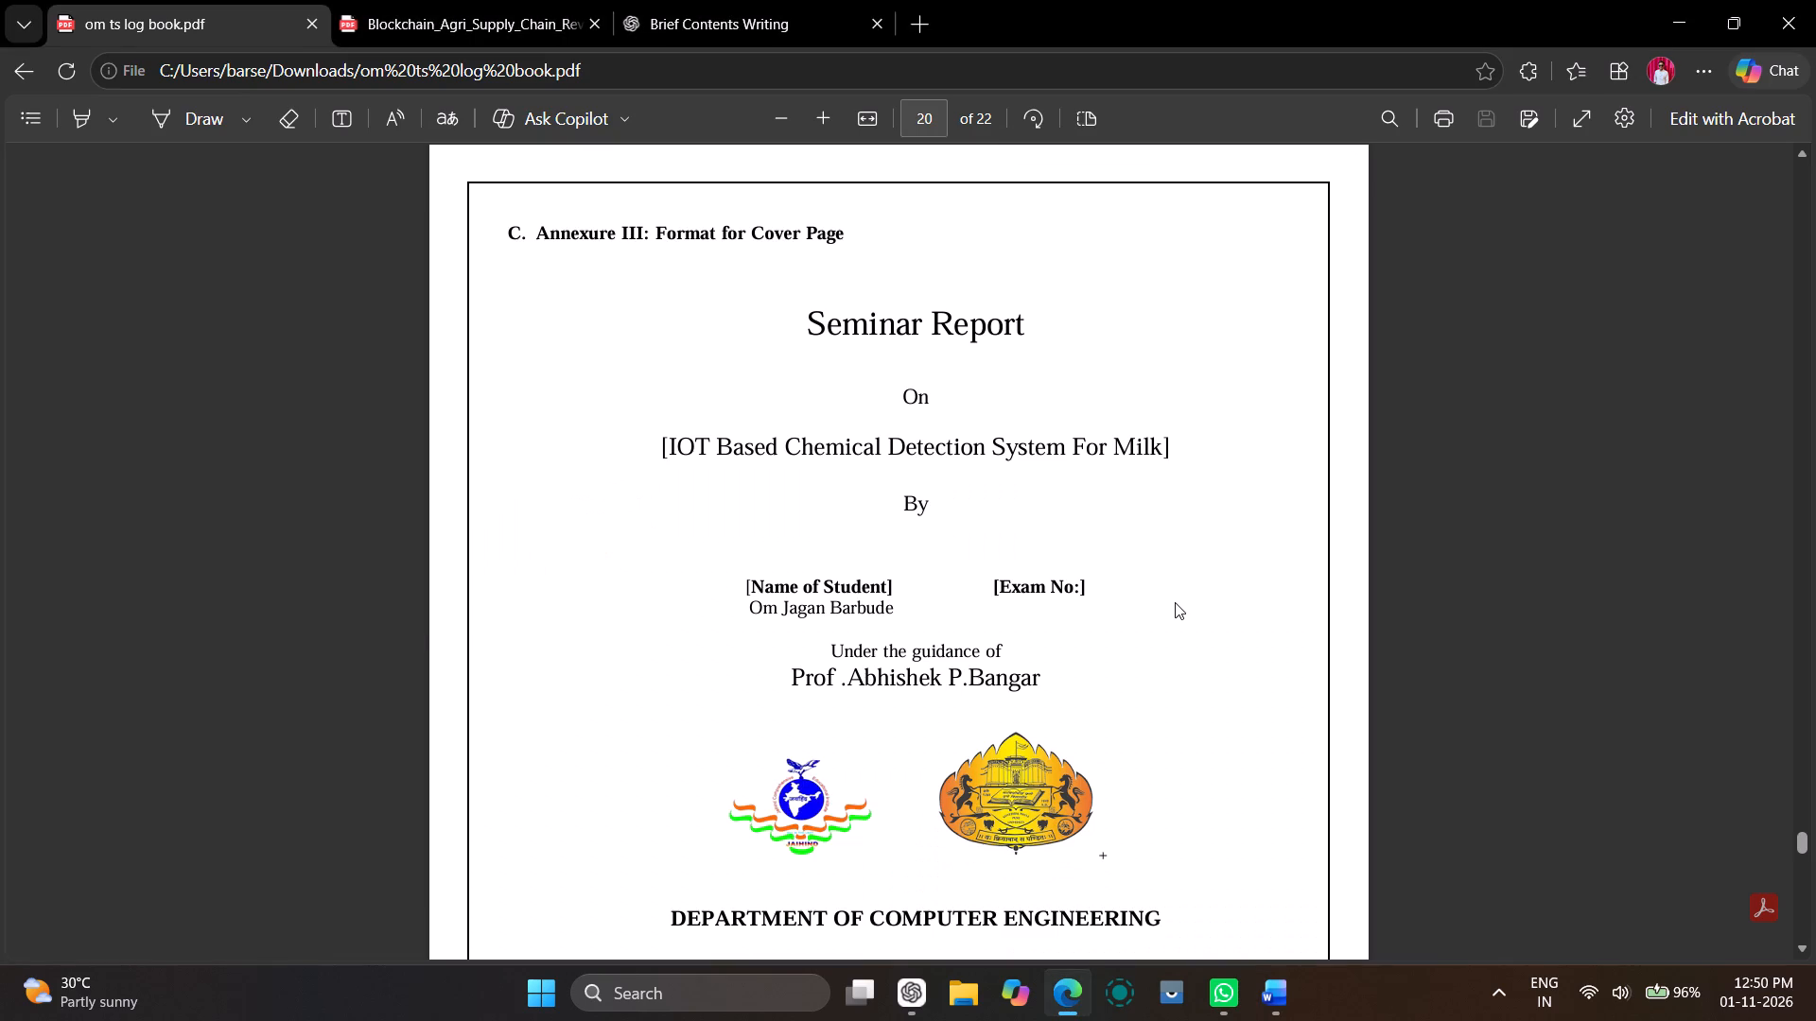
key(alt+Tab)
key(alt+Tab)
click(939, 655)
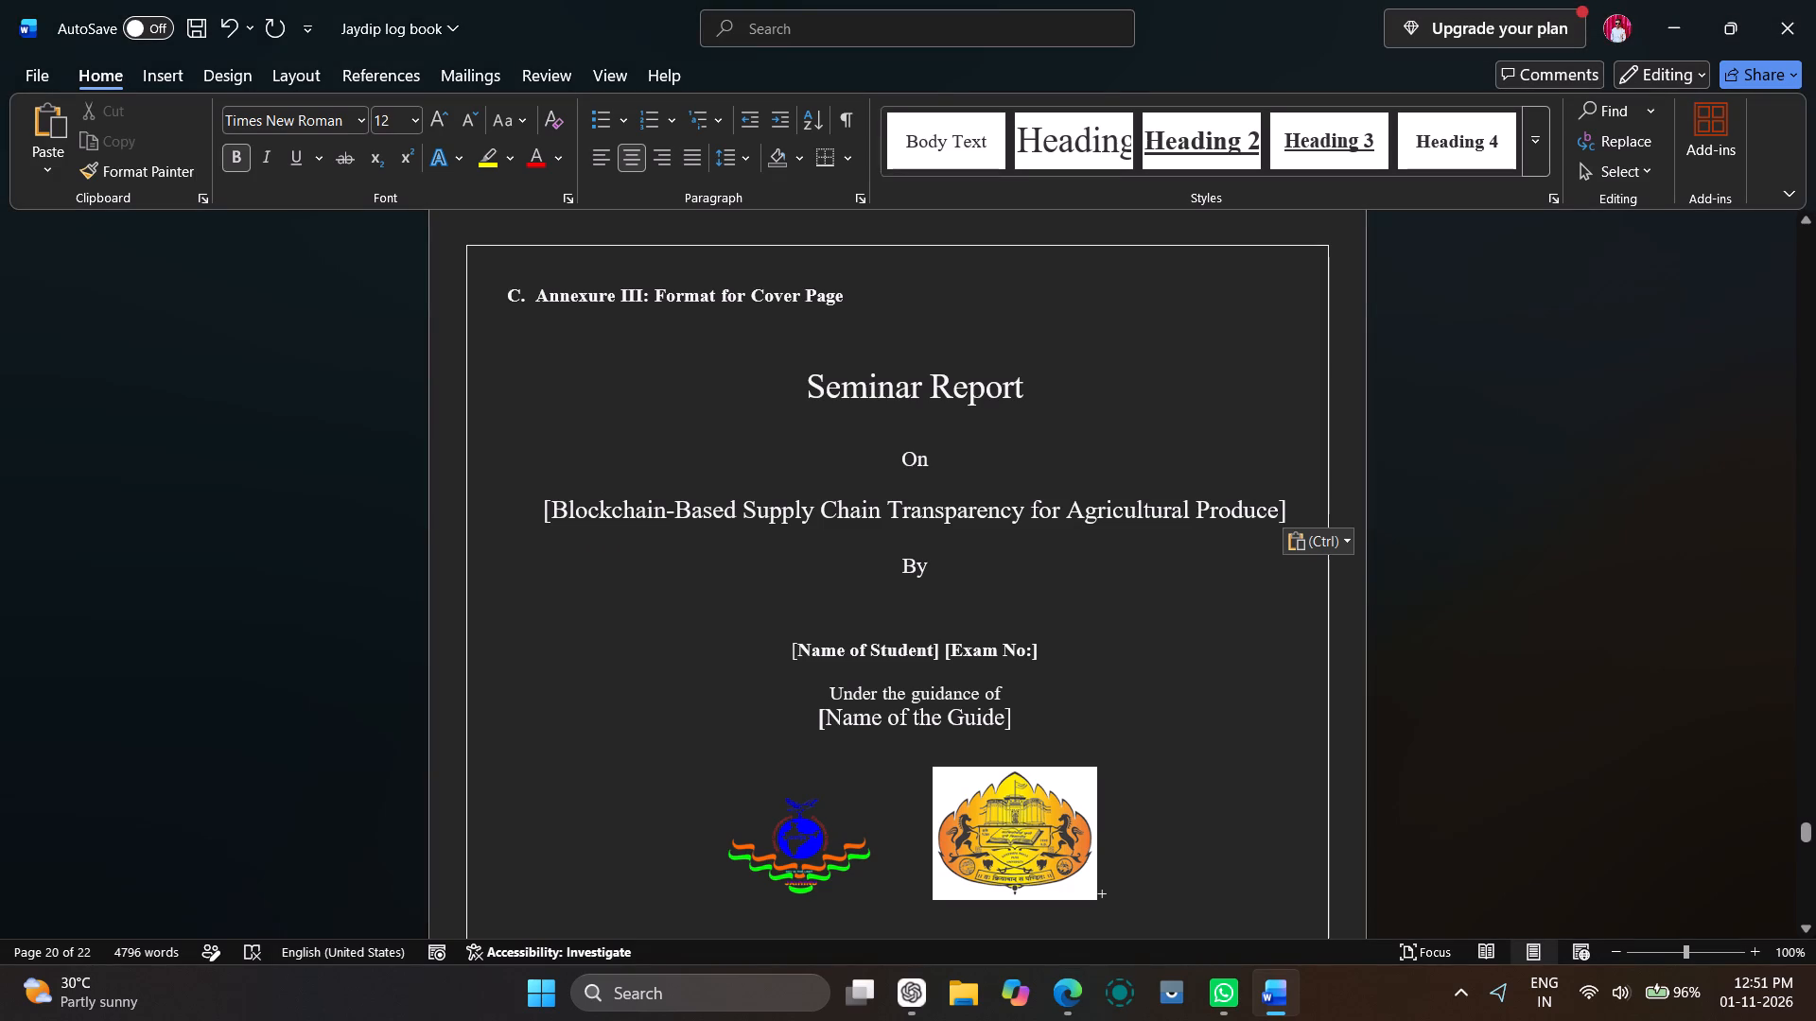
click(933, 660)
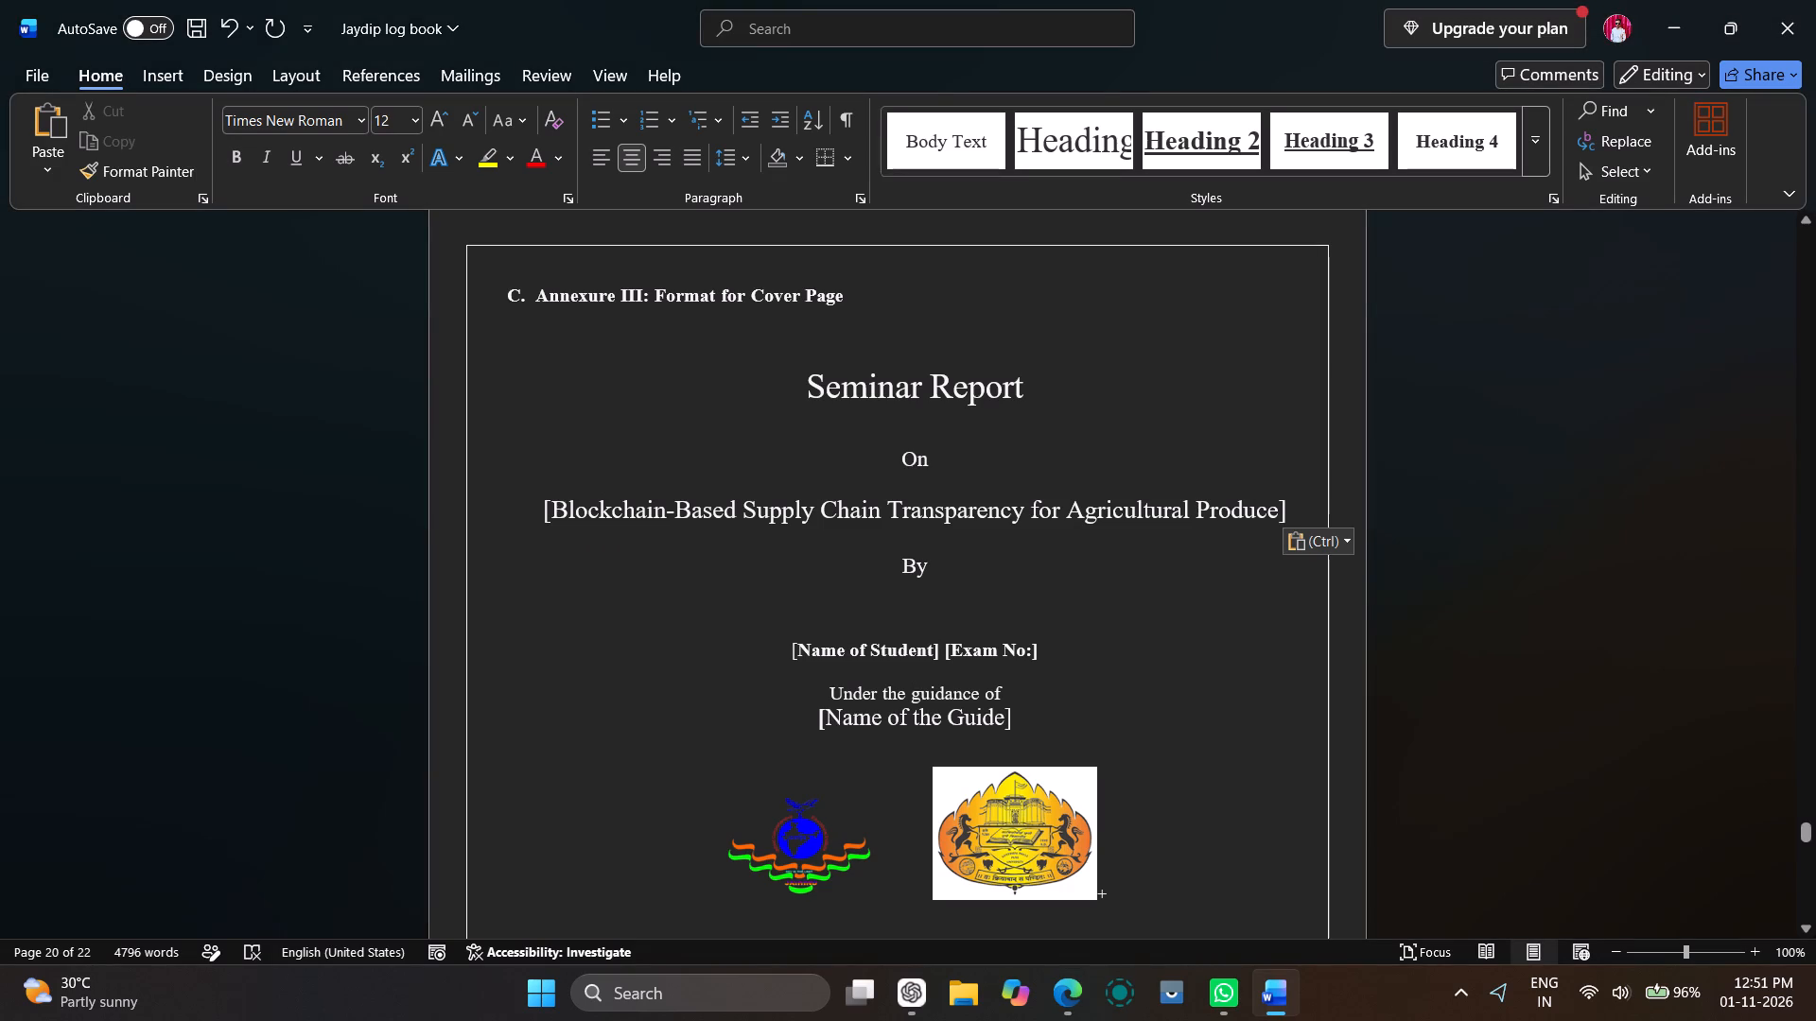
click(932, 644)
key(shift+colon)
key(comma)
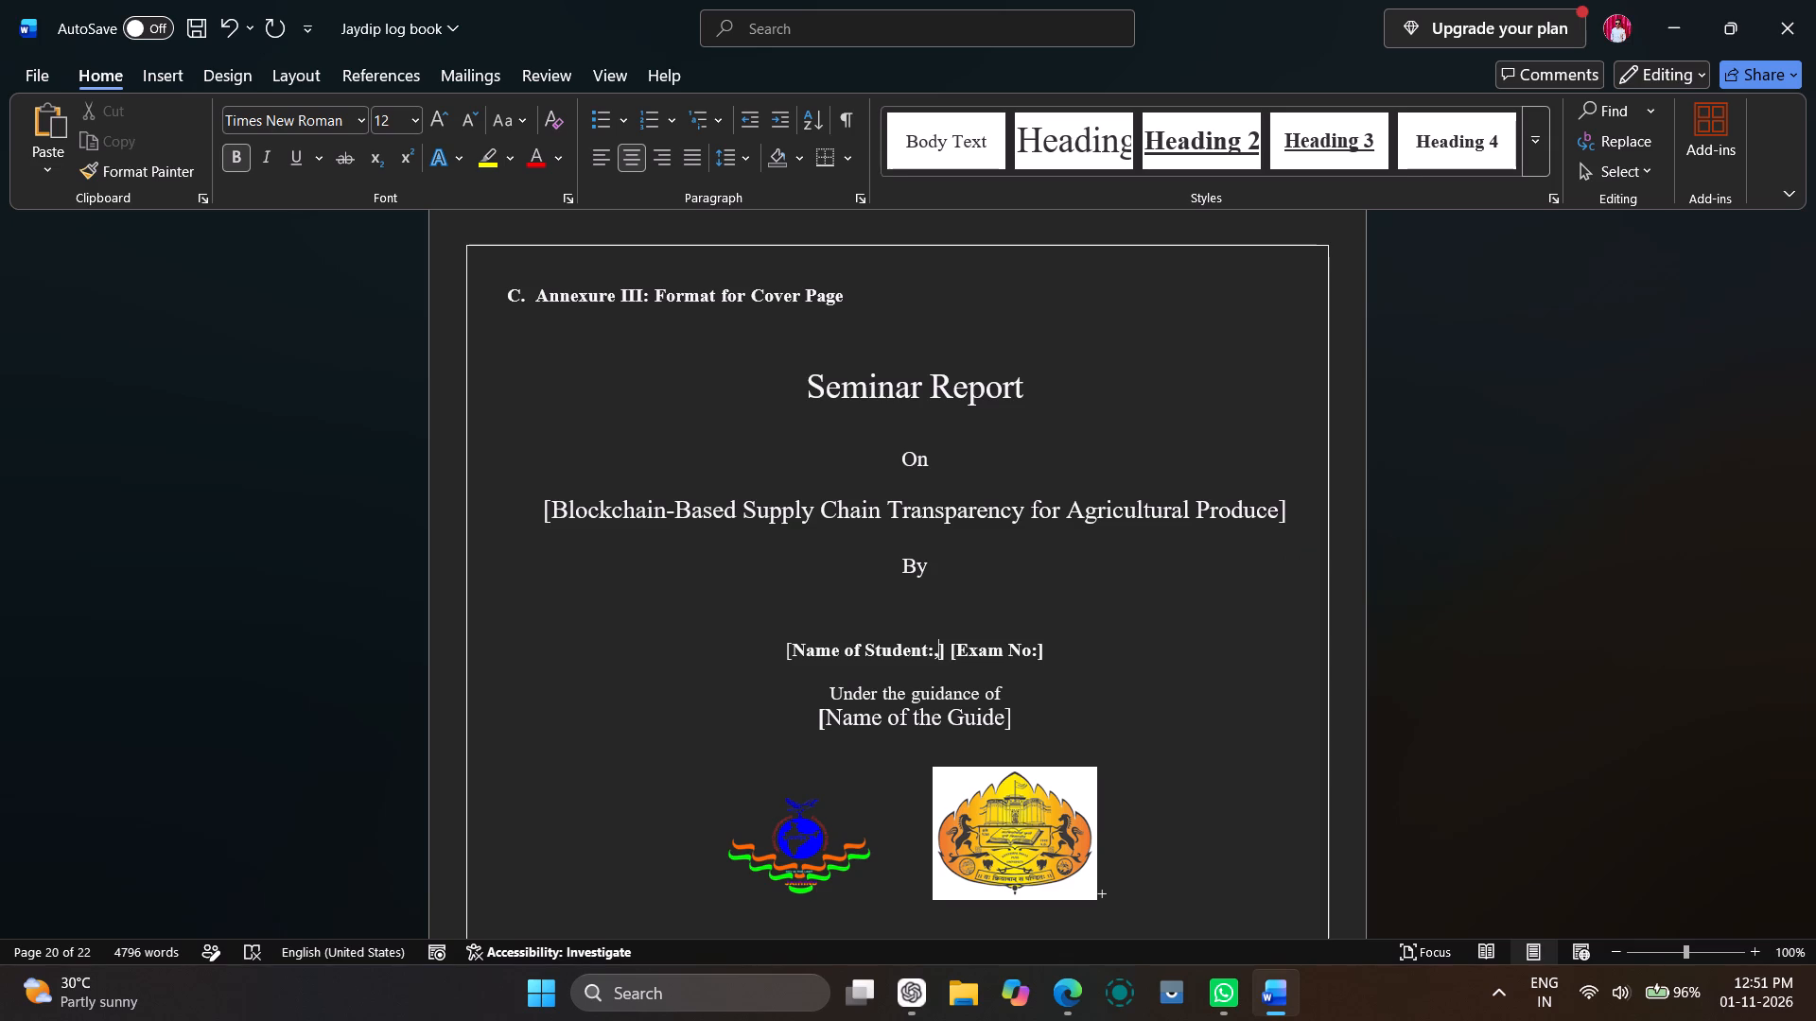
key(BackSpace)
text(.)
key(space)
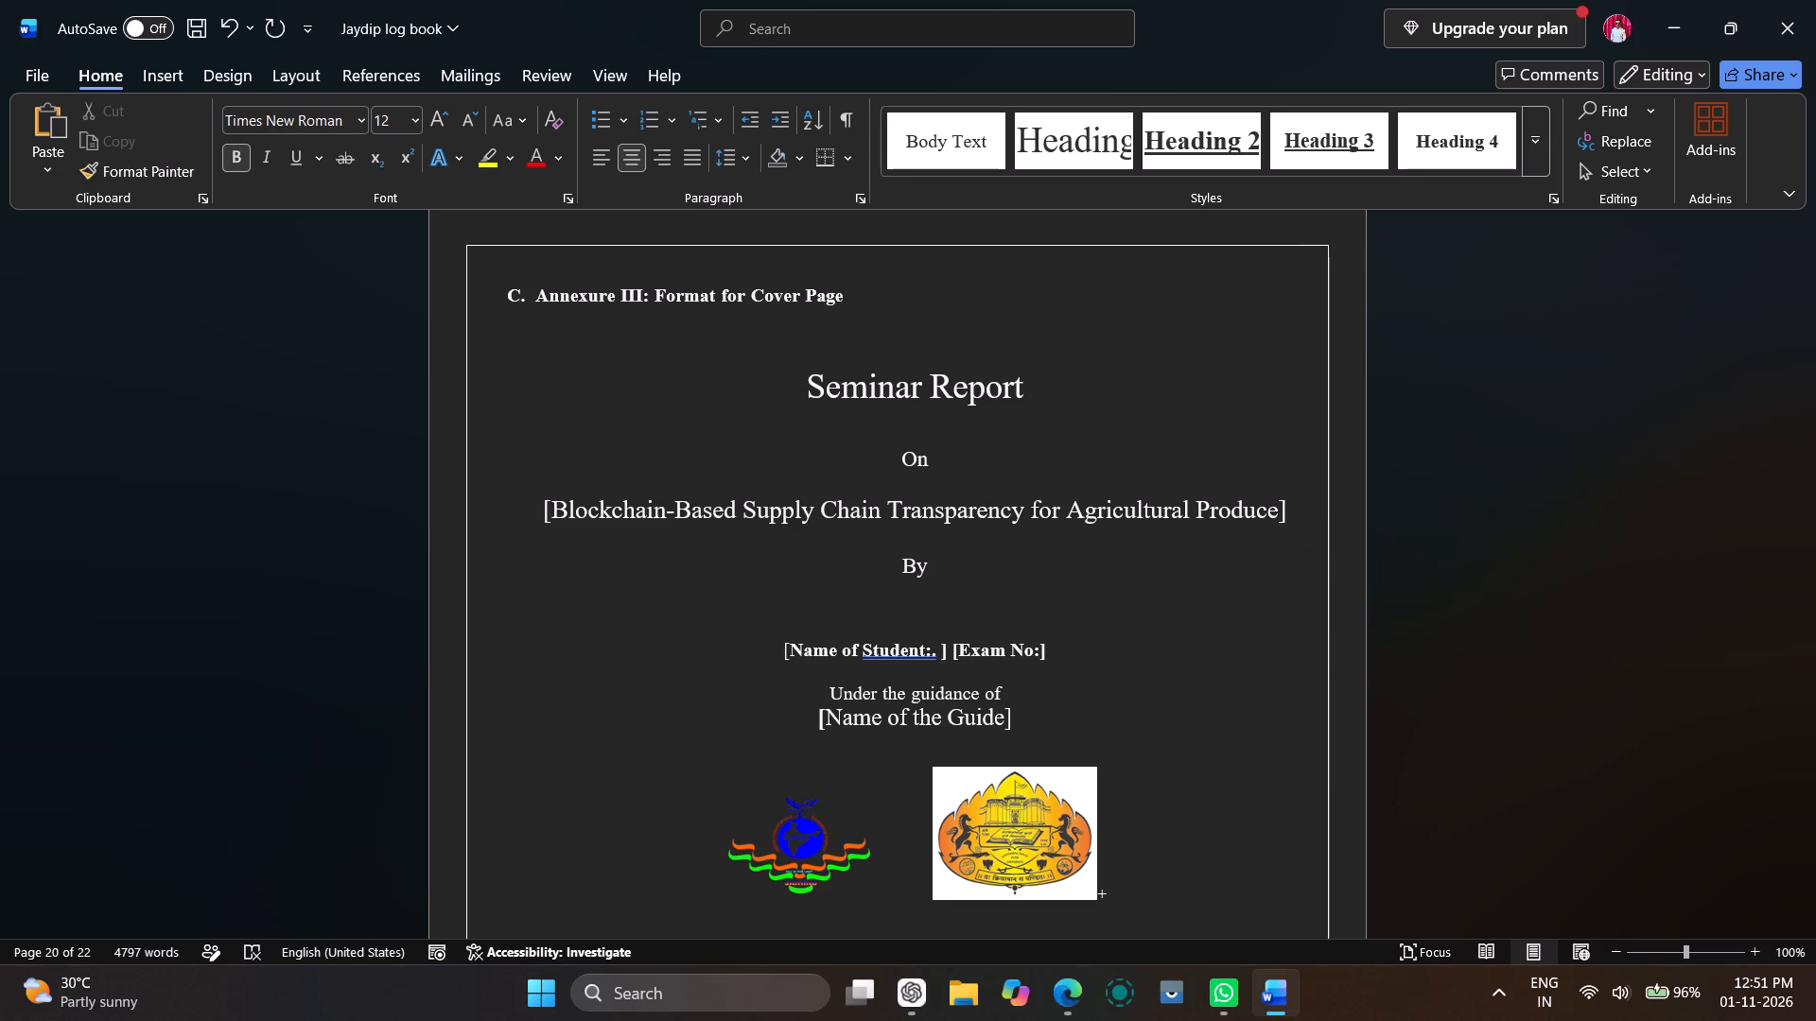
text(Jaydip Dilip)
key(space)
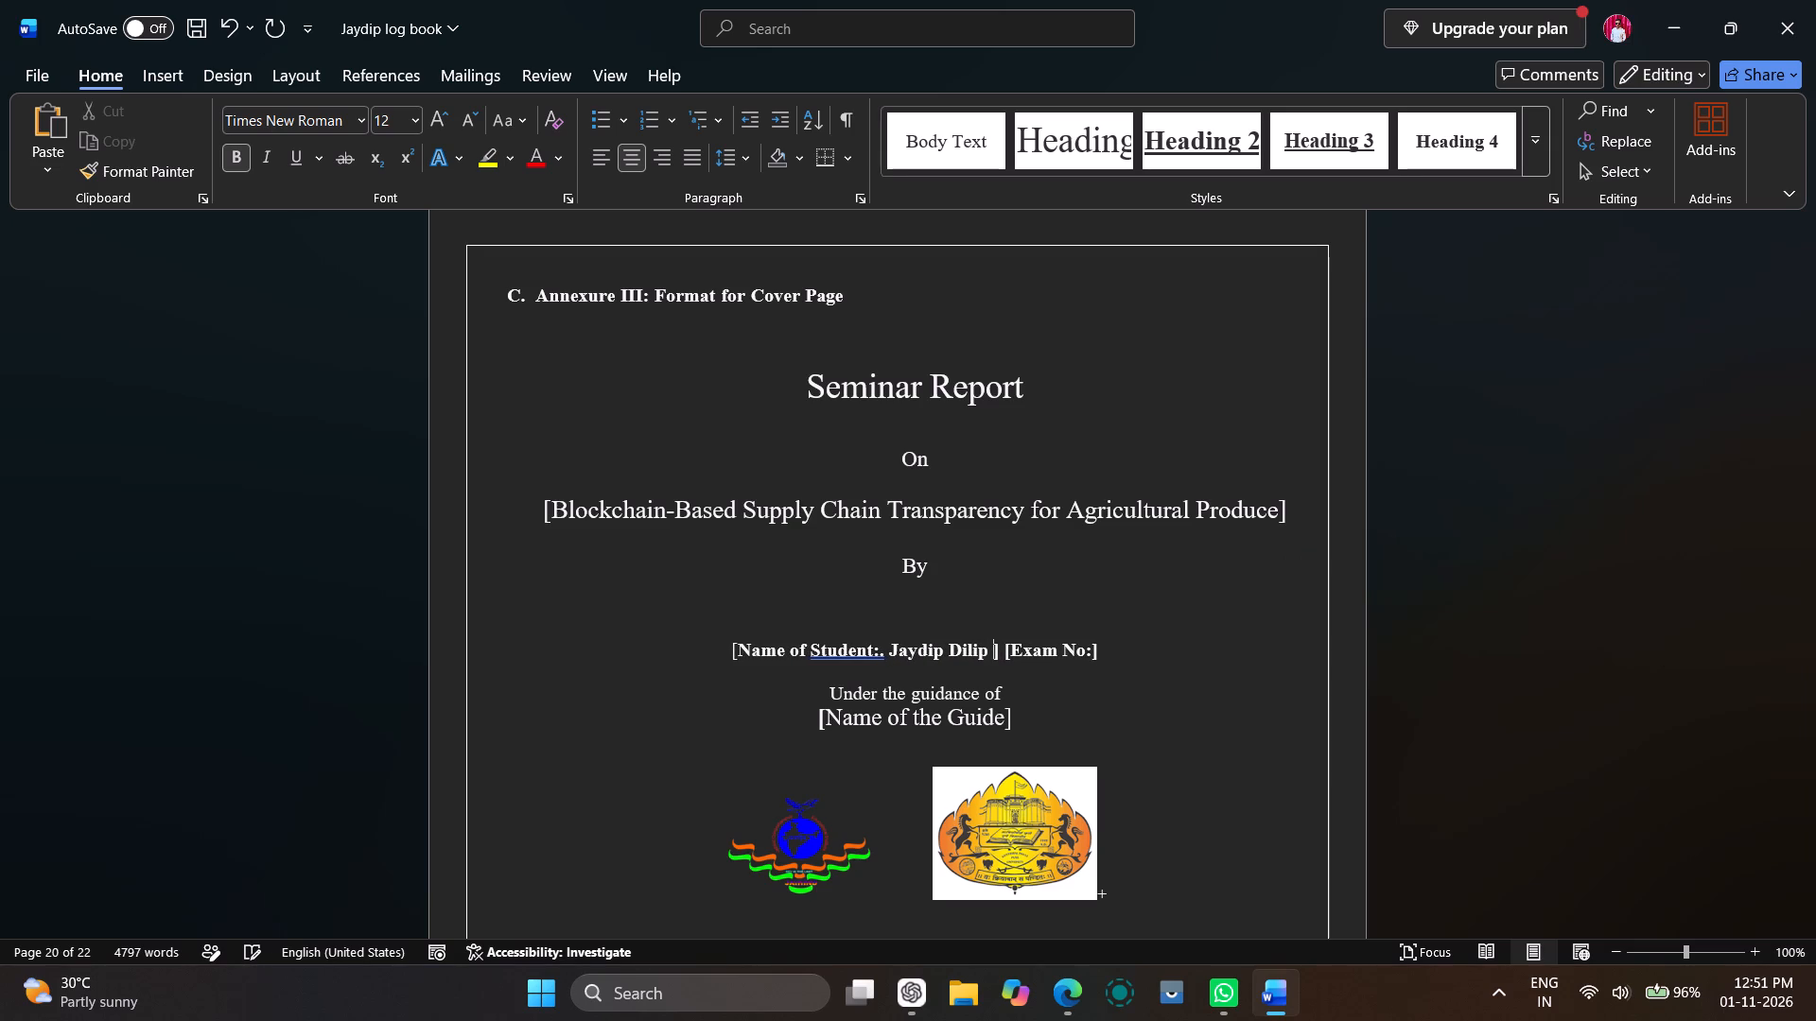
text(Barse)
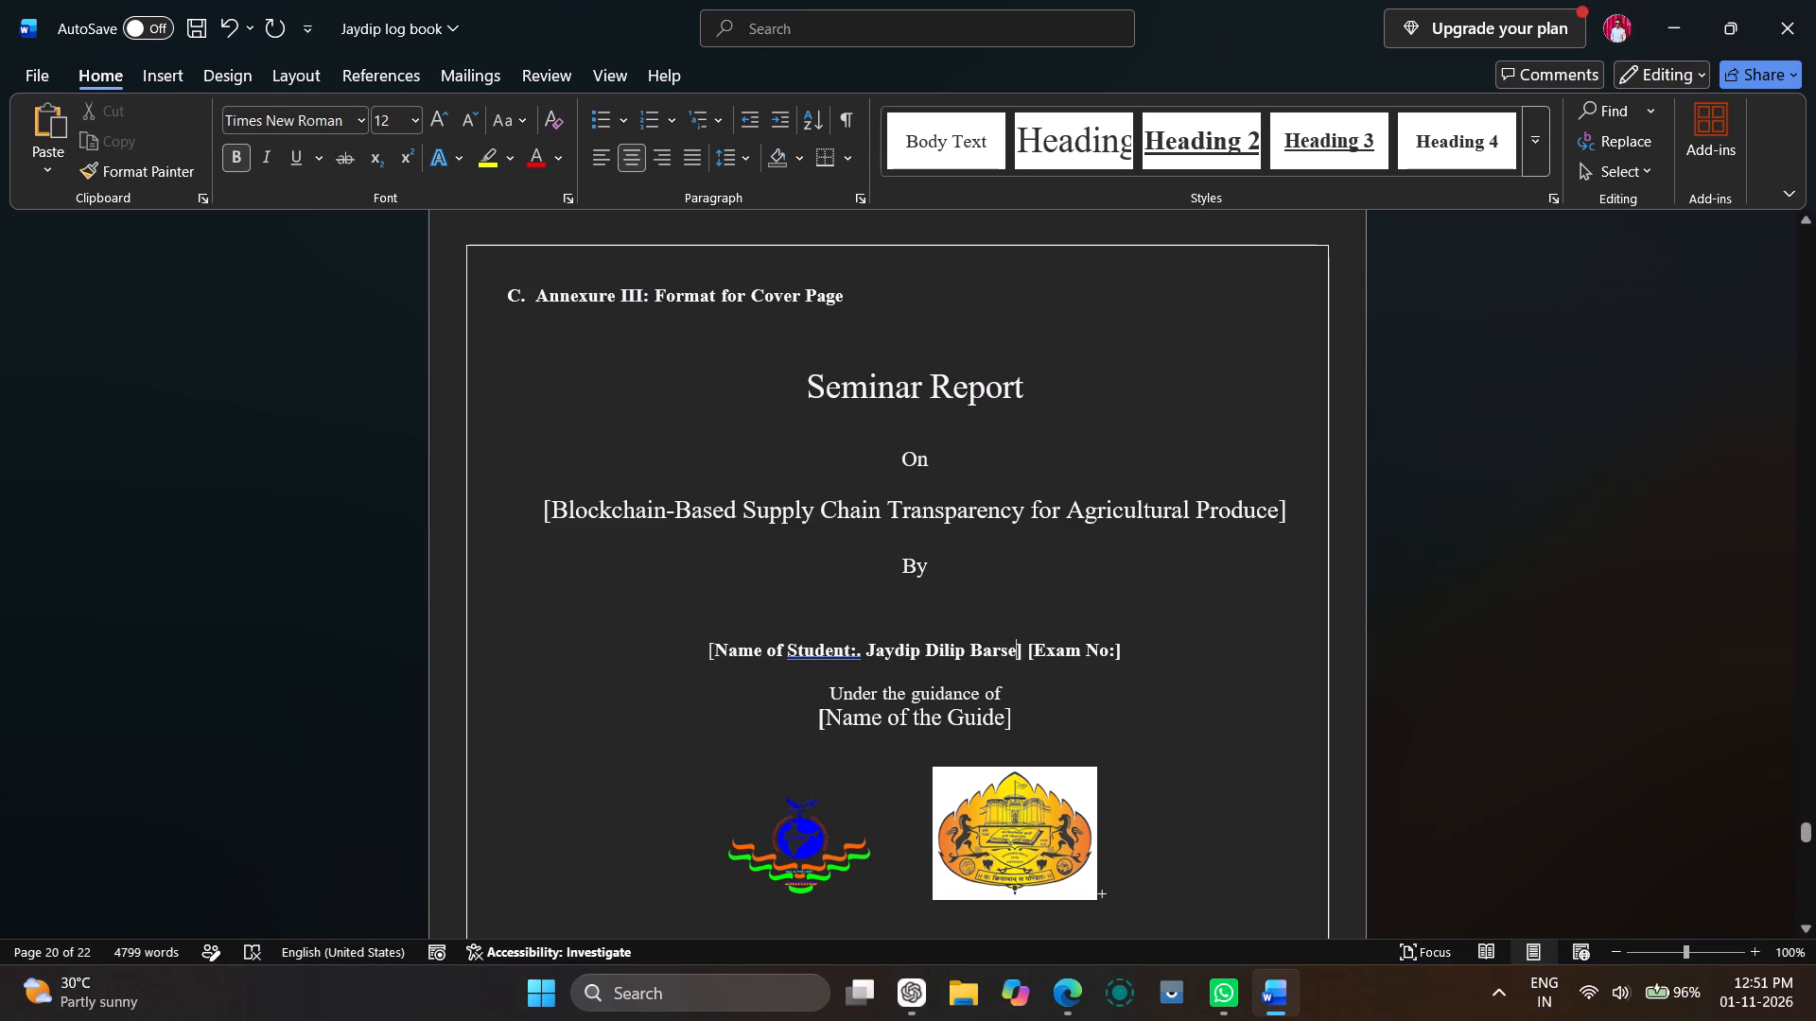
Remove the bold formatting from the student's full name on the Annexure III cover page and check the line against the PDF.
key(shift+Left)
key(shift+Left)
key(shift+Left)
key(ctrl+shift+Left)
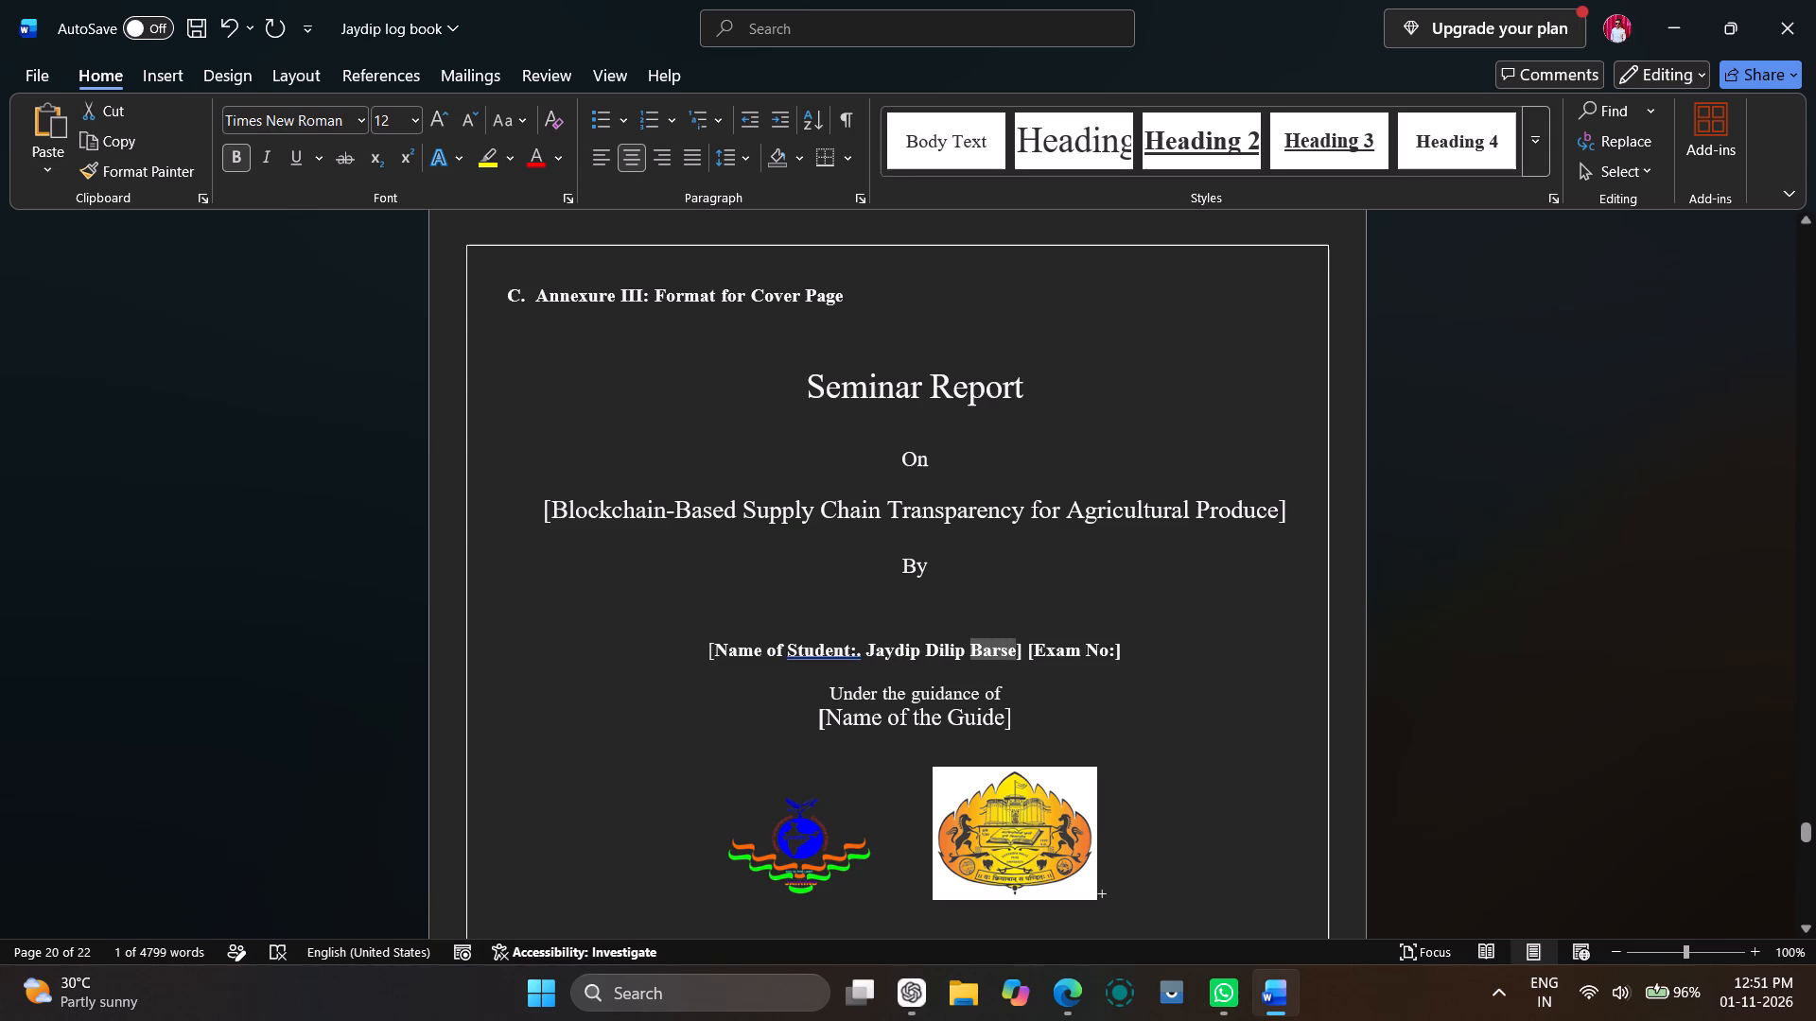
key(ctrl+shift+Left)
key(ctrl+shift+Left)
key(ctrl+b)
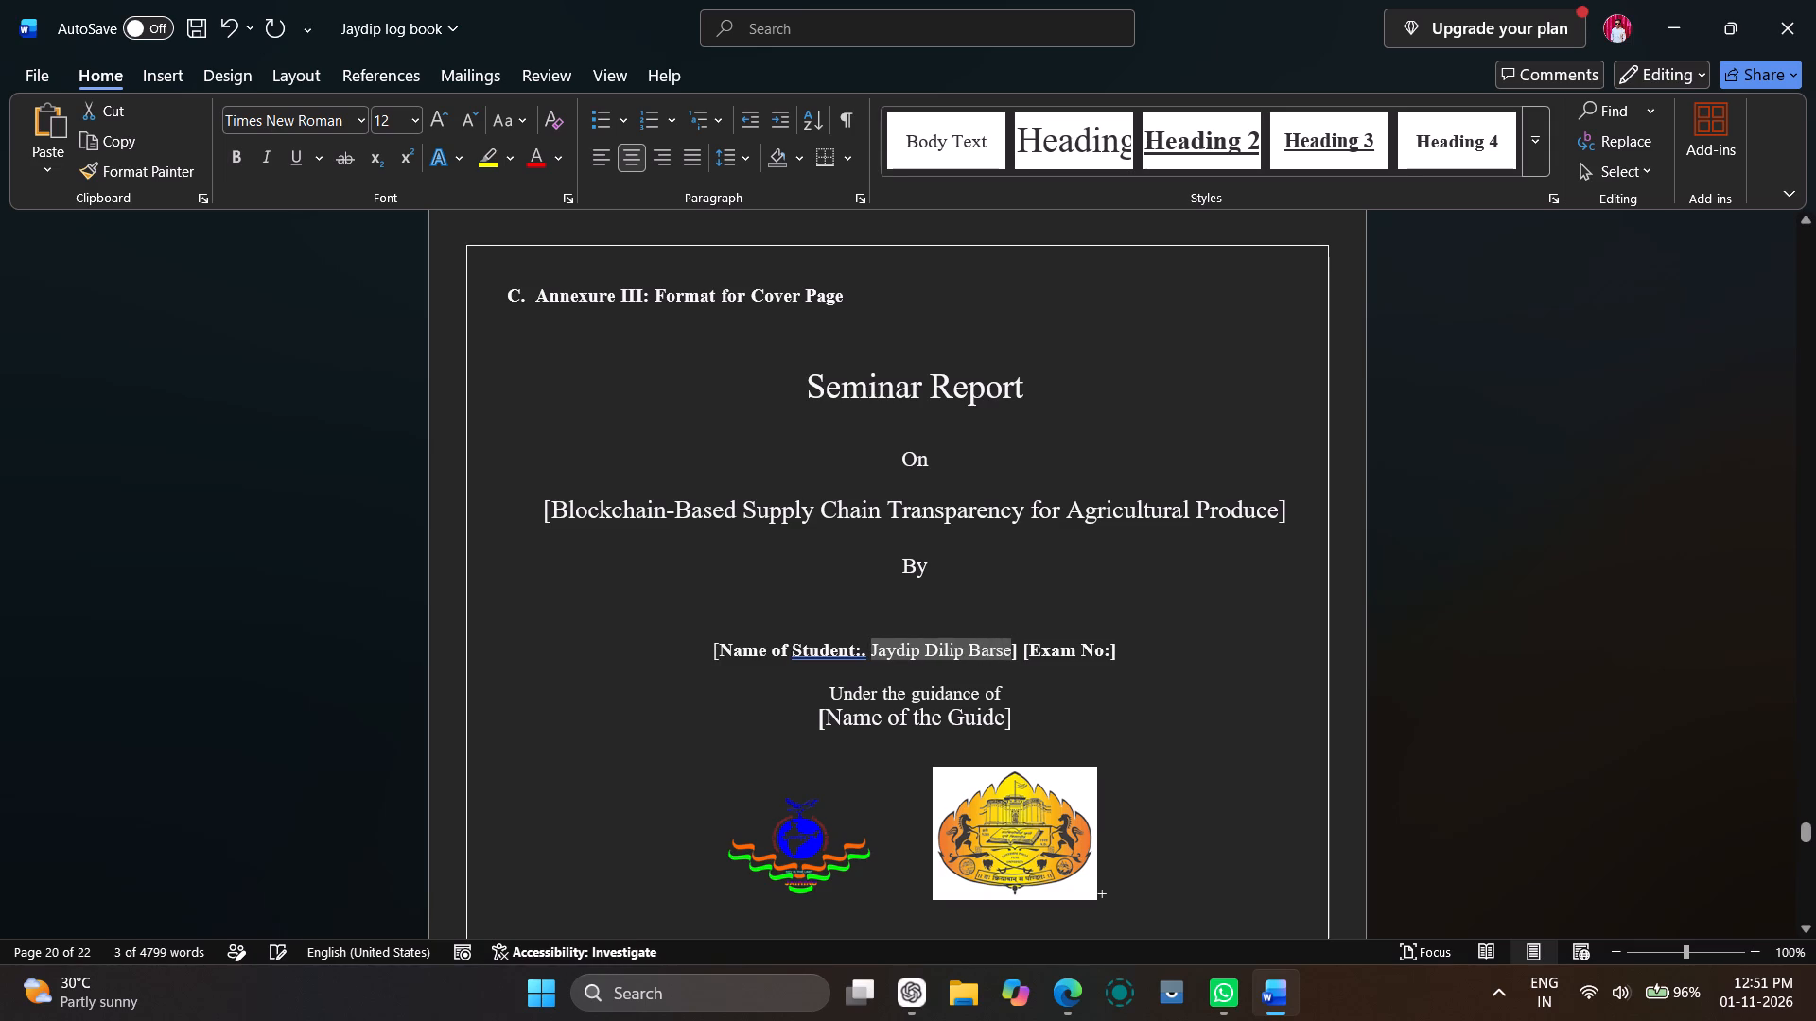
click(1107, 656)
click(1112, 651)
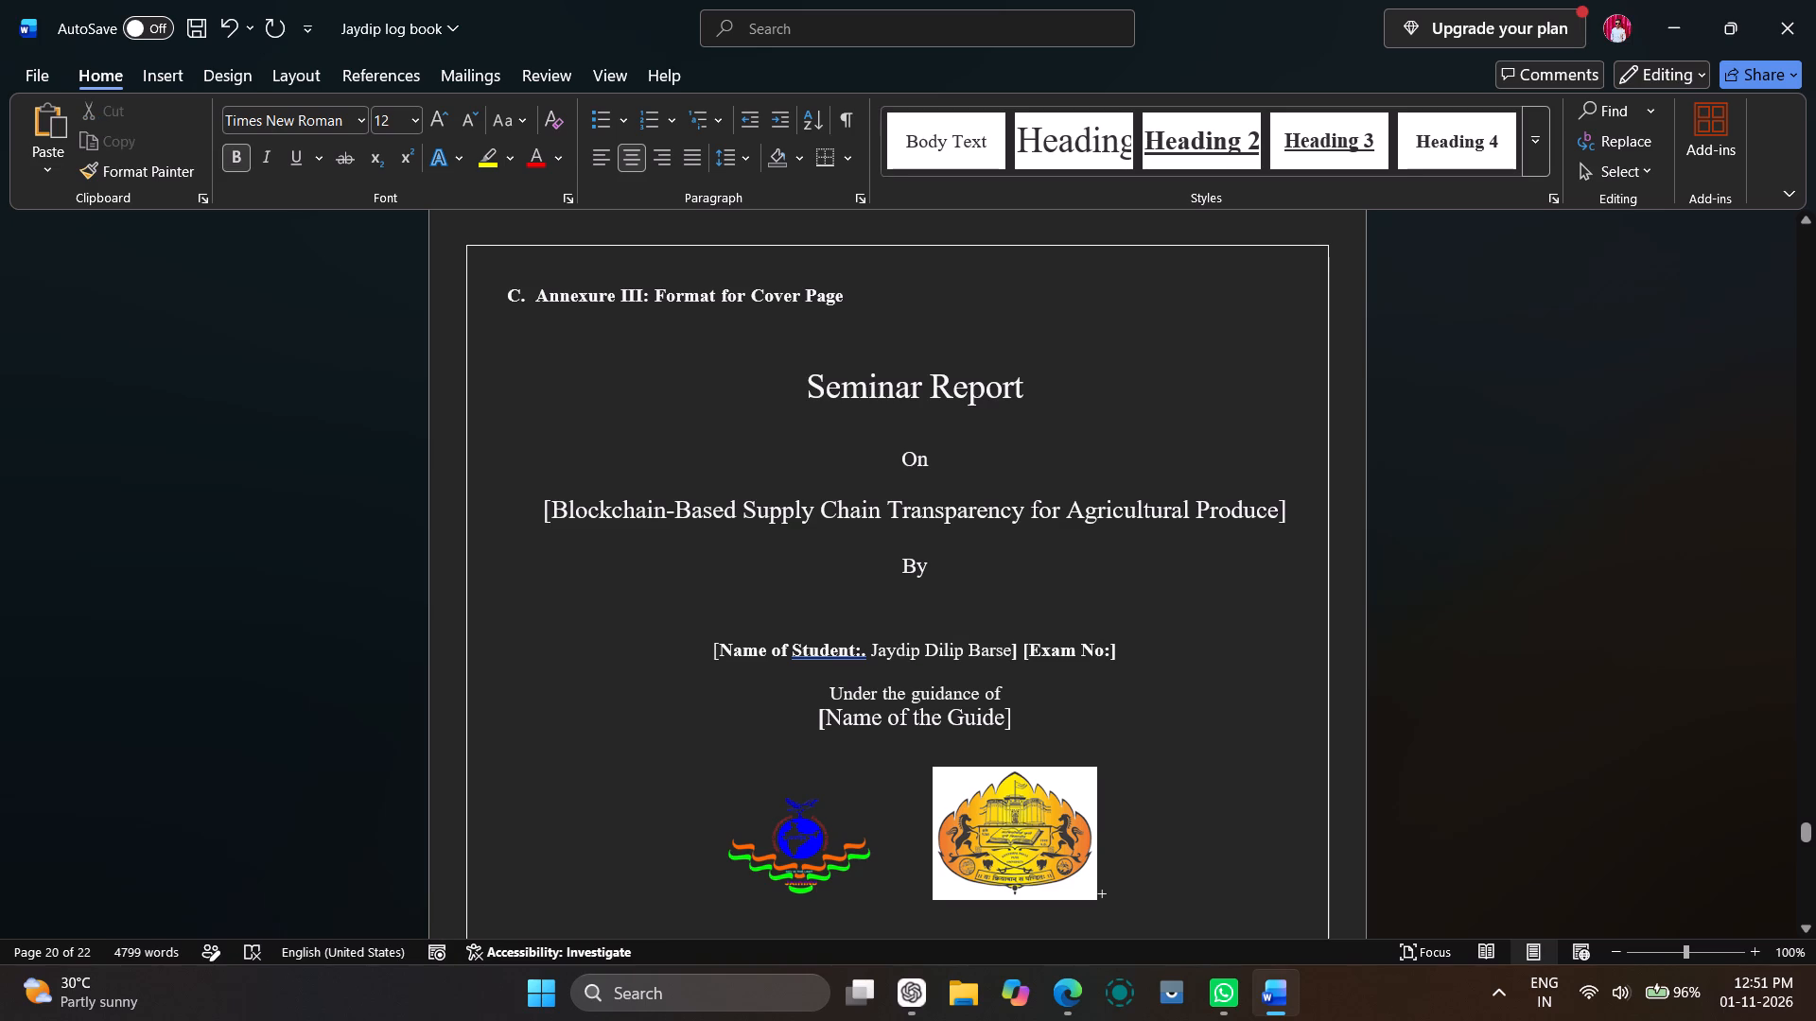
key(alt+Tab)
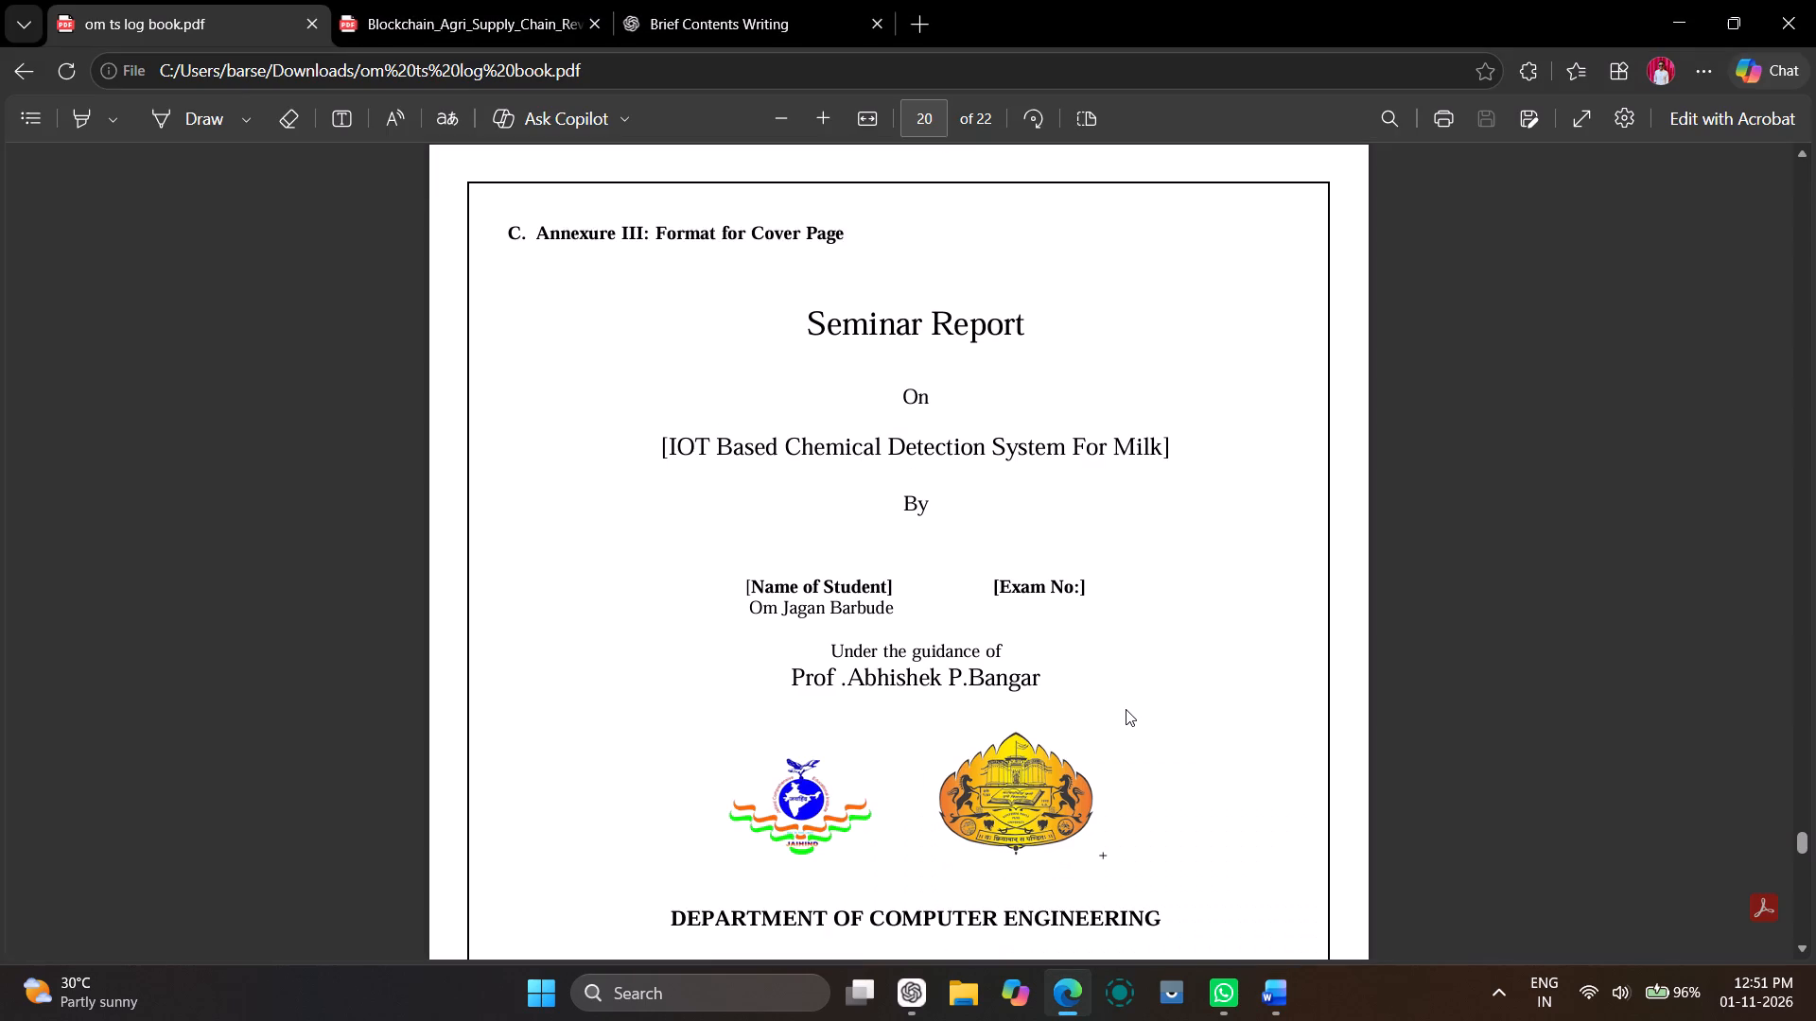
key(alt+Tab)
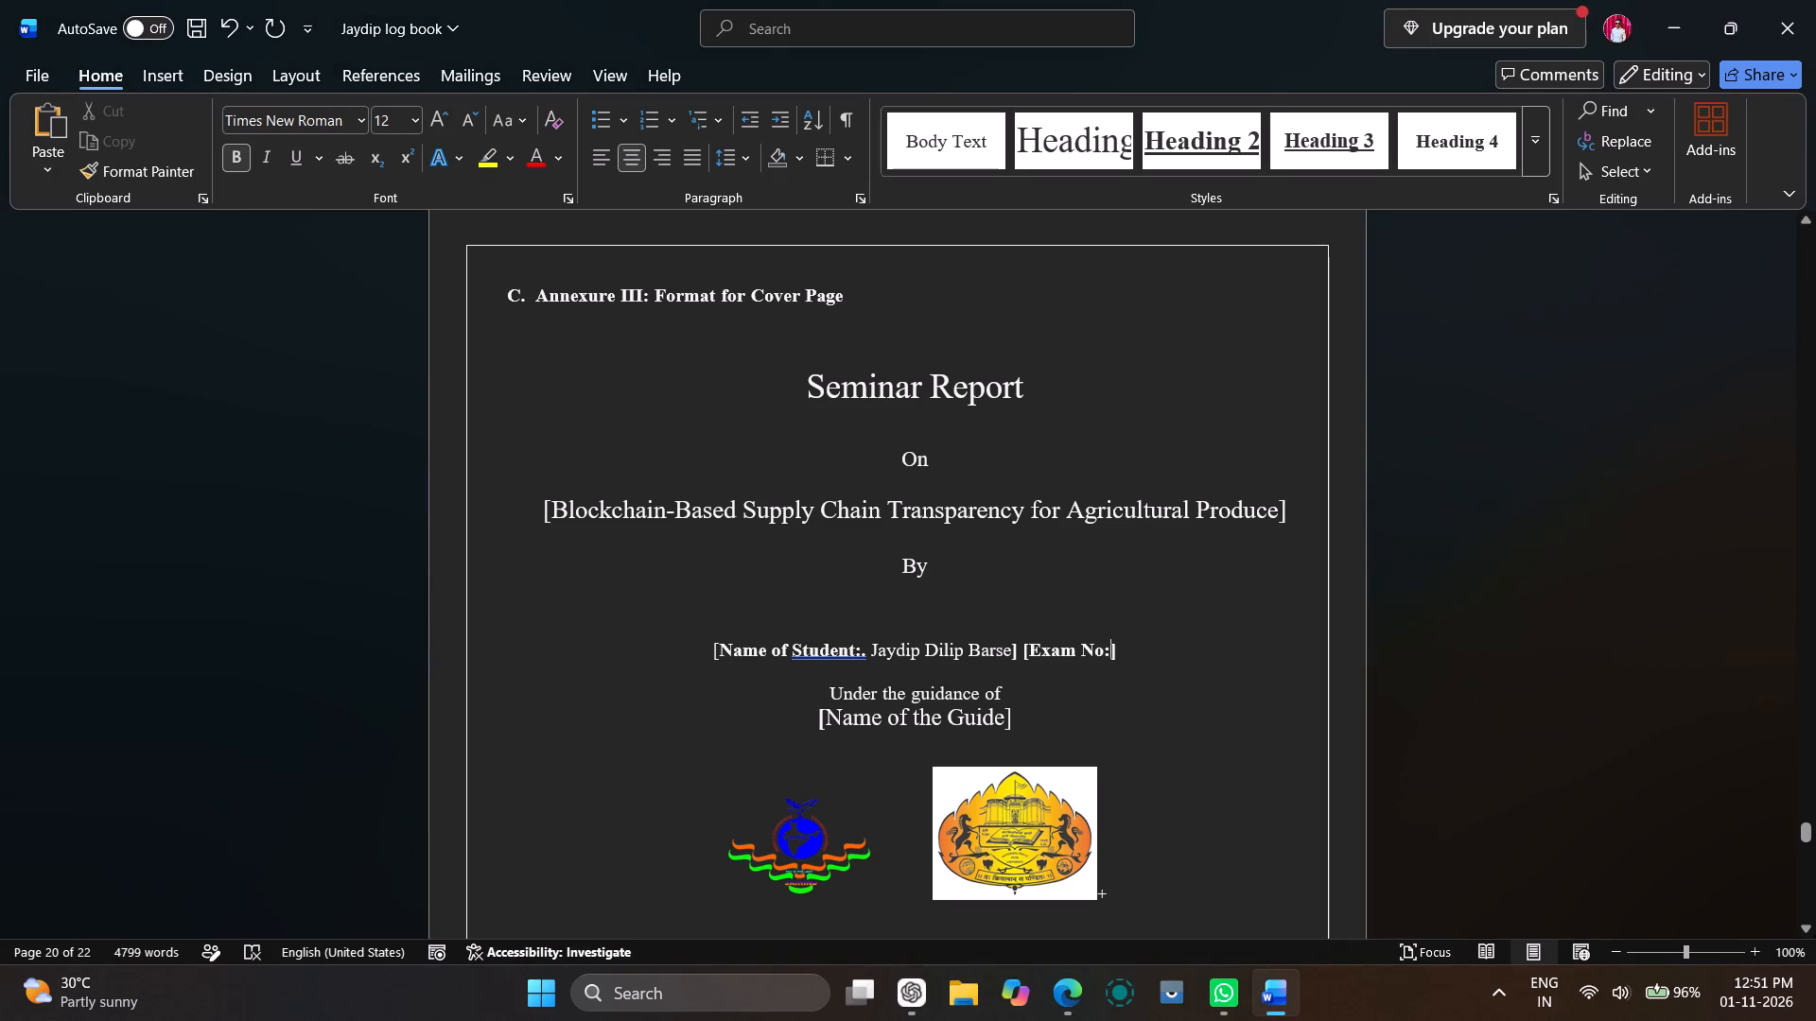
click(1061, 676)
Replace the "[Name of the Guide]" placeholder on the cover page with the guide's name copied from the om ts log book PDF.
scroll(1064, 709, down, 2)
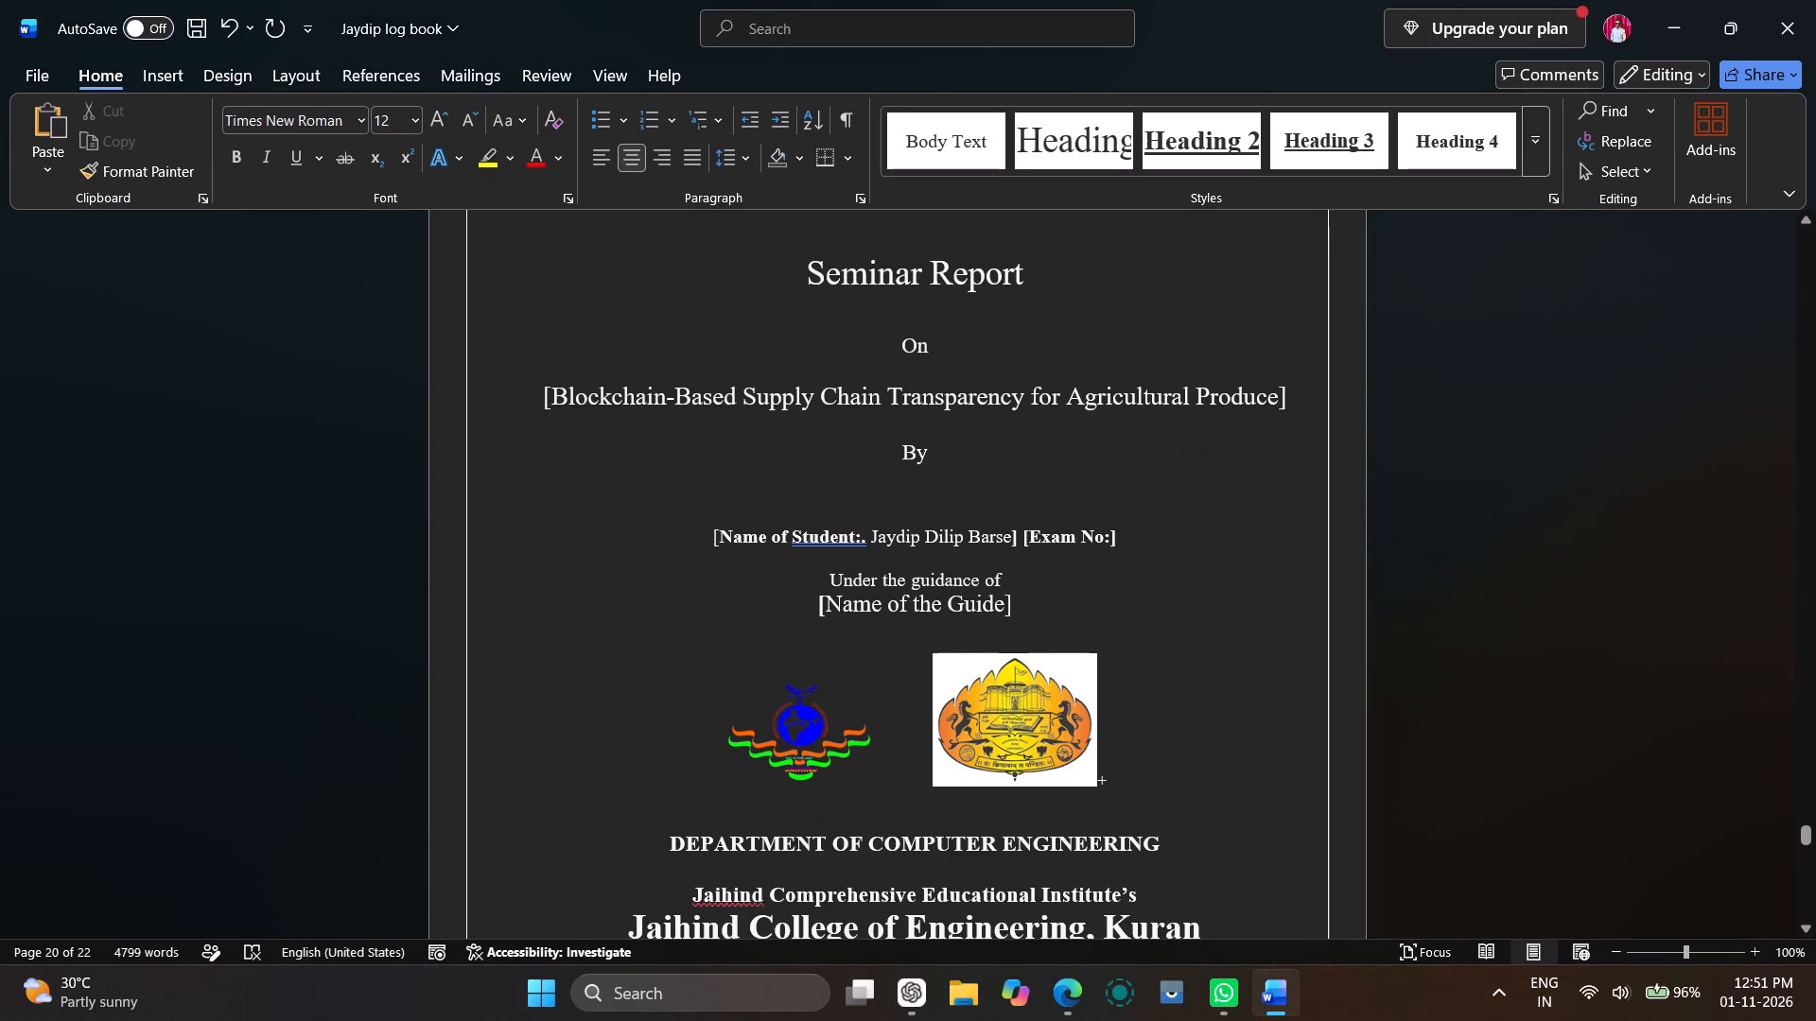
key(alt+Tab)
scroll(1064, 708, down, 1)
key(alt+Tab)
drag(1013, 606, 822, 612)
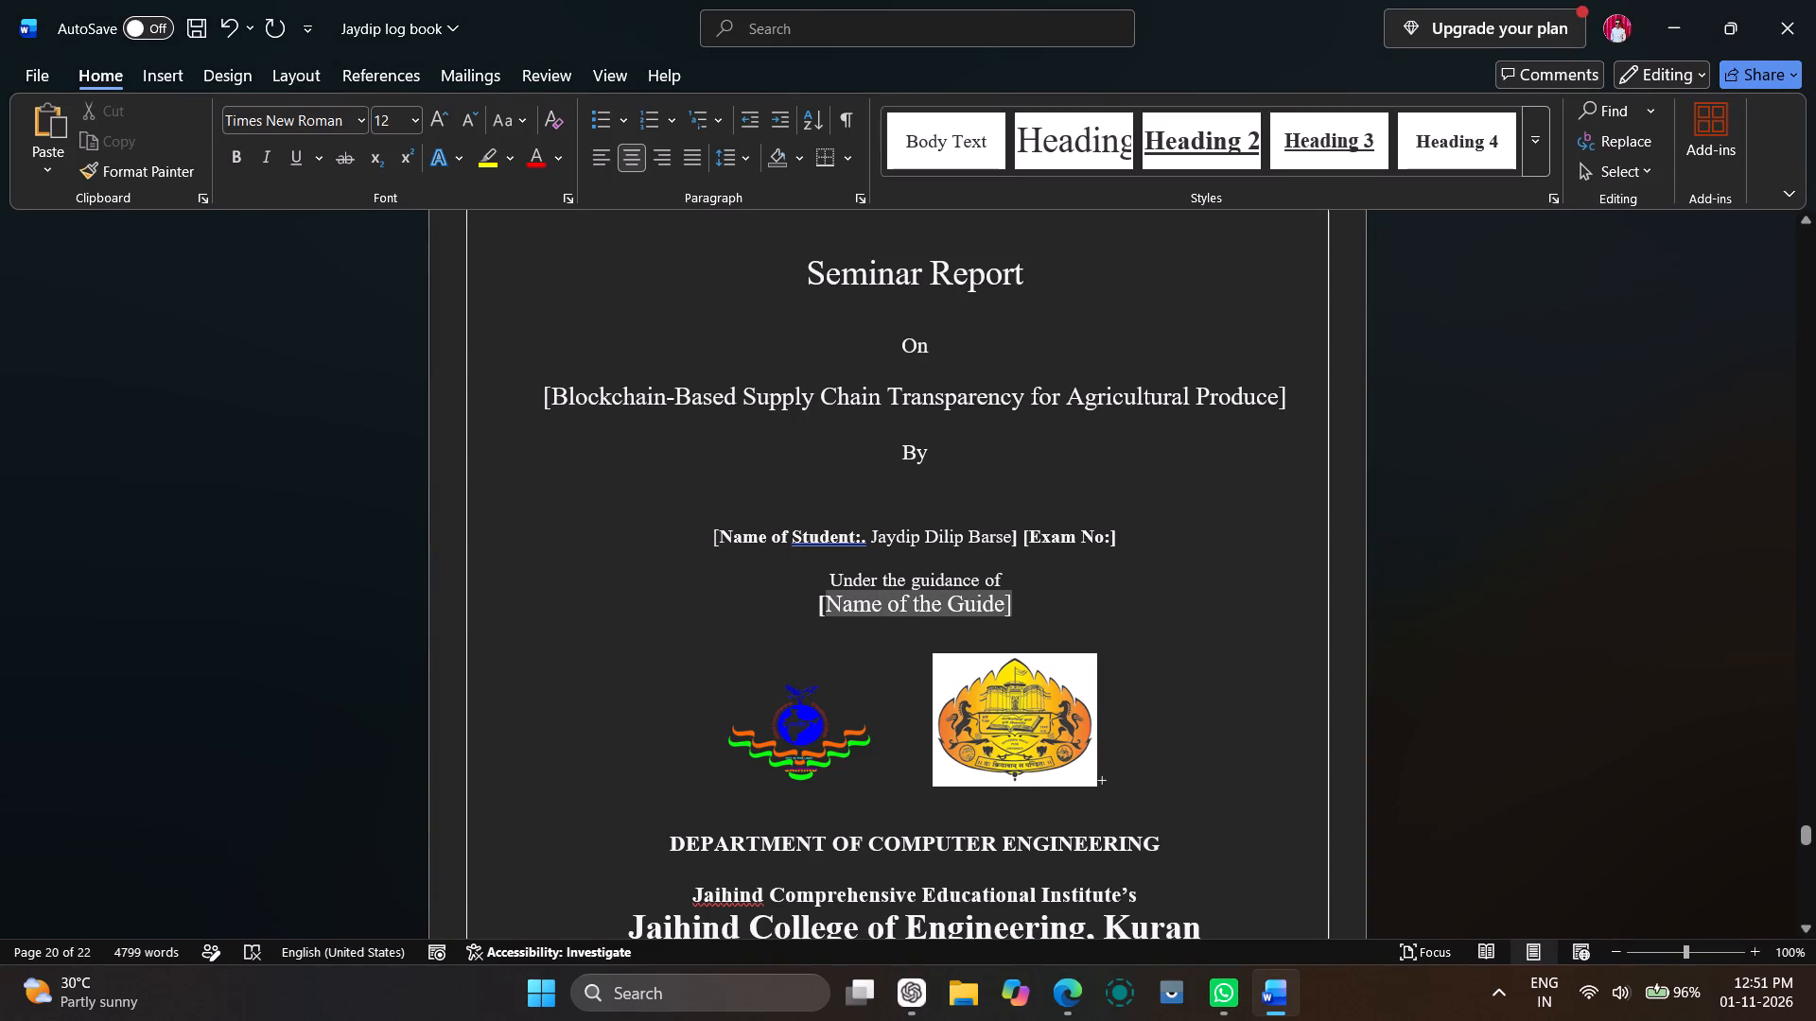
drag(822, 612, 815, 612)
key(alt+Tab)
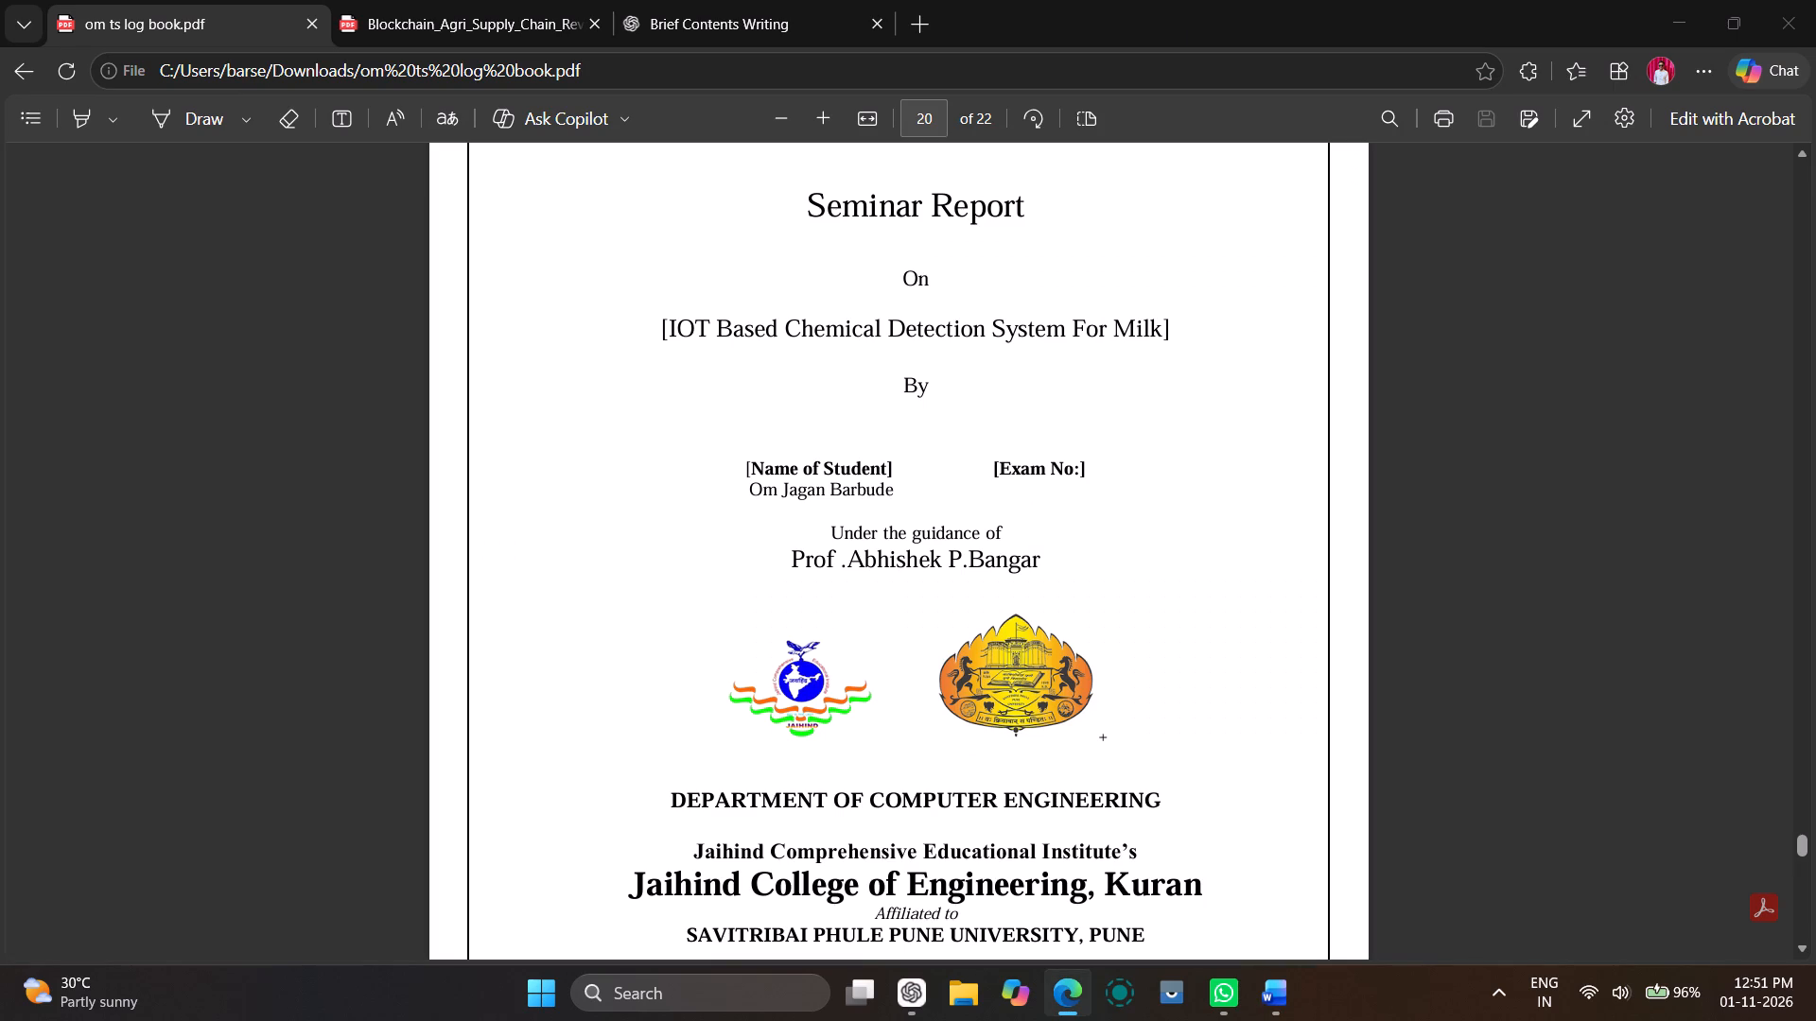
drag(1039, 564, 781, 580)
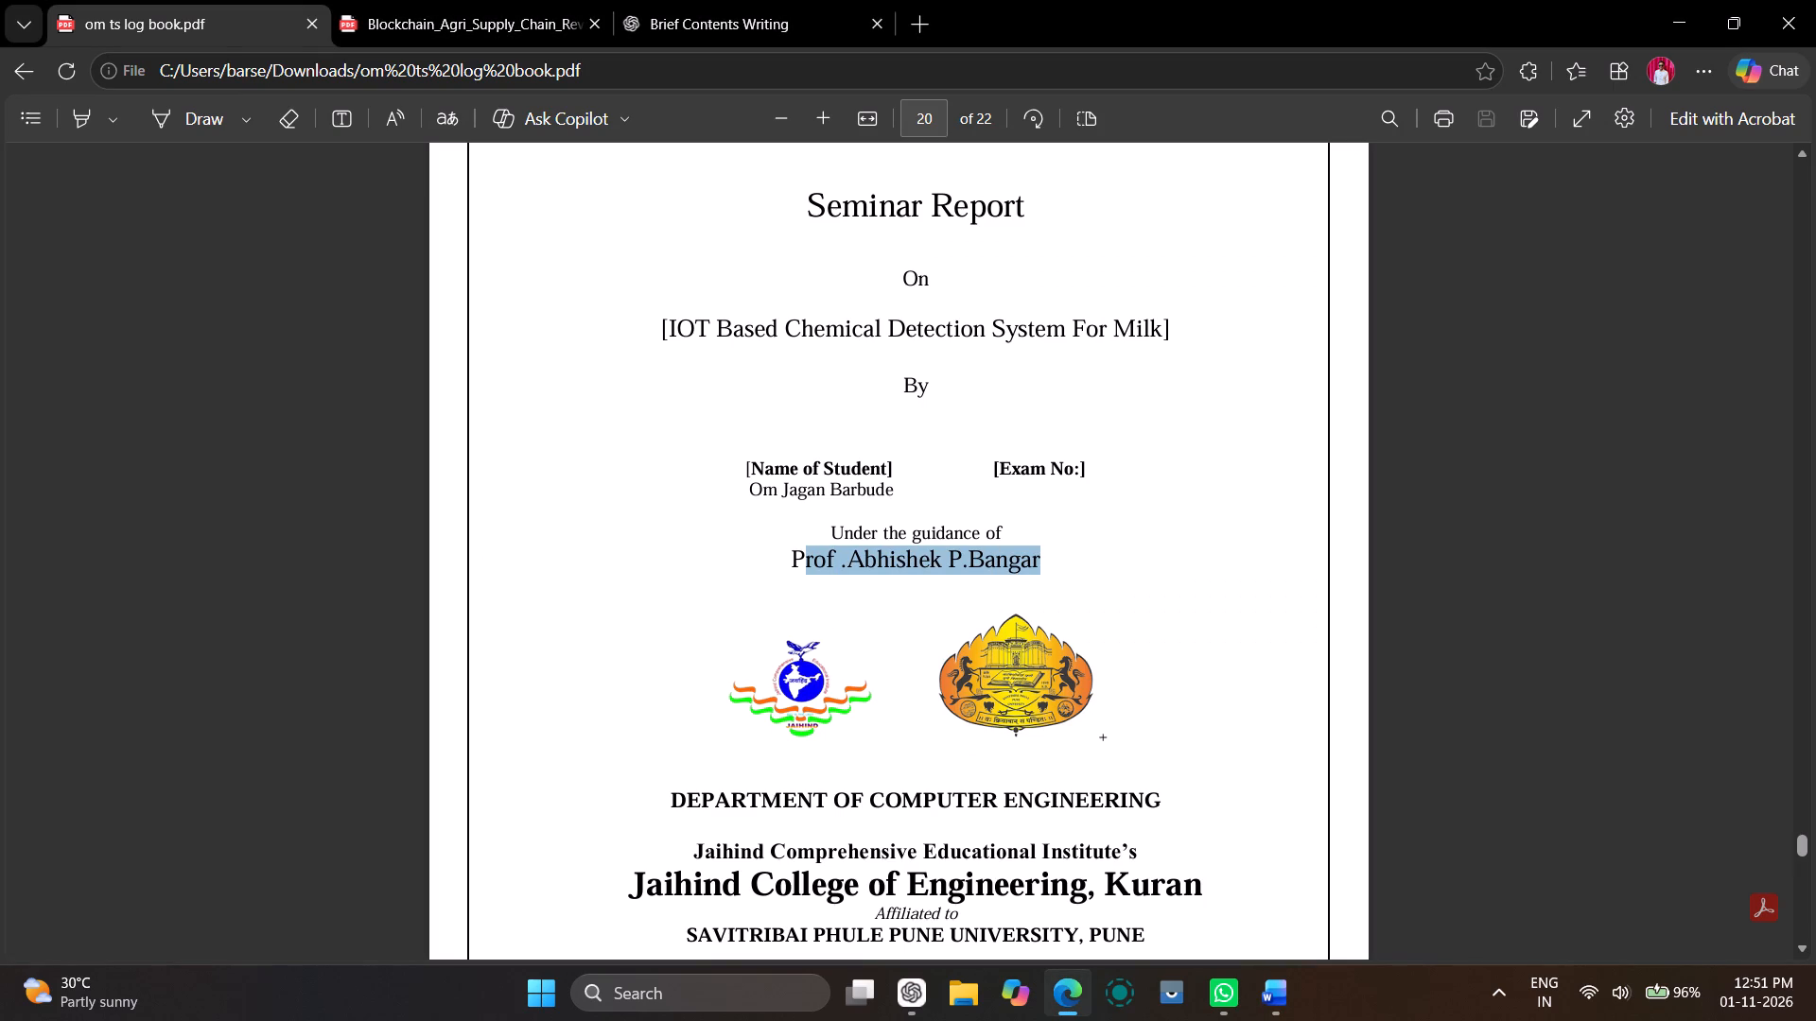
drag(781, 580, 769, 558)
key(ctrl+c)
key(ctrl+c)
key(alt+Tab)
key(ctrl+v)
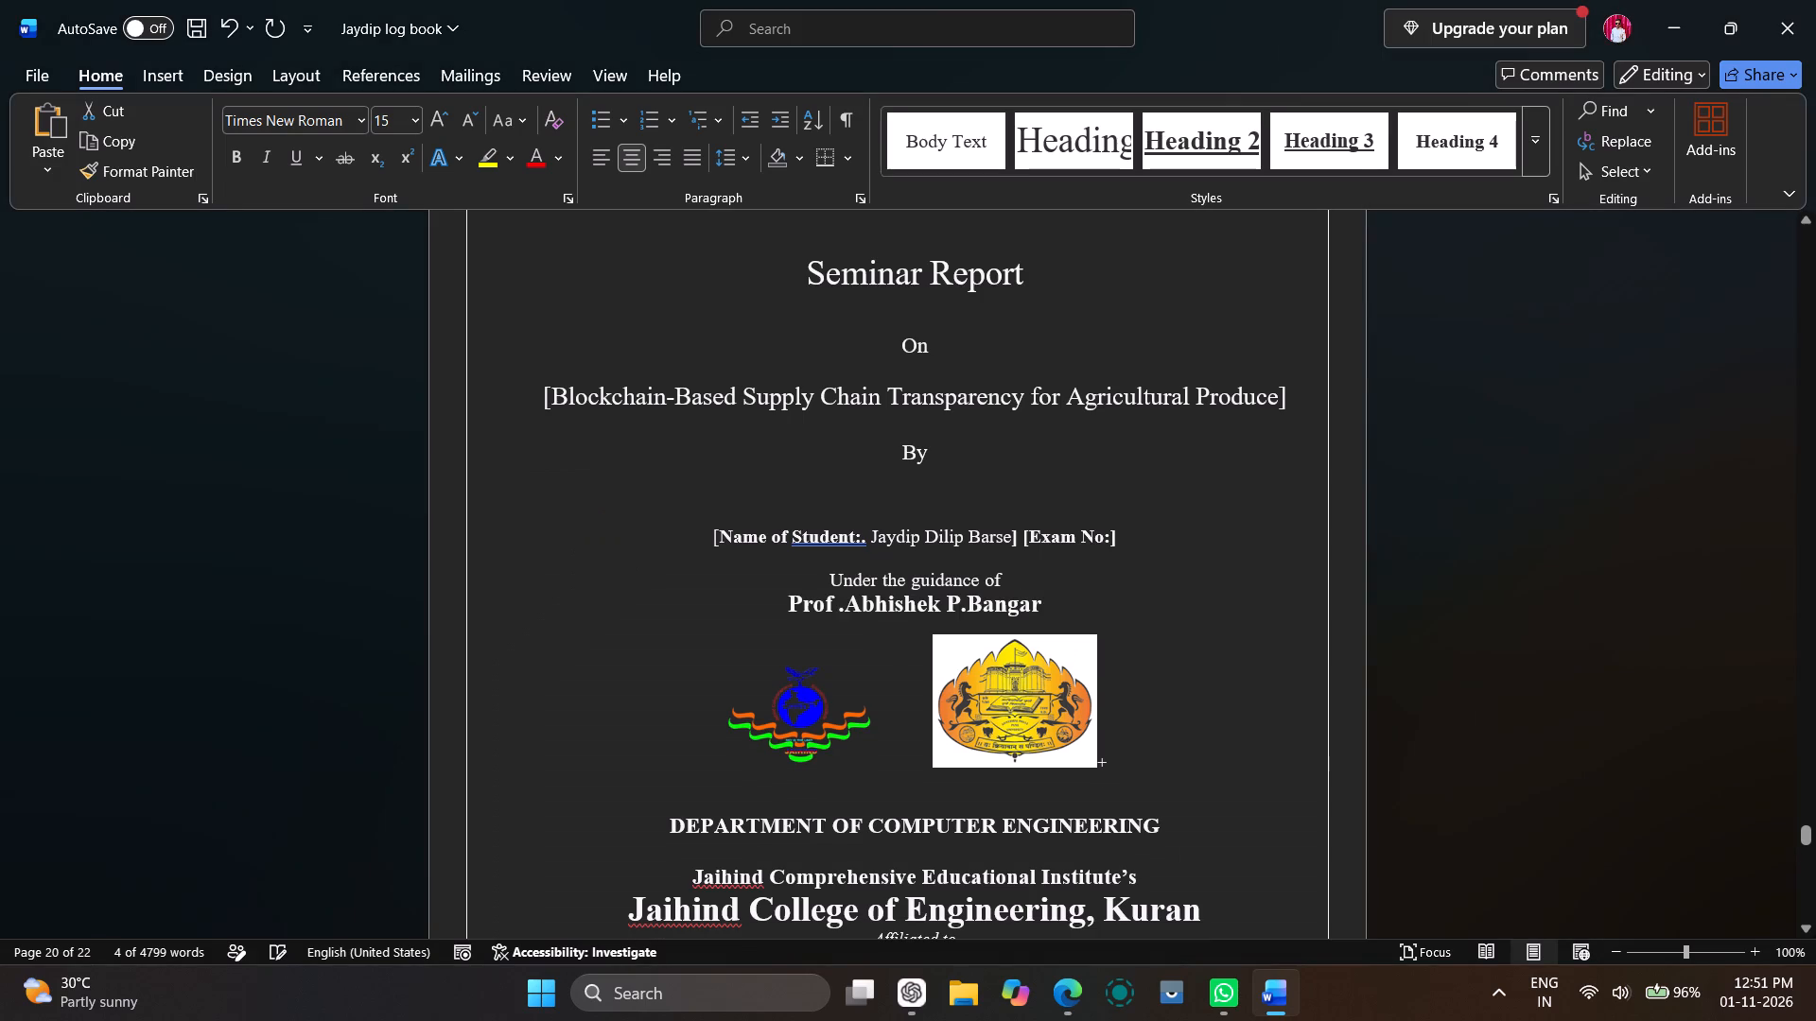
Compare the rest of the cover page and the Annexure IV certificate in the log book with the same pages of the PDF.
scroll(941, 732, down, 2)
key(alt+Tab)
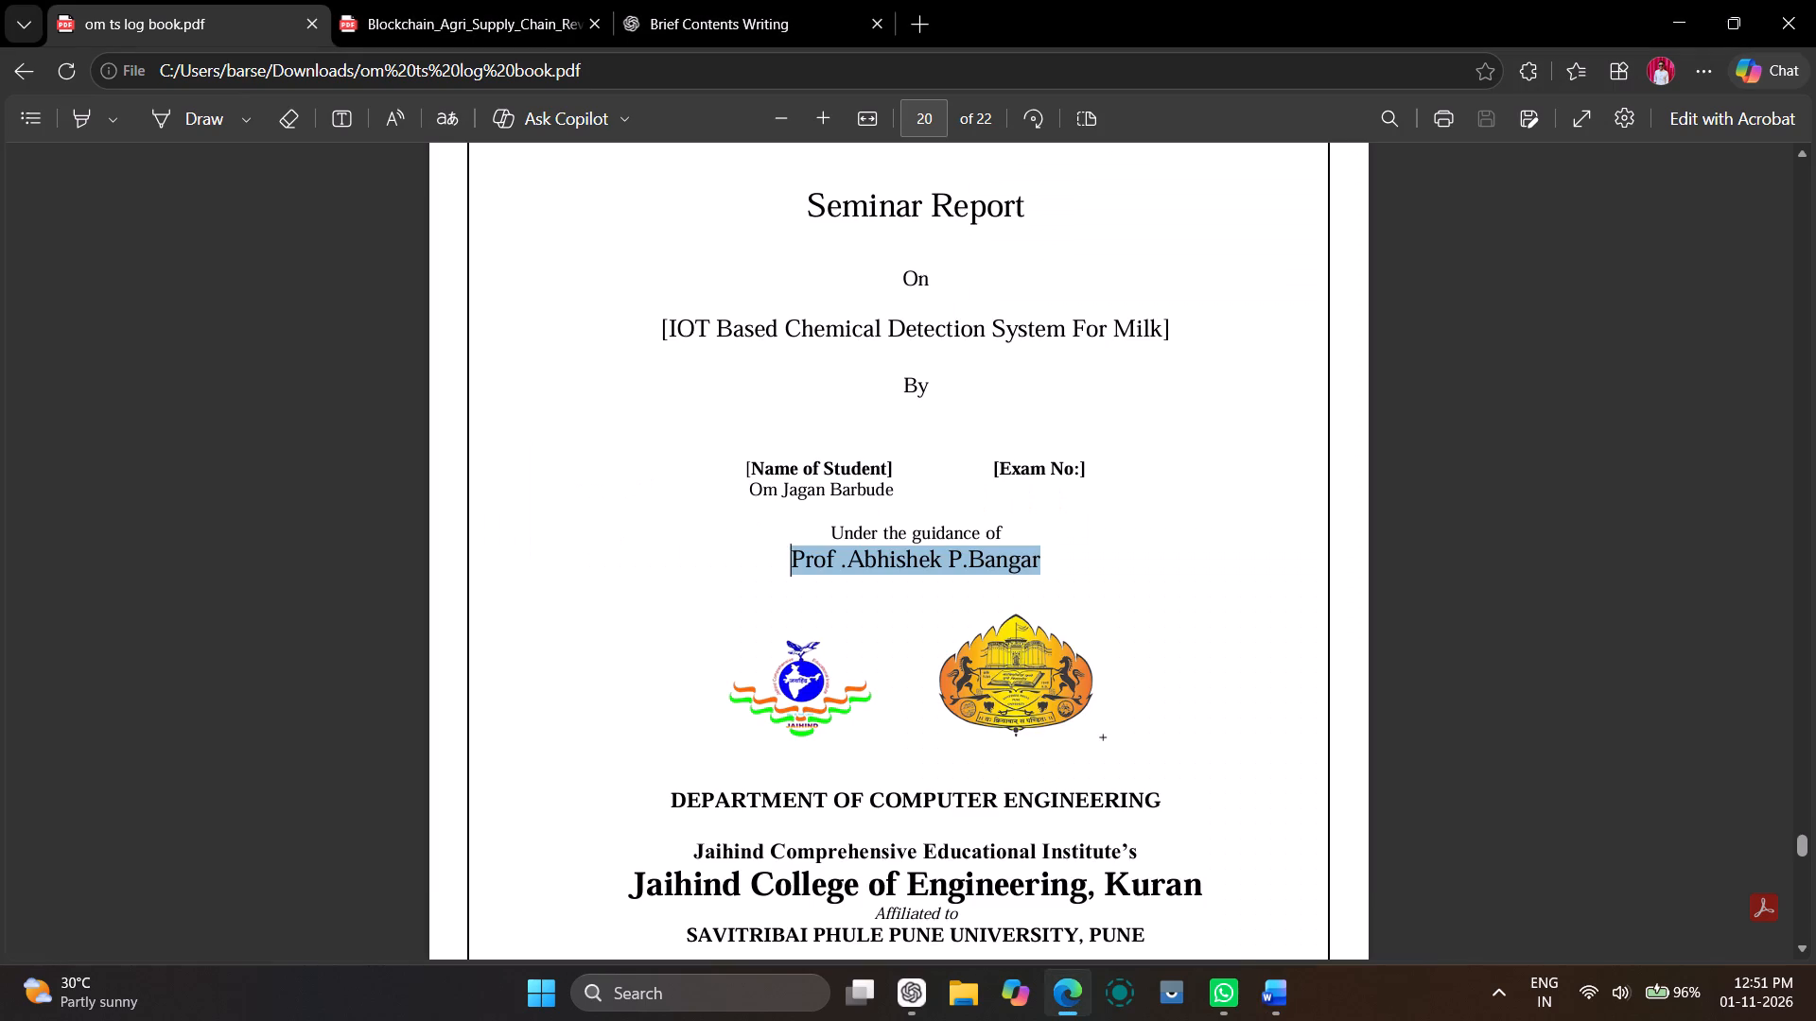
scroll(932, 711, down, 4)
key(alt+Tab)
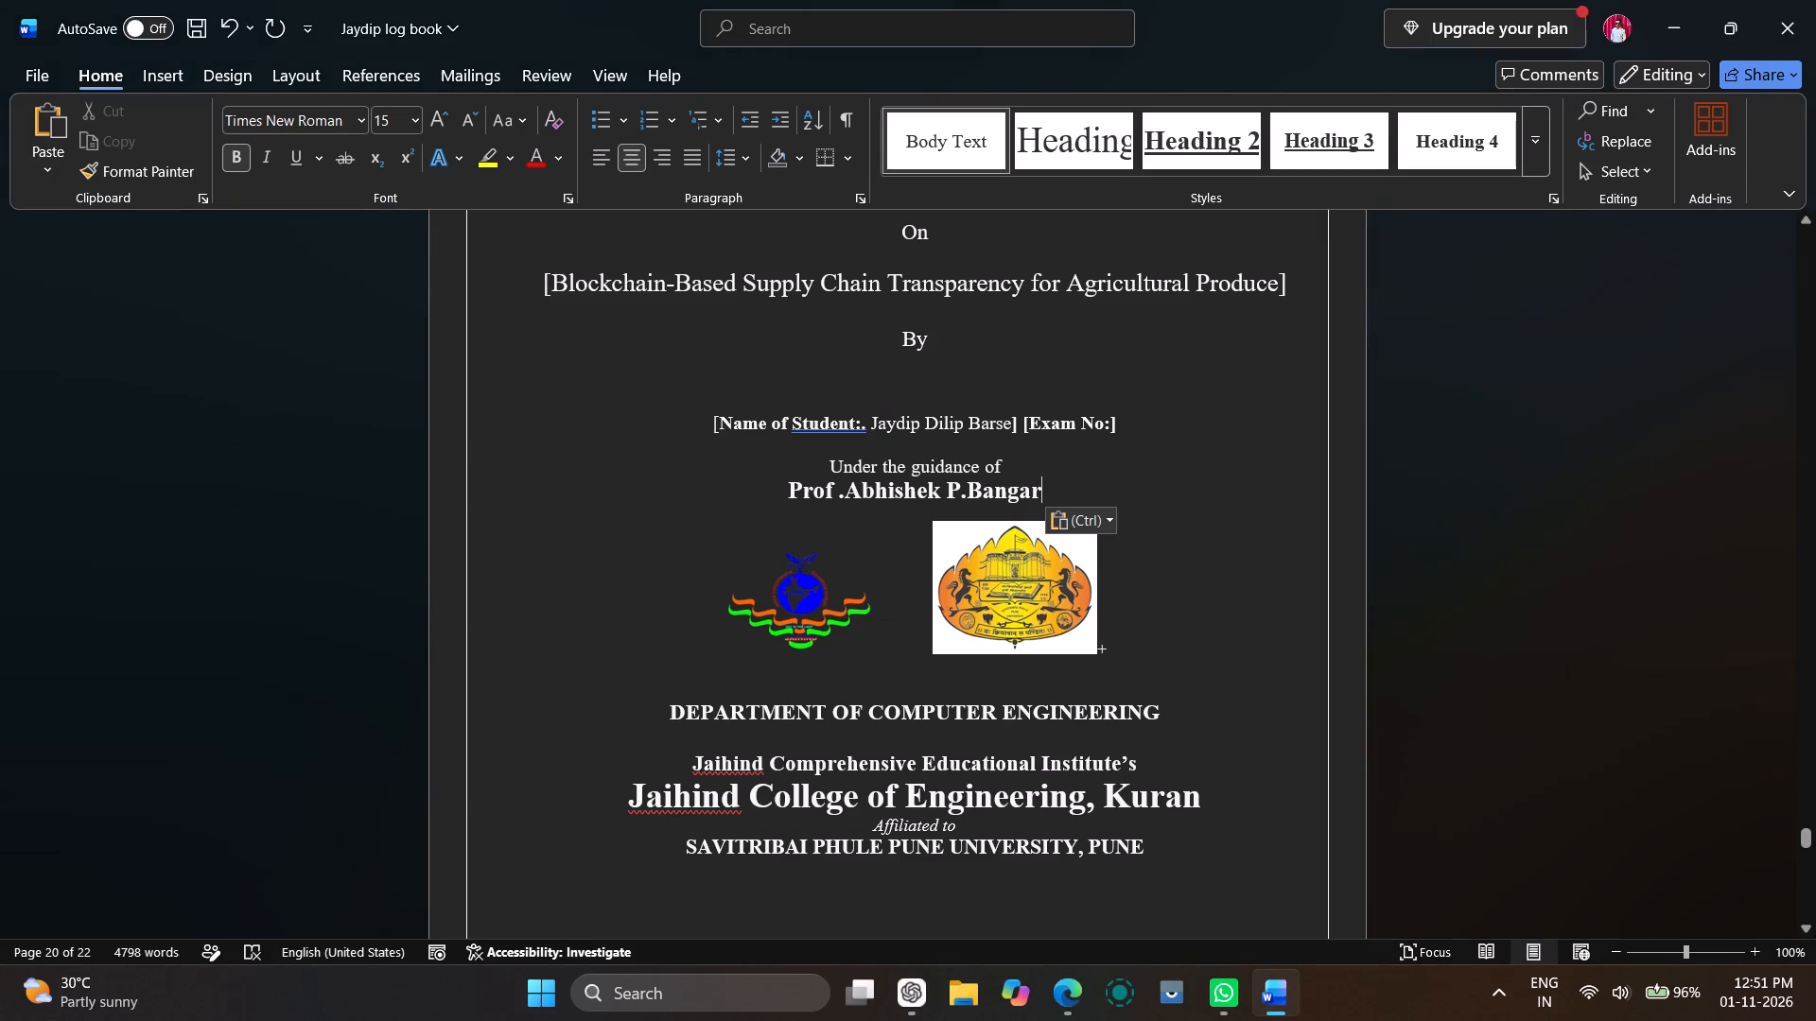
scroll(932, 709, down, 2)
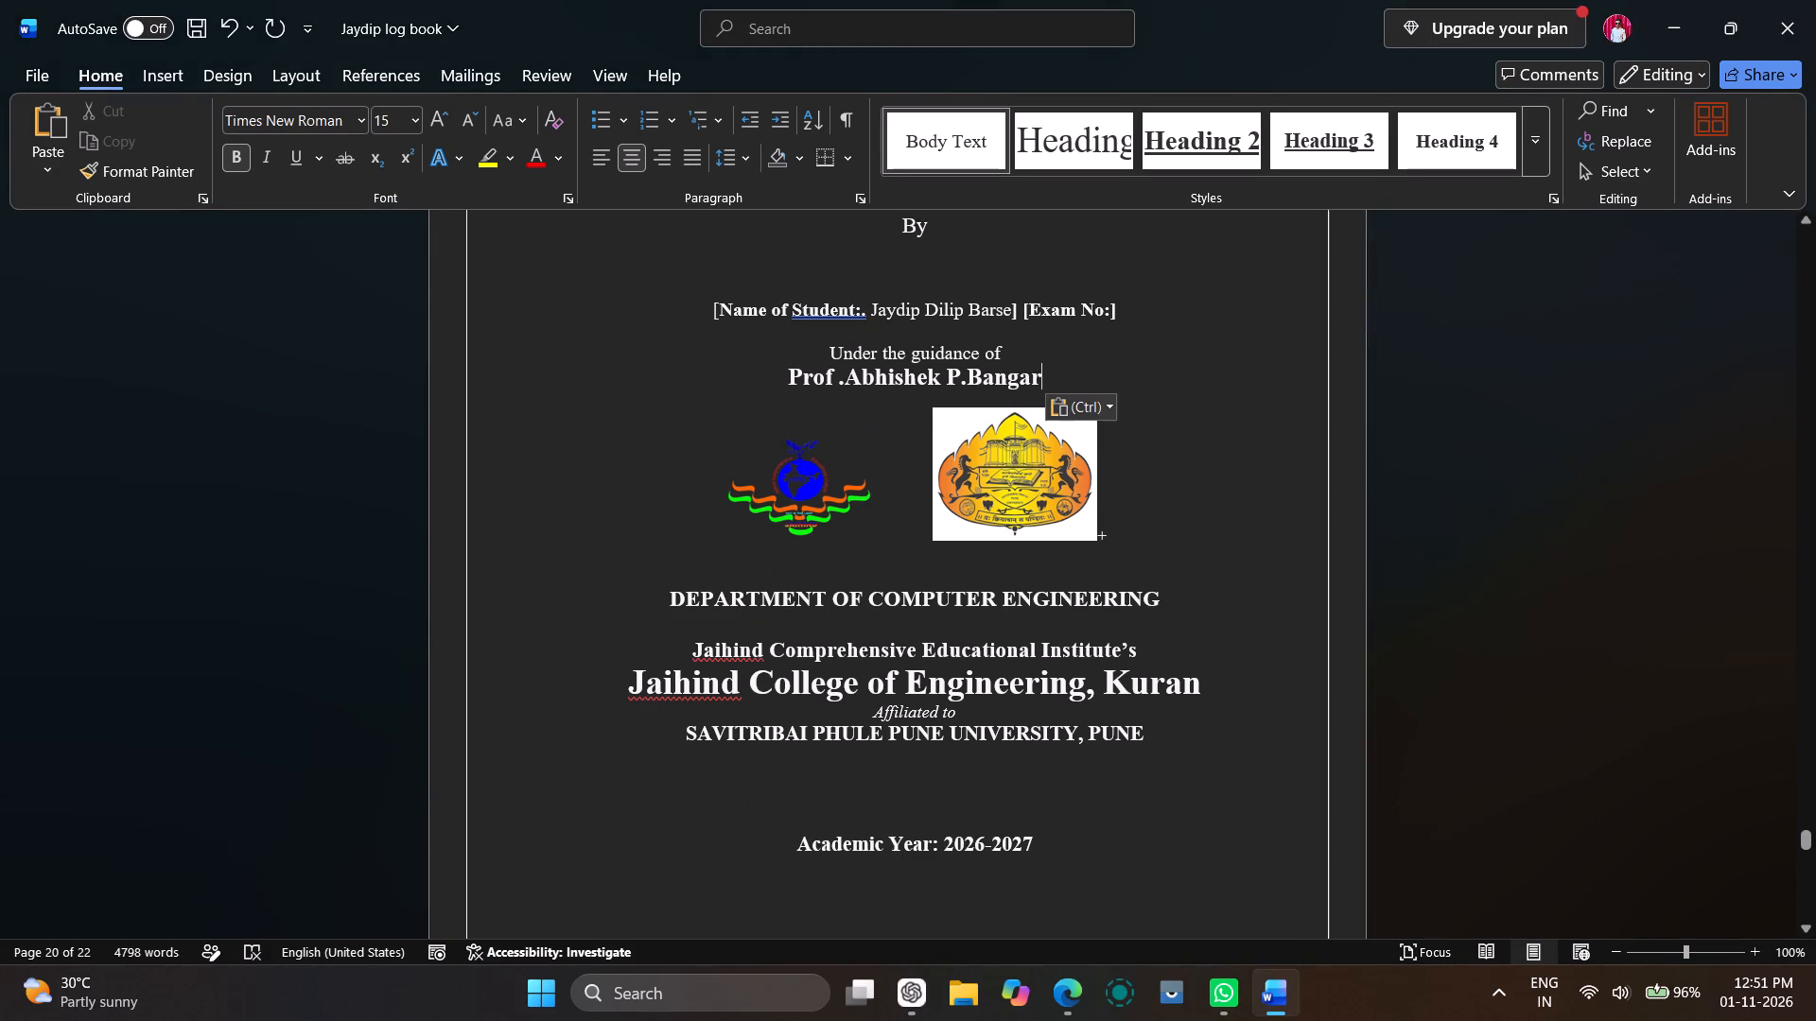
key(alt+Tab)
scroll(965, 767, down, 2)
key(alt+Tab)
scroll(965, 767, down, 3)
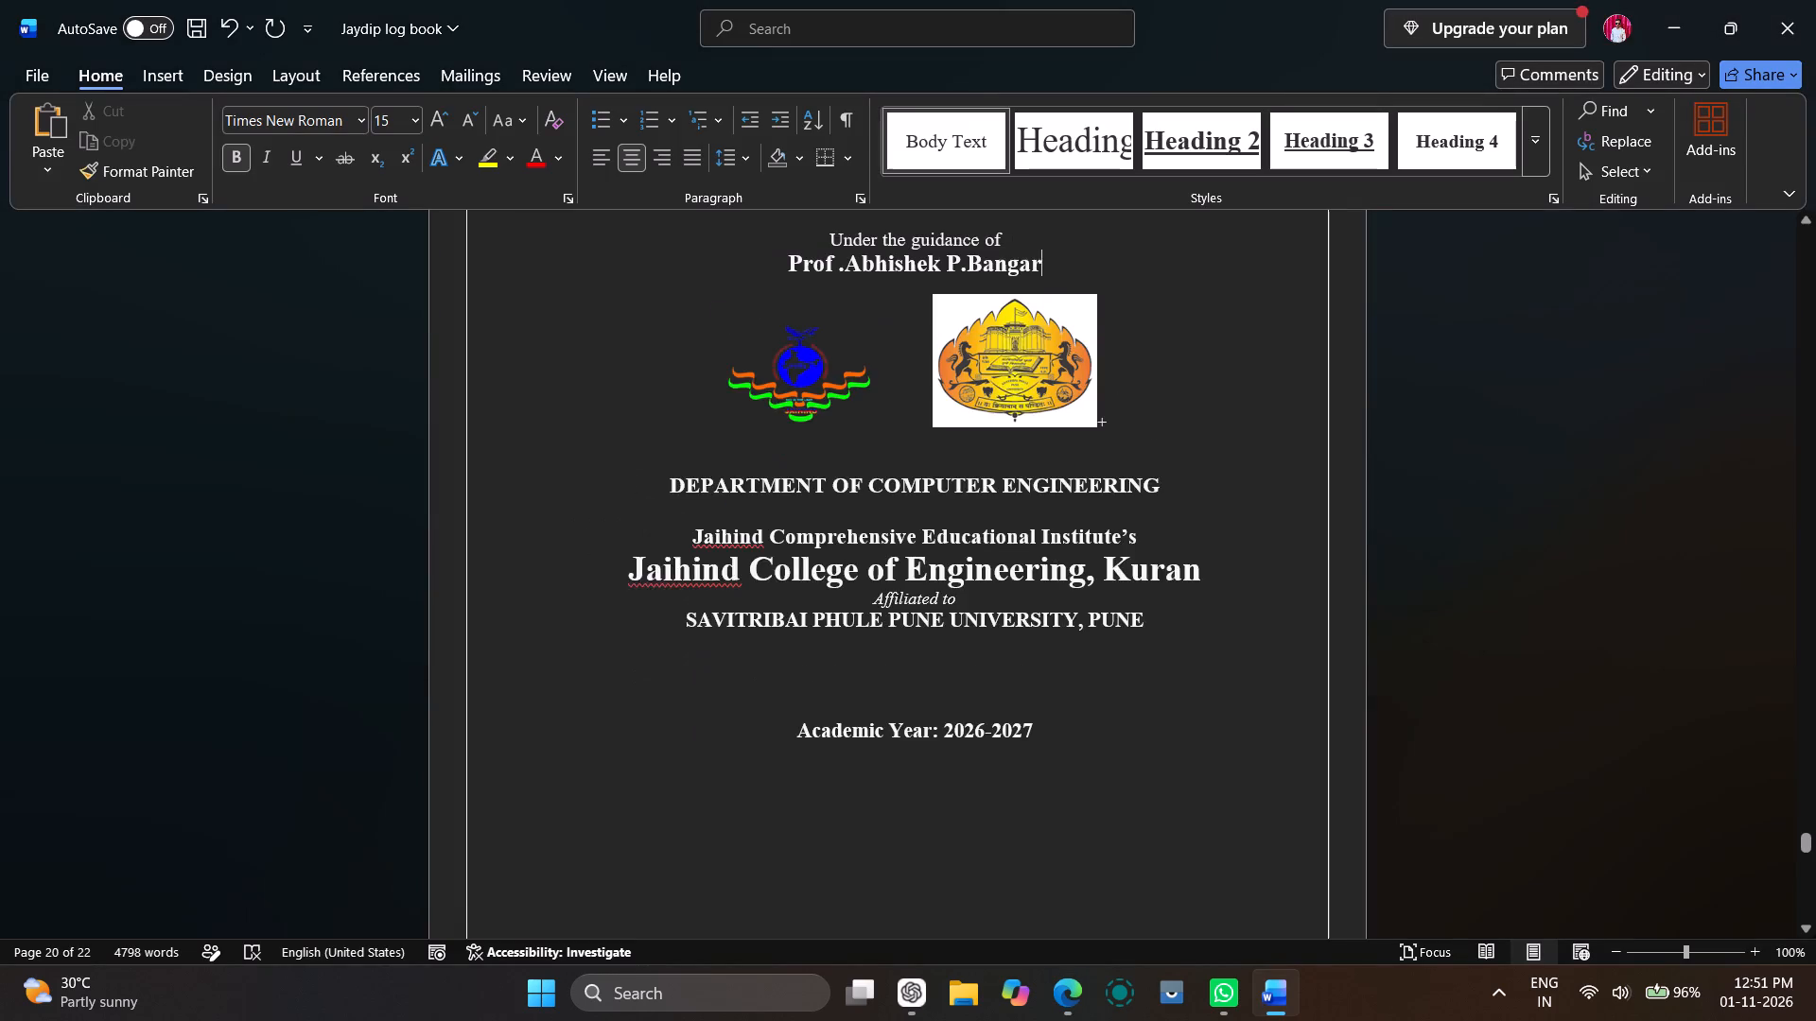
scroll(965, 767, down, 13)
key(alt+Tab)
scroll(768, 607, down, 2)
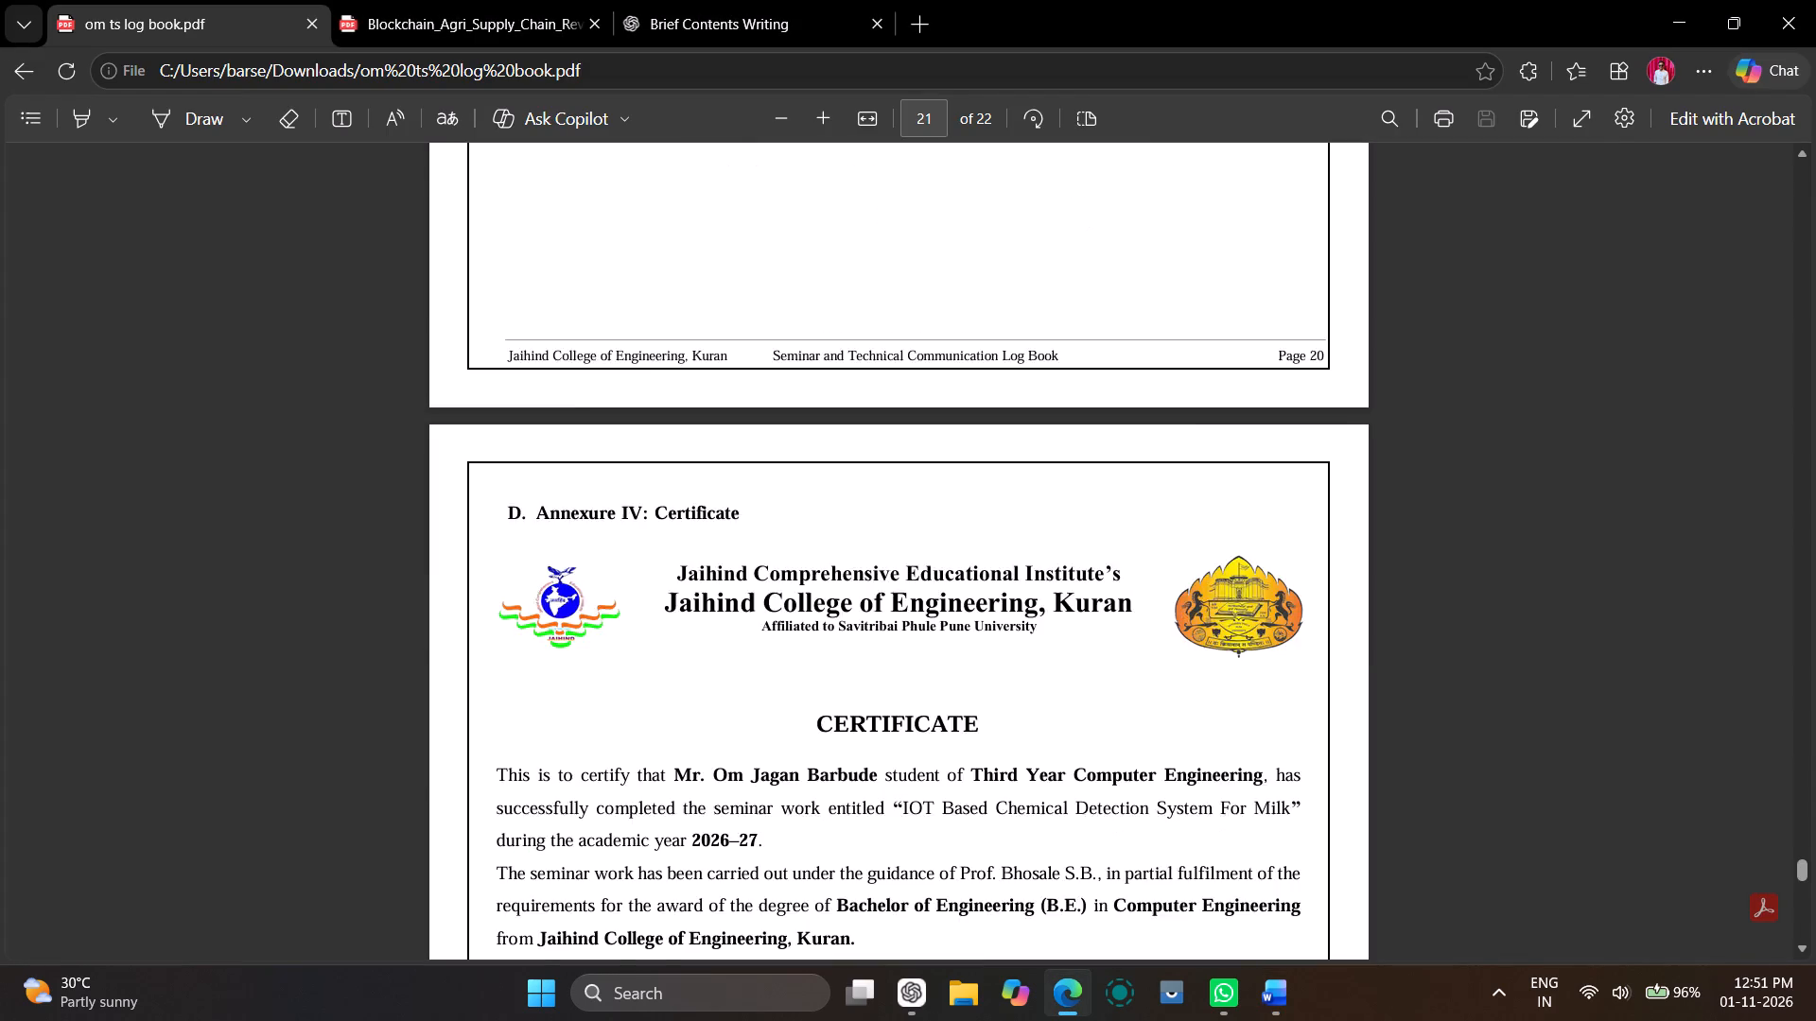
scroll(773, 620, down, 3)
scroll(777, 613, up, 1)
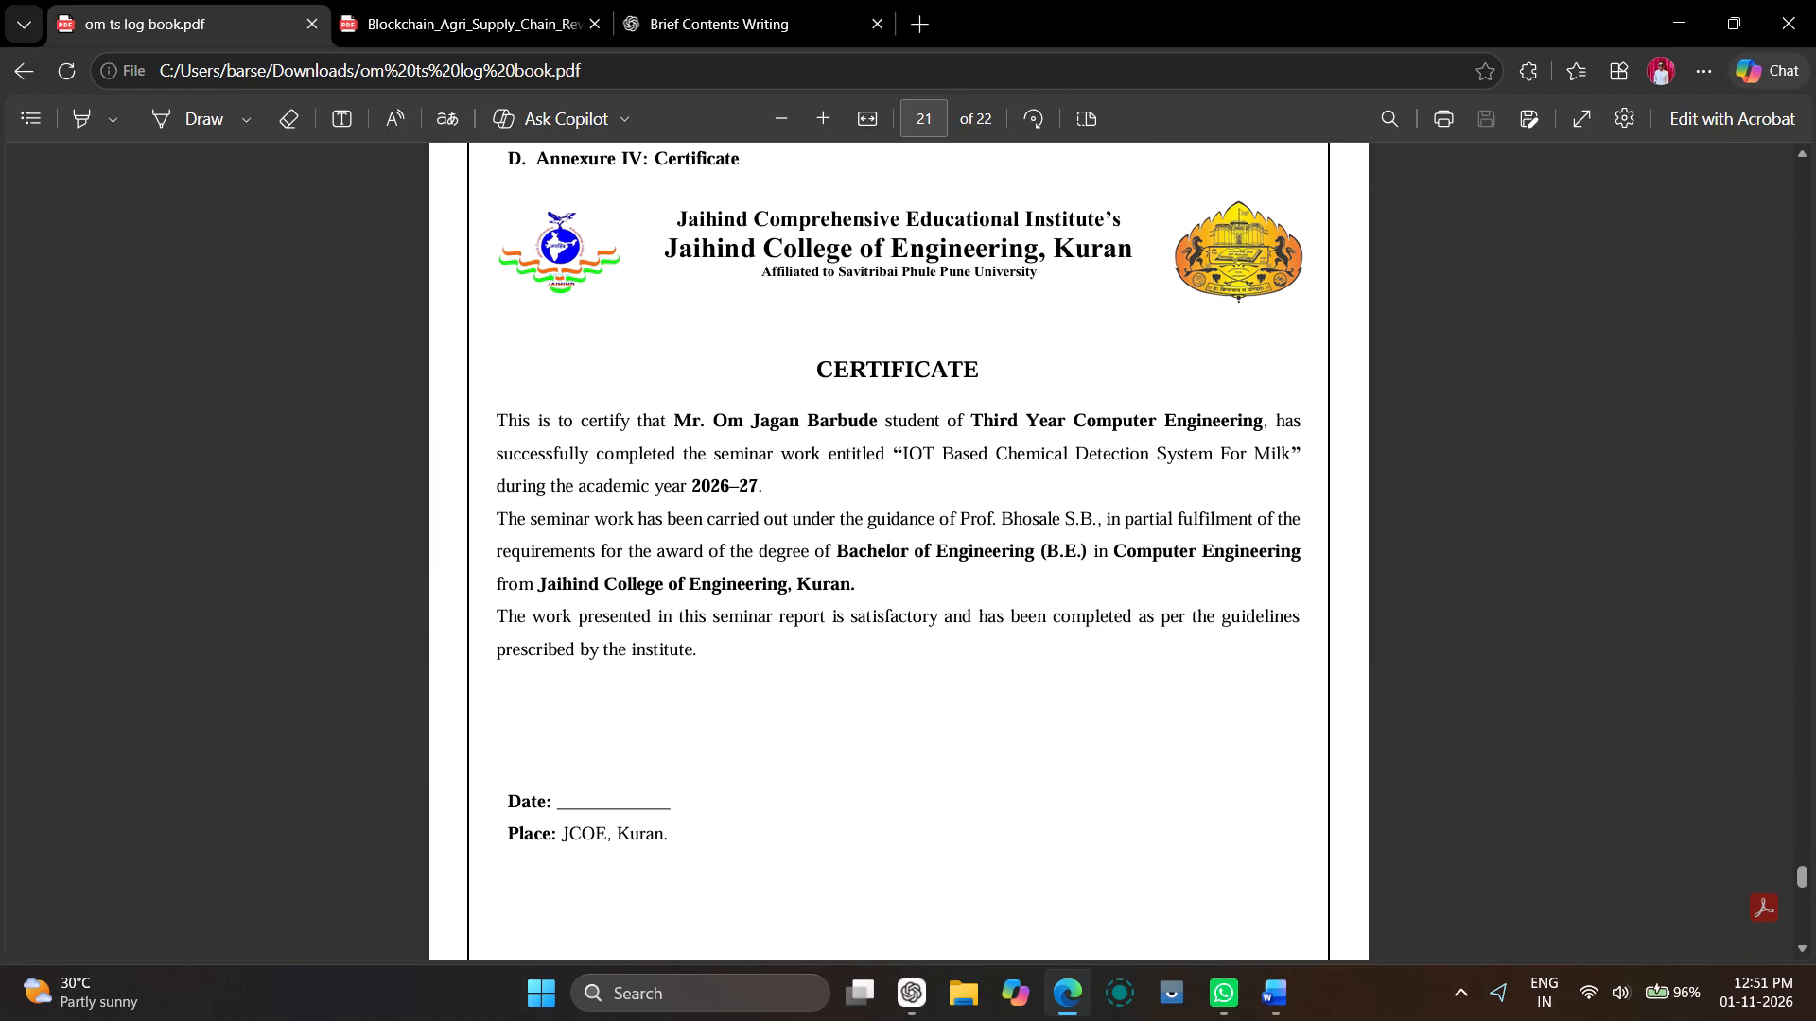
key(alt+Tab)
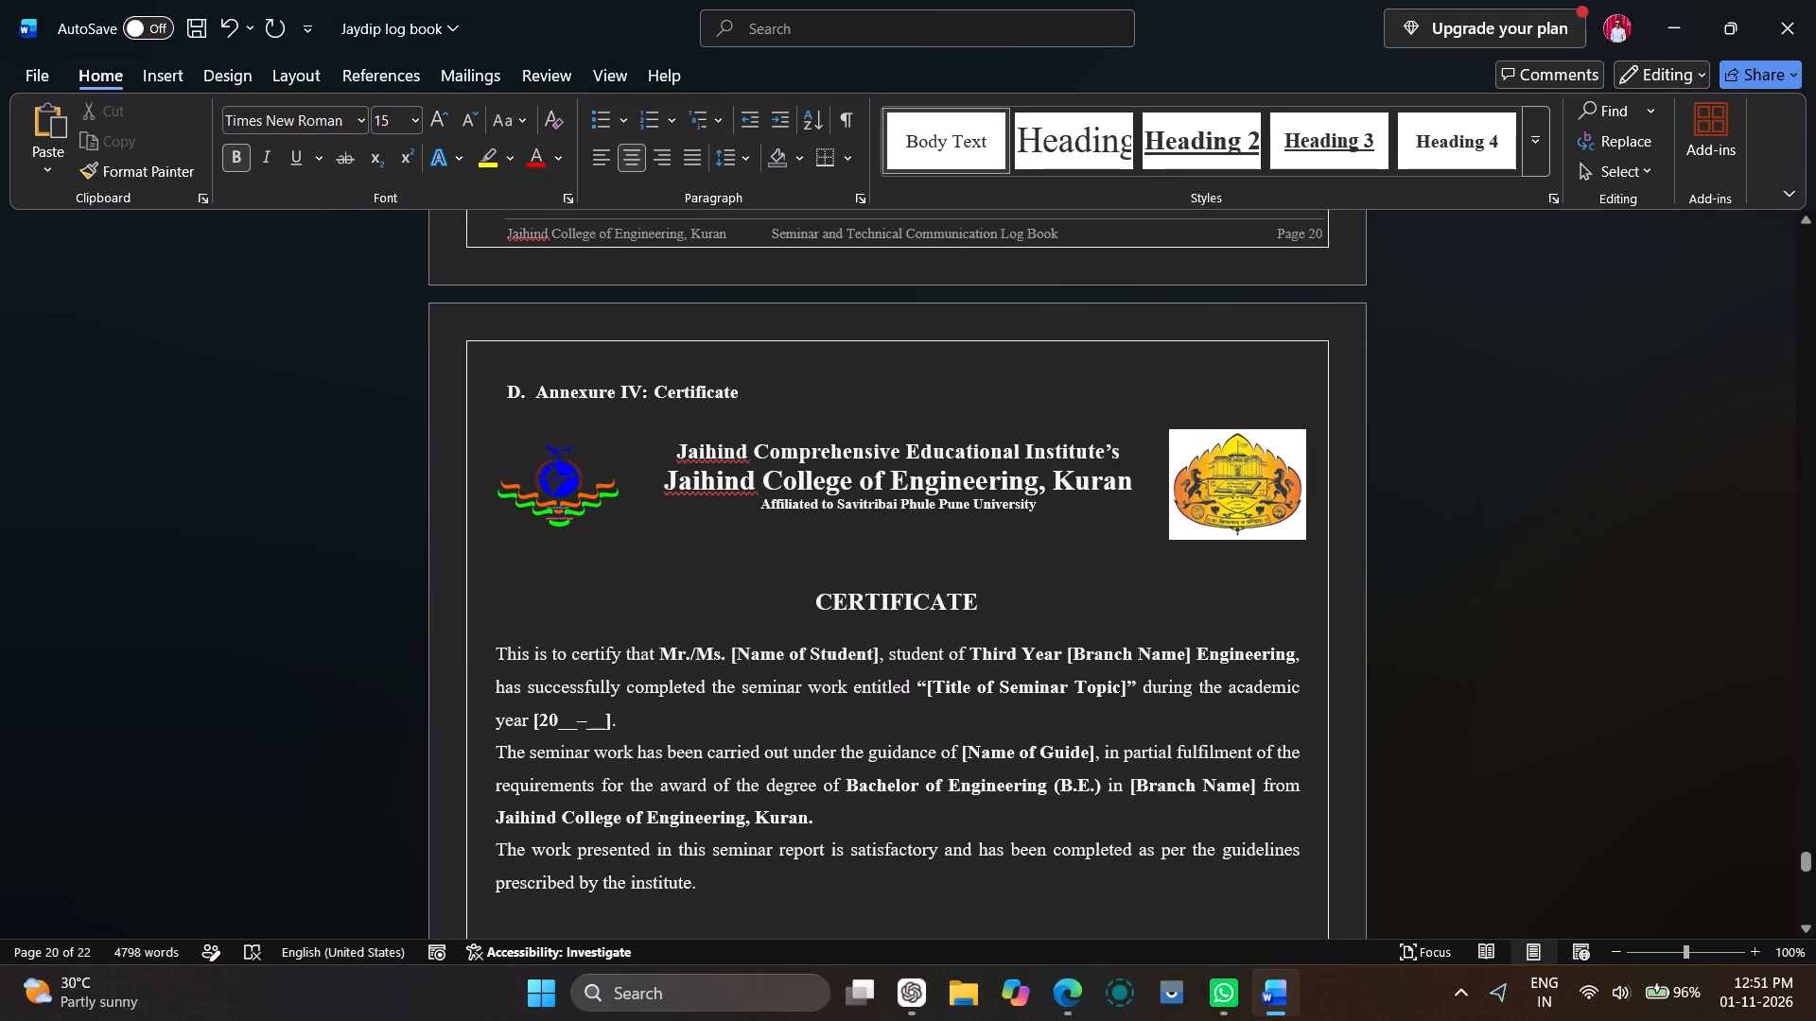
Replace the "[Name of Student]" placeholder in the Annexure IV certificate with the student's full name, separated by a space from "Mr./Ms.".
drag(728, 658, 876, 656)
key(BackSpace)
key(Delete)
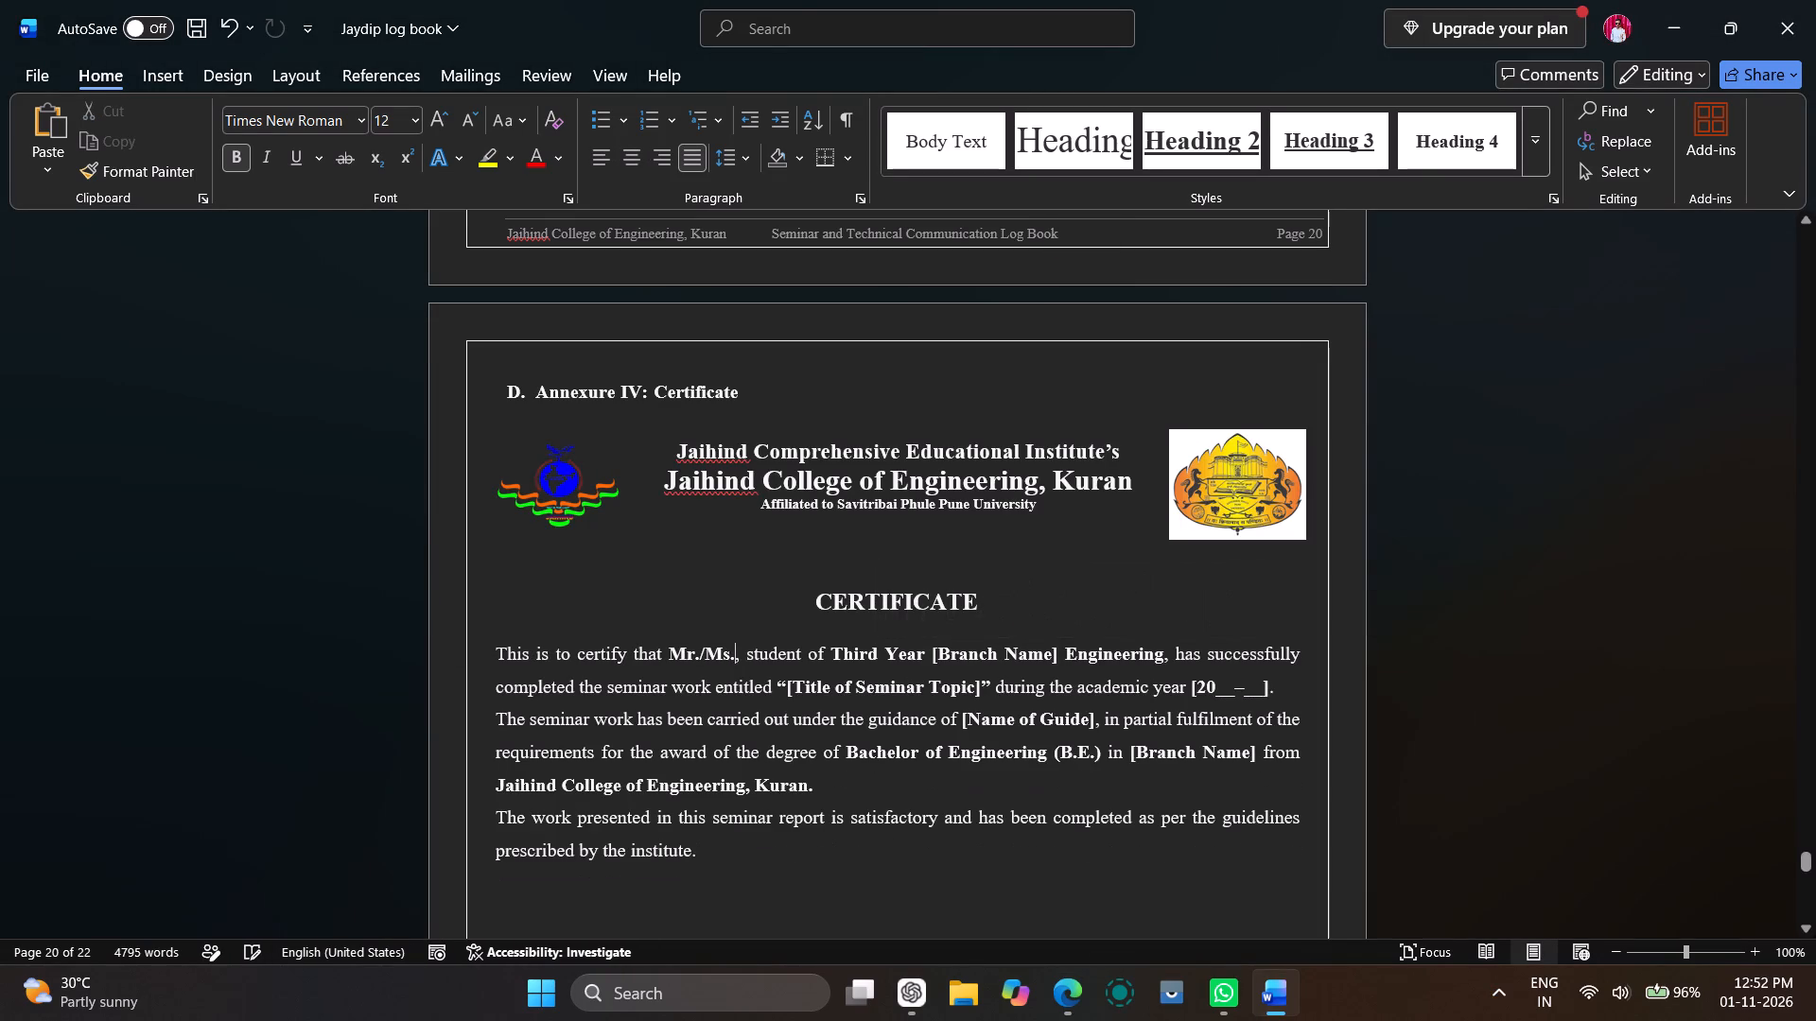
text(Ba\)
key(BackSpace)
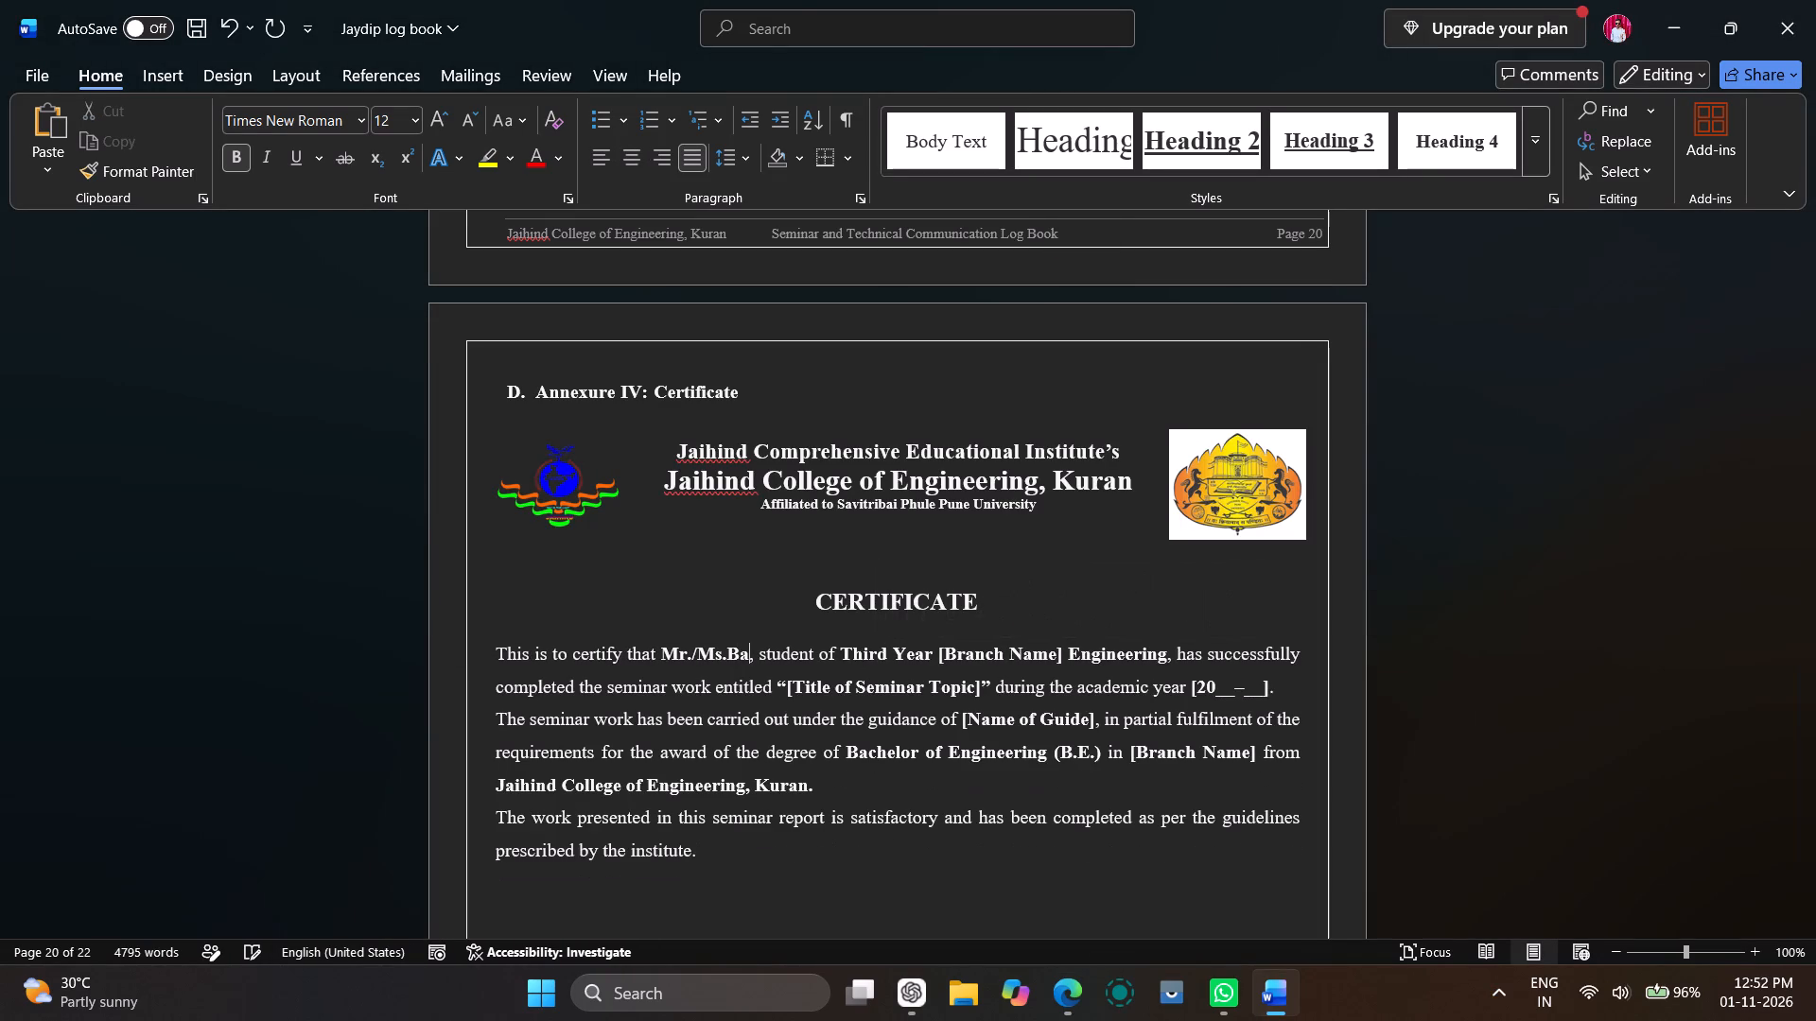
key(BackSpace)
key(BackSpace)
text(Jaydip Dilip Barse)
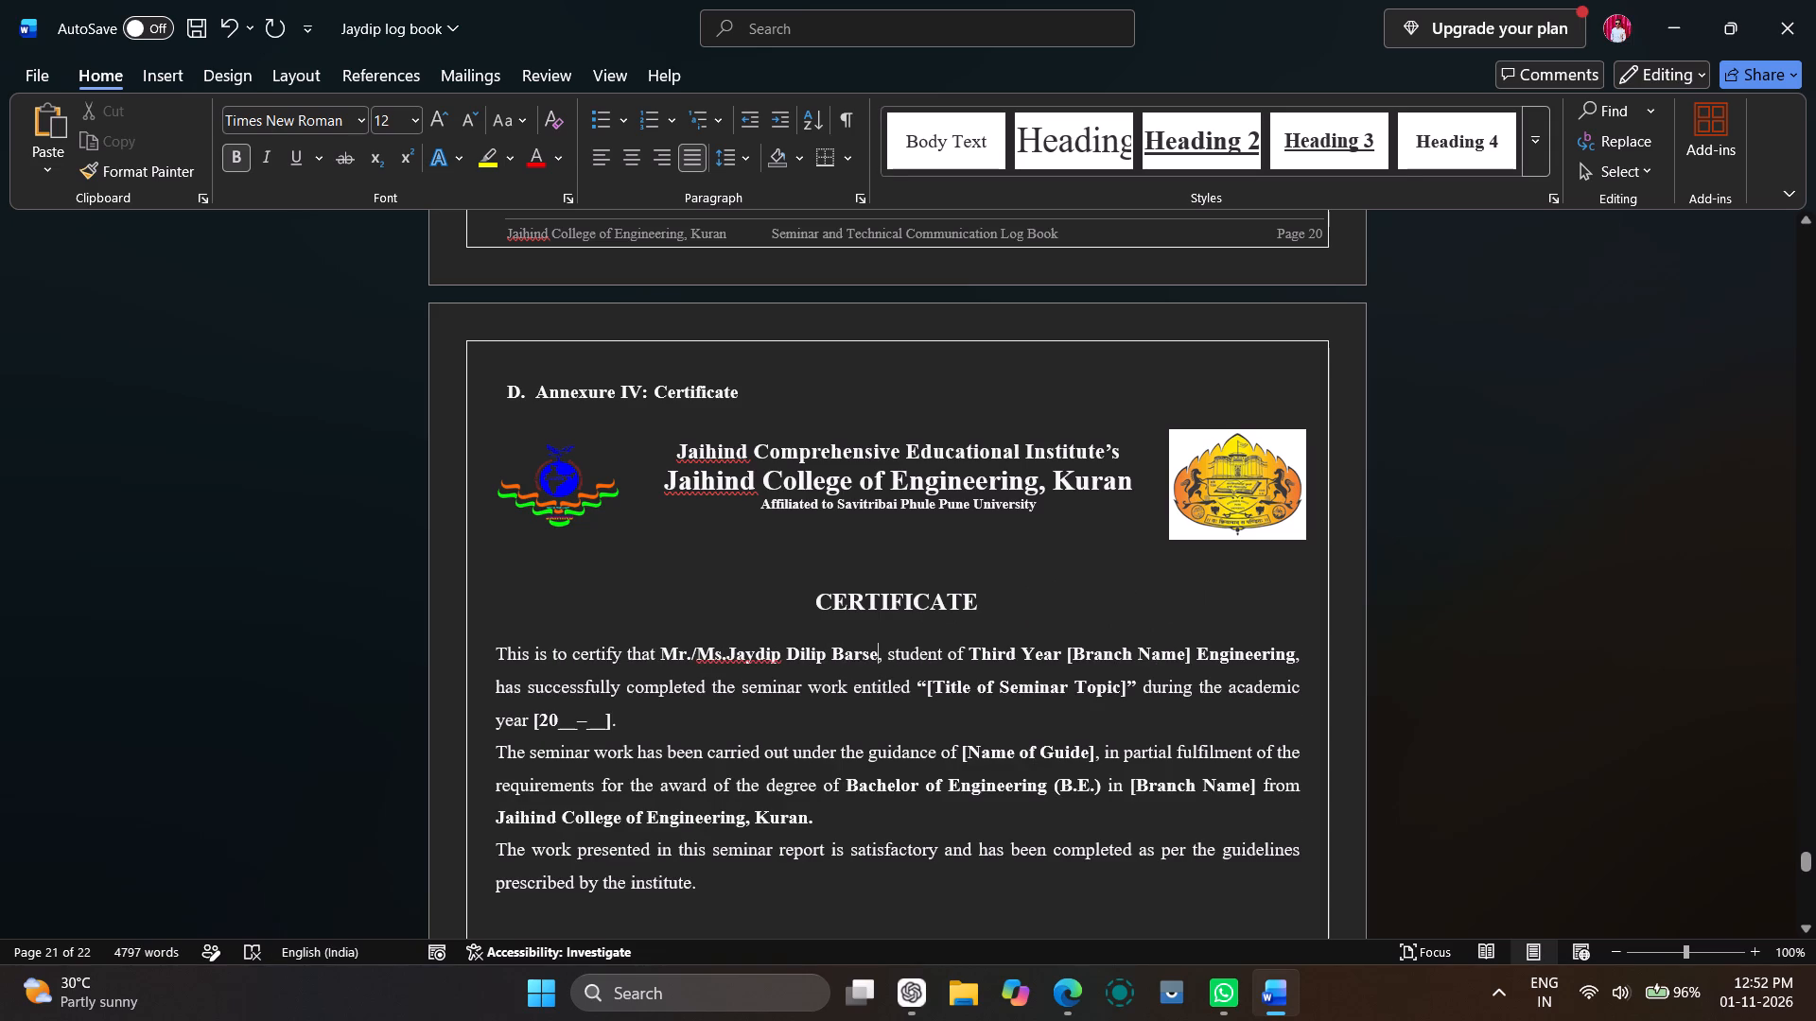
click(728, 661)
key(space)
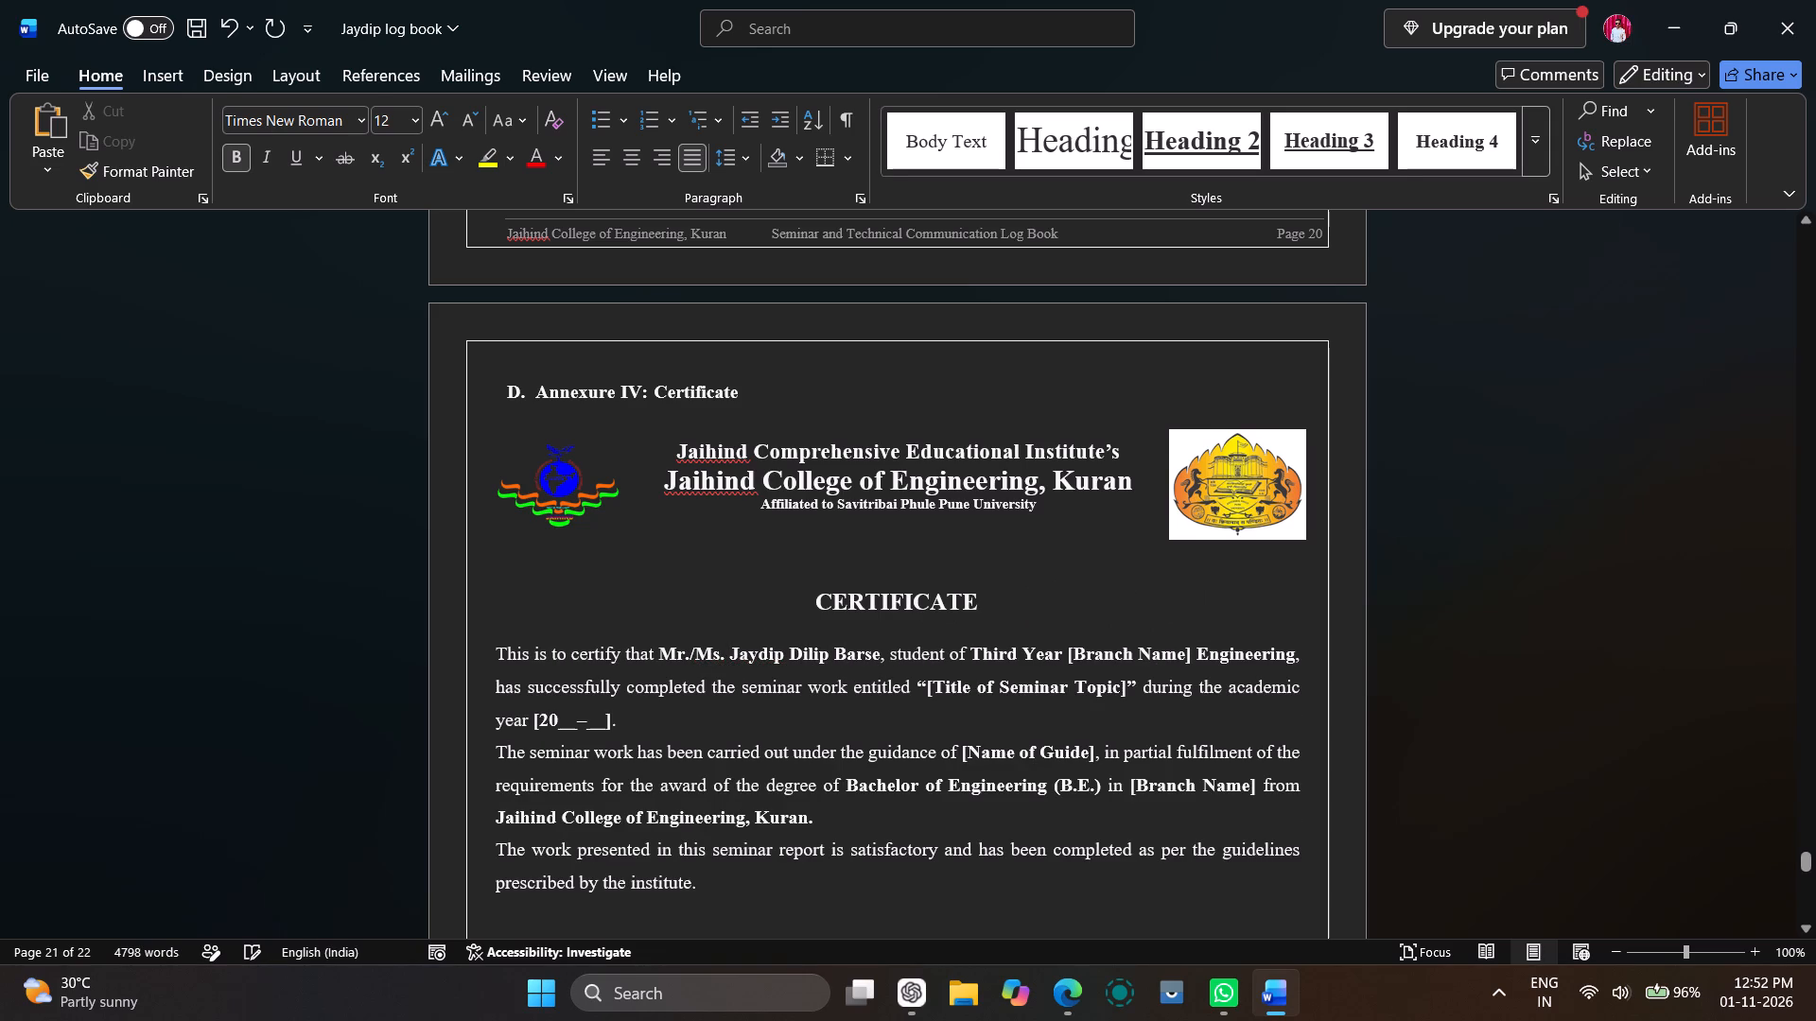
Check the PDF's certificate wording and shorten the salutation before the student's name to "Mr.", keeping one space before the name.
key(alt+Tab)
key(alt+Tab)
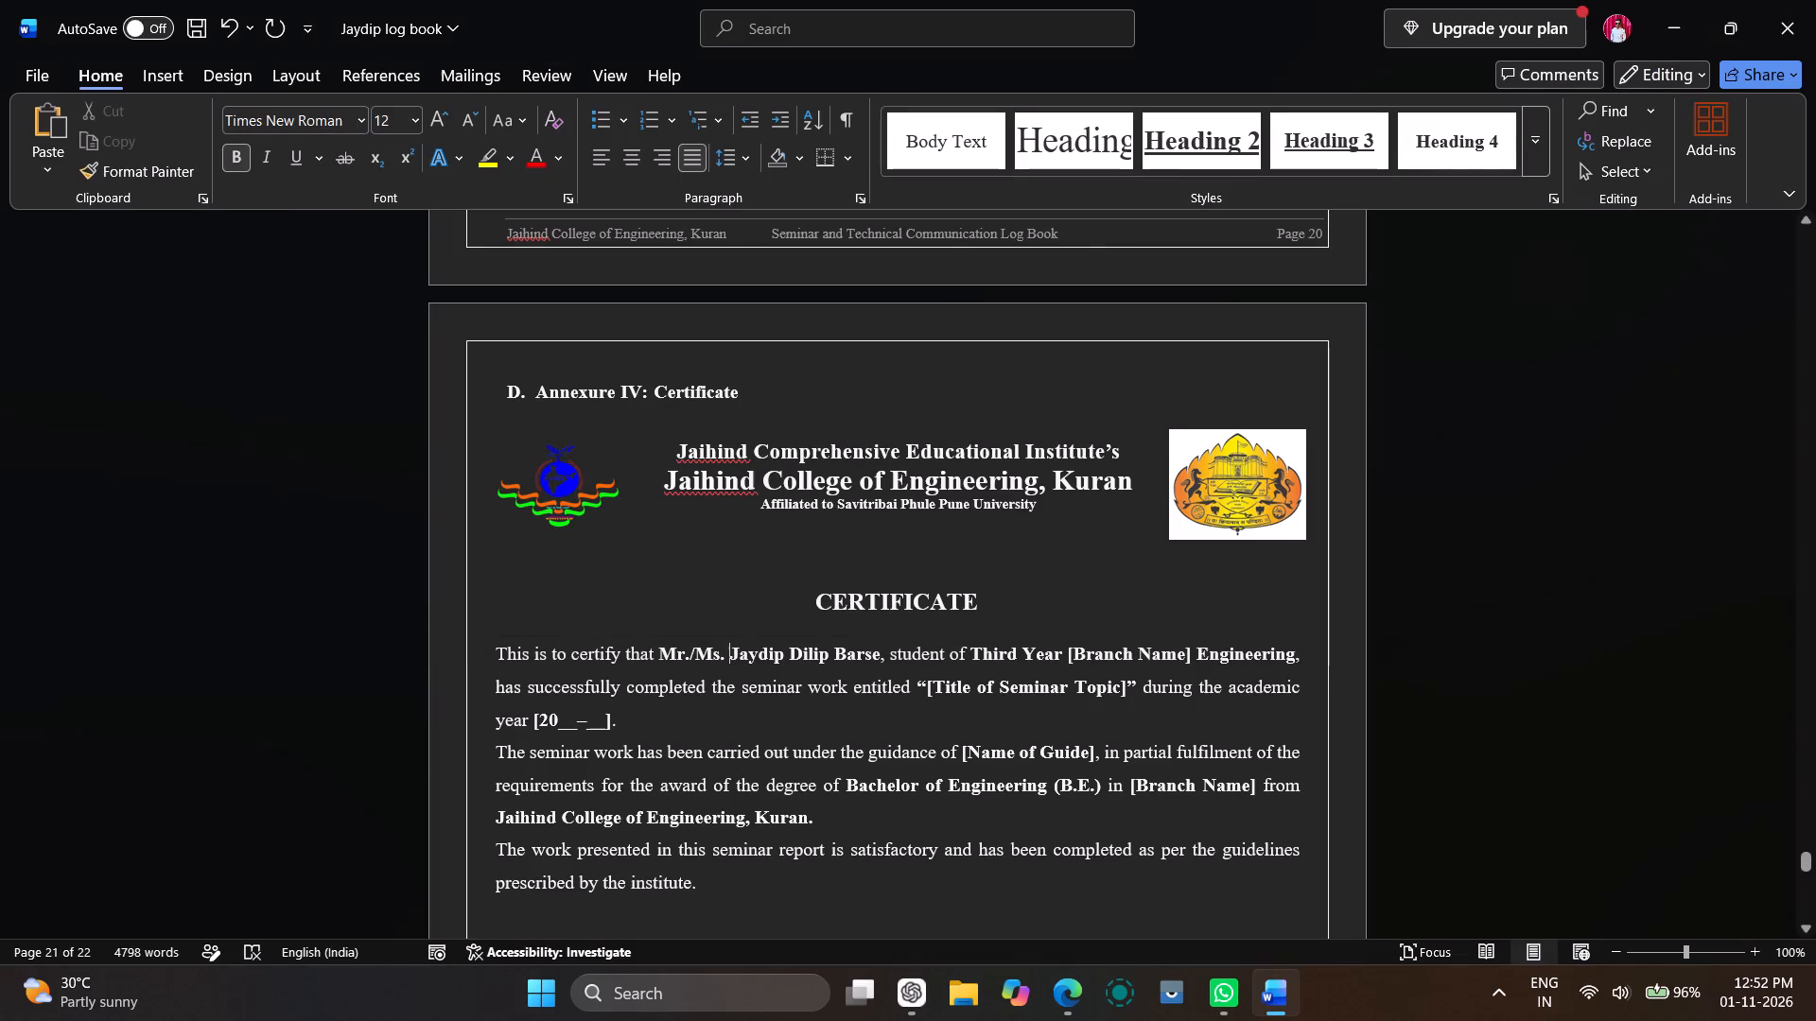
key(BackSpace)
key(BackSpace)
key(BackSpace)
key(BackSpace)
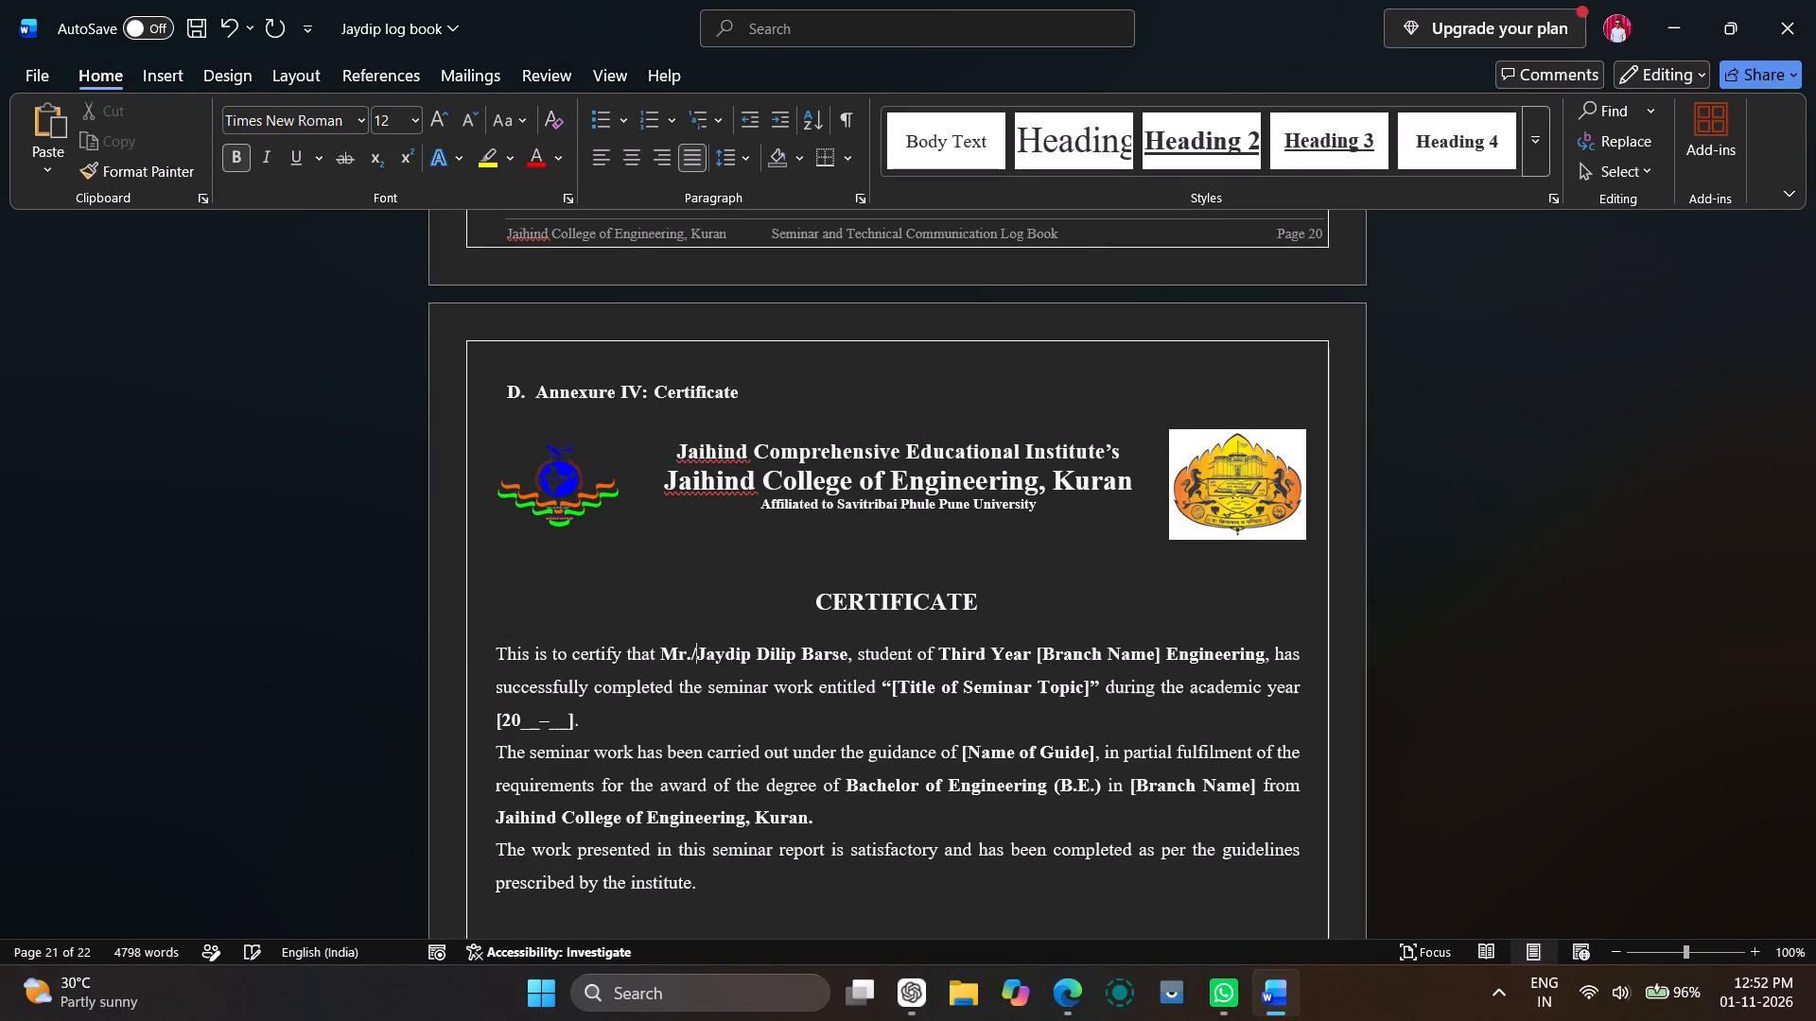
key(BackSpace)
key(alt+Tab)
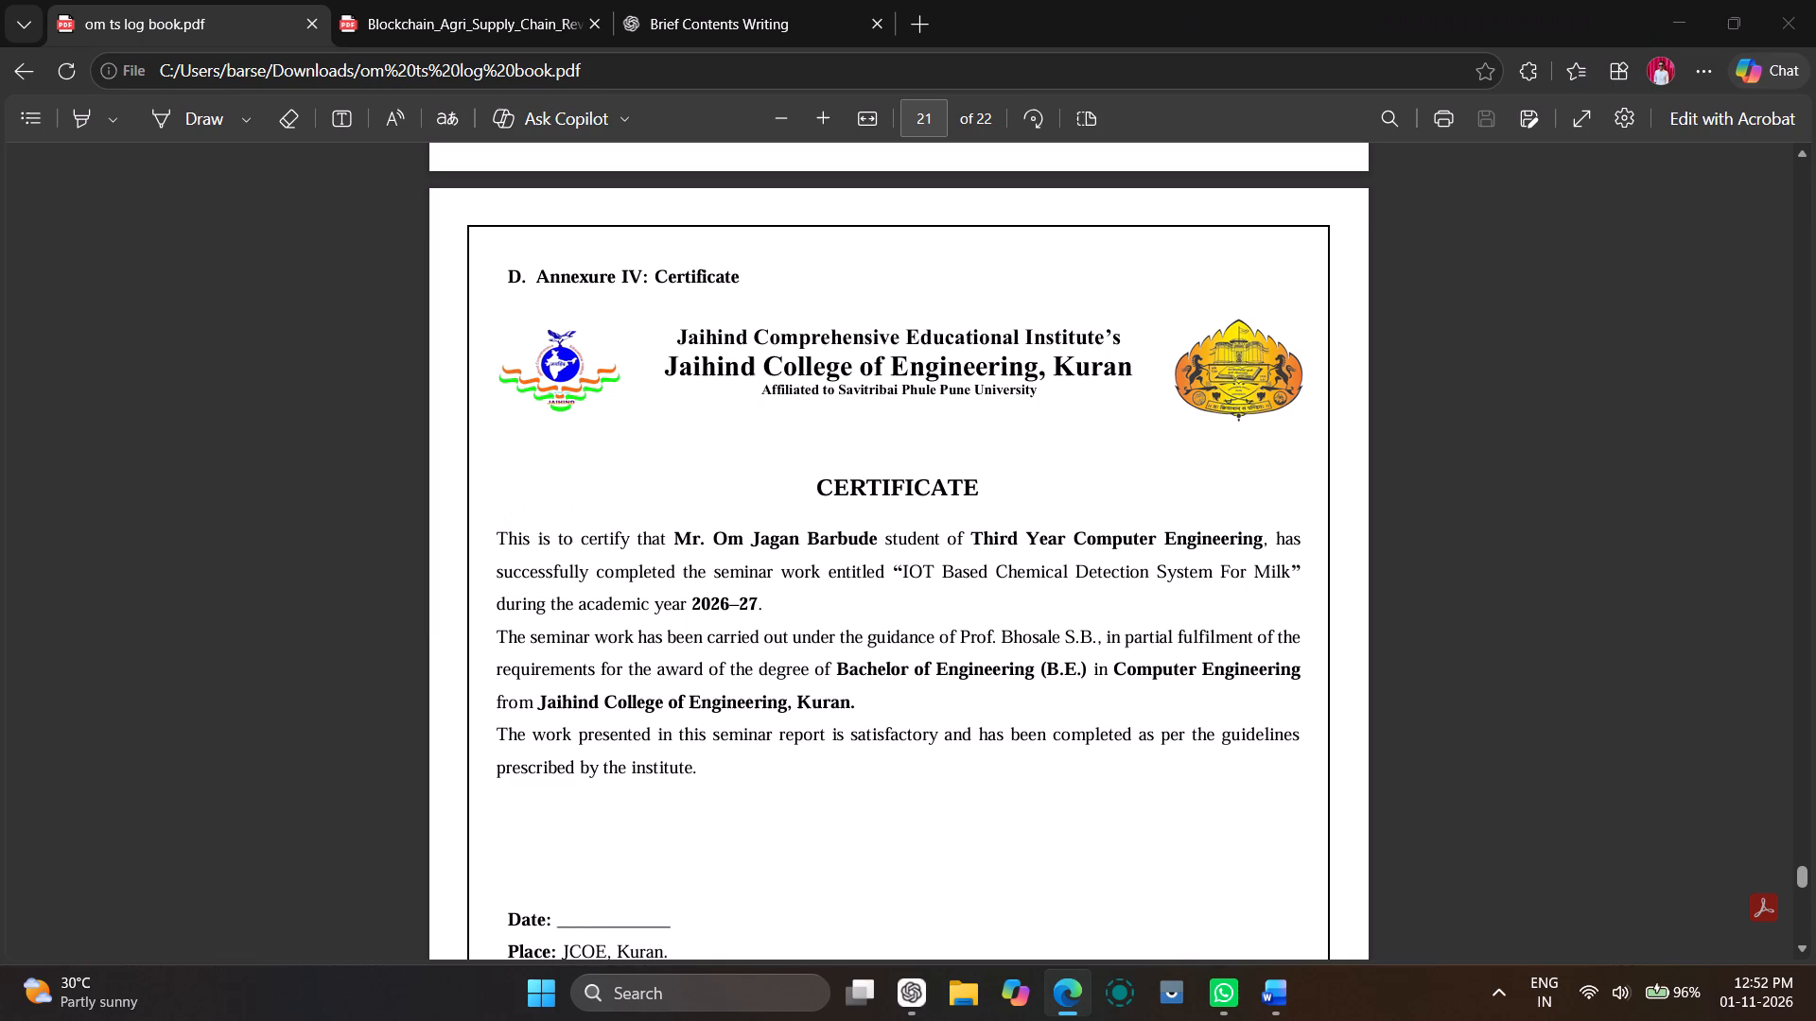
key(alt+Tab)
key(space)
key(alt+Tab)
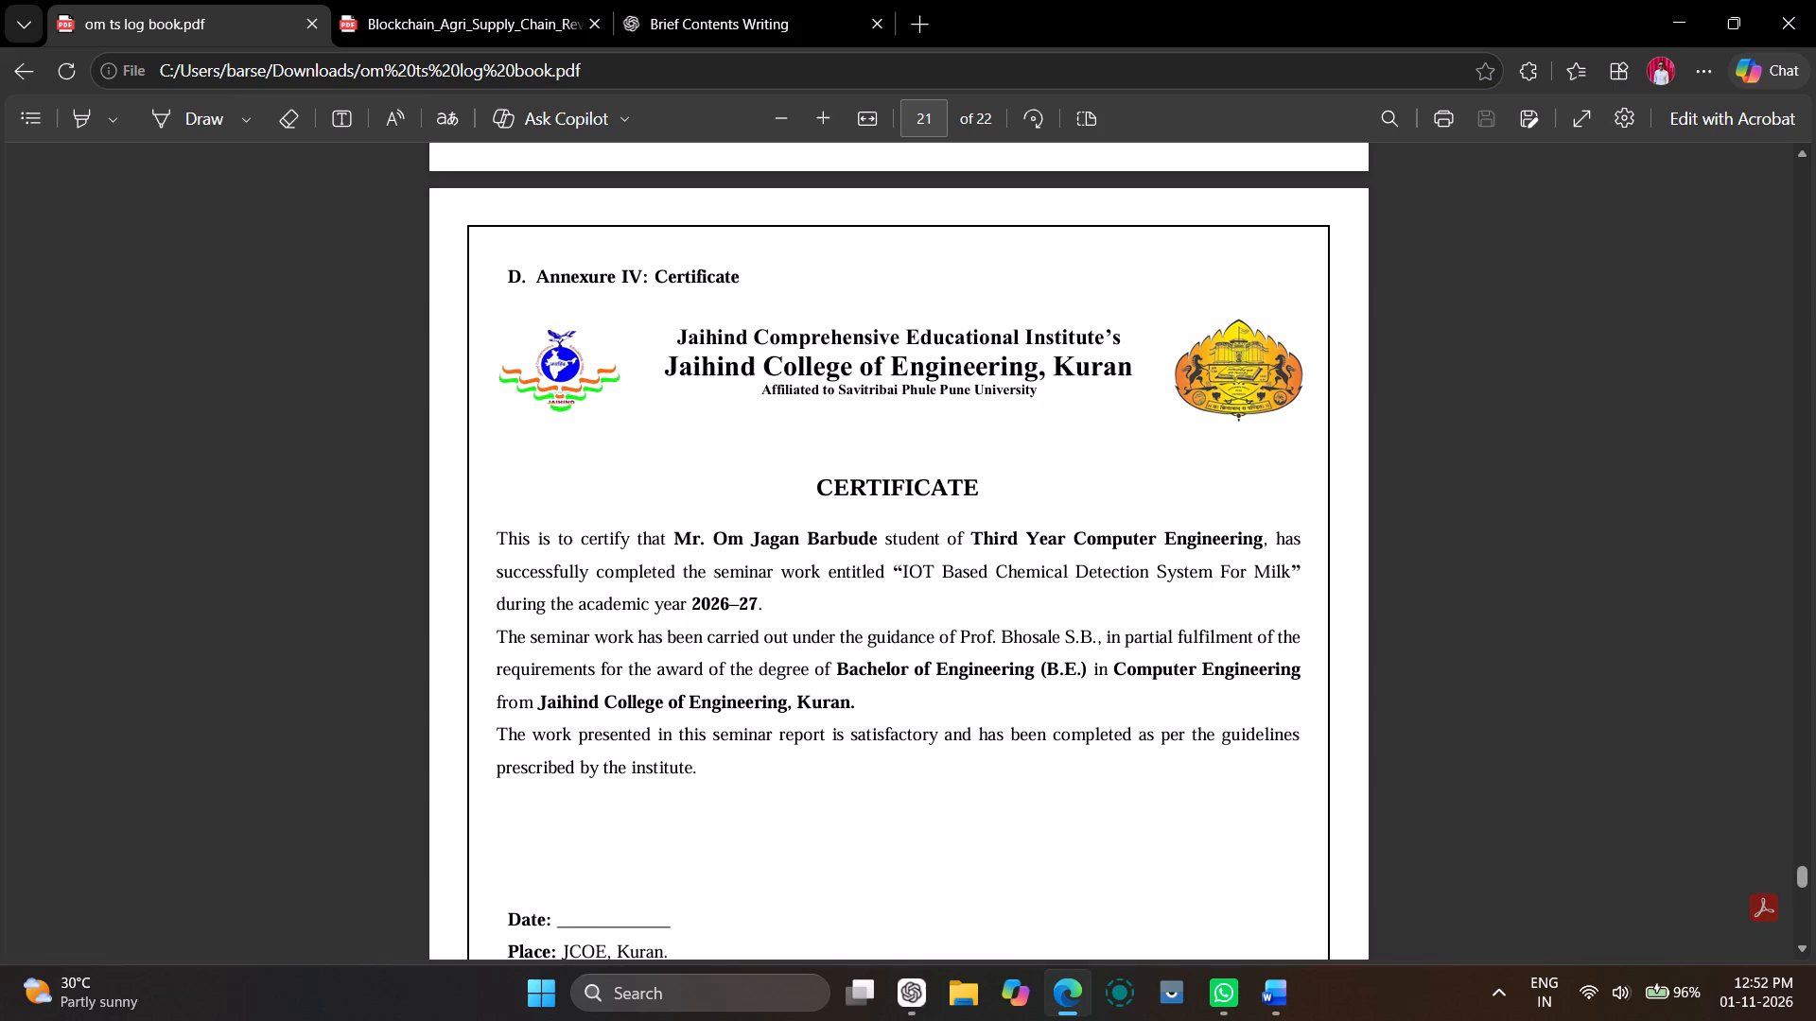
key(alt+Tab)
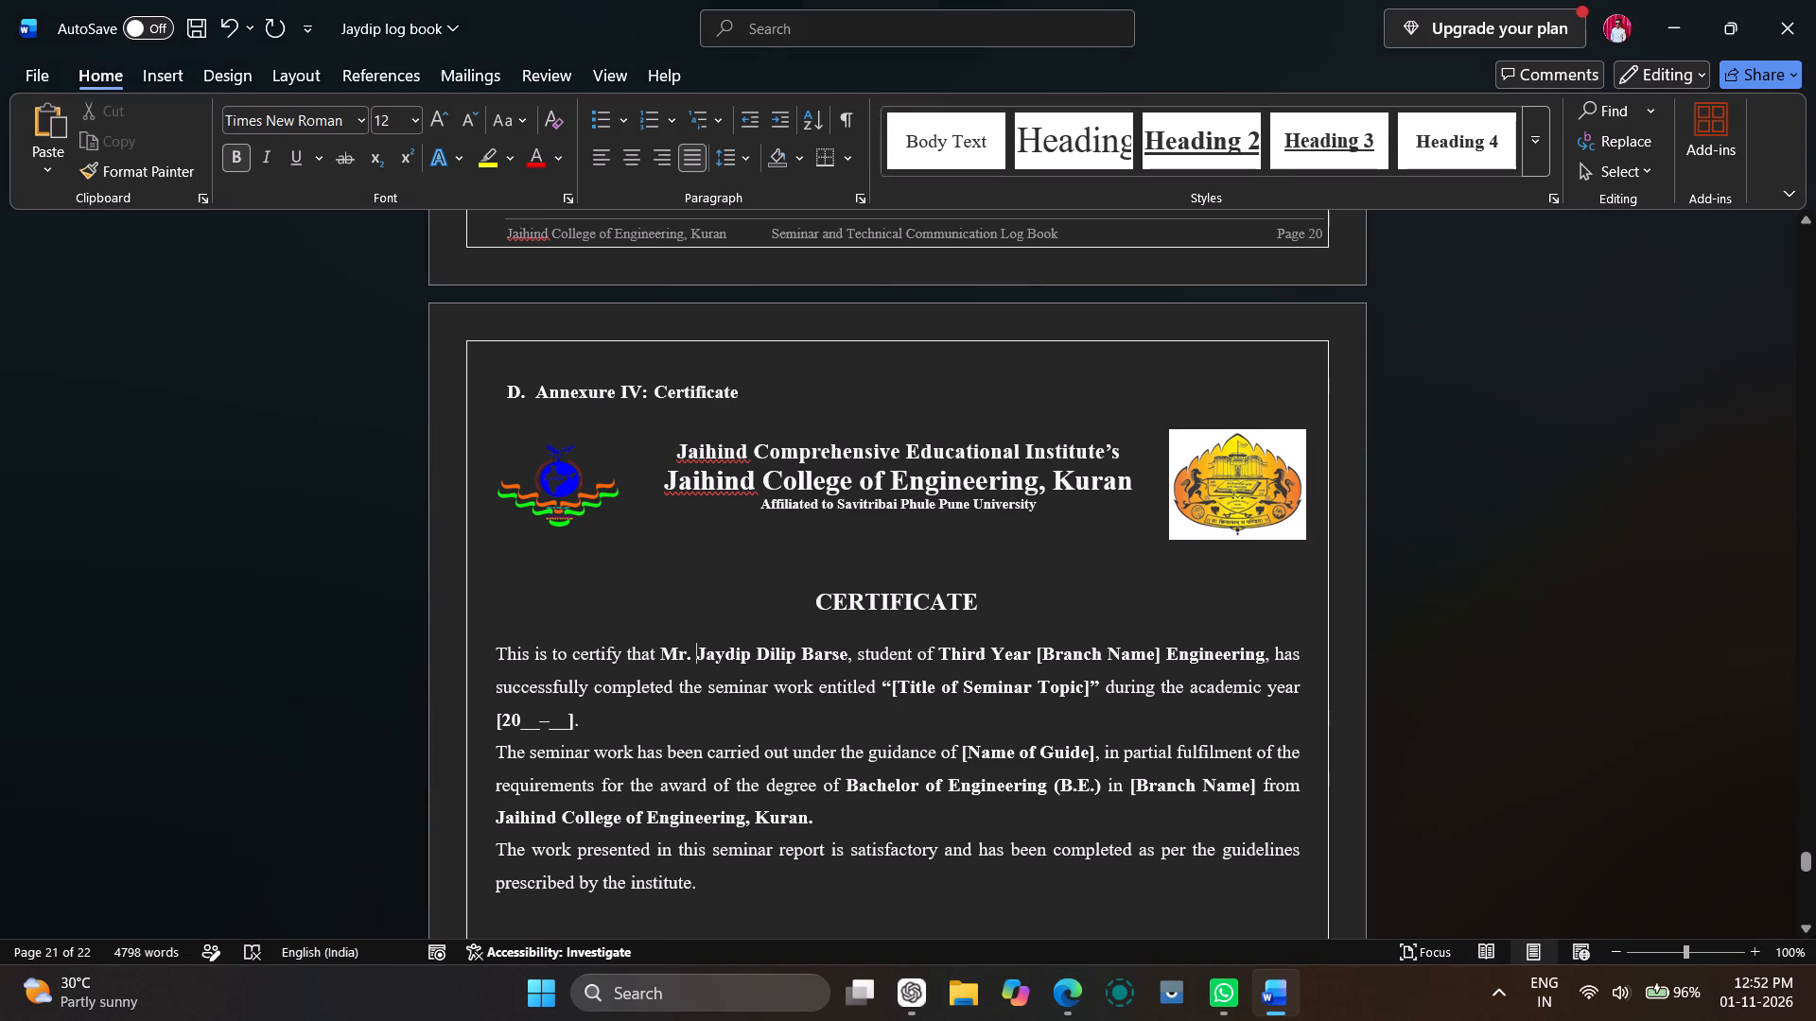
Replace the certificate's "[Title of Seminar Topic]" placeholder with the quoted title "Blockchain-Based Supply Chain Transparency for Agricultural Produce" from the clipboard history.
key(alt+Tab)
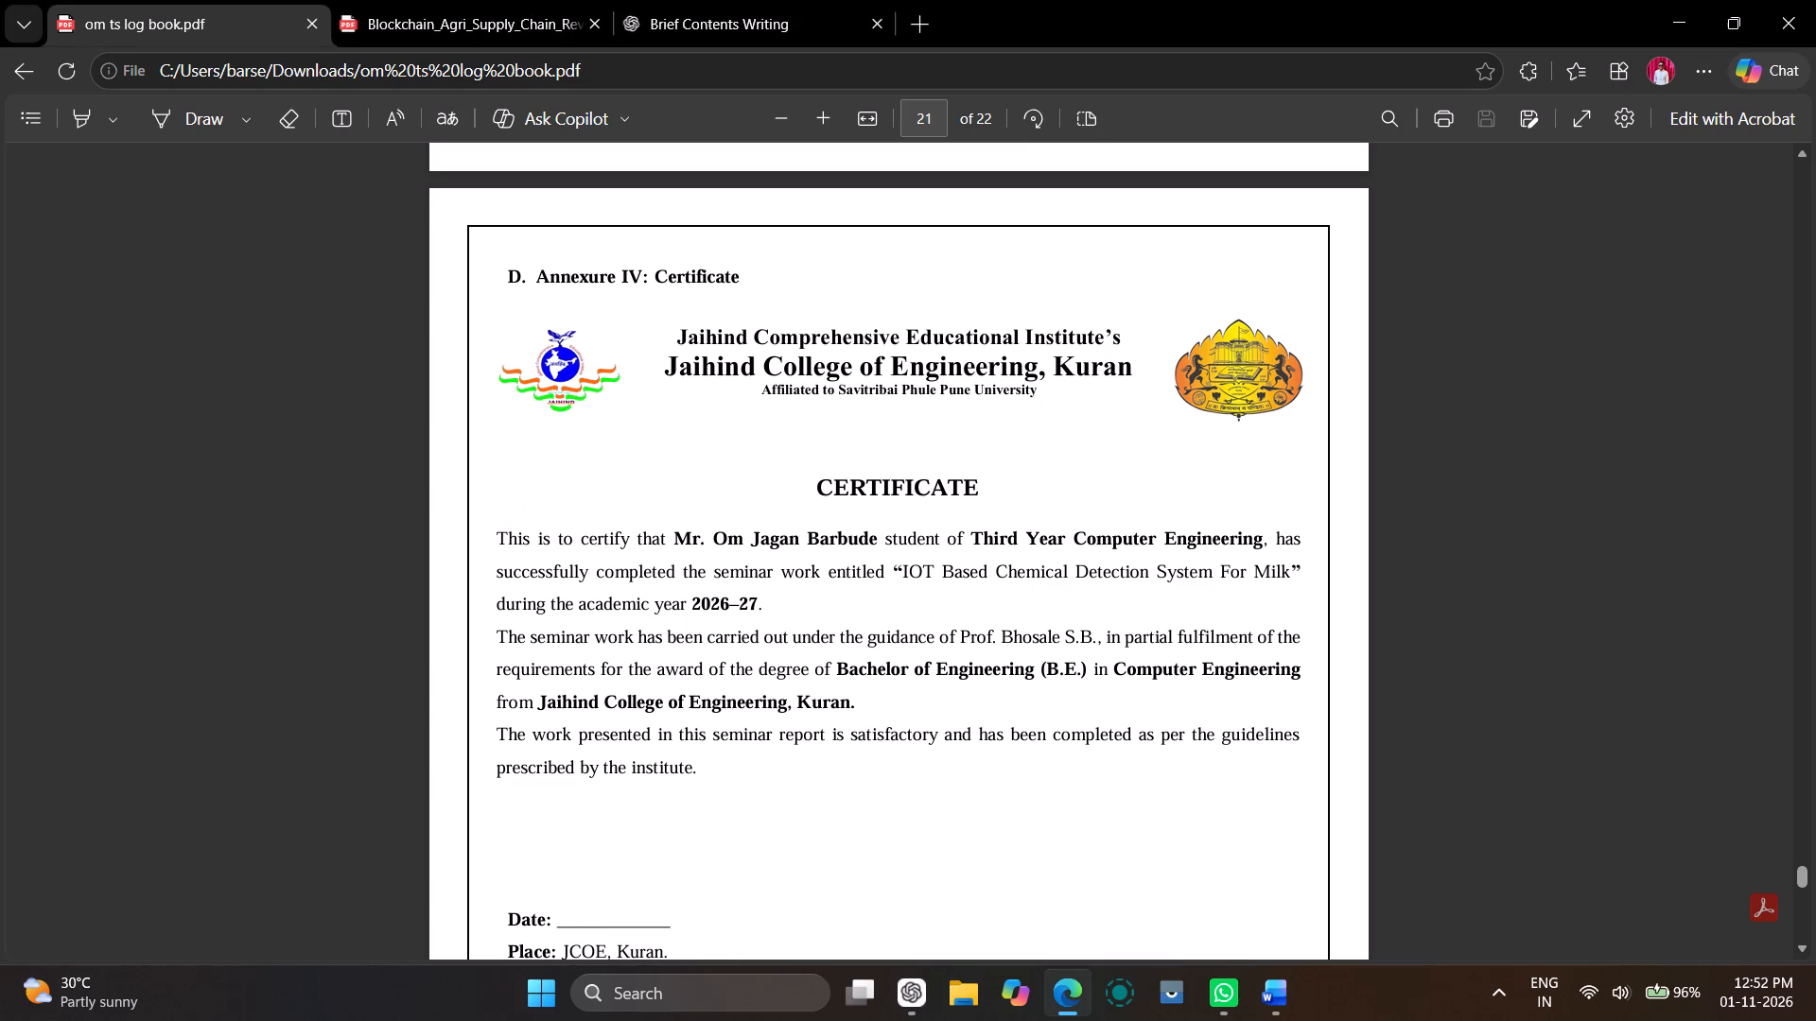
key(alt+Tab)
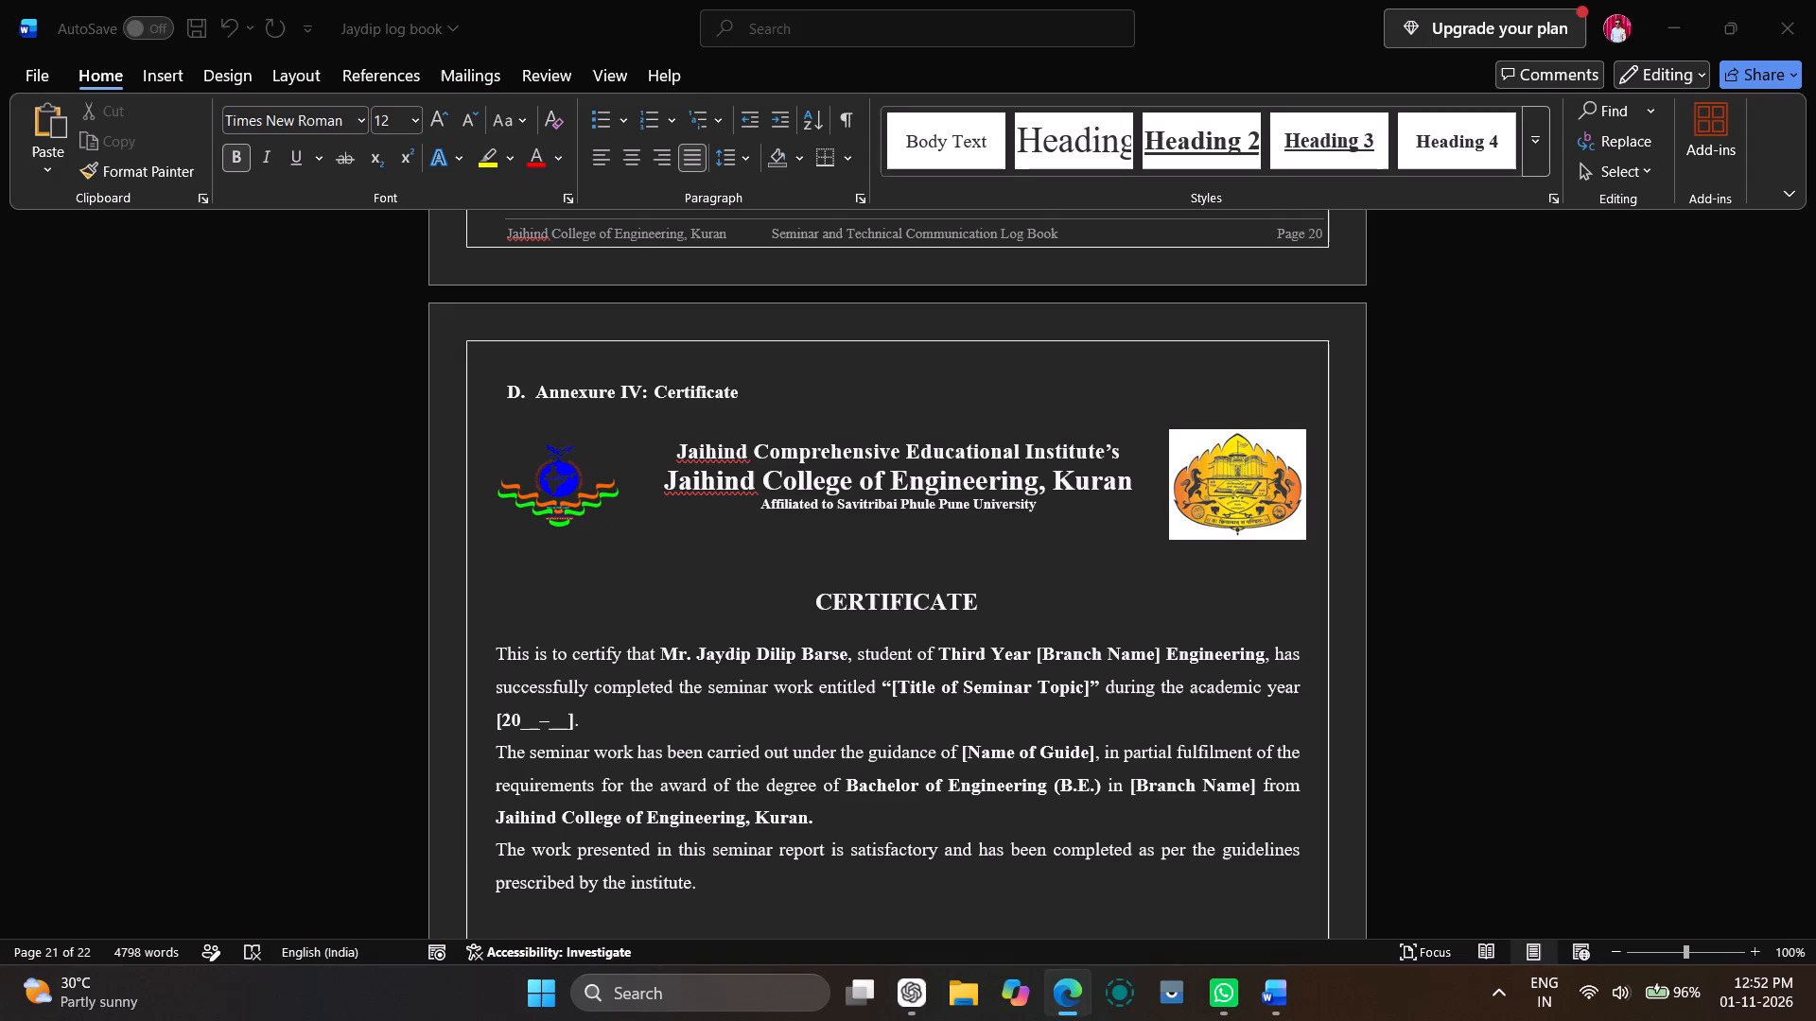
drag(890, 684, 984, 678)
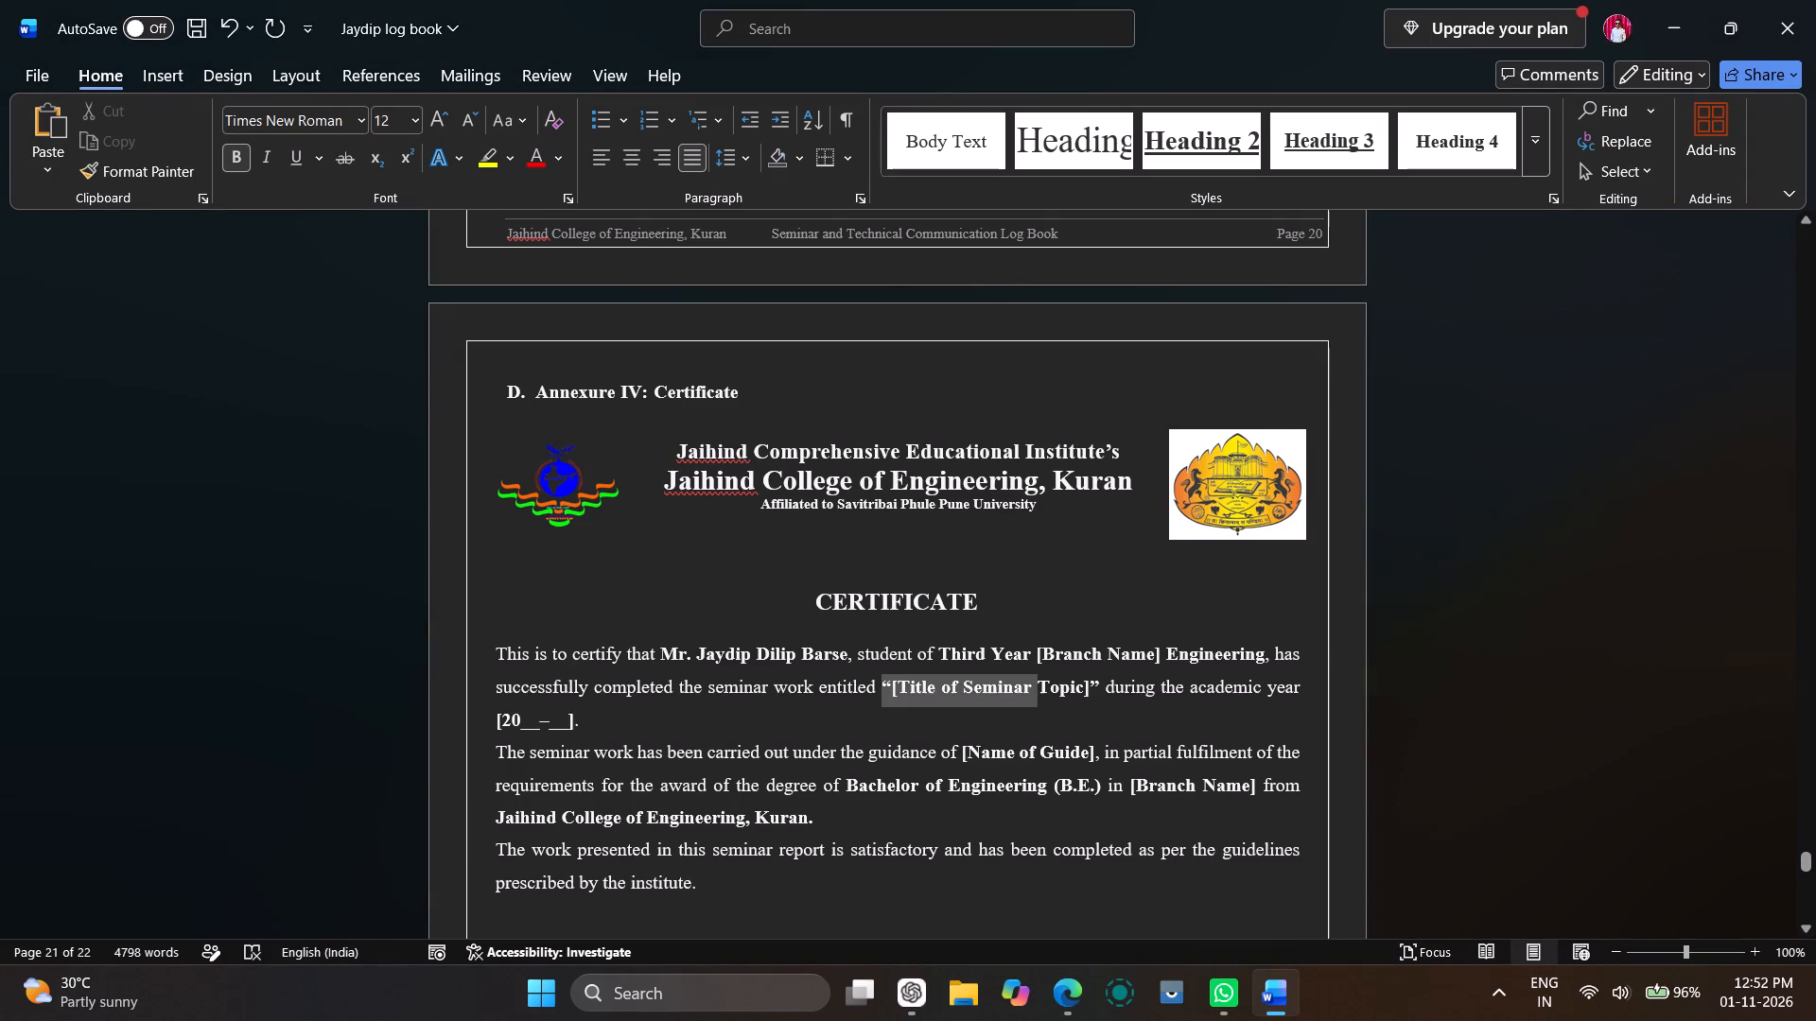
drag(984, 678, 1248, 674)
click(1089, 724)
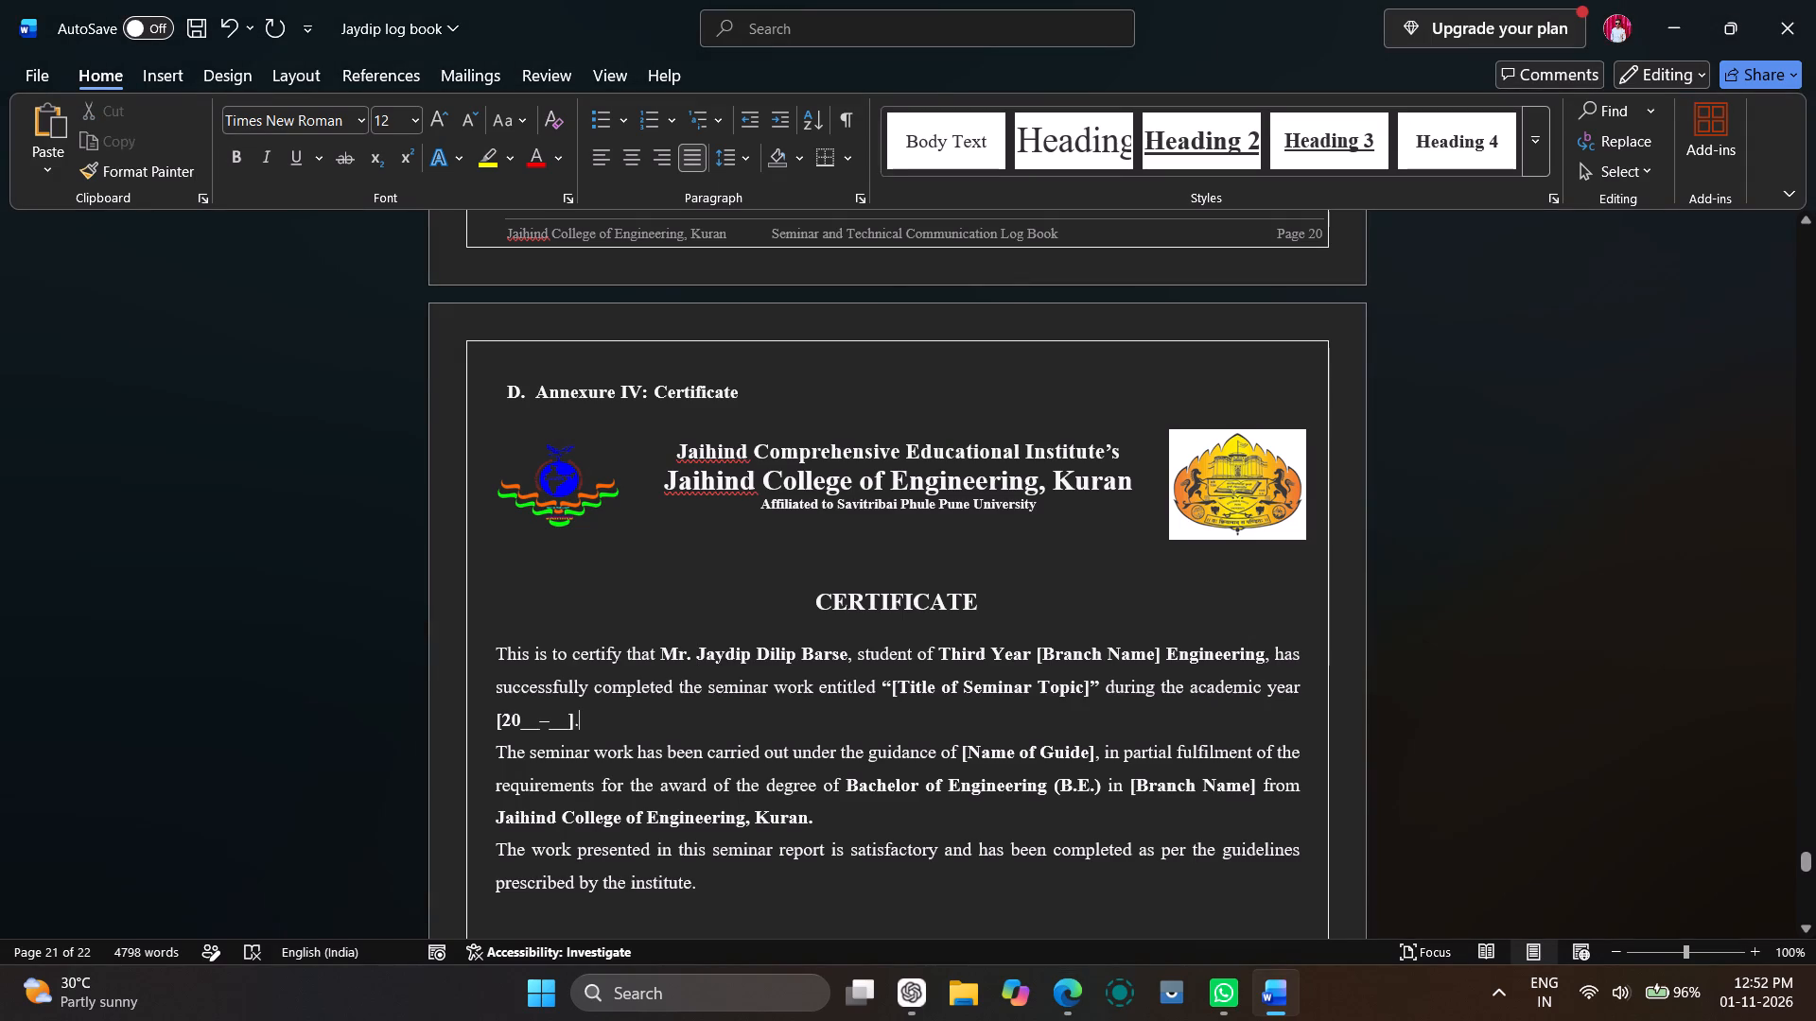
drag(1090, 692, 892, 693)
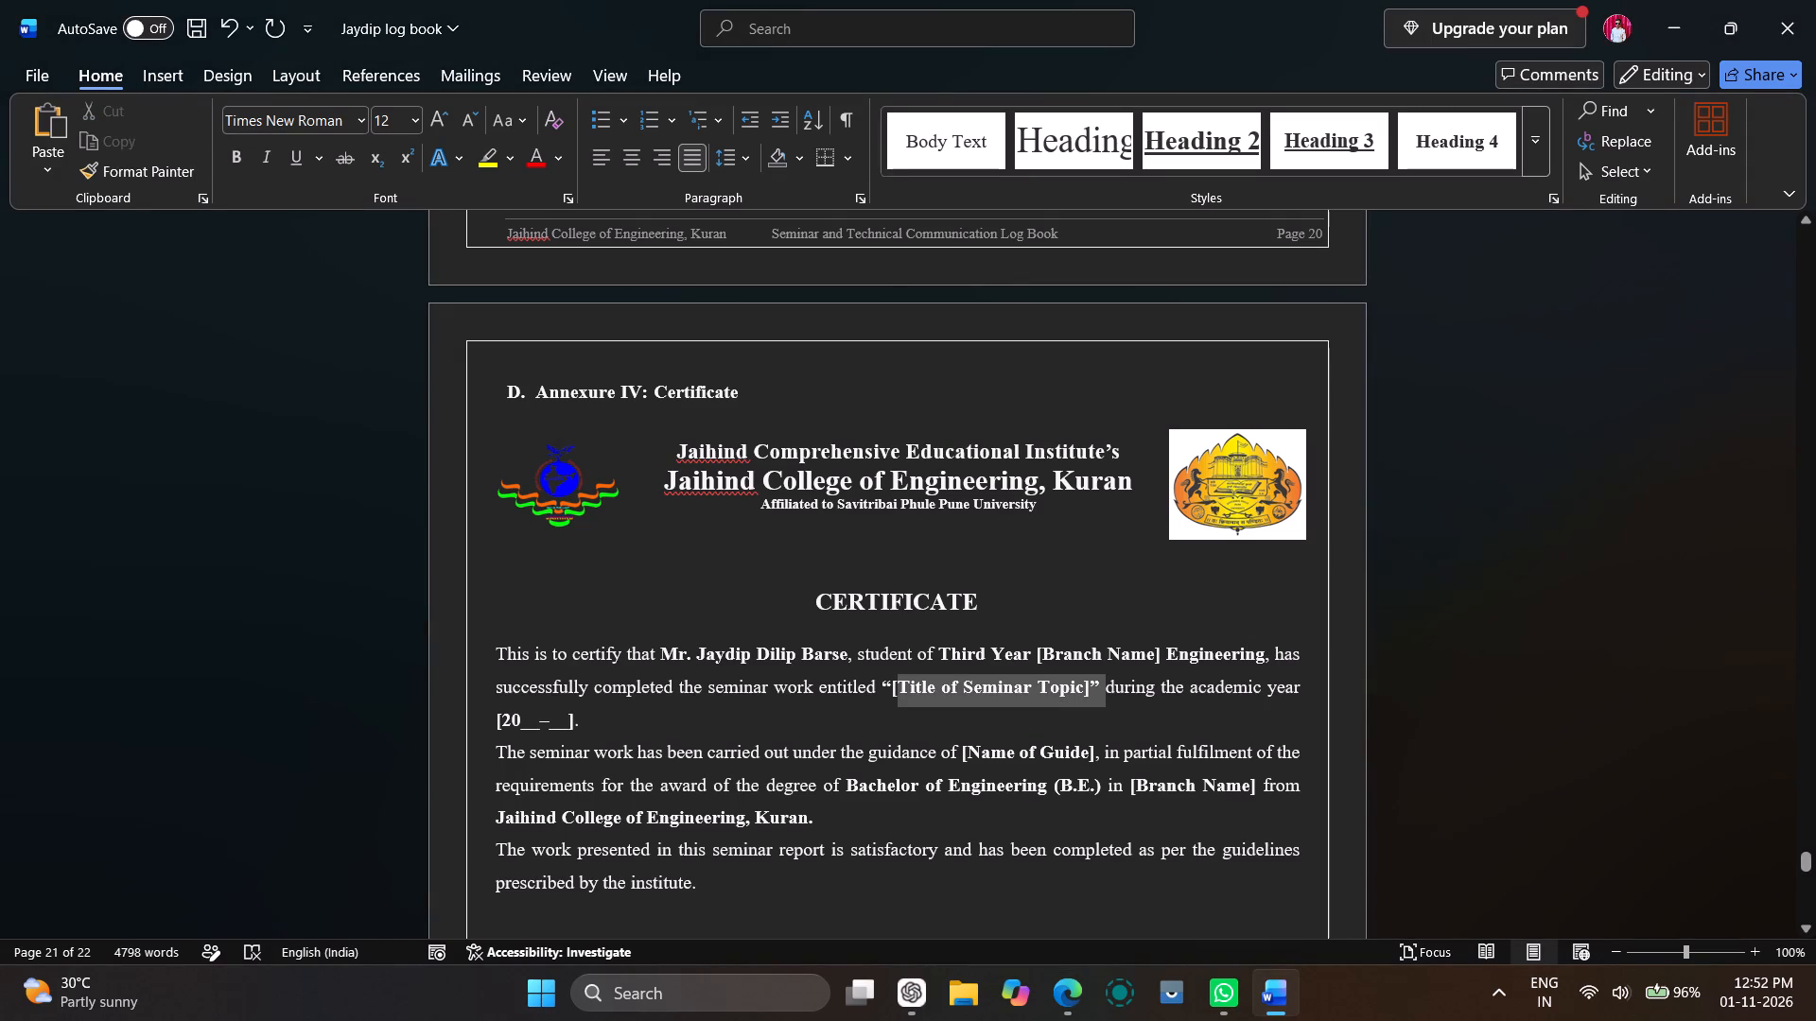
drag(892, 693, 888, 694)
key(shift+quotedbl)
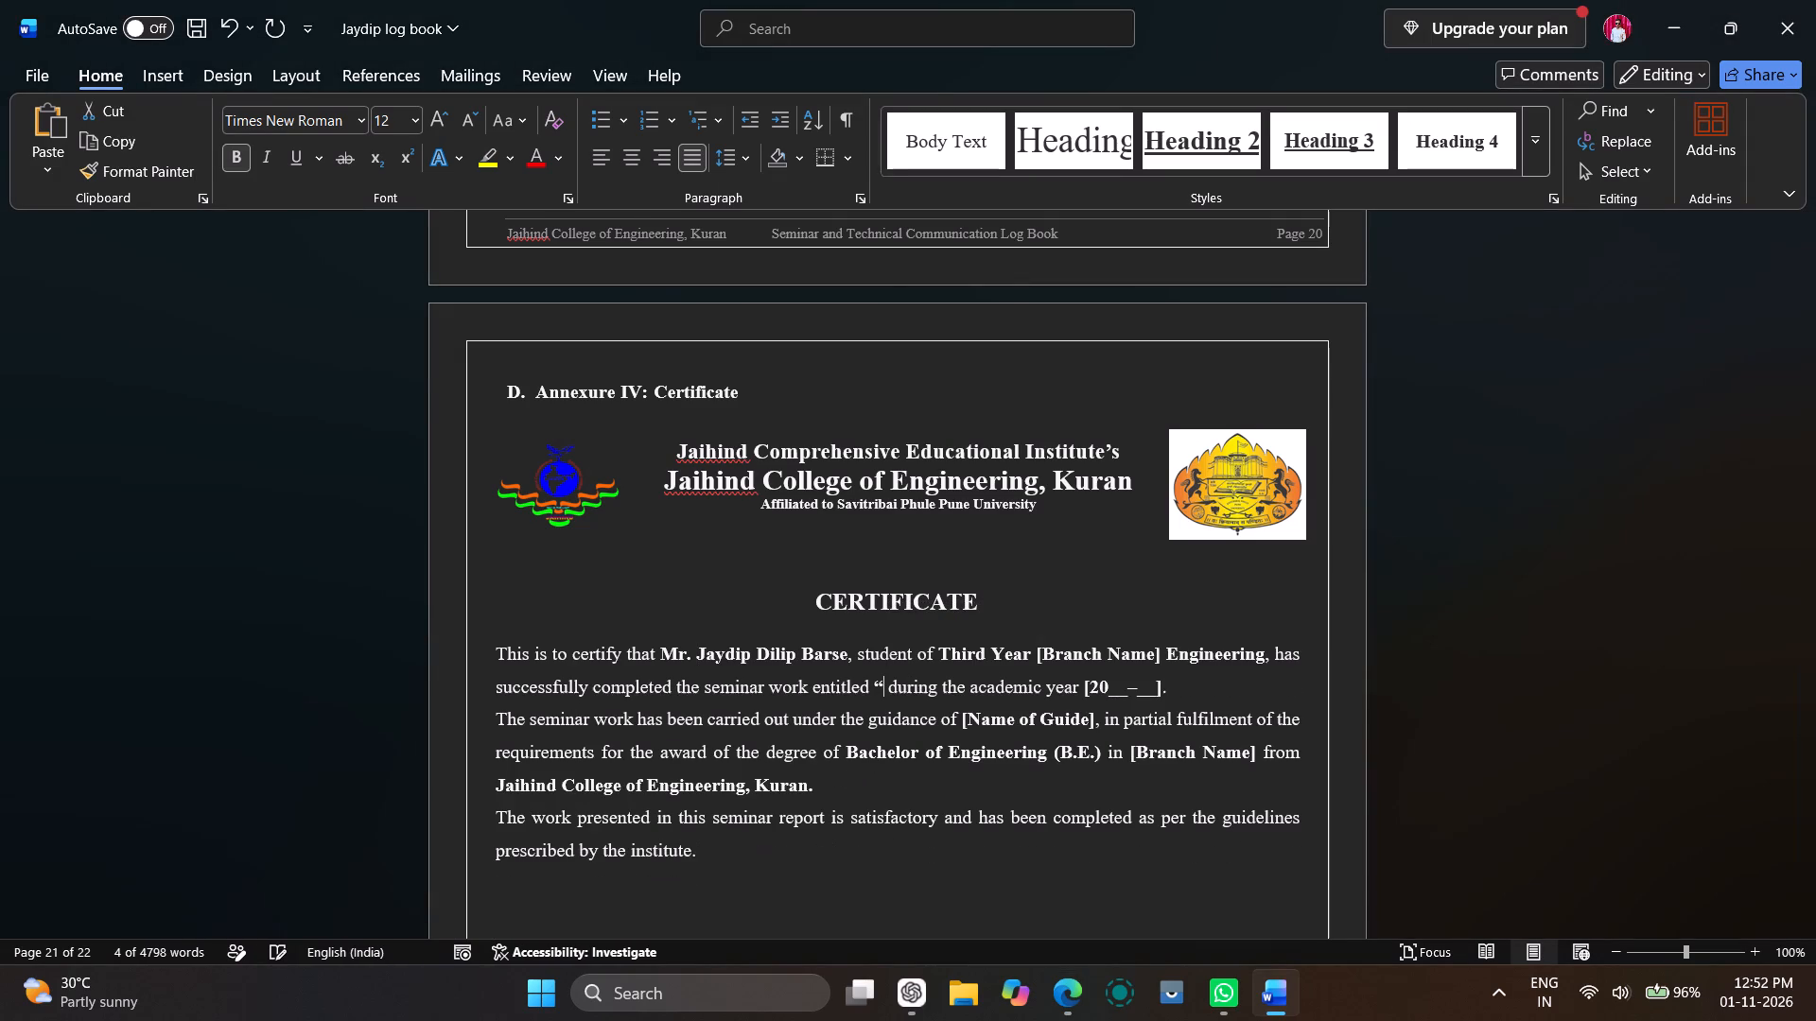
key(shift+quotedbl)
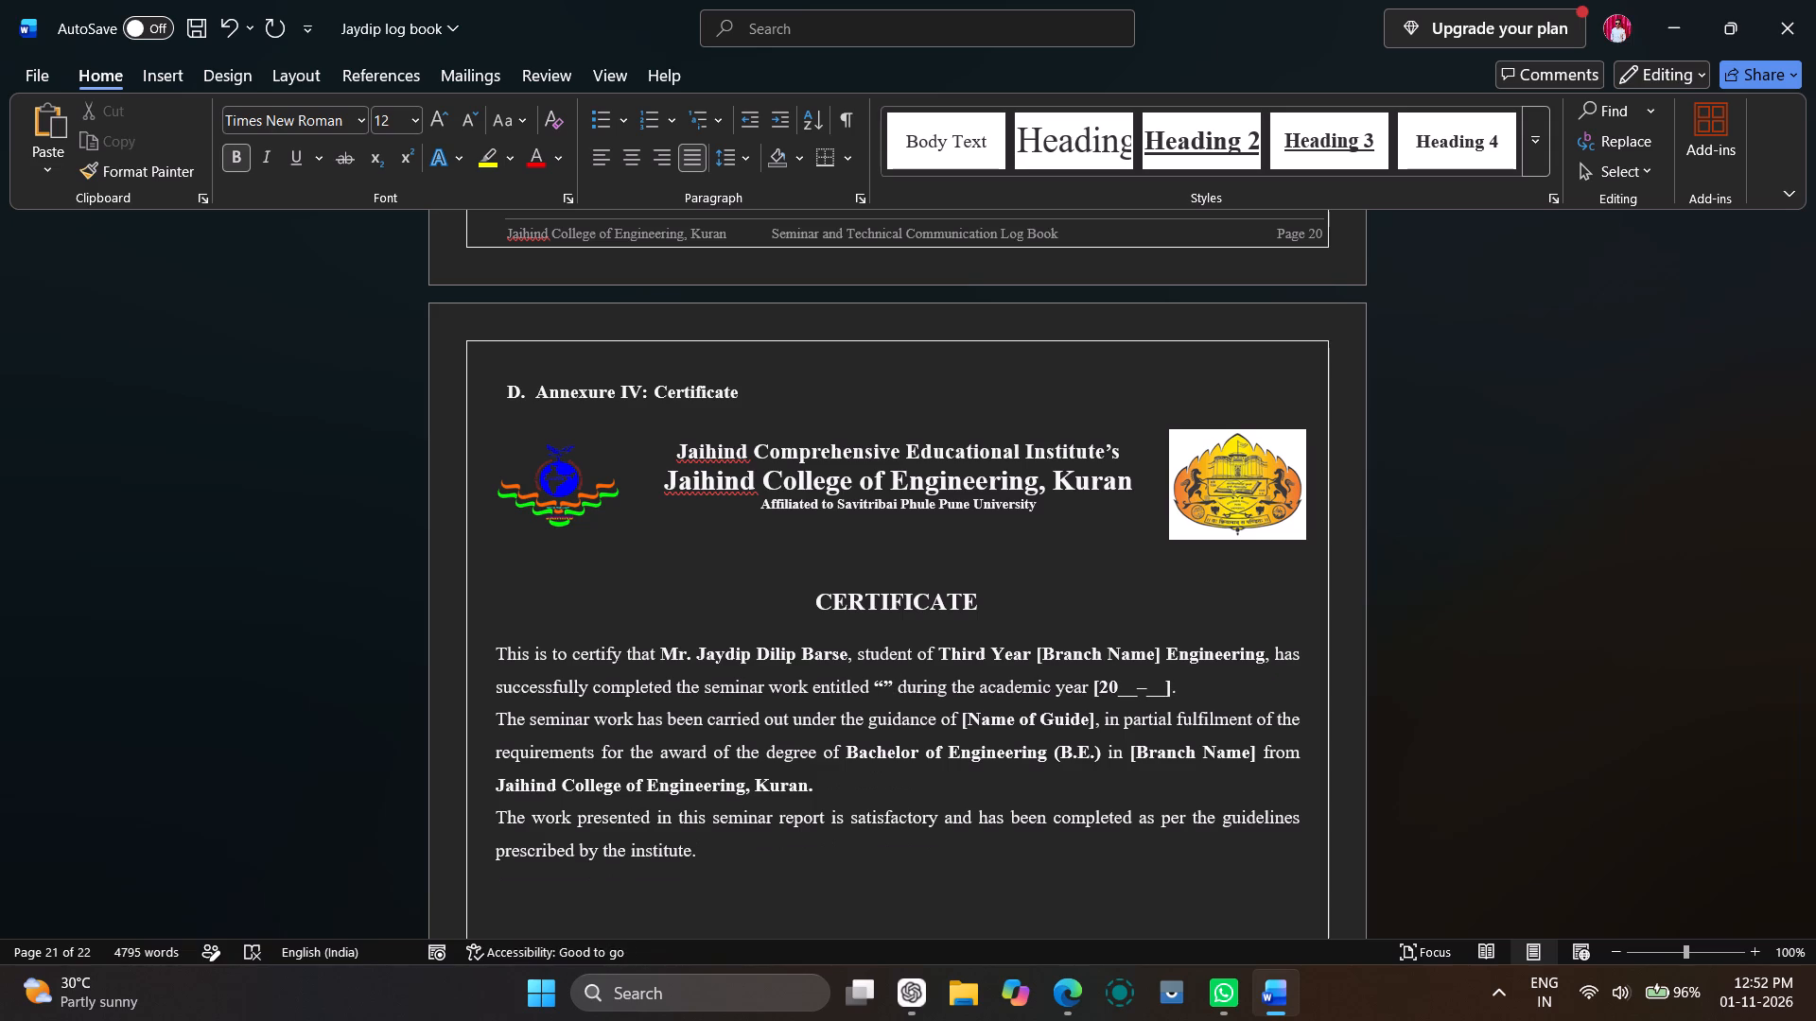
key(Left)
key(super+v)
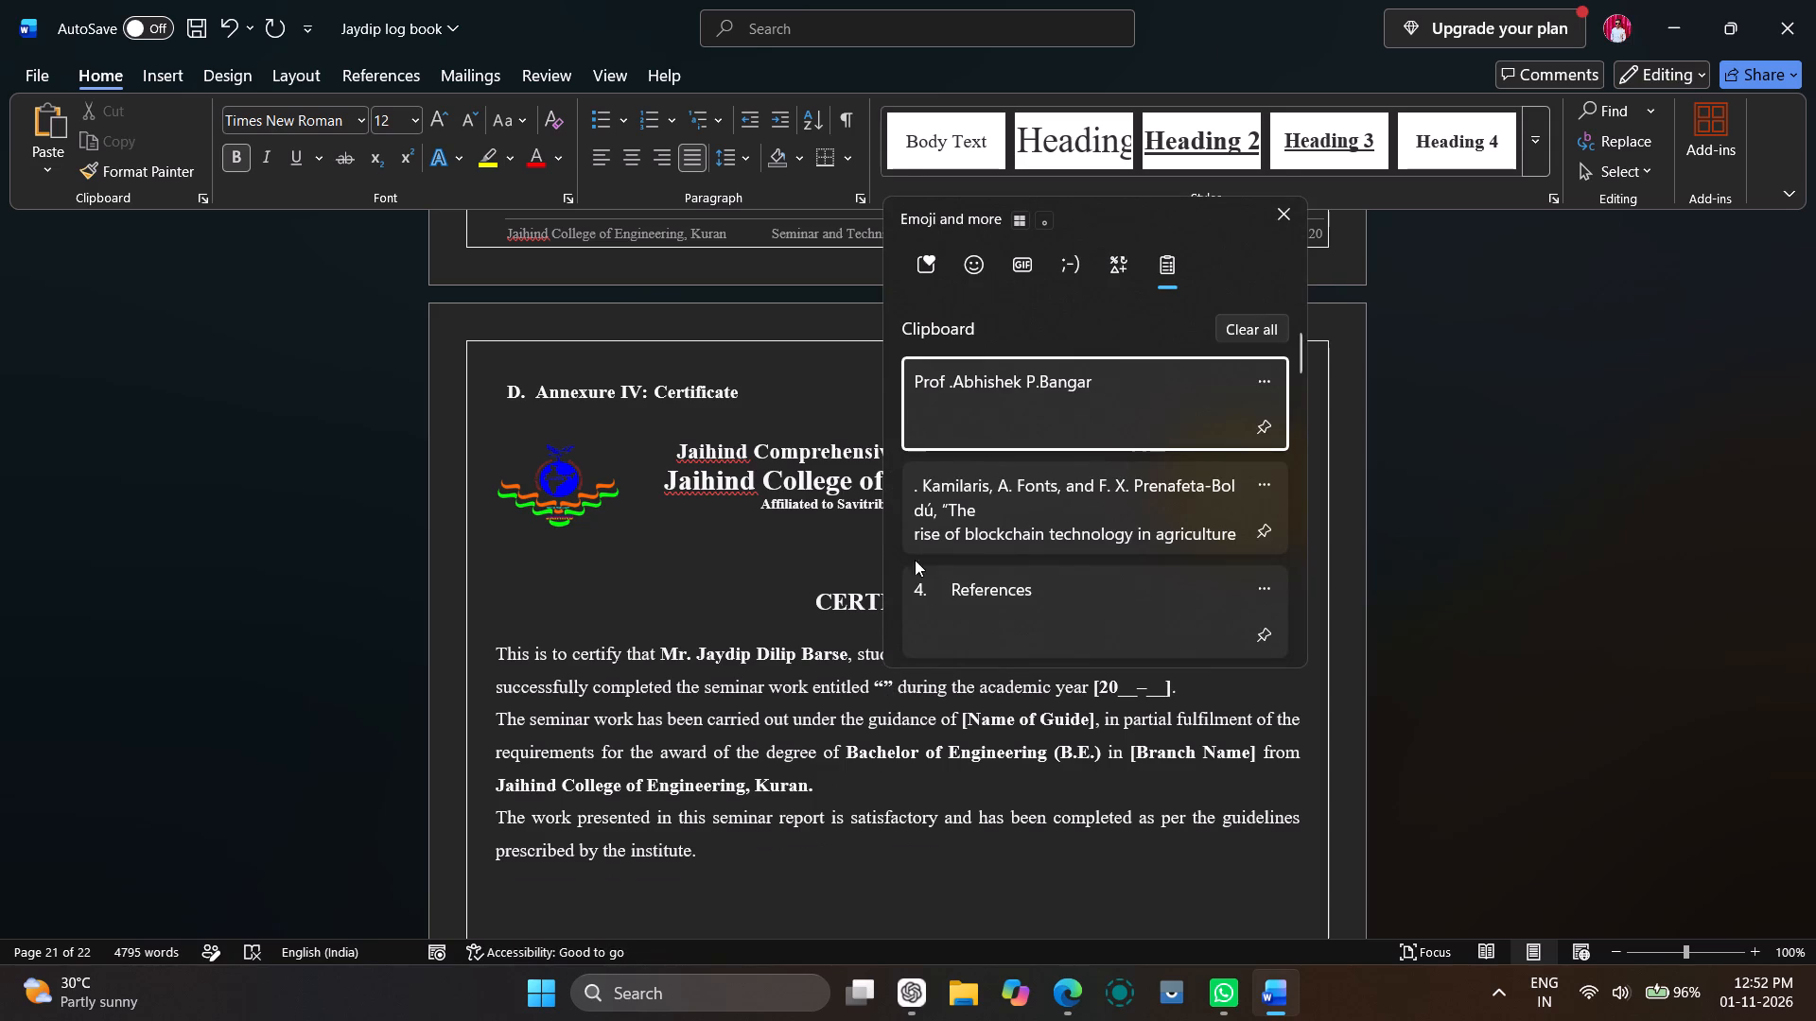
scroll(1041, 528, down, 5)
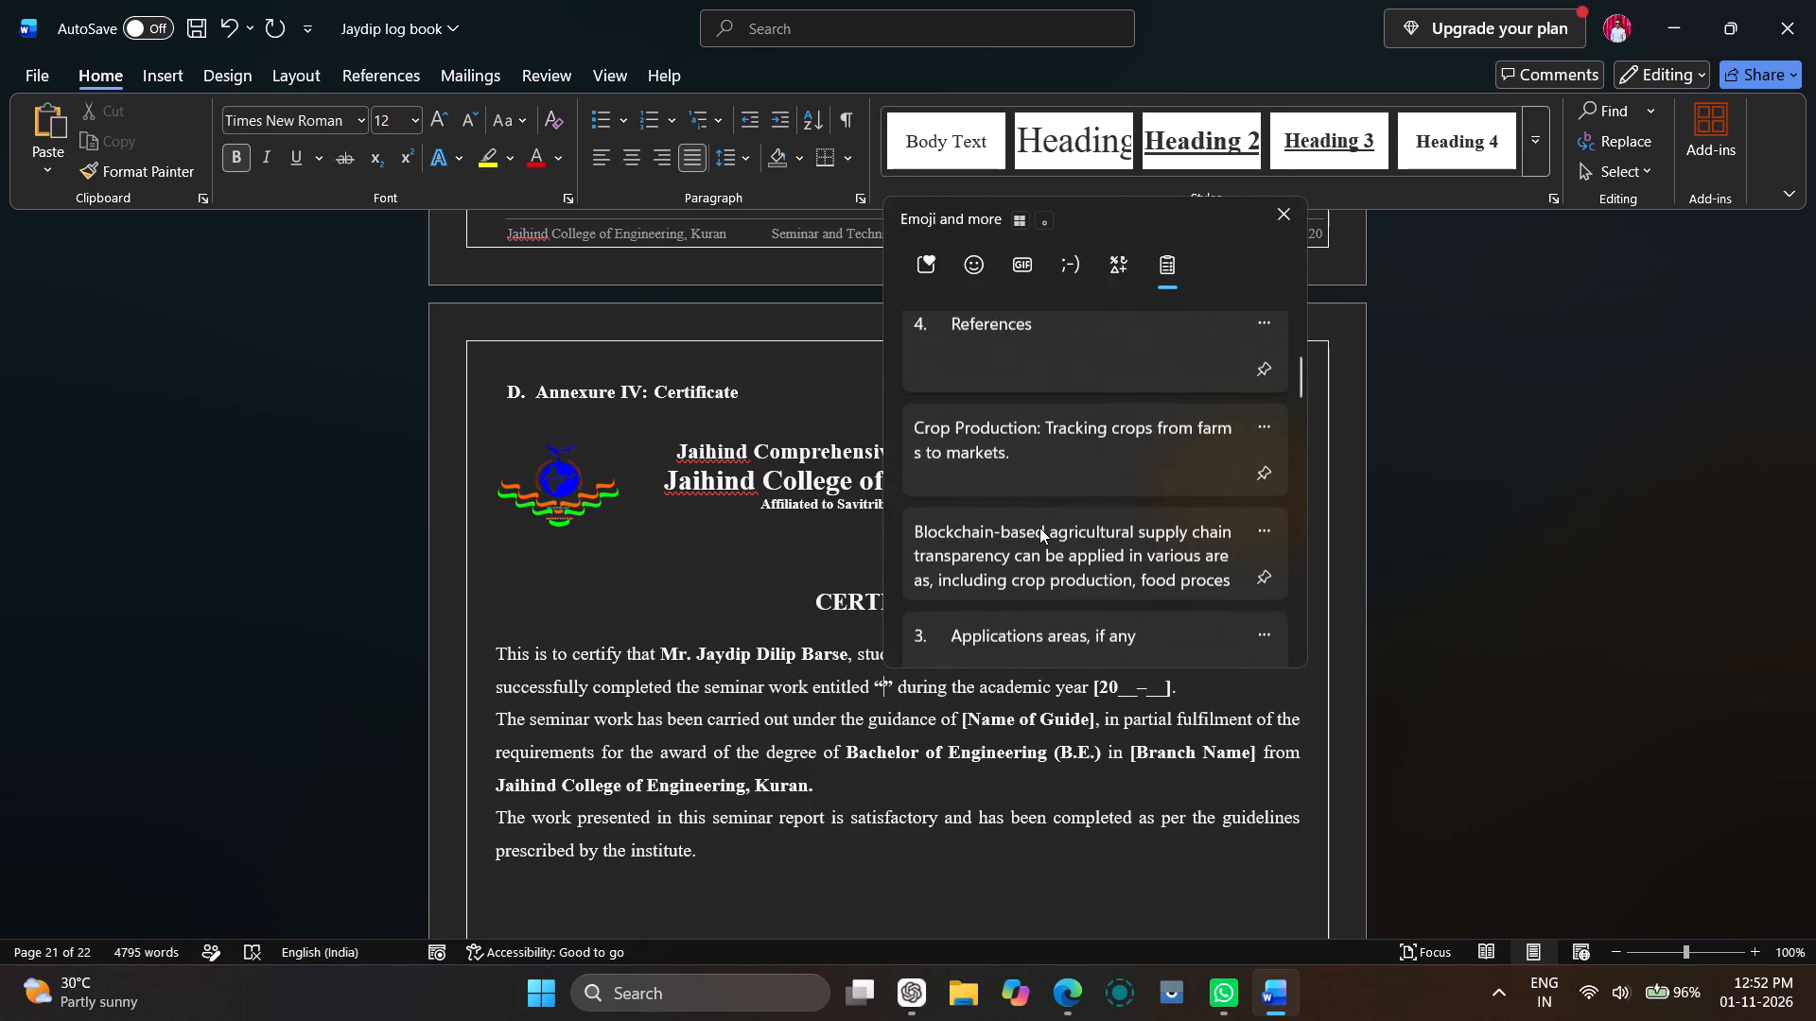
scroll(1039, 528, down, 9)
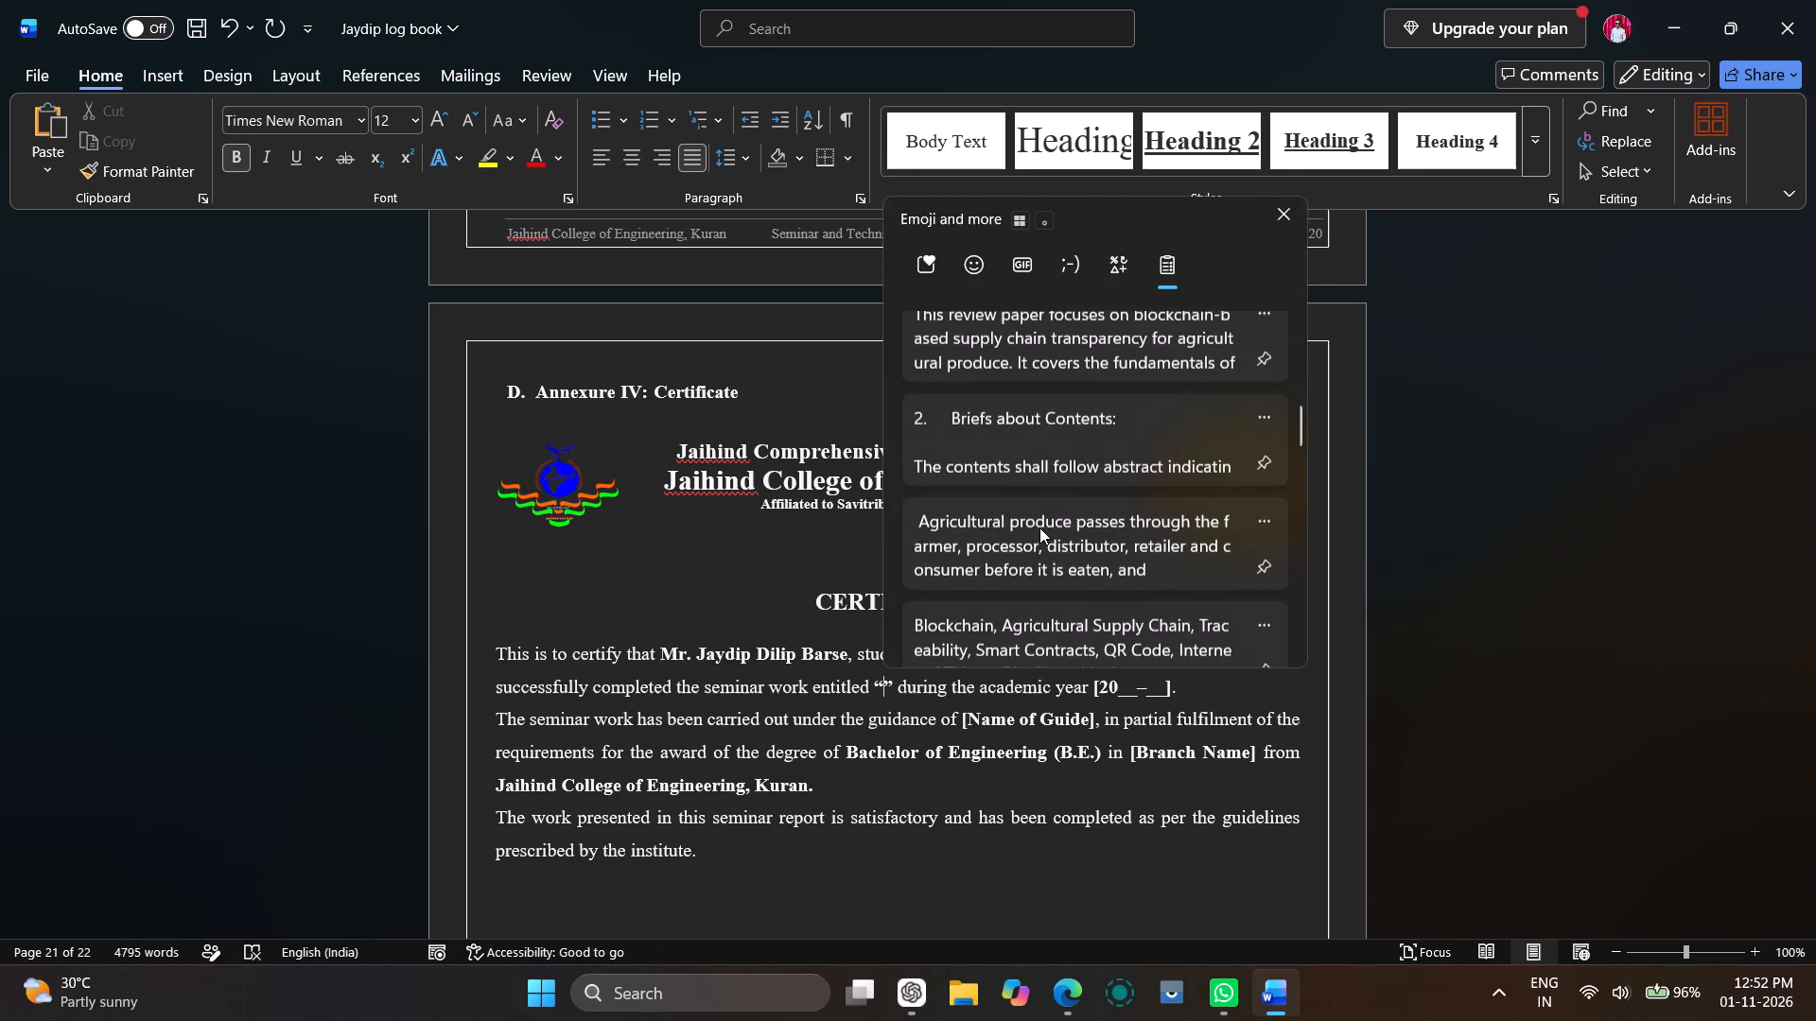
scroll(1039, 528, down, 3)
click(1134, 524)
key(ctrl+v)
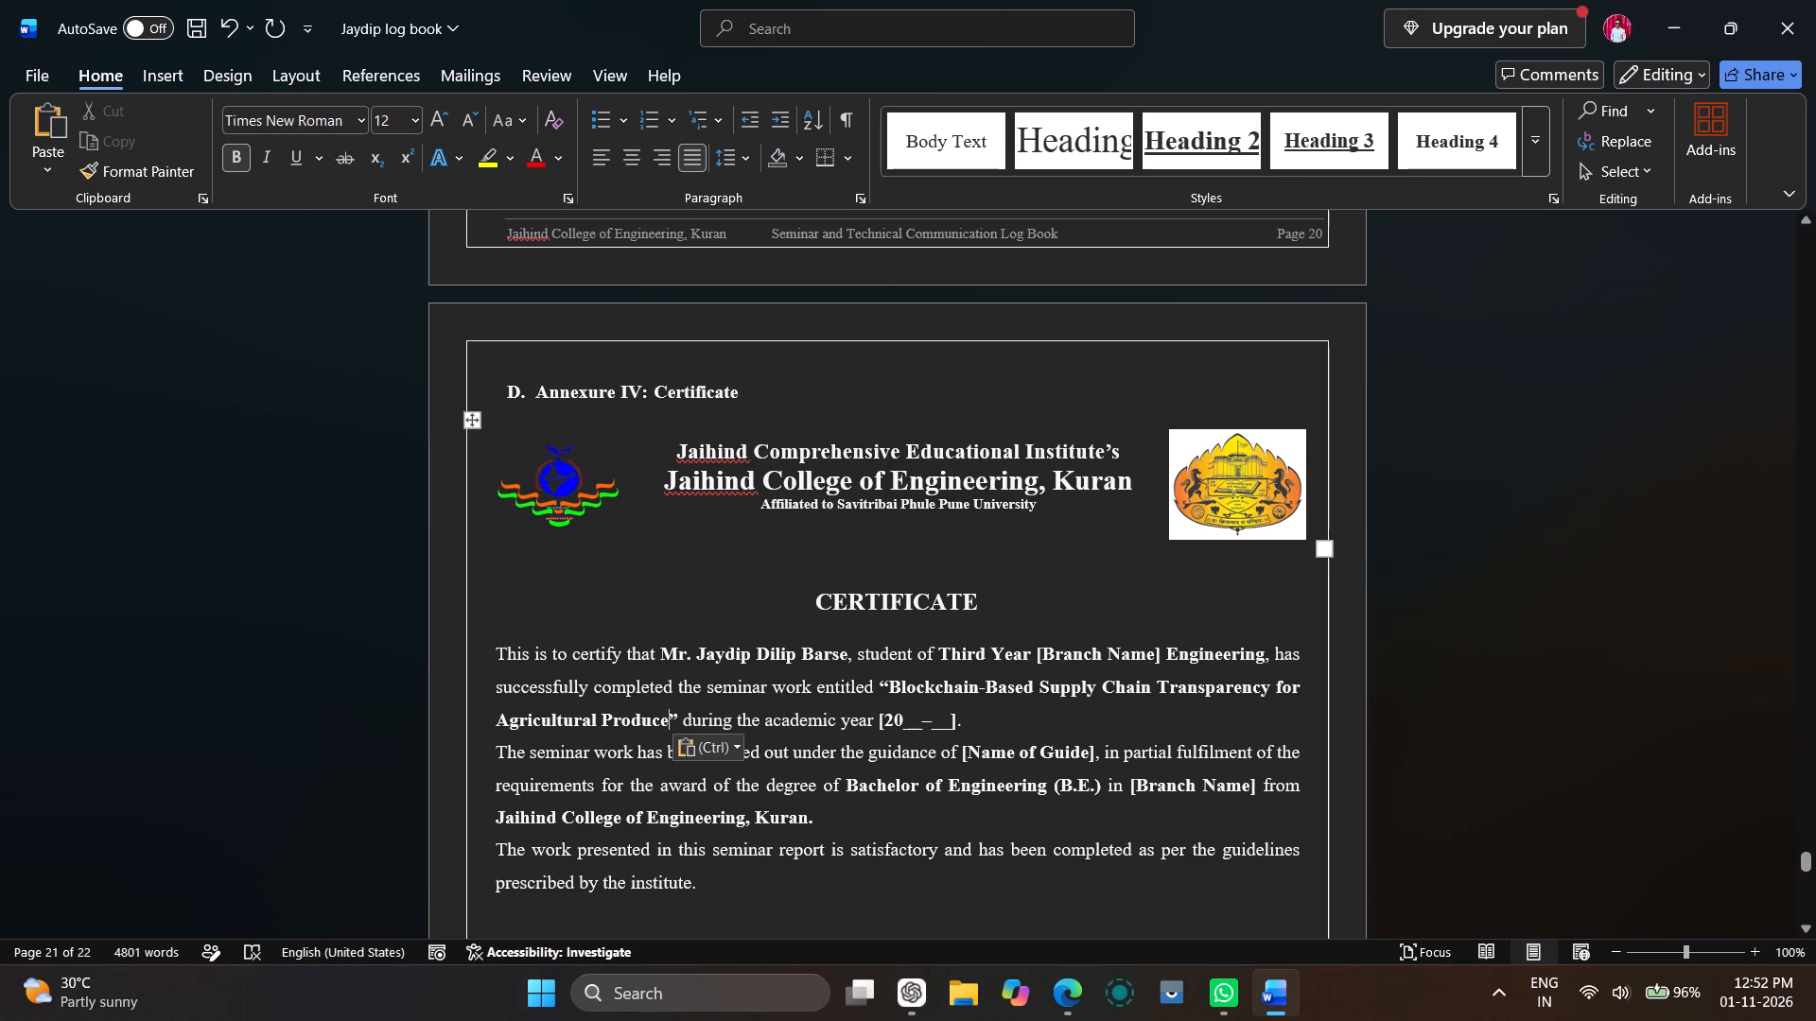
Check the academic year in the PDF certificate and fill the log book's bracketed year placeholder with 2026-27.
click(989, 727)
key(alt+Tab)
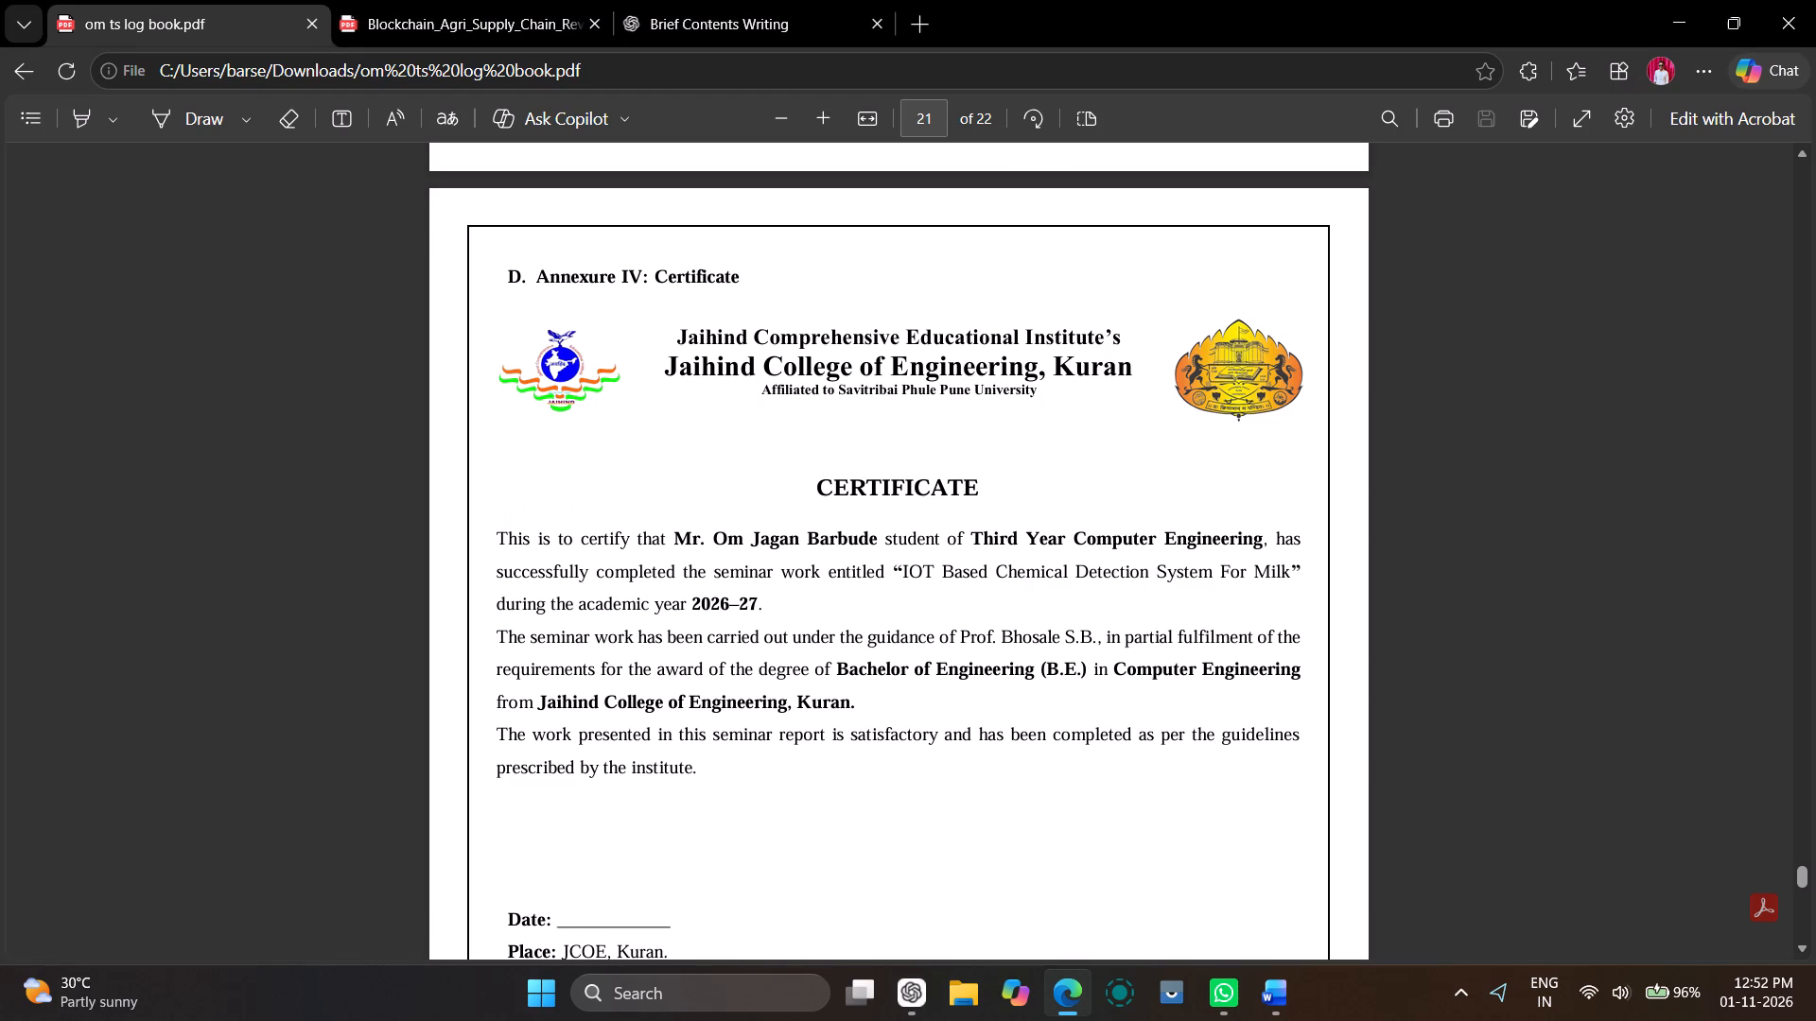
key(alt+Tab)
scroll(989, 727, down, 1)
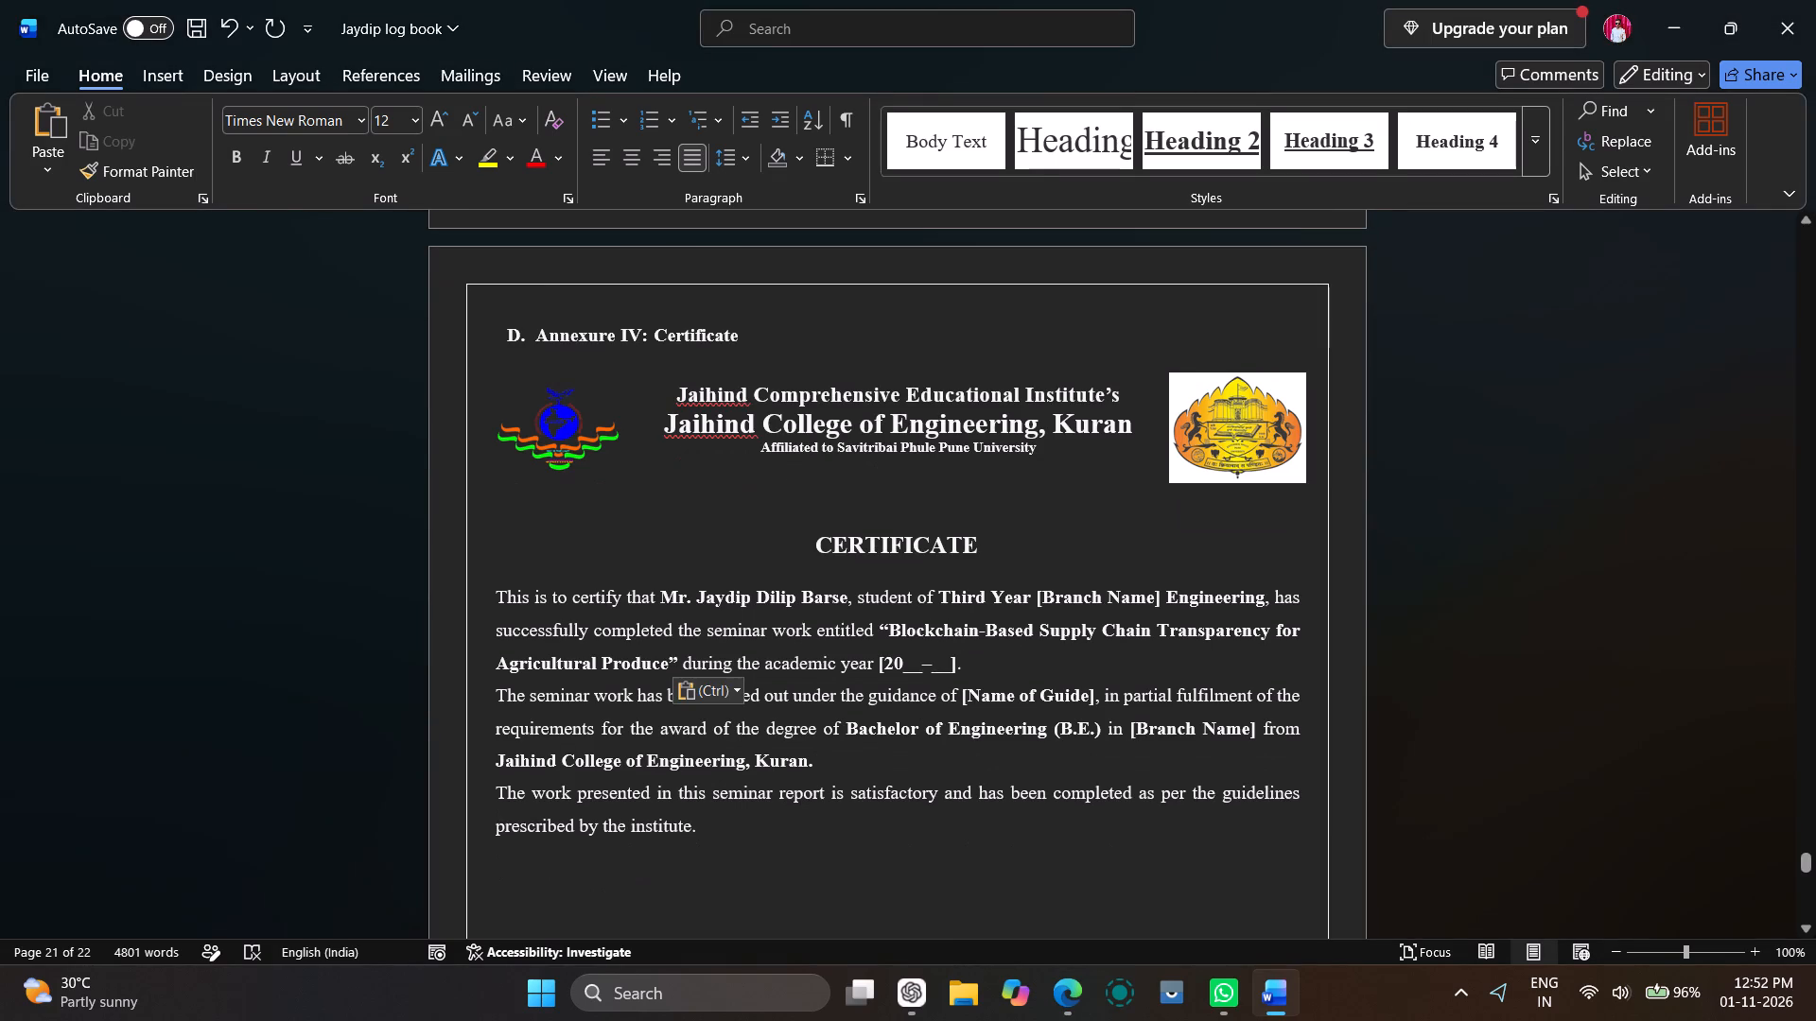
key(alt+Tab)
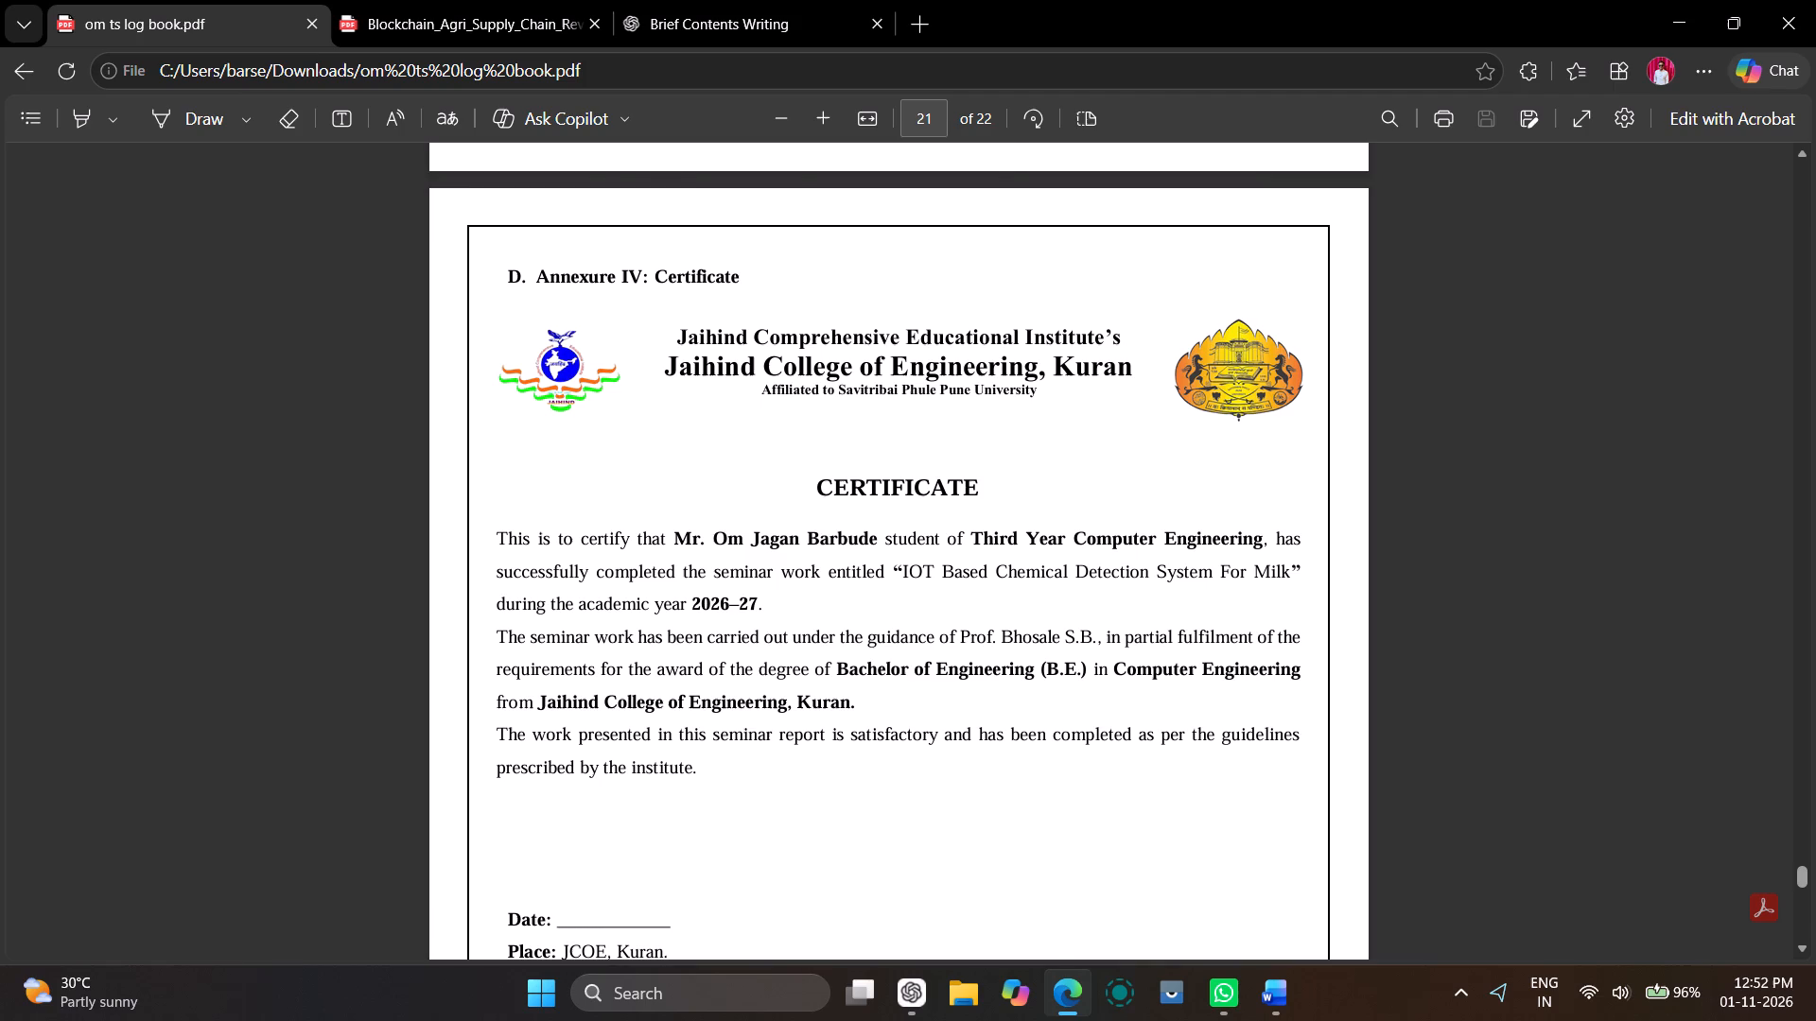
key(alt+Tab)
click(947, 674)
key(BackSpace)
key(BackSpace)
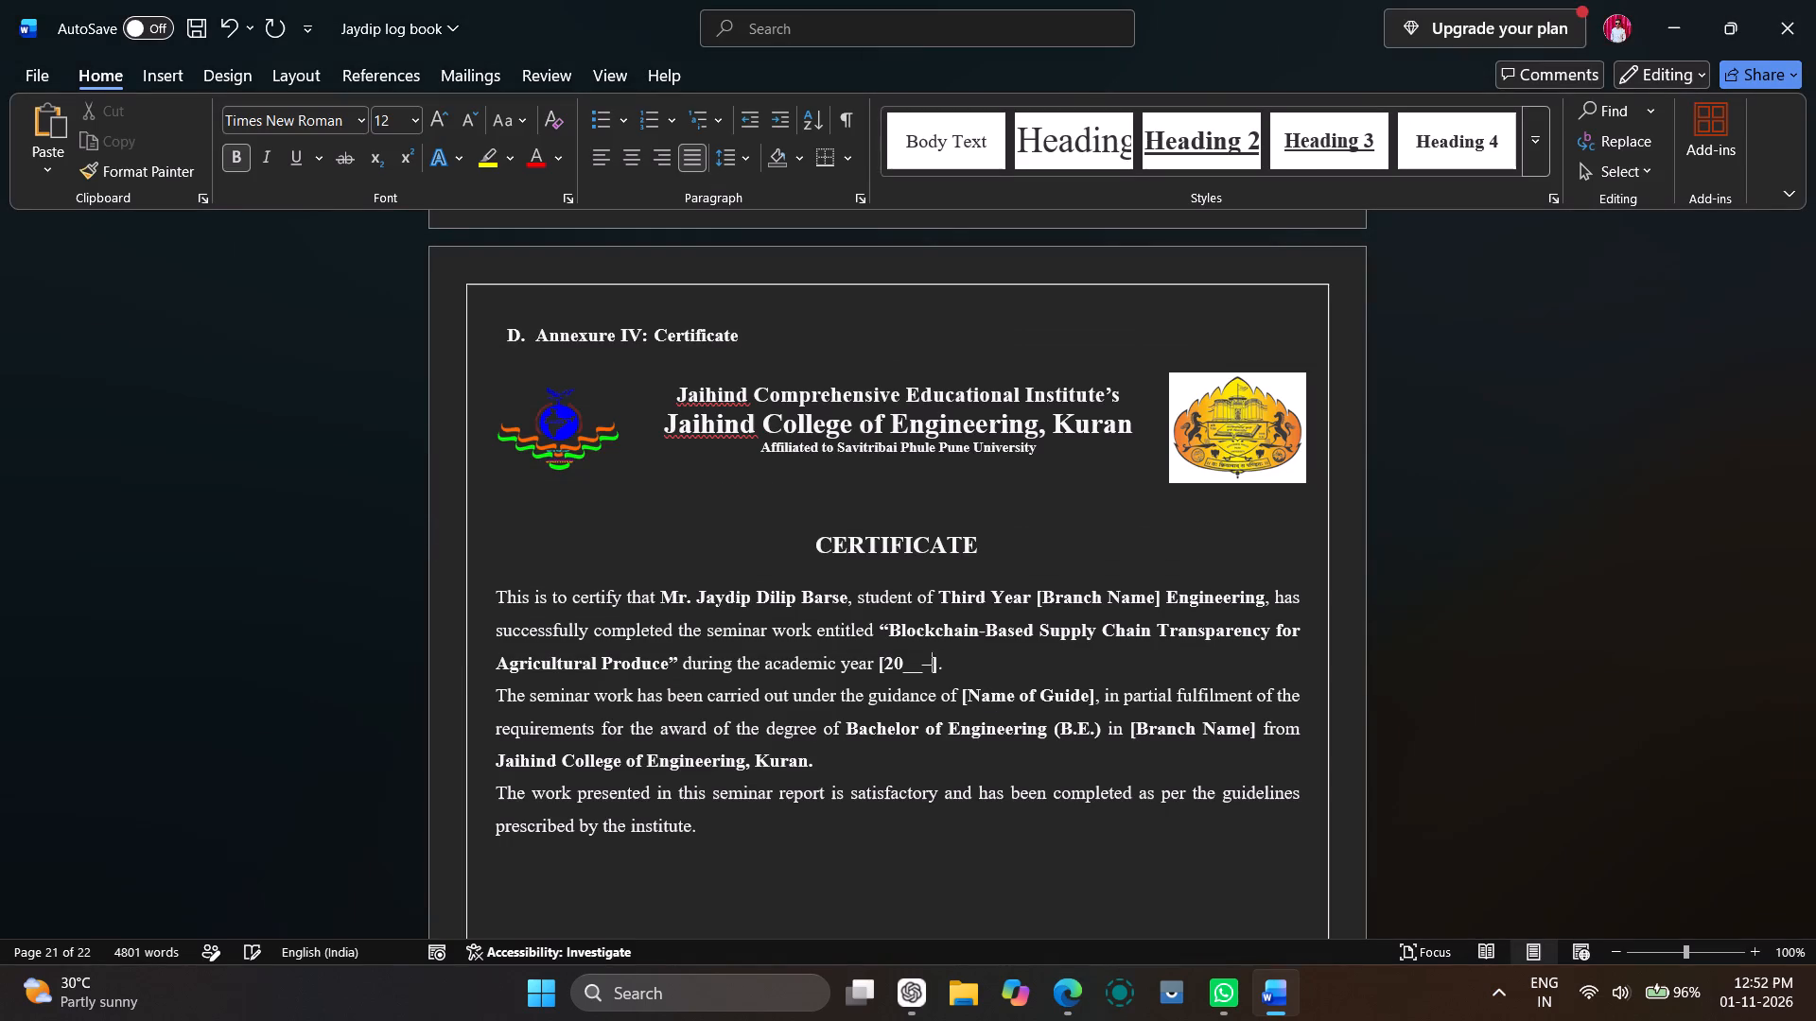
key(BackSpace)
key(BackSpace)
key(BackSpace)
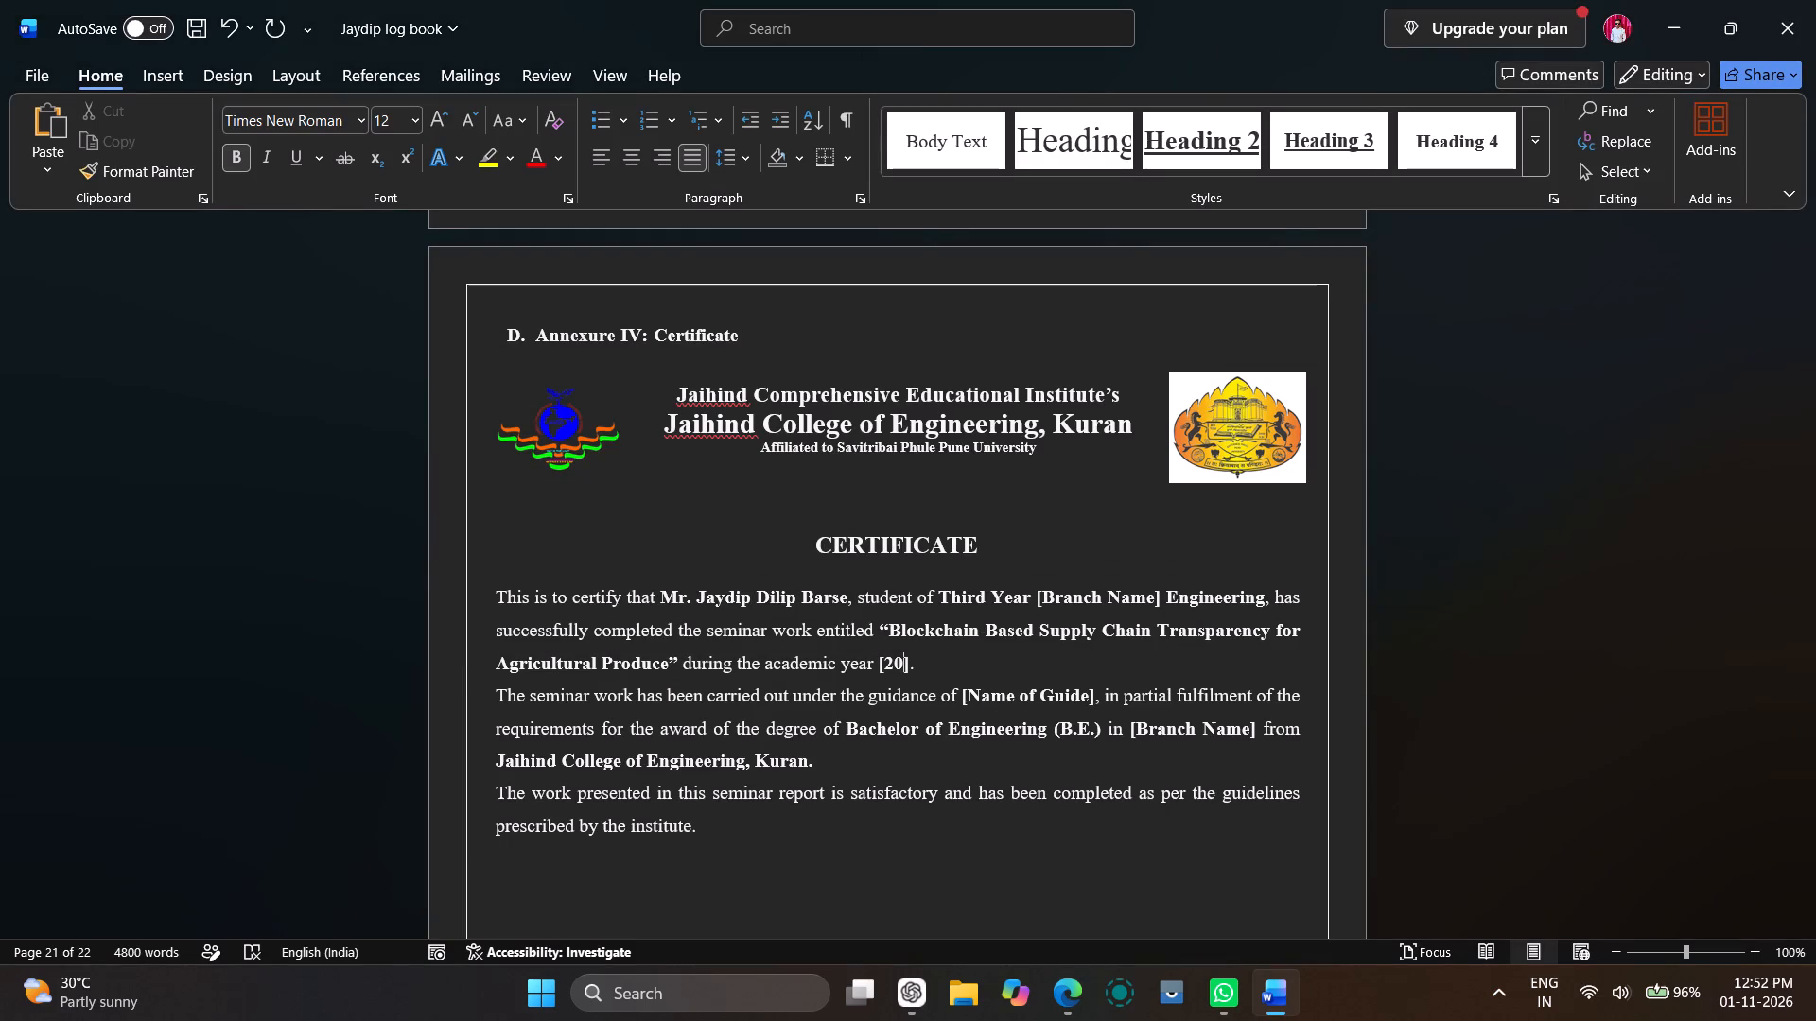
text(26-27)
Remove the square brackets around the academic year in the Annexure IV certificate, matching the PDF.
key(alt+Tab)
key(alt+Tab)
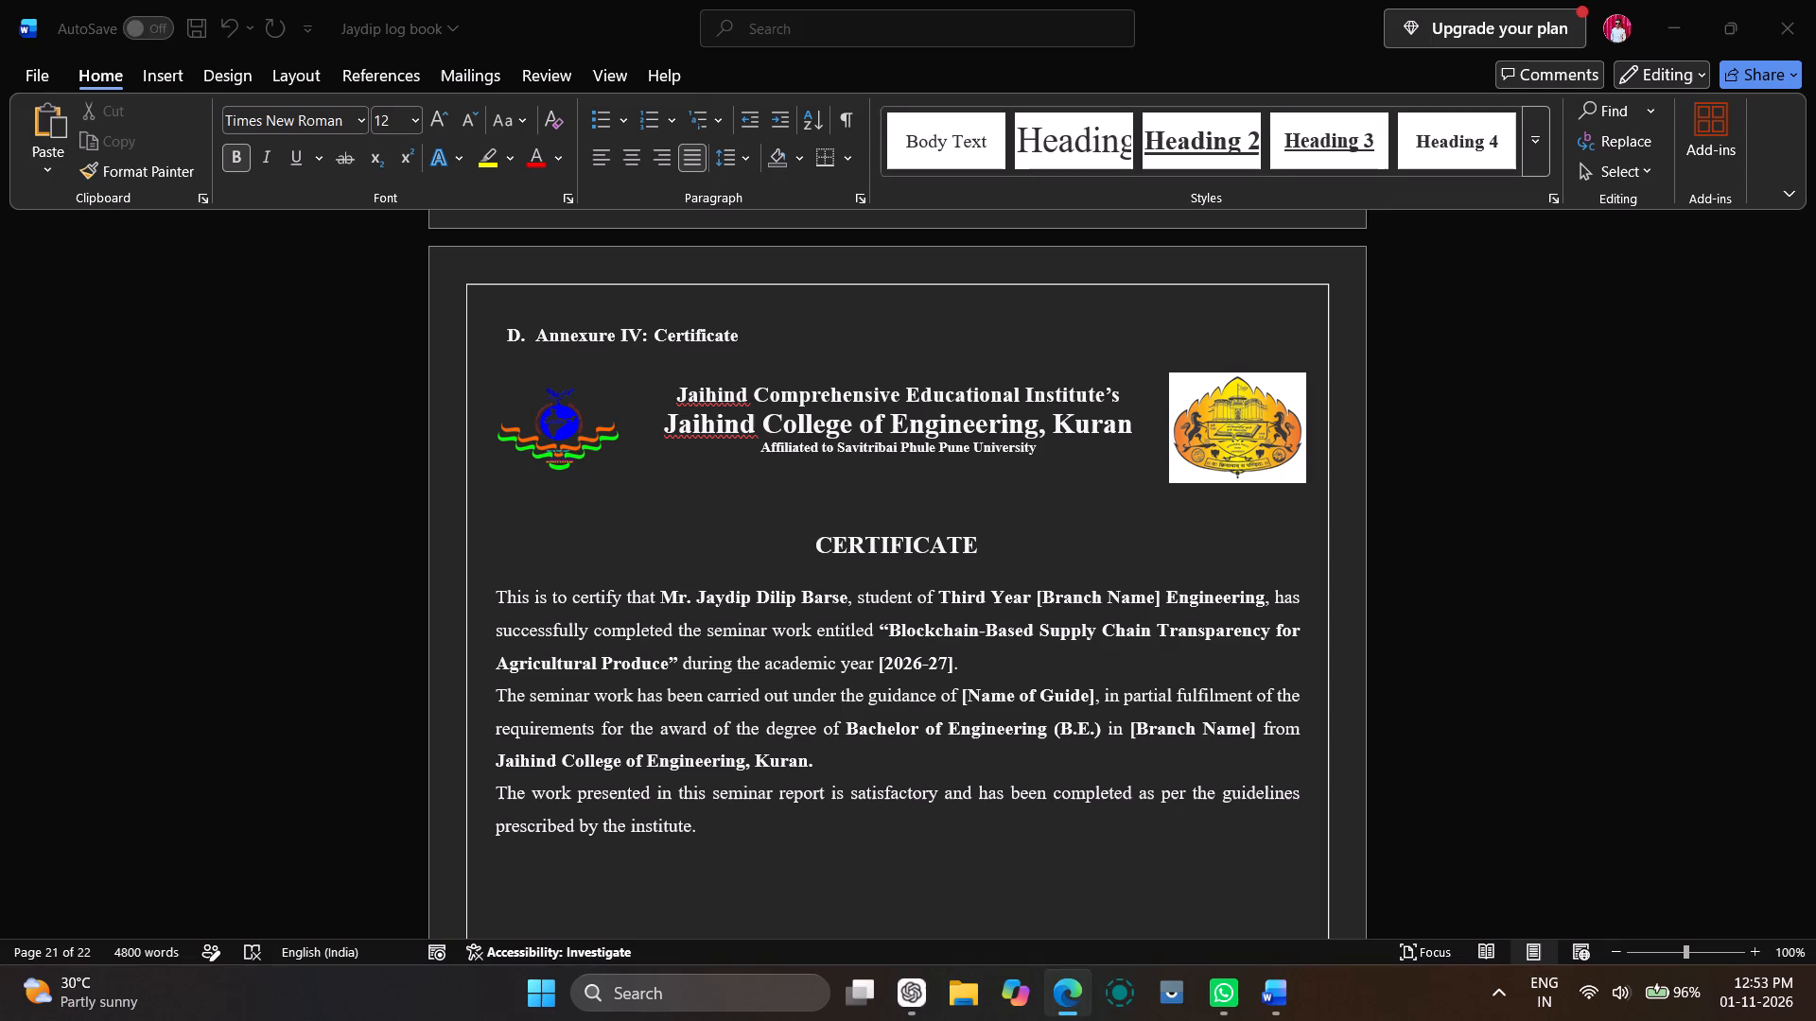
click(969, 655)
key(Left)
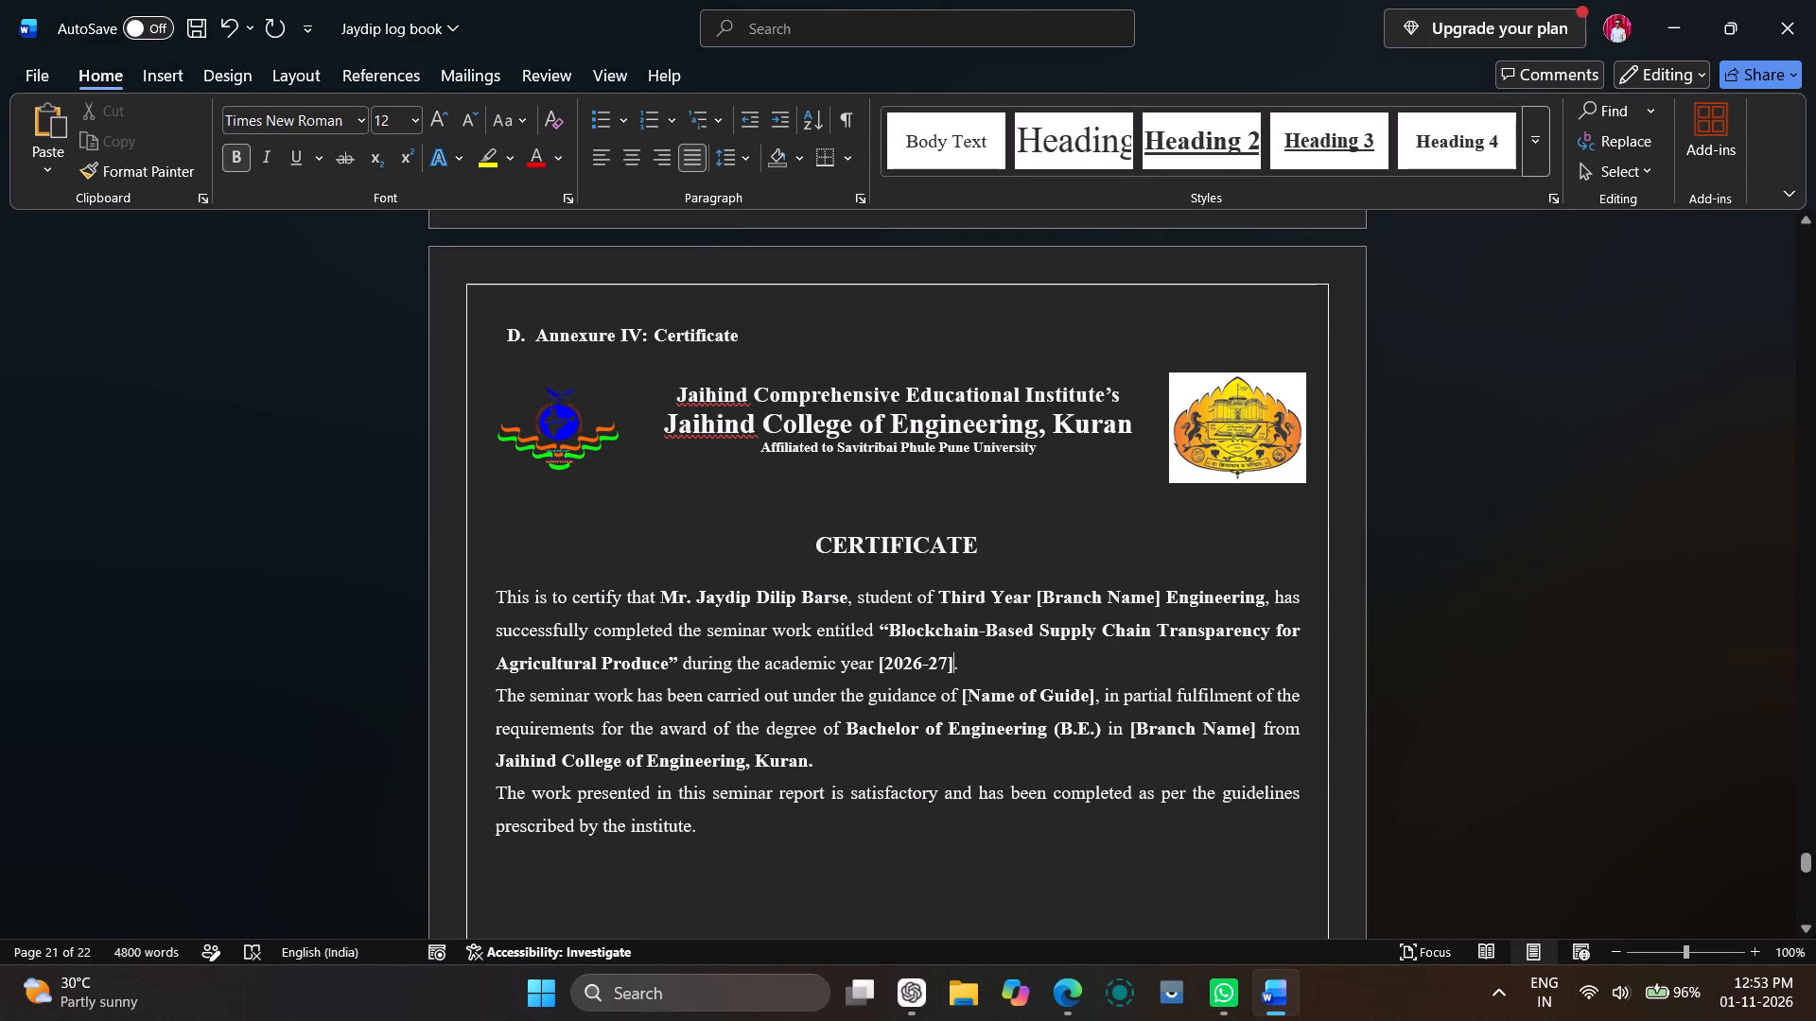
key(BackSpace)
key(Left)
key(Left)
key(Left)
key(Left)
key(Left)
key(Left)
key(Left)
key(BackSpace)
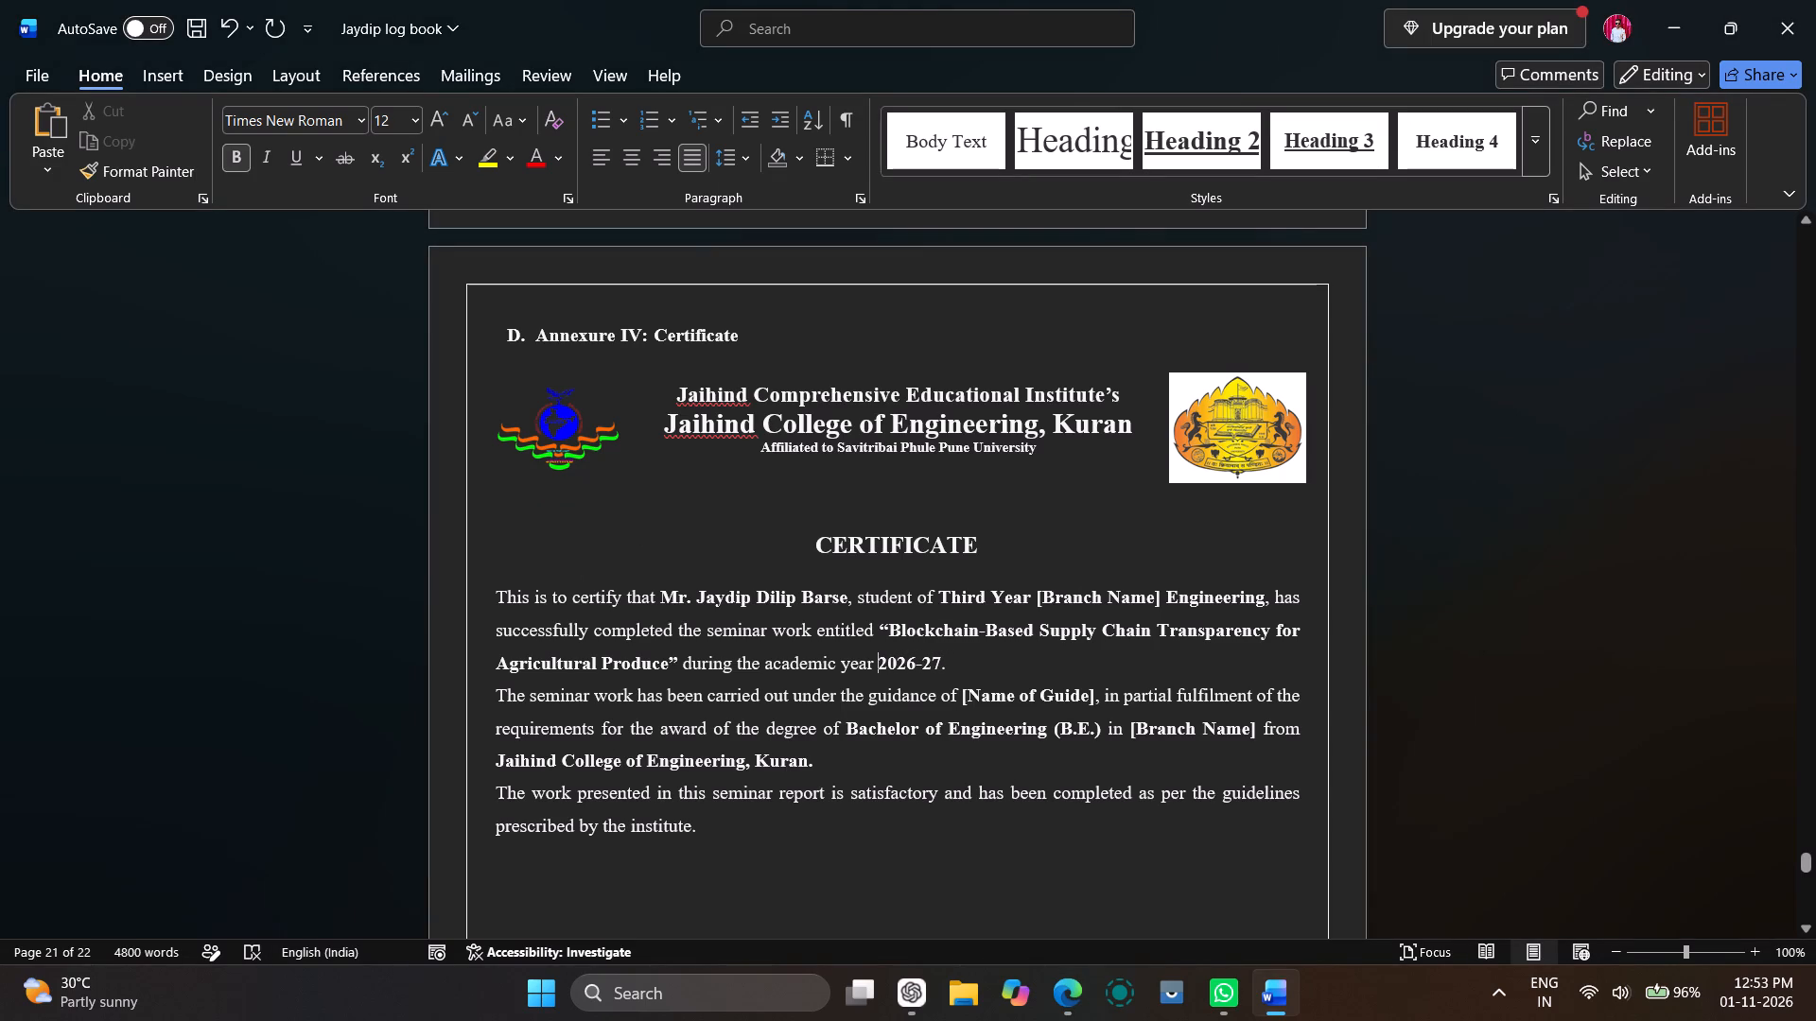
Replace the "[Name of Guide]" placeholder in the certificate, brackets included, with the guide's name copied from the PDF certificate.
key(alt+Tab)
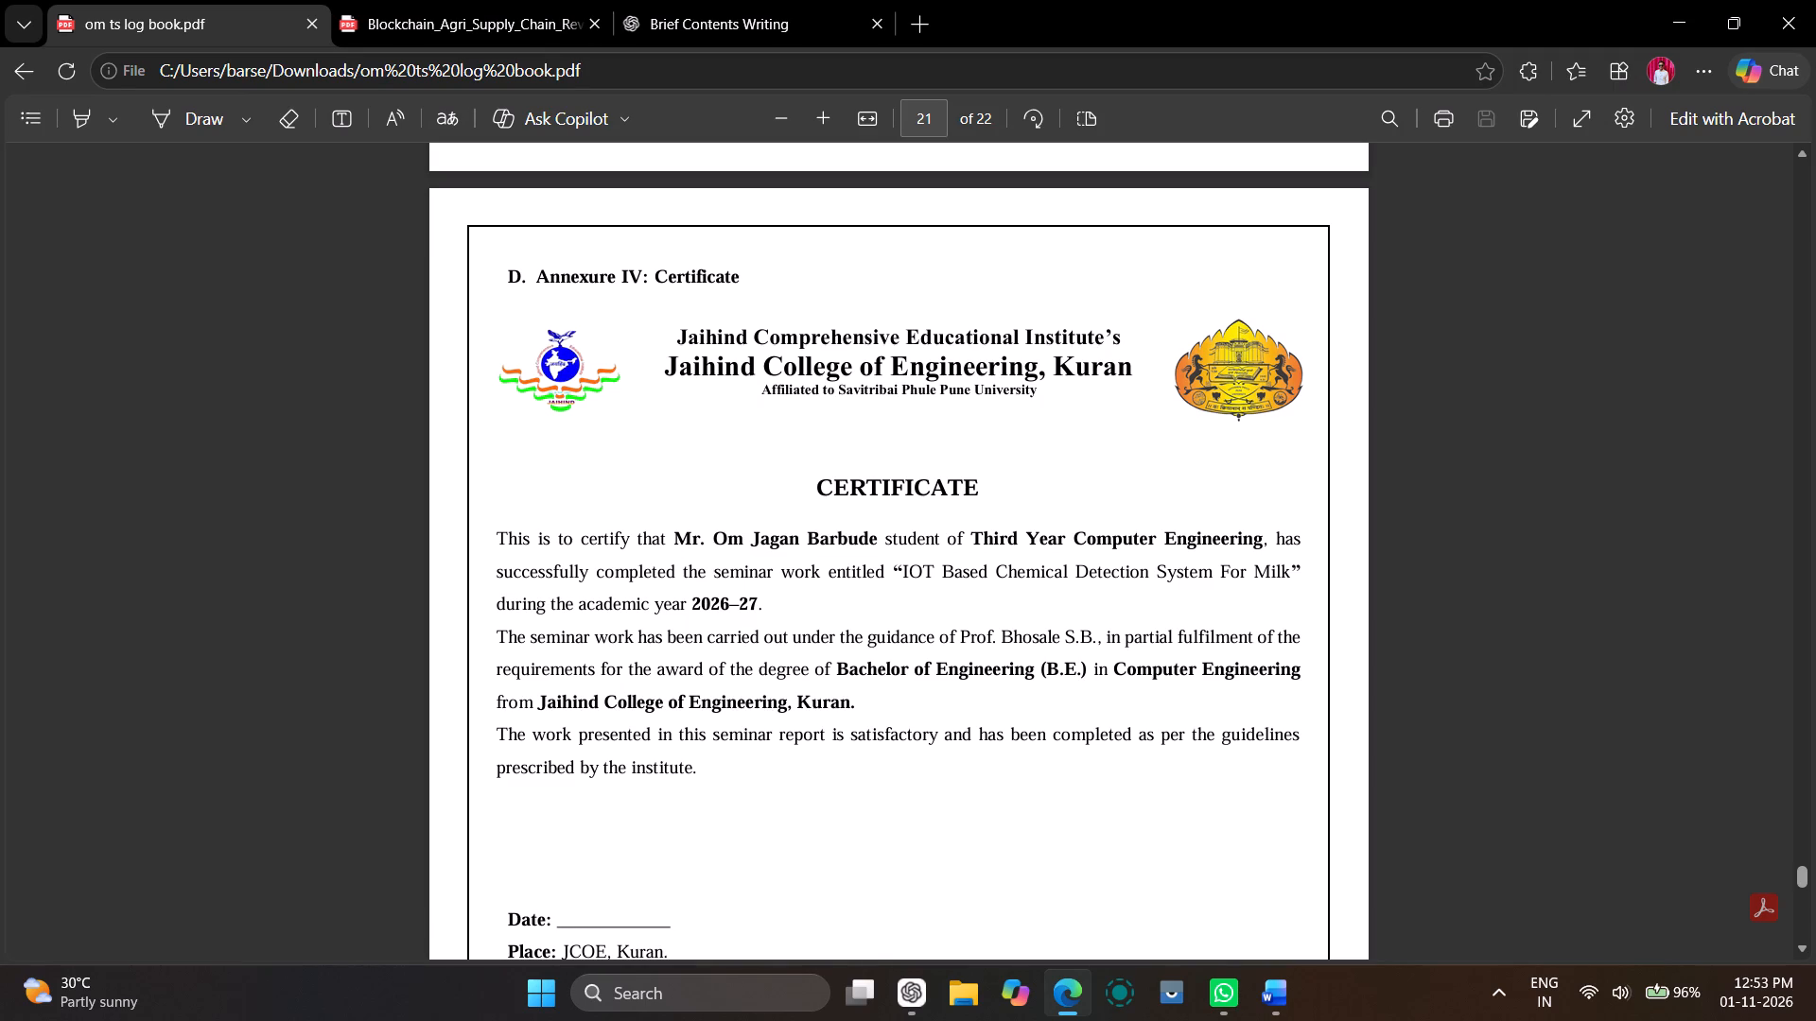
click(967, 634)
drag(958, 635, 981, 635)
click(979, 695)
drag(963, 636, 964, 635)
drag(964, 635, 1082, 648)
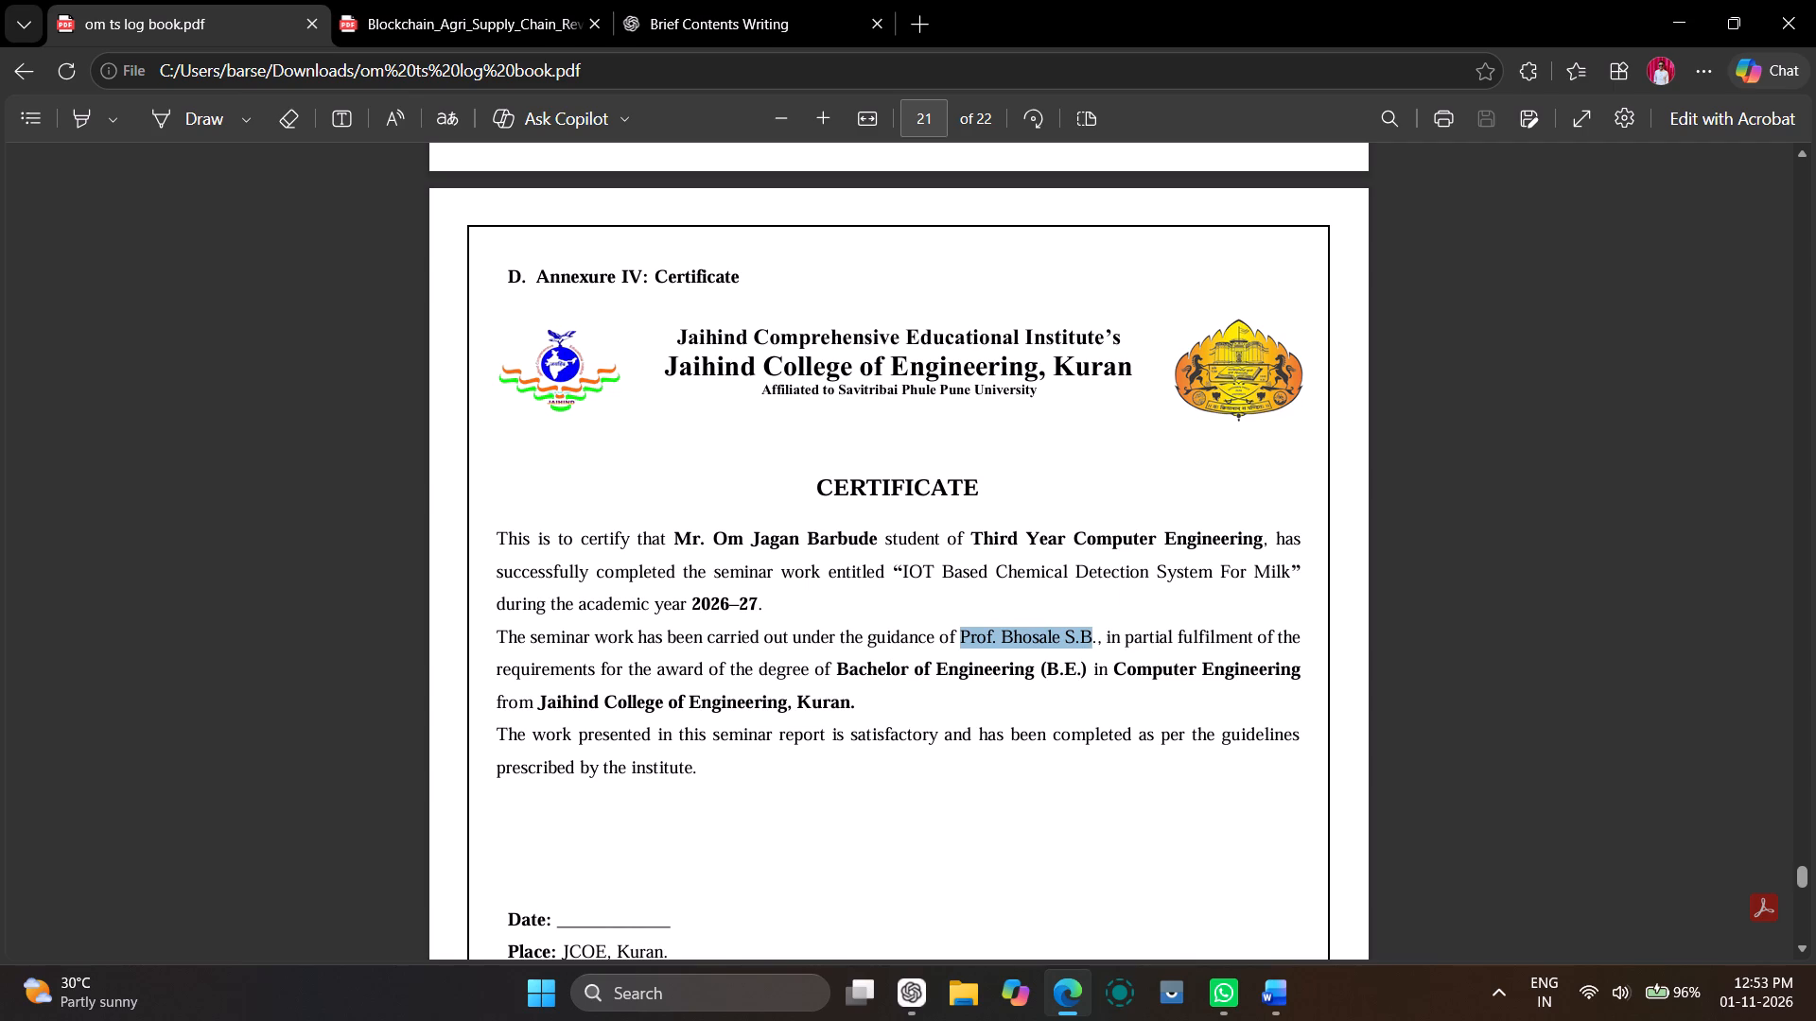
key(ctrl+c)
key(ctrl+c)
key(alt+Tab)
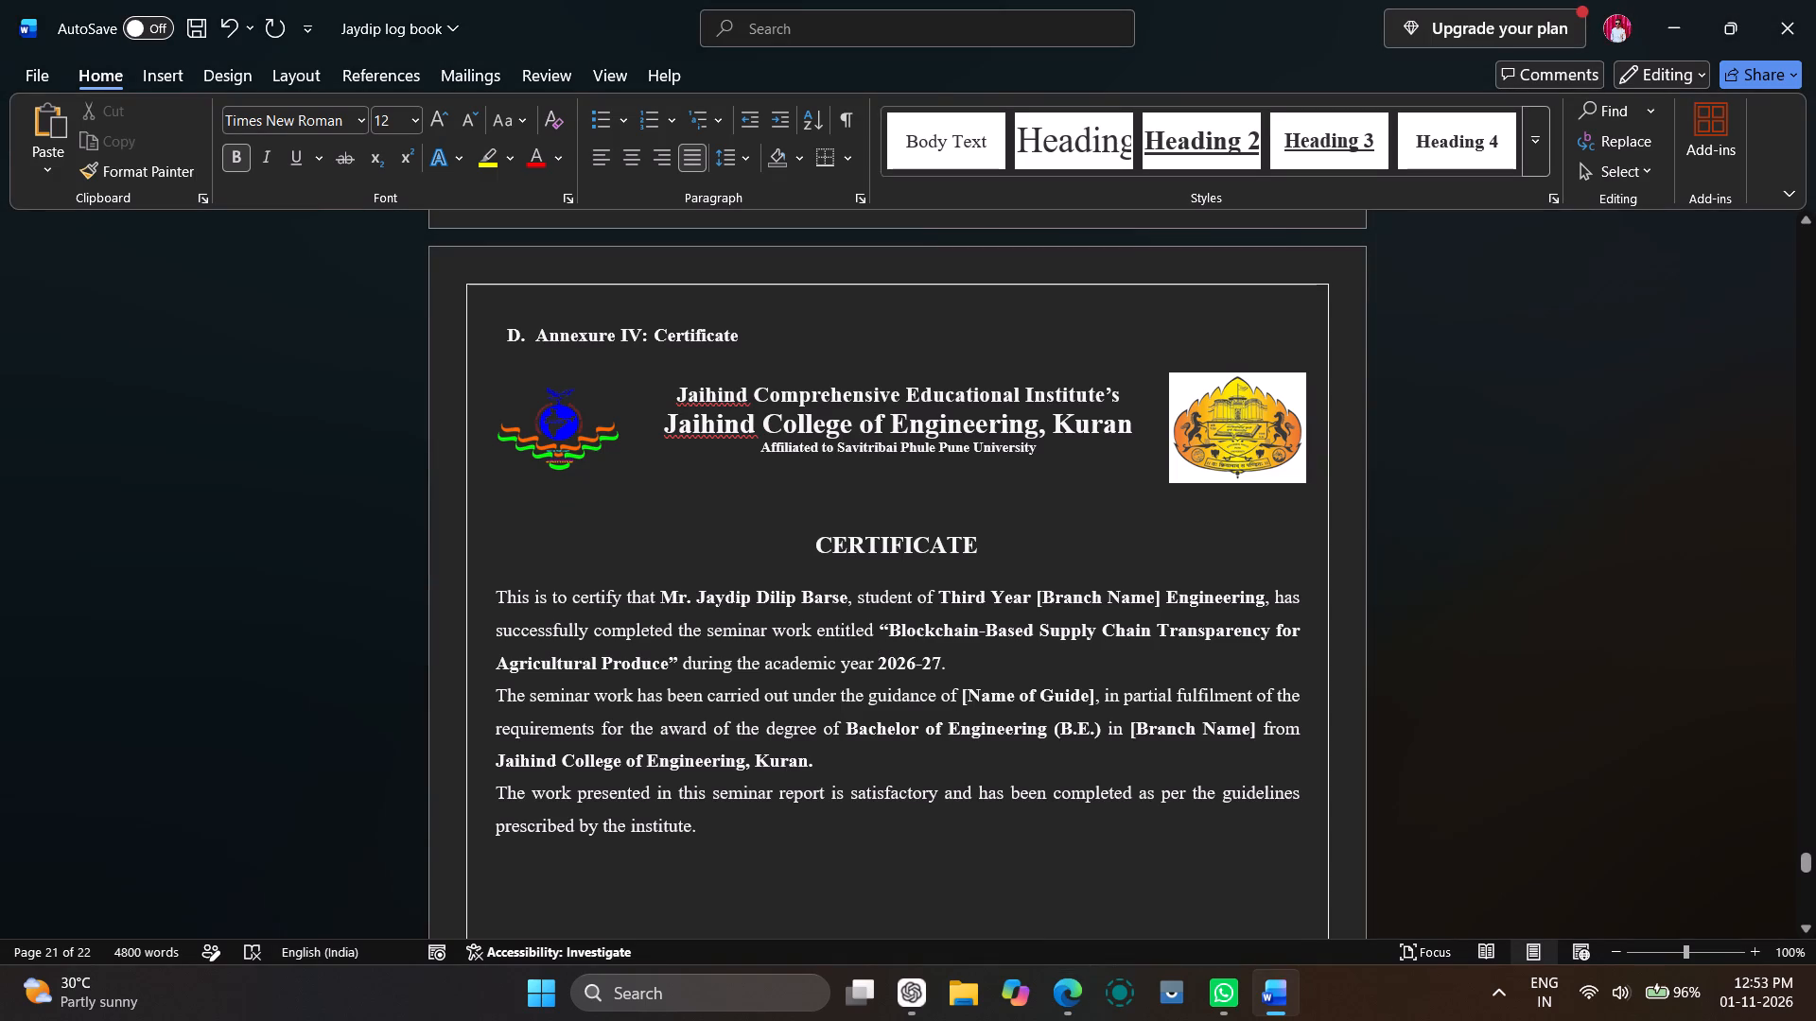
drag(961, 696, 1080, 688)
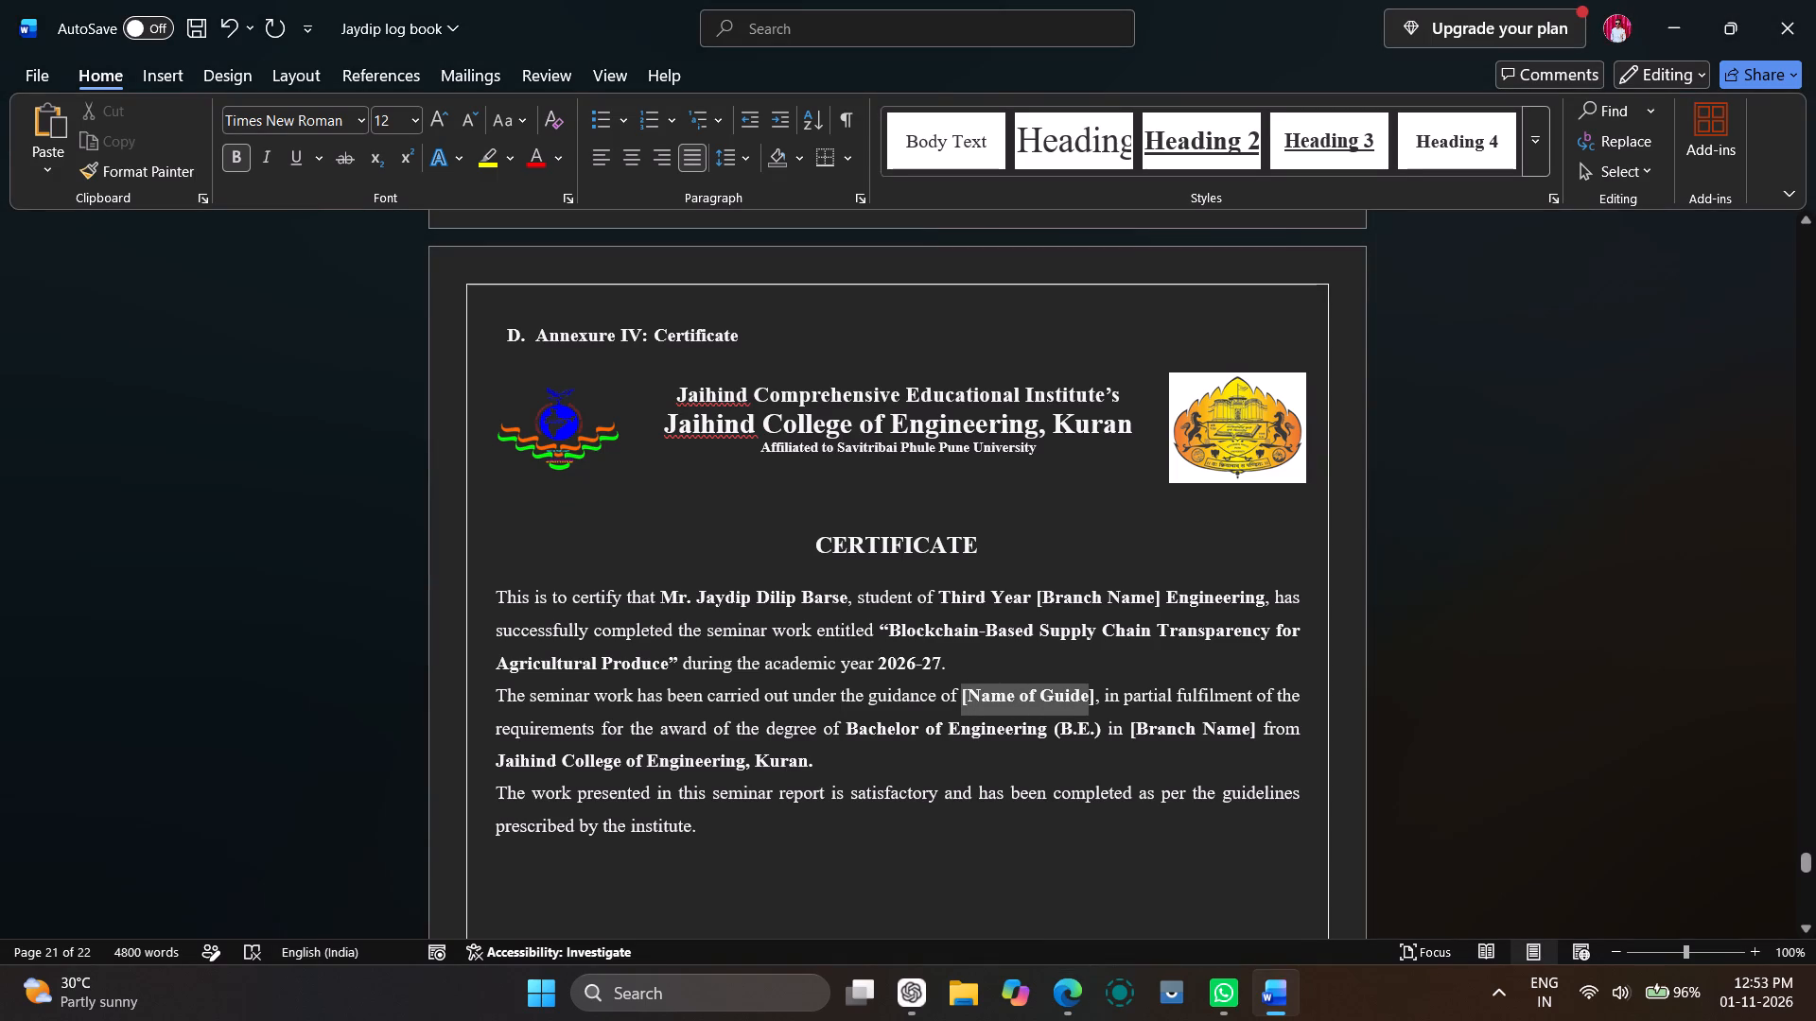
drag(1080, 688, 1091, 699)
key(ctrl+v)
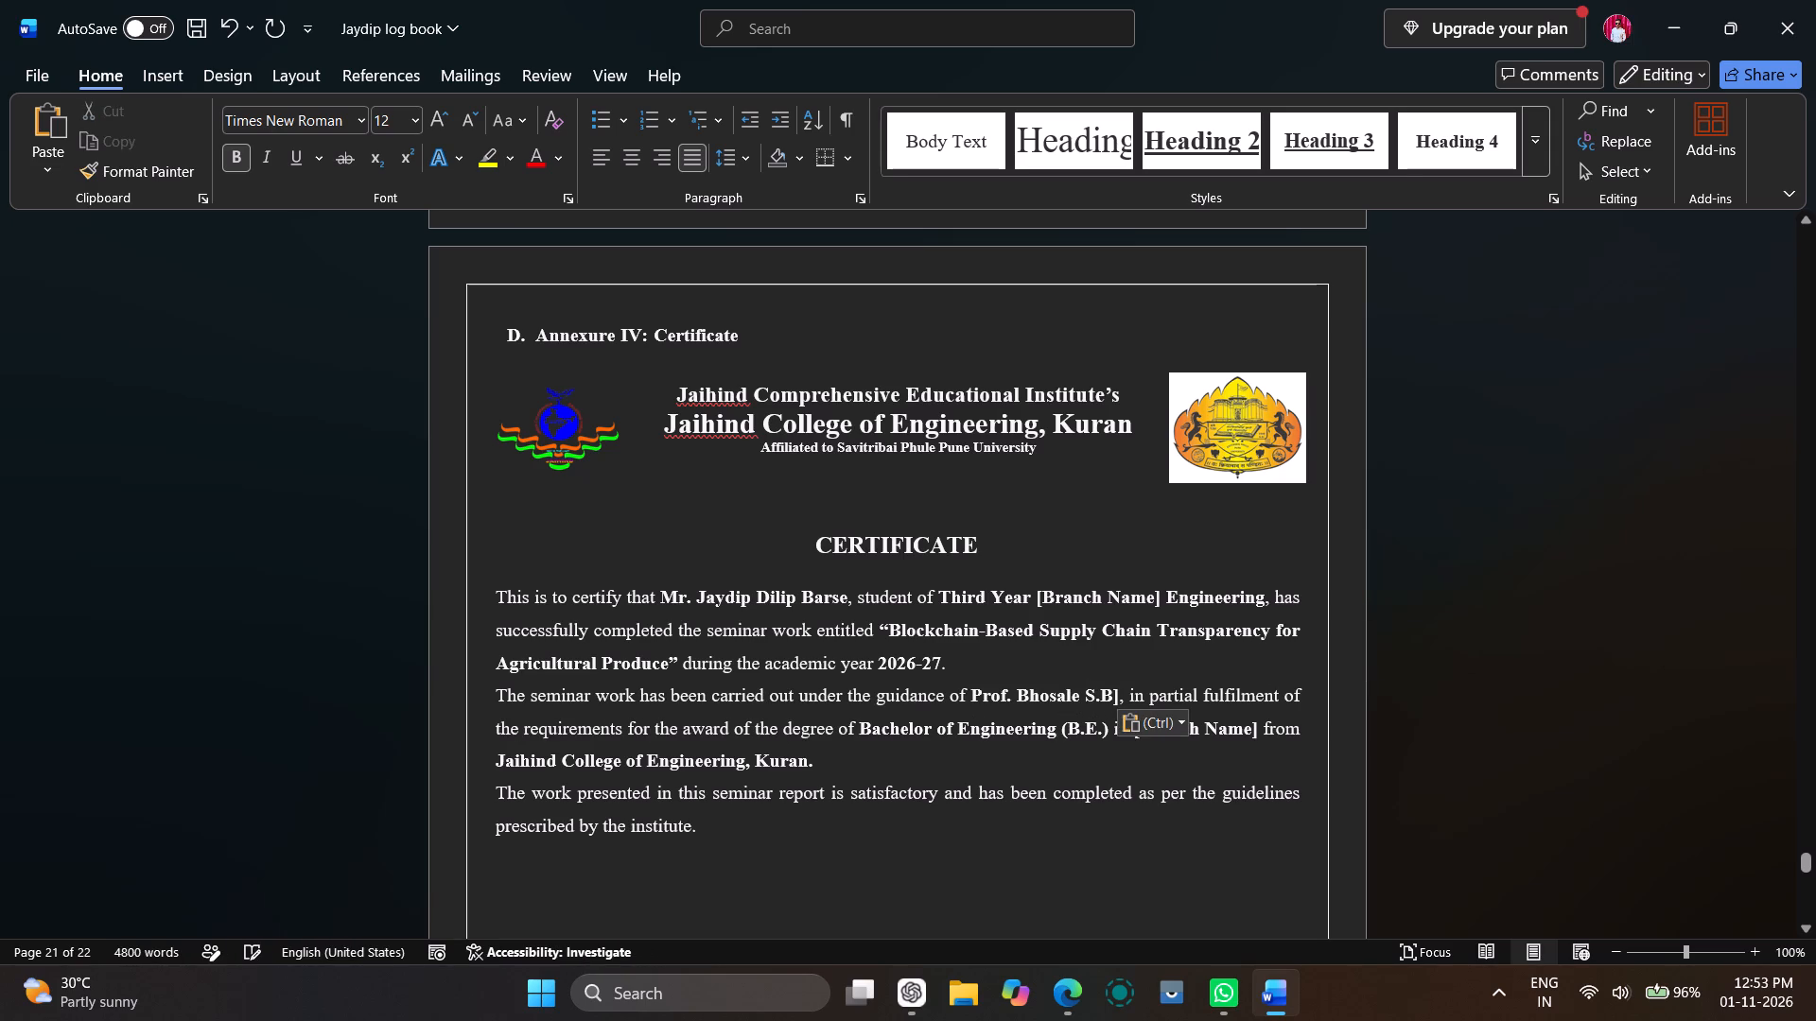
key(Delete)
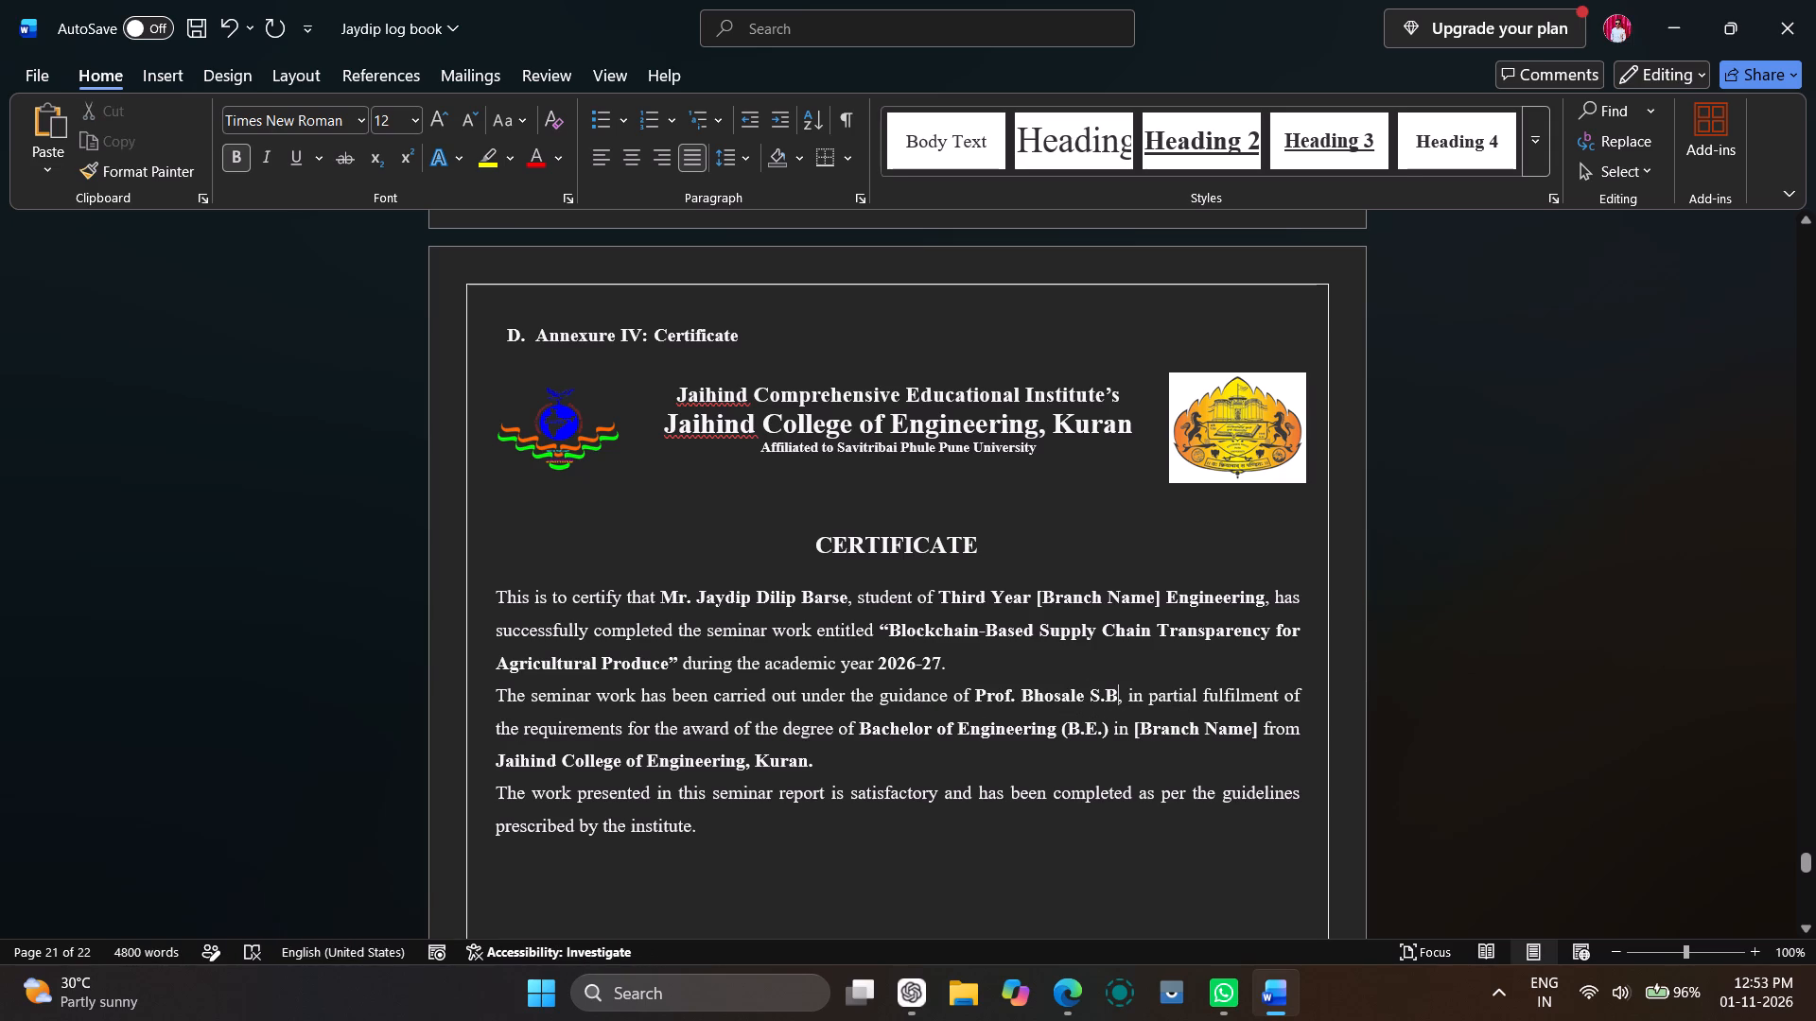
Copy the branch name "Computer Engineering" from the degree sentence of the PDF certificate.
key(alt+Tab)
click(1096, 692)
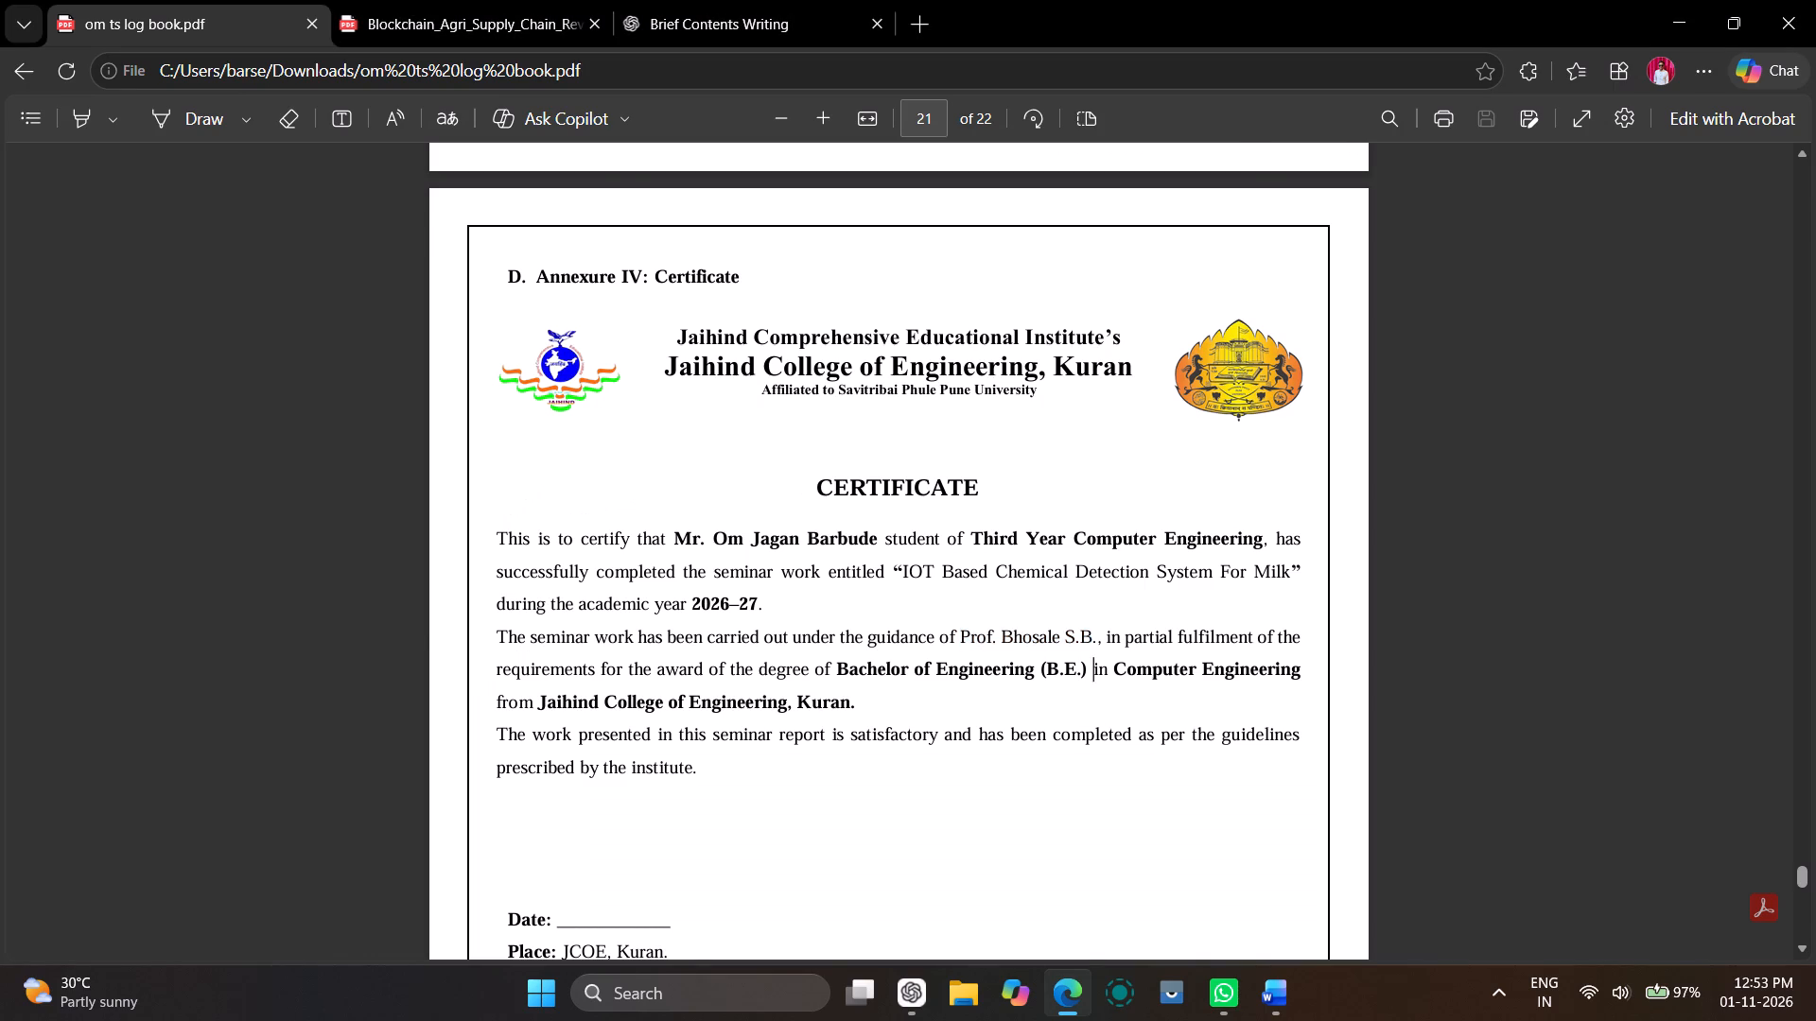
key(alt+Tab)
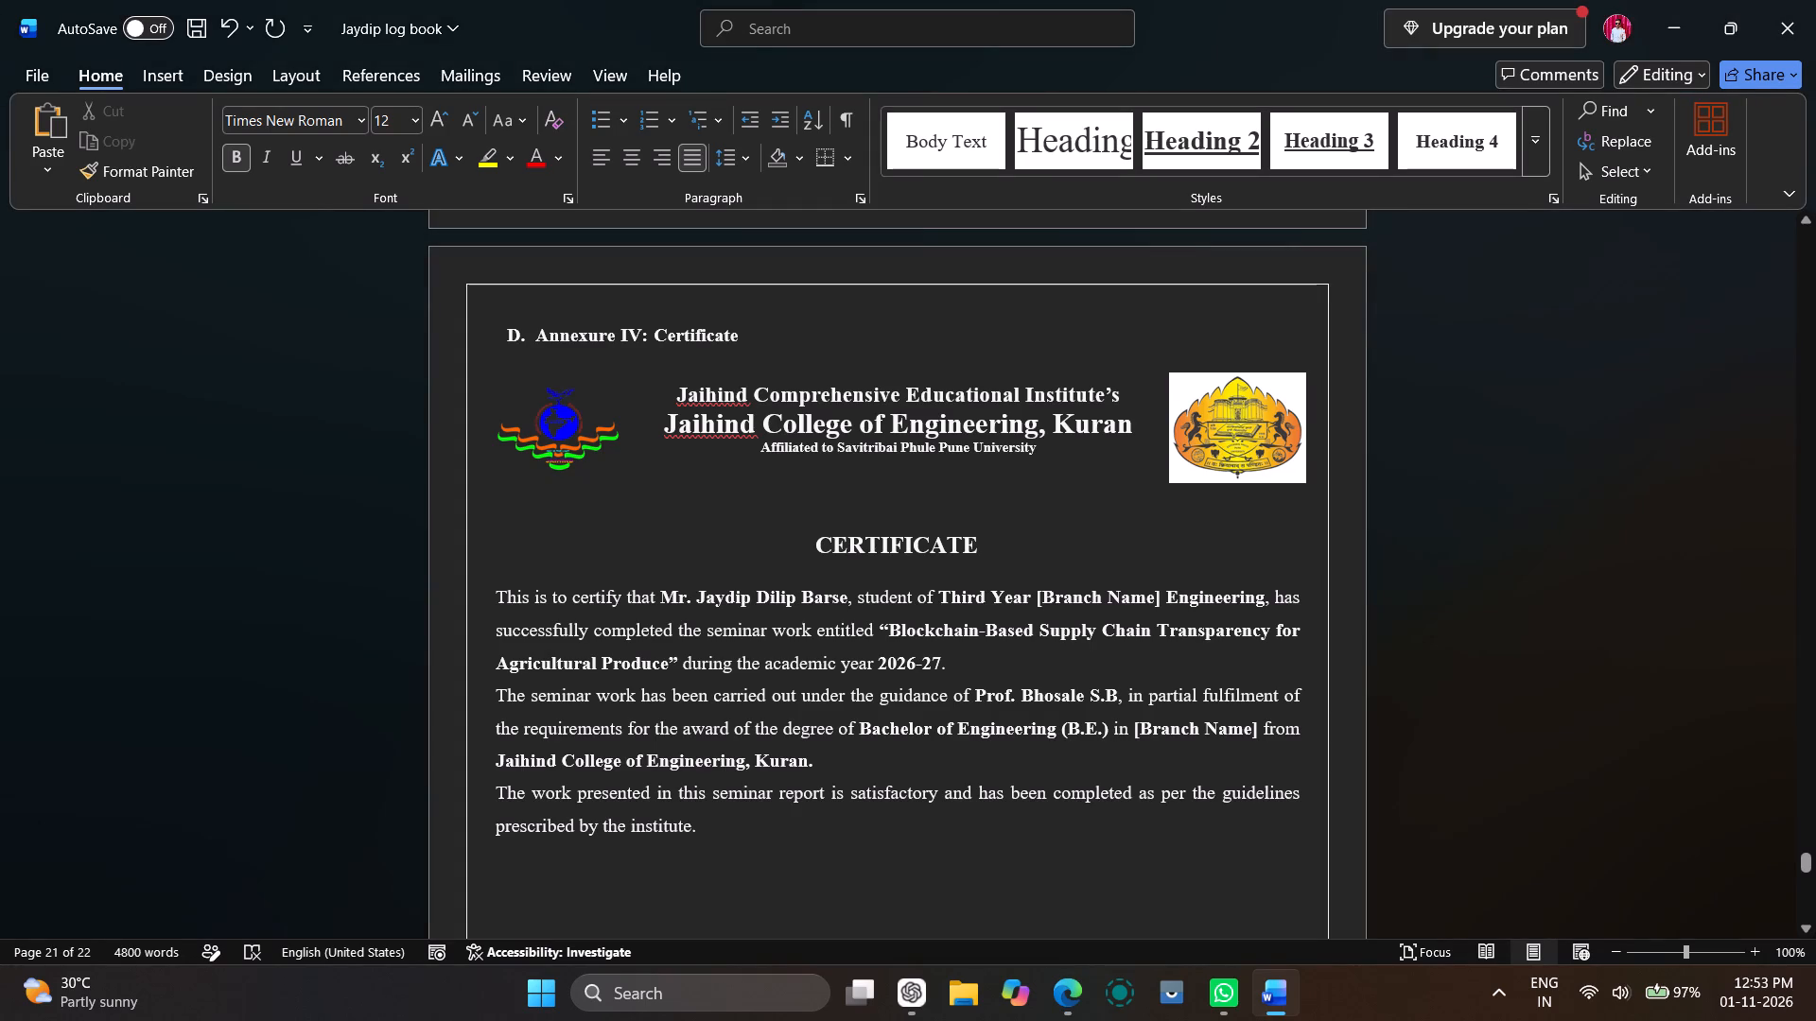
key(alt+Tab)
drag(1115, 672, 1305, 672)
key(ctrl+c)
key(ctrl+c)
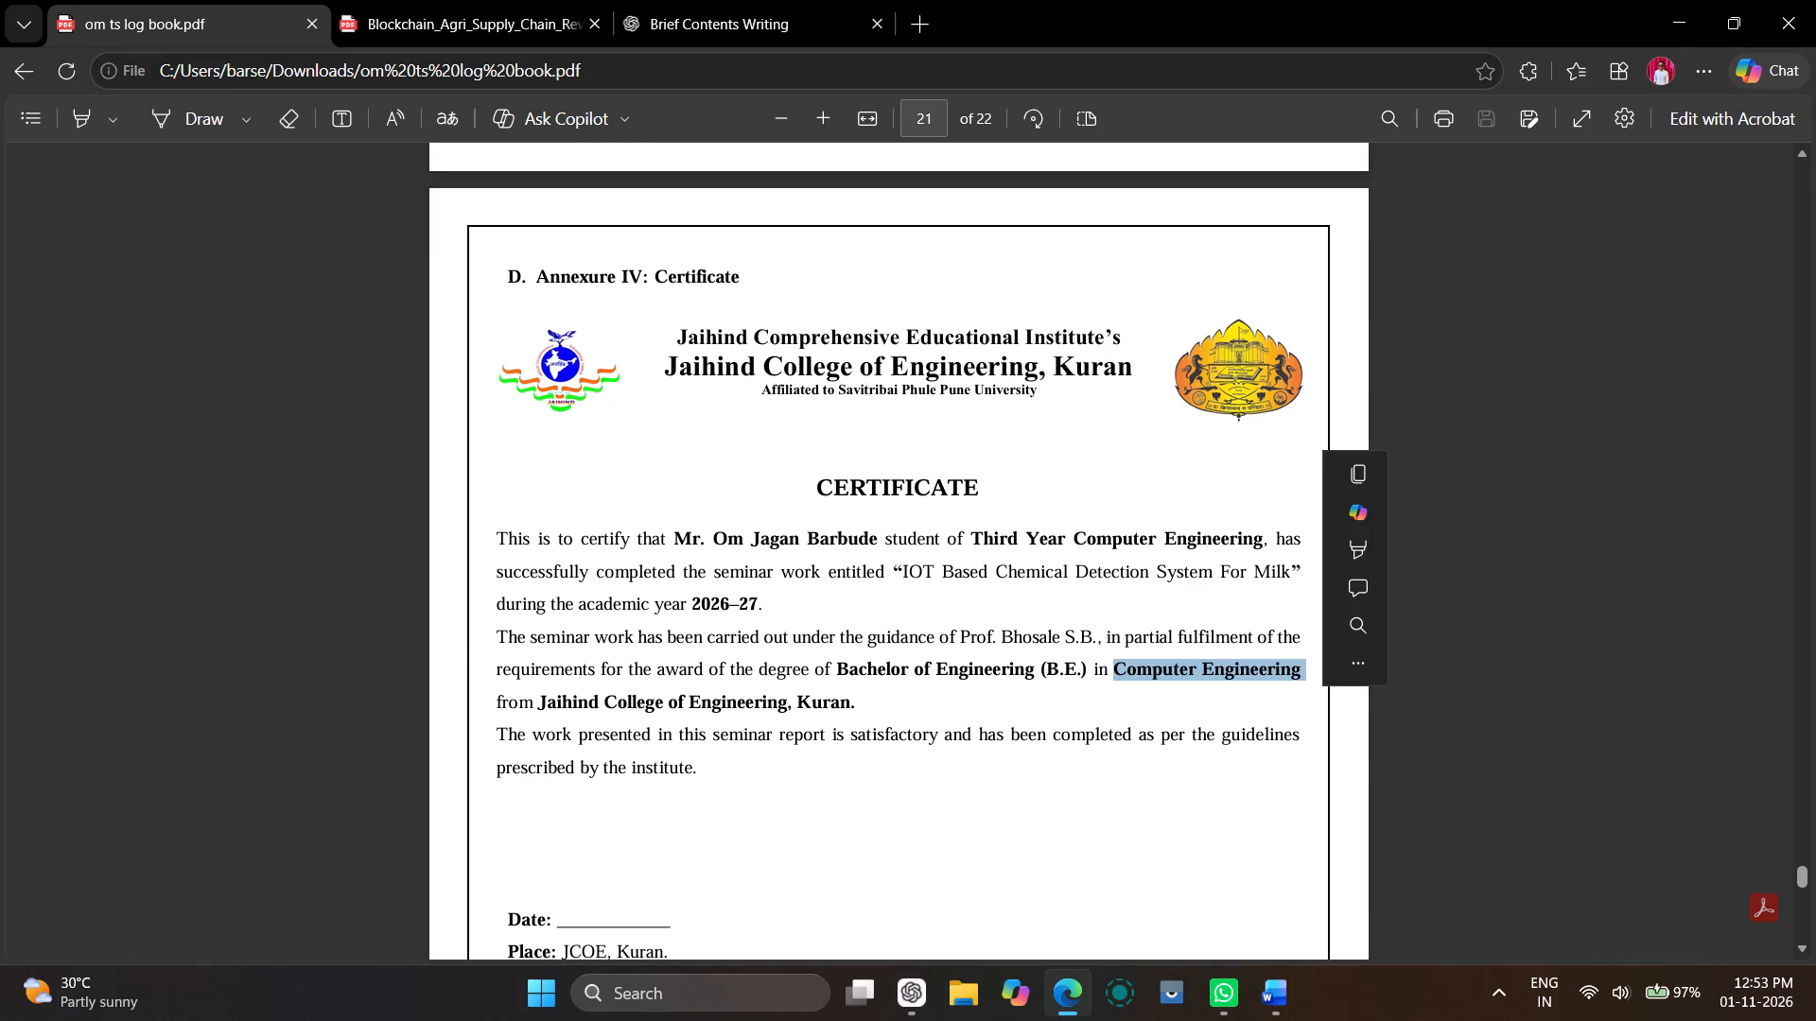
key(alt+Tab)
Replace the "Branch Name" text inside the brackets after "Bachelor of Engineering (B.E.) in" with "Computer Engineering" from the clipboard history.
drag(1137, 731, 1178, 729)
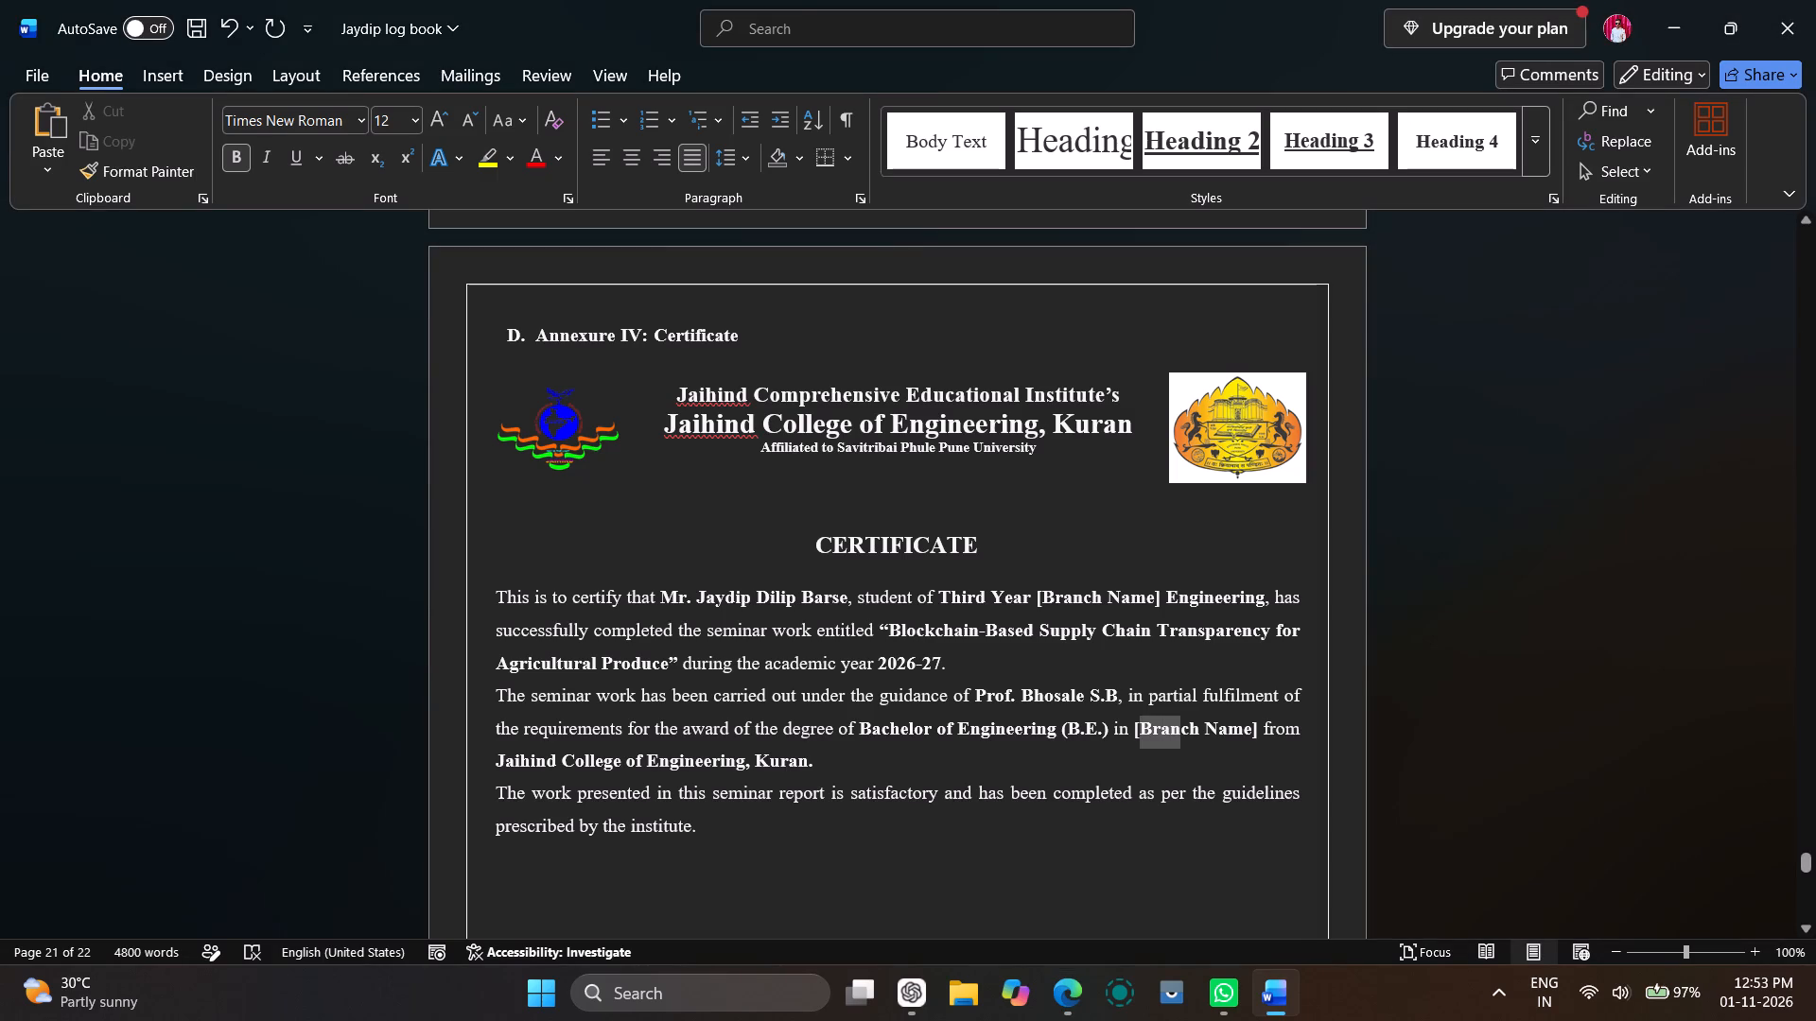
drag(1178, 729, 1242, 726)
key(ctrl+c)
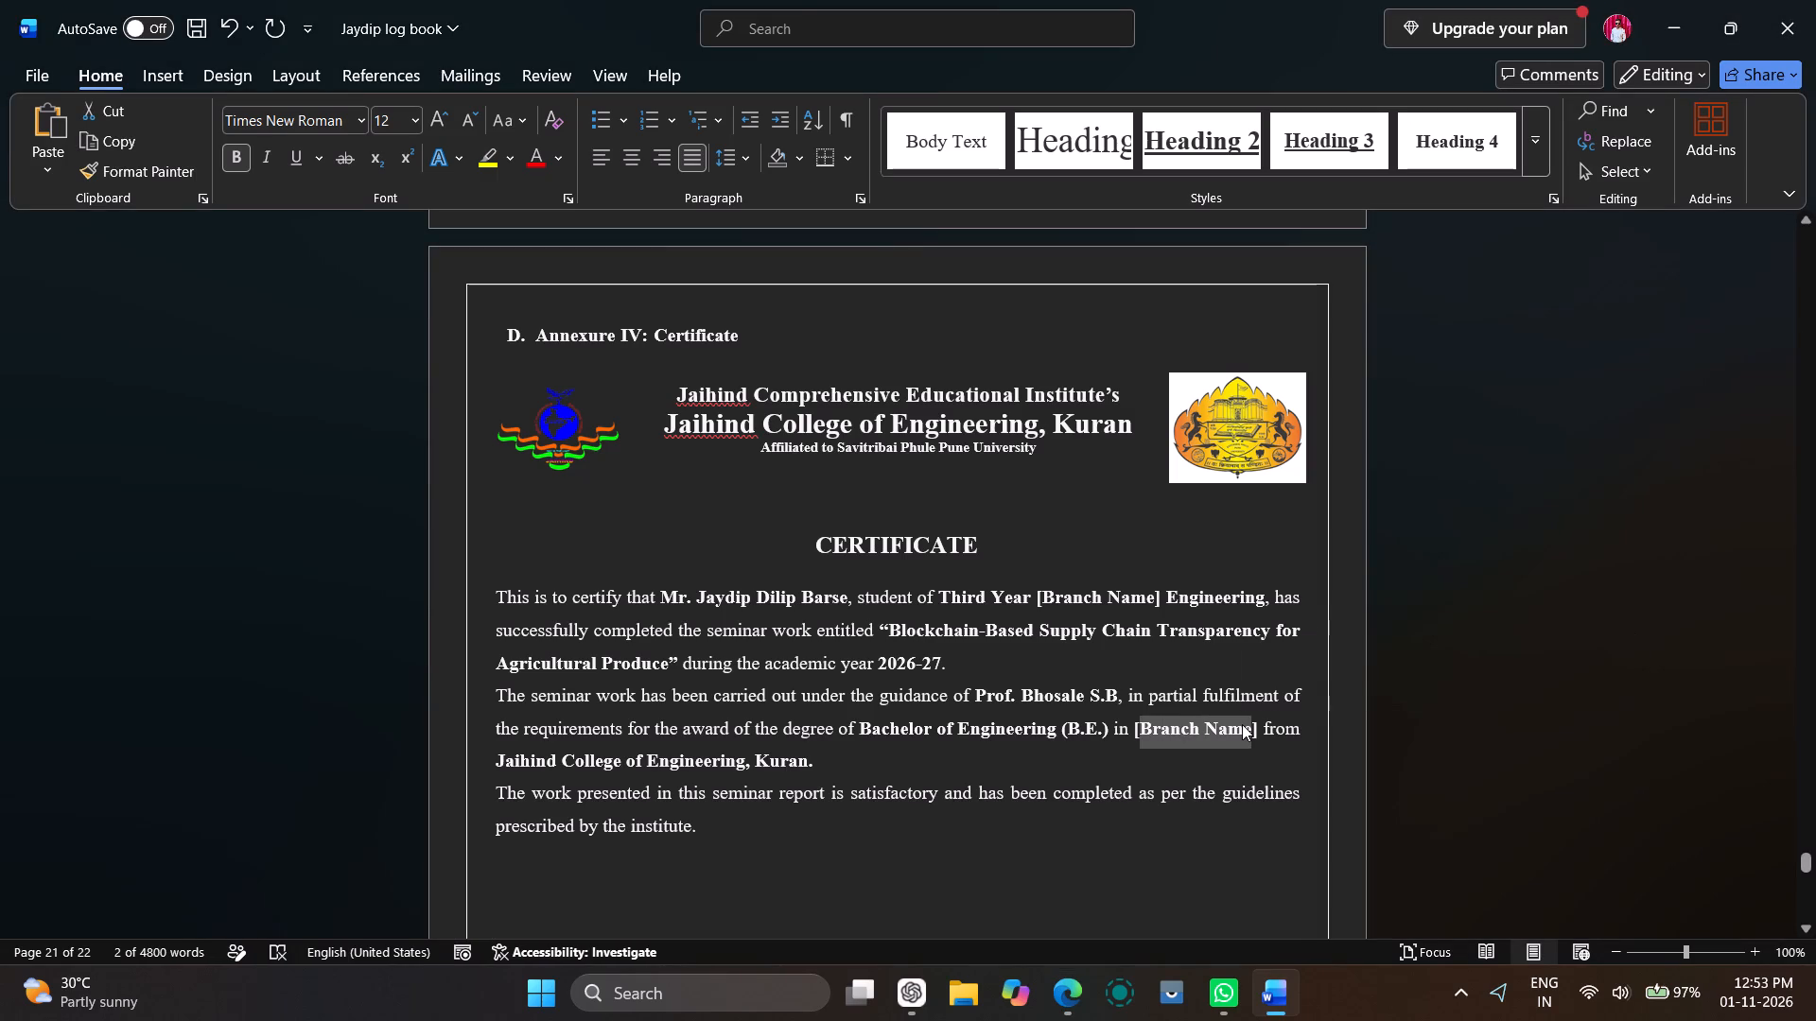
key(ctrl+v)
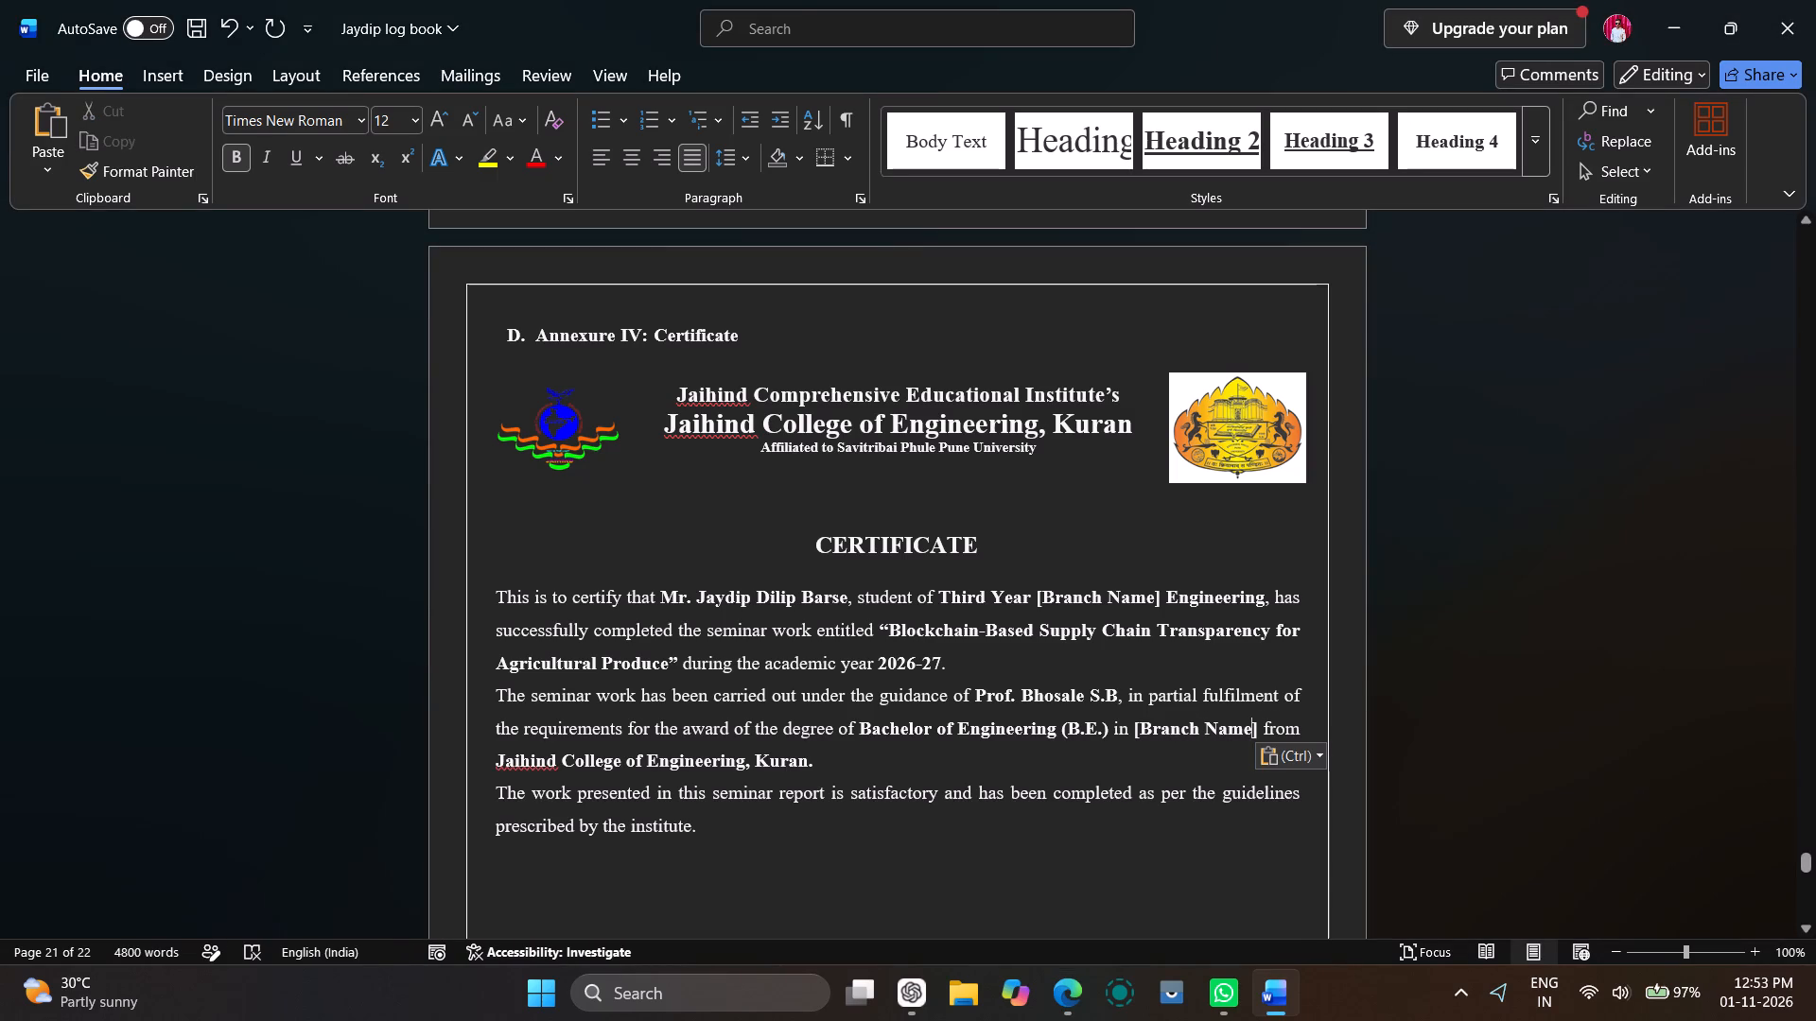
key(ctrl+z)
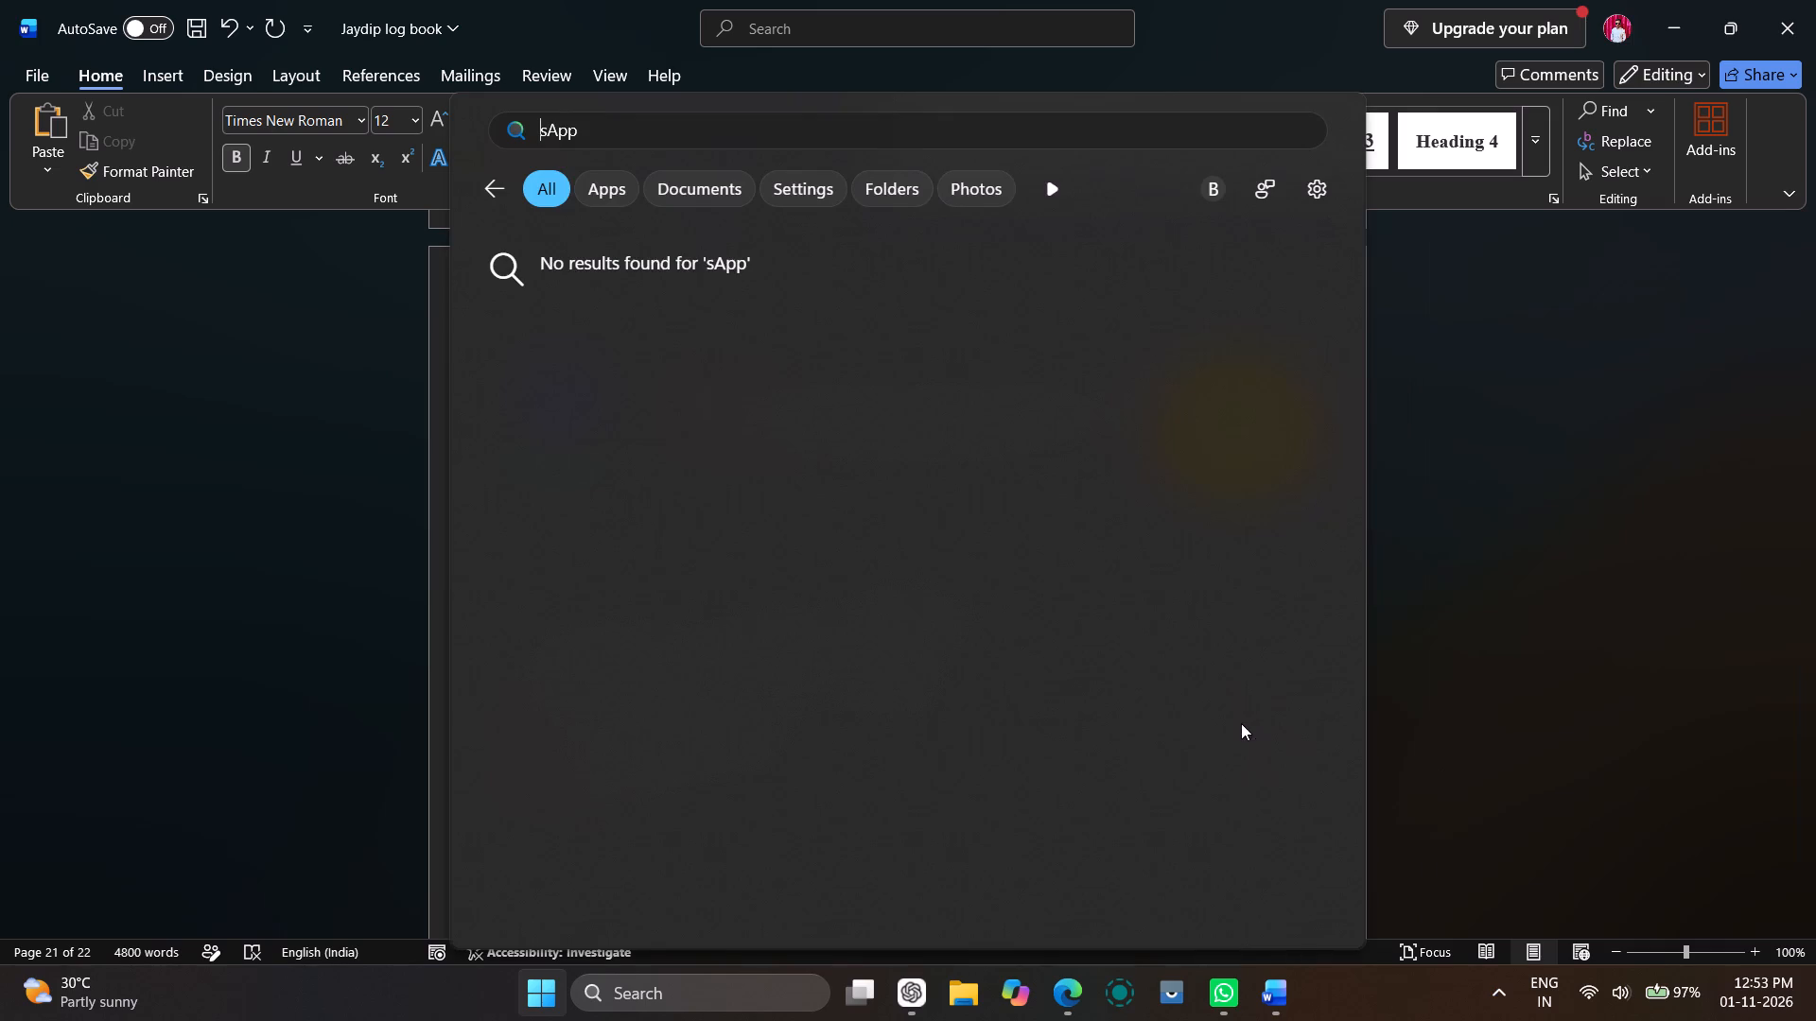
click(1513, 632)
click(1214, 714)
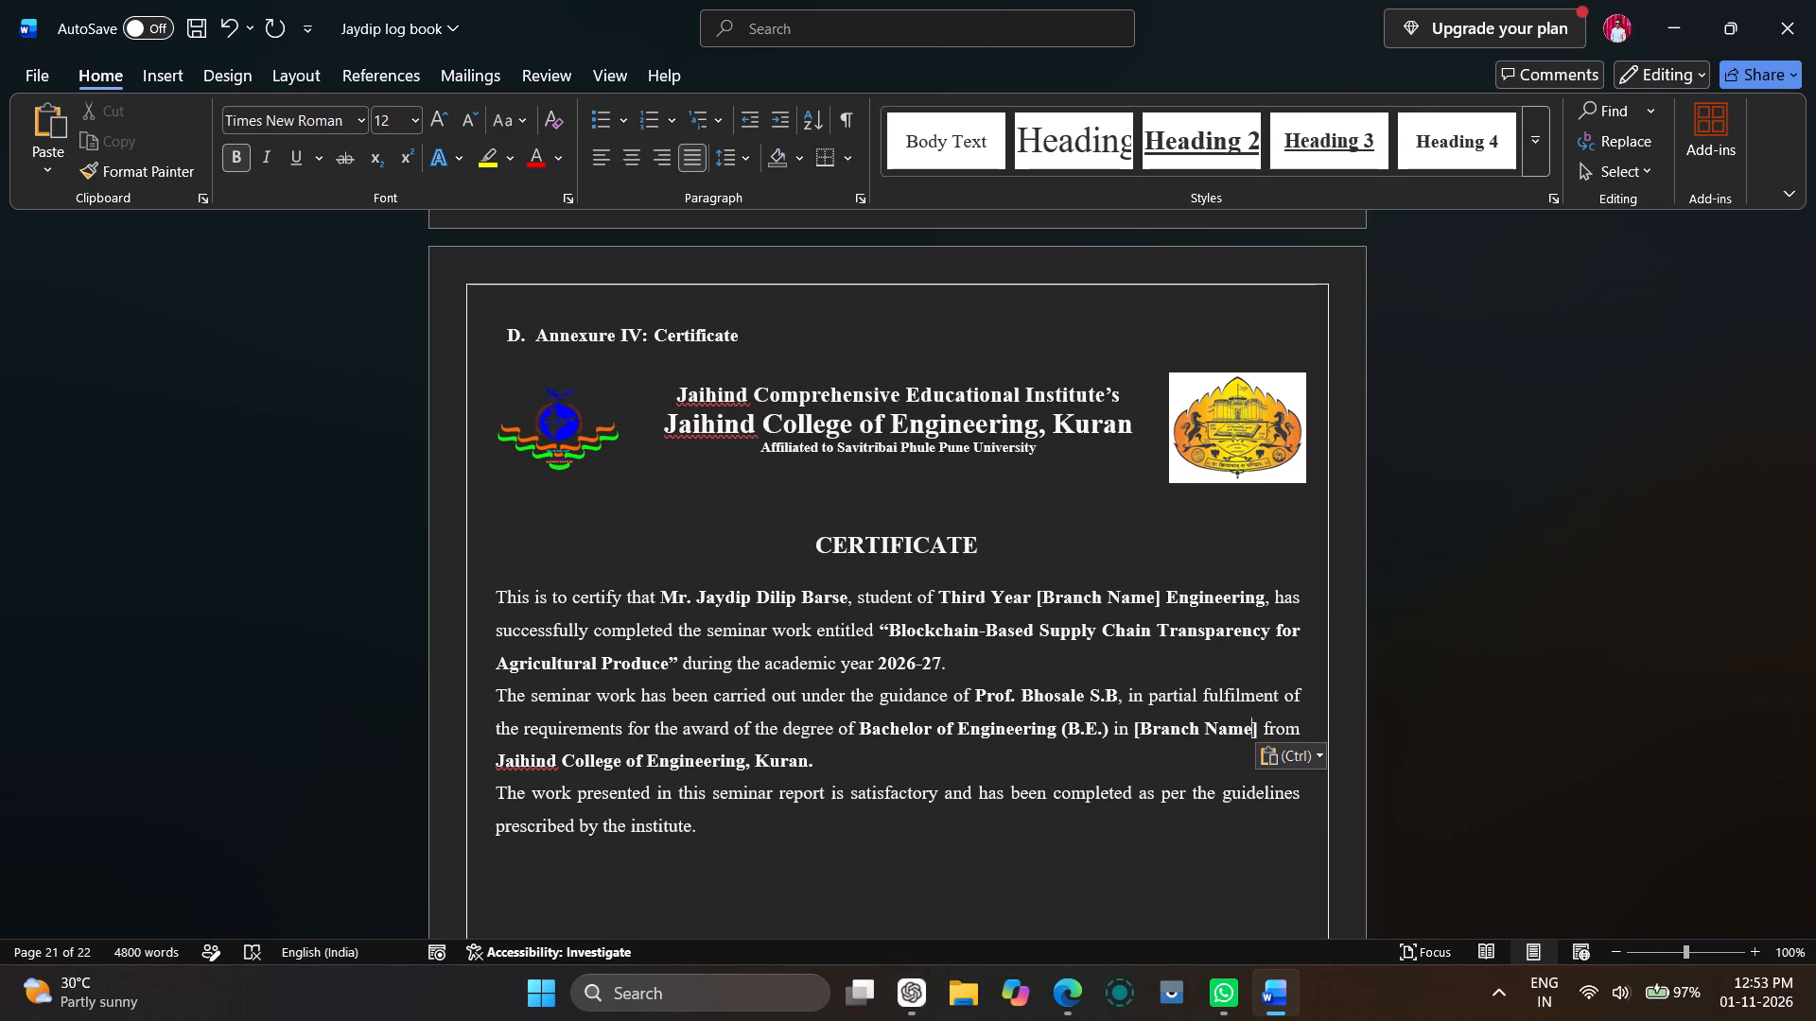
key(ctrl+z)
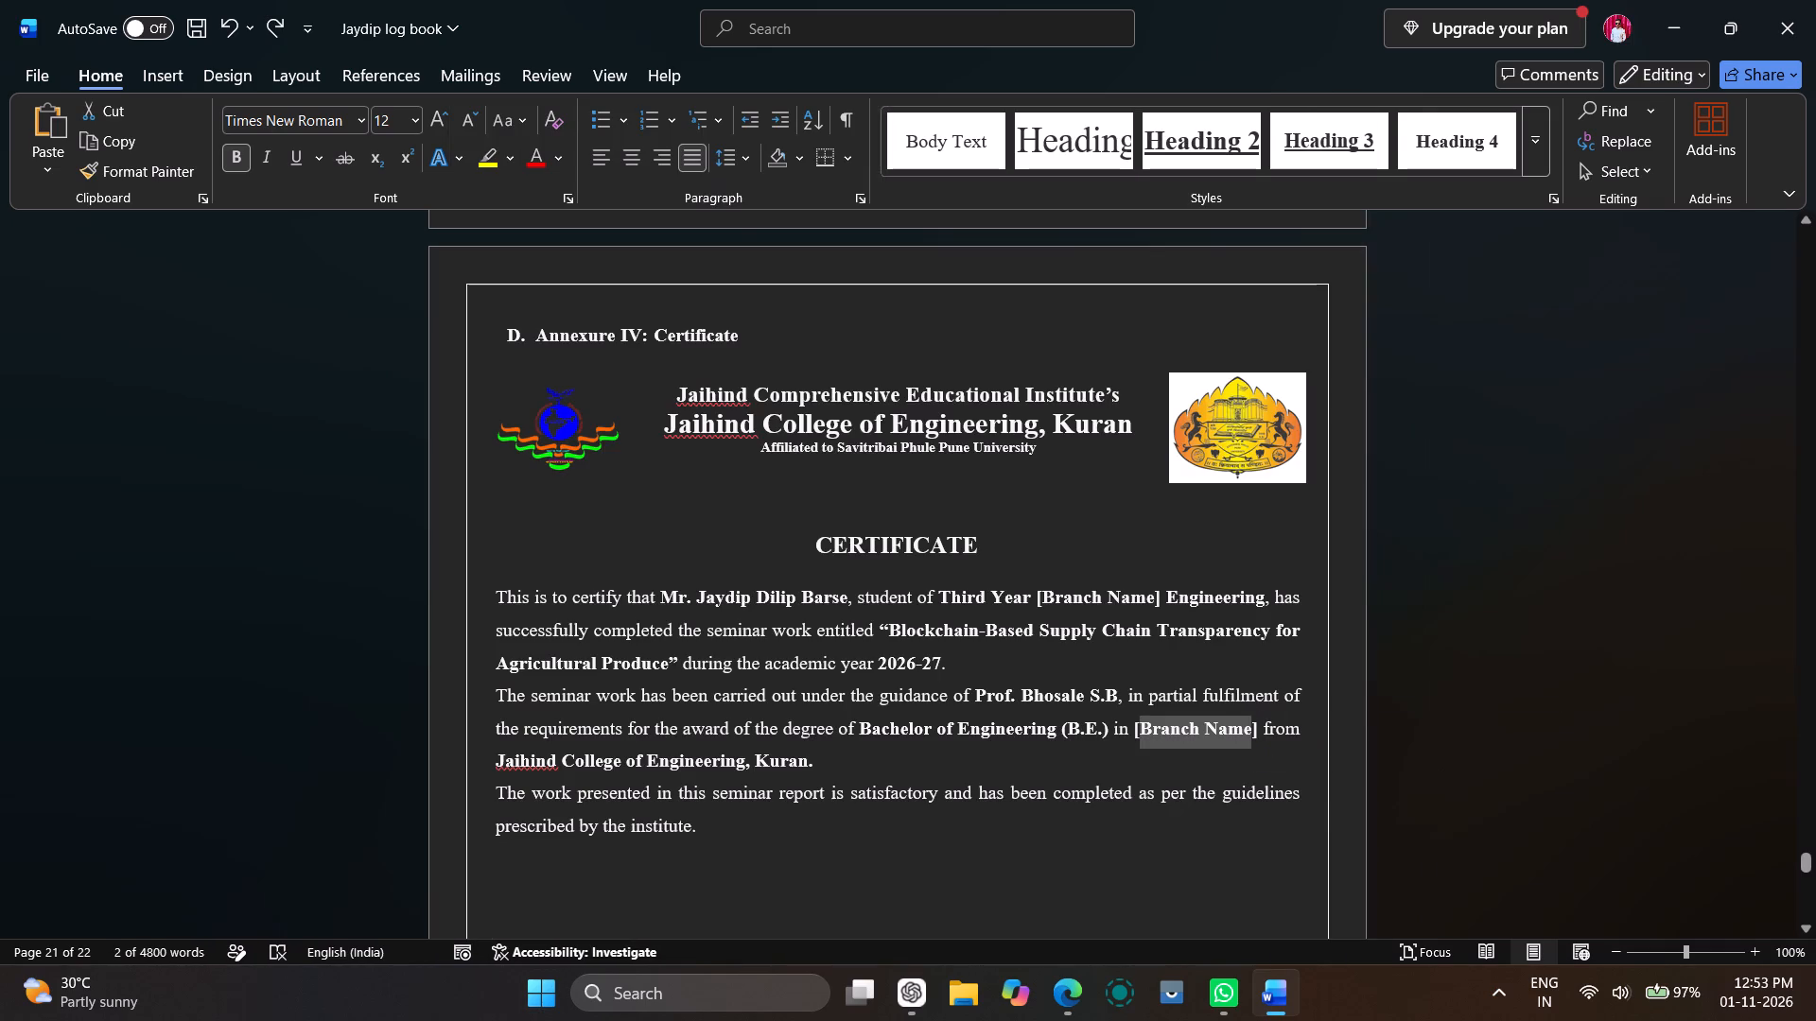
key(super+v)
click(1244, 538)
key(ctrl+v)
click(1447, 733)
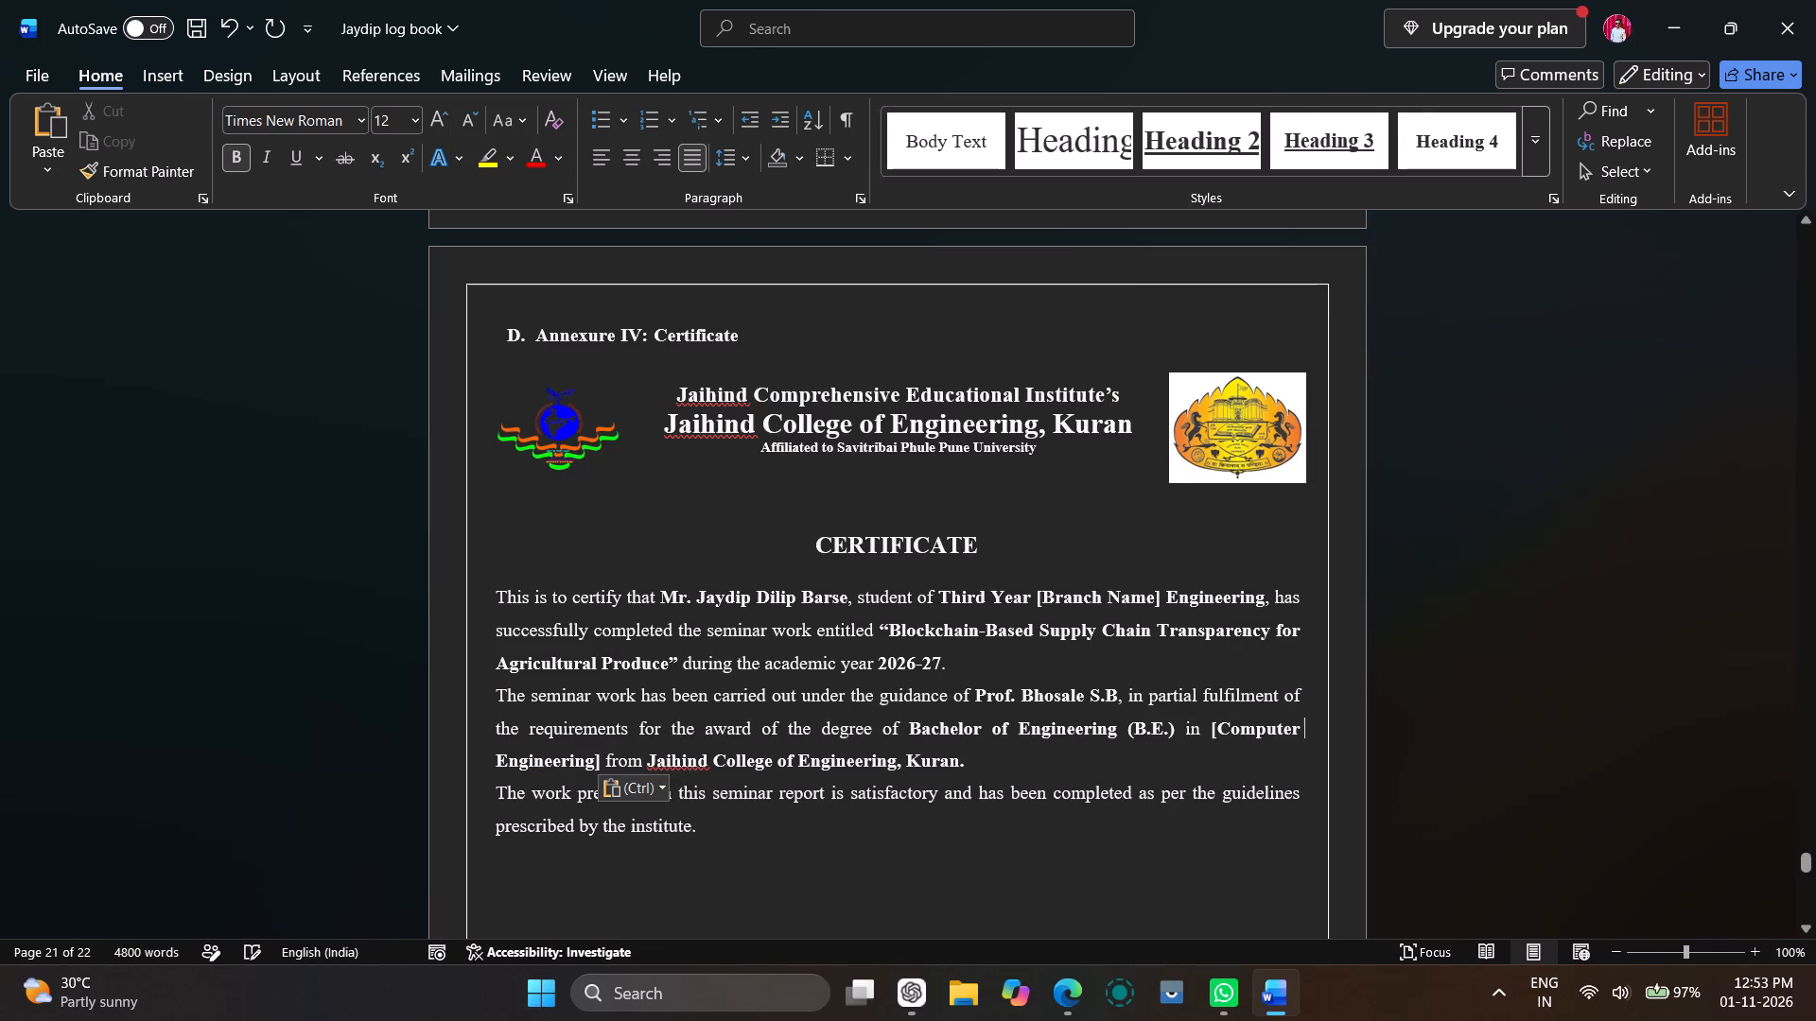
Remove the square brackets around "Computer Engineering" in the certificate's degree sentence.
click(1219, 732)
key(BackSpace)
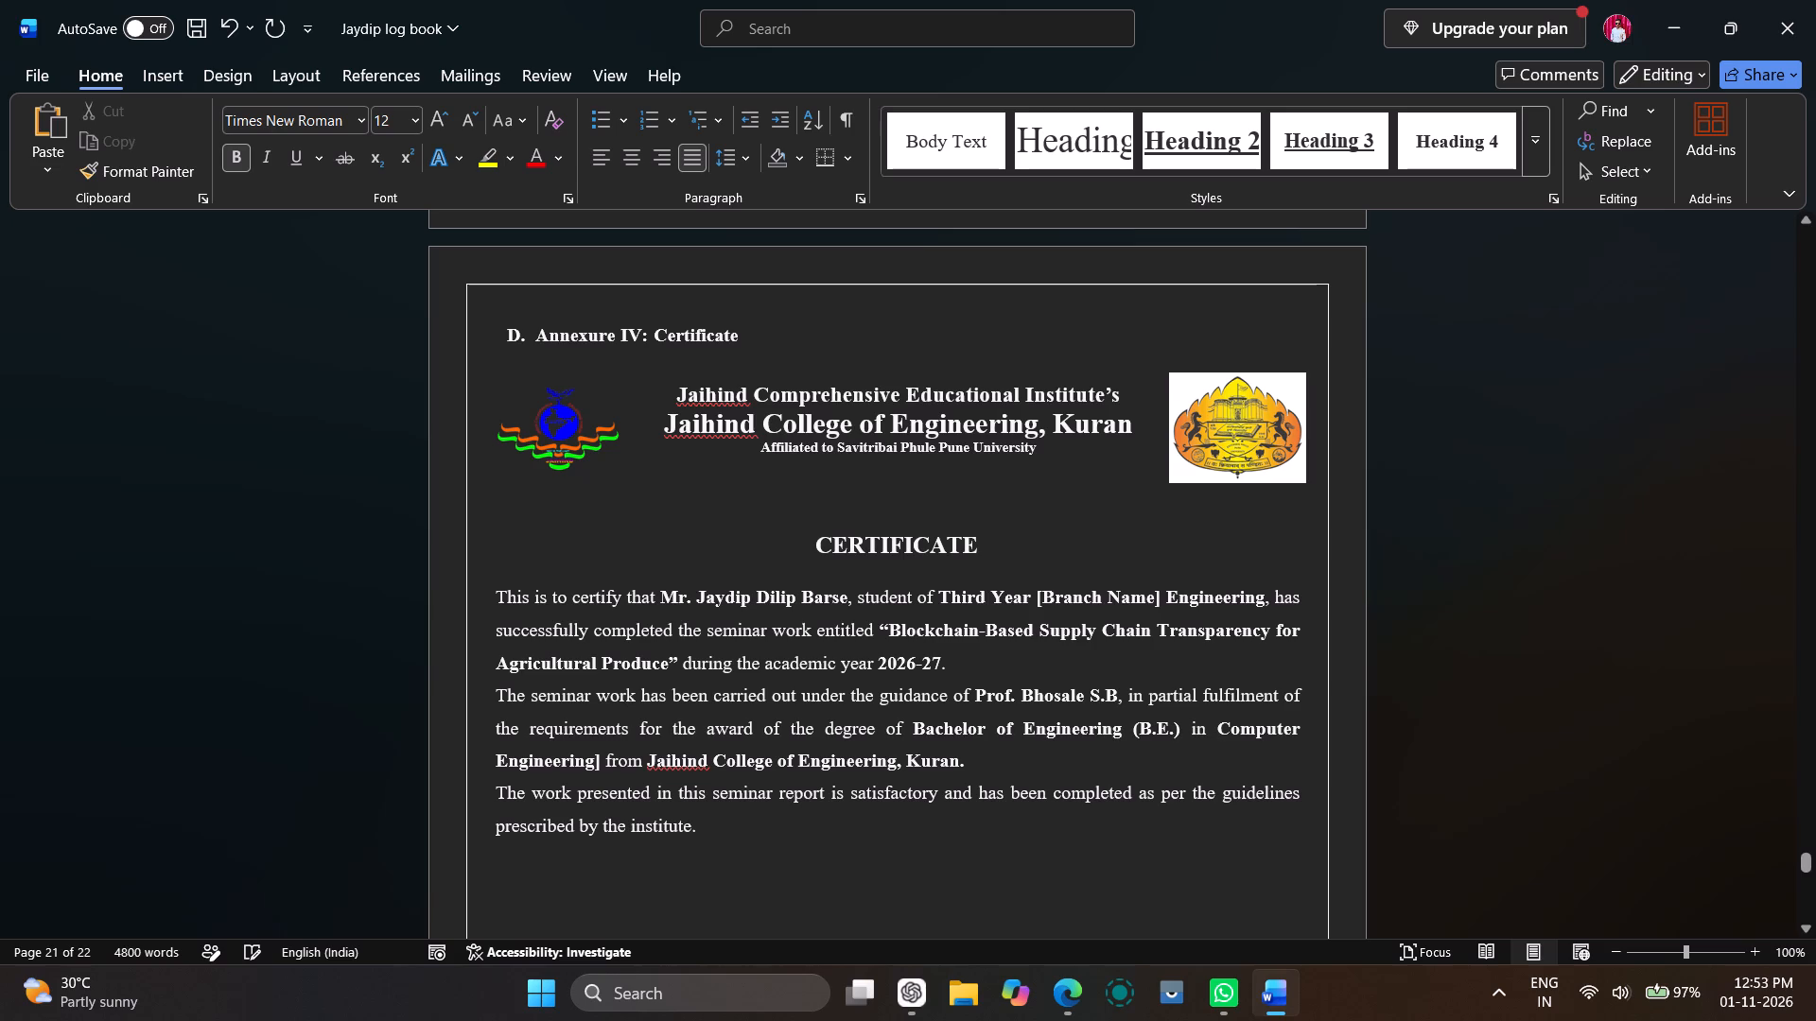
click(596, 769)
key(Delete)
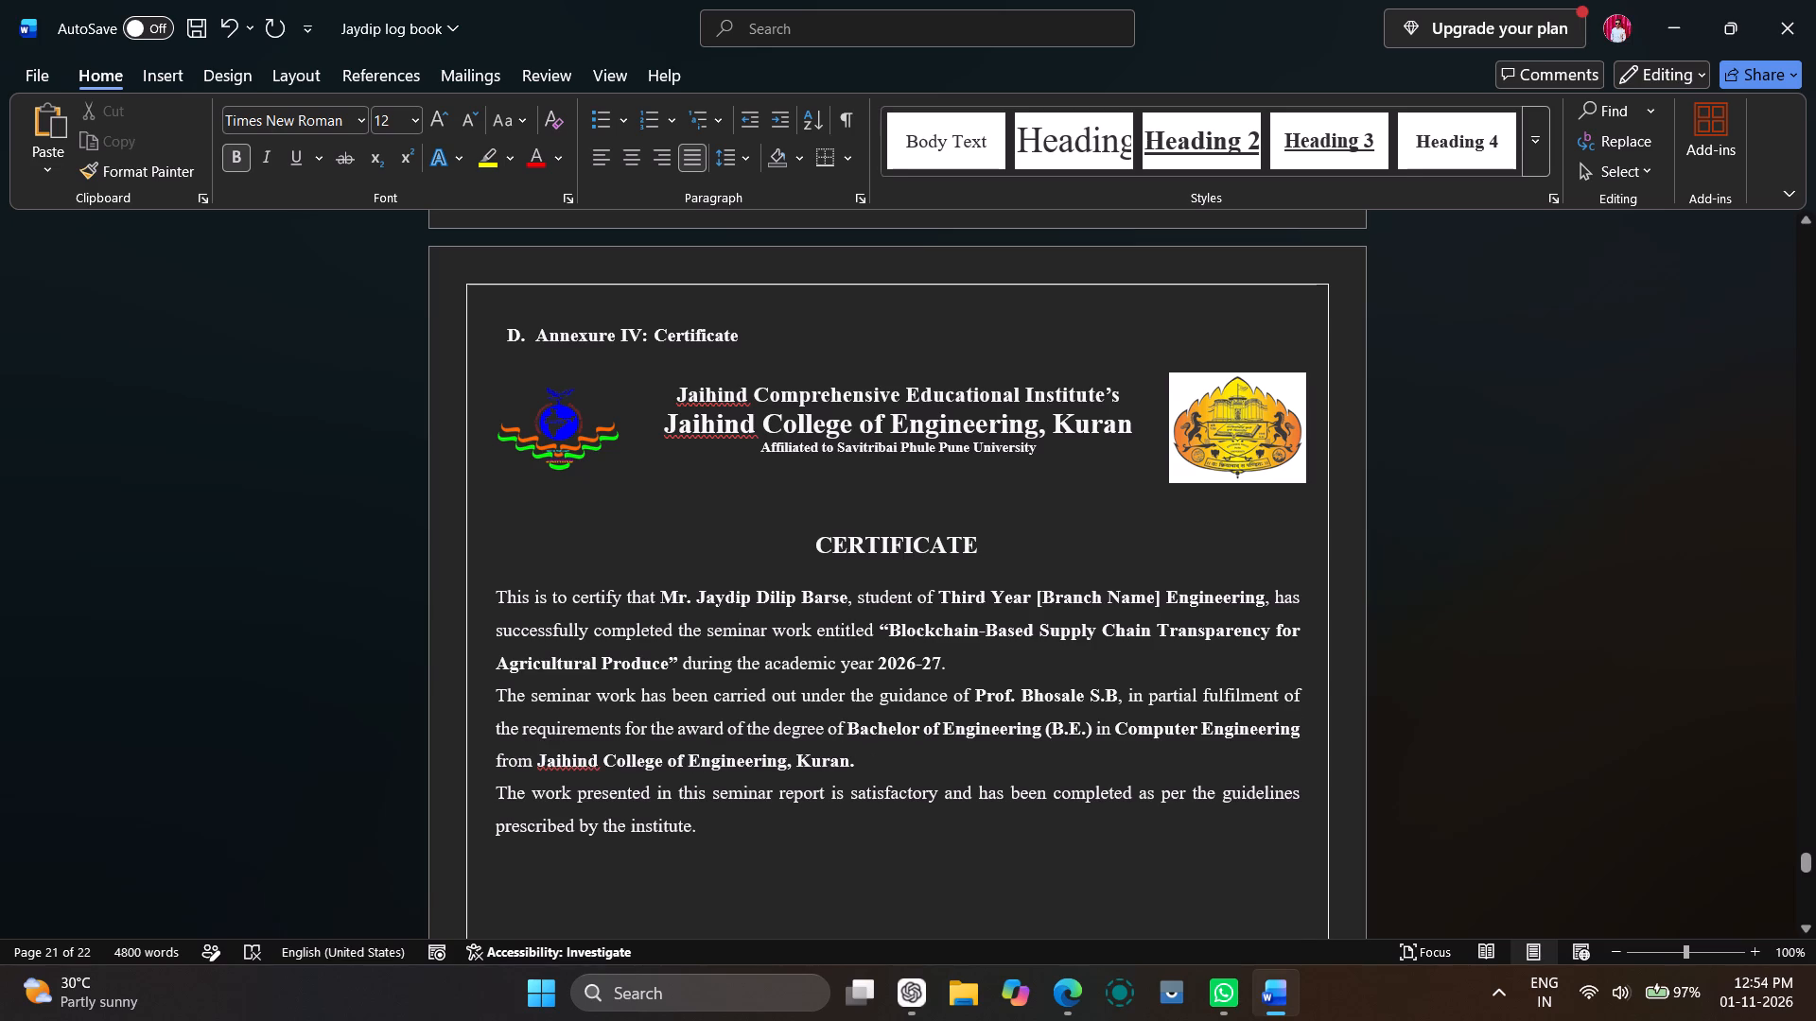
click(917, 778)
Compare the rest of the certificate page, down to the signature row, between the Word log book and the reference PDF.
key(alt+Tab)
scroll(1076, 718, down, 2)
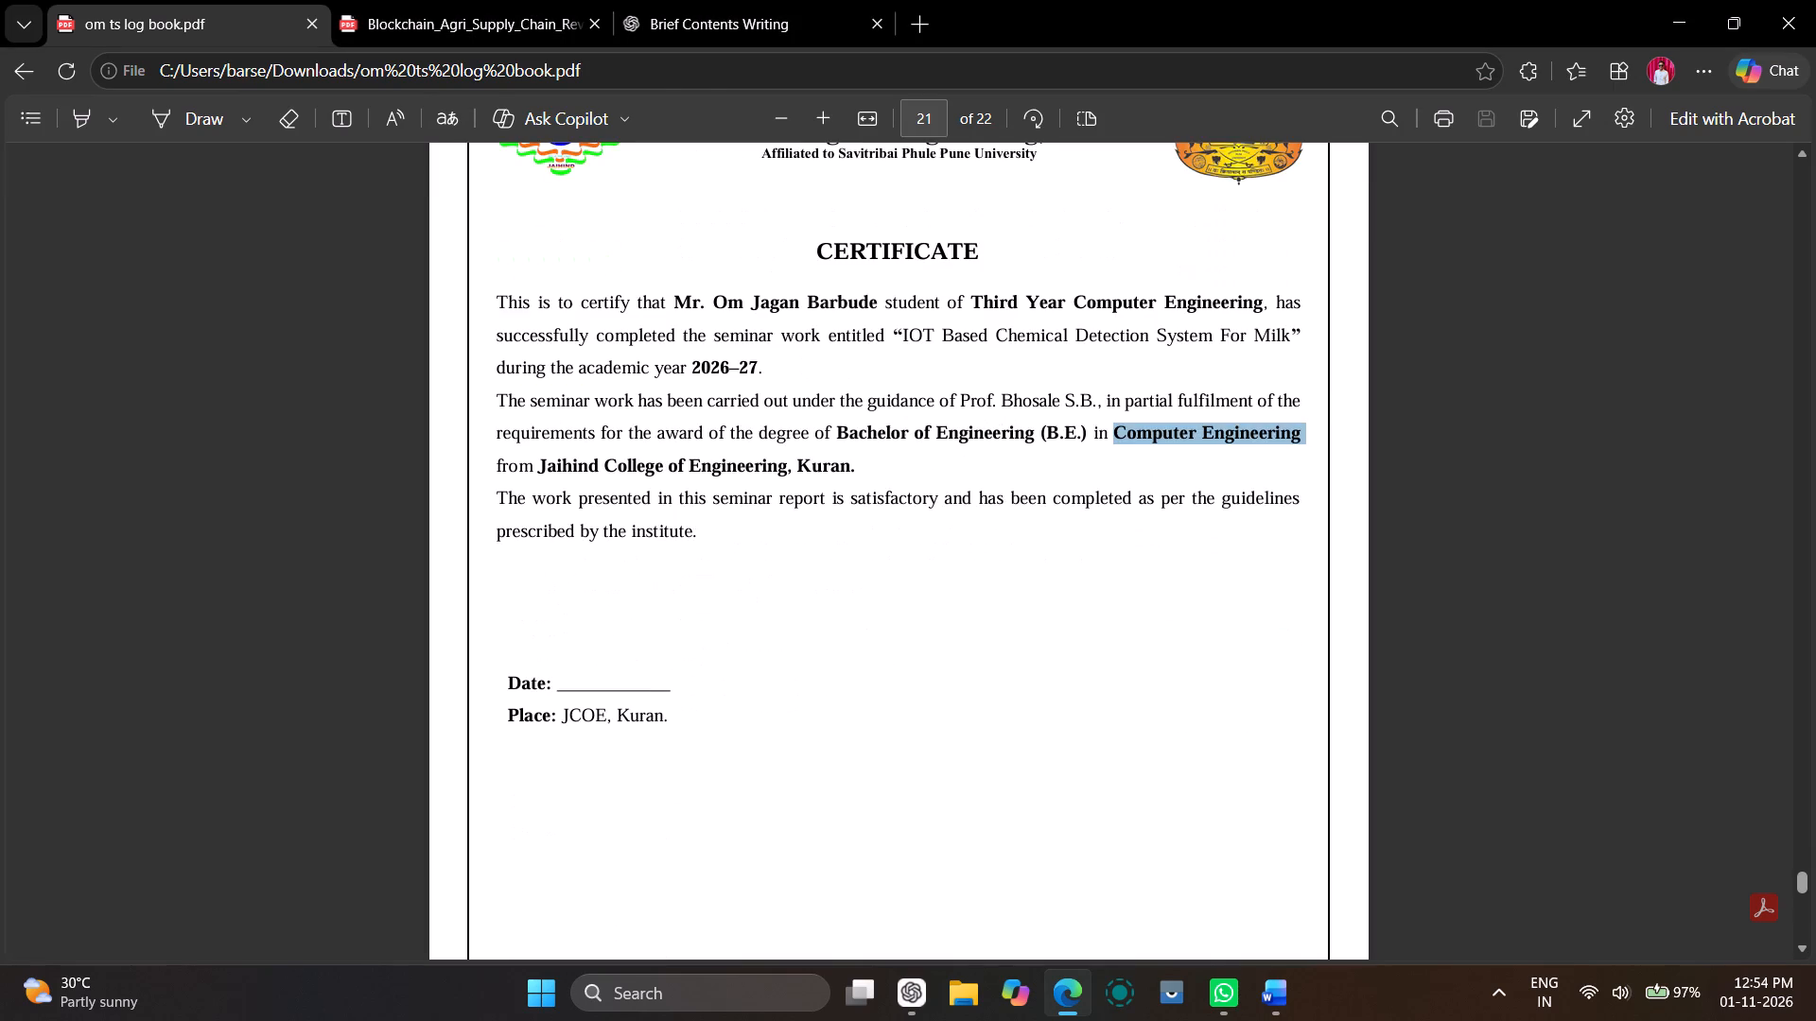
key(alt+Tab)
scroll(731, 775, down, 4)
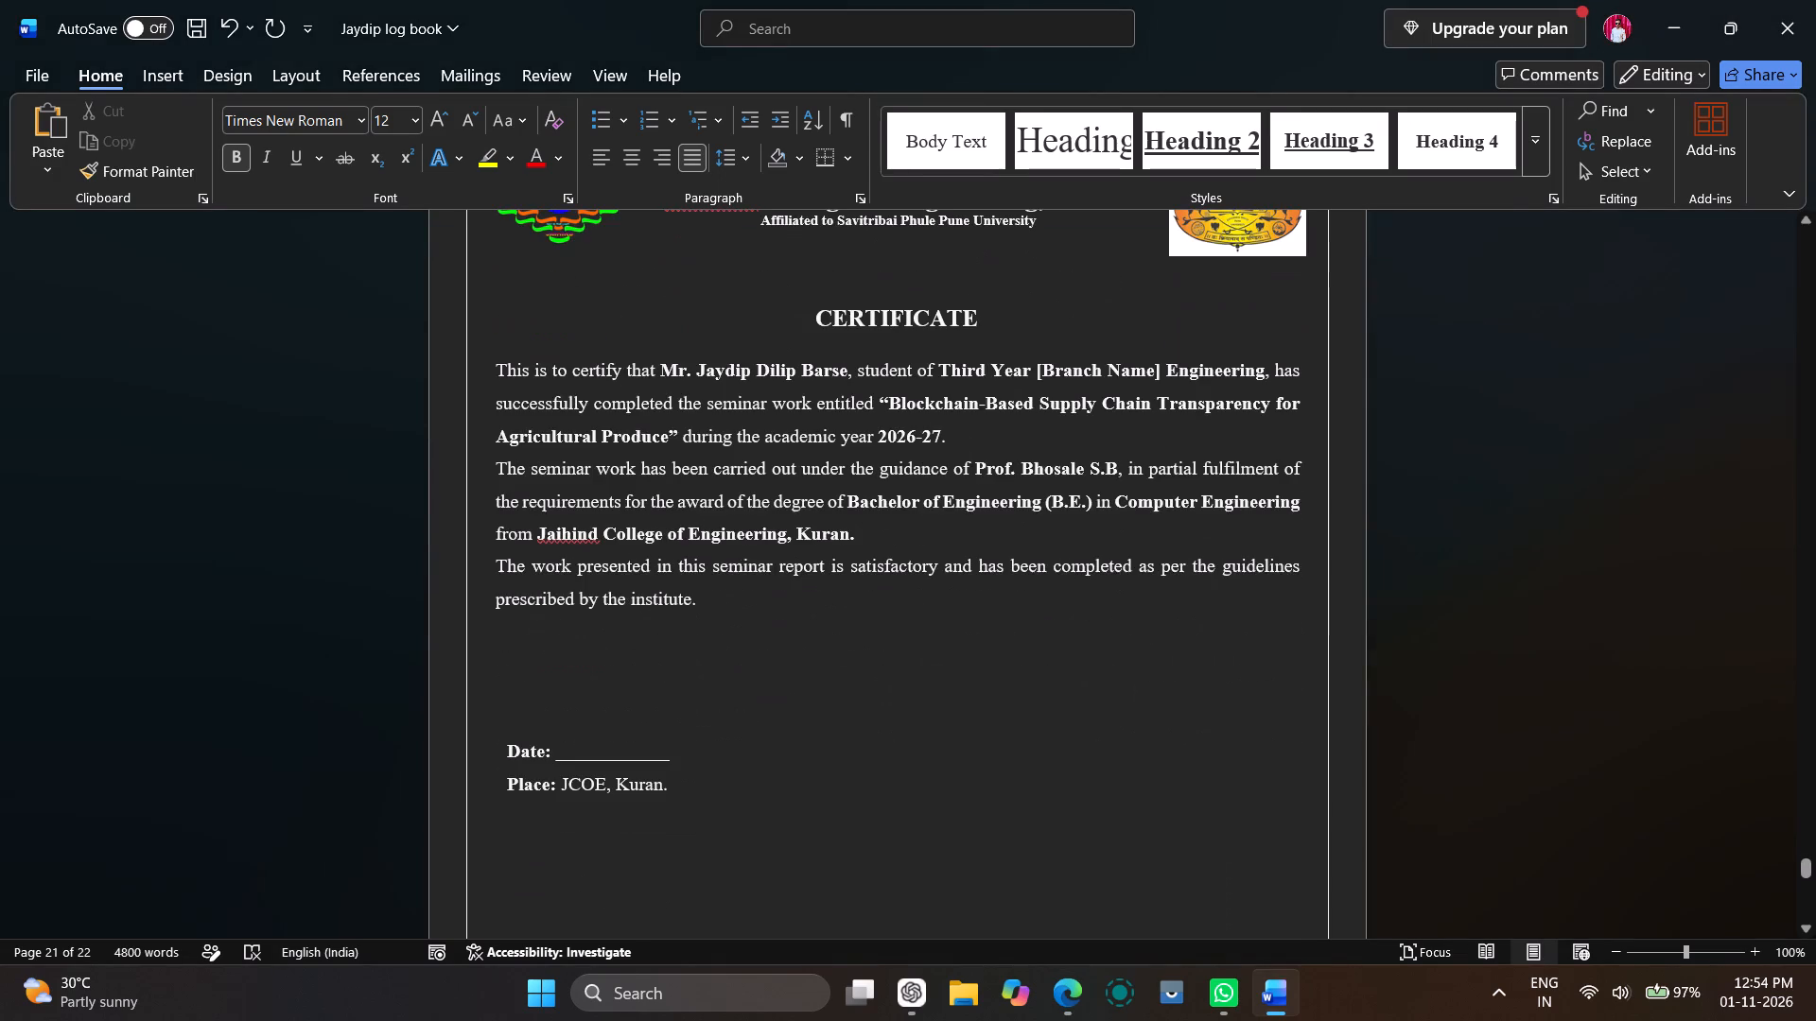
key(alt+Tab)
scroll(730, 775, down, 3)
key(alt+Tab)
scroll(730, 775, down, 6)
key(alt+Tab)
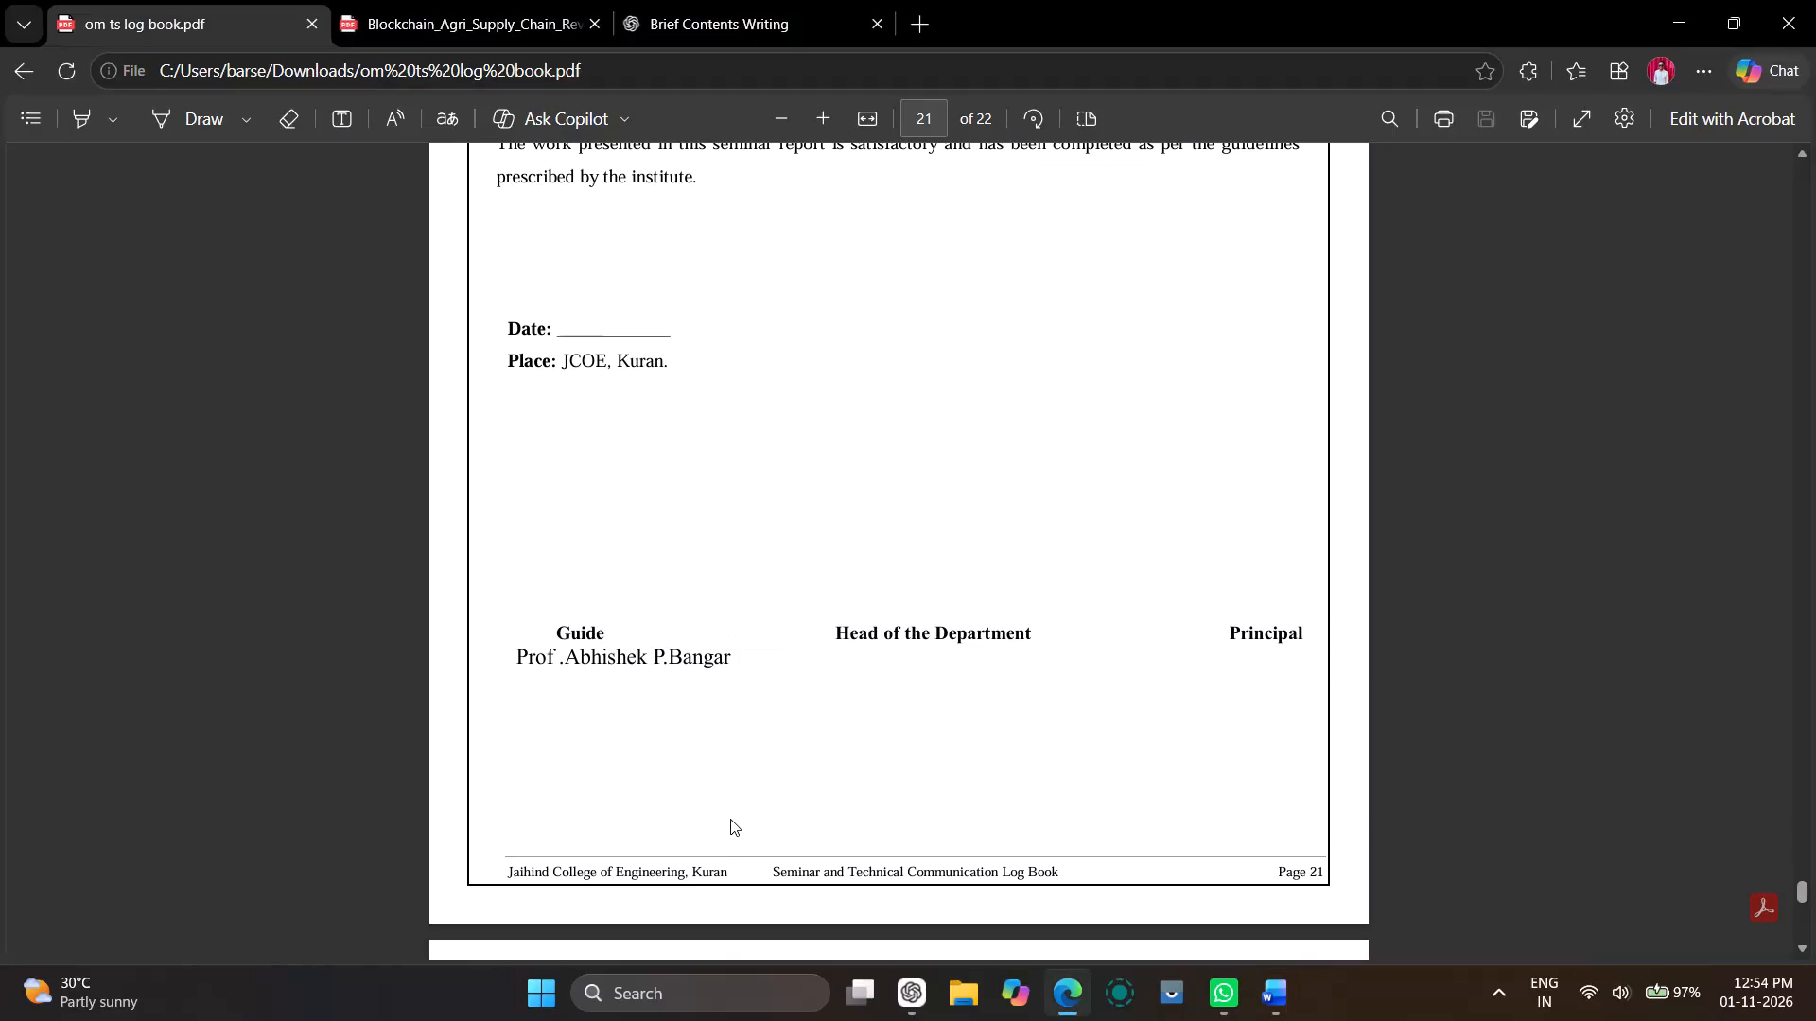
key(alt+Tab)
key(alt+Tab)
Copy the guide's name below the "Guide" label in the signature row of the PDF certificate.
drag(730, 667, 723, 667)
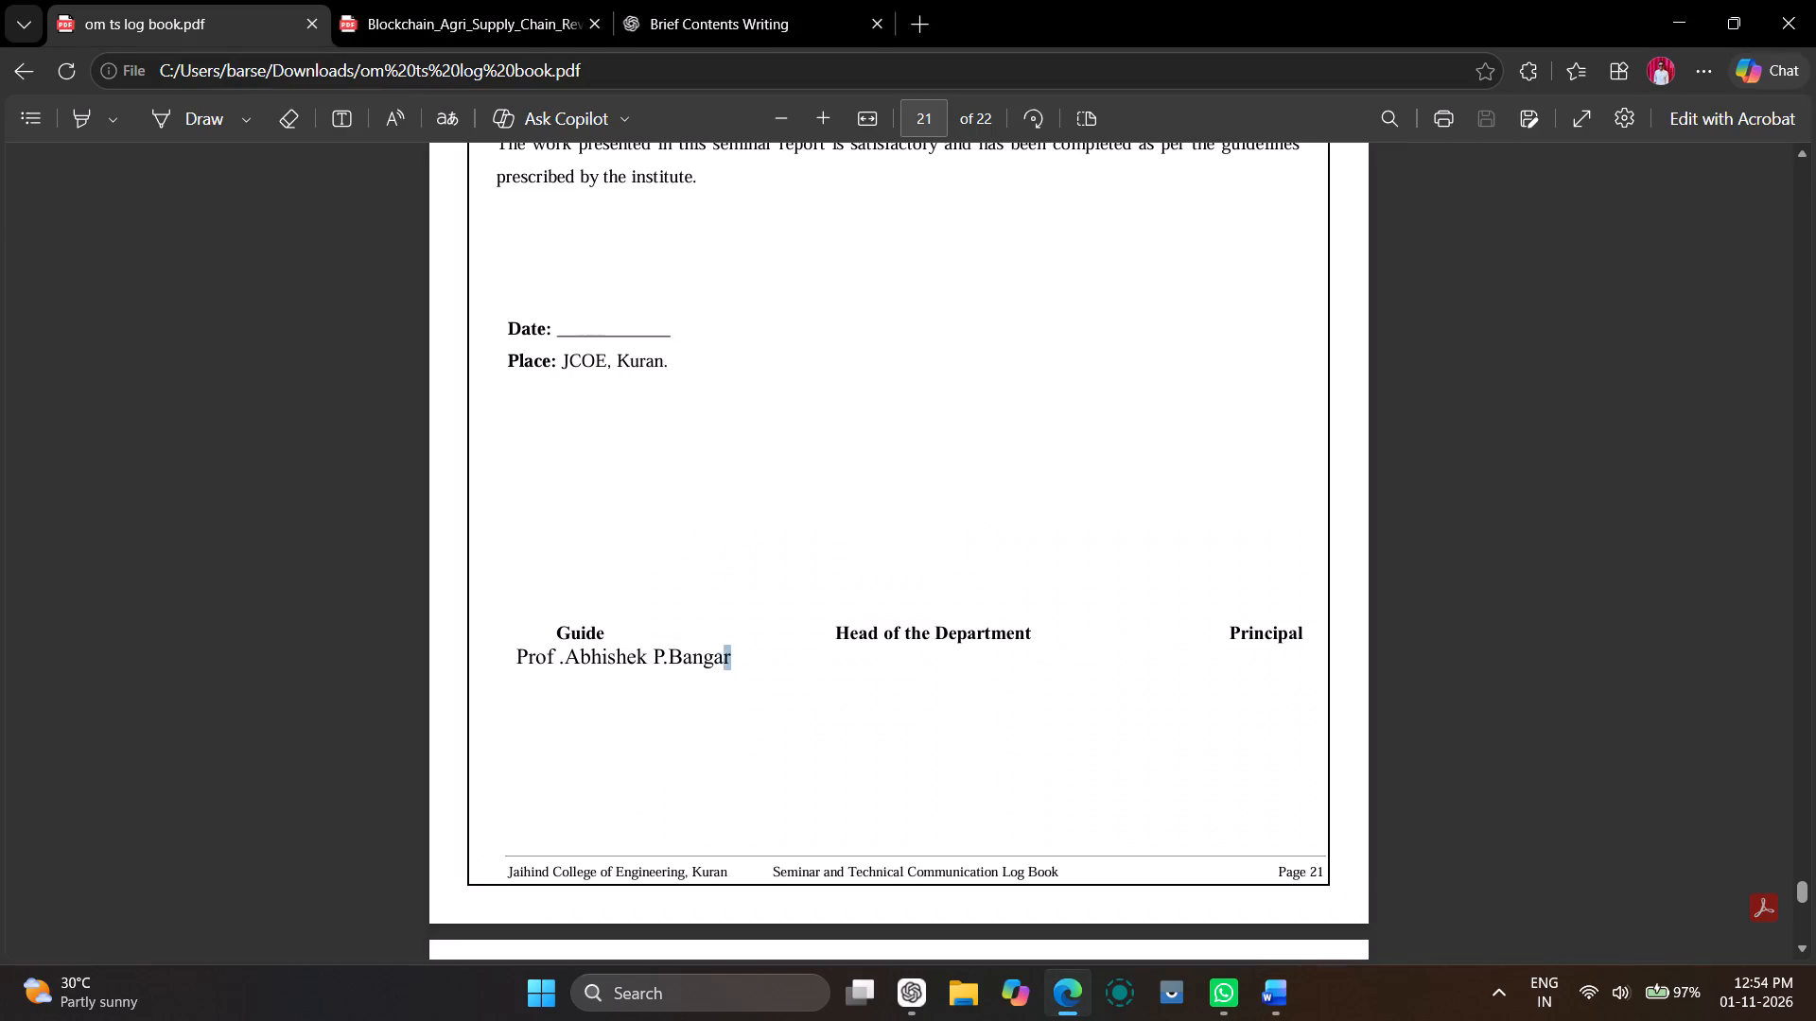
drag(723, 667, 502, 666)
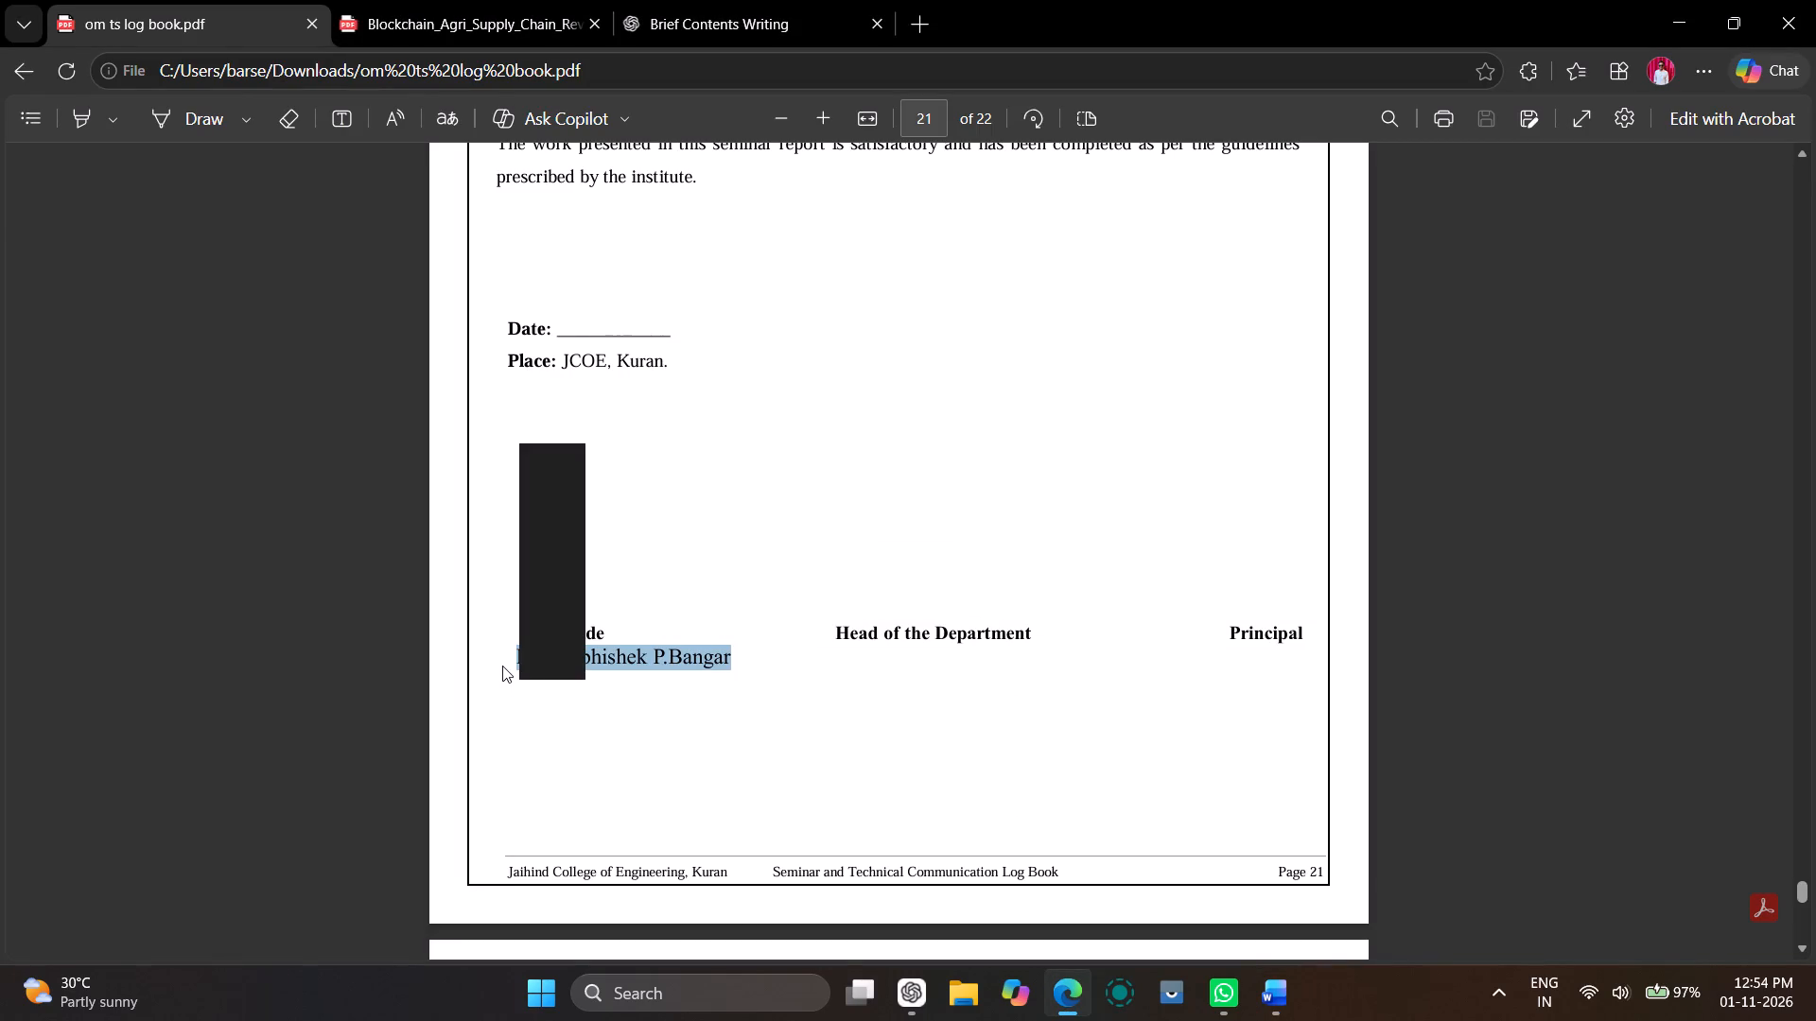
key(ctrl+c)
key(ctrl+c)
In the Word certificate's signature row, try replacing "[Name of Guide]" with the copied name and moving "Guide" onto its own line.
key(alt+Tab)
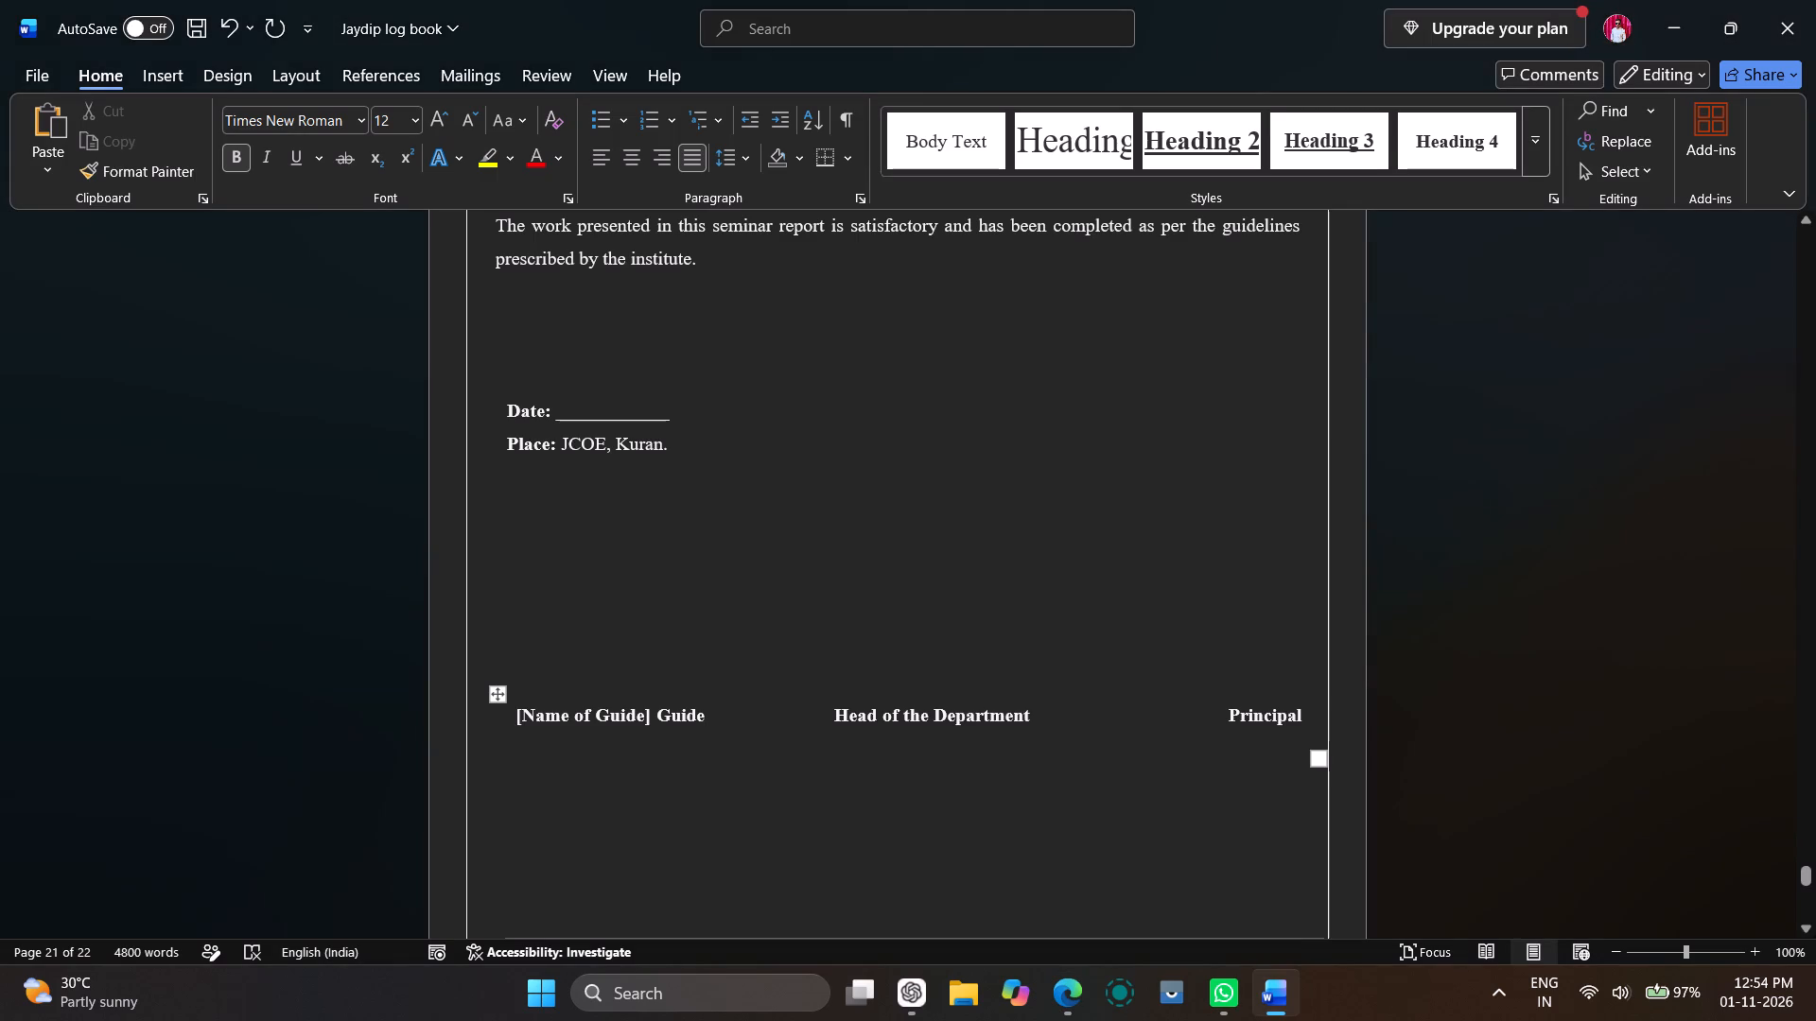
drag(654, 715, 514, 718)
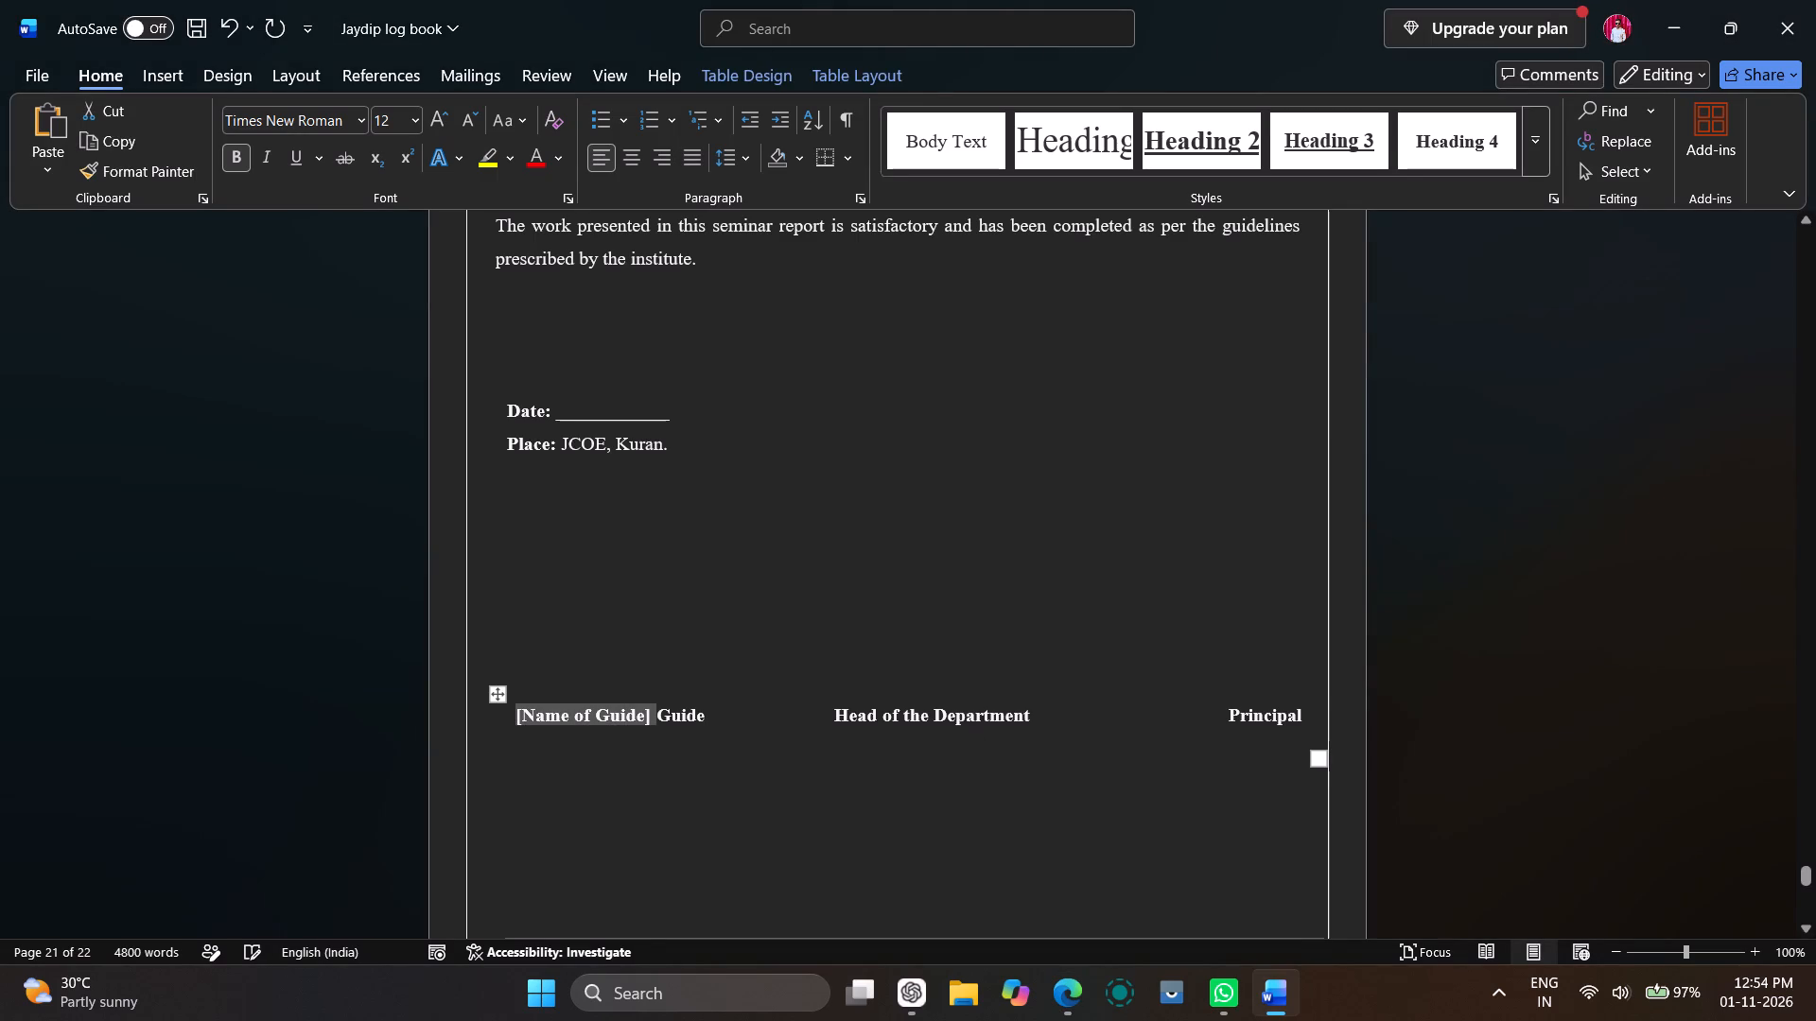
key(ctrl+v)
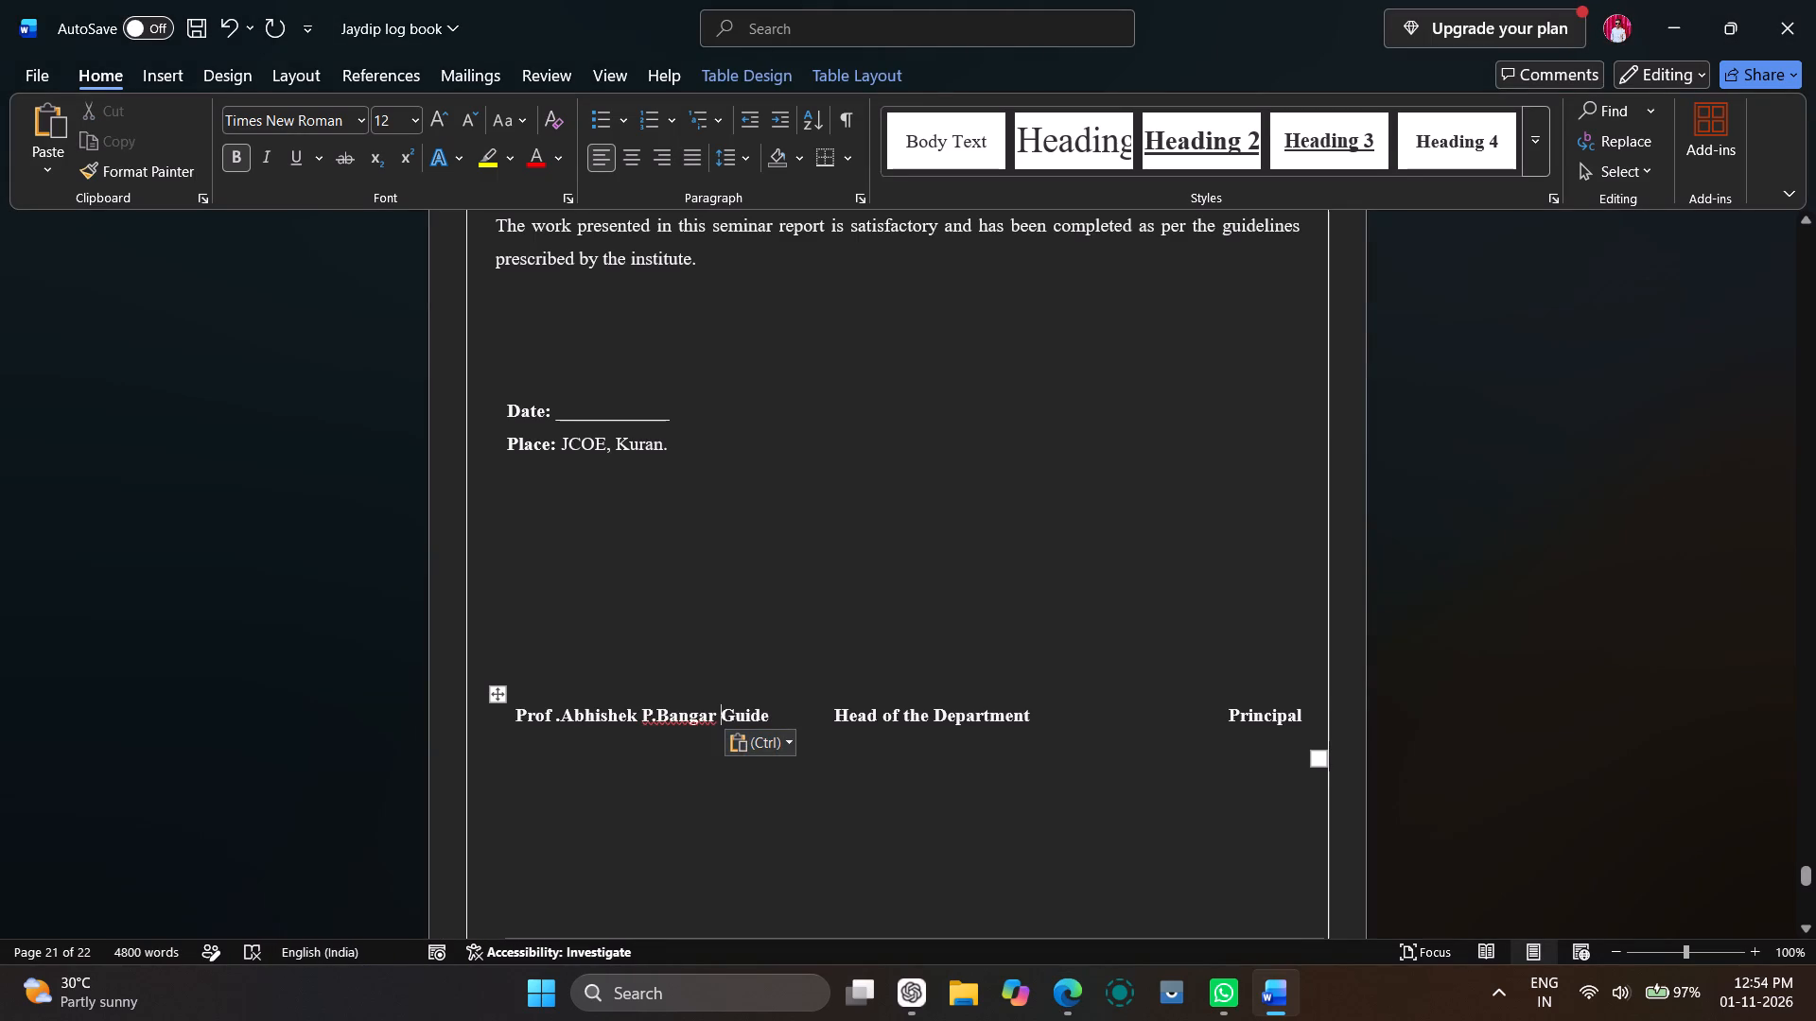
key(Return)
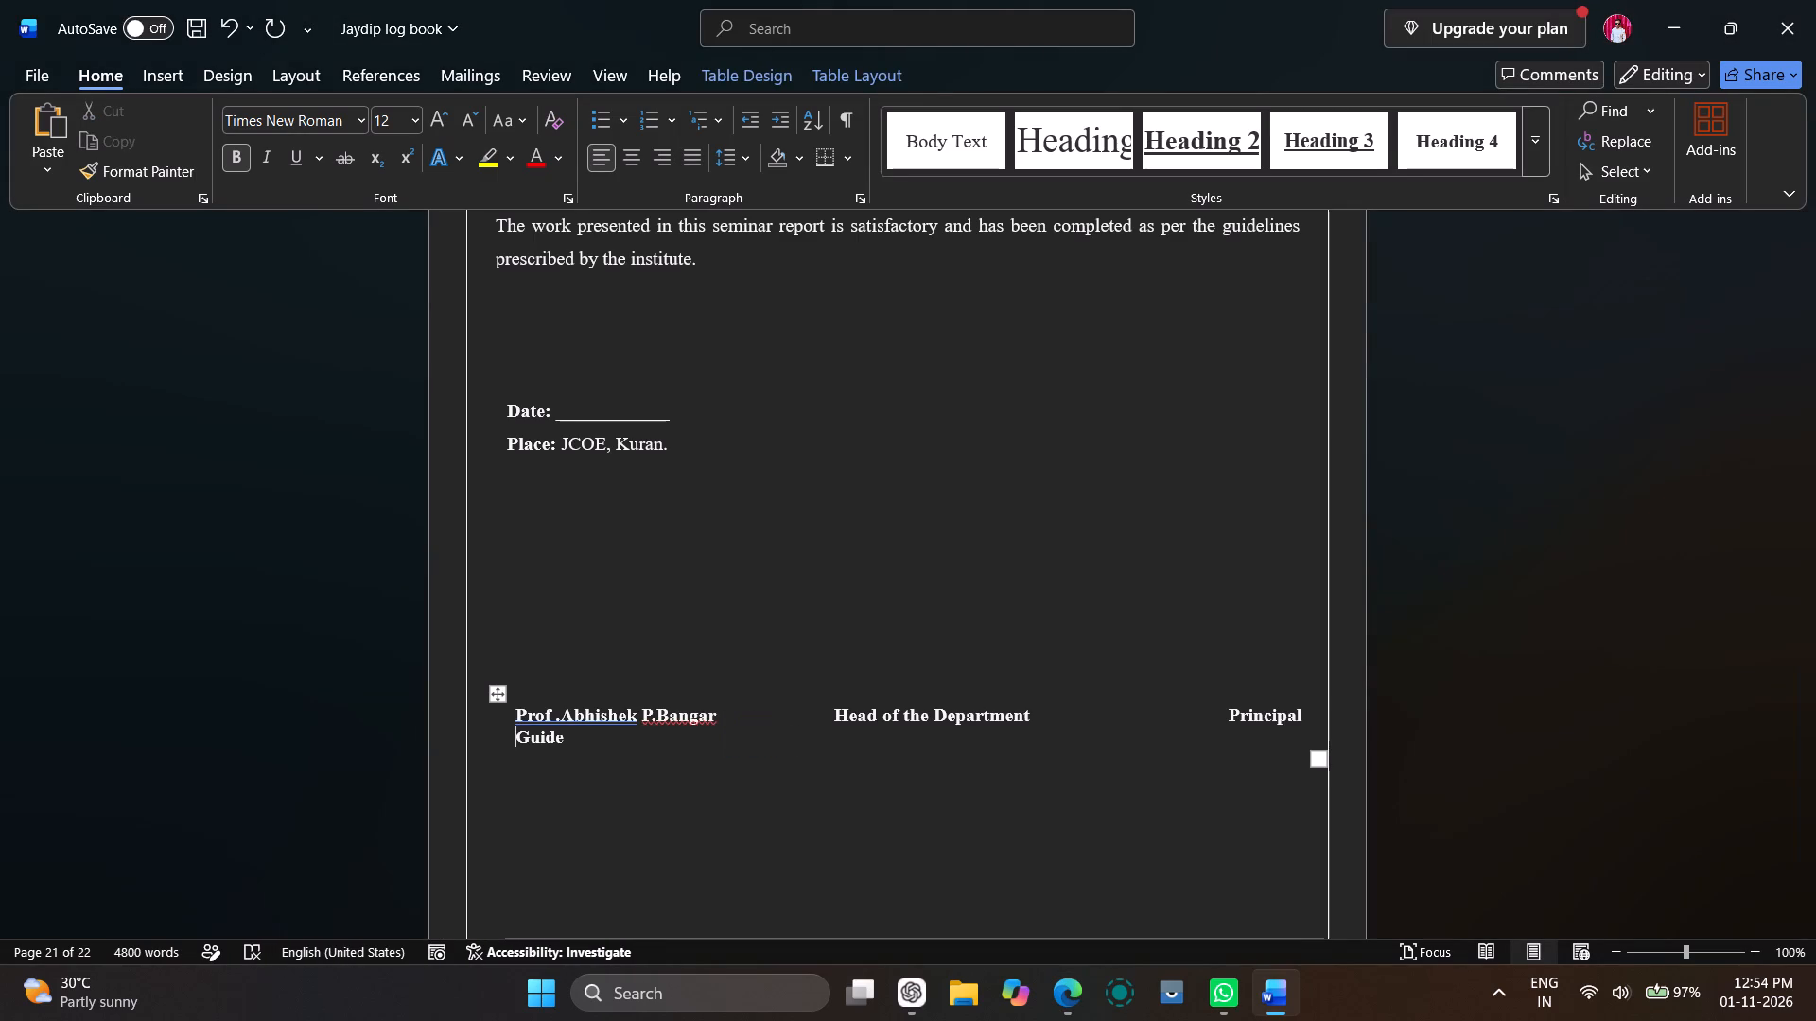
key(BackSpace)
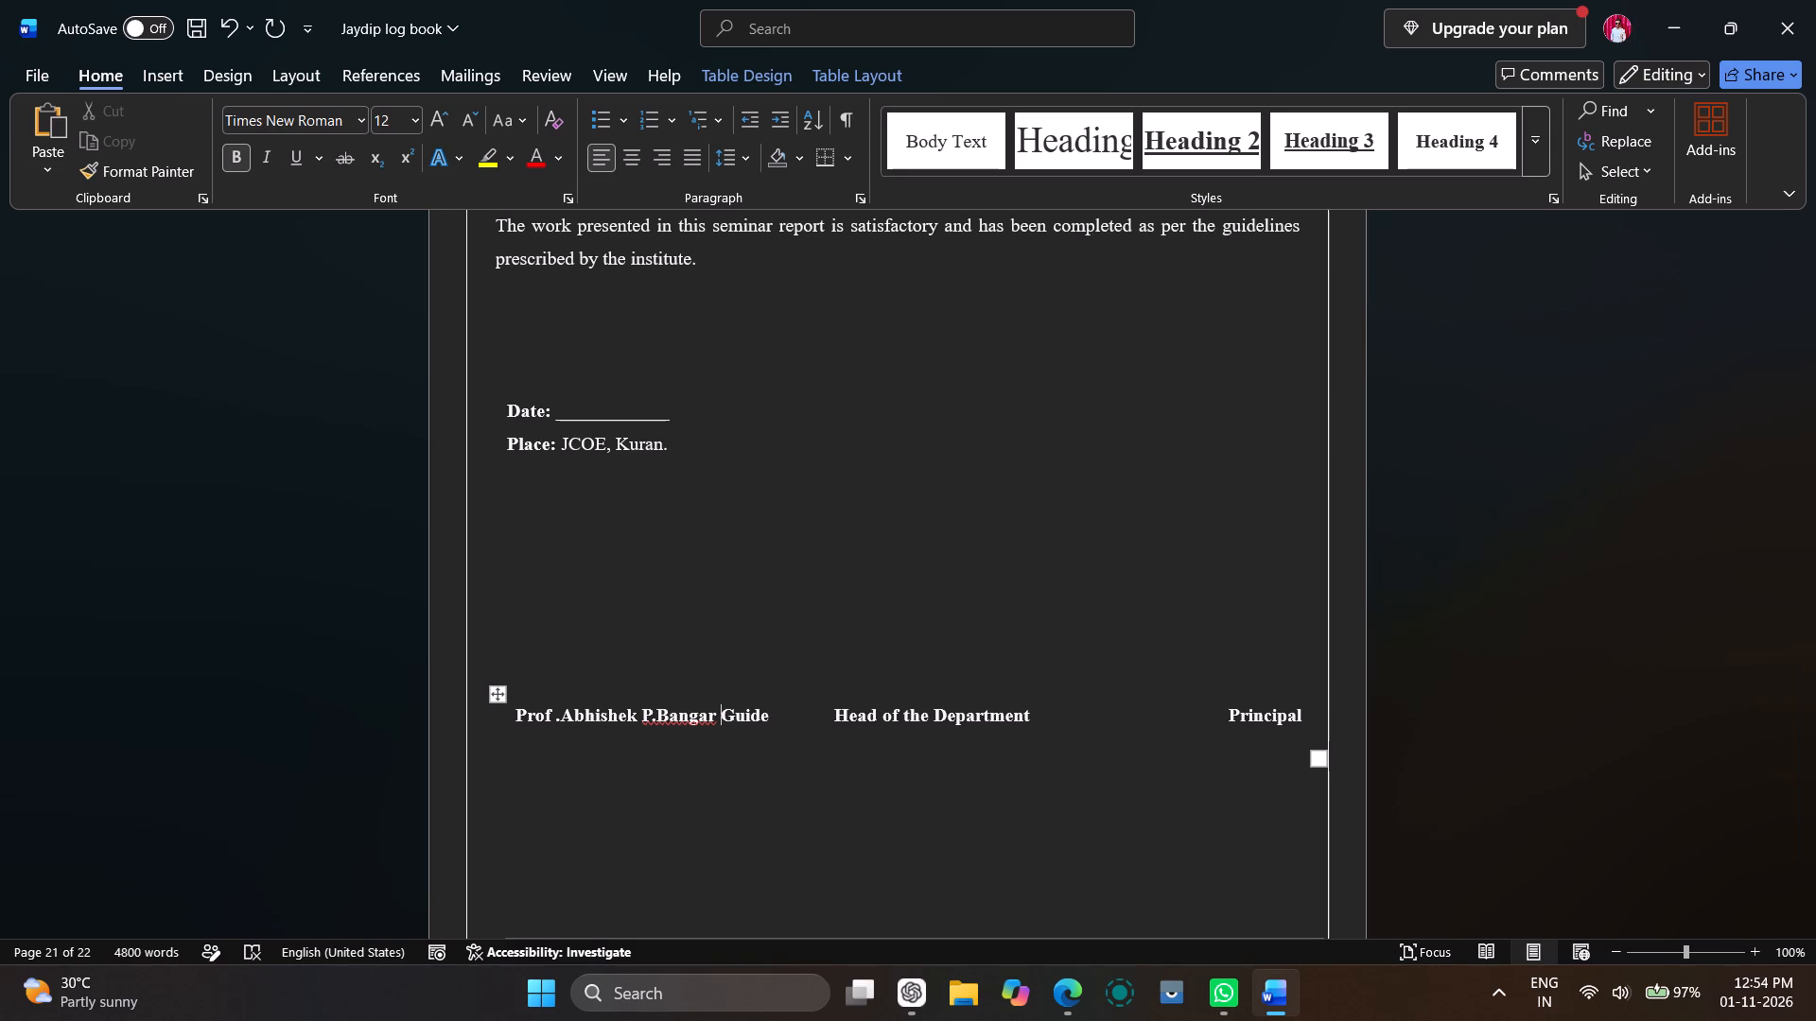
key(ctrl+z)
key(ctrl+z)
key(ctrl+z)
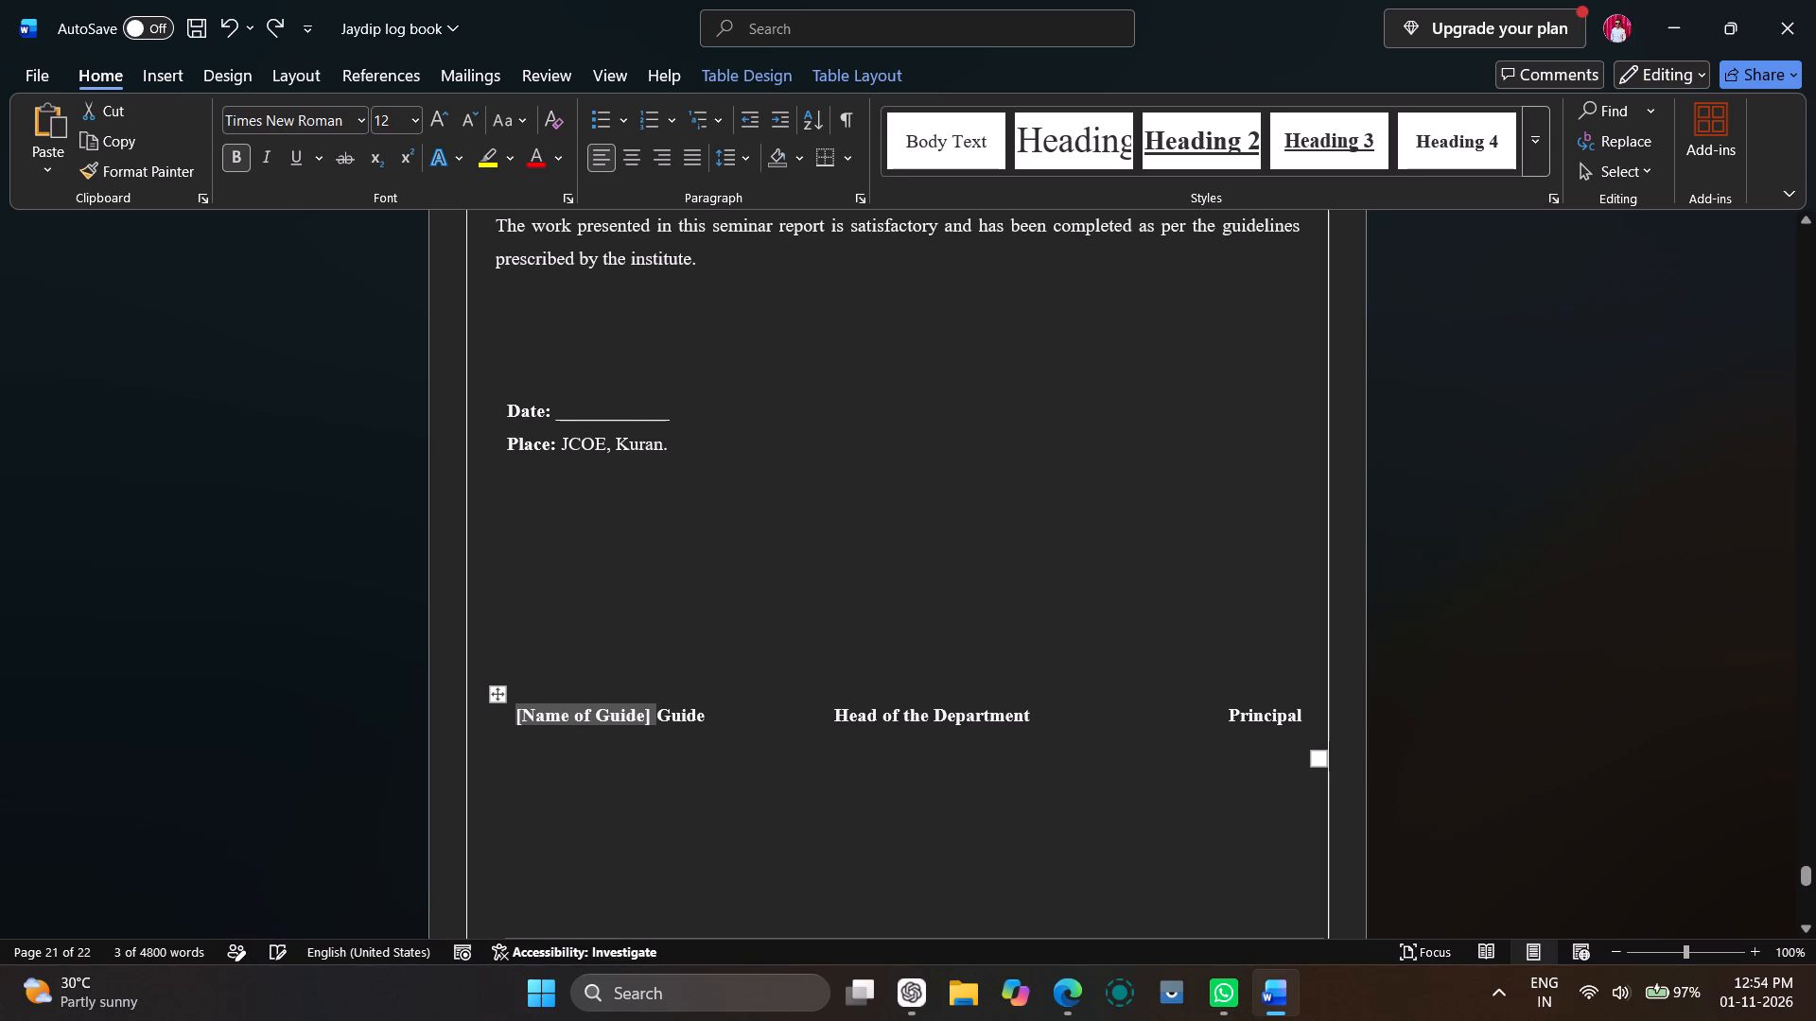
Delete the "[Name of Guide]" placeholder before "Guide" in the signature row and paste the guide's name on a new line below it.
key(BackSpace)
click(619, 718)
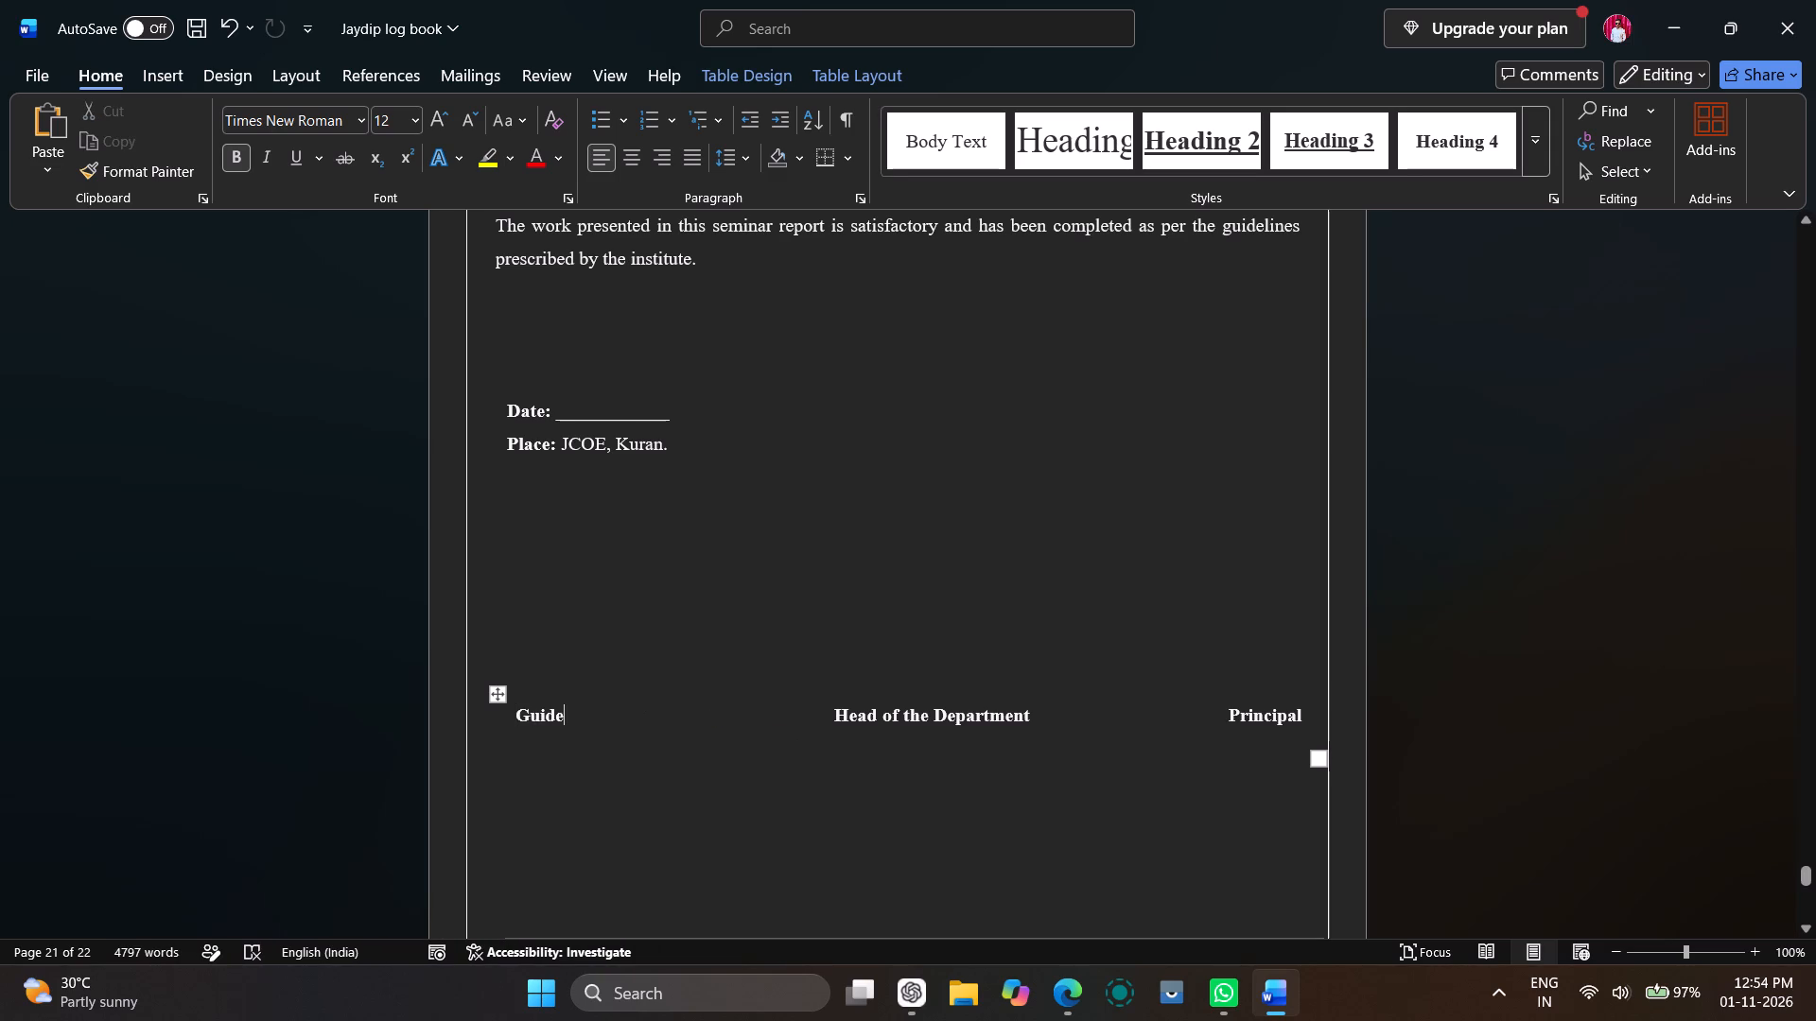
key(Return)
key(ctrl+v)
Compare the "Annexure V: Report Documentation" table in the reference PDF with the blank one in the Word log book.
key(alt+Tab)
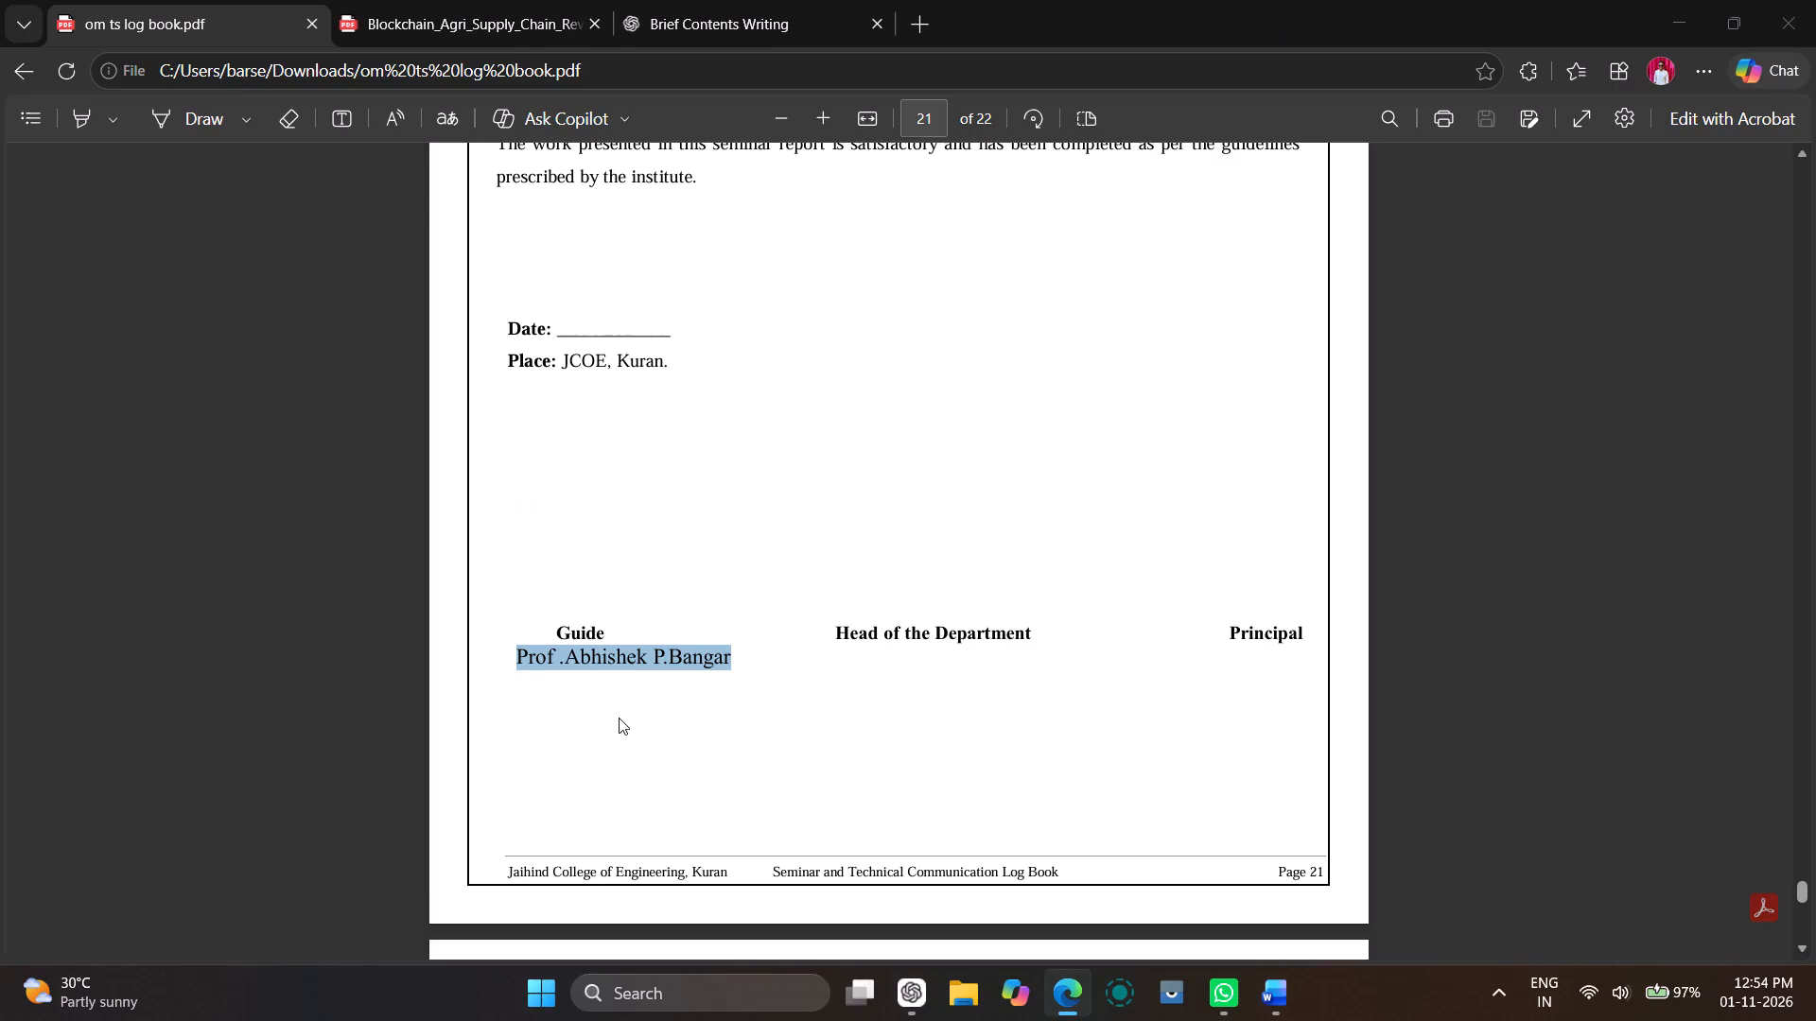
scroll(893, 659, down, 5)
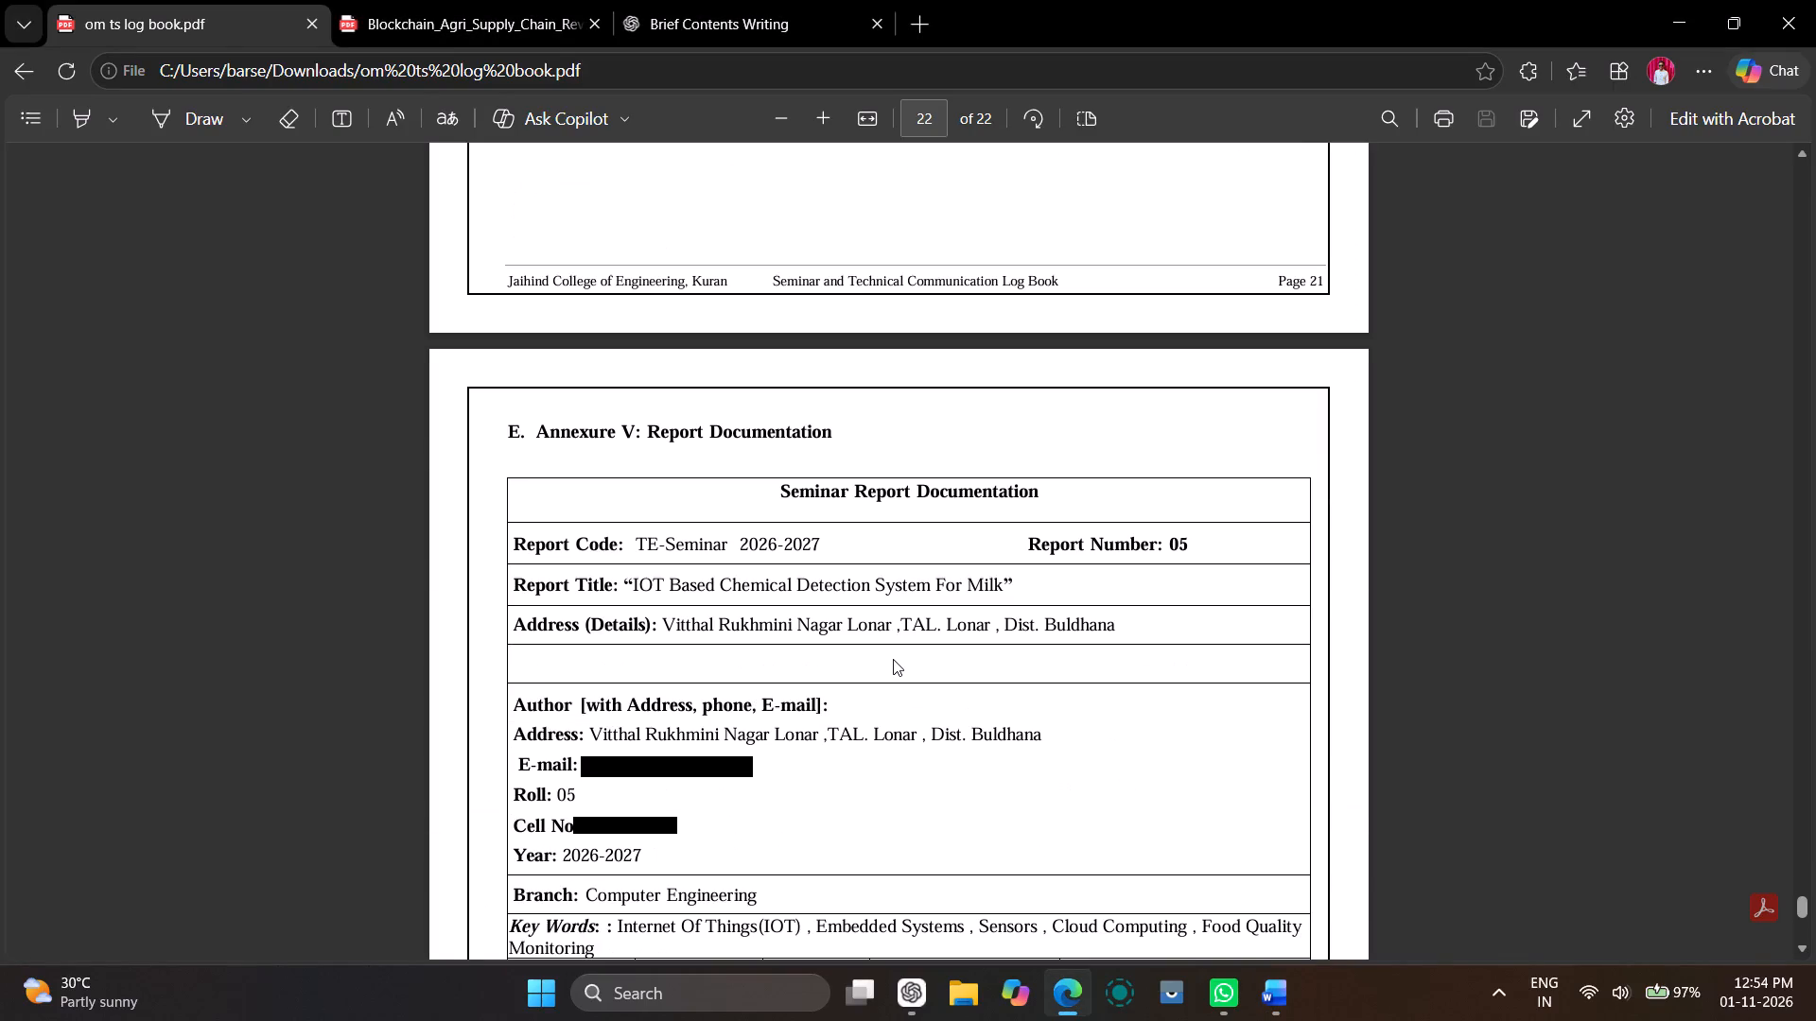
scroll(893, 659, down, 2)
key(alt+Tab)
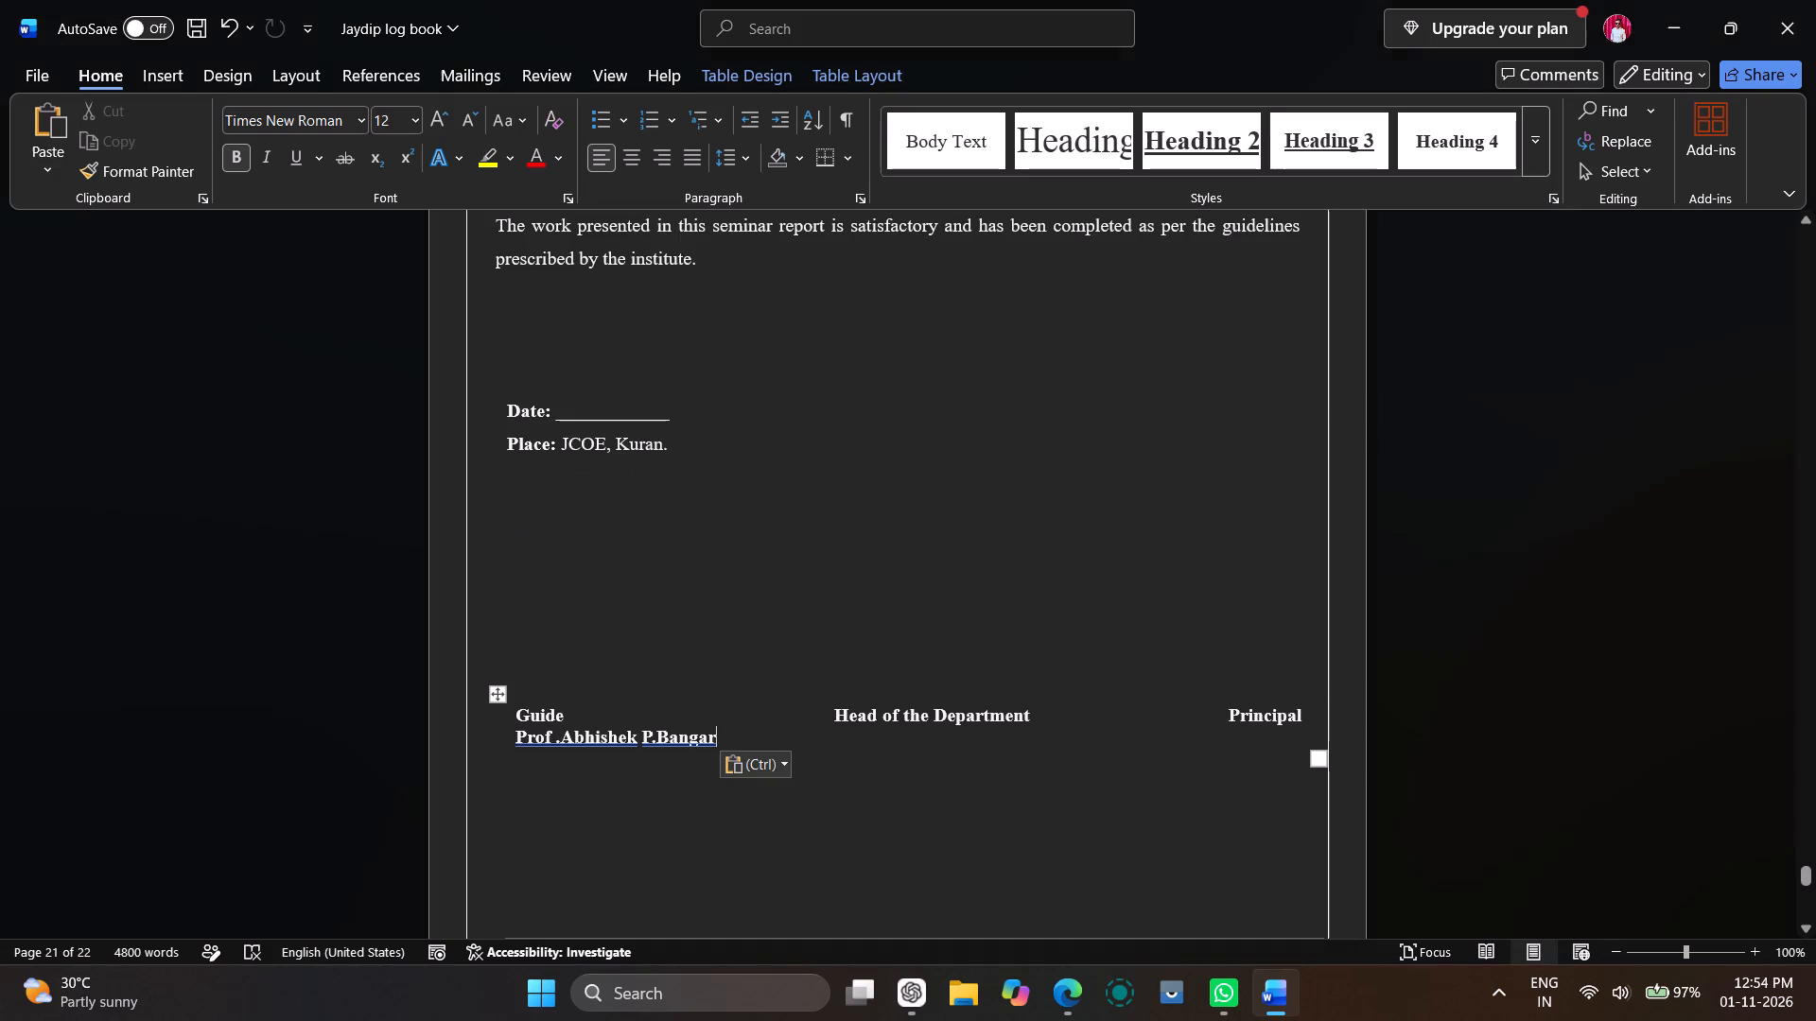
scroll(893, 659, down, 11)
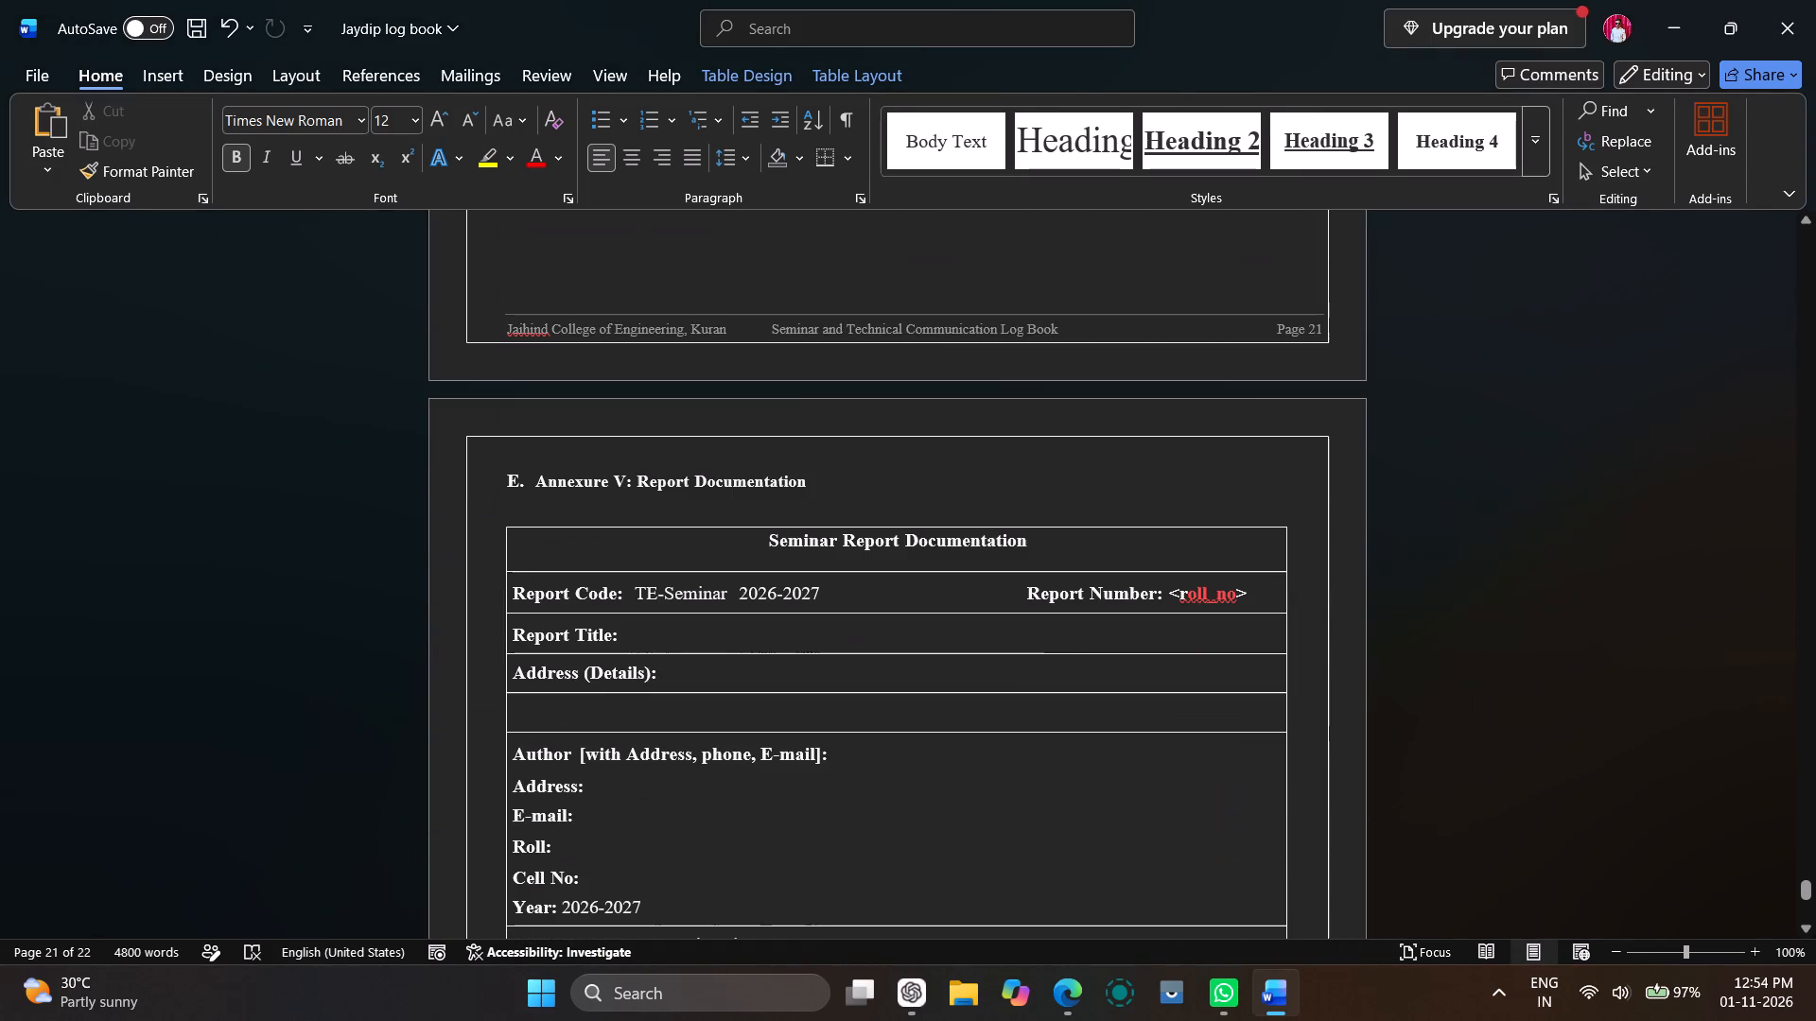
key(alt+Tab)
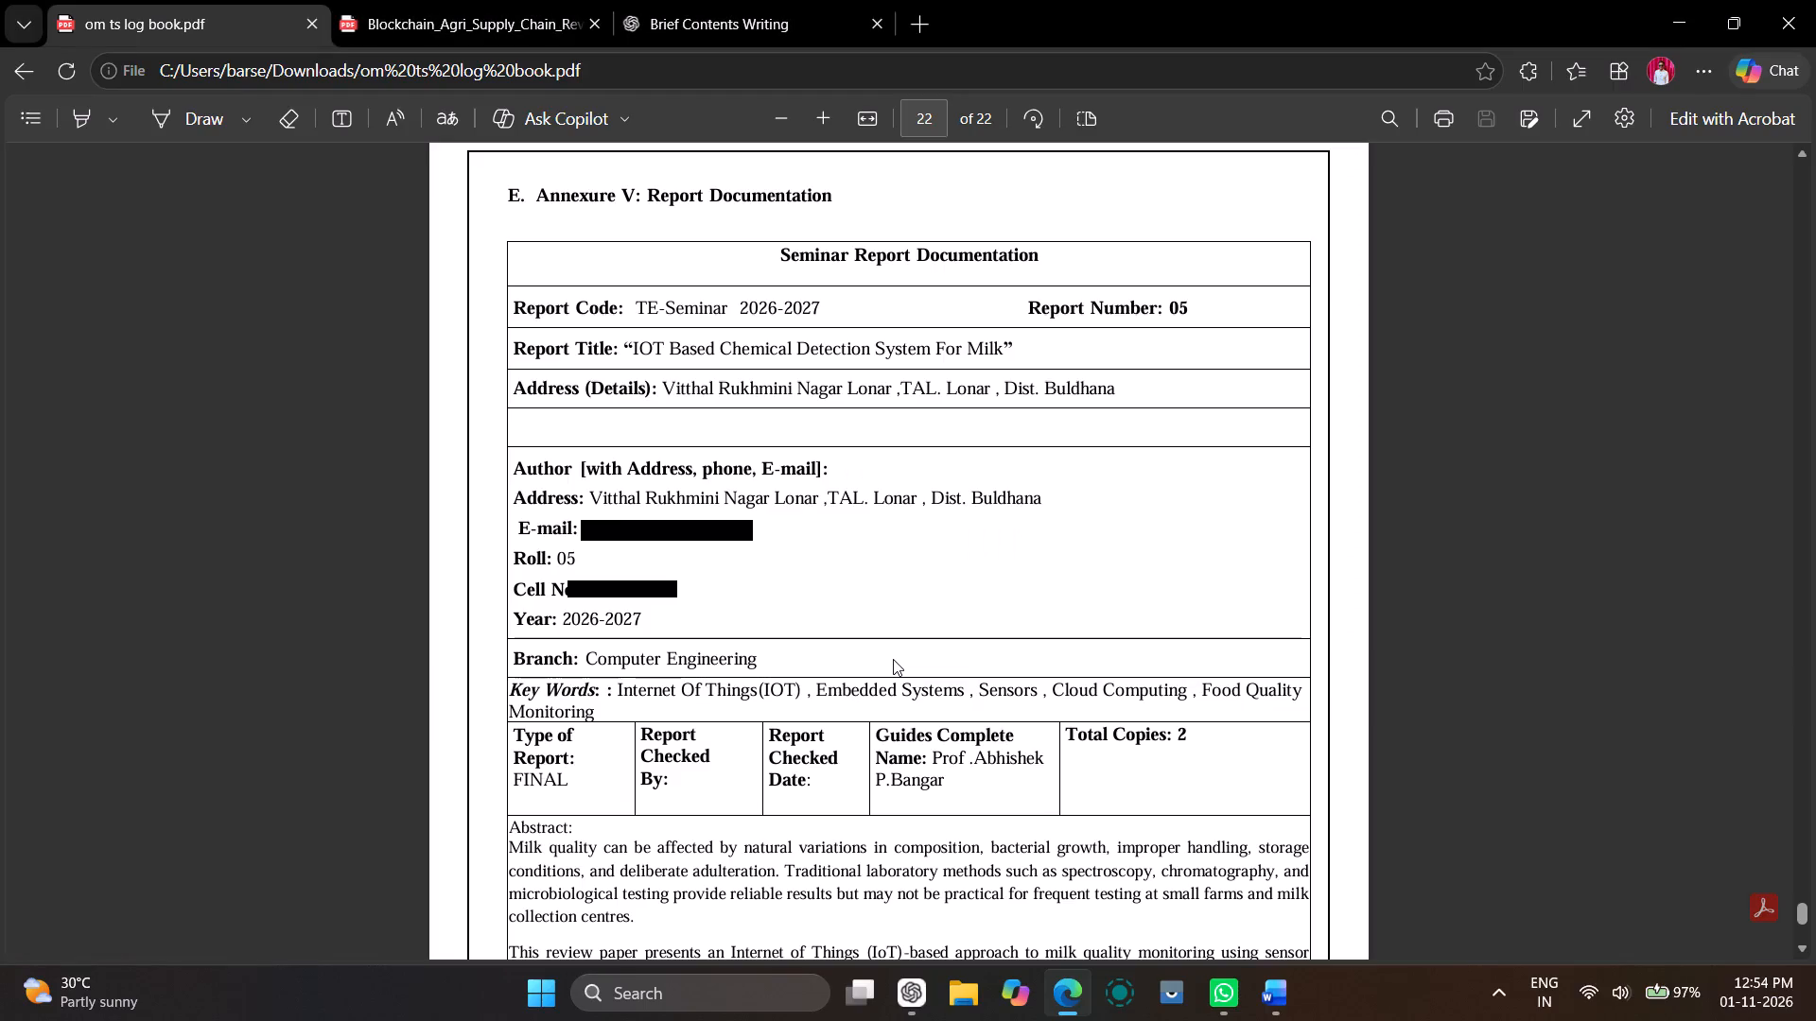
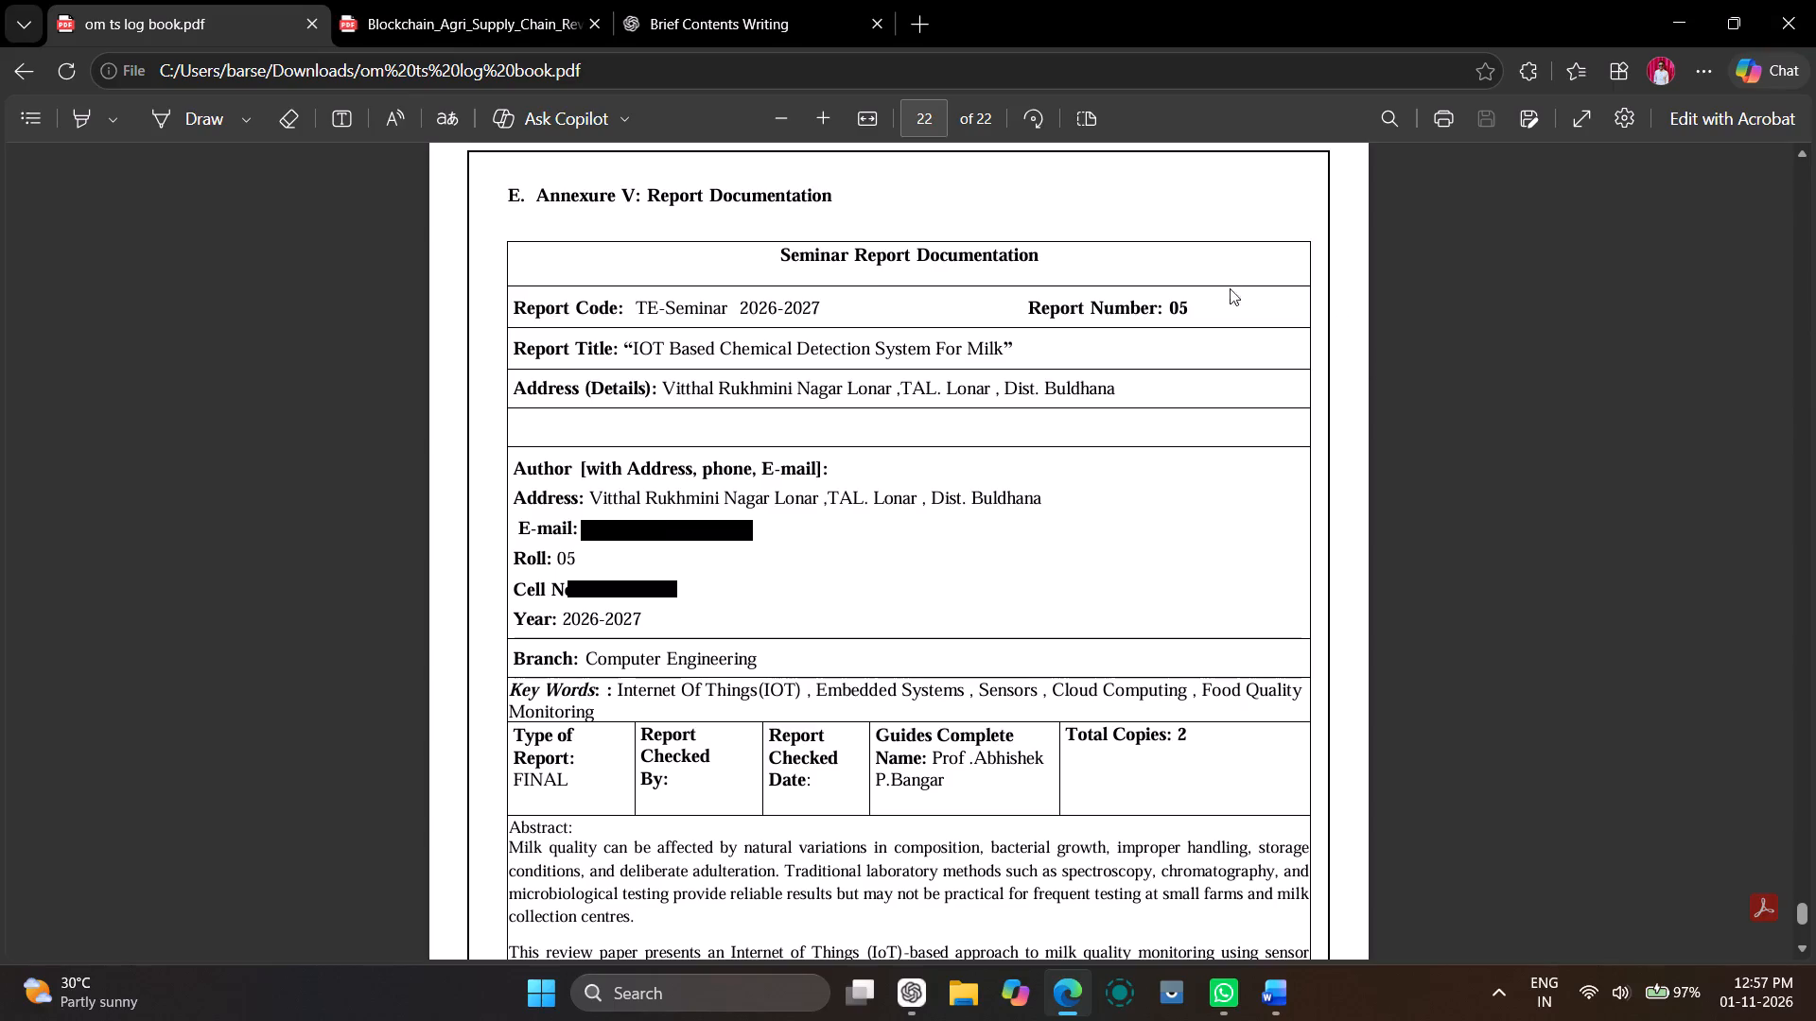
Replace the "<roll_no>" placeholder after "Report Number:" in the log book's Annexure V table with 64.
click(1205, 296)
click(1200, 314)
key(alt+Tab)
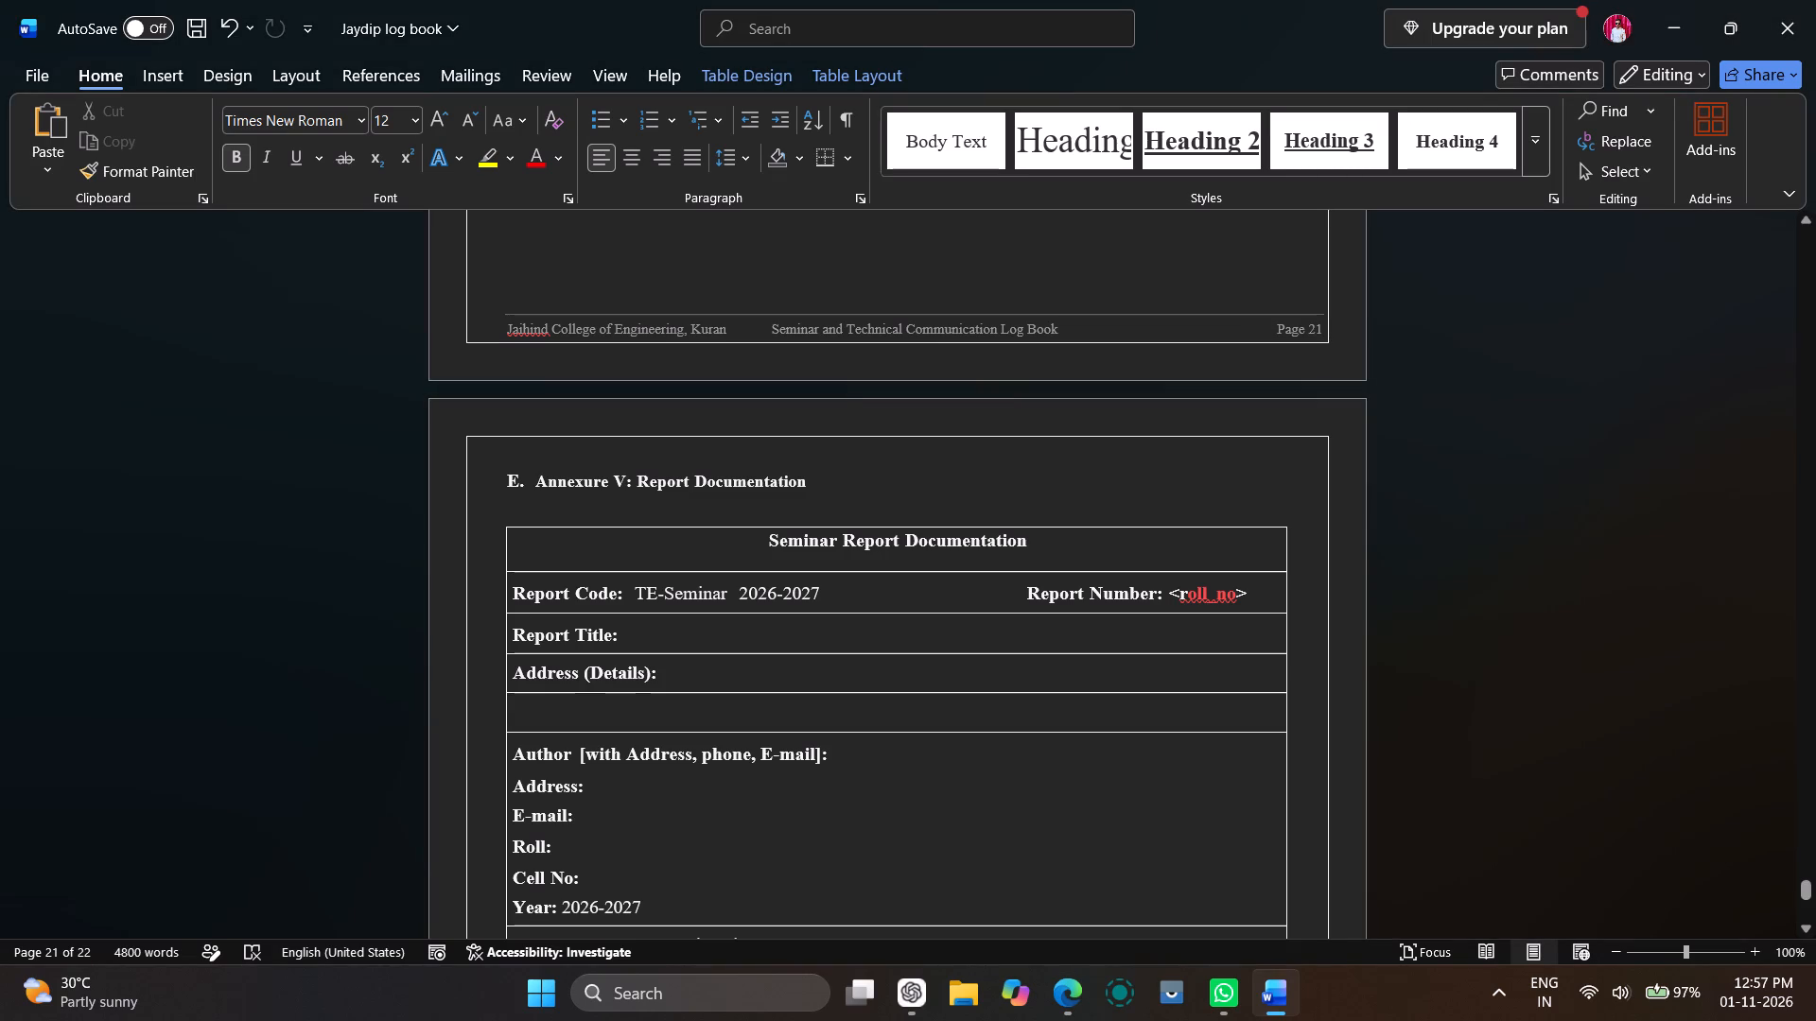
scroll(869, 615, down, 1)
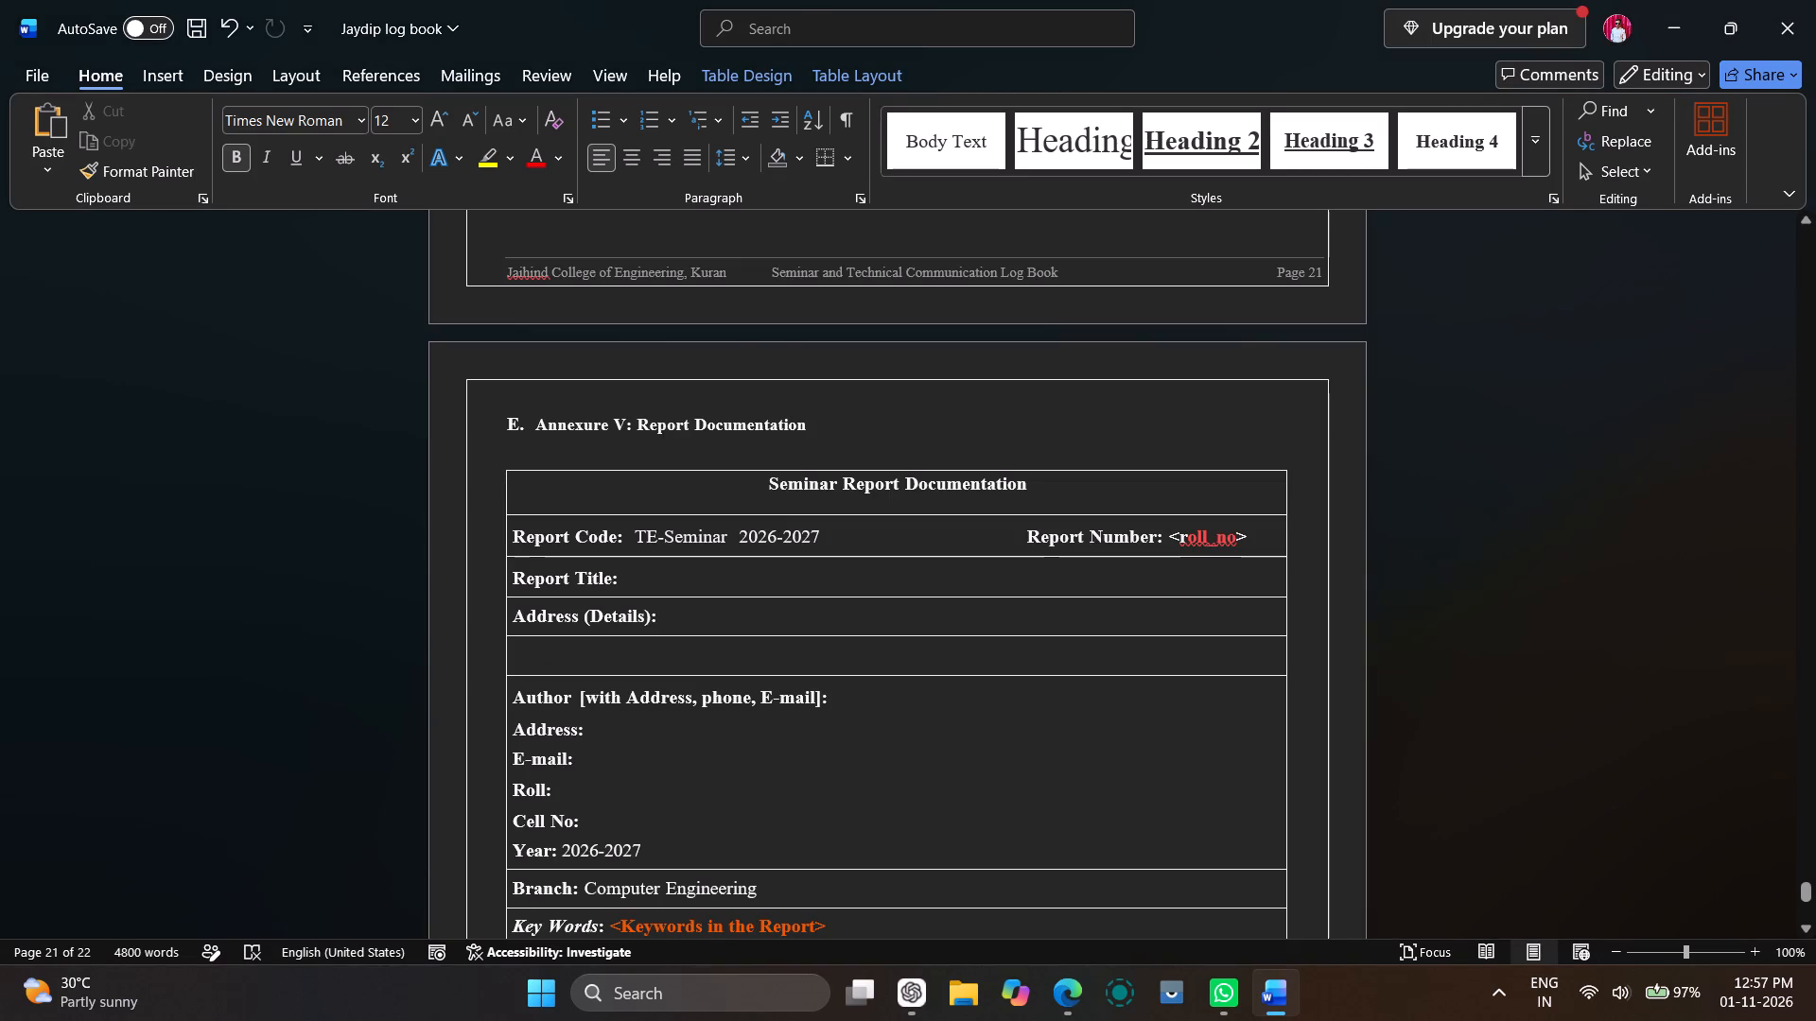
drag(1172, 539, 1223, 536)
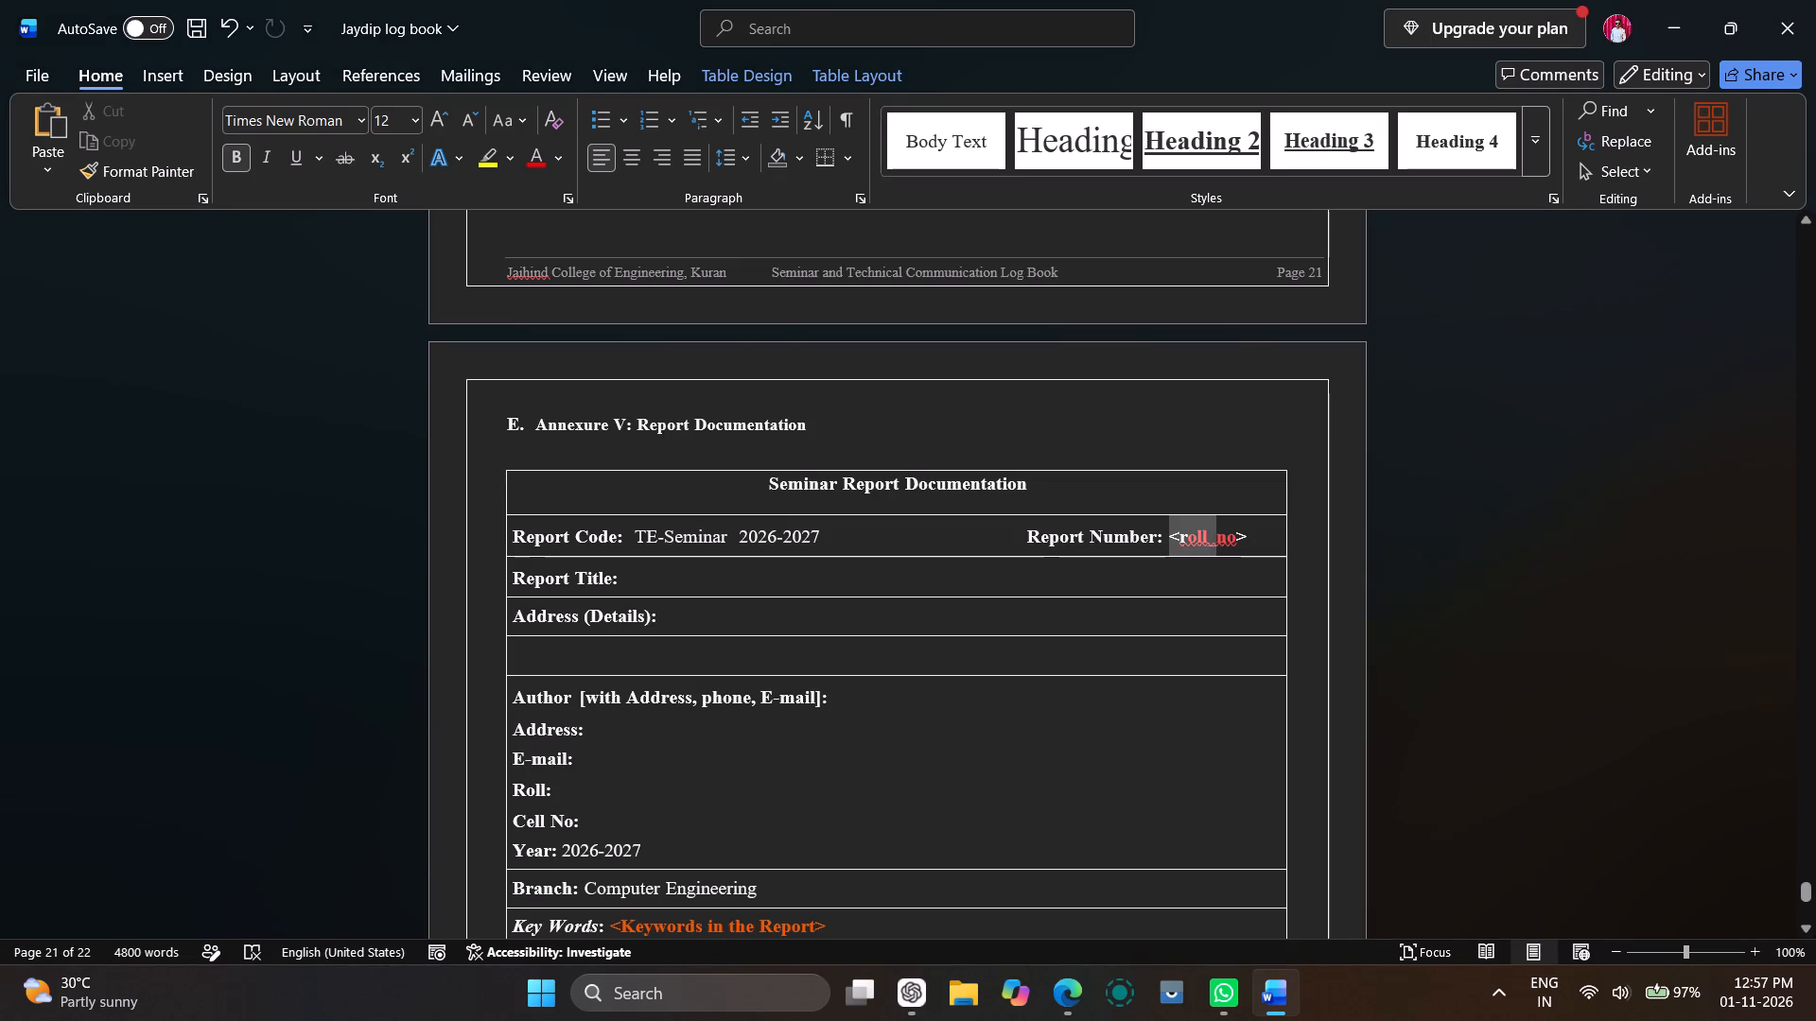
drag(1223, 536, 1244, 536)
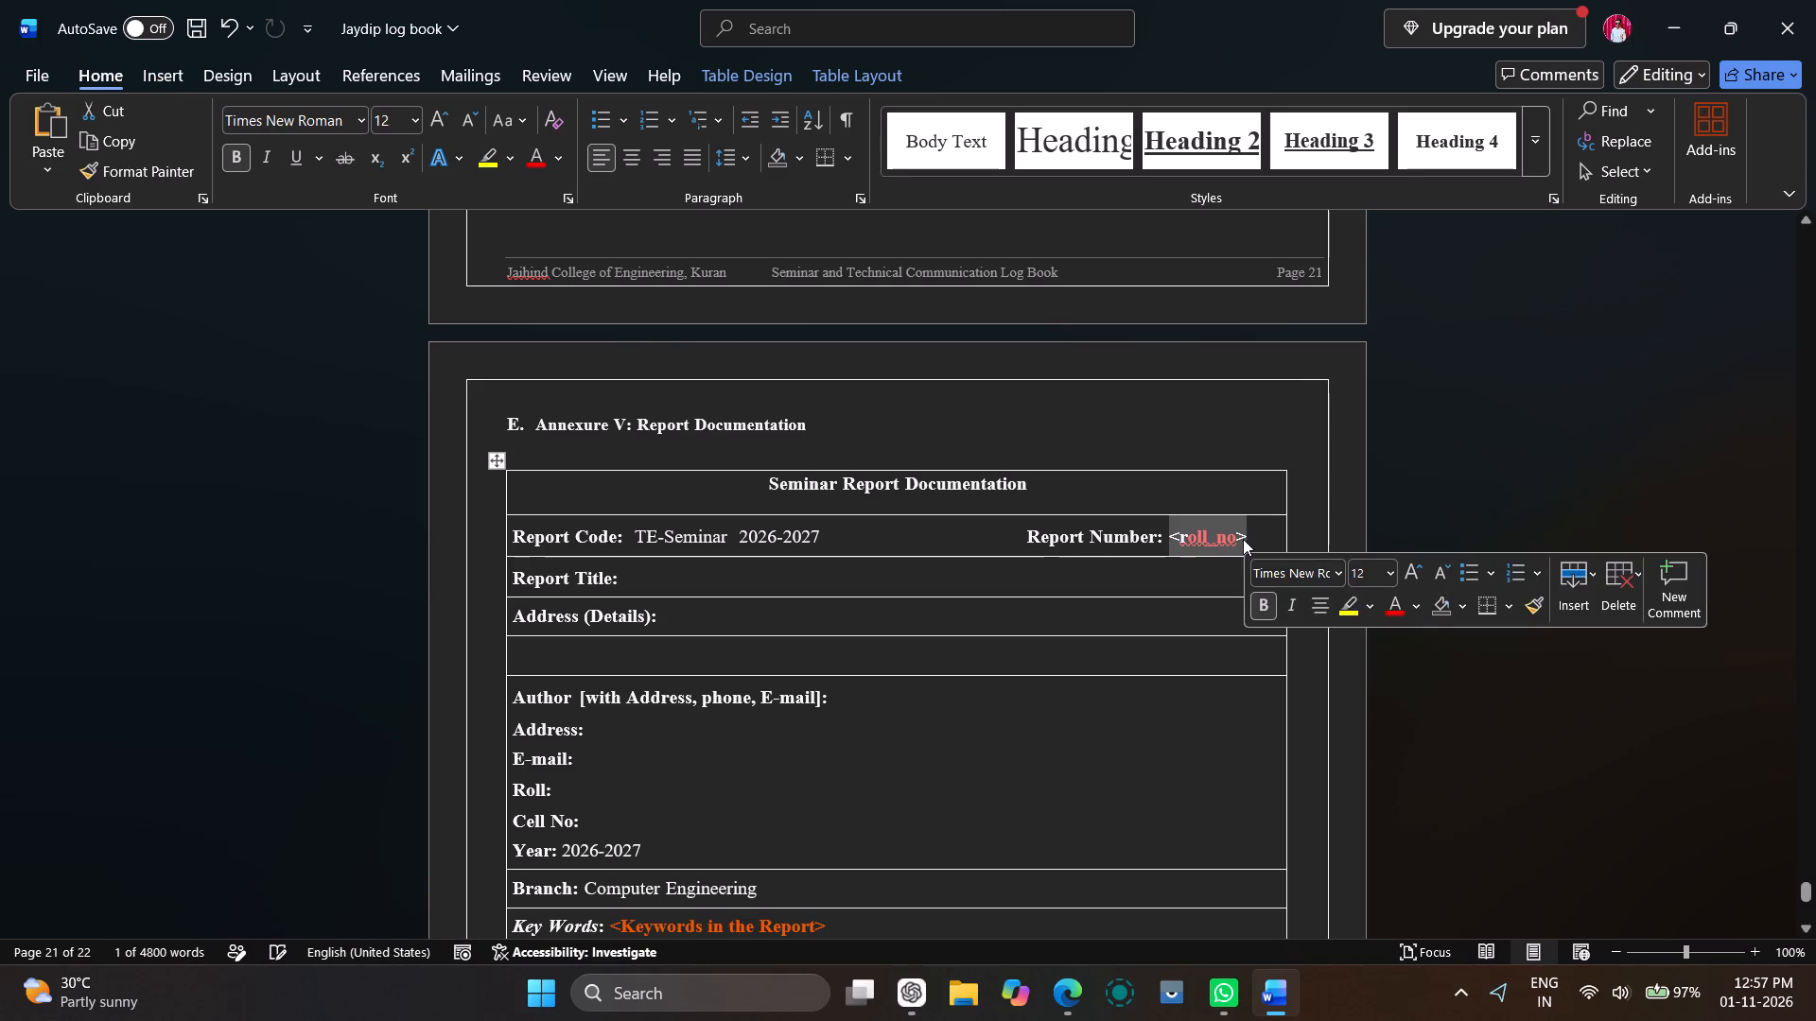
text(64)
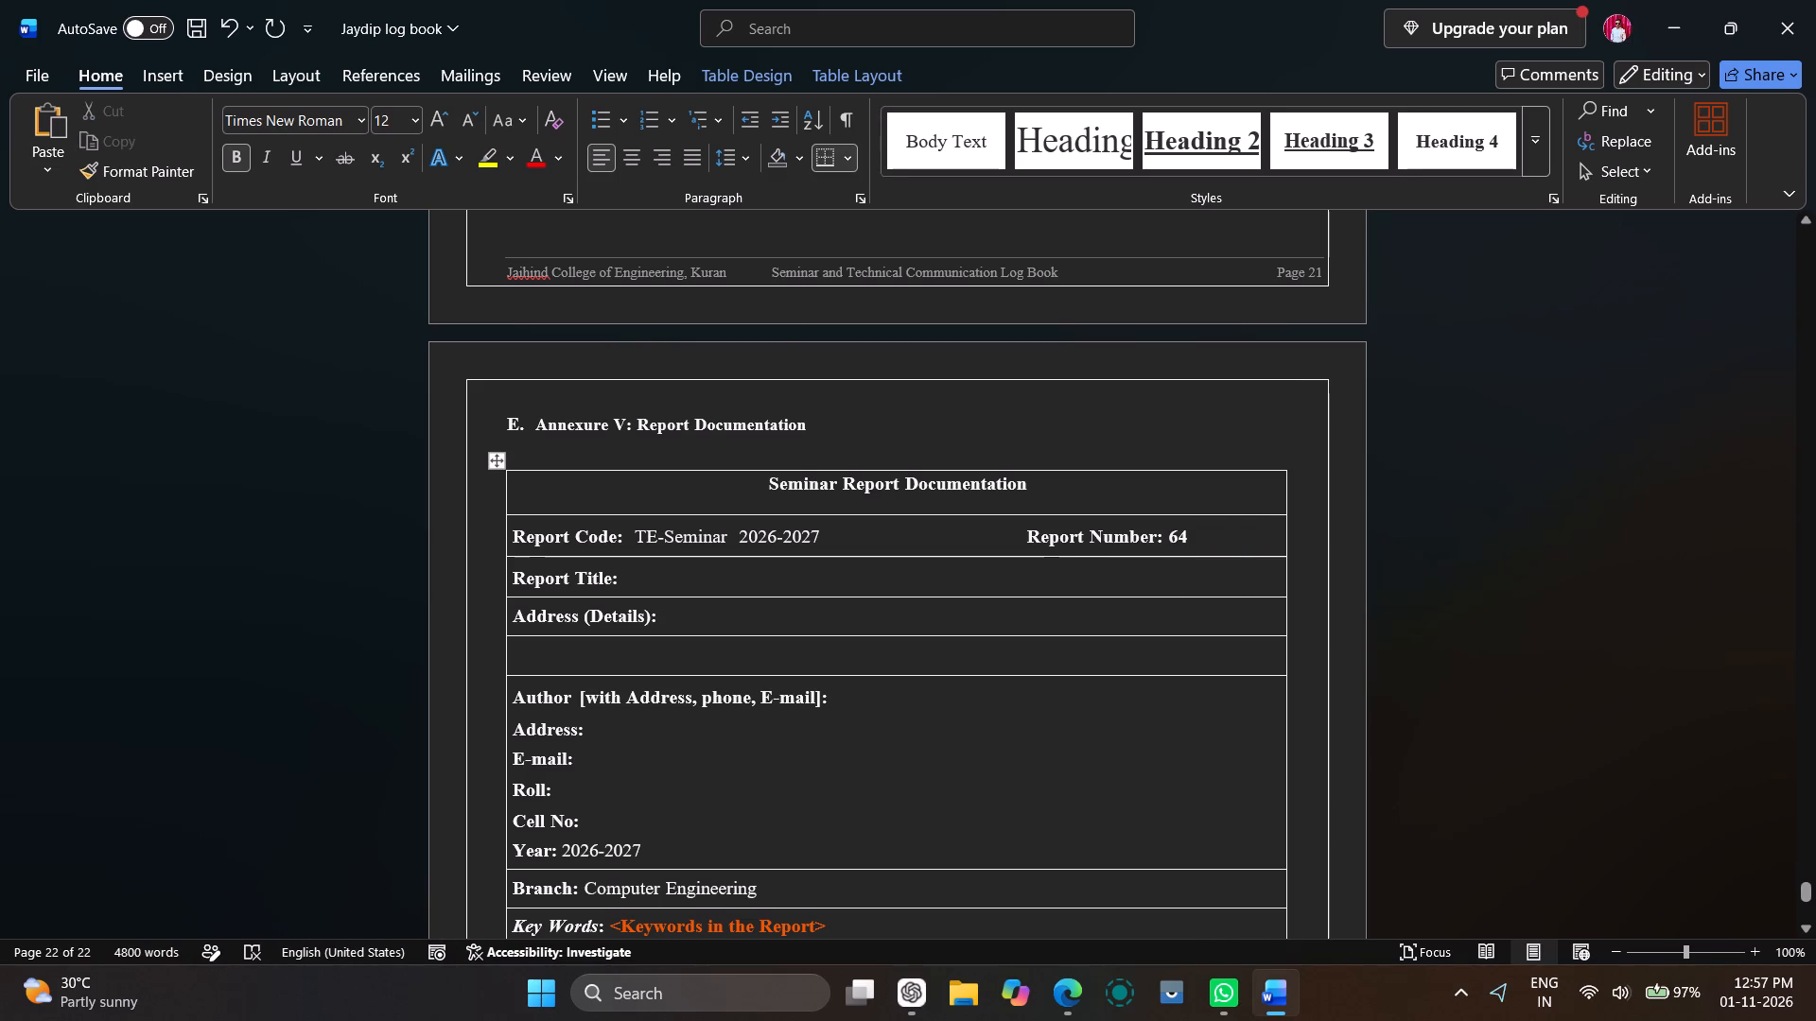
Add a space and an empty pair of double quotation marks after "Report Title:", following the PDF's format.
click(692, 575)
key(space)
key(alt+Tab)
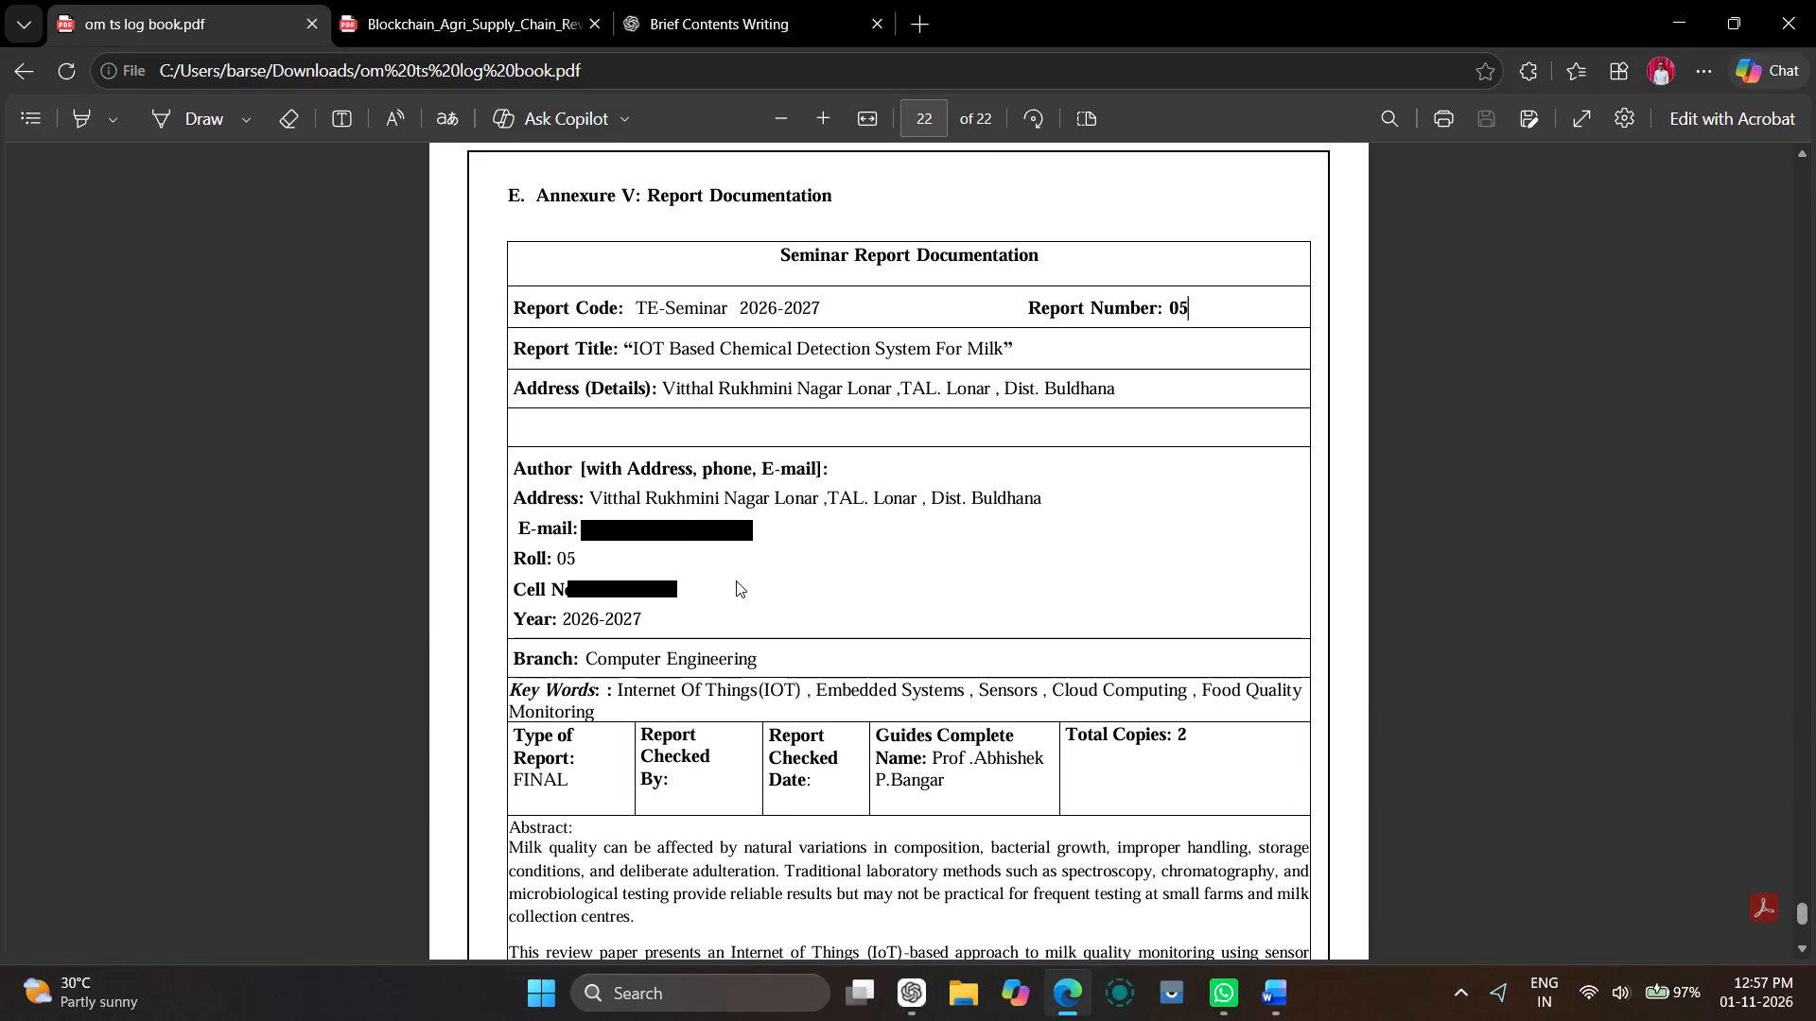
key(alt+Tab)
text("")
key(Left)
Pin "Blockchain-Based Supply Chain Transparency for Agricultural Produce" in the clipboard history and insert it between the Report Title quotation marks.
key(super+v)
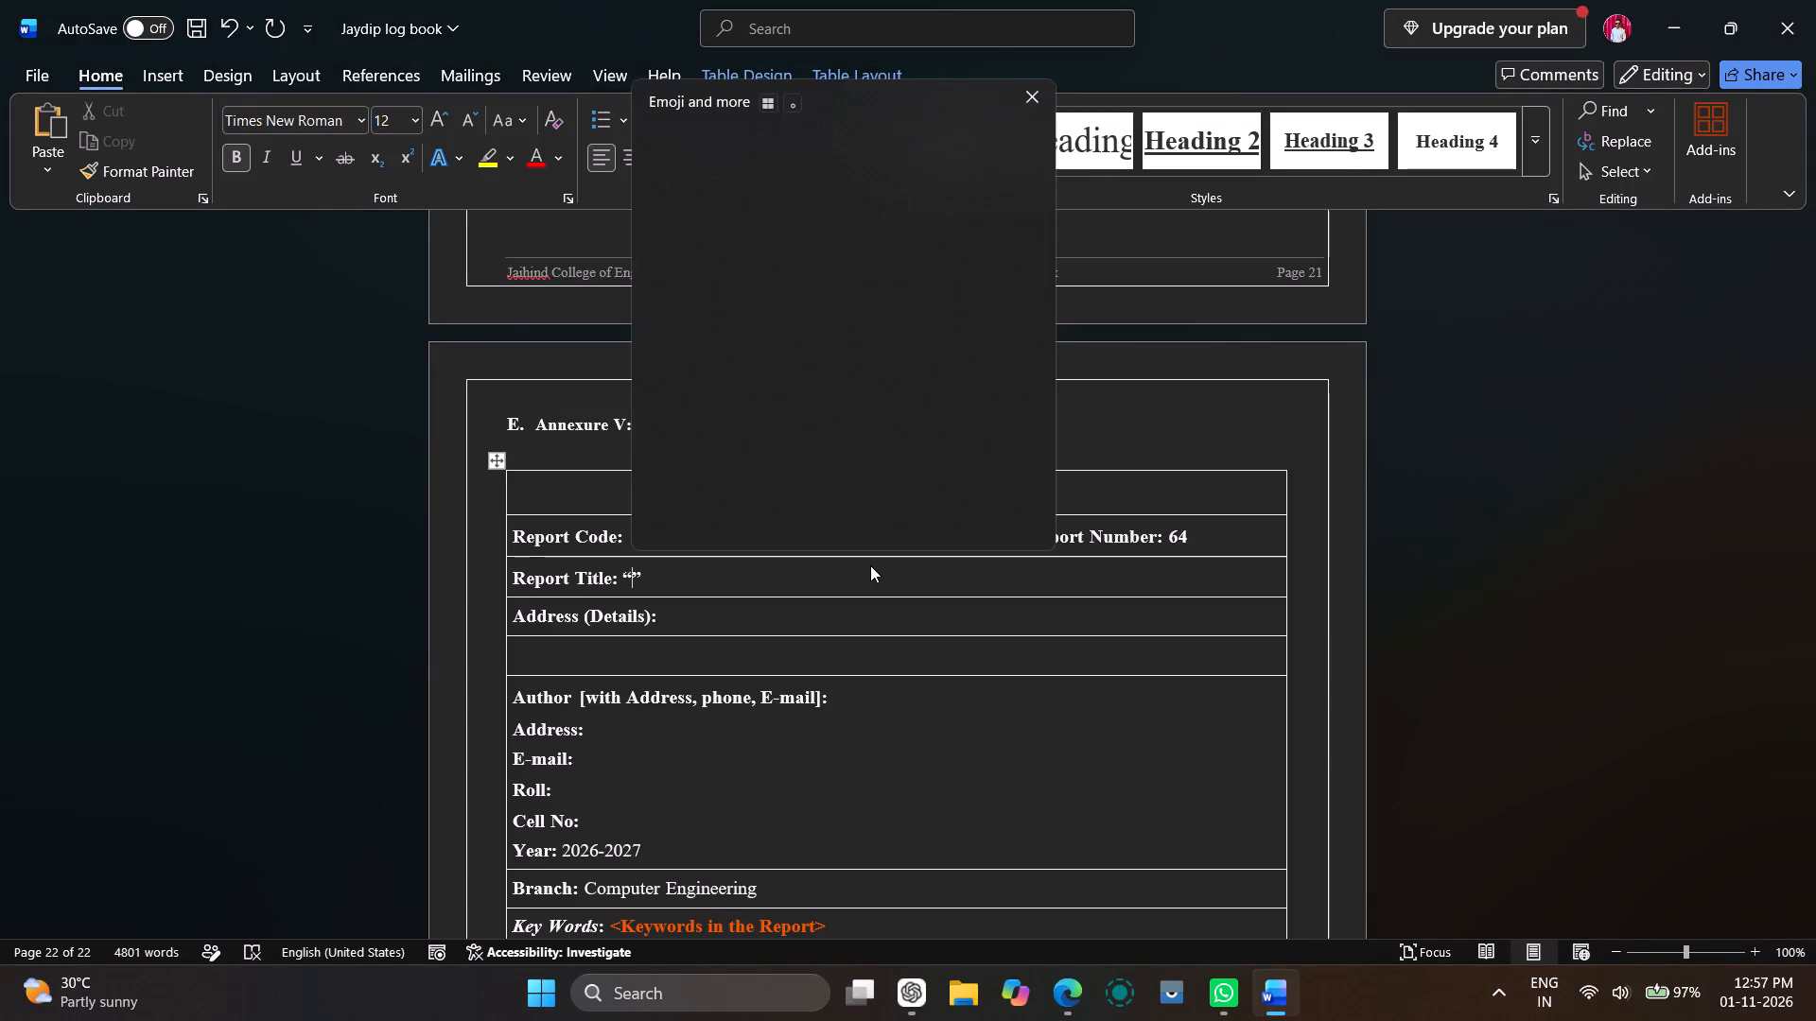
scroll(828, 365, down, 7)
scroll(828, 365, down, 17)
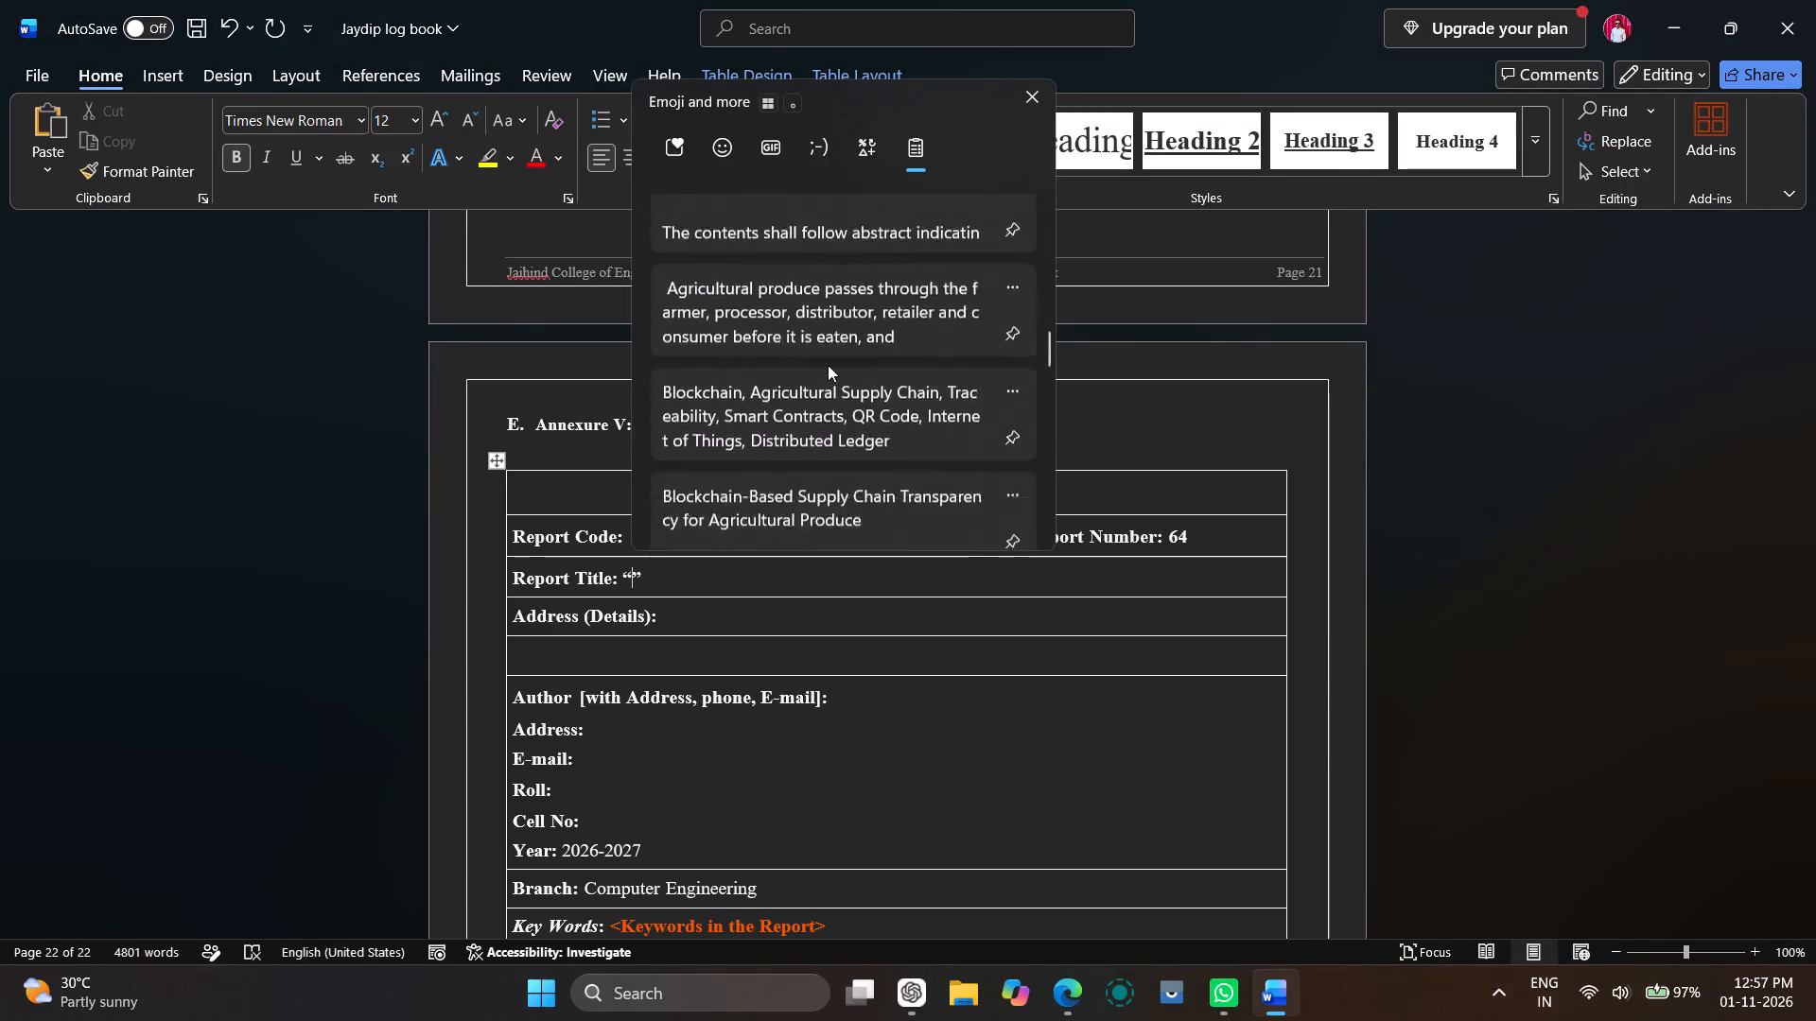
scroll(828, 365, down, 3)
scroll(812, 461, down, 13)
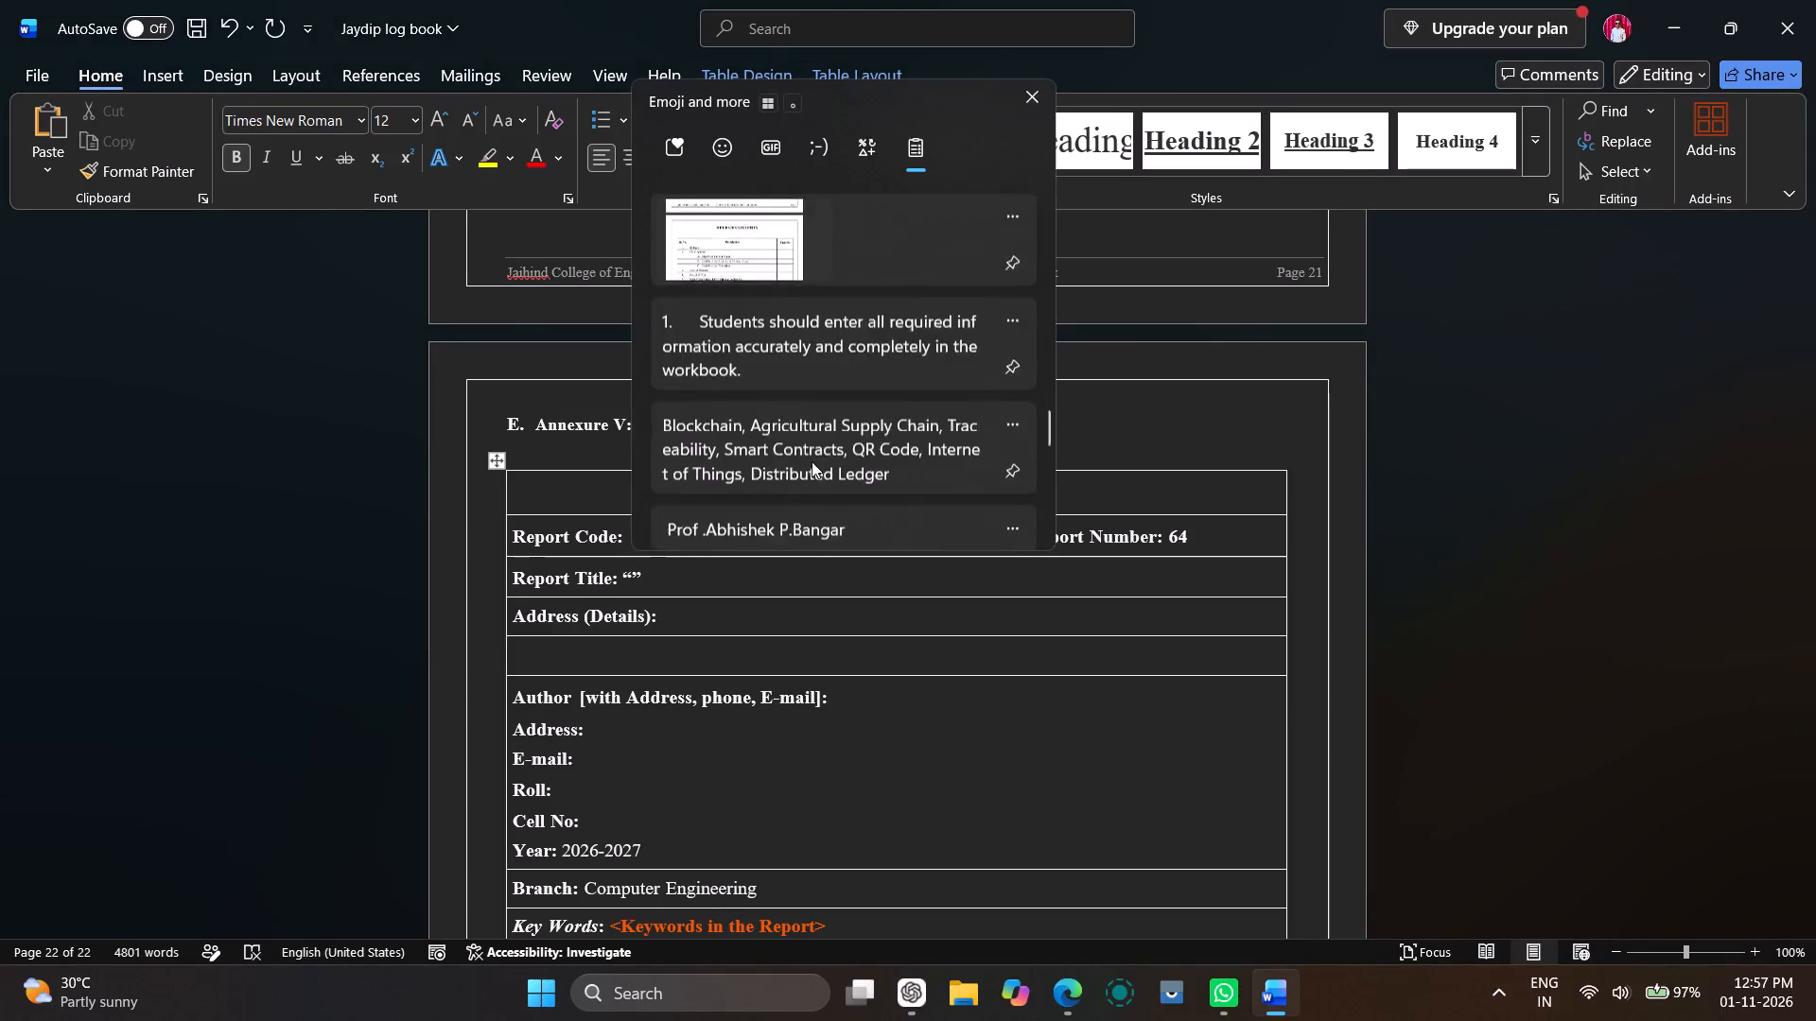
scroll(812, 461, down, 4)
scroll(812, 461, up, 5)
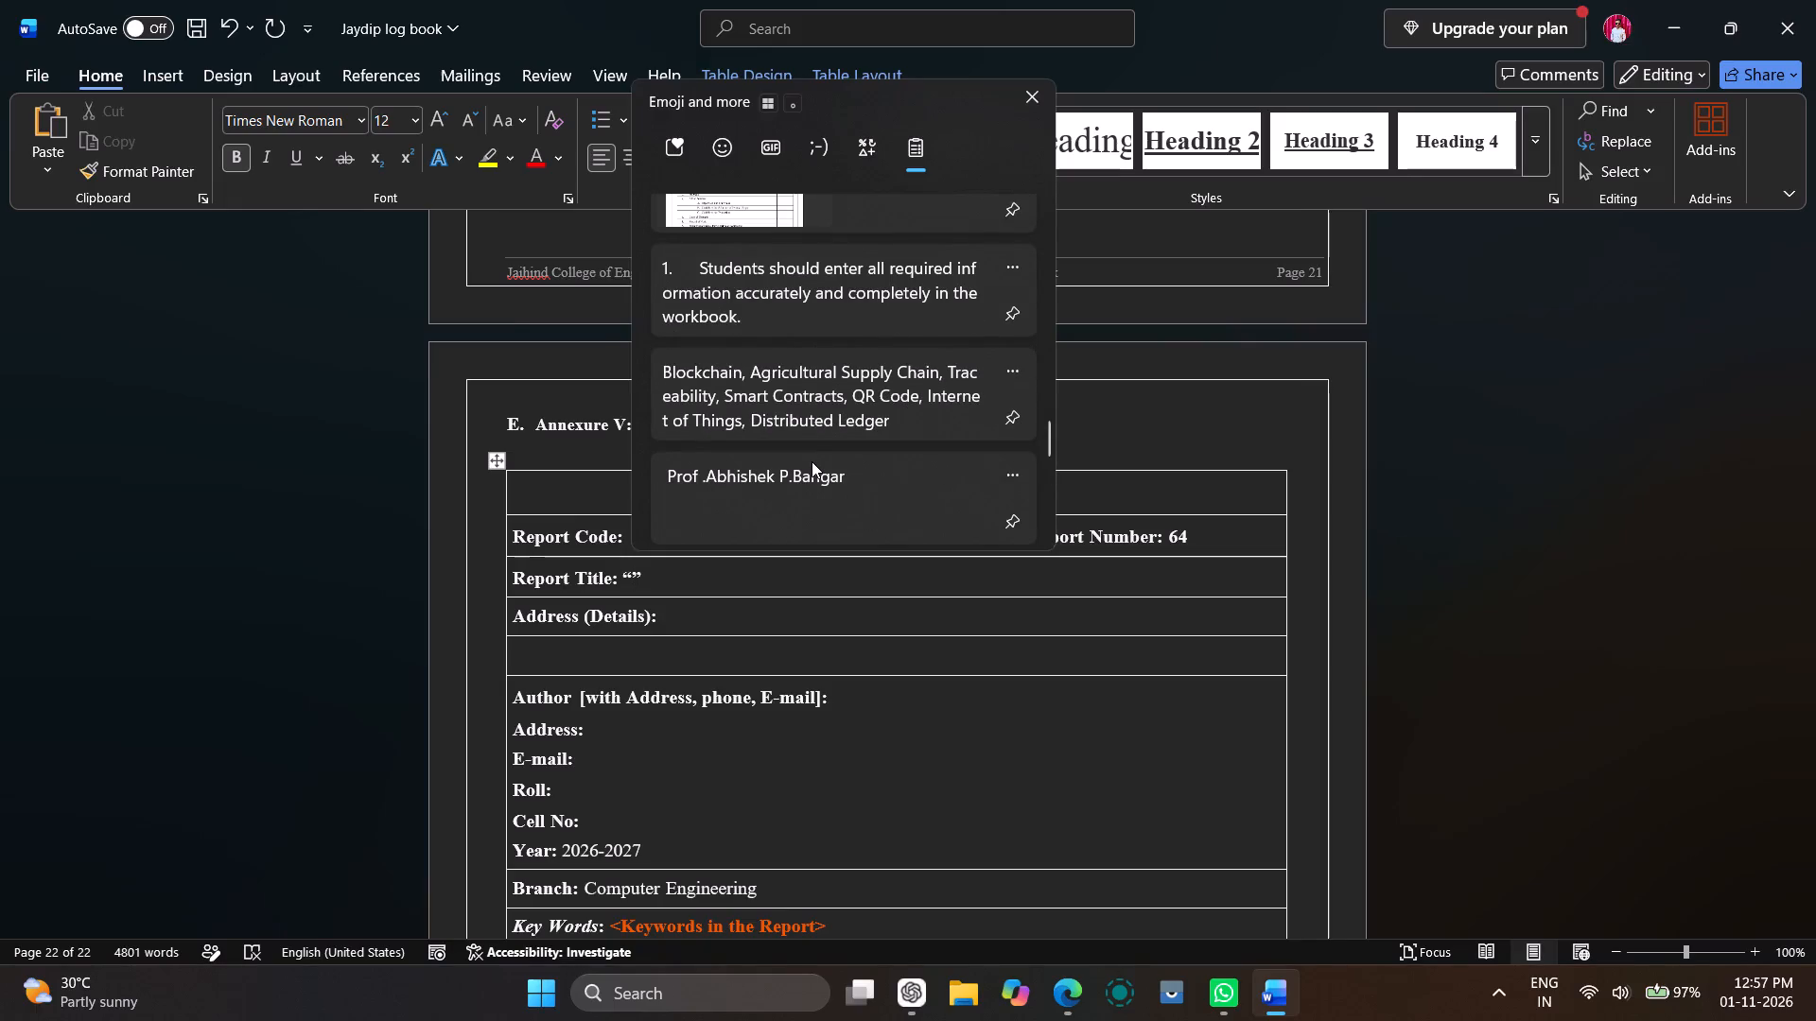
scroll(812, 461, down, 5)
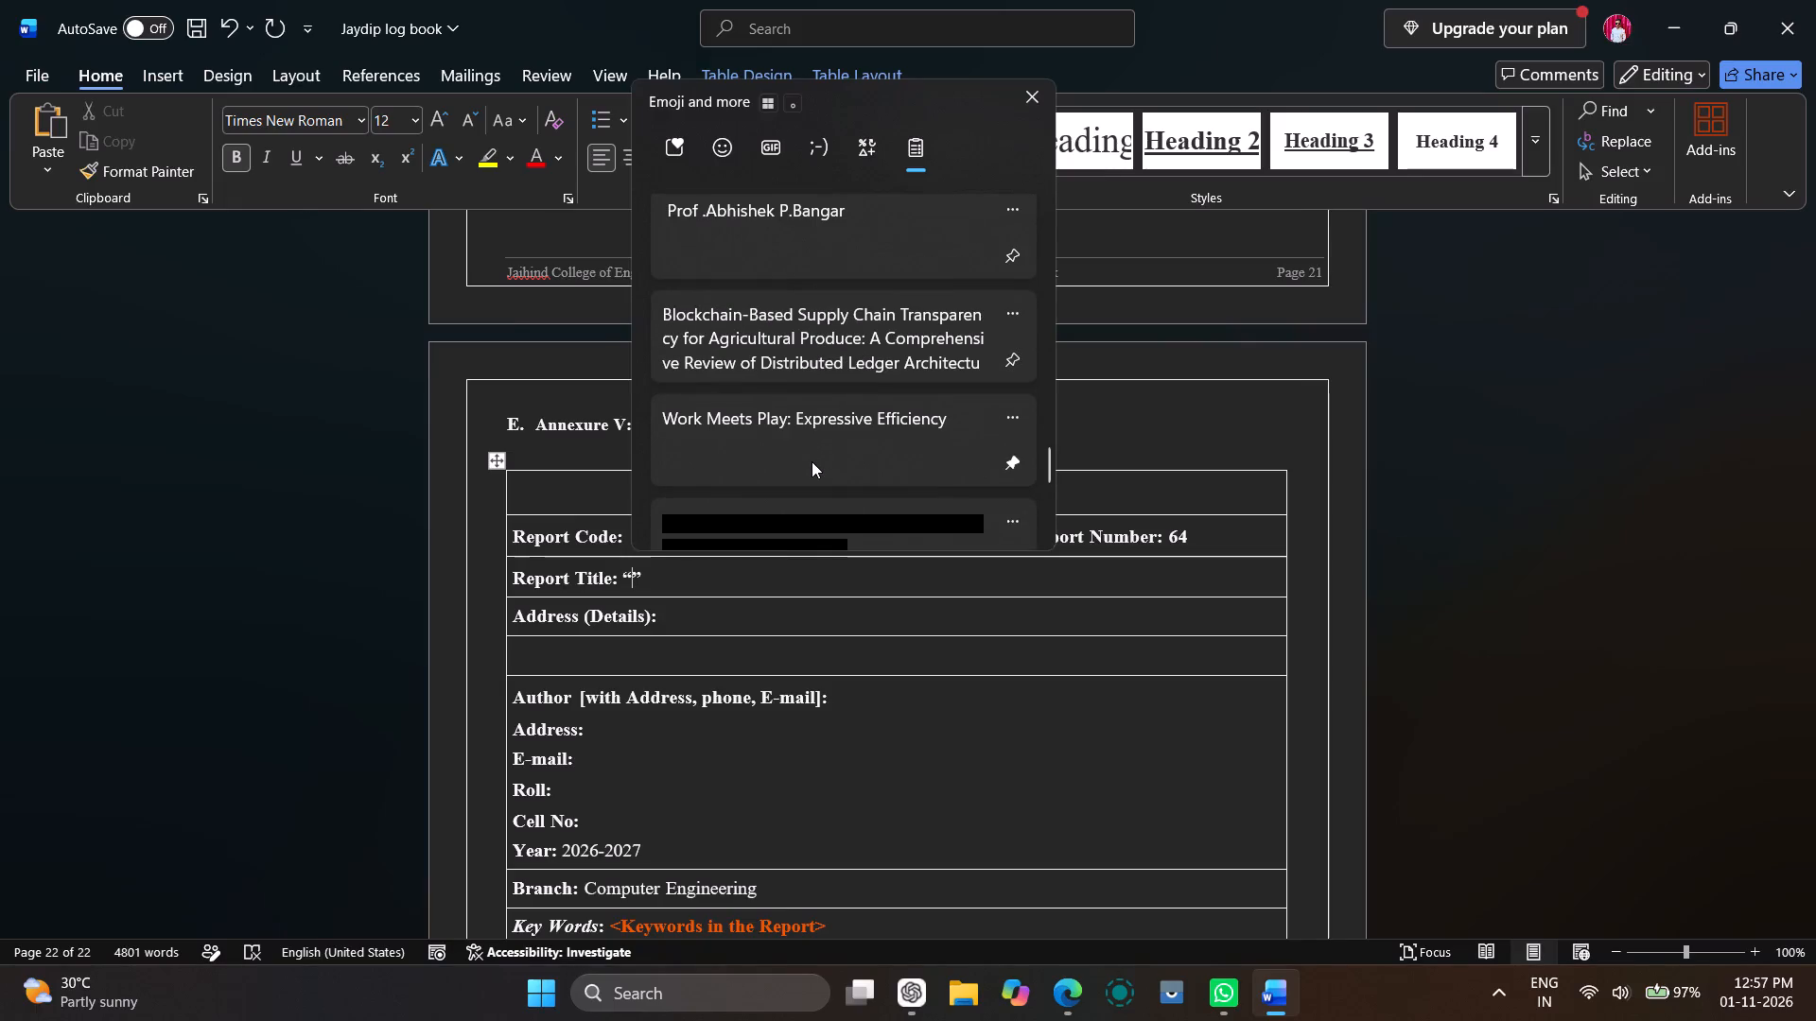
scroll(812, 461, down, 6)
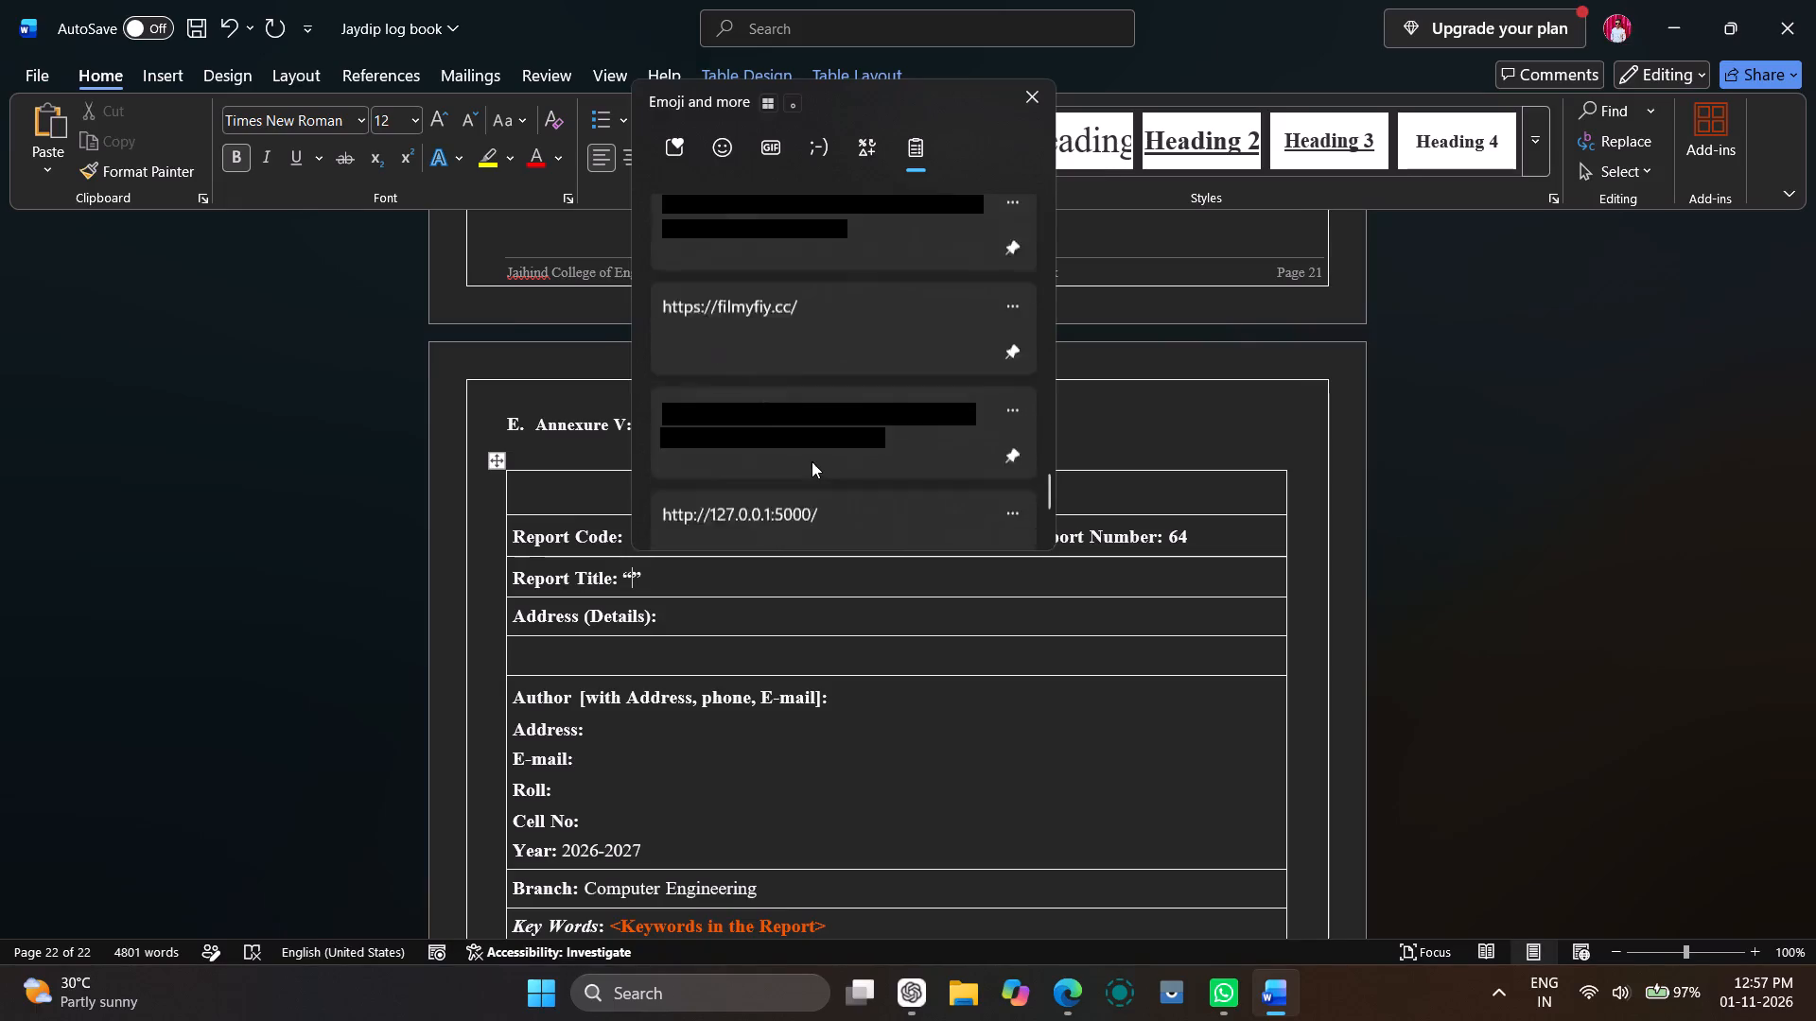
scroll(812, 461, down, 1)
scroll(812, 461, up, 11)
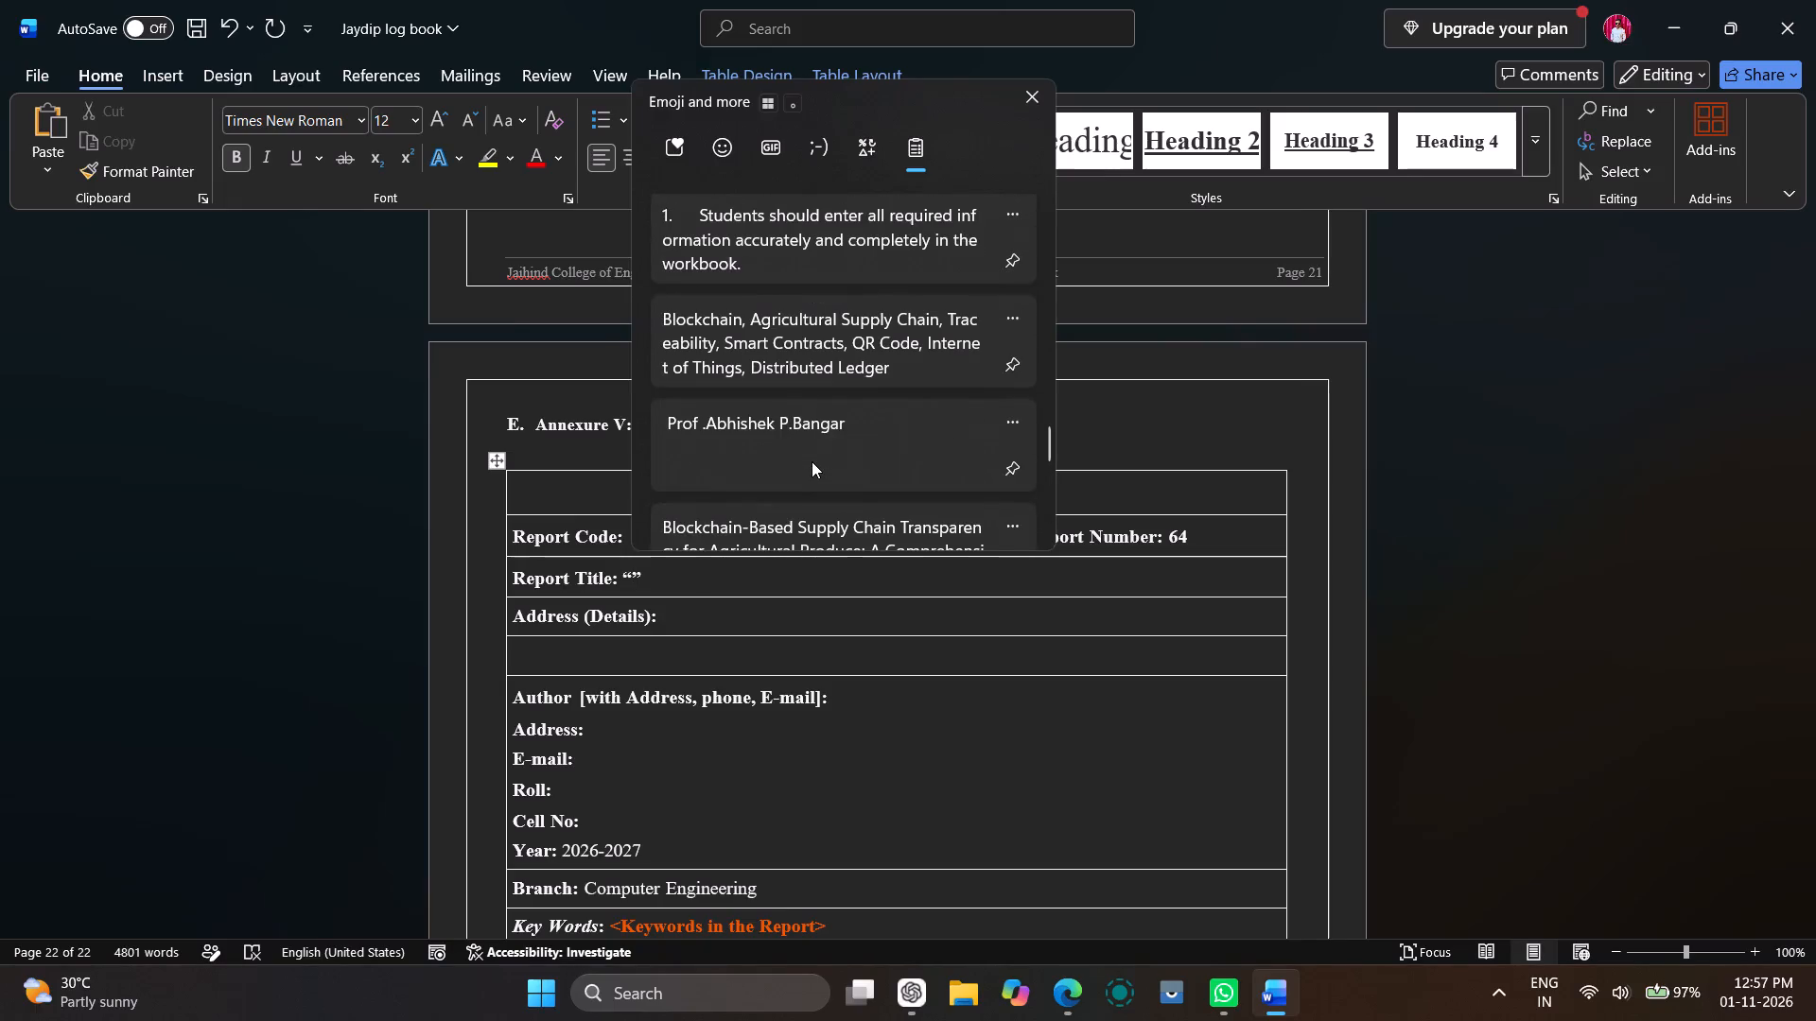
scroll(812, 461, up, 6)
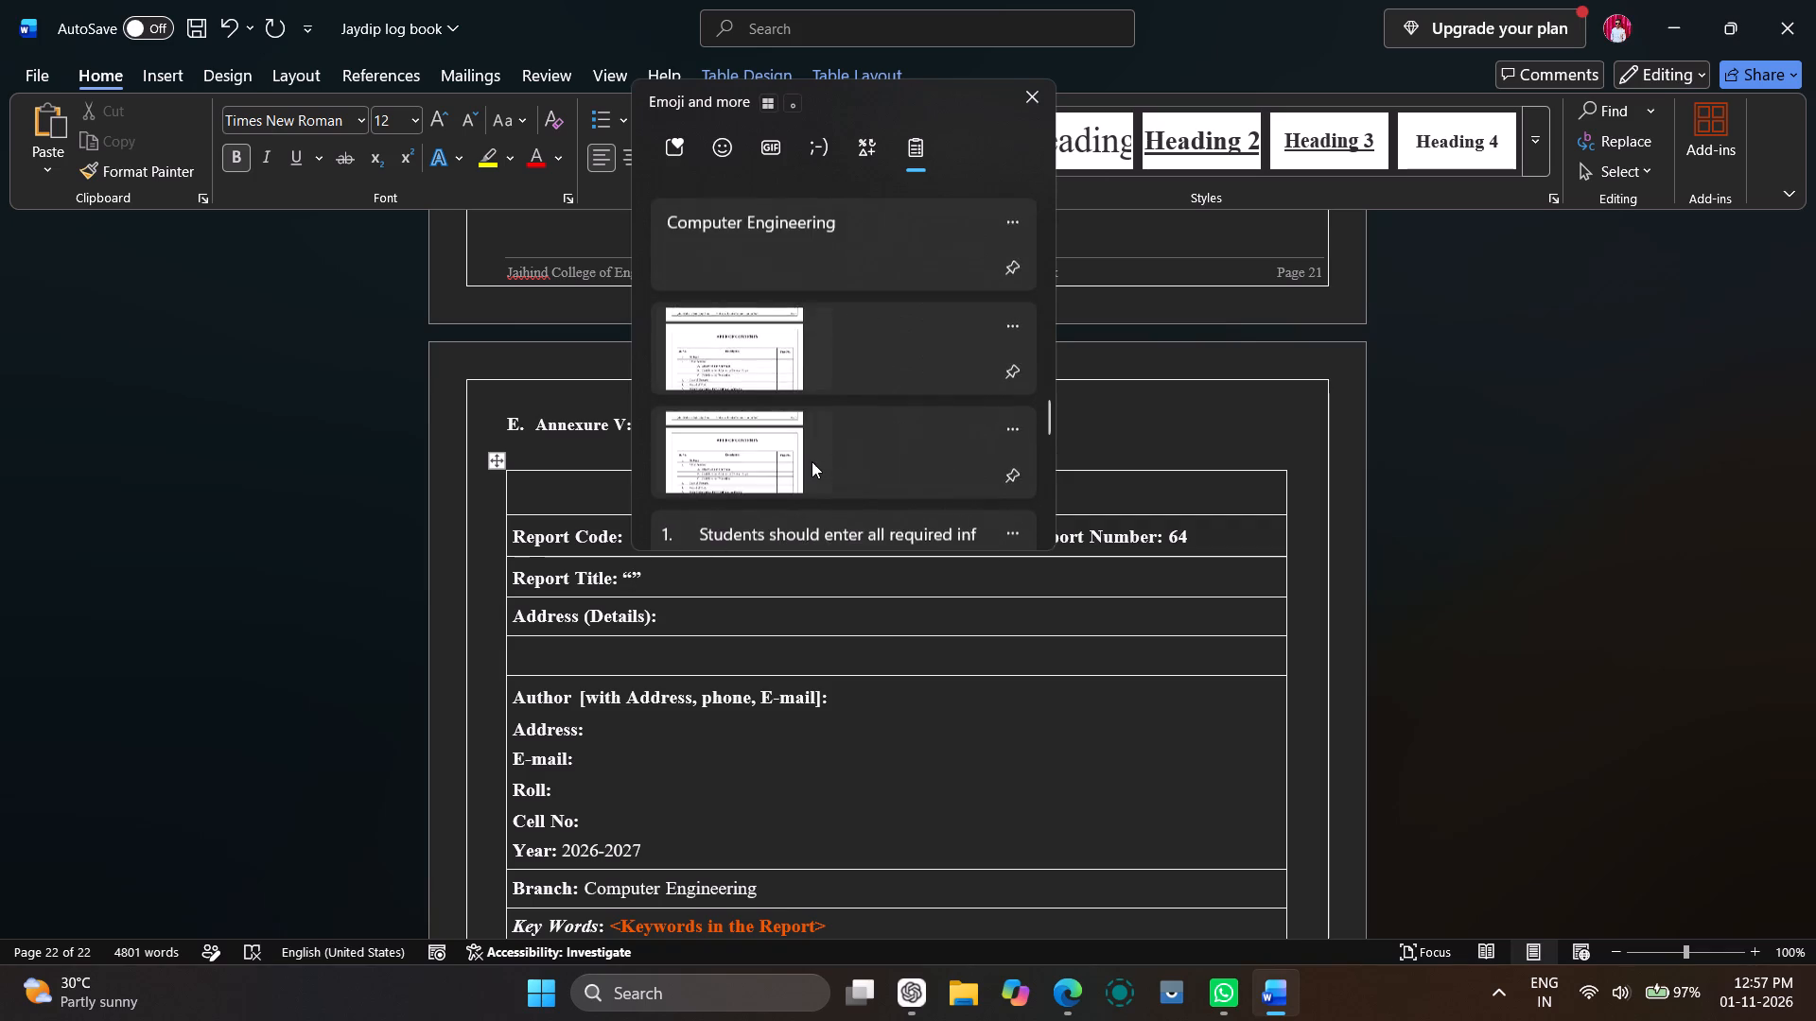
scroll(812, 461, up, 7)
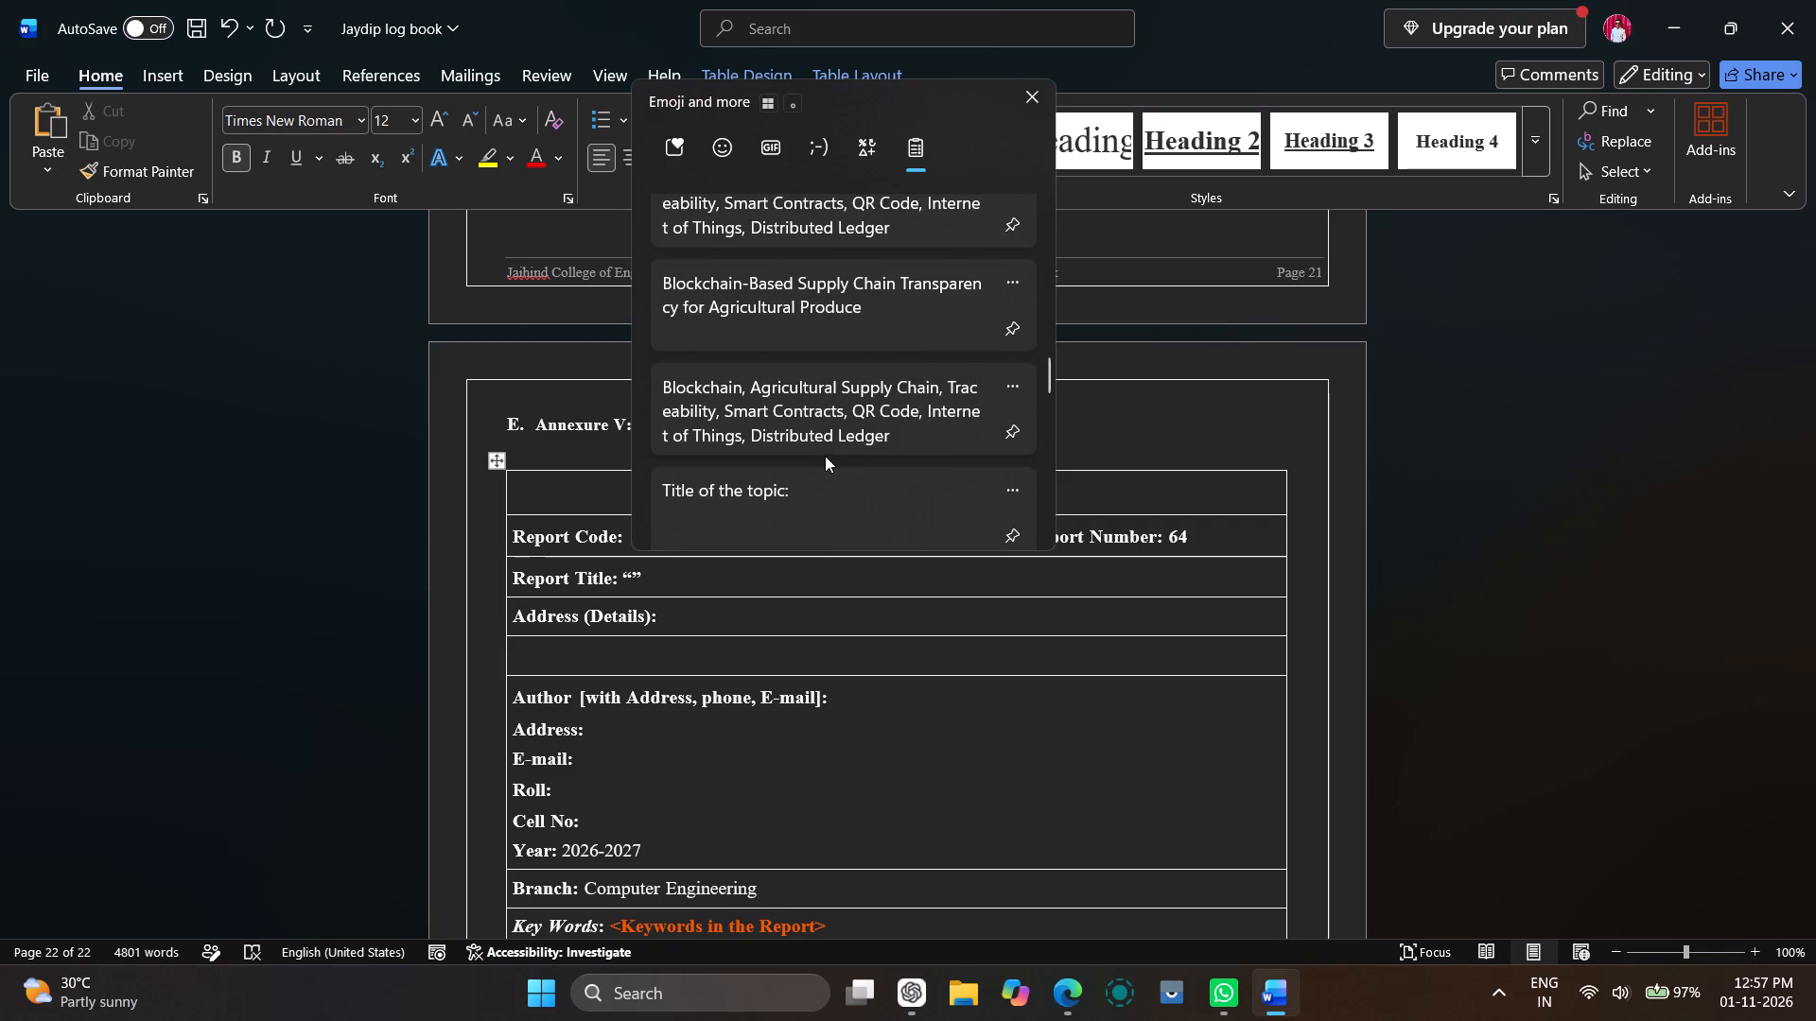
click(1004, 317)
click(871, 306)
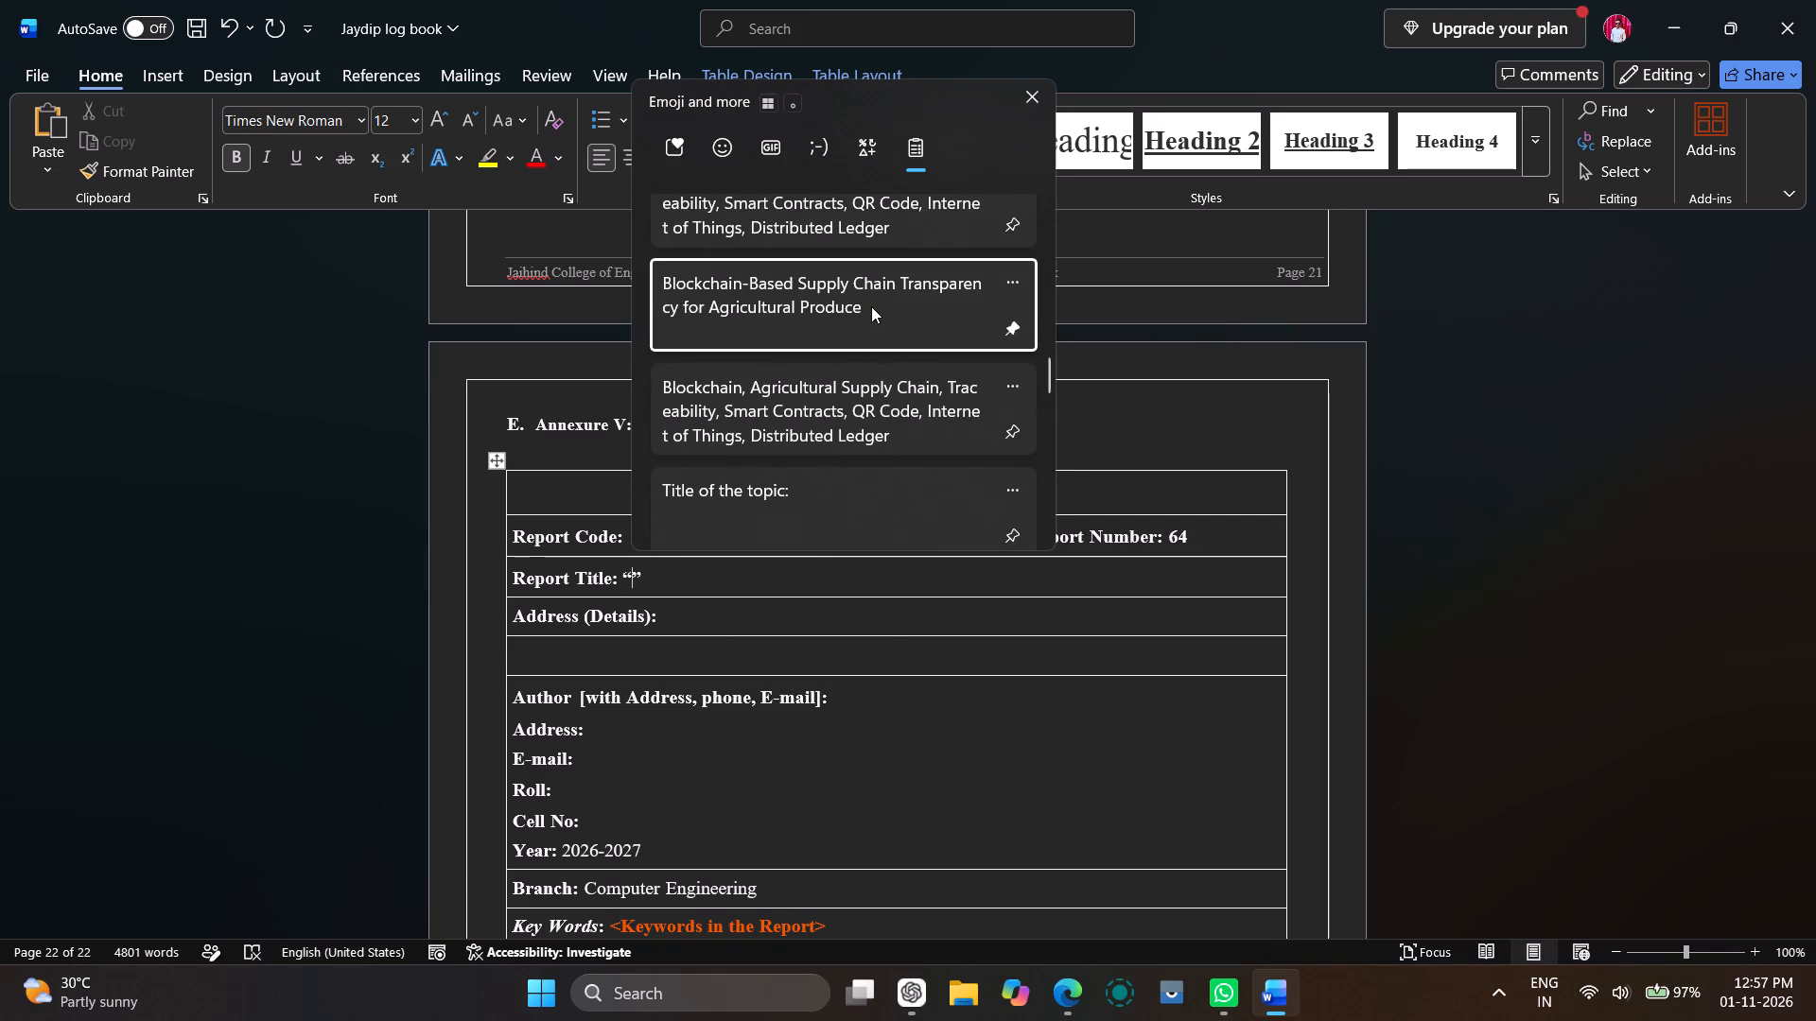
key(ctrl+v)
Enter the author's village and taluka names, separated by commas, after "Address (Details):", checking the PDF's address format.
click(724, 627)
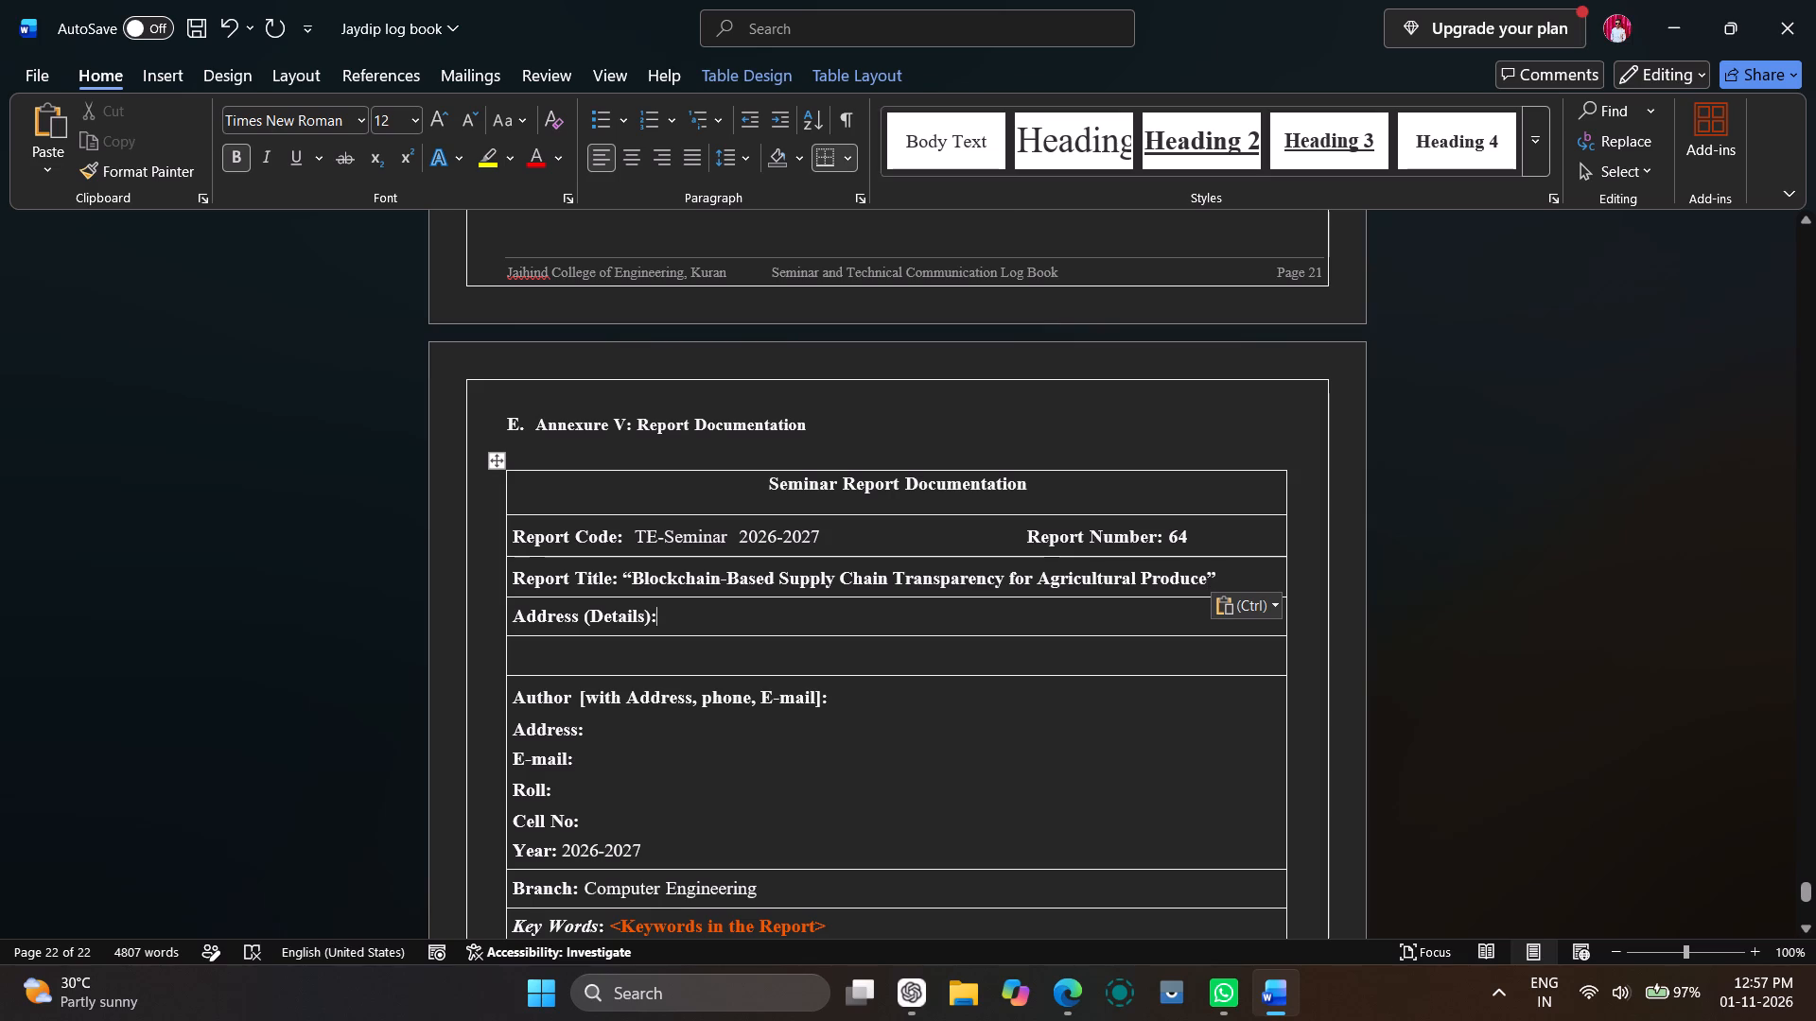
key(alt+Tab)
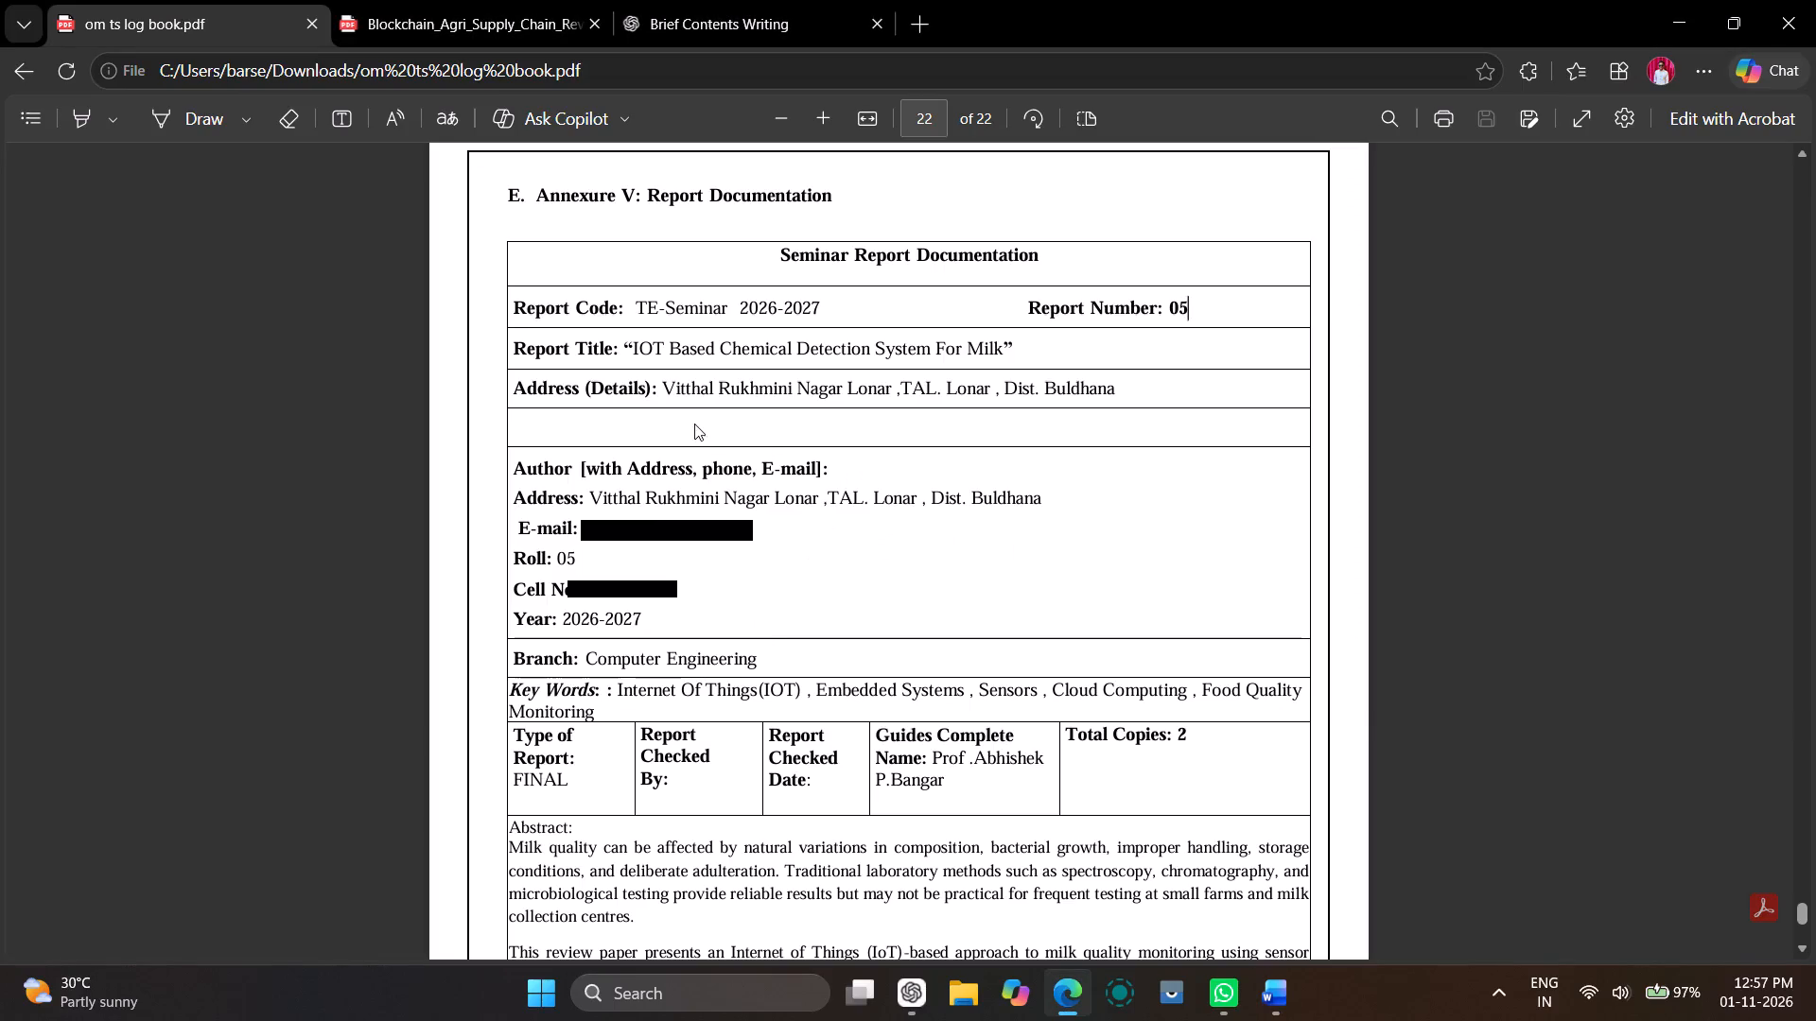
key(alt+Tab)
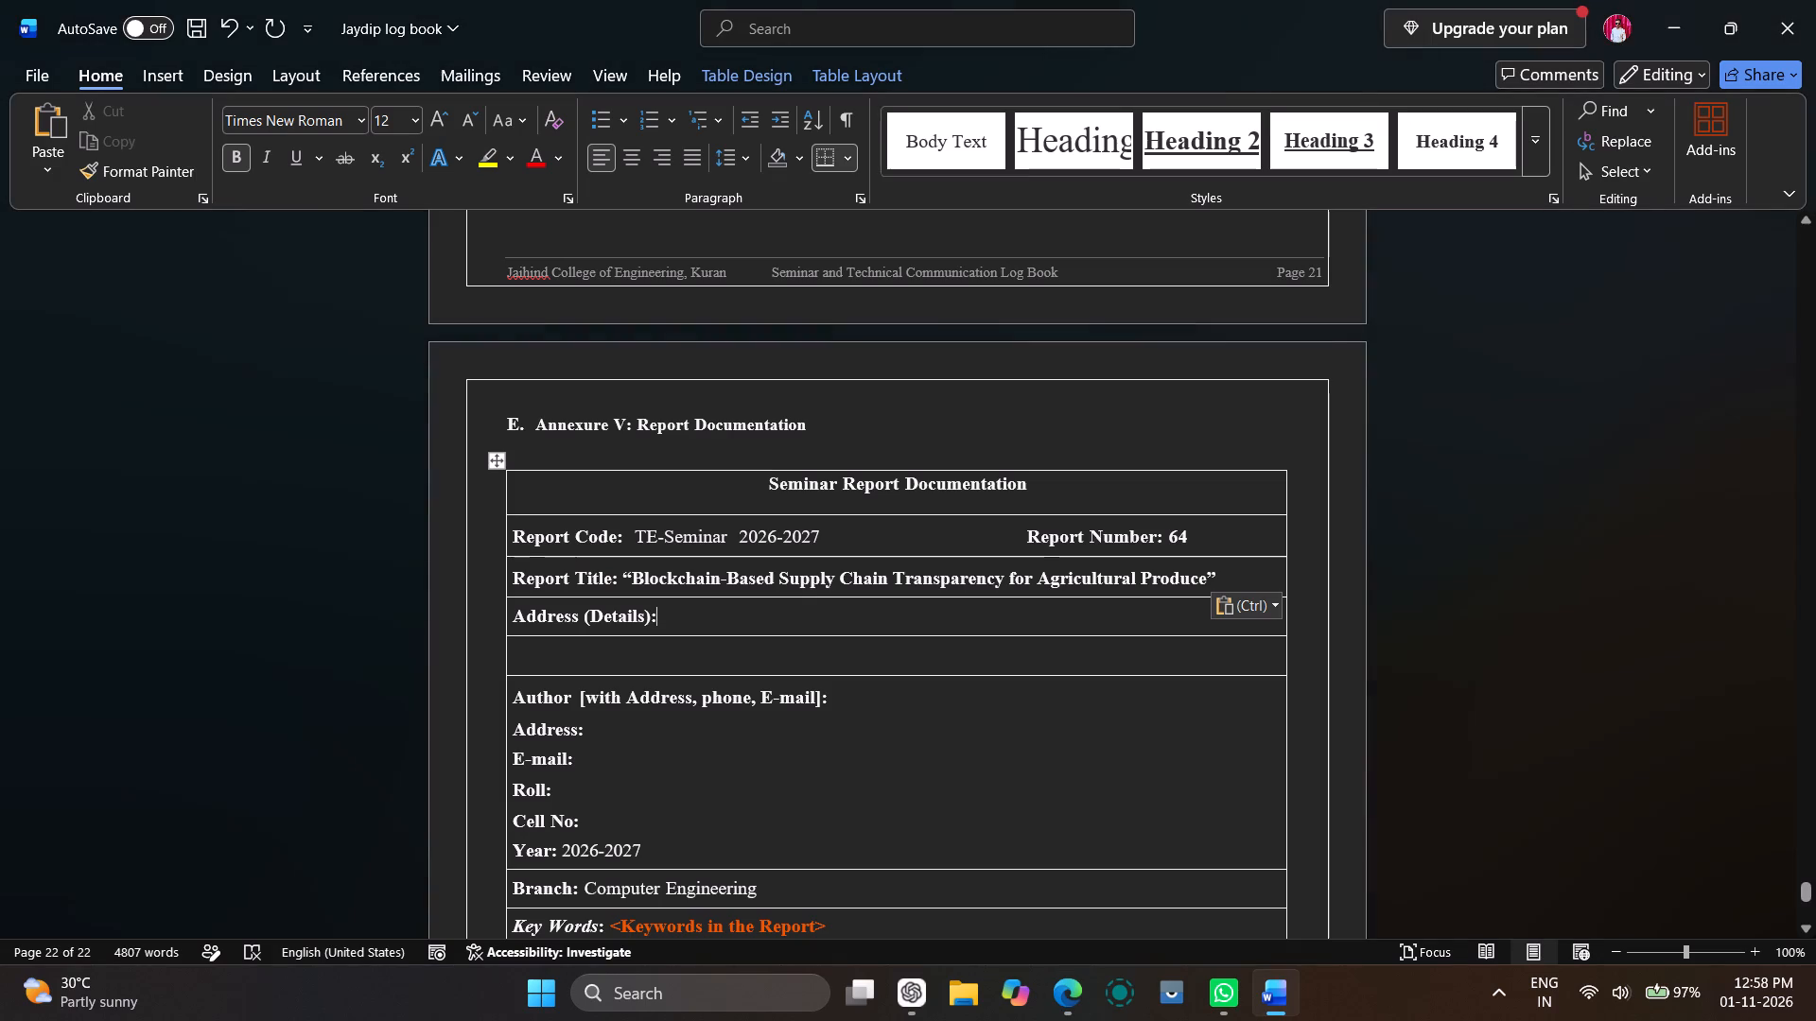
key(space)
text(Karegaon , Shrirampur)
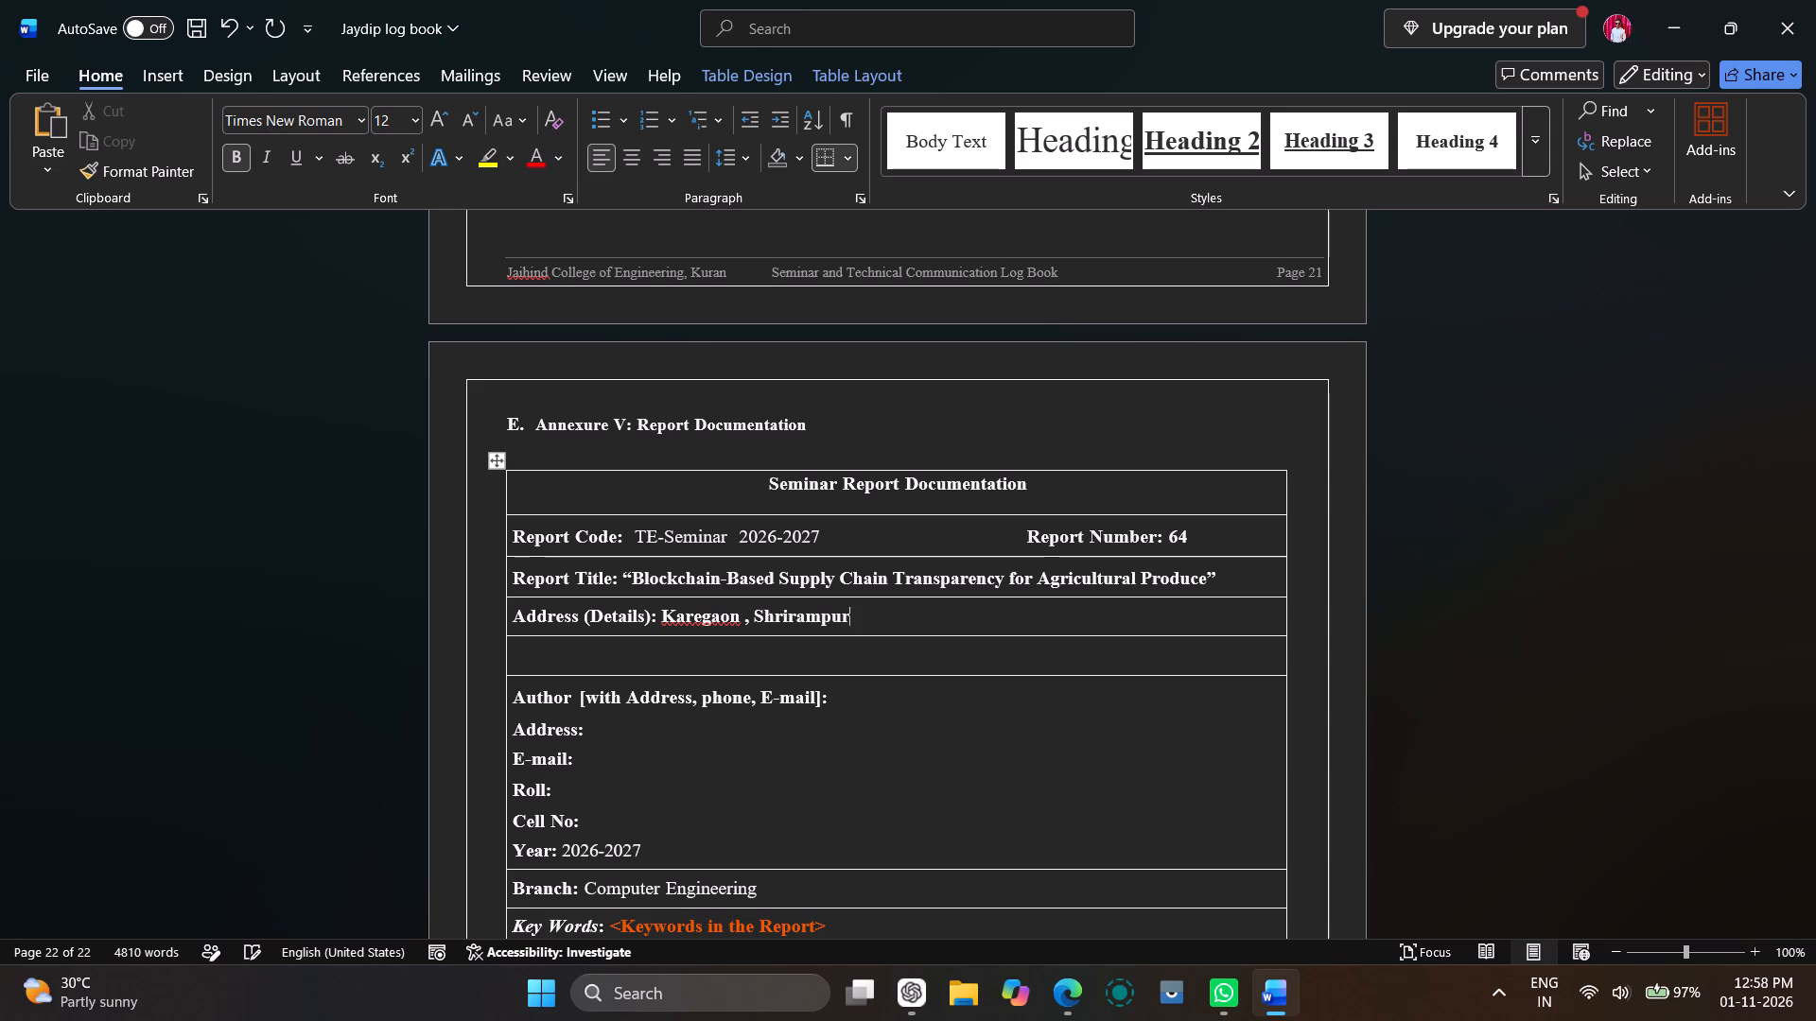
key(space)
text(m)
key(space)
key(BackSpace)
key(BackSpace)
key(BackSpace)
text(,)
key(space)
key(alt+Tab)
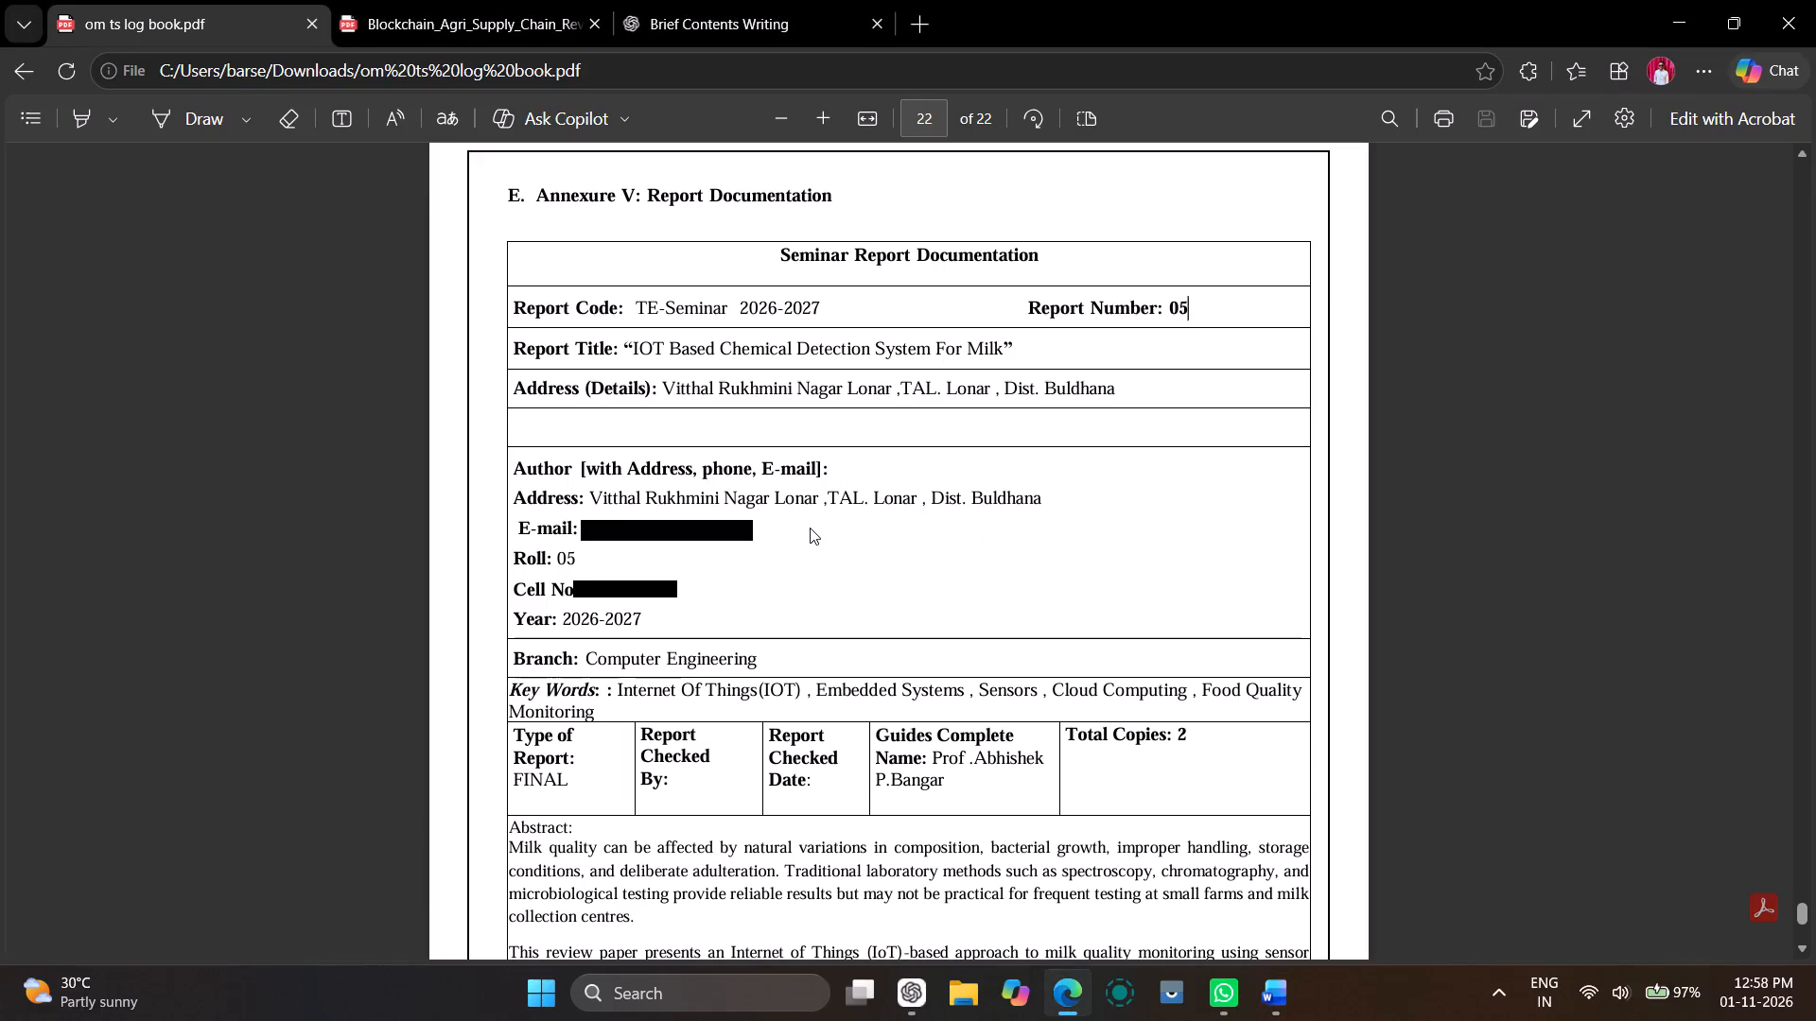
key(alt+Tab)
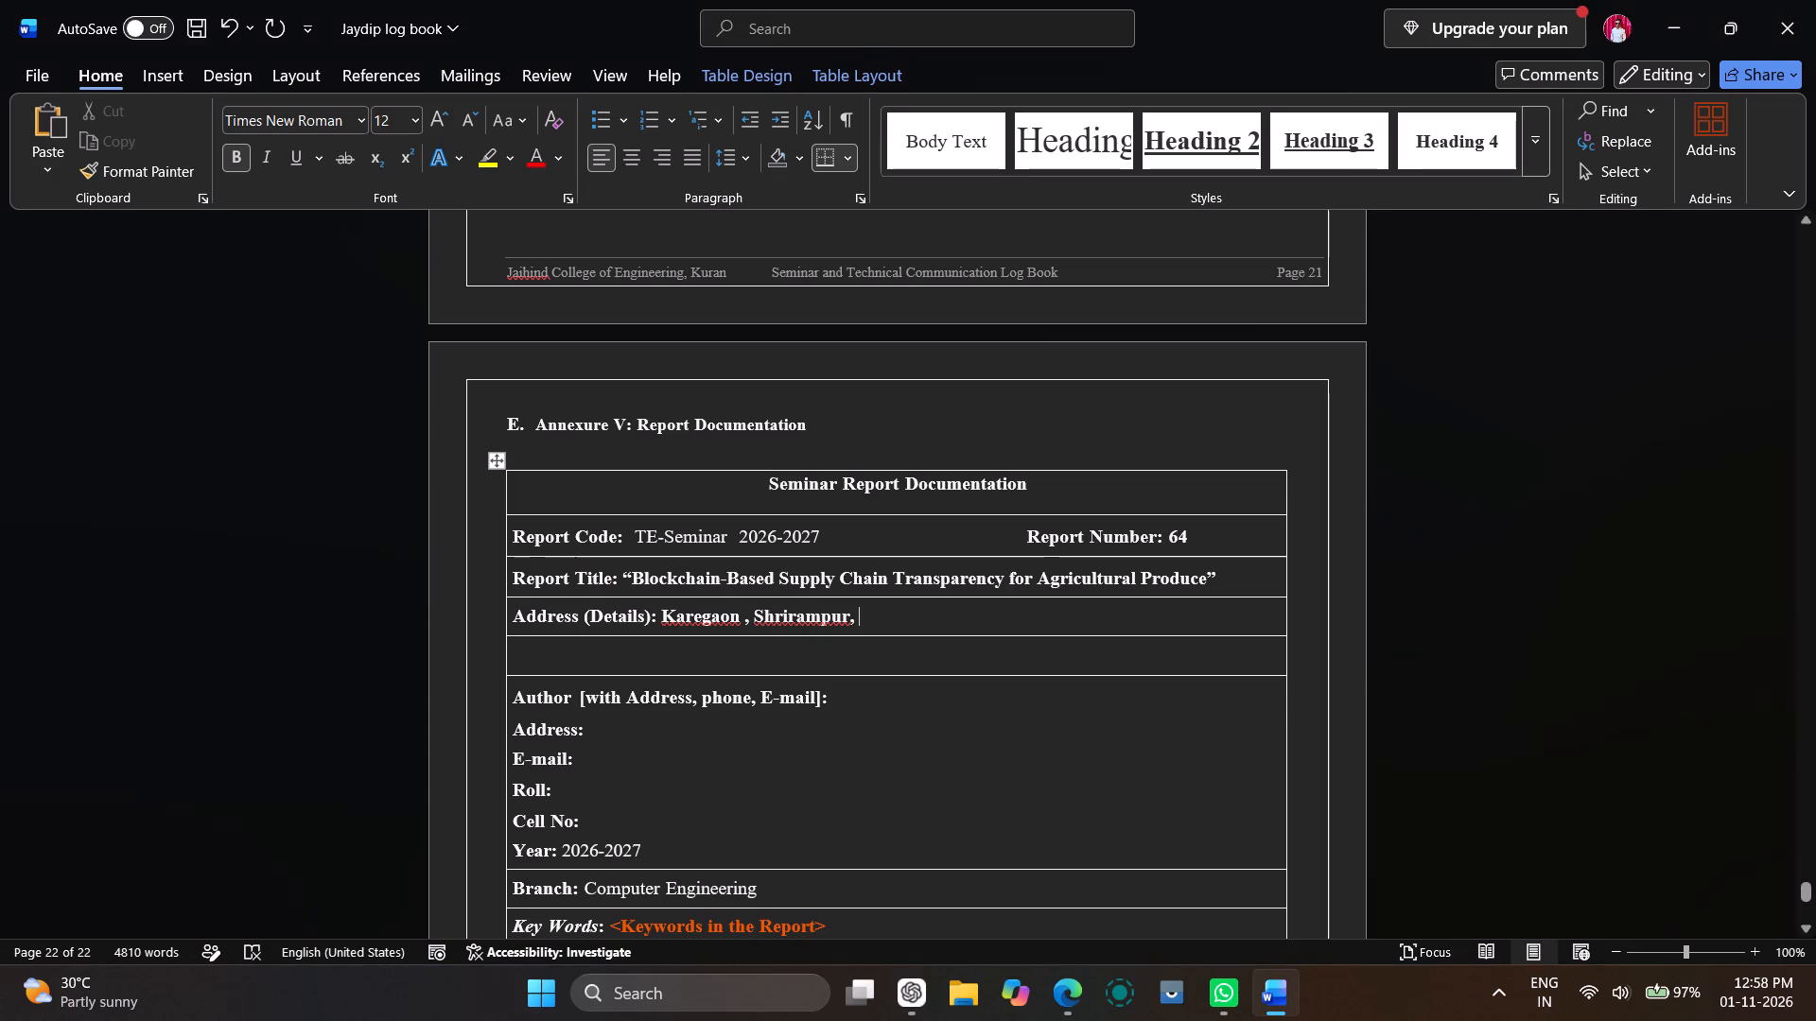
Insert the prefix "A/P." before the village name in the Address (Details) row.
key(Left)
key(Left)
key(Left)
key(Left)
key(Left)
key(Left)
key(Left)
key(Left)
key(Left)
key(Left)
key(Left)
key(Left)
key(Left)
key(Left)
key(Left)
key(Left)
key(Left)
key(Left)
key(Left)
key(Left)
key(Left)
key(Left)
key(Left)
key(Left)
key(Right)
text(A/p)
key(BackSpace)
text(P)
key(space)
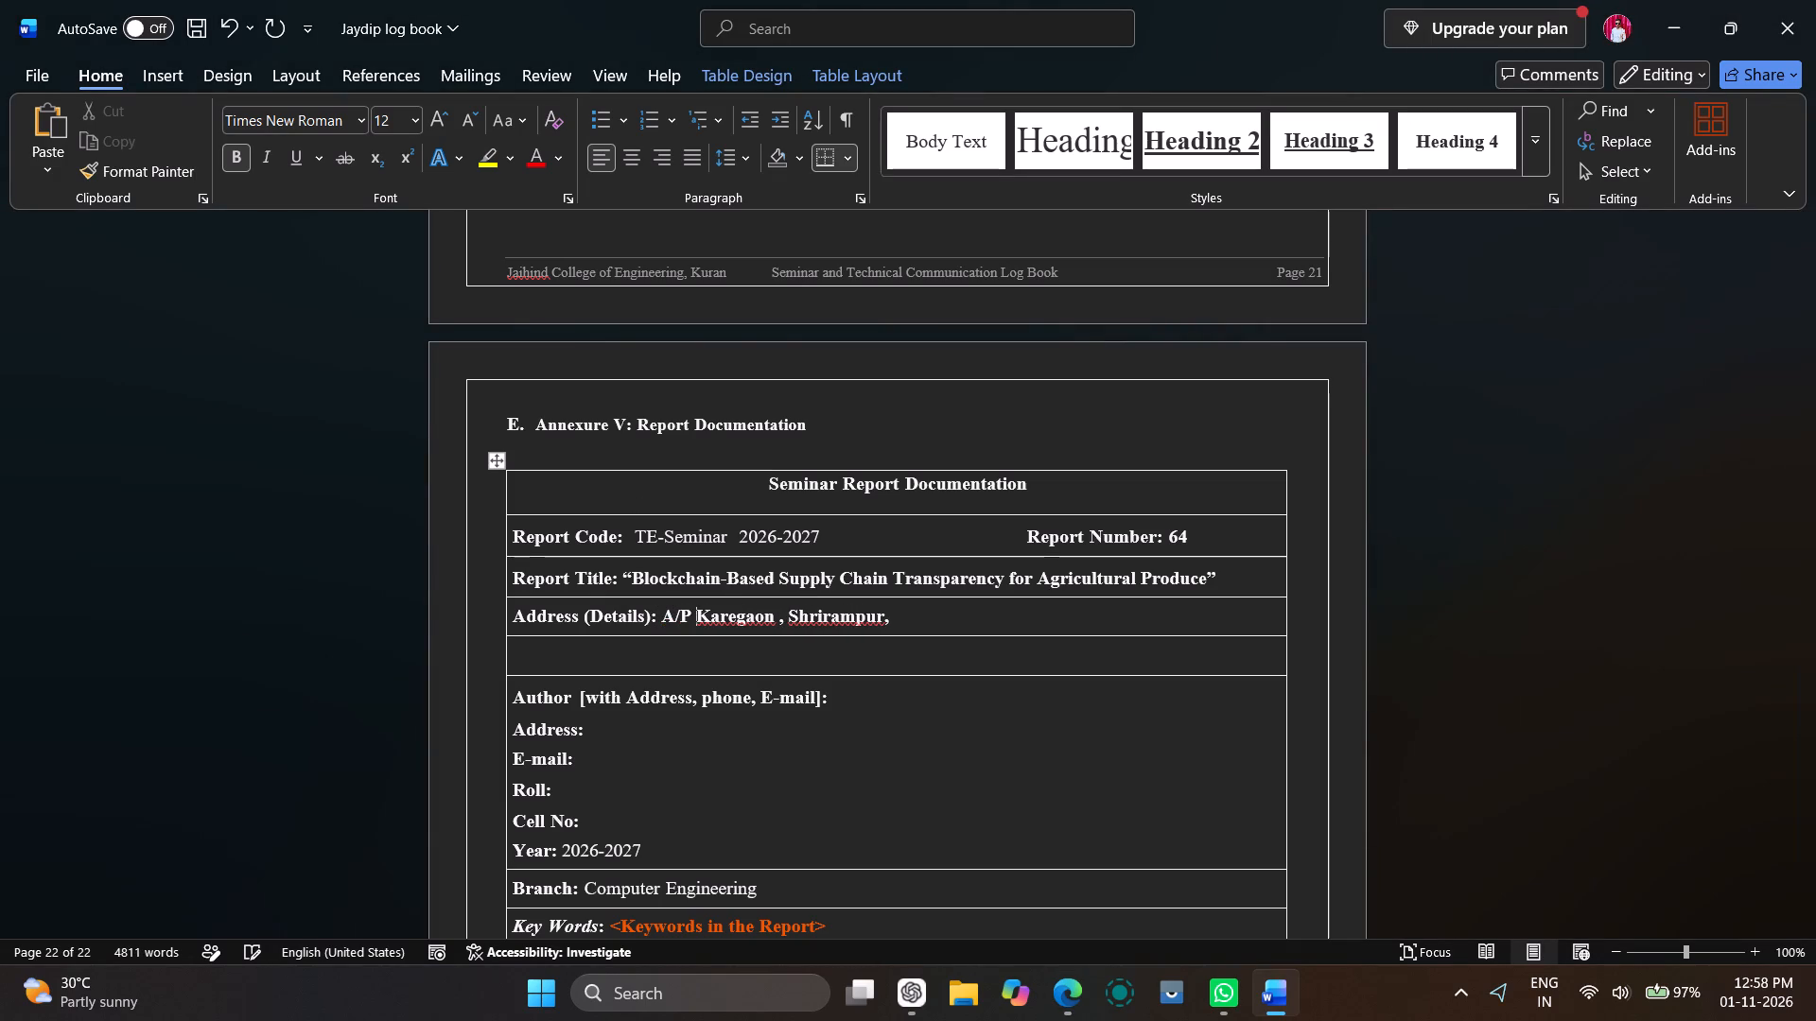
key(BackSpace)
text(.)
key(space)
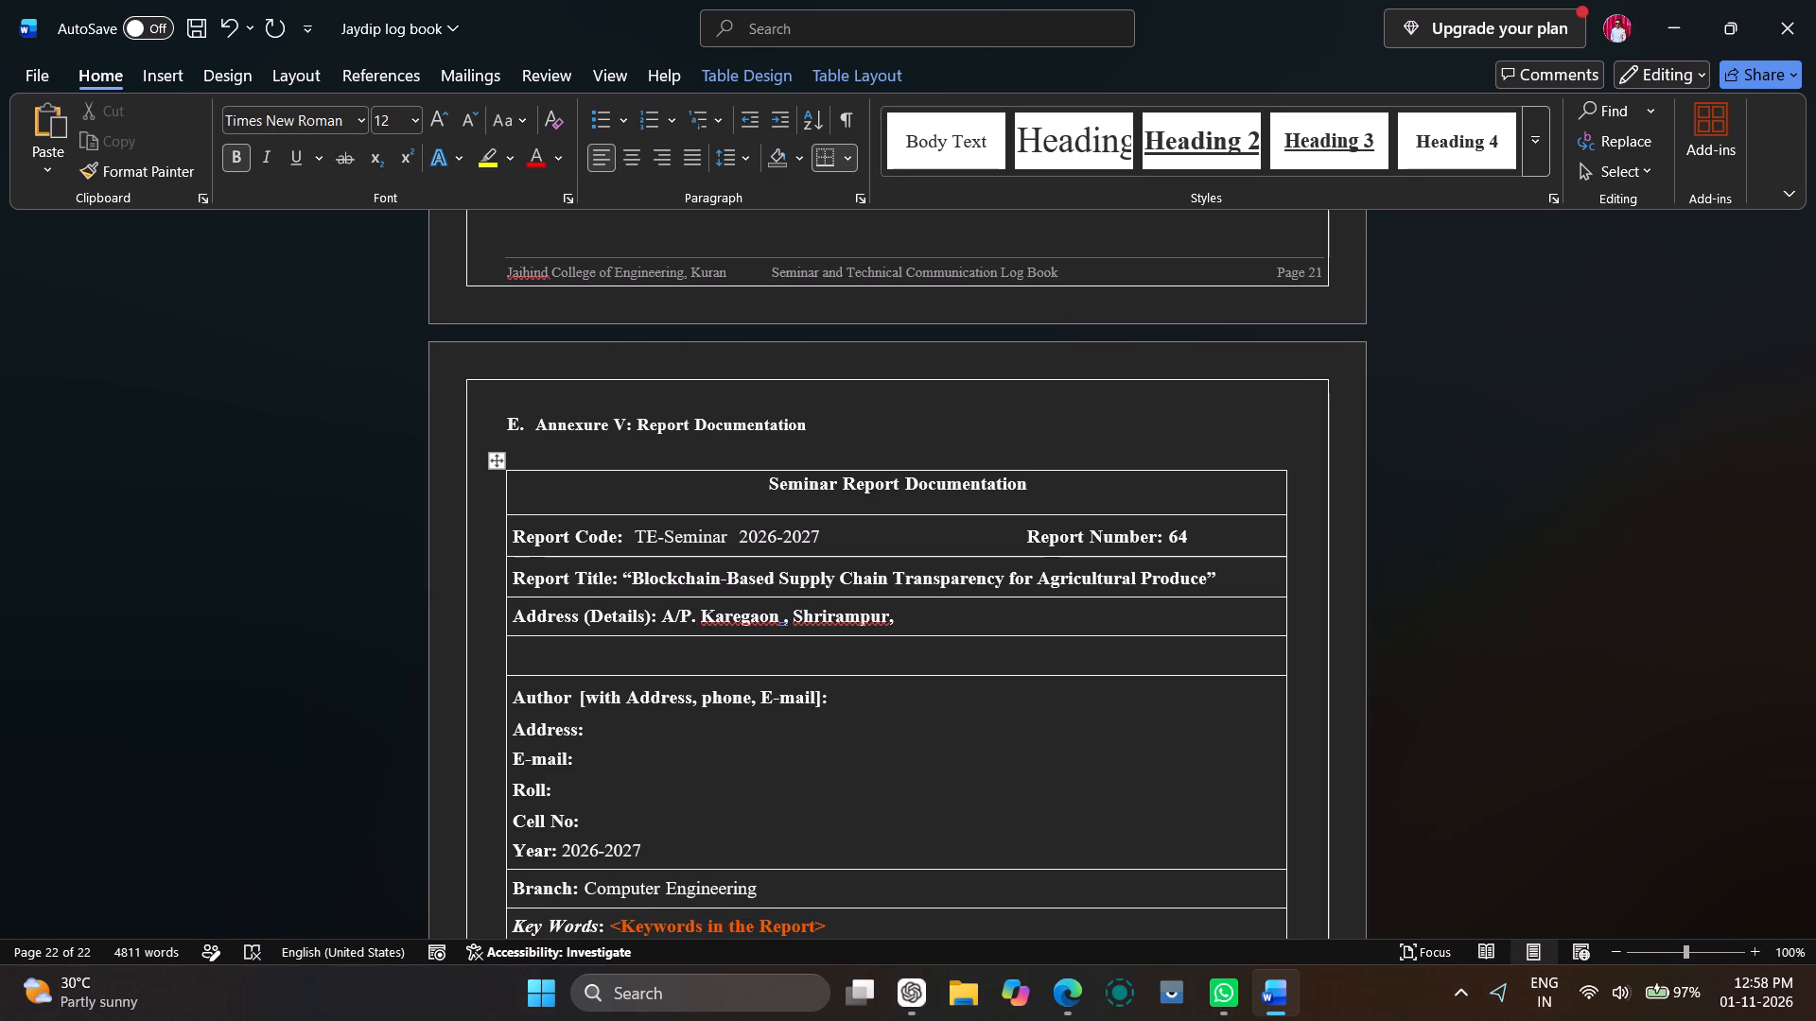
Insert the label "Tal ." before the taluka name in the Address (Details) row.
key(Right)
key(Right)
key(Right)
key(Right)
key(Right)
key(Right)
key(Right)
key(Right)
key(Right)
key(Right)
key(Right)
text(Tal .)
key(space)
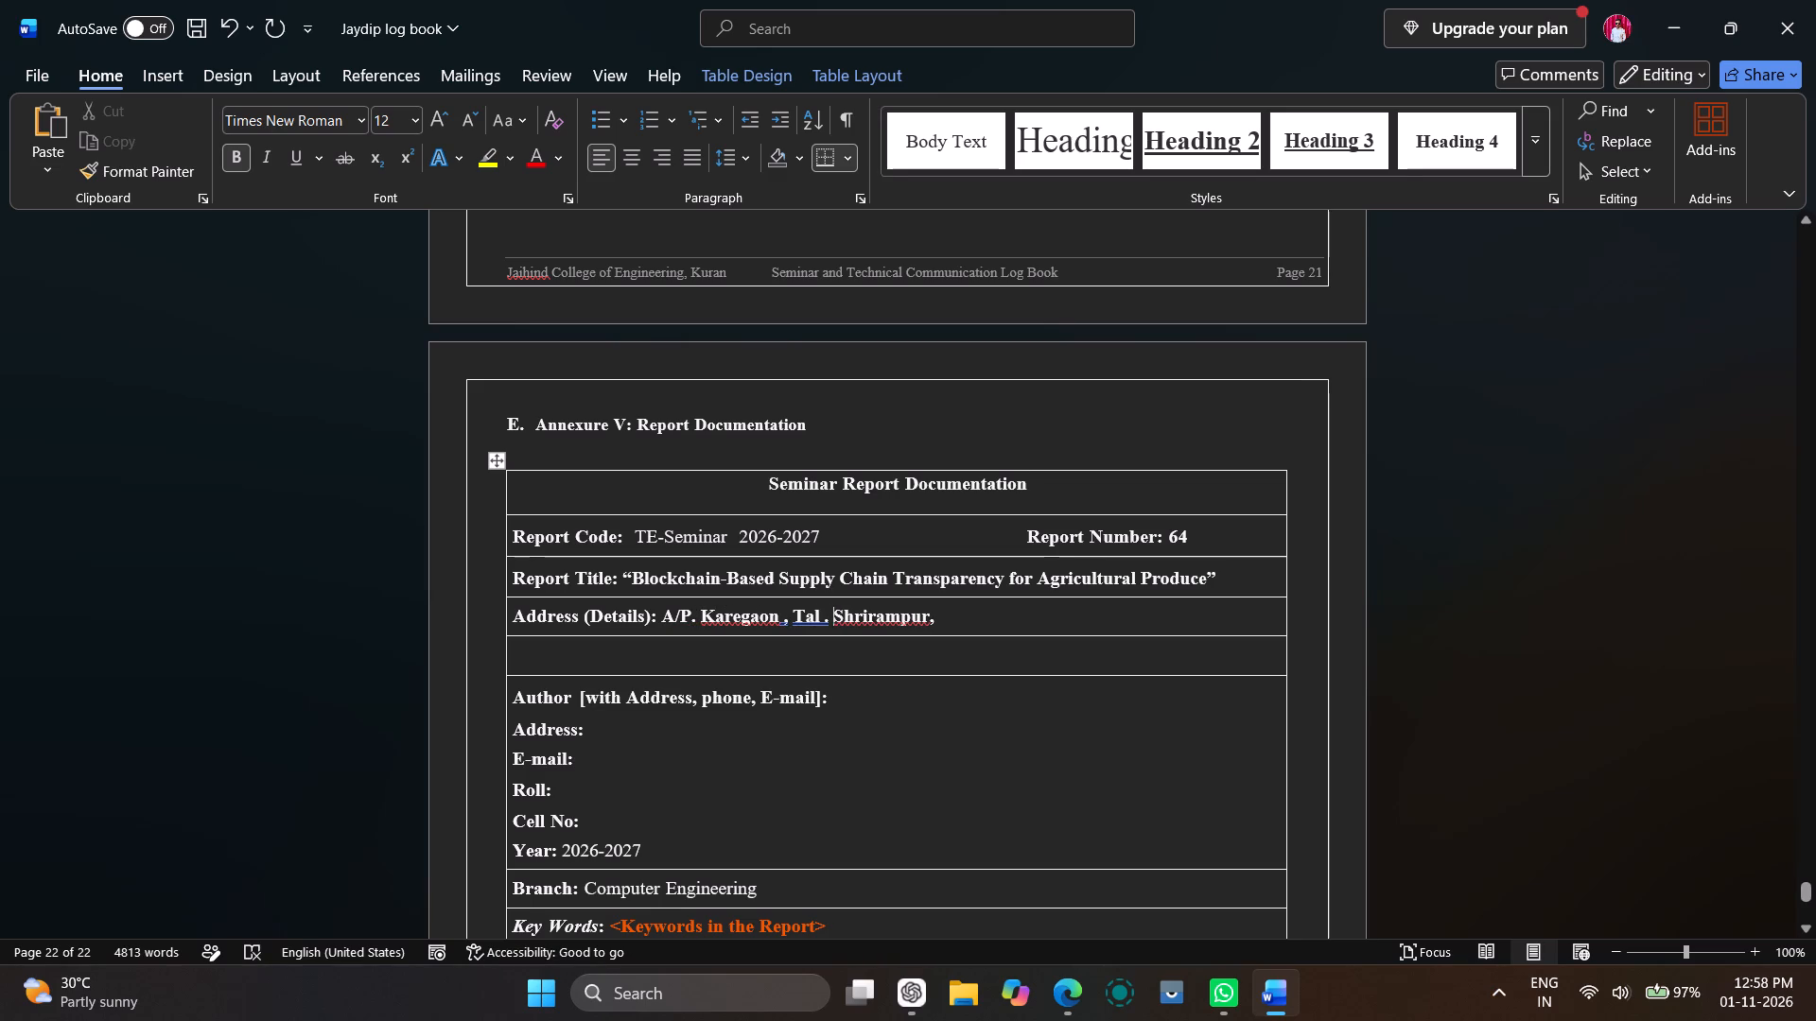
Append "Dist." and the author's district name to the Address (Details) row, checking against the PDF's entry.
click(958, 614)
key(alt+Tab)
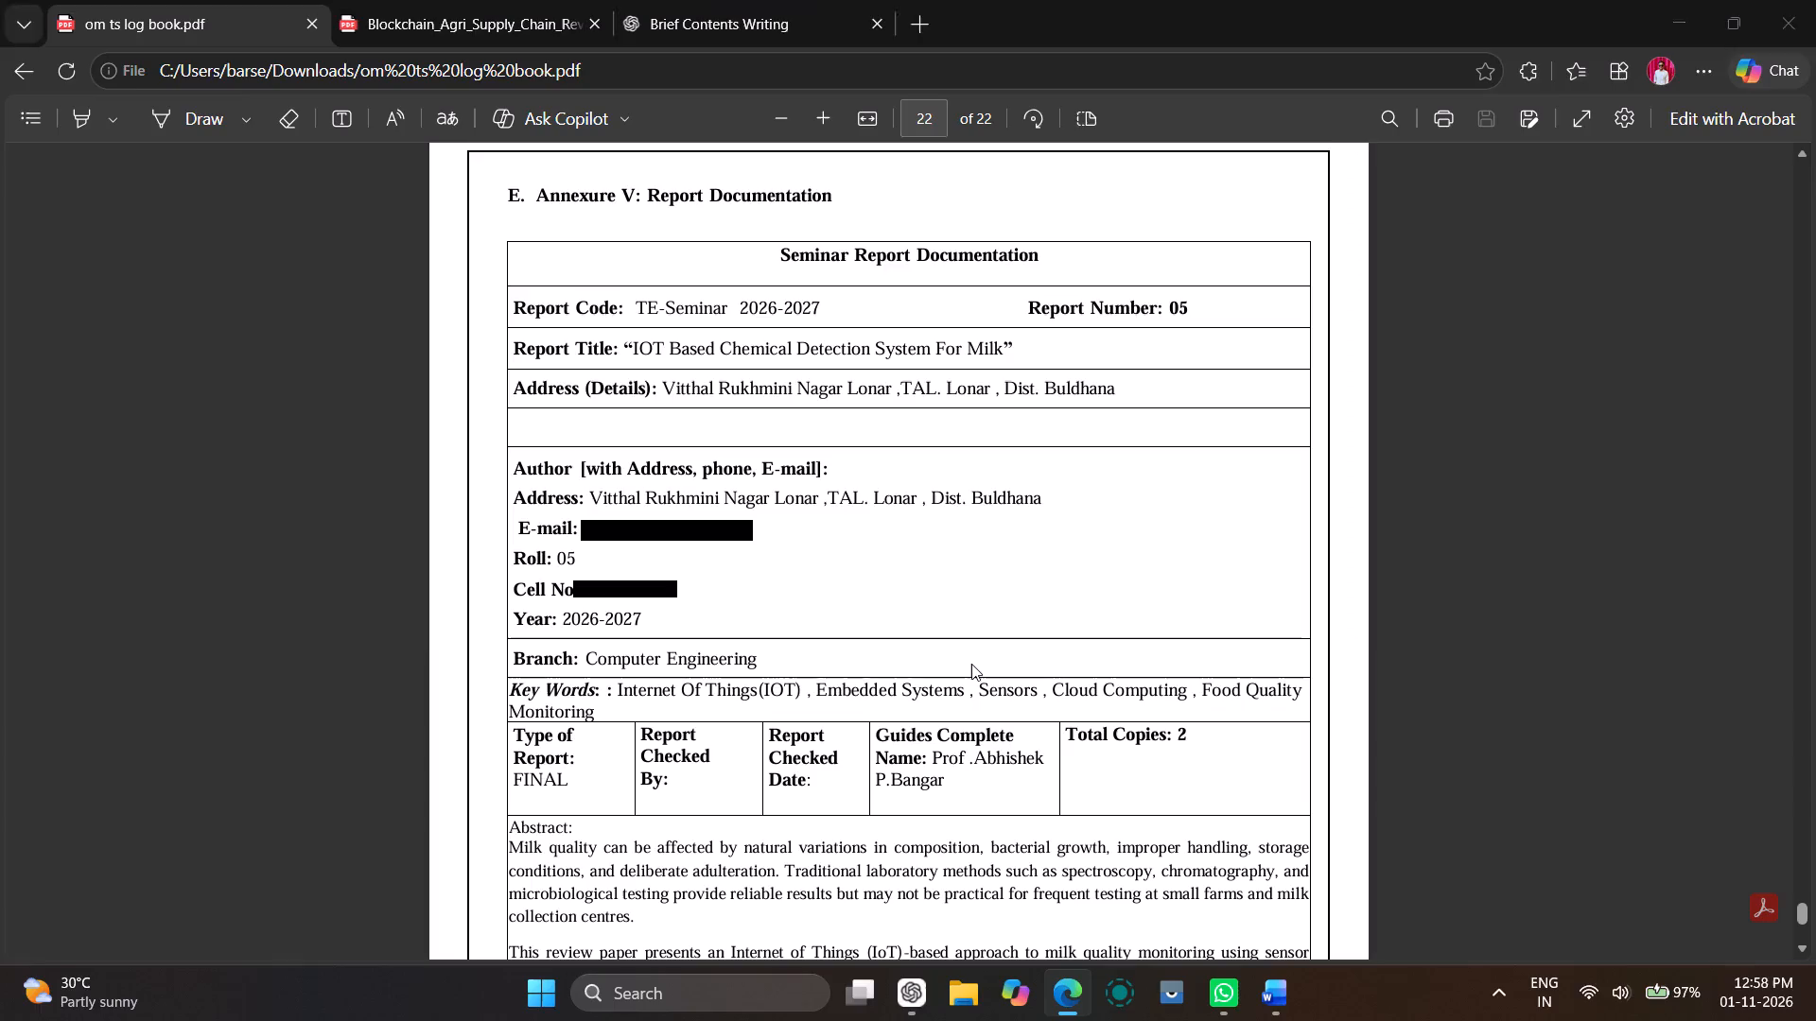
key(alt+Tab)
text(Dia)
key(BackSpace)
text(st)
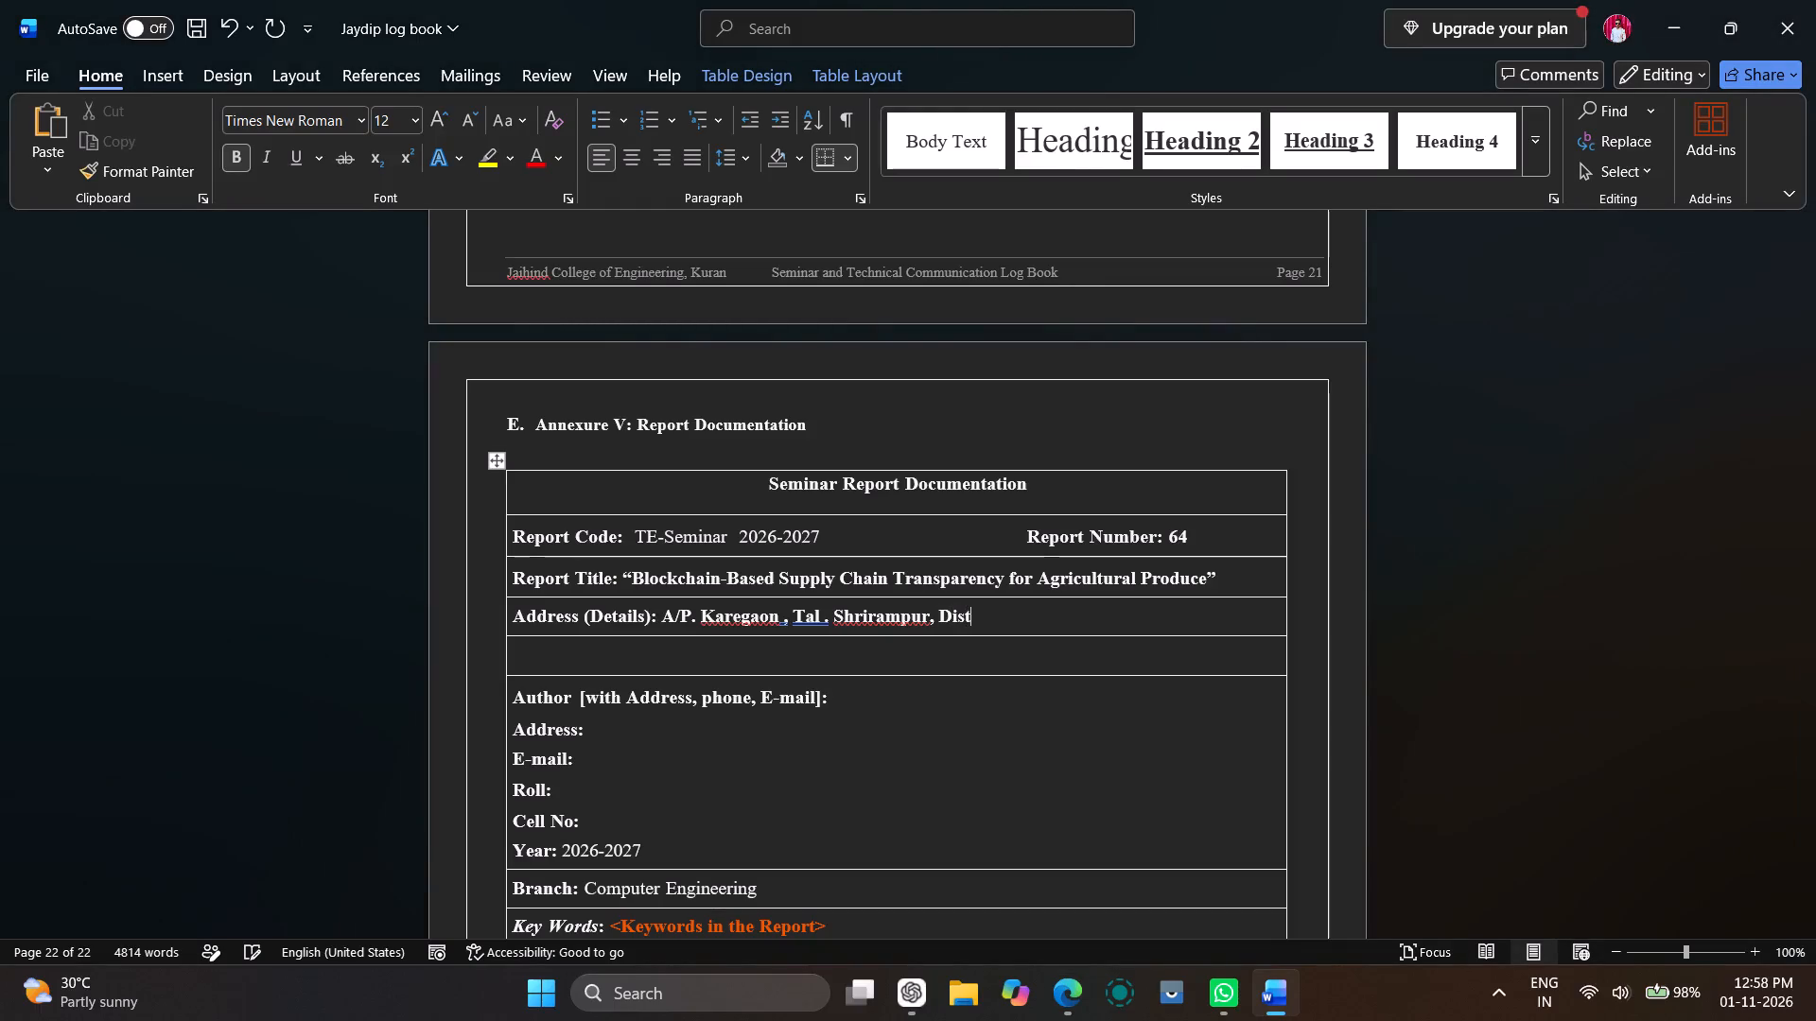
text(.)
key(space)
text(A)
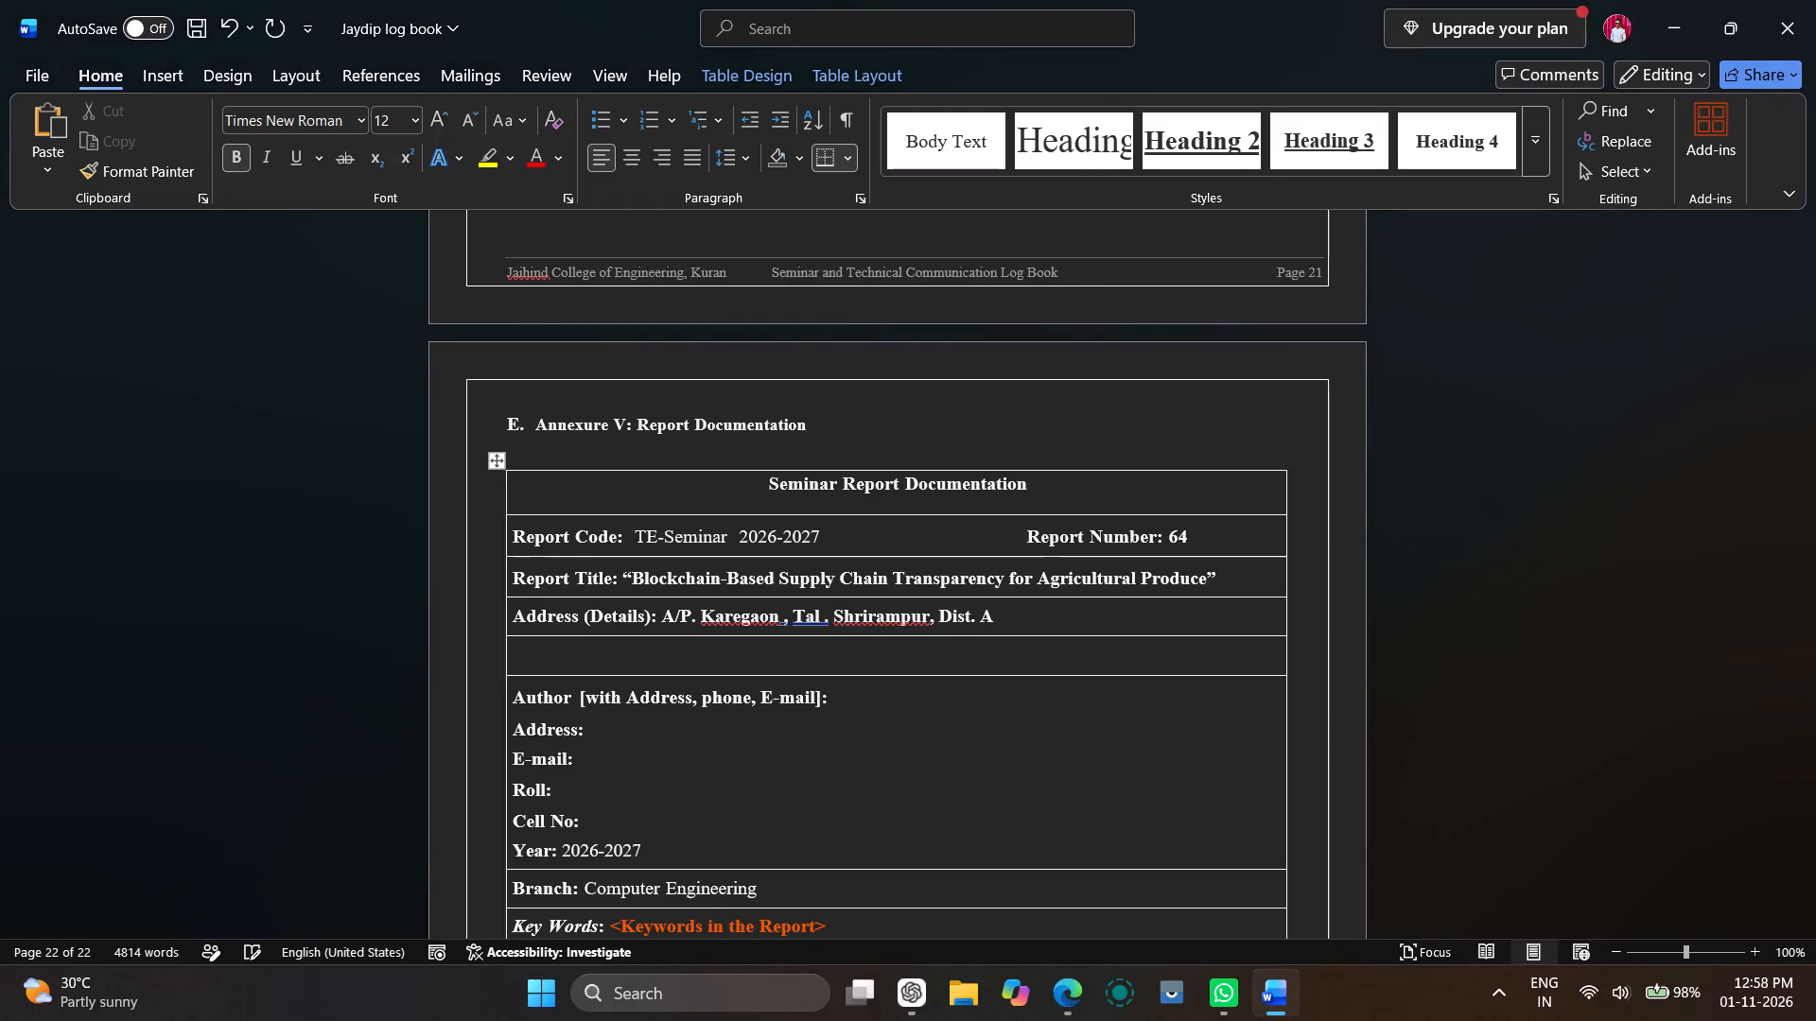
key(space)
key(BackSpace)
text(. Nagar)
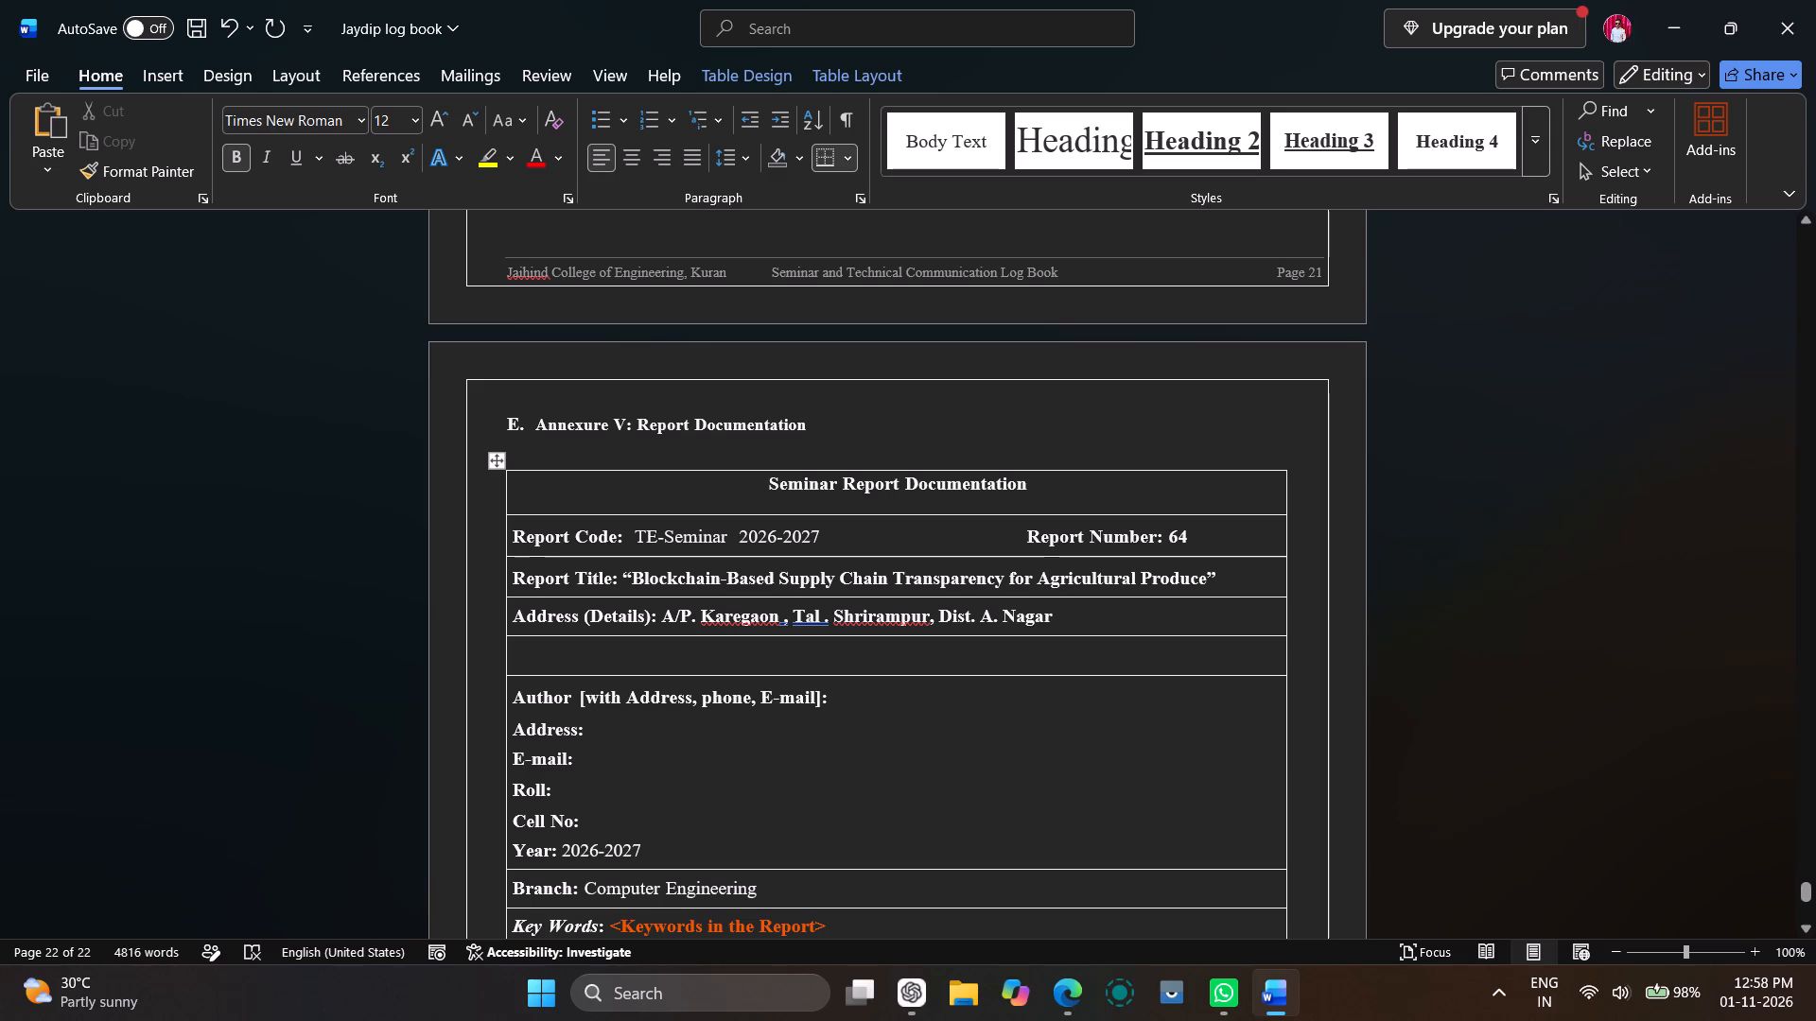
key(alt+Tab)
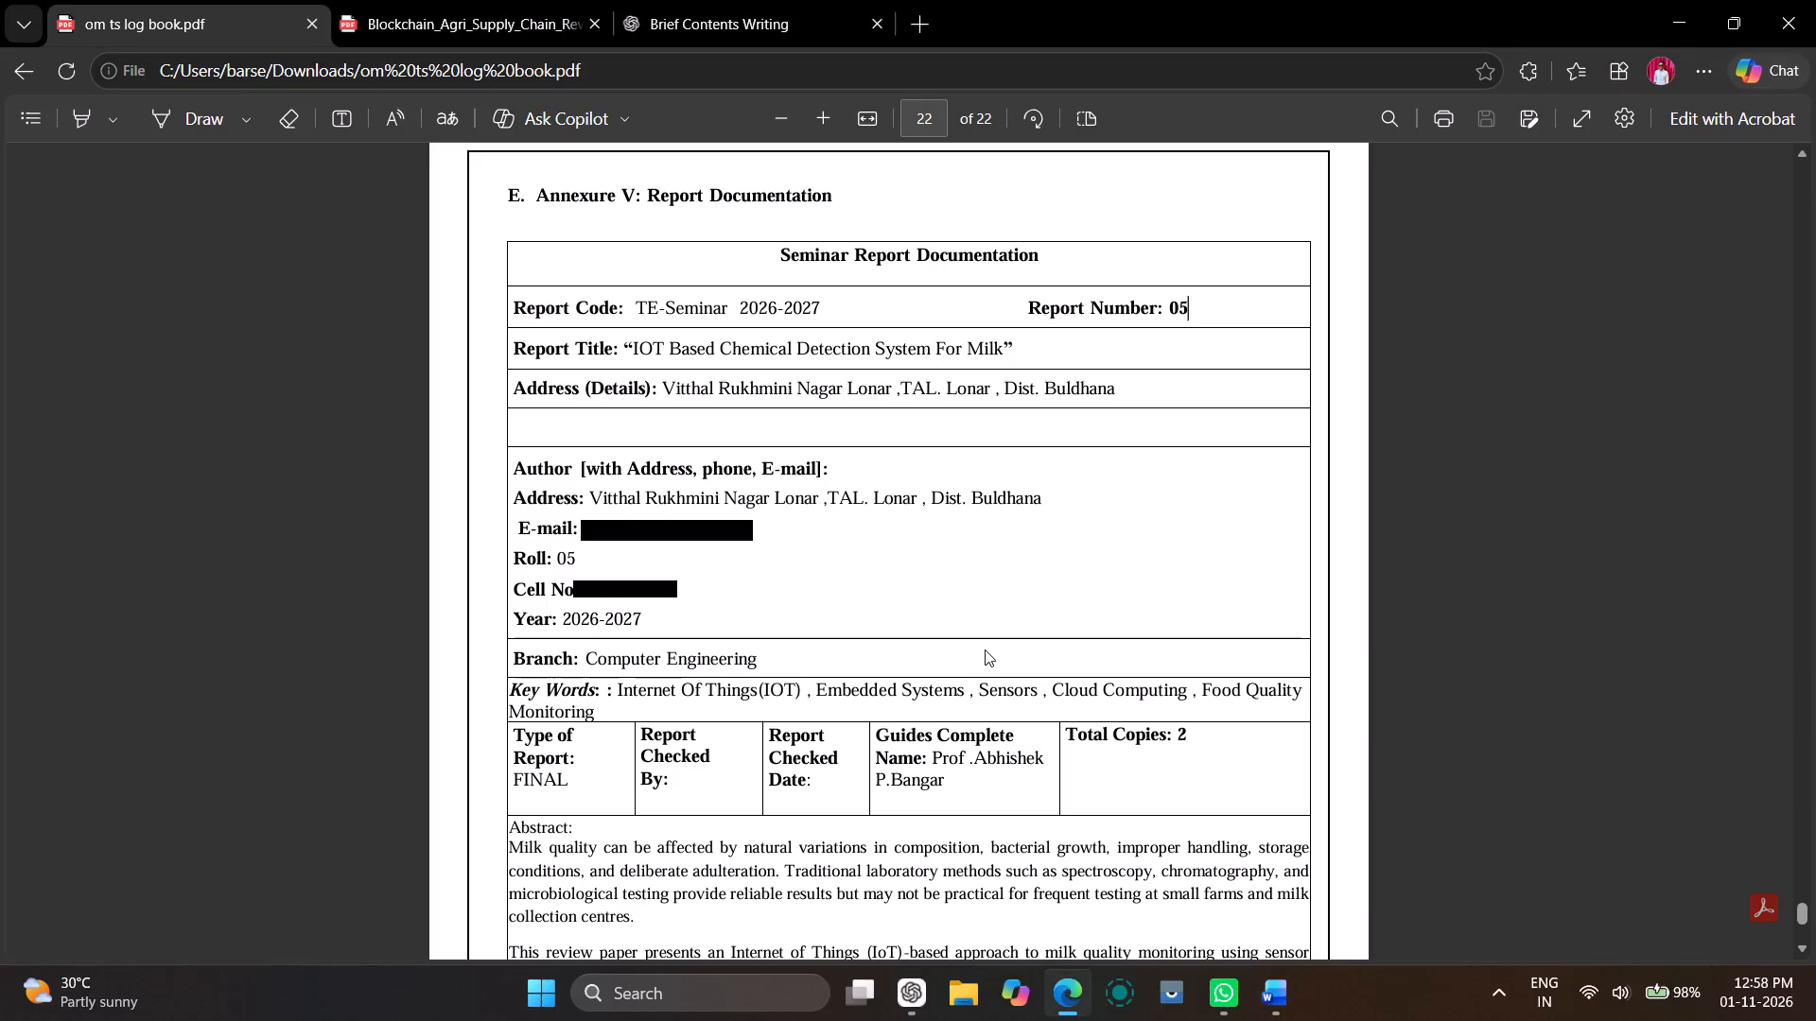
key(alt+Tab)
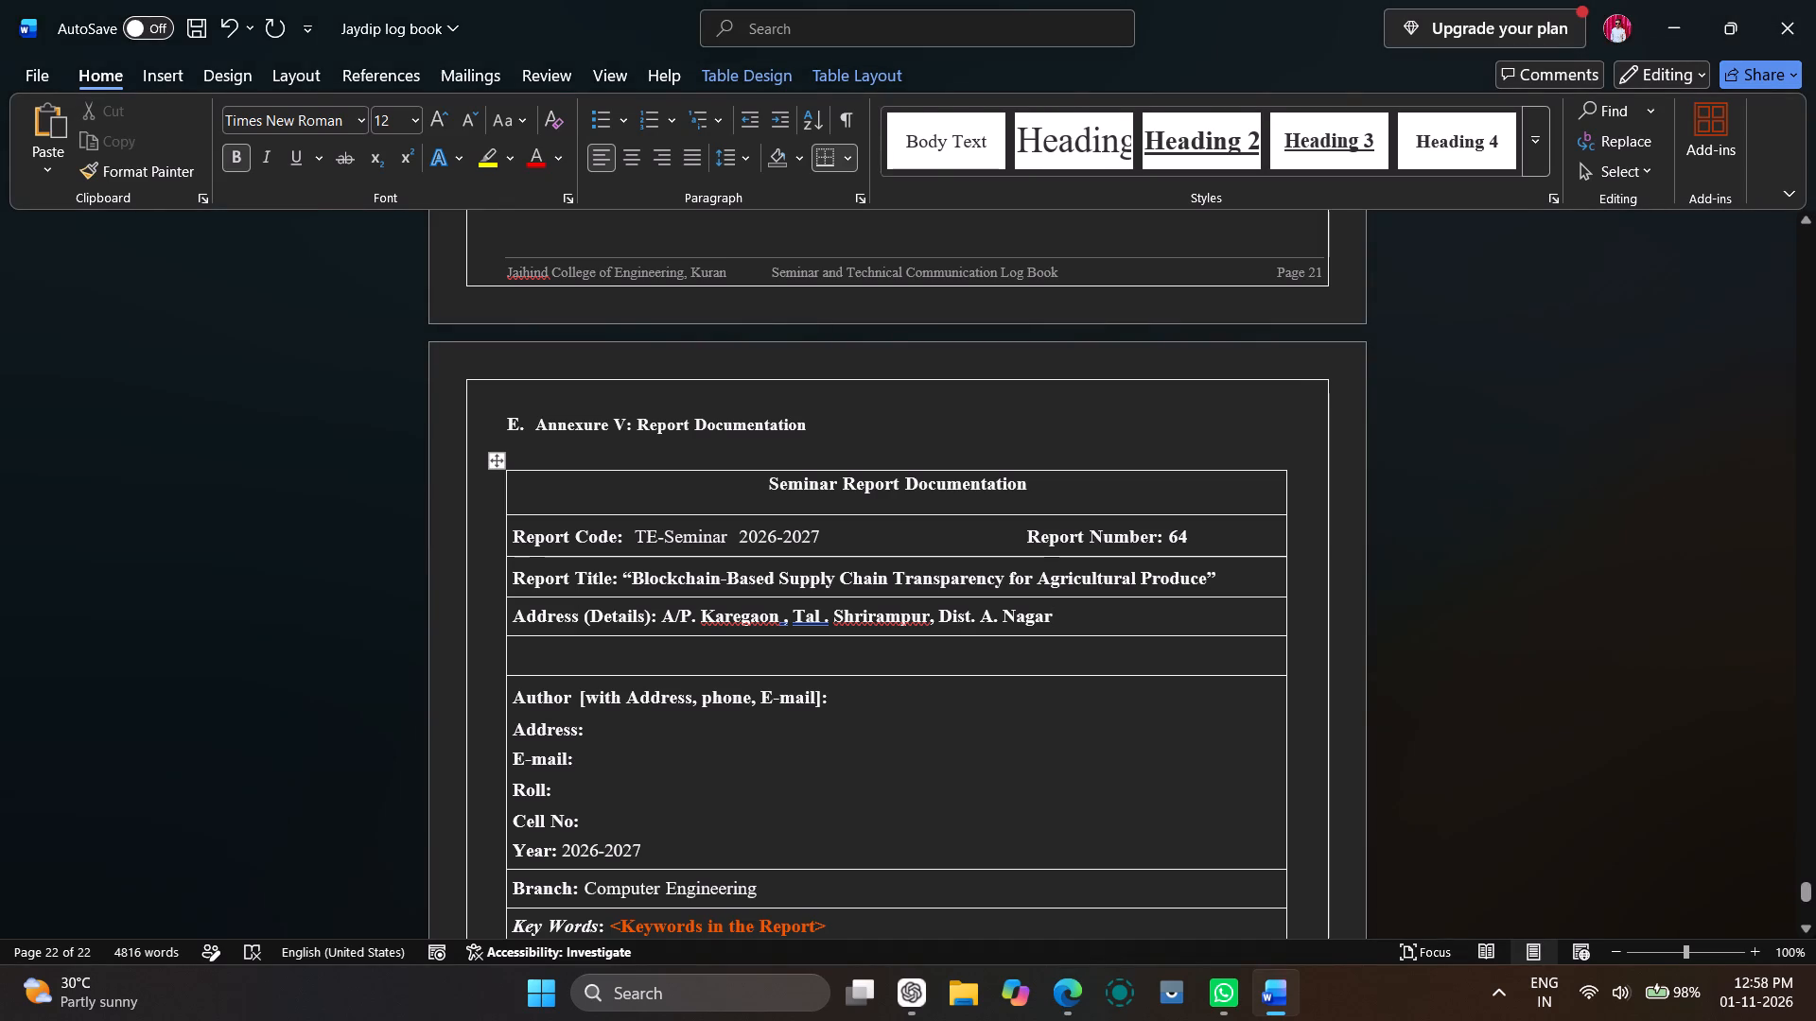
Copy the full address from the Address (Details) row into the author's "Address:" line, checking the PDF's matching entry.
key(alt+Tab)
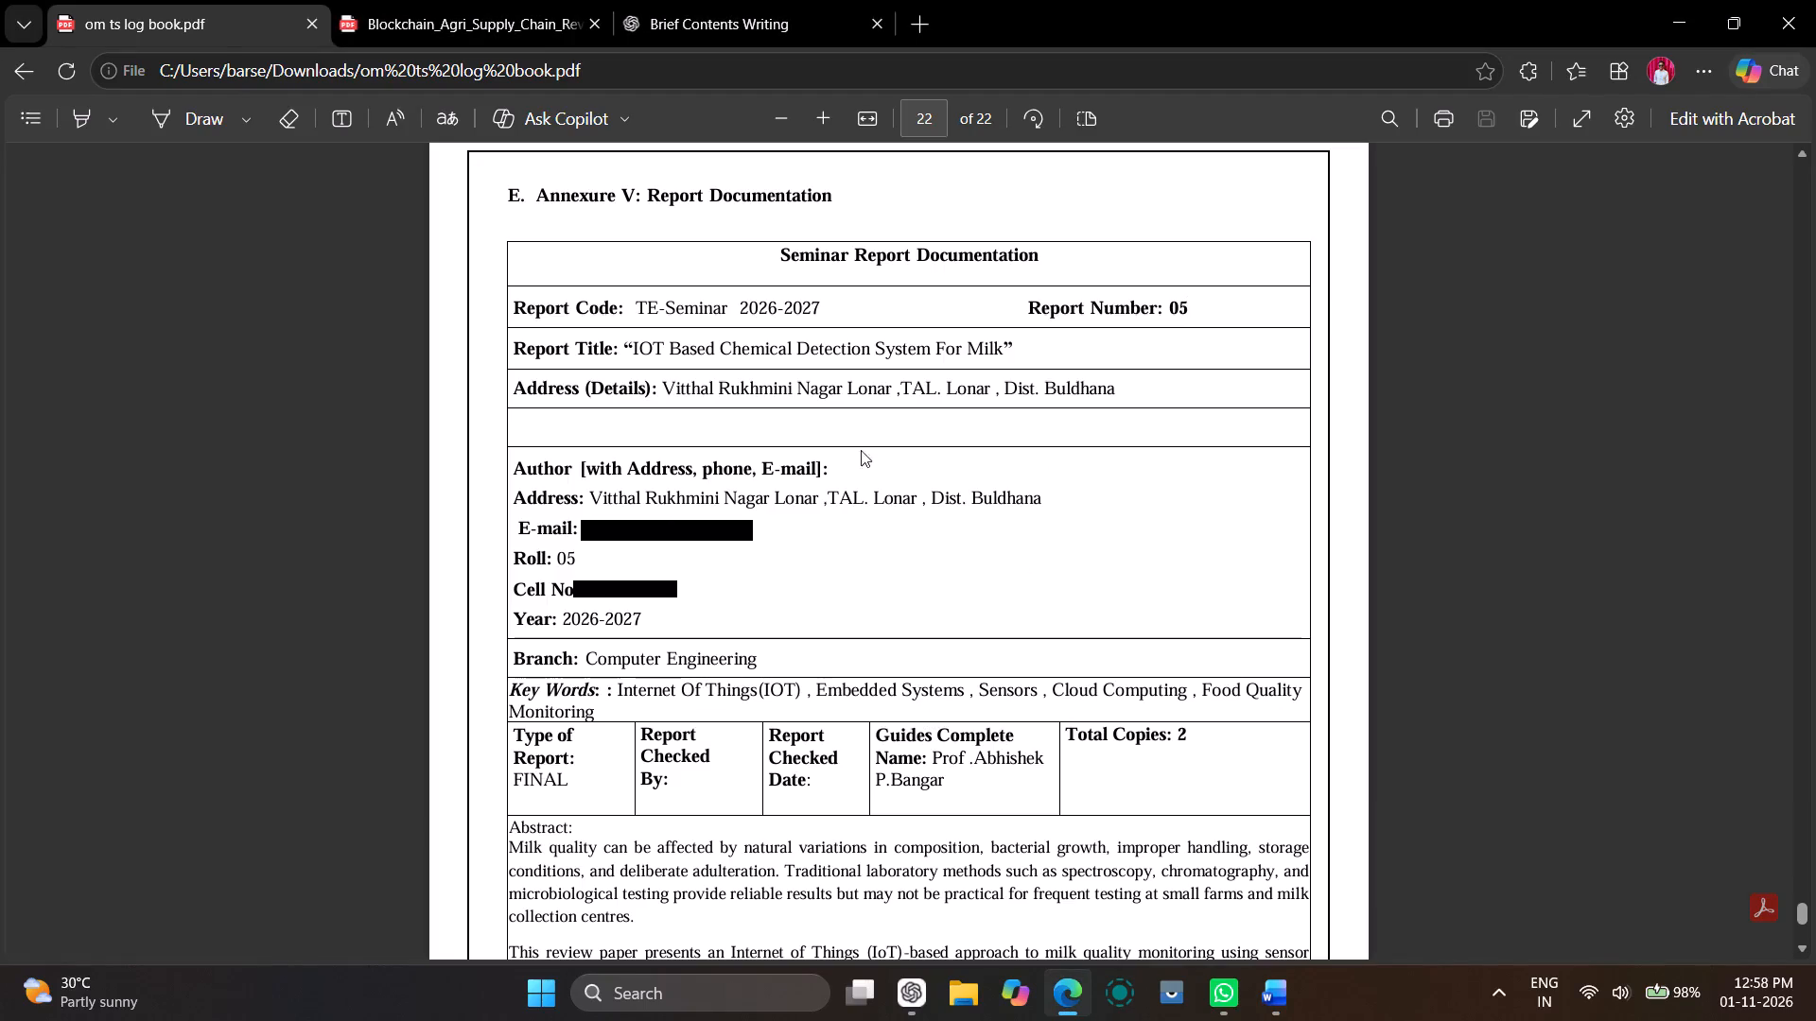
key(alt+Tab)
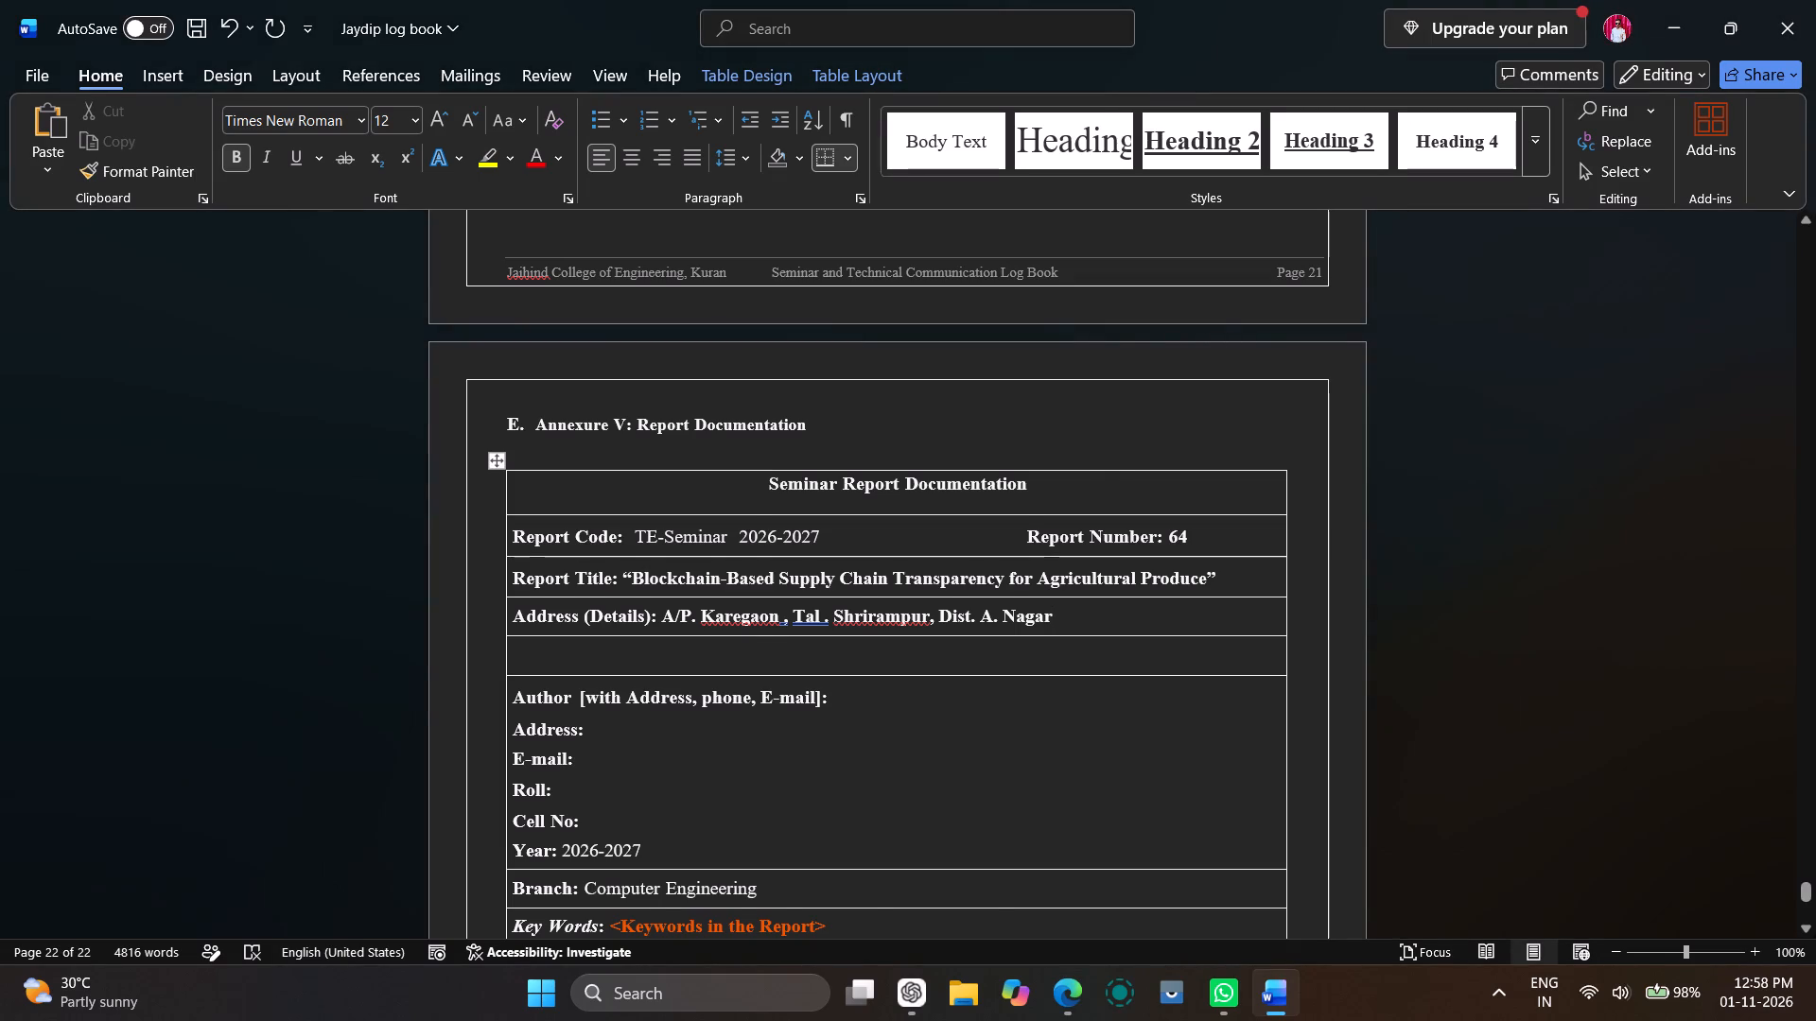
scroll(694, 701, down, 1)
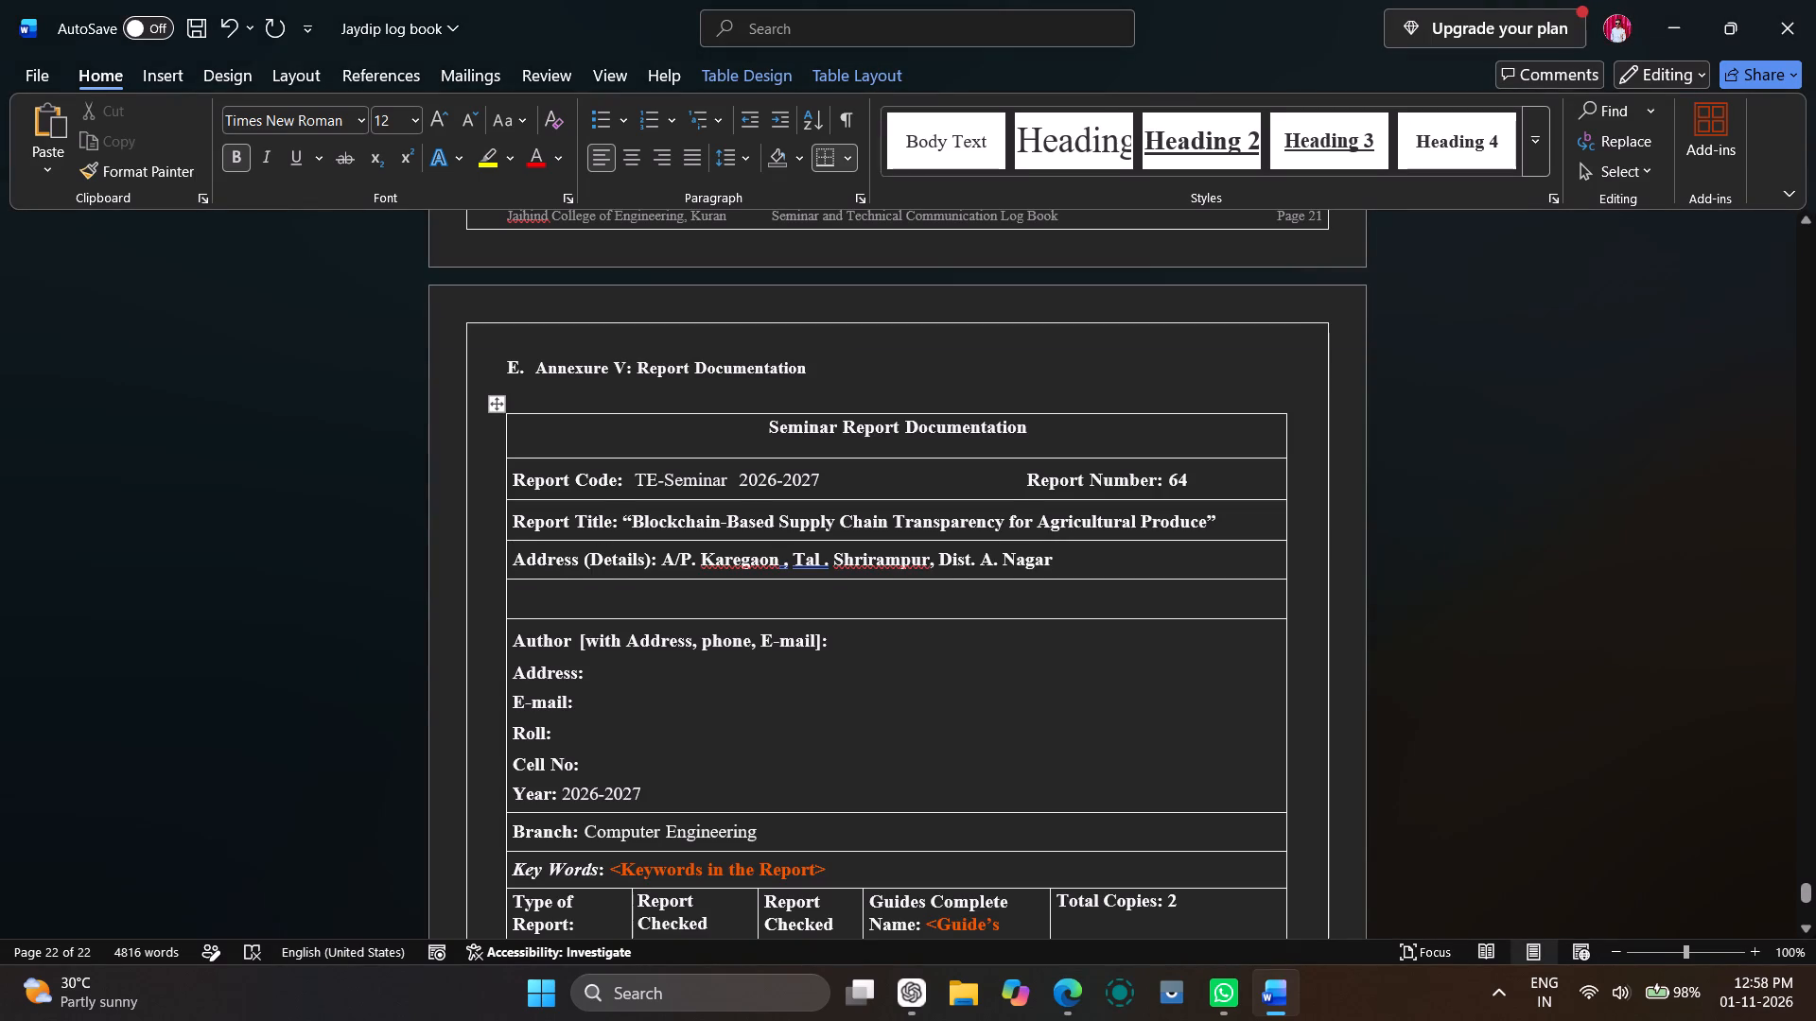
key(alt+Tab)
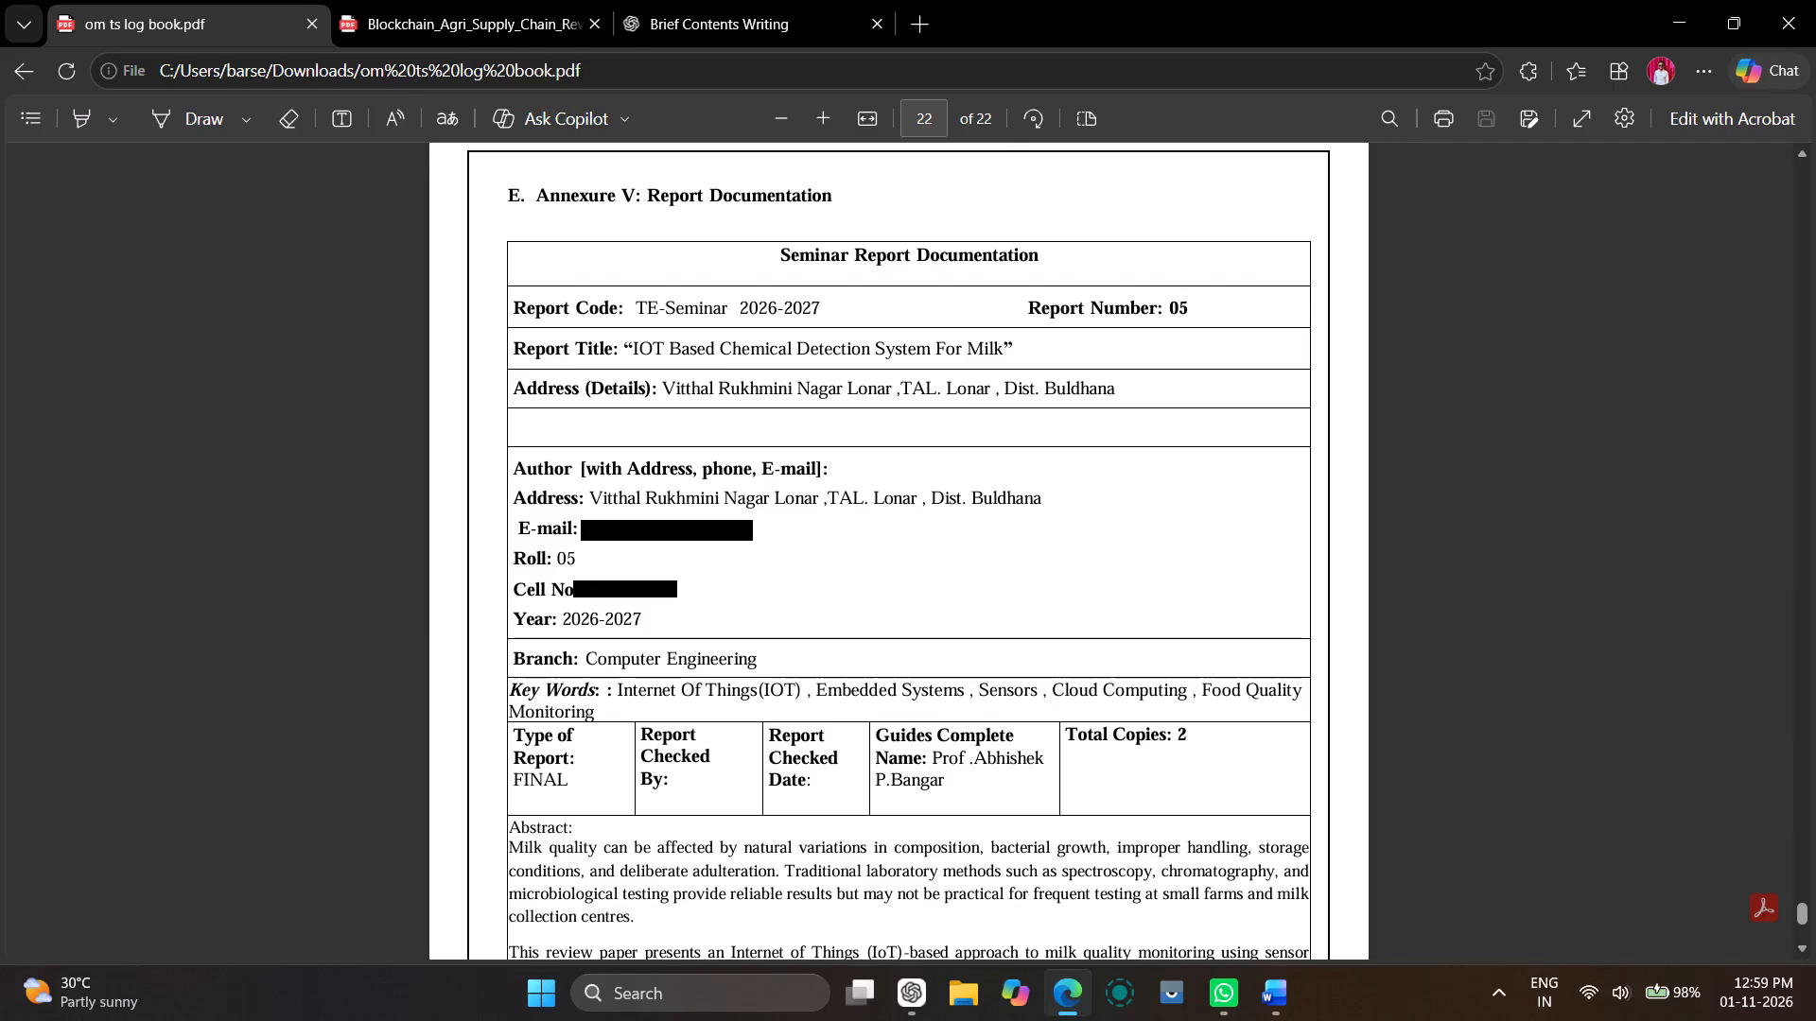
key(alt+Tab)
drag(1067, 560, 651, 590)
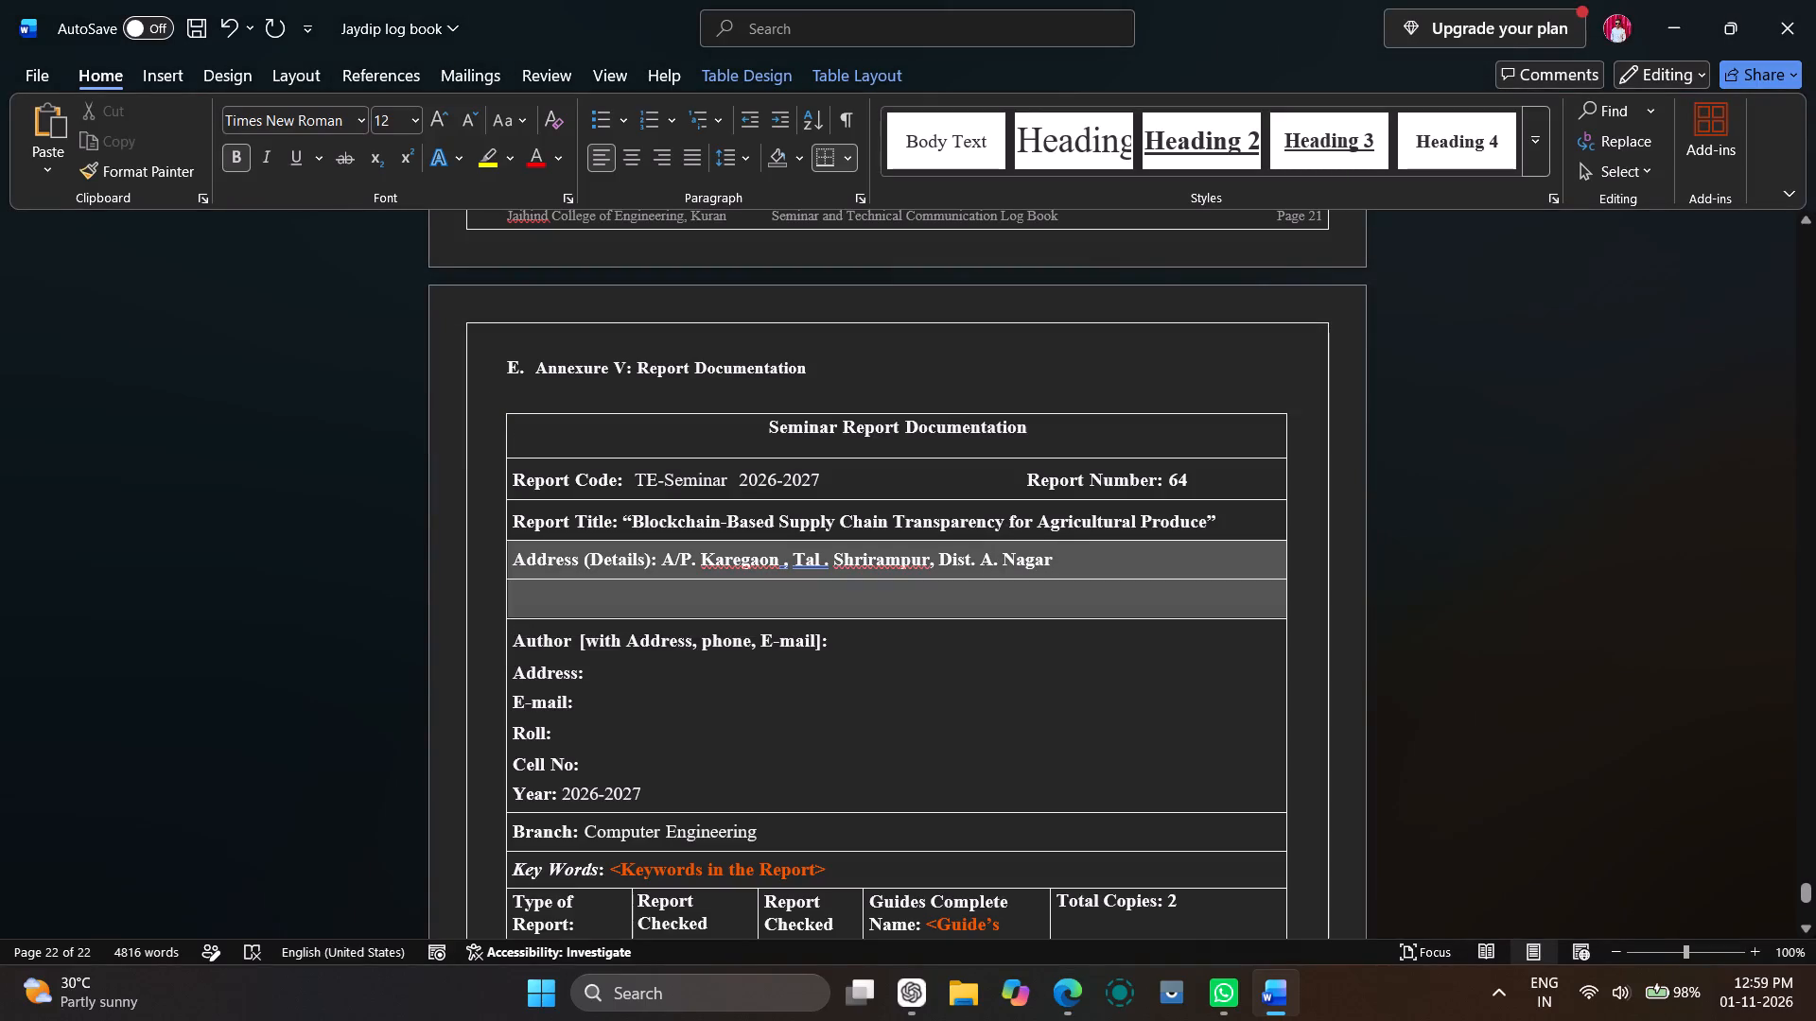
drag(651, 590, 663, 560)
click(663, 560)
drag(663, 560, 740, 562)
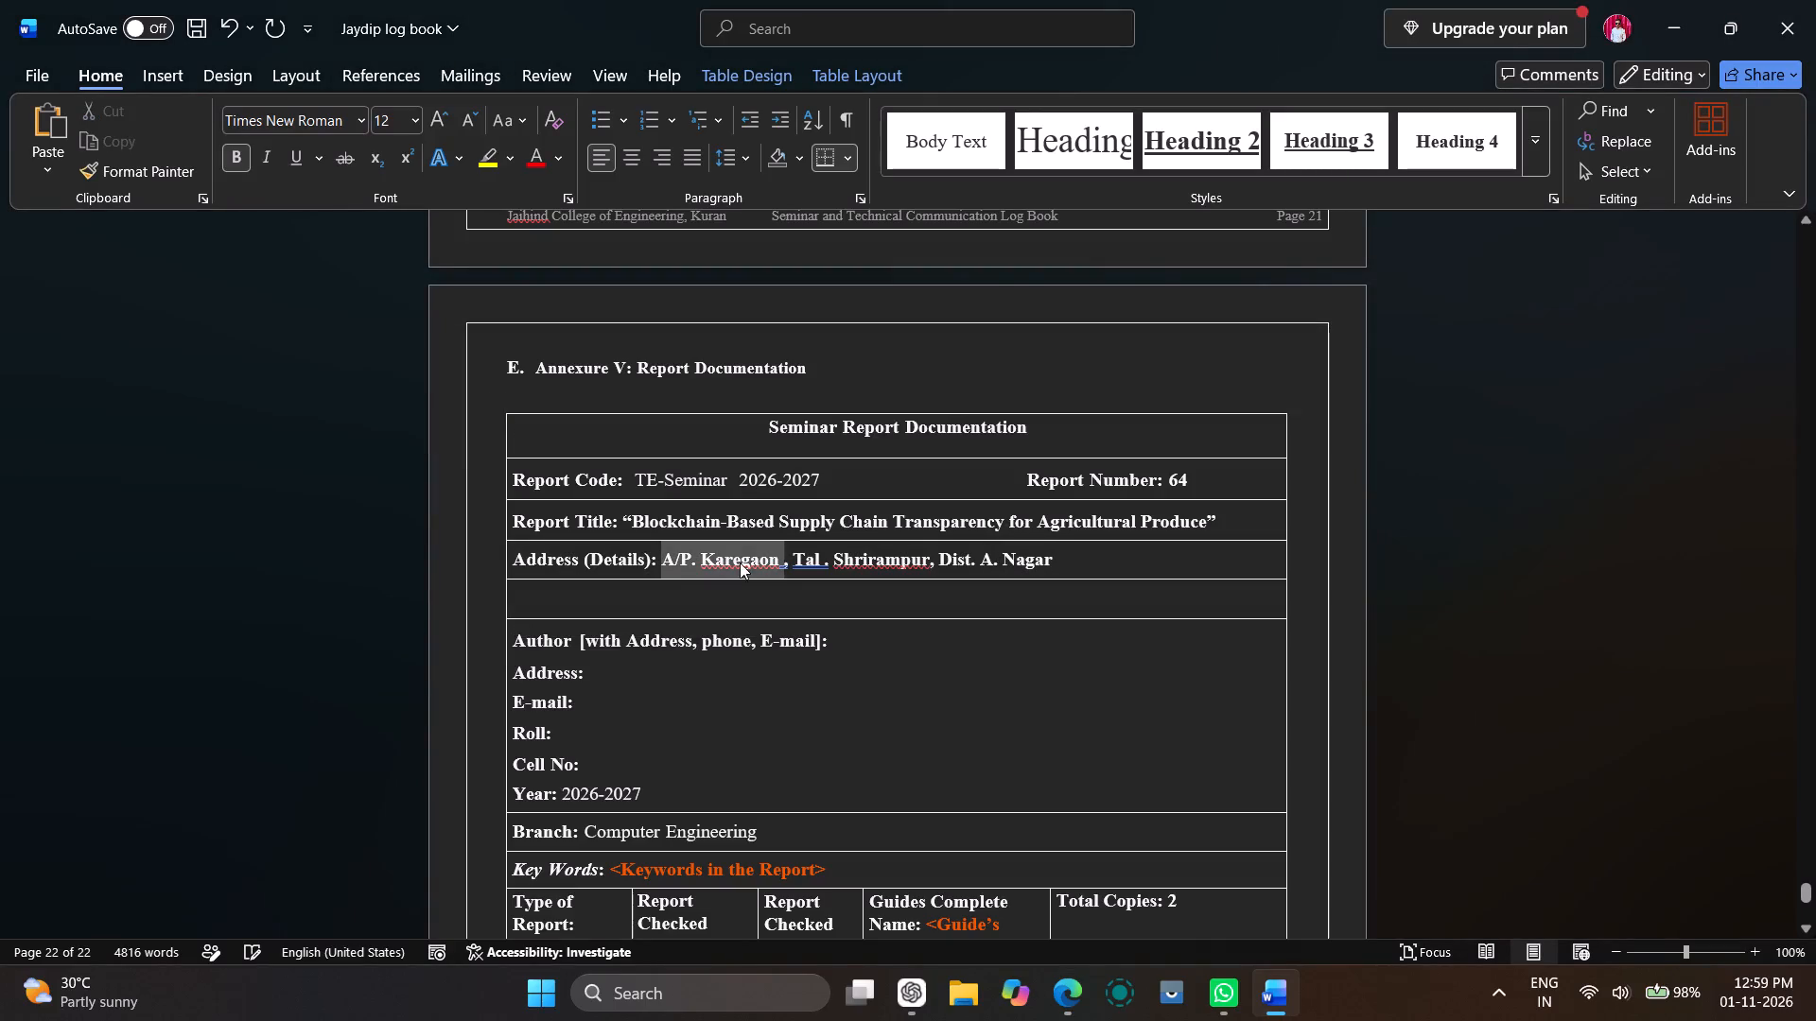
drag(740, 562, 1049, 558)
key(ctrl+c)
key(ctrl+c)
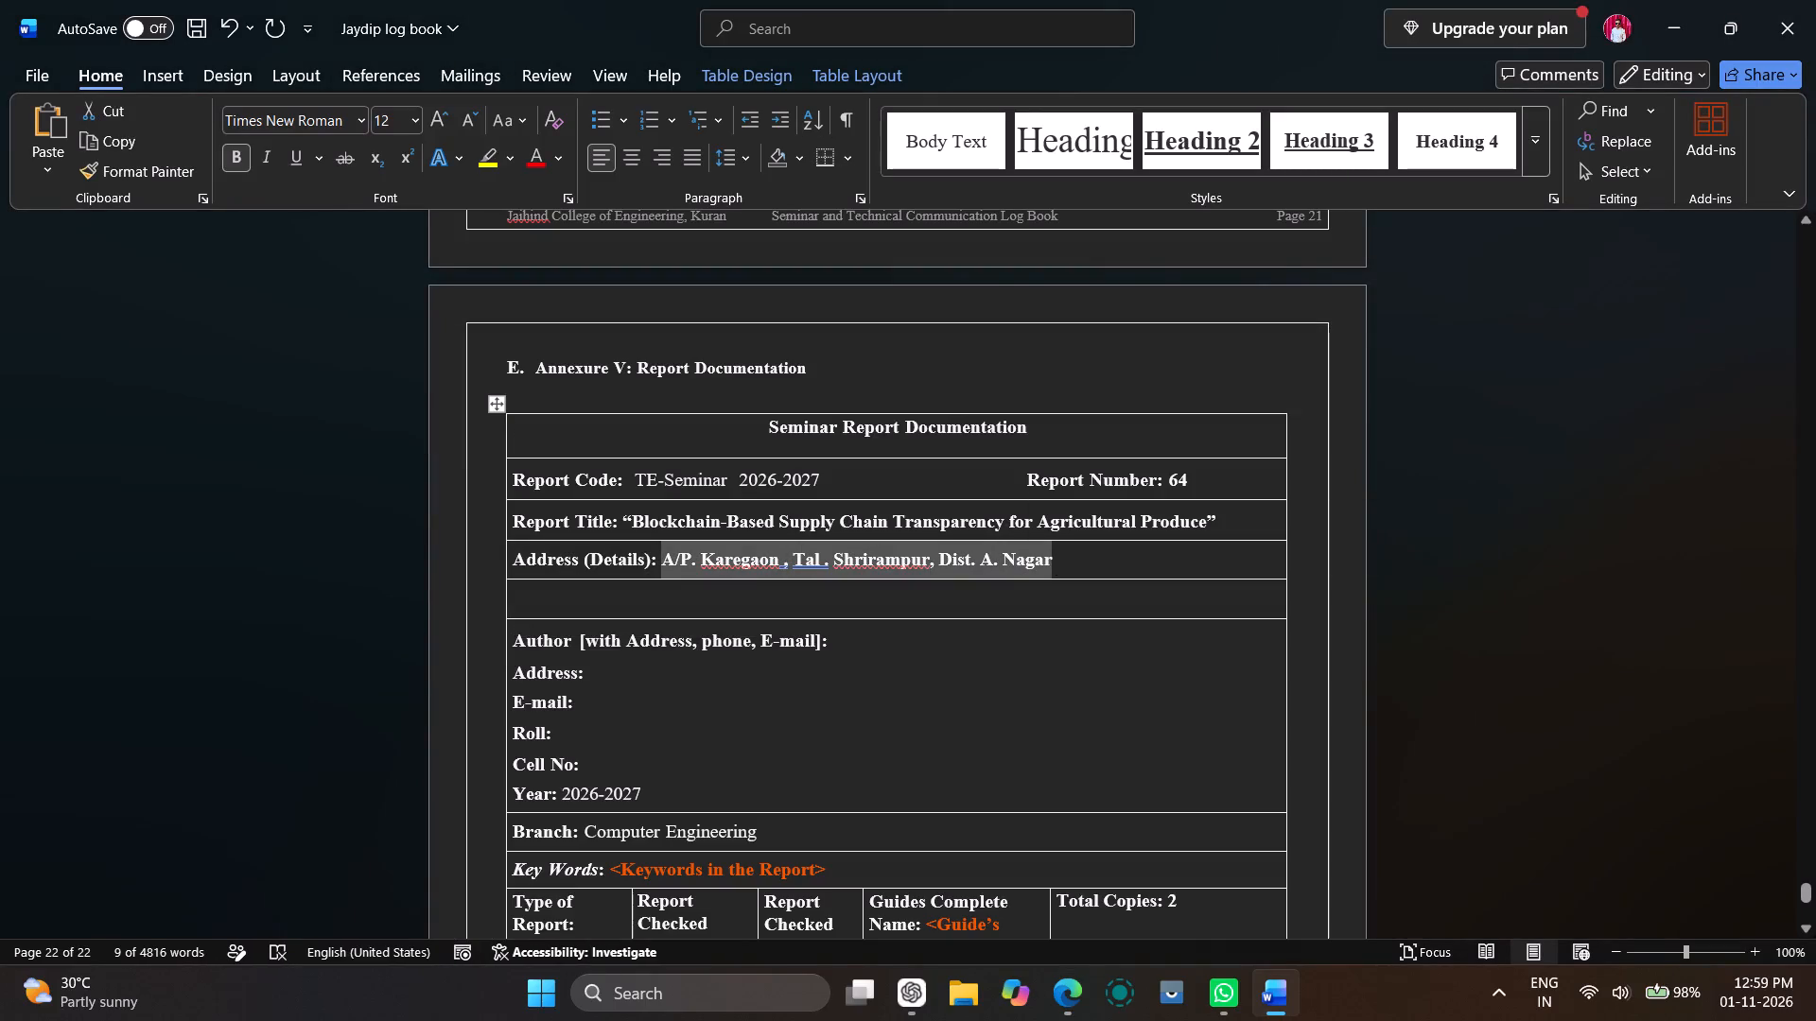
click(629, 673)
key(ctrl+v)
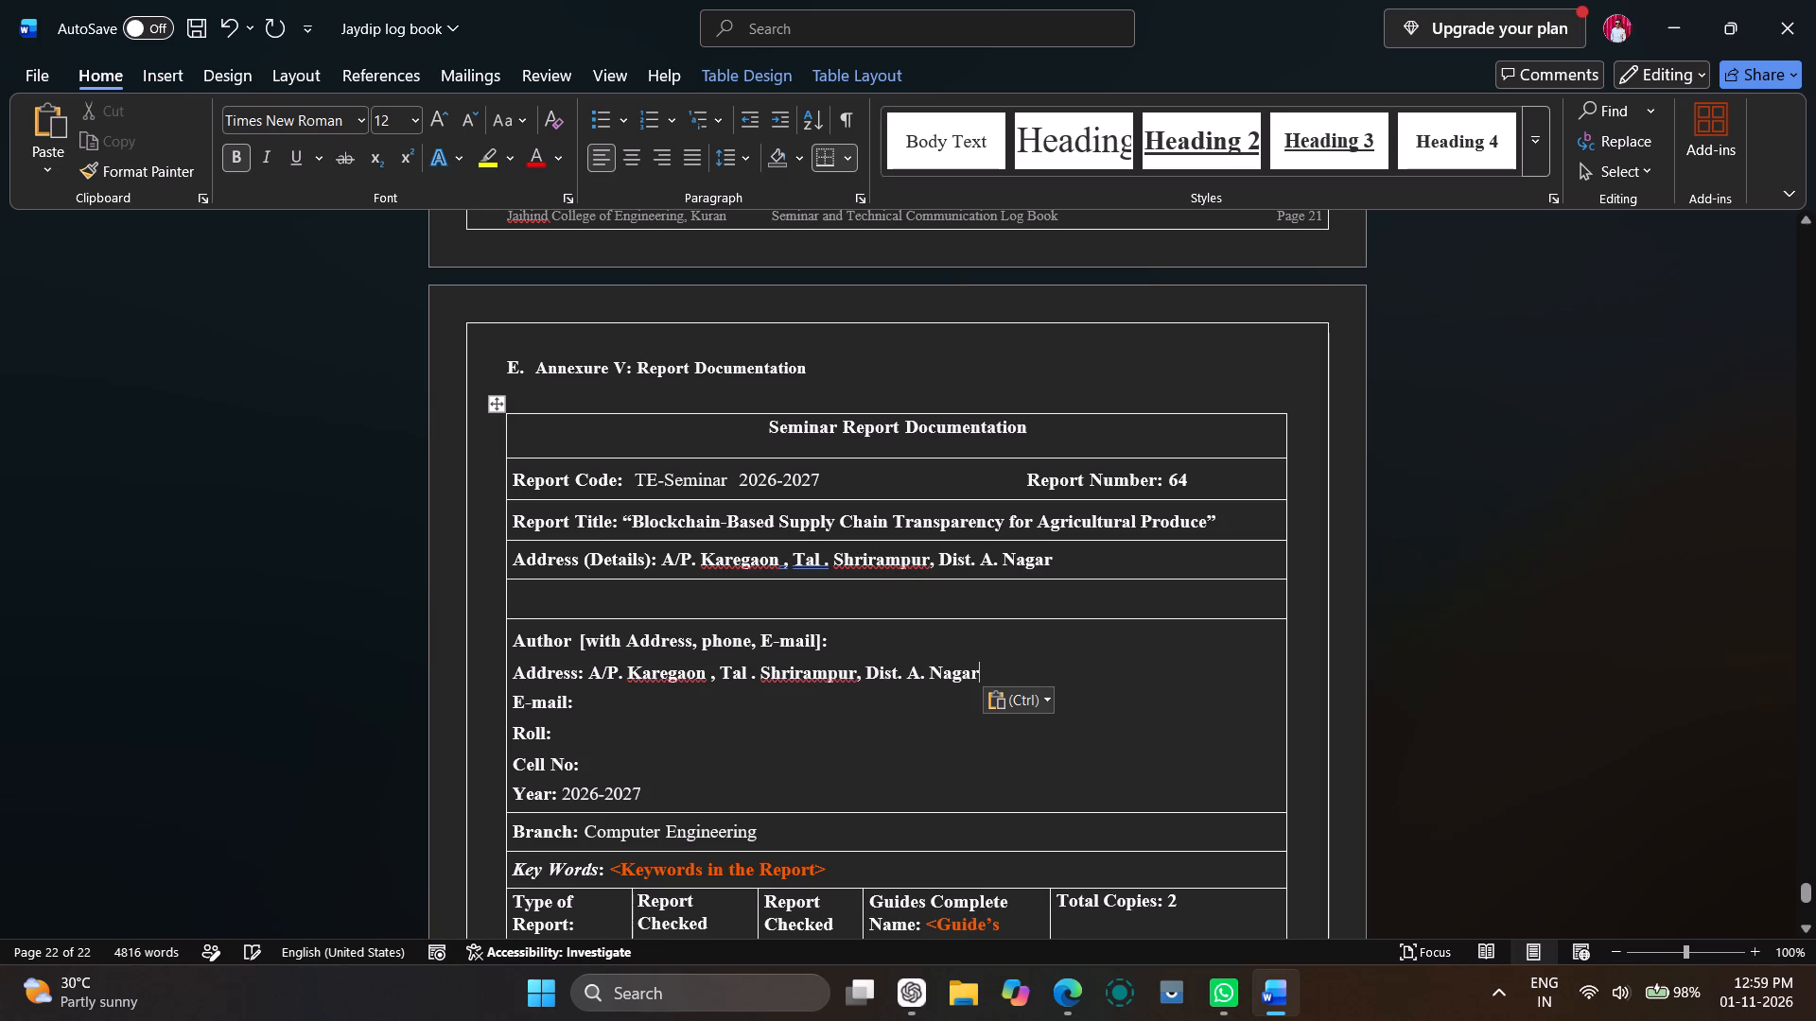
Select the bracketed text "[with Address, phone, E-mail" in the Author heading line.
drag(576, 640, 814, 638)
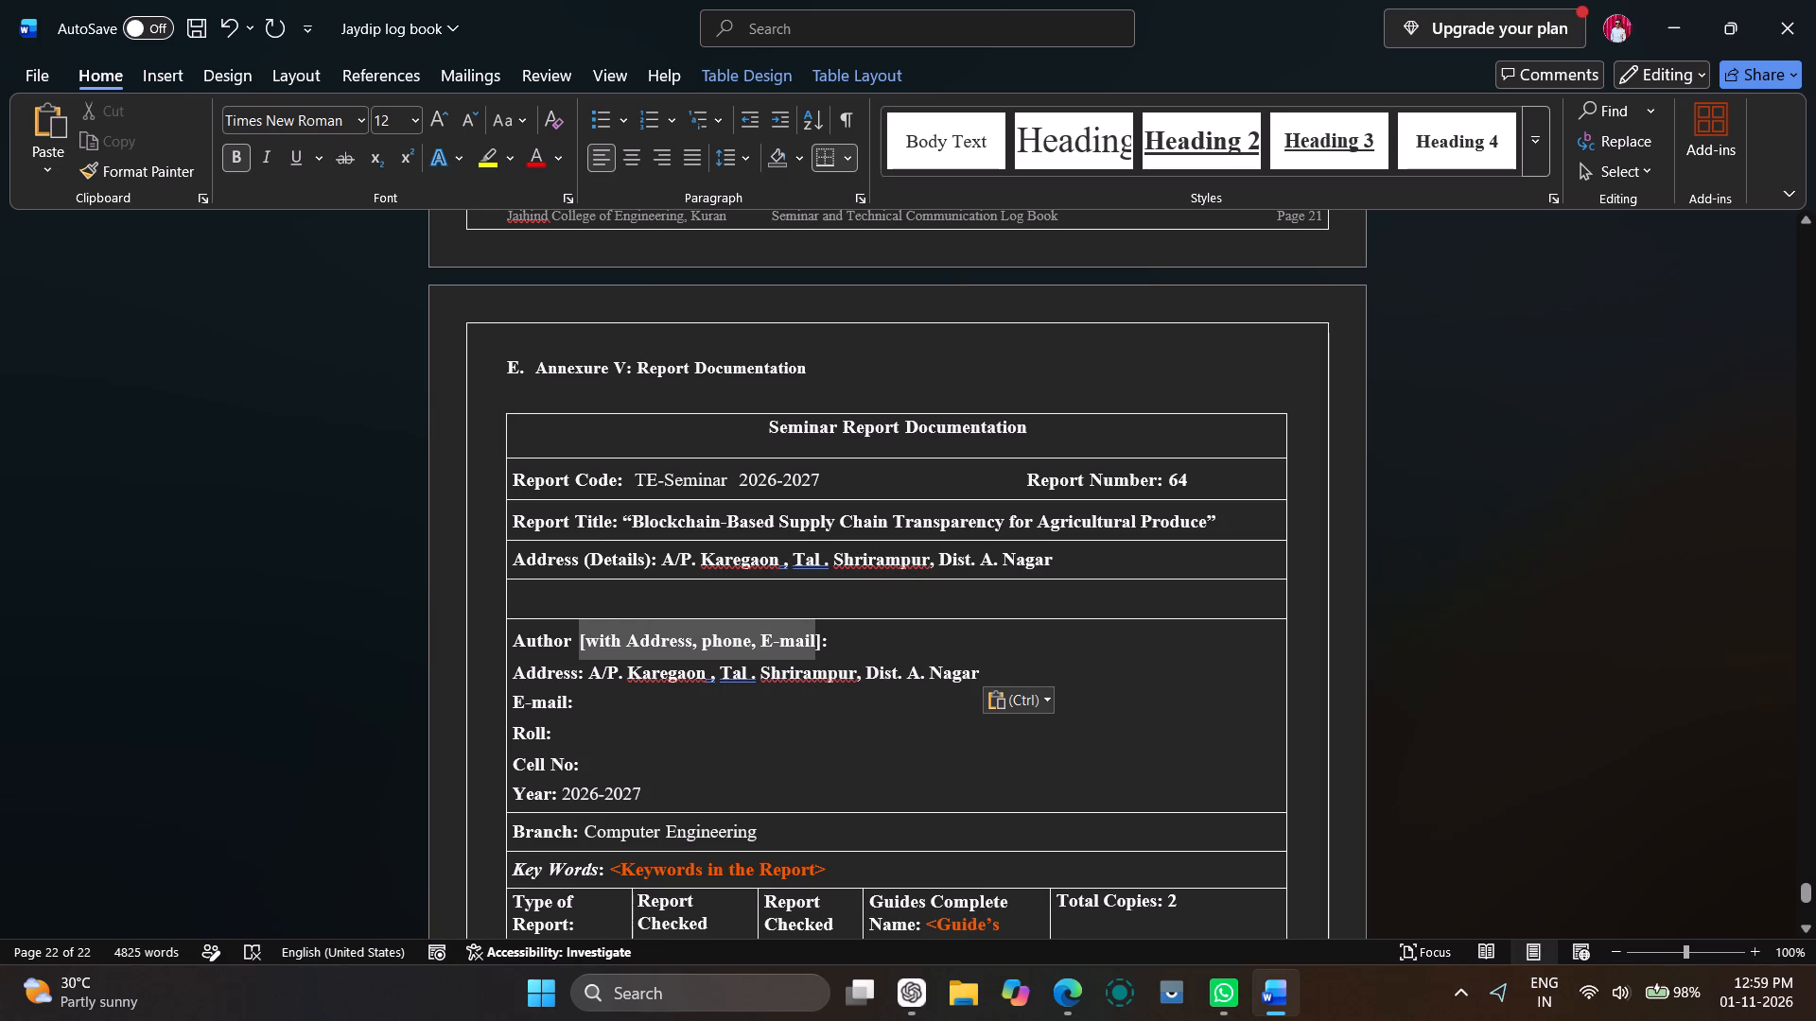
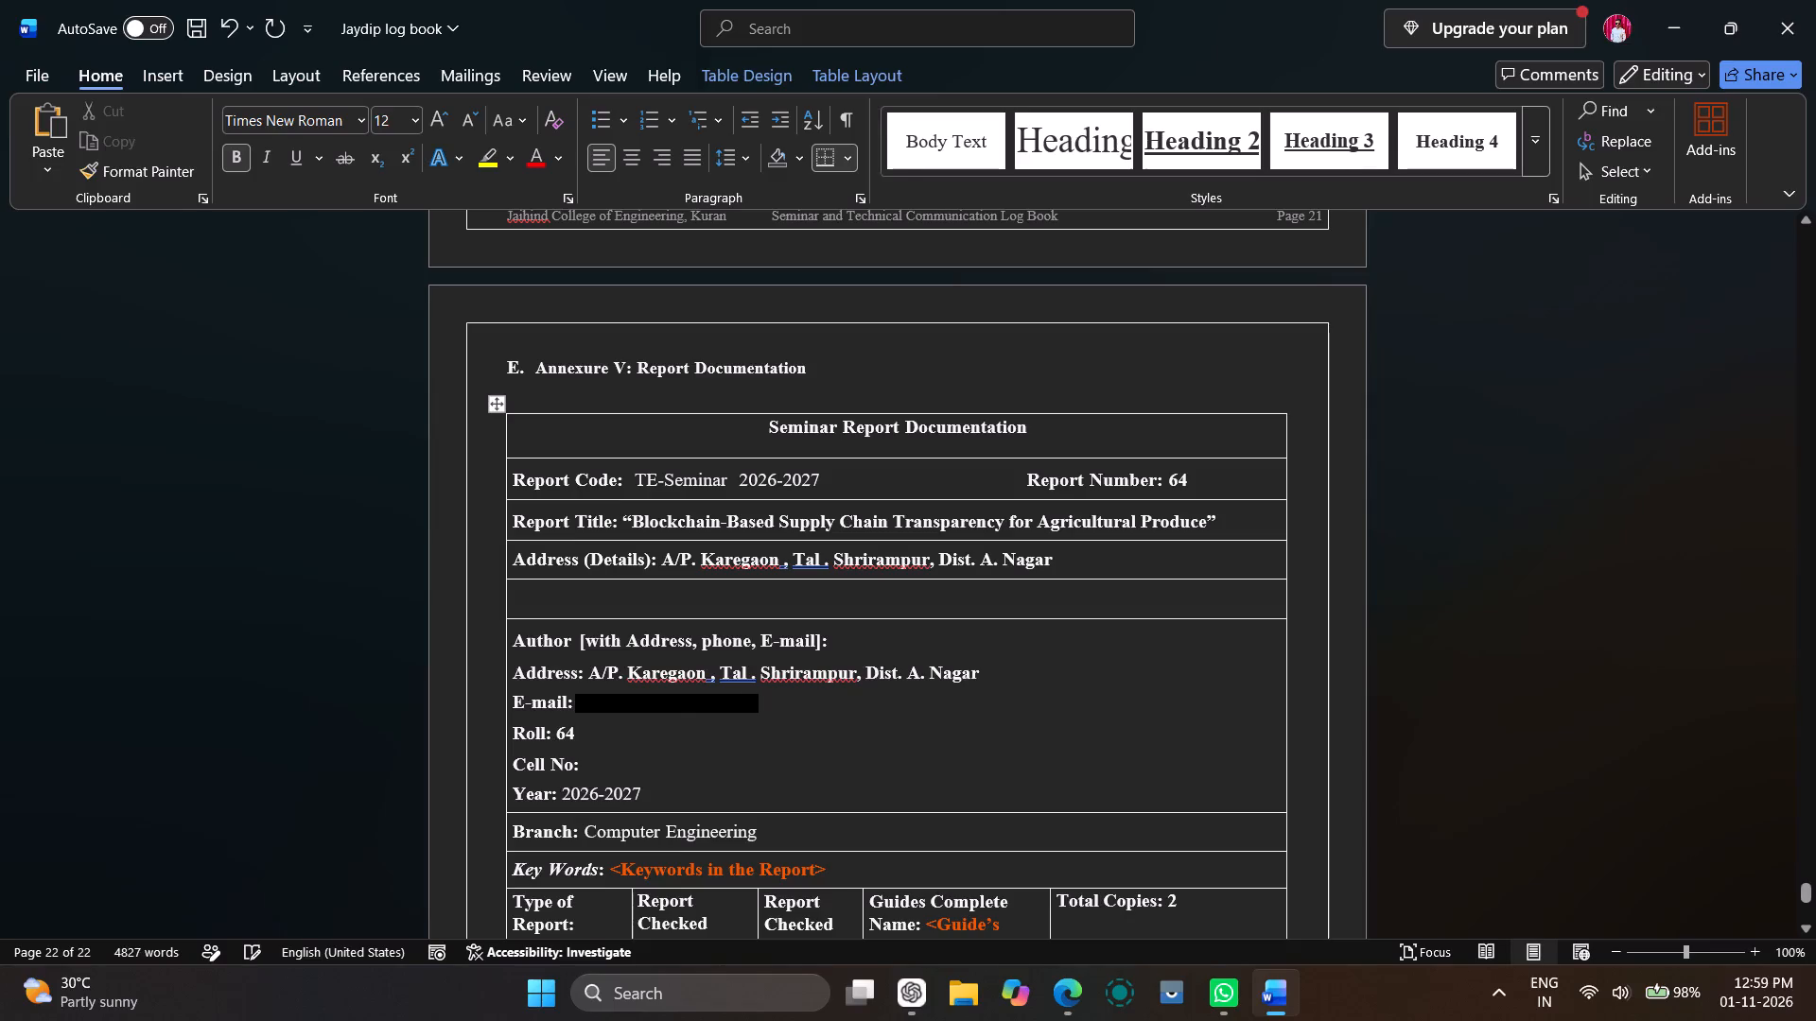
Place the text cursor in the author's "Cell No:" line and switch to the reference PDF to check its matching entry.
click(601, 769)
key(alt+Tab)
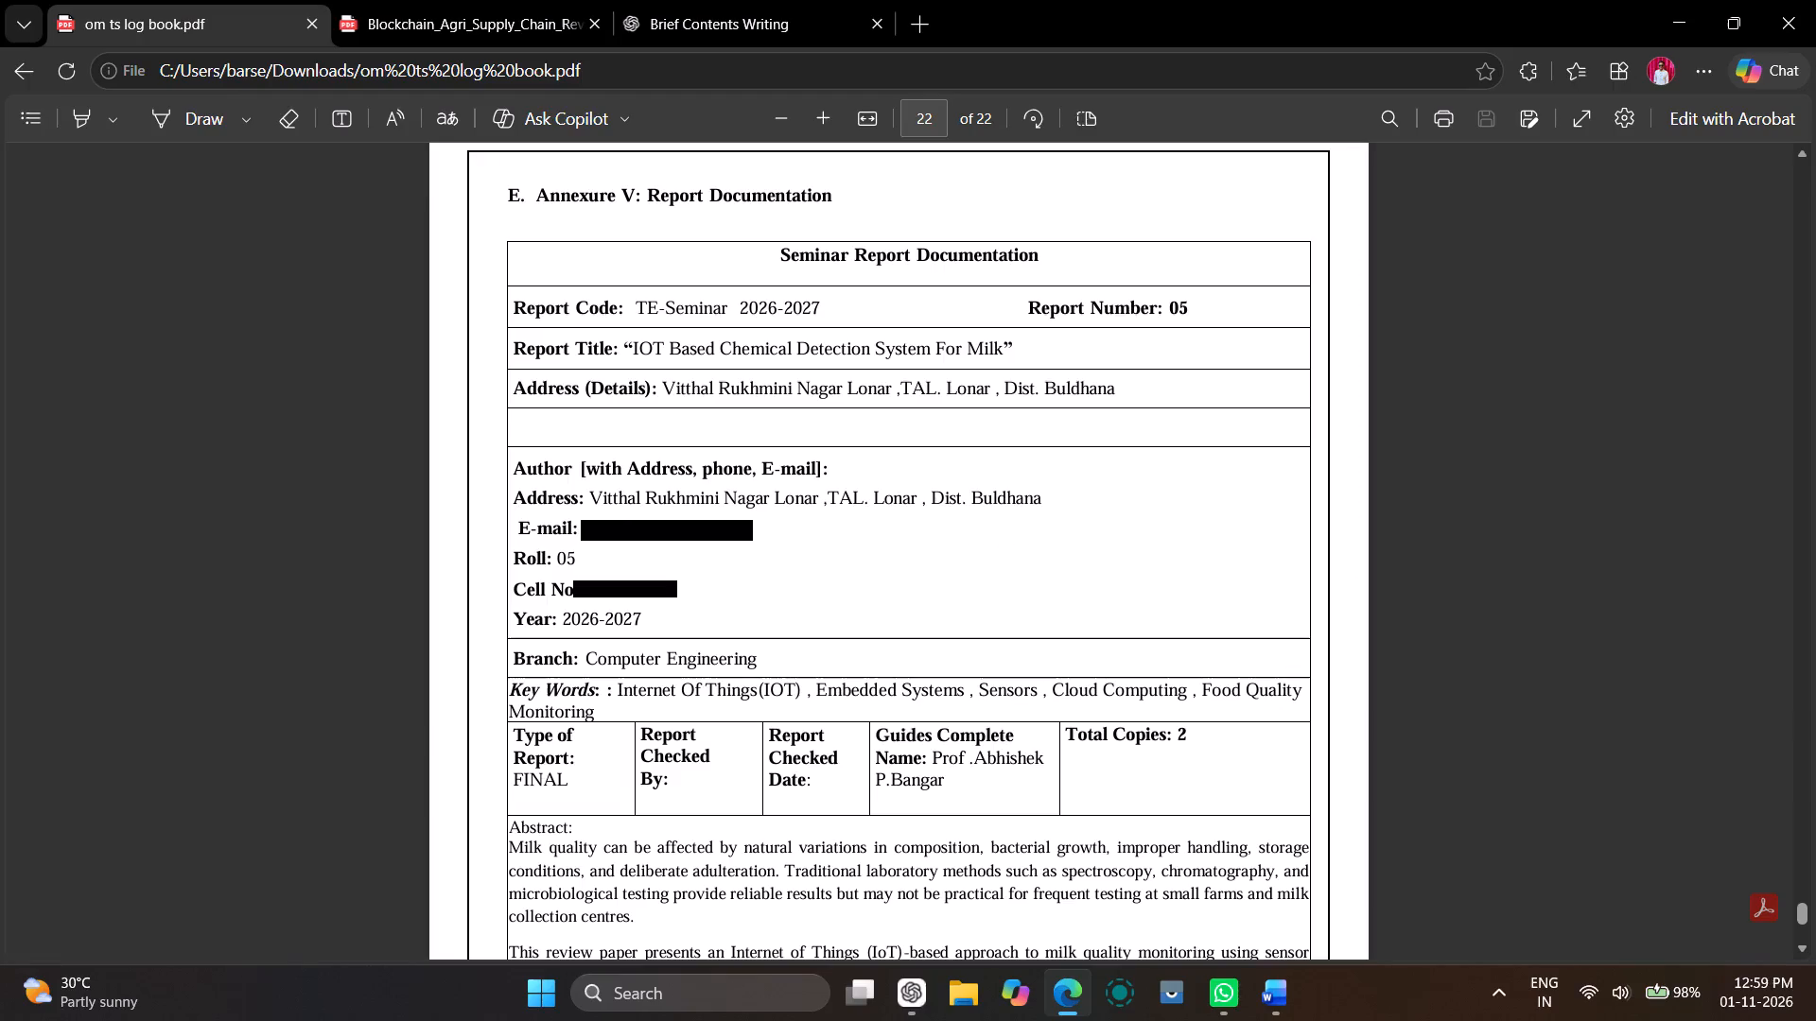
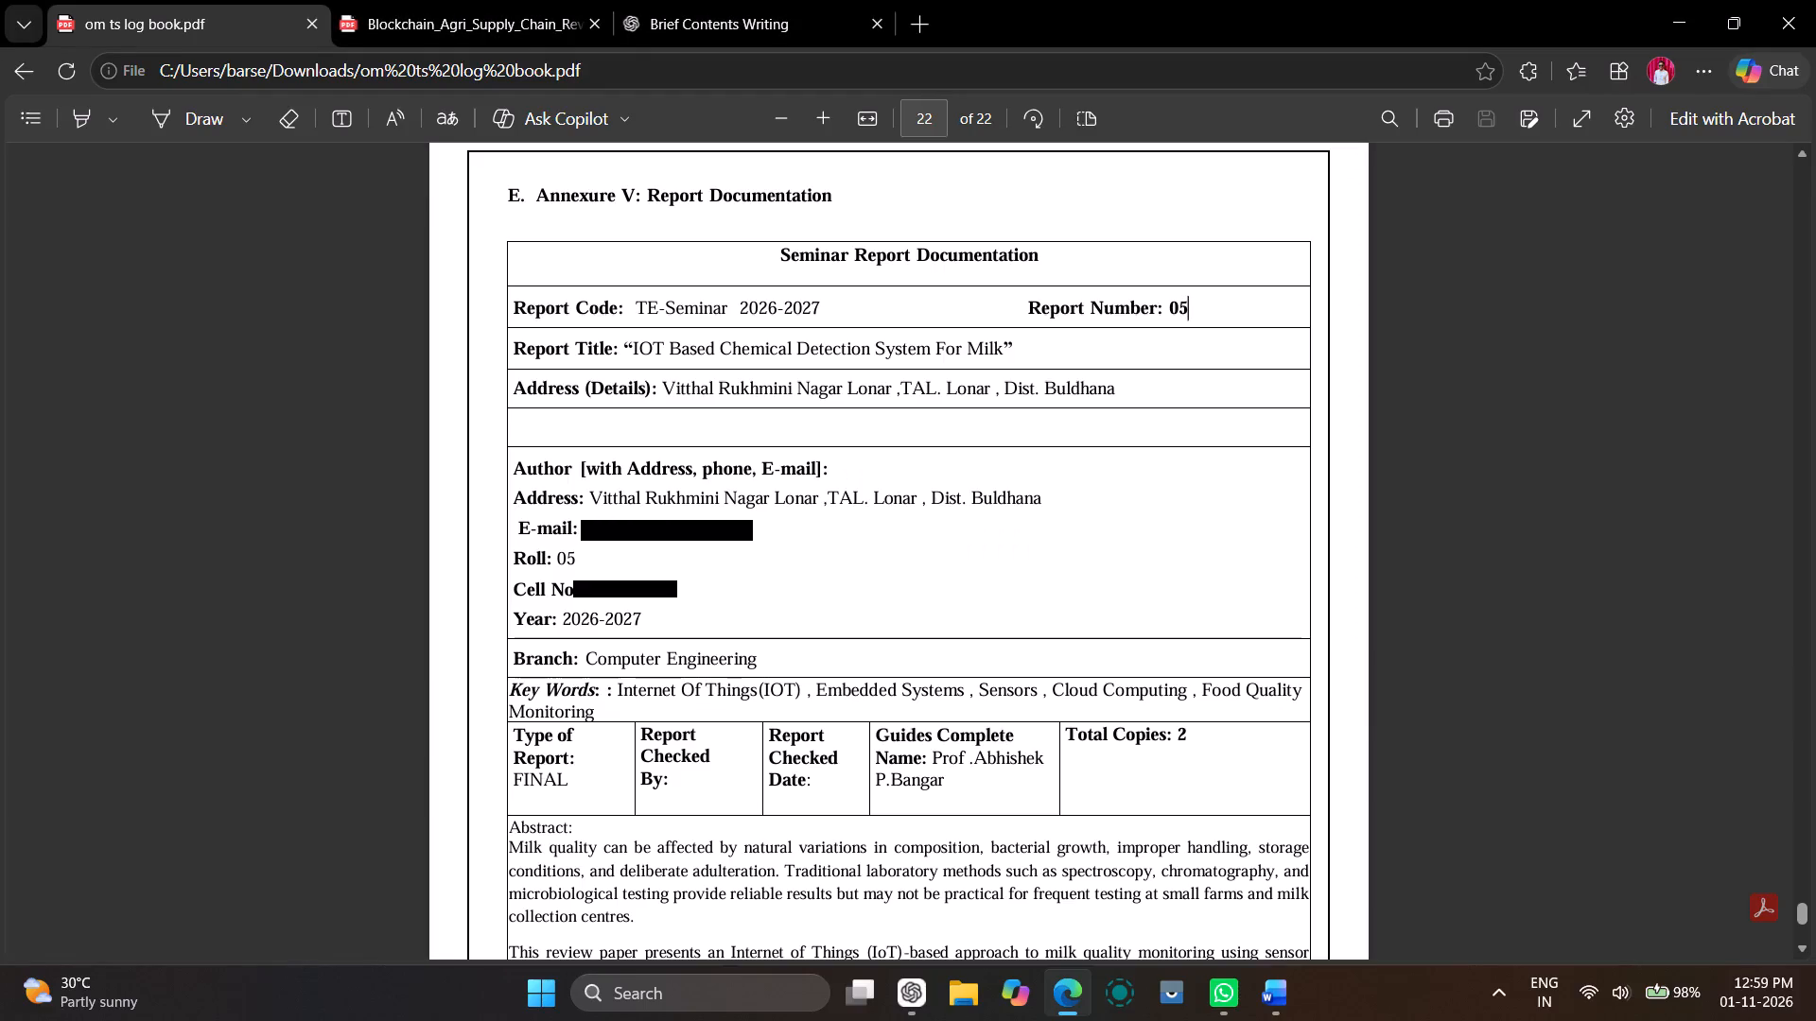
Delete the <Keywords in the Report> placeholder from the Key Words row of the Word log book's Annexure V table.
key(alt+Tab)
scroll(682, 774, down, 1)
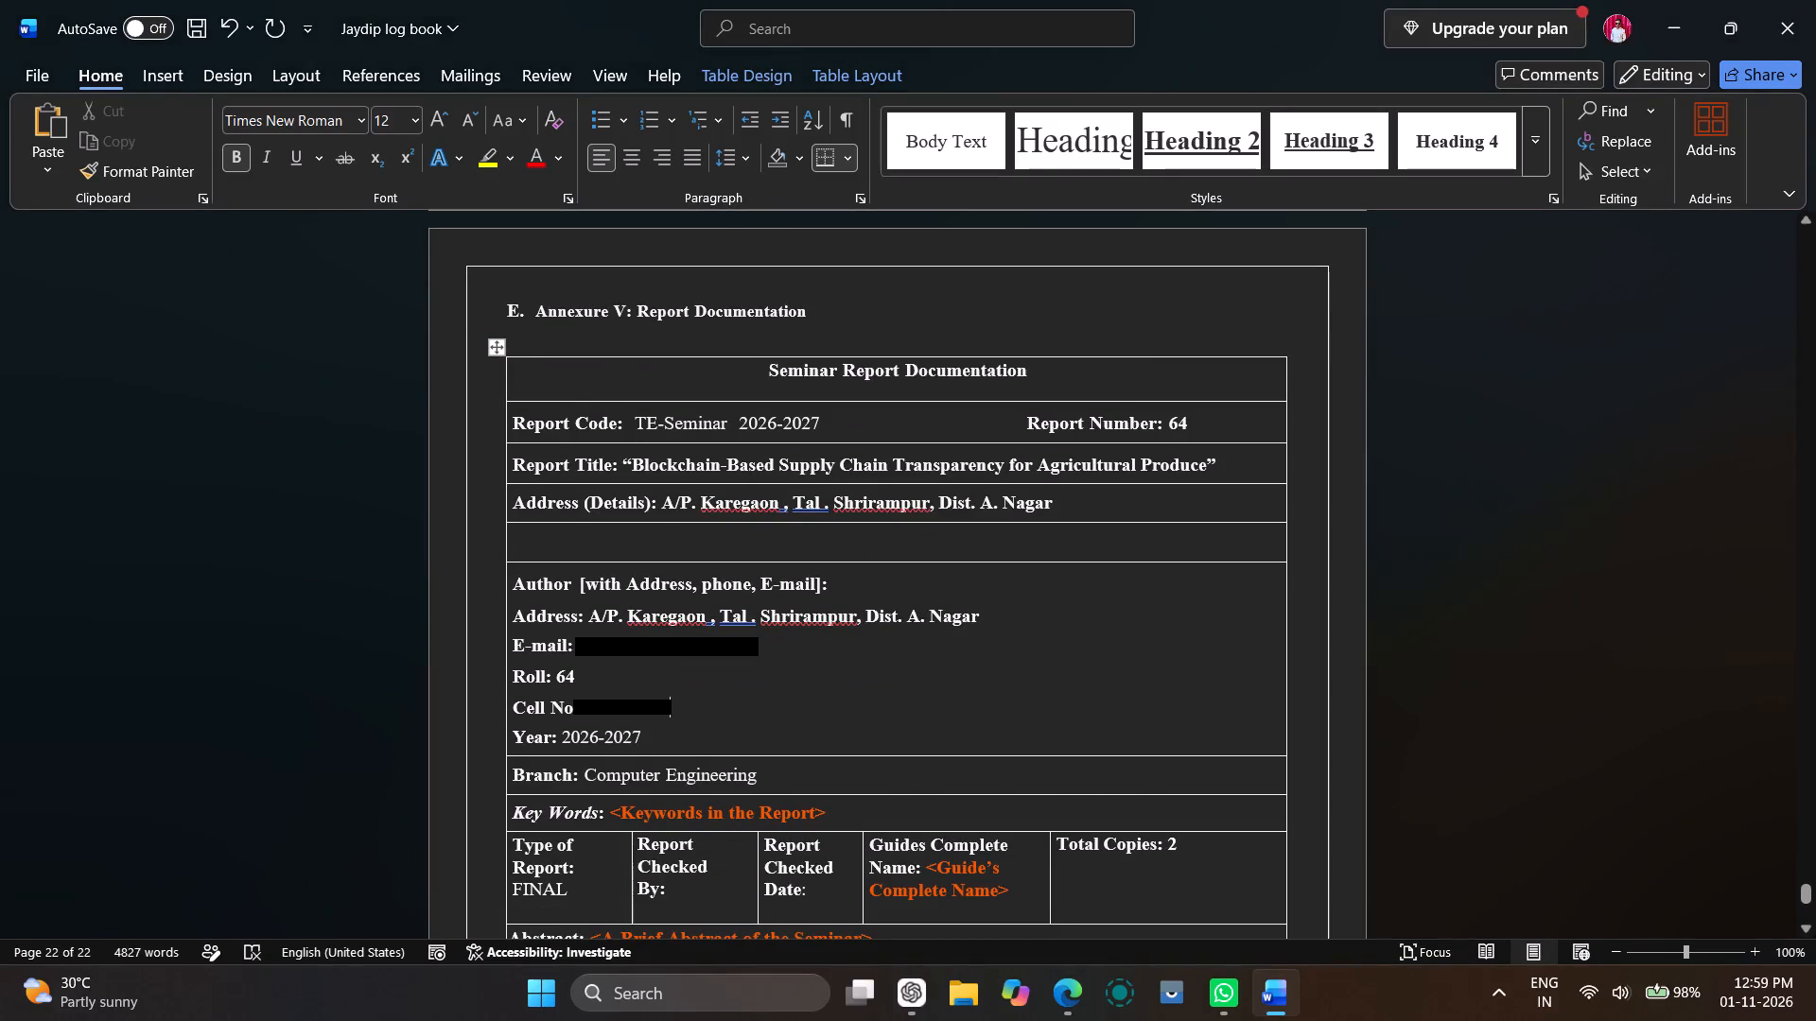
drag(842, 809, 612, 802)
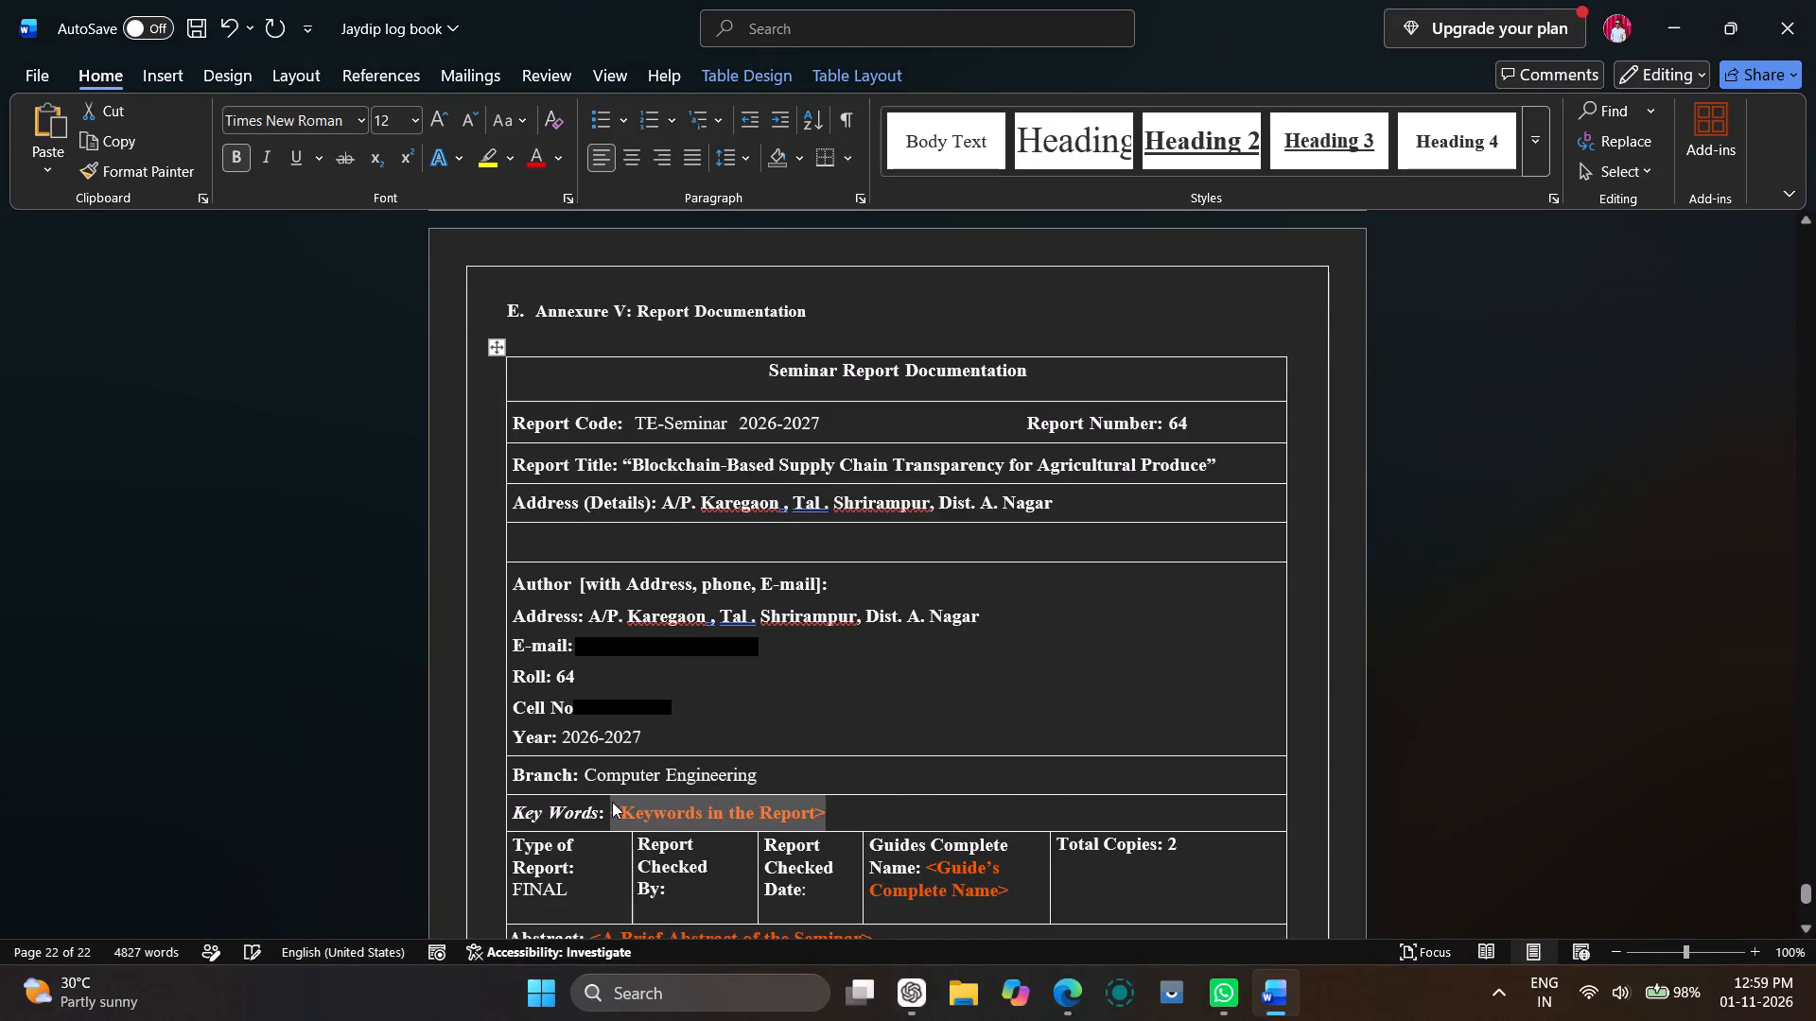
key(BackSpace)
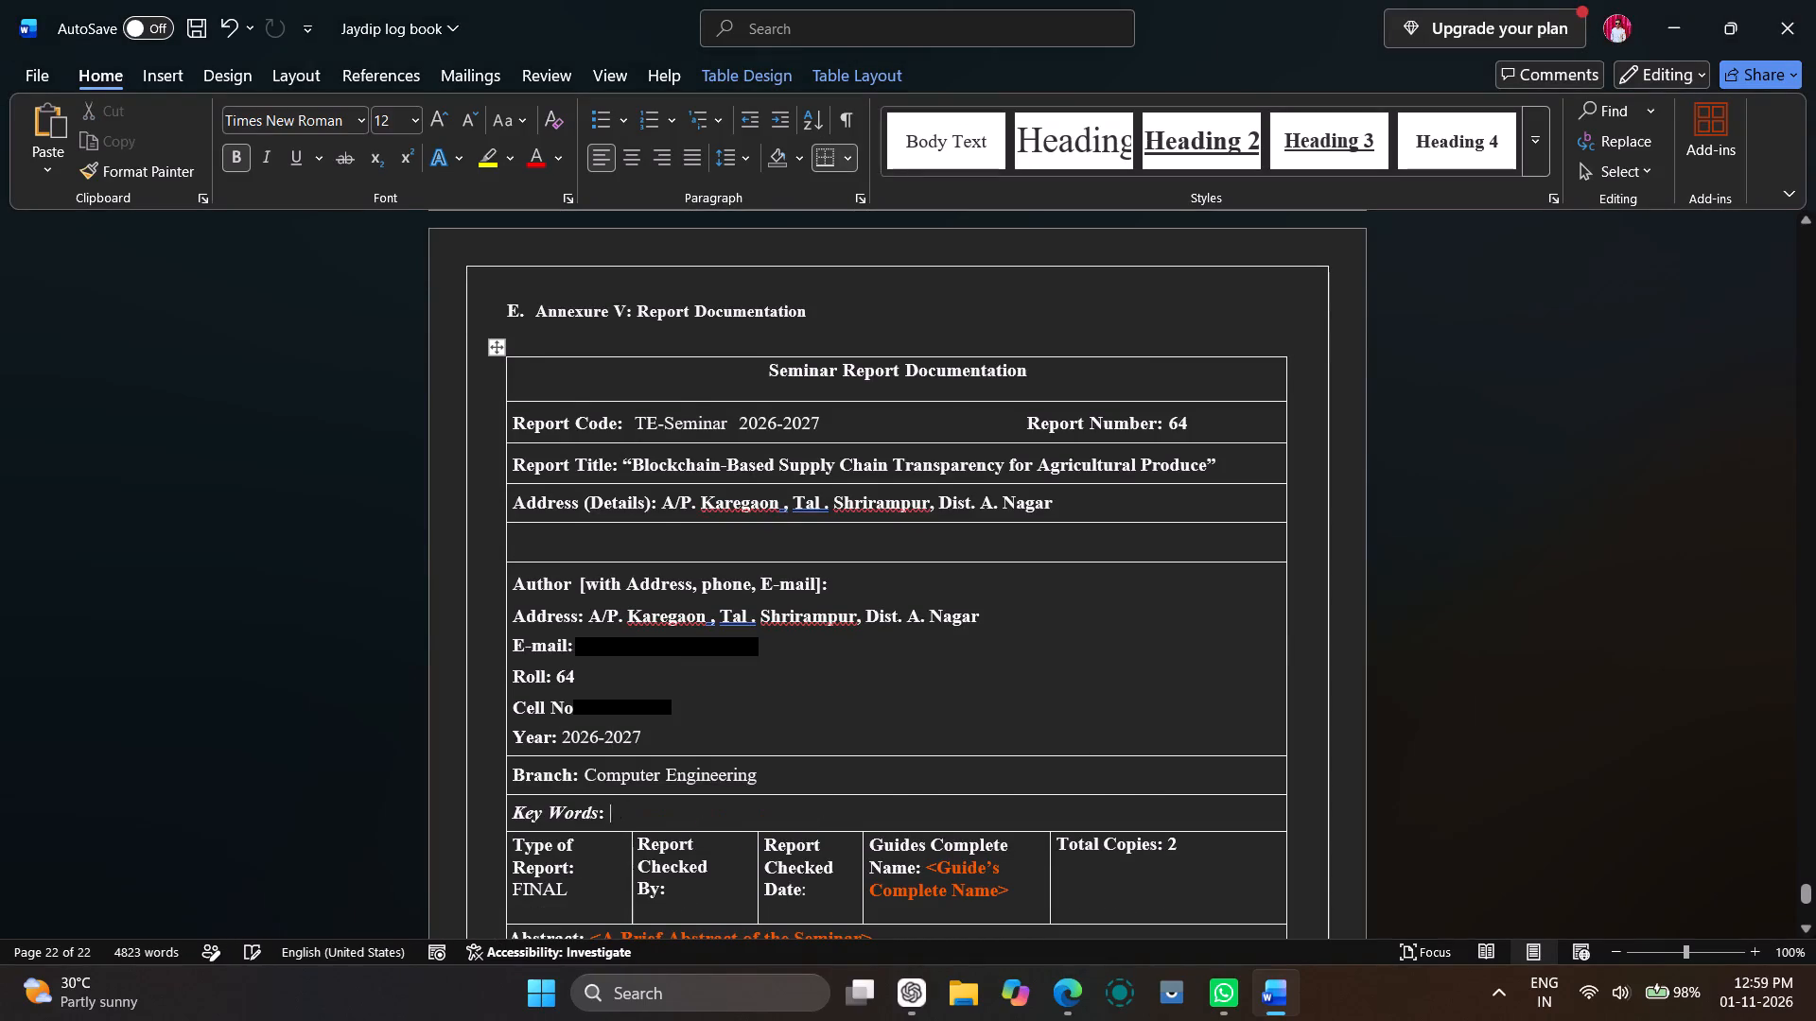
Copy the full keywords list below the abstract on page 1 of the blockchain review paper PDF.
key(alt+Tab)
key(alt+Tab)
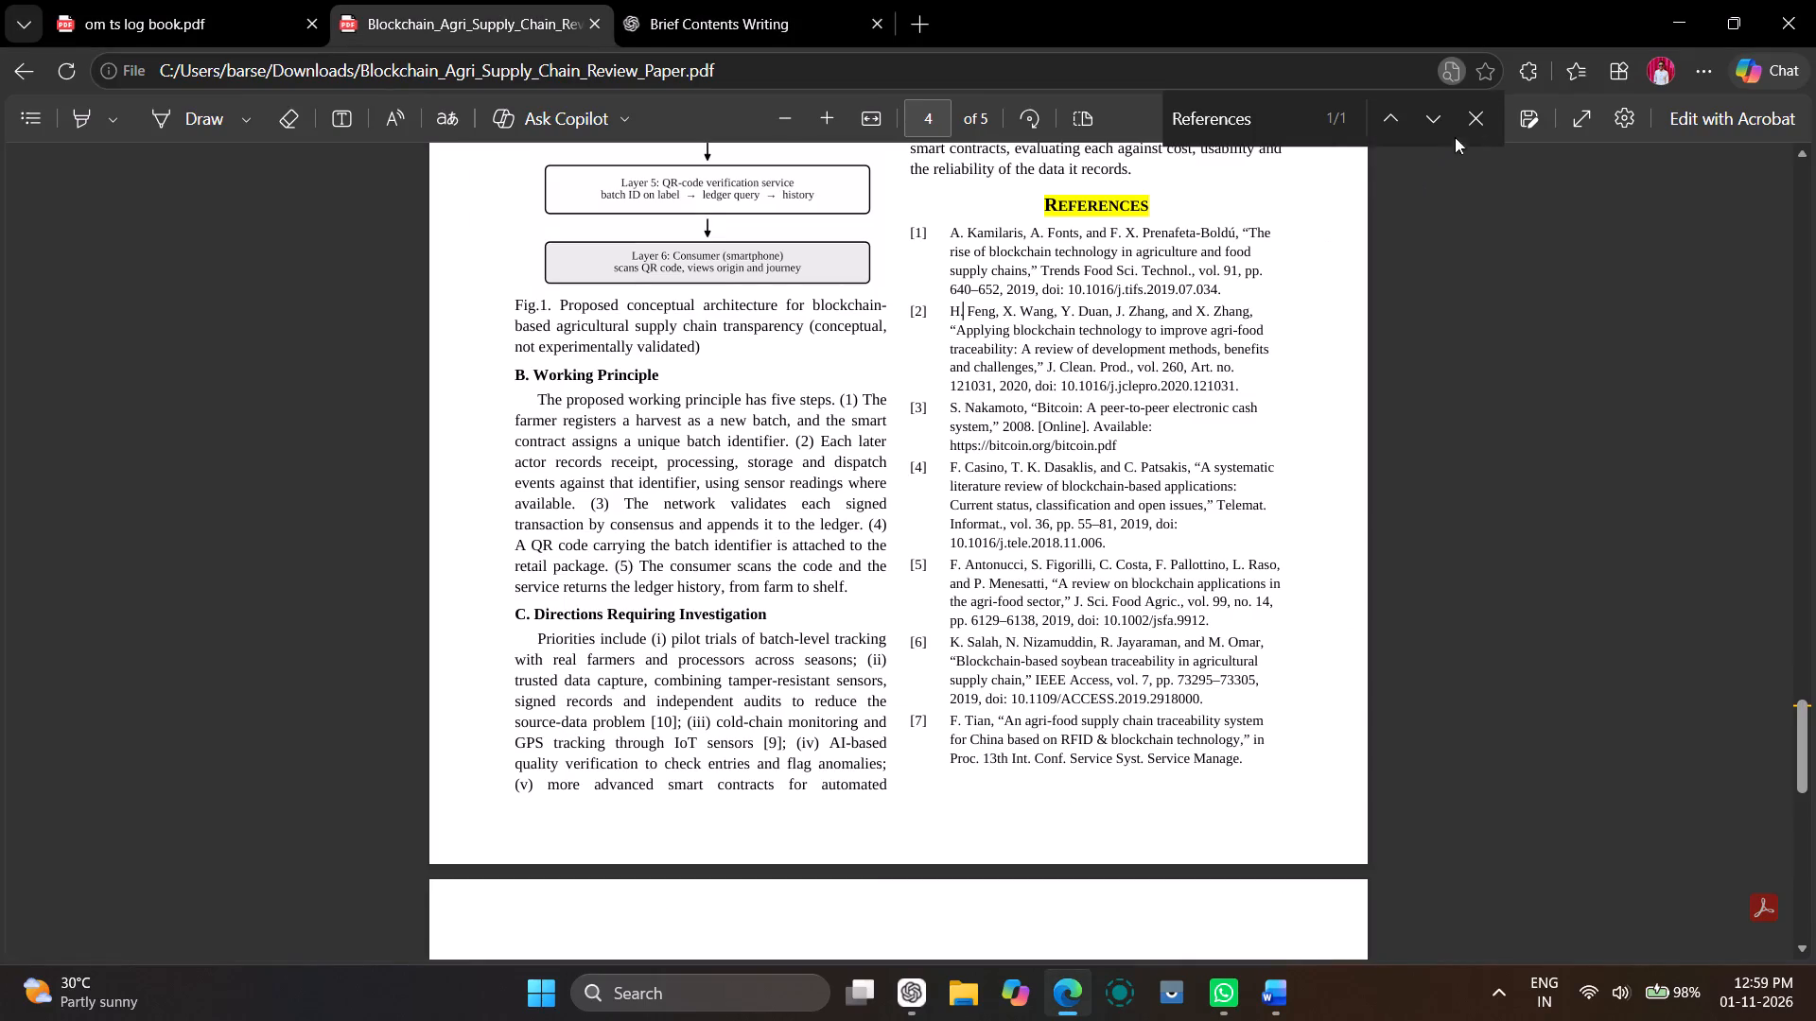
click(1464, 127)
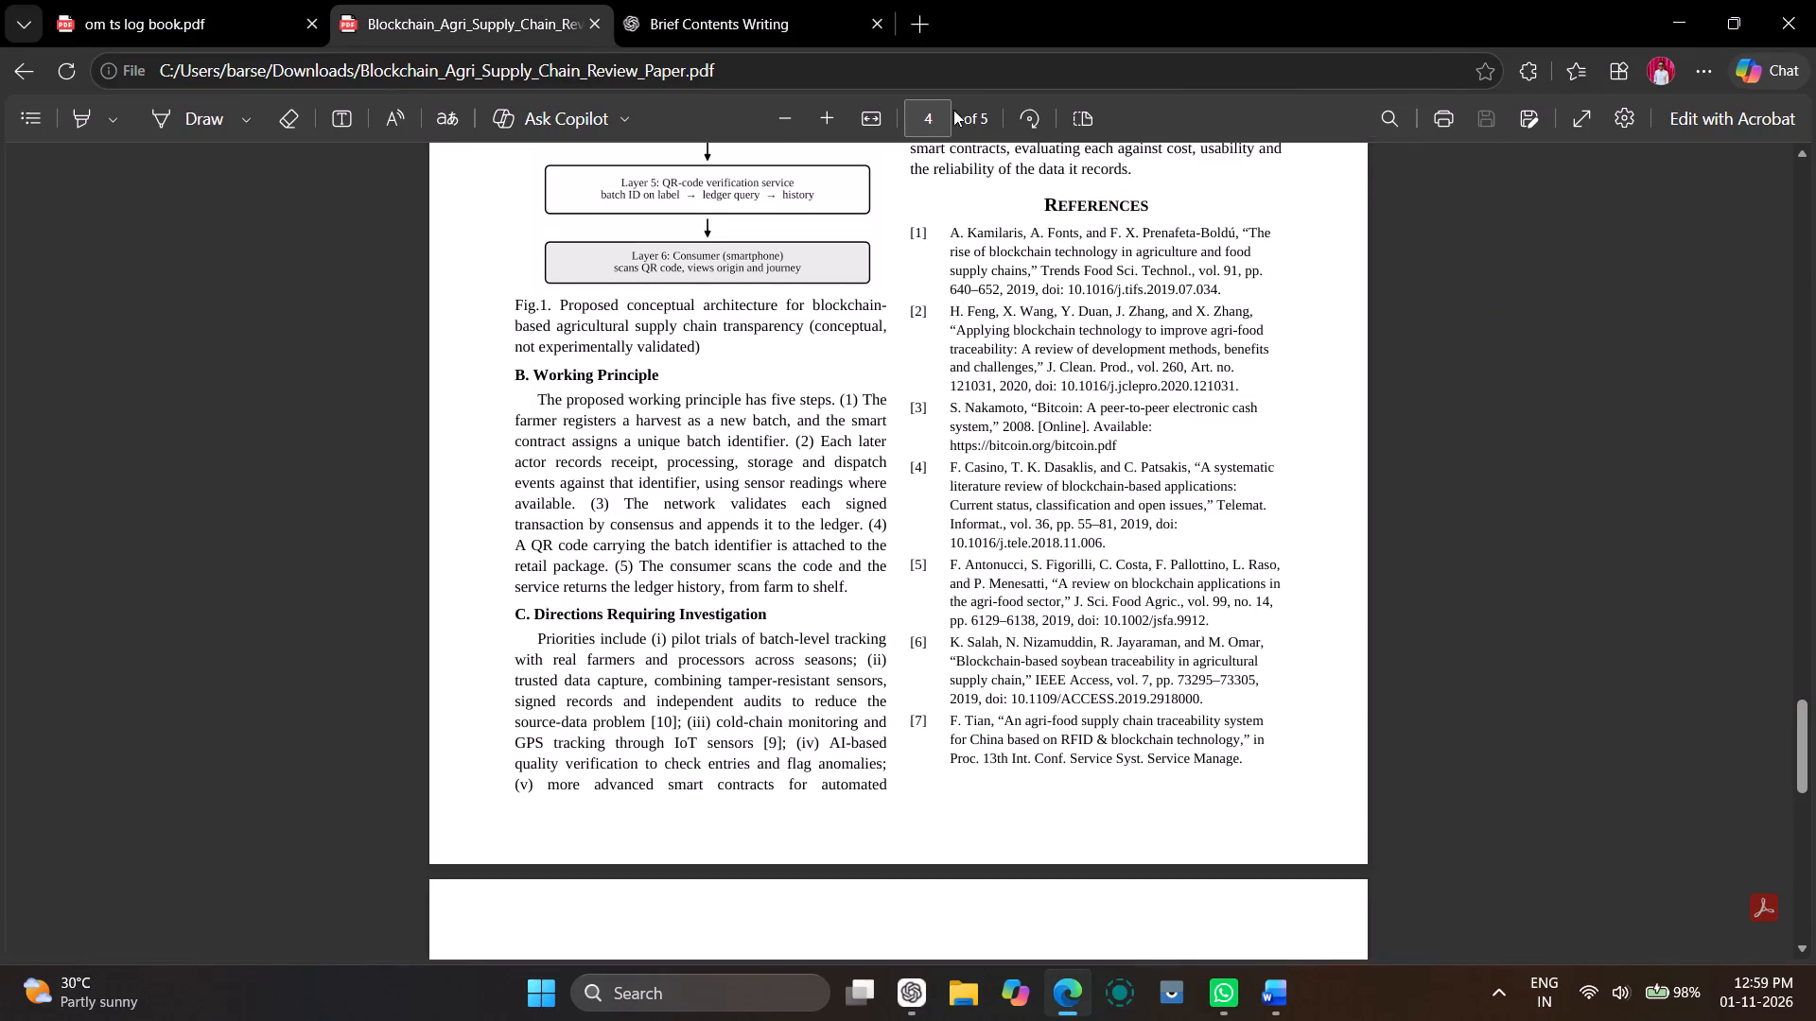
drag(953, 110, 945, 109)
click(936, 113)
key(BackSpace)
key(1)
key(Return)
scroll(913, 575, down, 2)
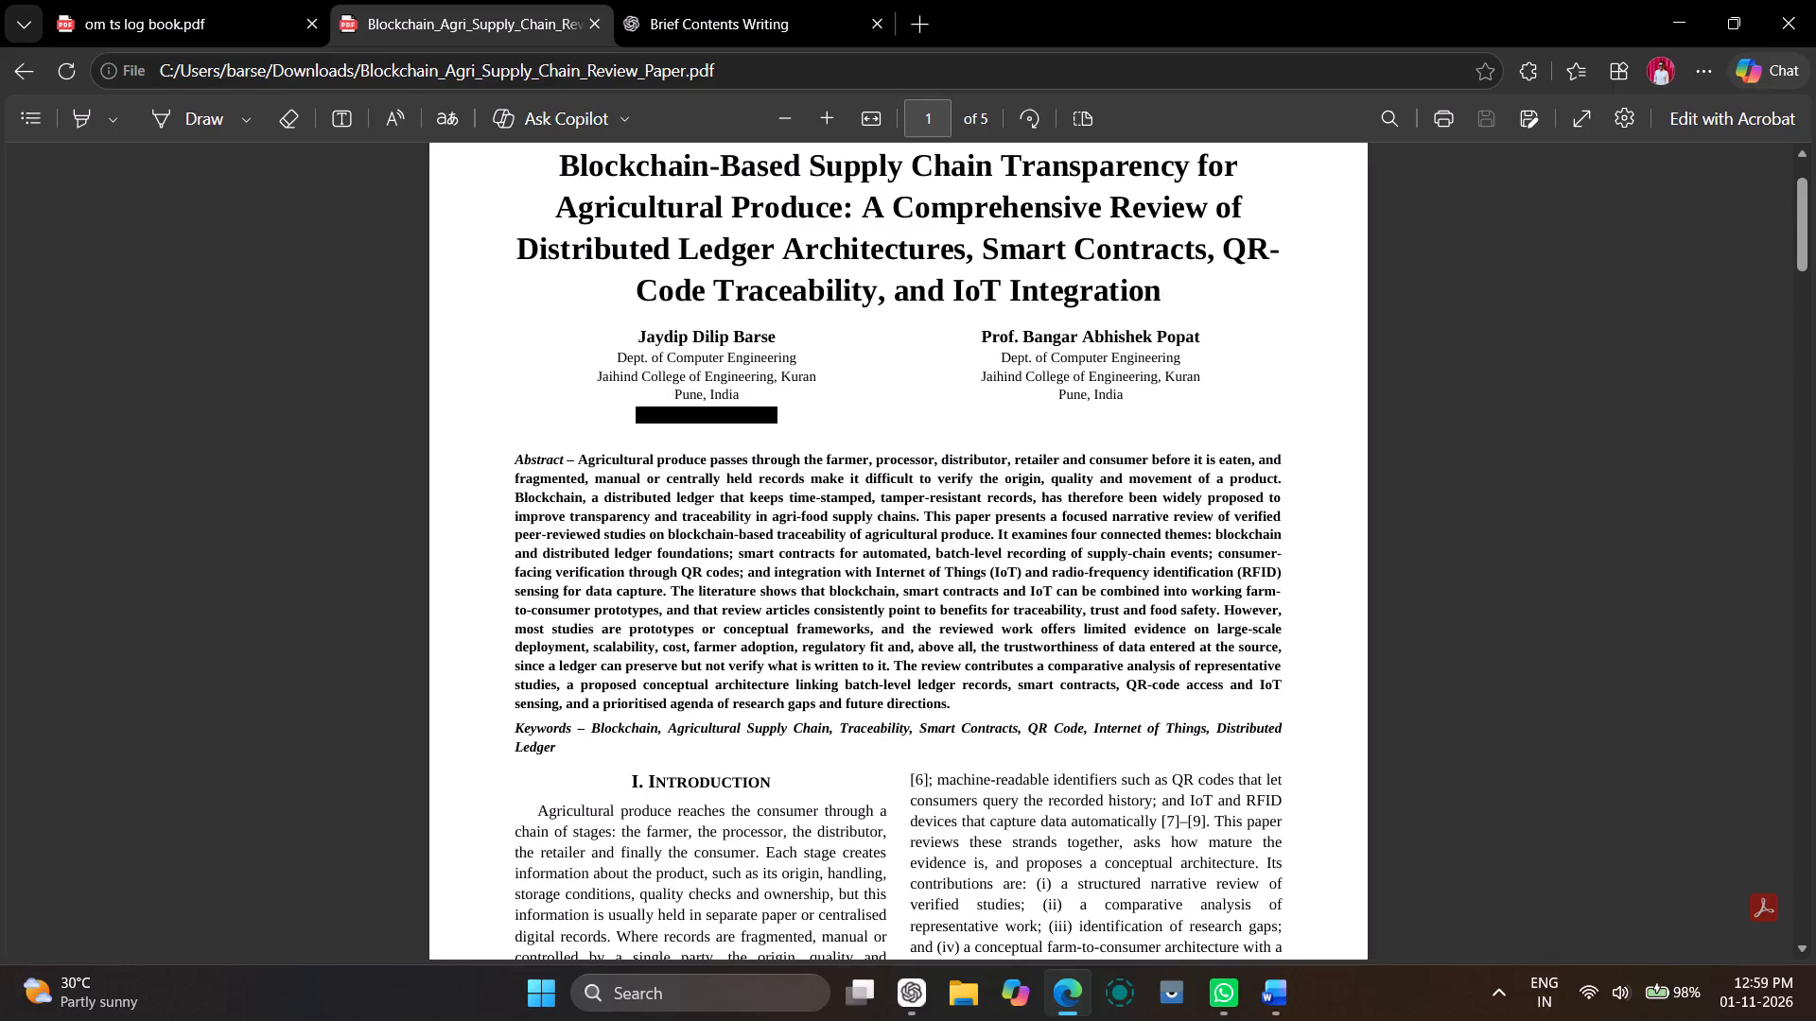
drag(595, 606, 556, 634)
key(ctrl+c)
key(ctrl+c)
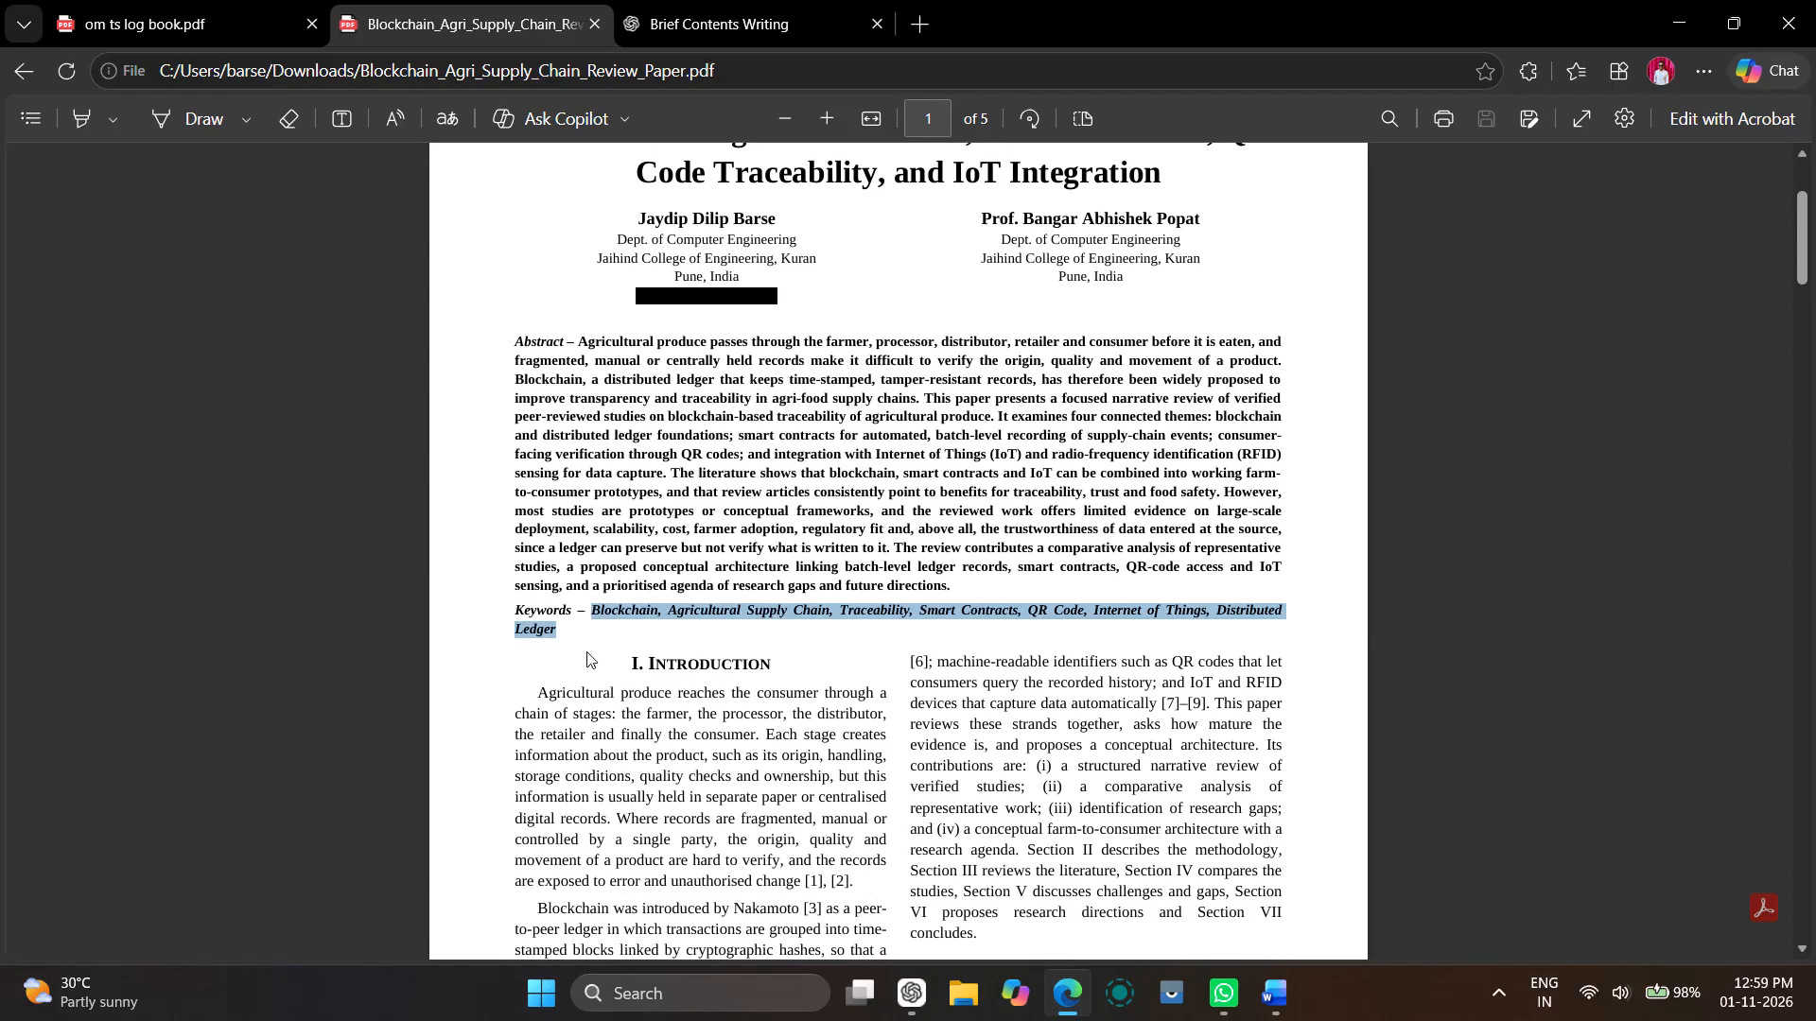
Paste the copied keywords after the Key Words label in the Word log book's Annexure V table.
key(alt+Tab)
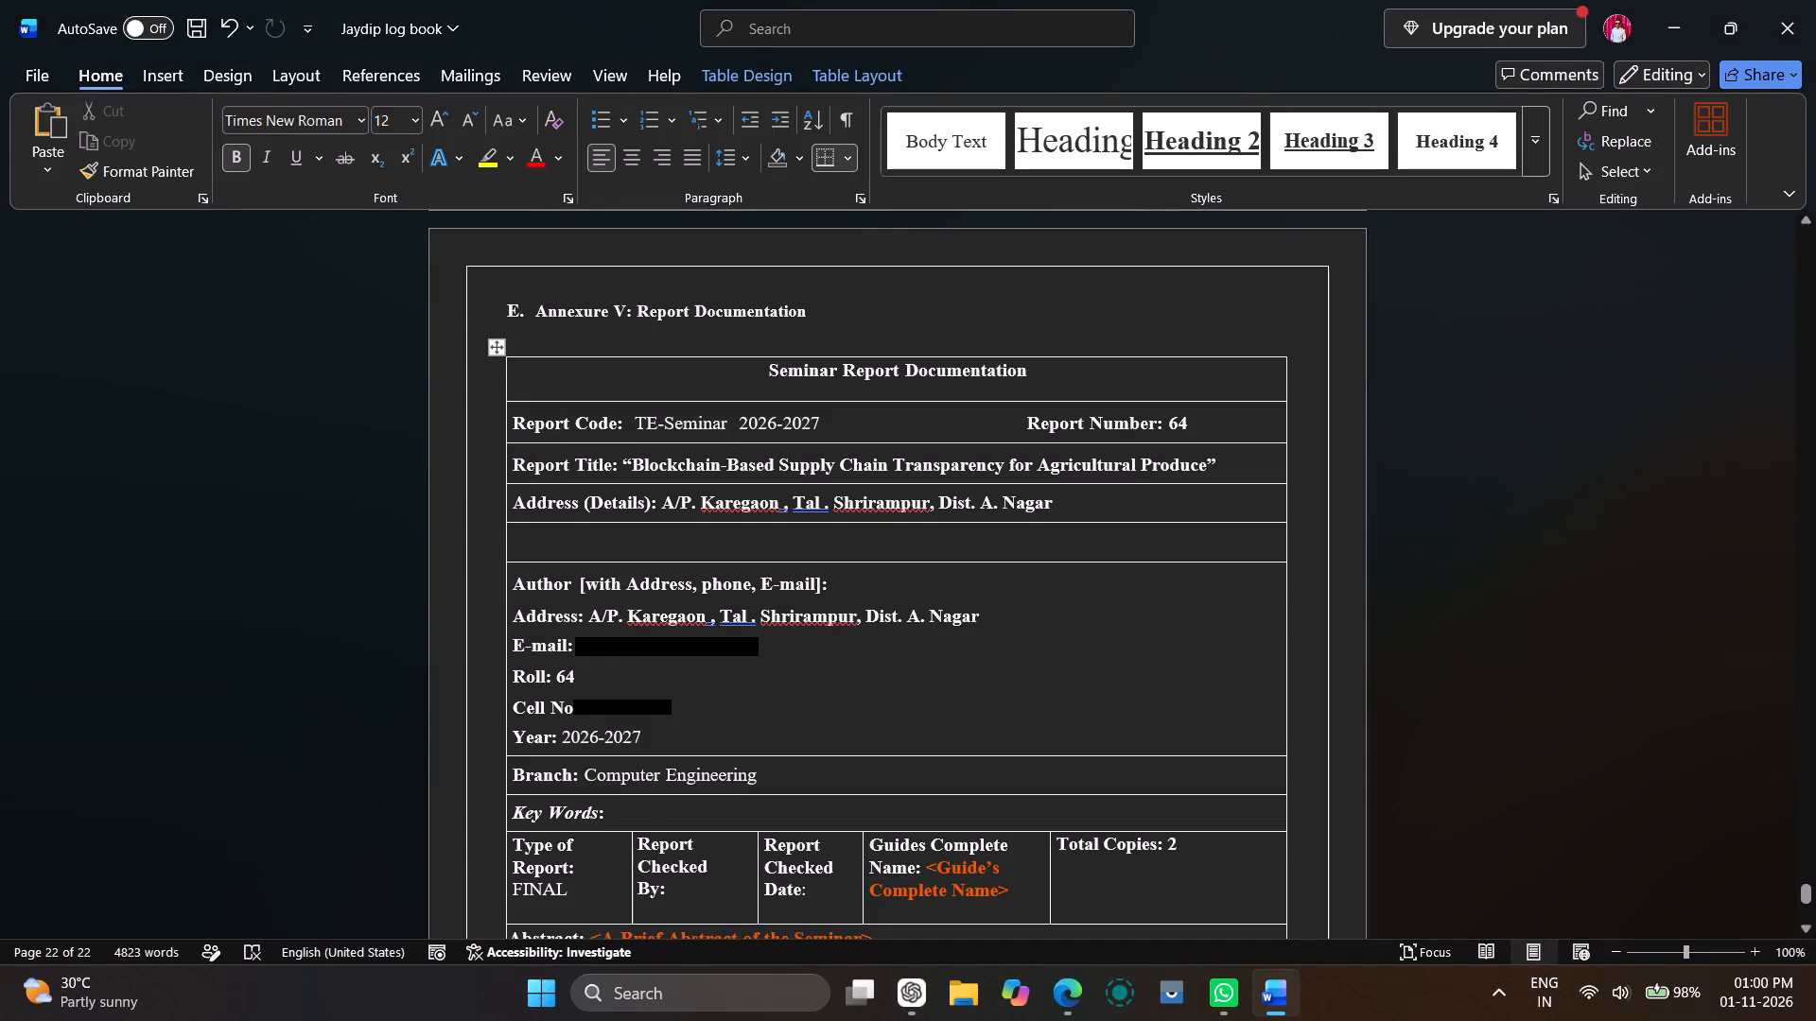
key(ctrl+v)
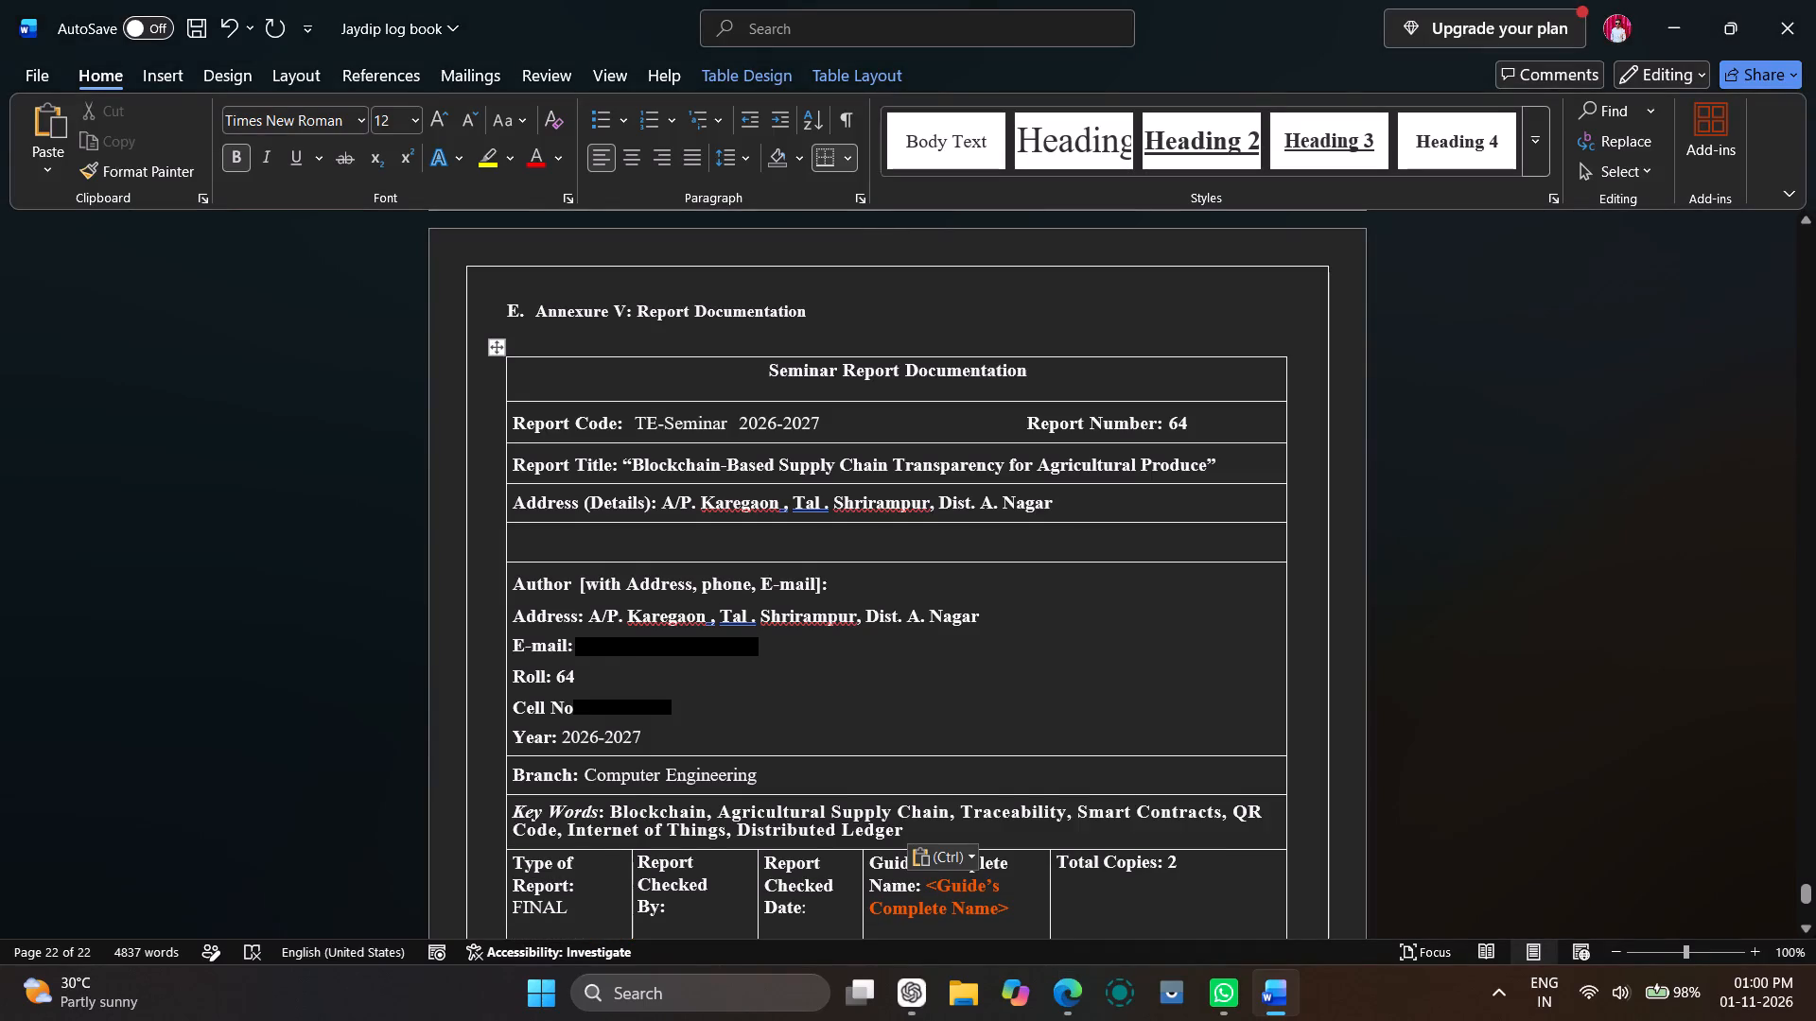
key(ctrl+z)
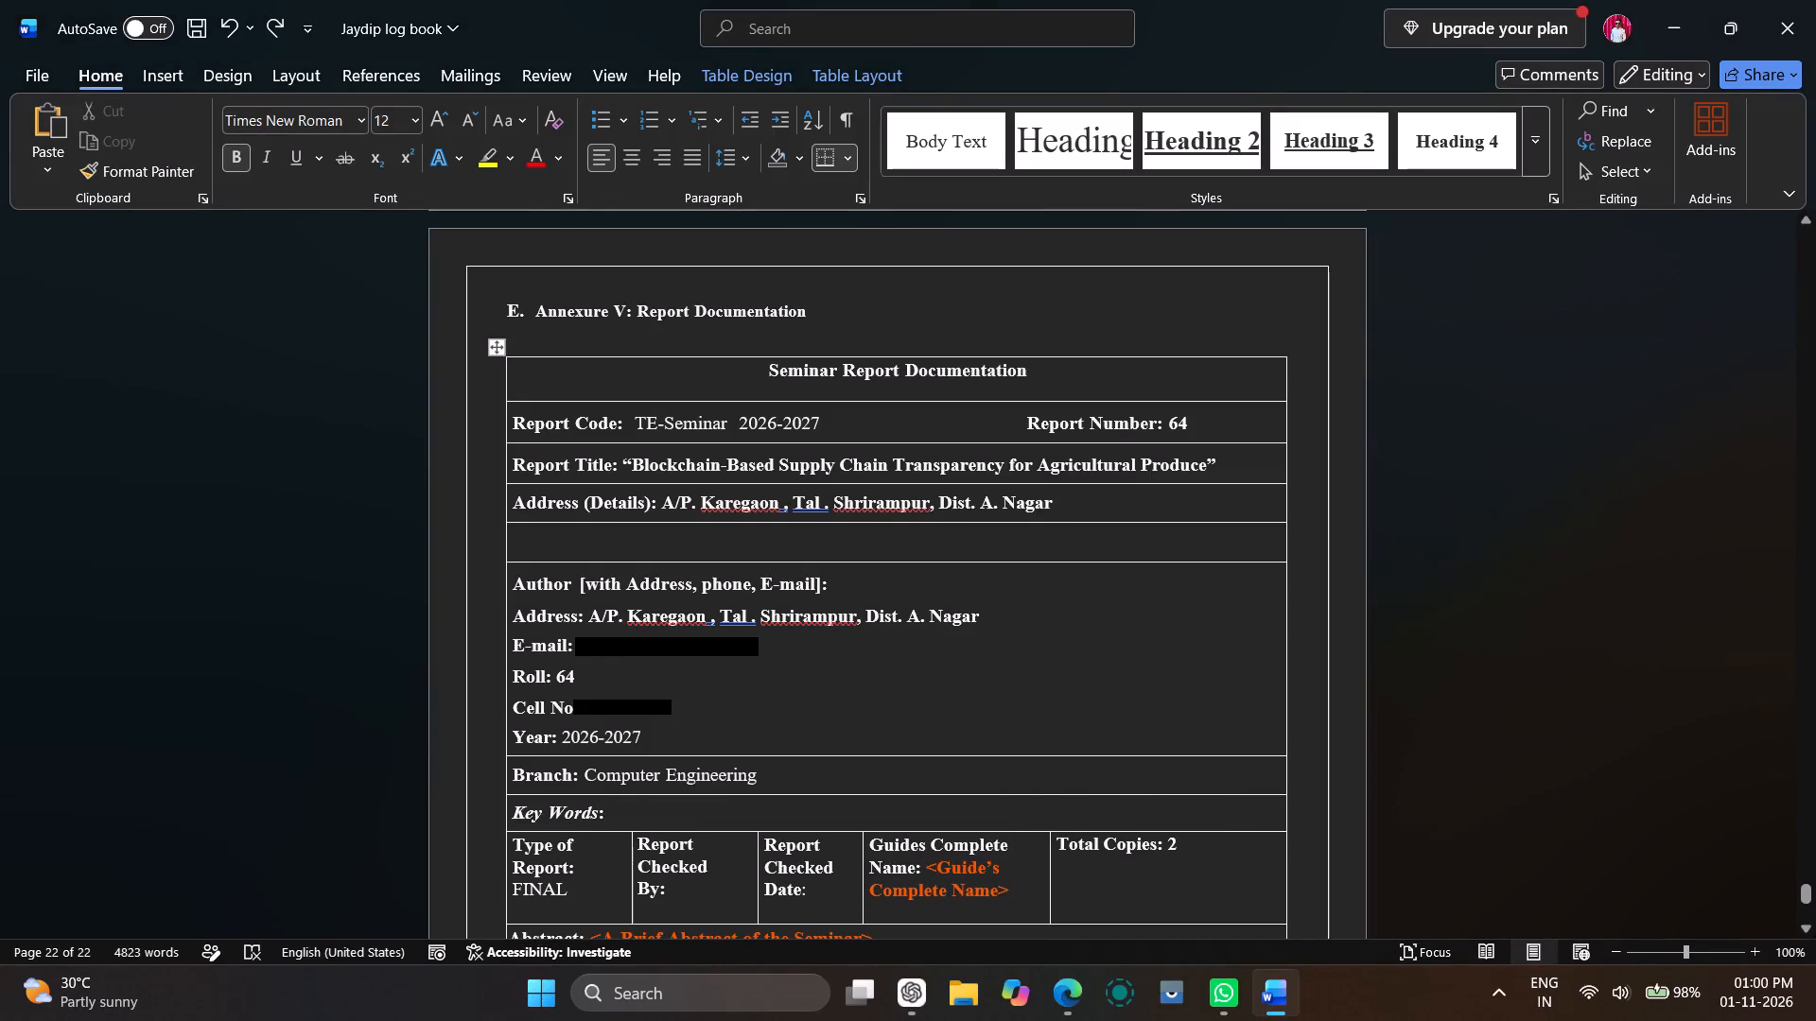
key(ctrl+b)
key(ctrl+v)
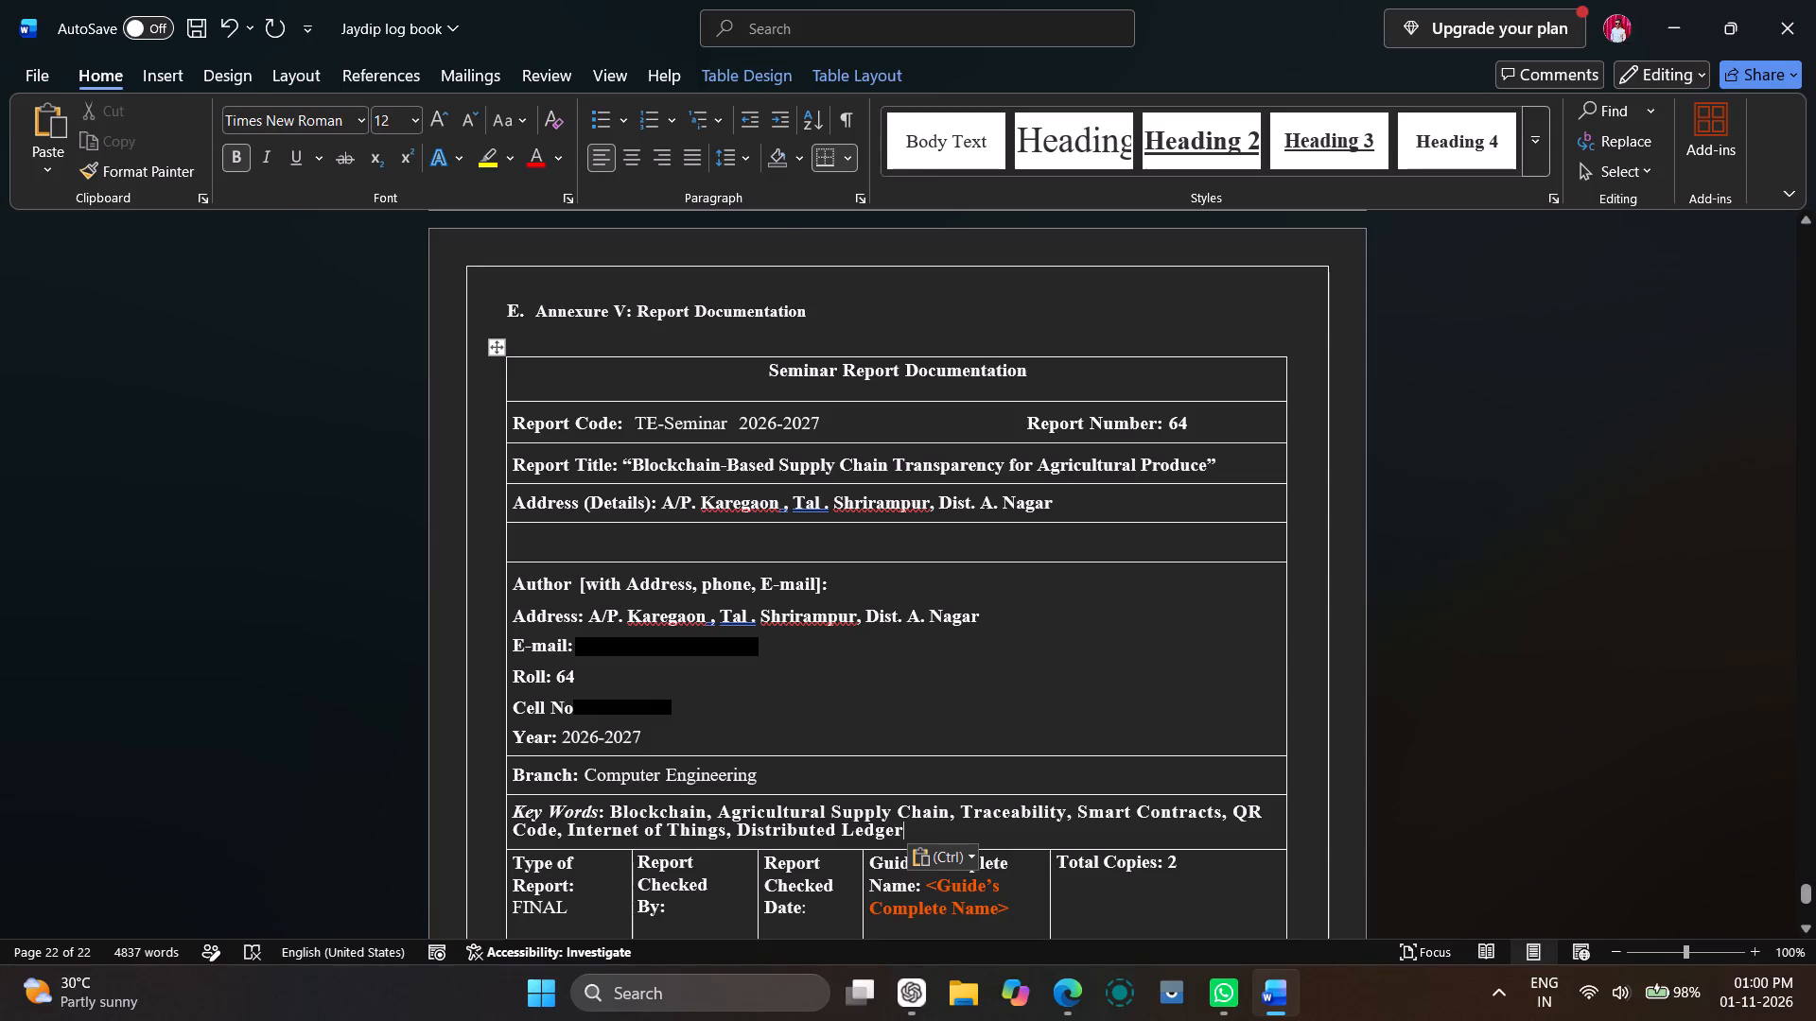
Remove bold from the pasted keywords, from Blockchain through Distributed Ledger, leaving out the Key Words label.
key(ctrl+shift+Left)
key(ctrl+shift+Up)
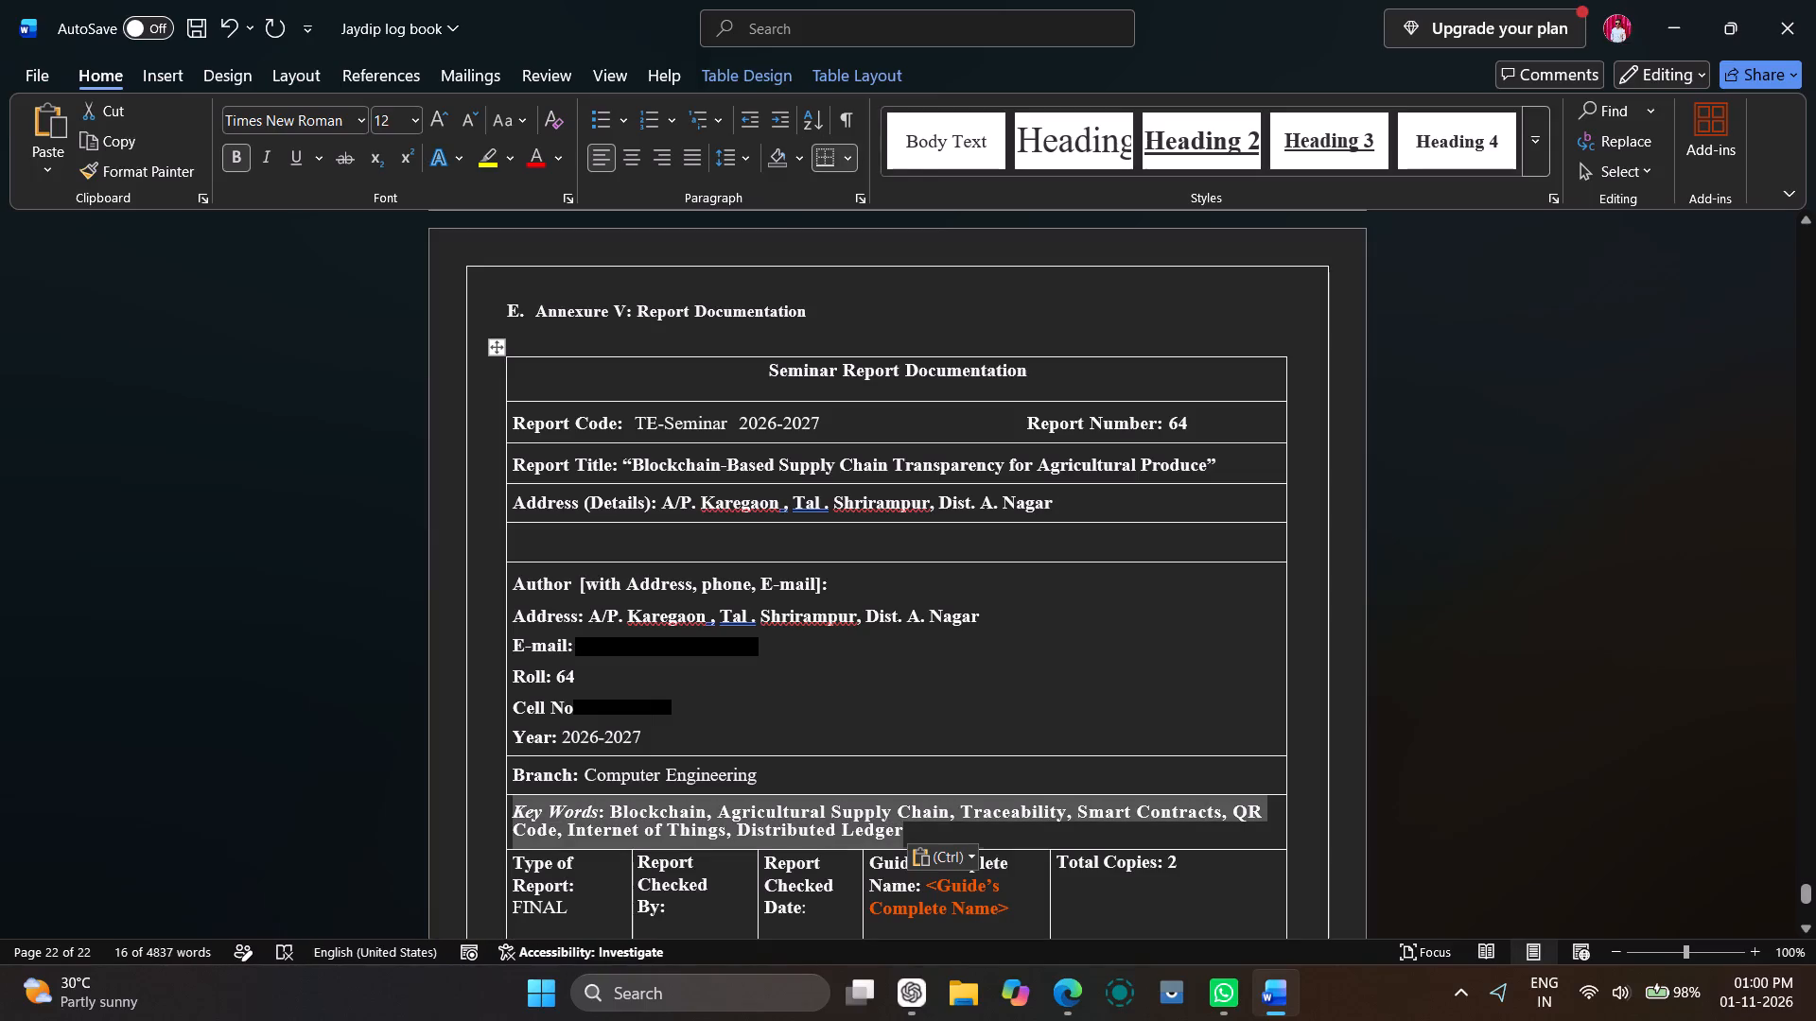
key(ctrl+shift+Down)
click(897, 824)
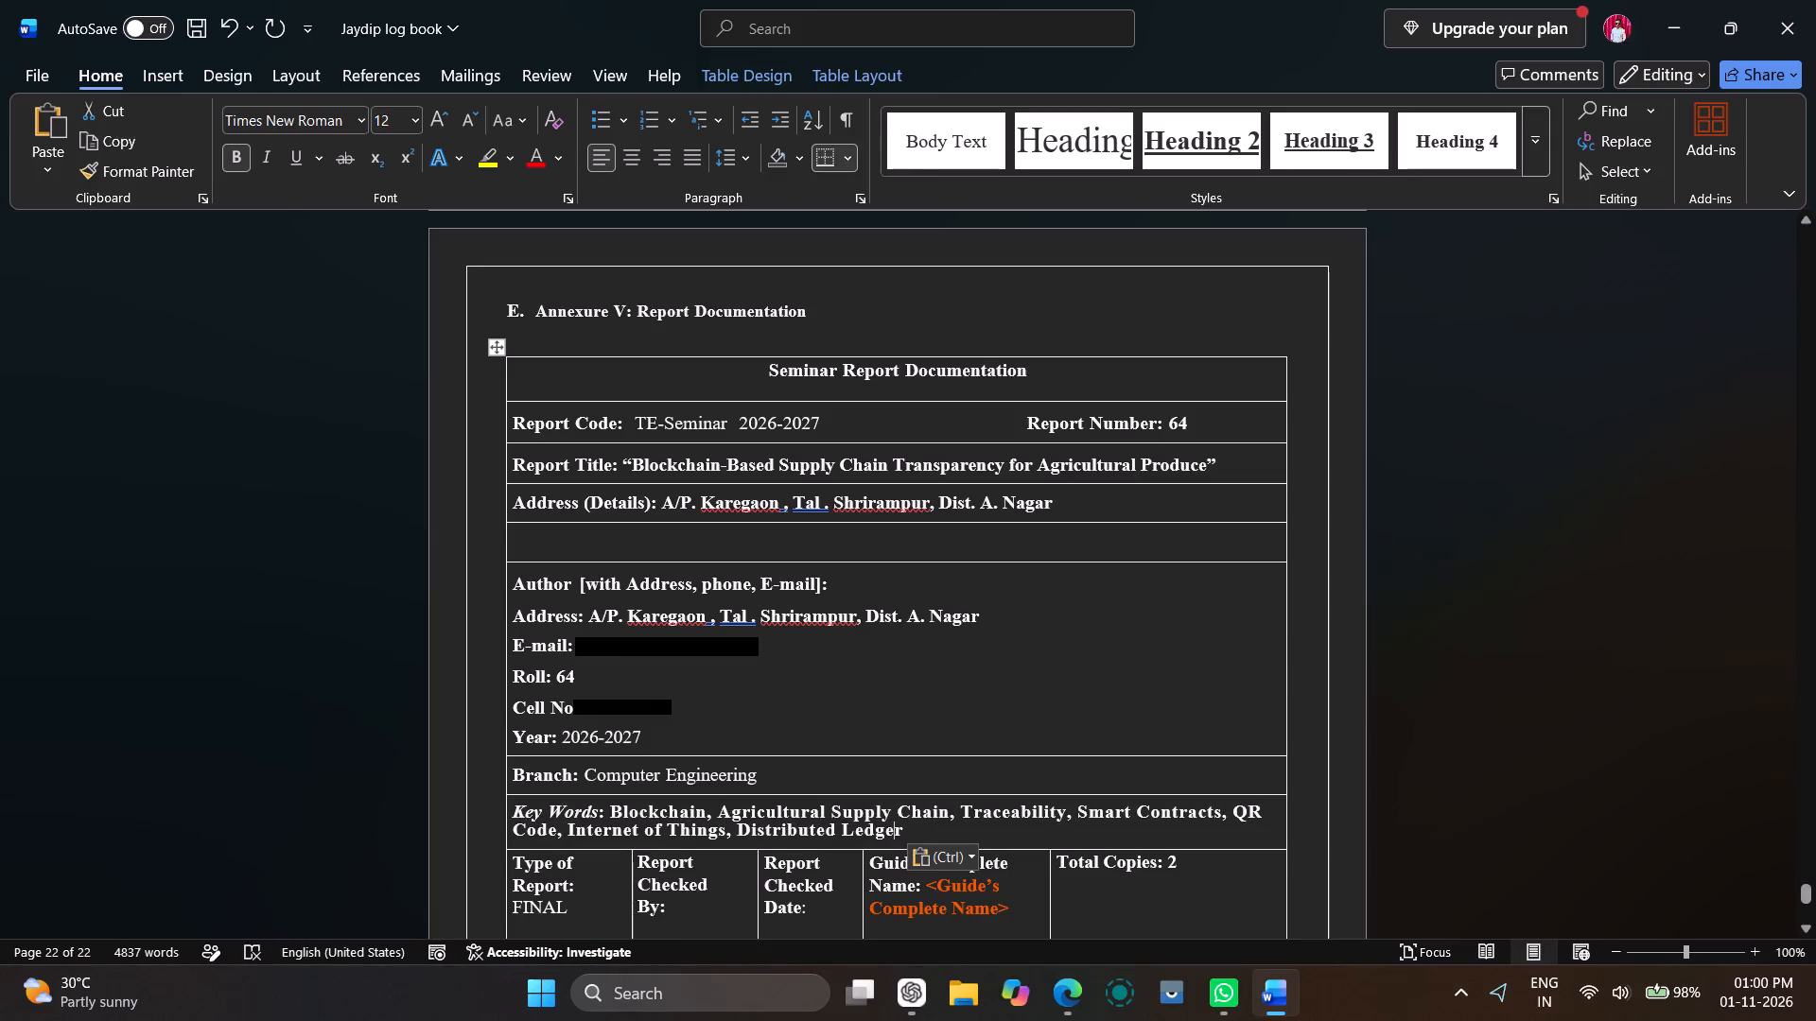
drag(905, 837, 612, 822)
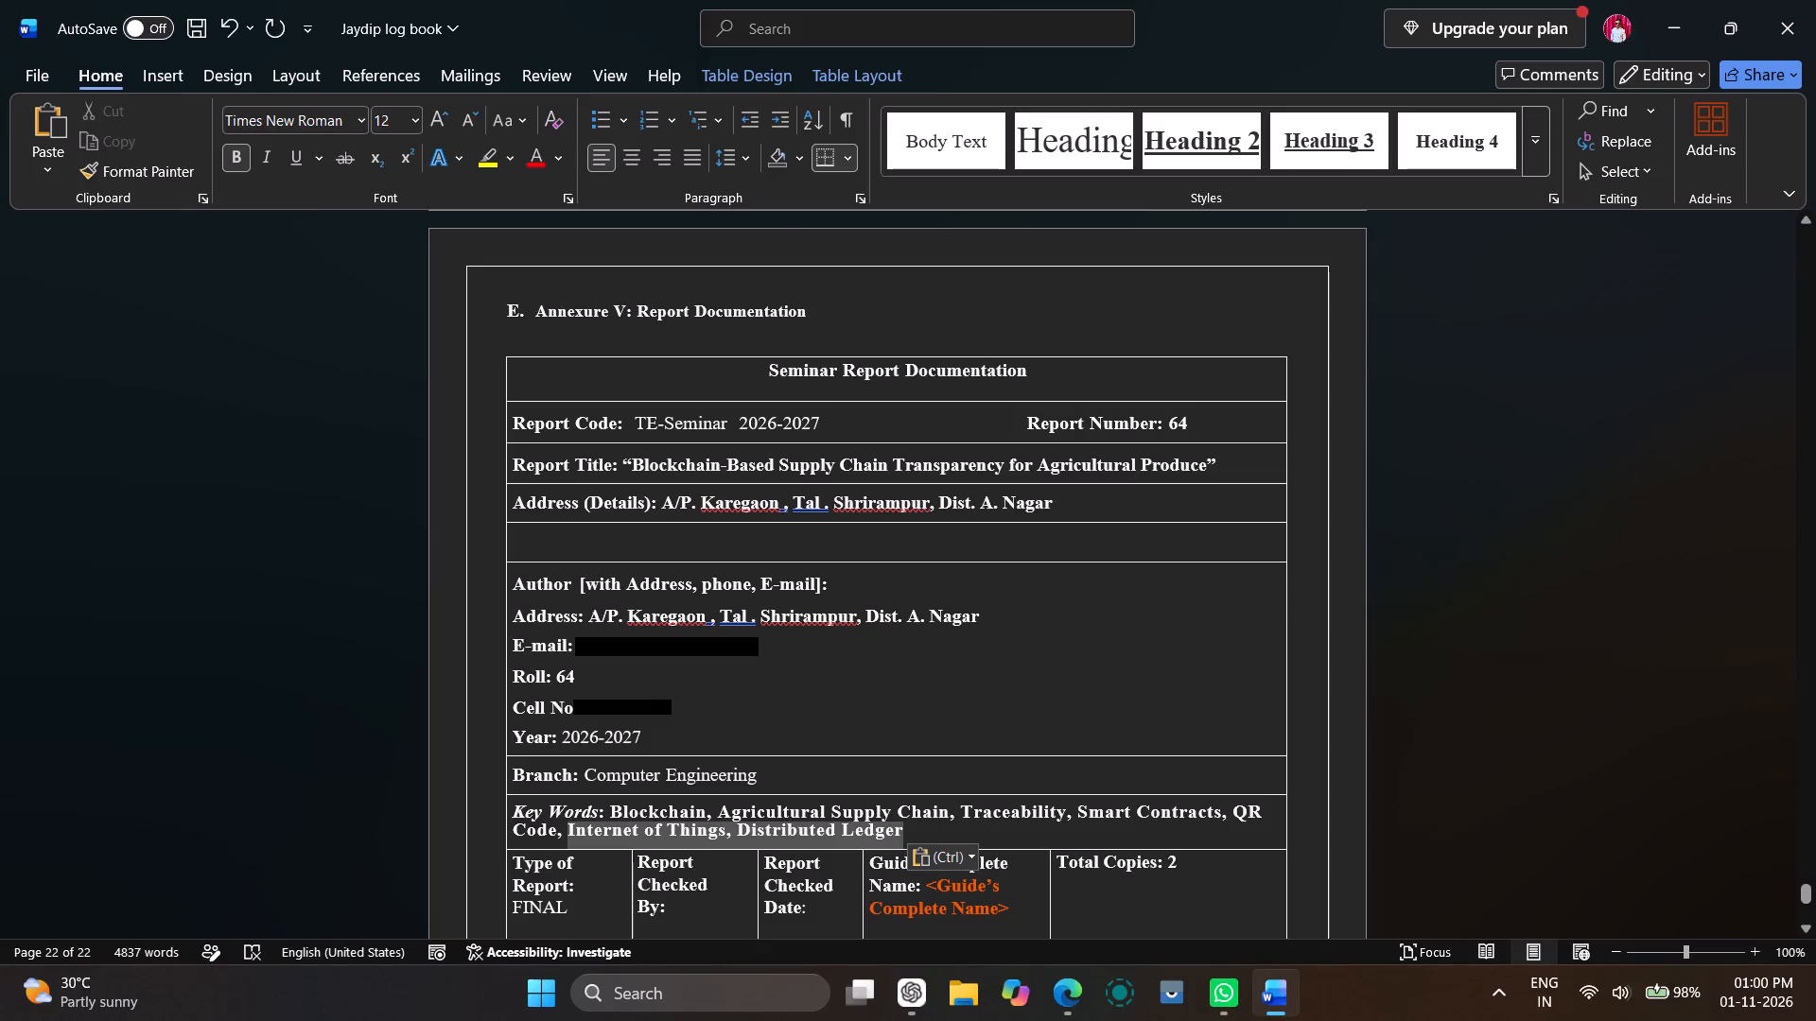
drag(612, 822, 612, 815)
key(ctrl+b)
click(725, 814)
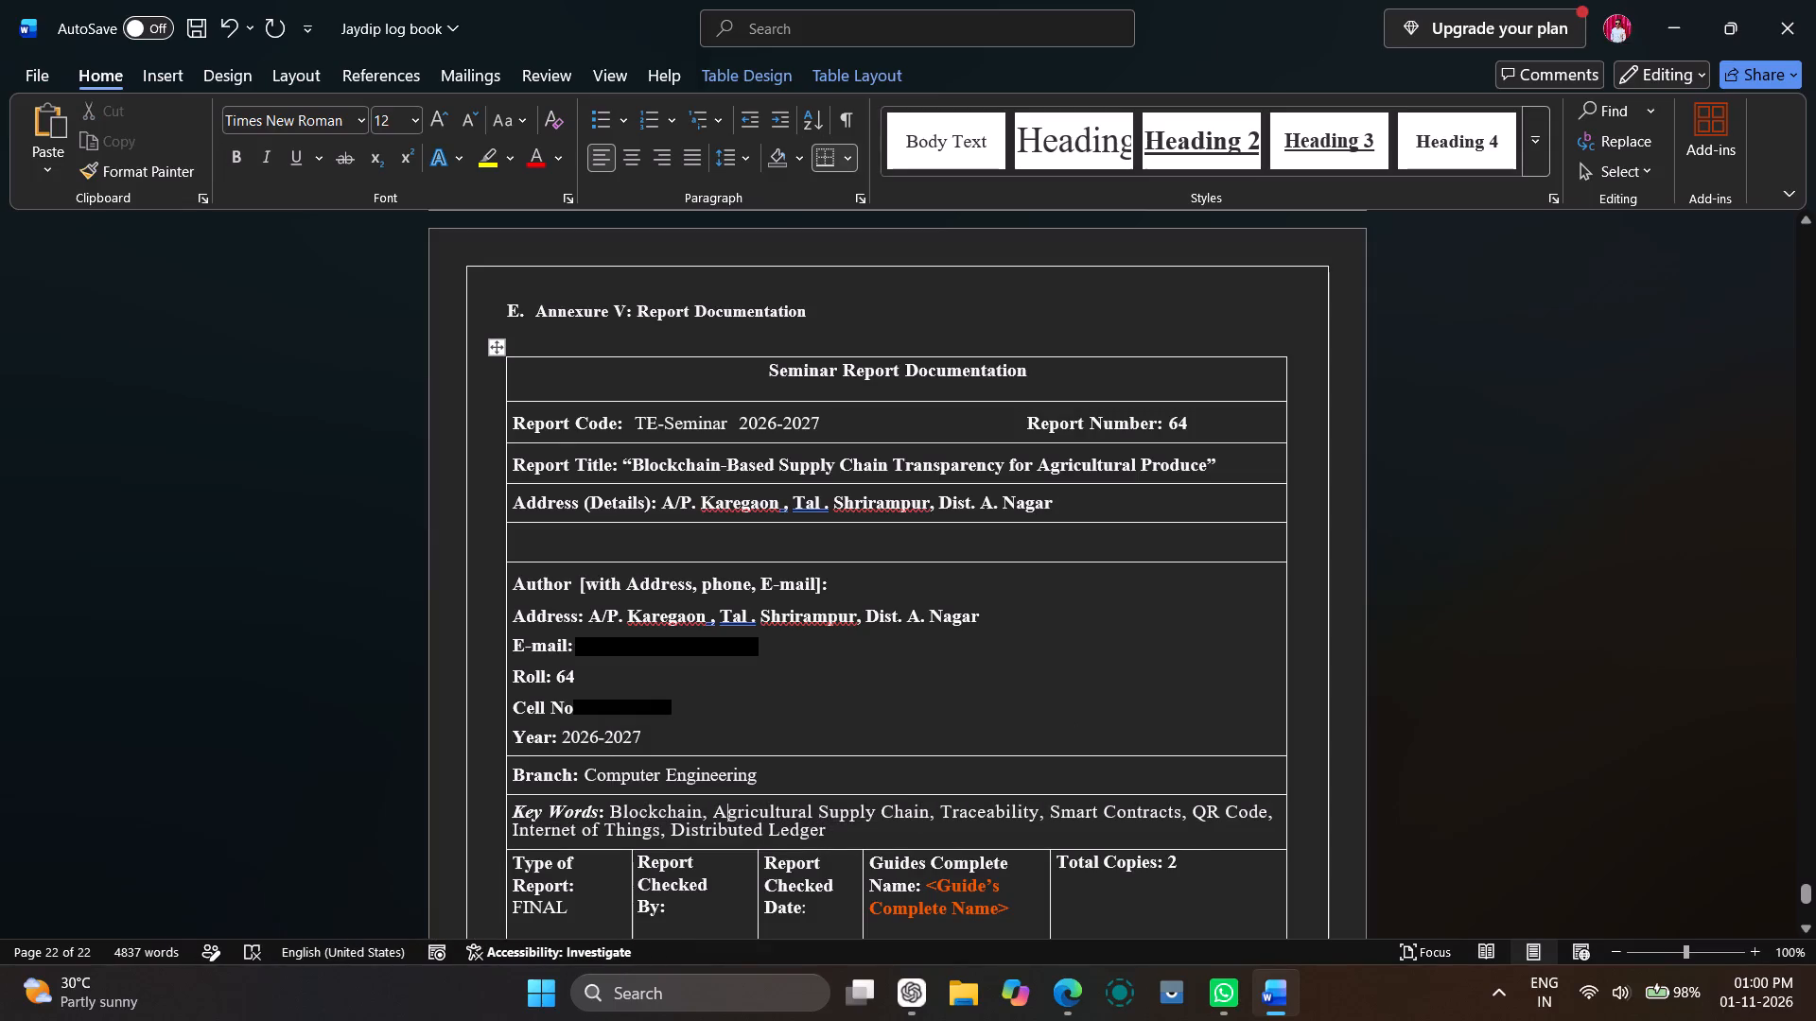
Compare the rows below Key Words in the Word table with the same rows on page 22 of the reference log book PDF.
scroll(832, 838, down, 3)
key(alt+Tab)
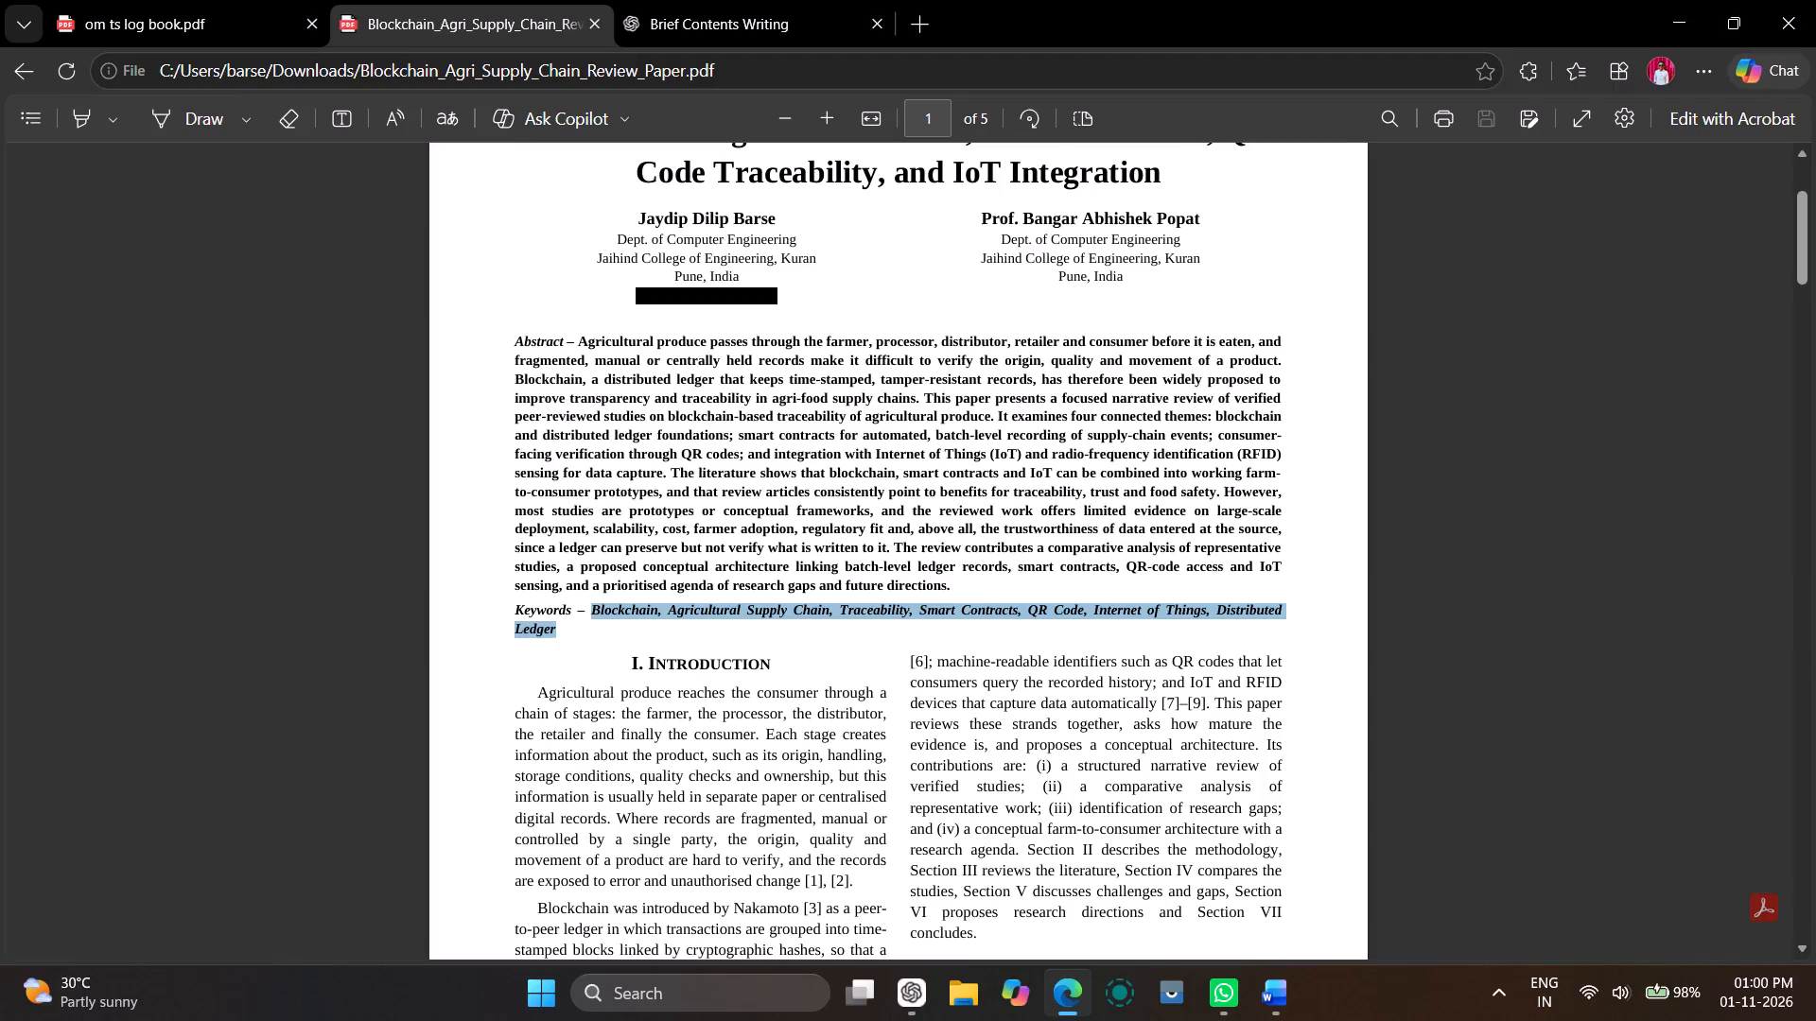
scroll(926, 779, down, 3)
scroll(926, 779, up, 3)
click(260, 0)
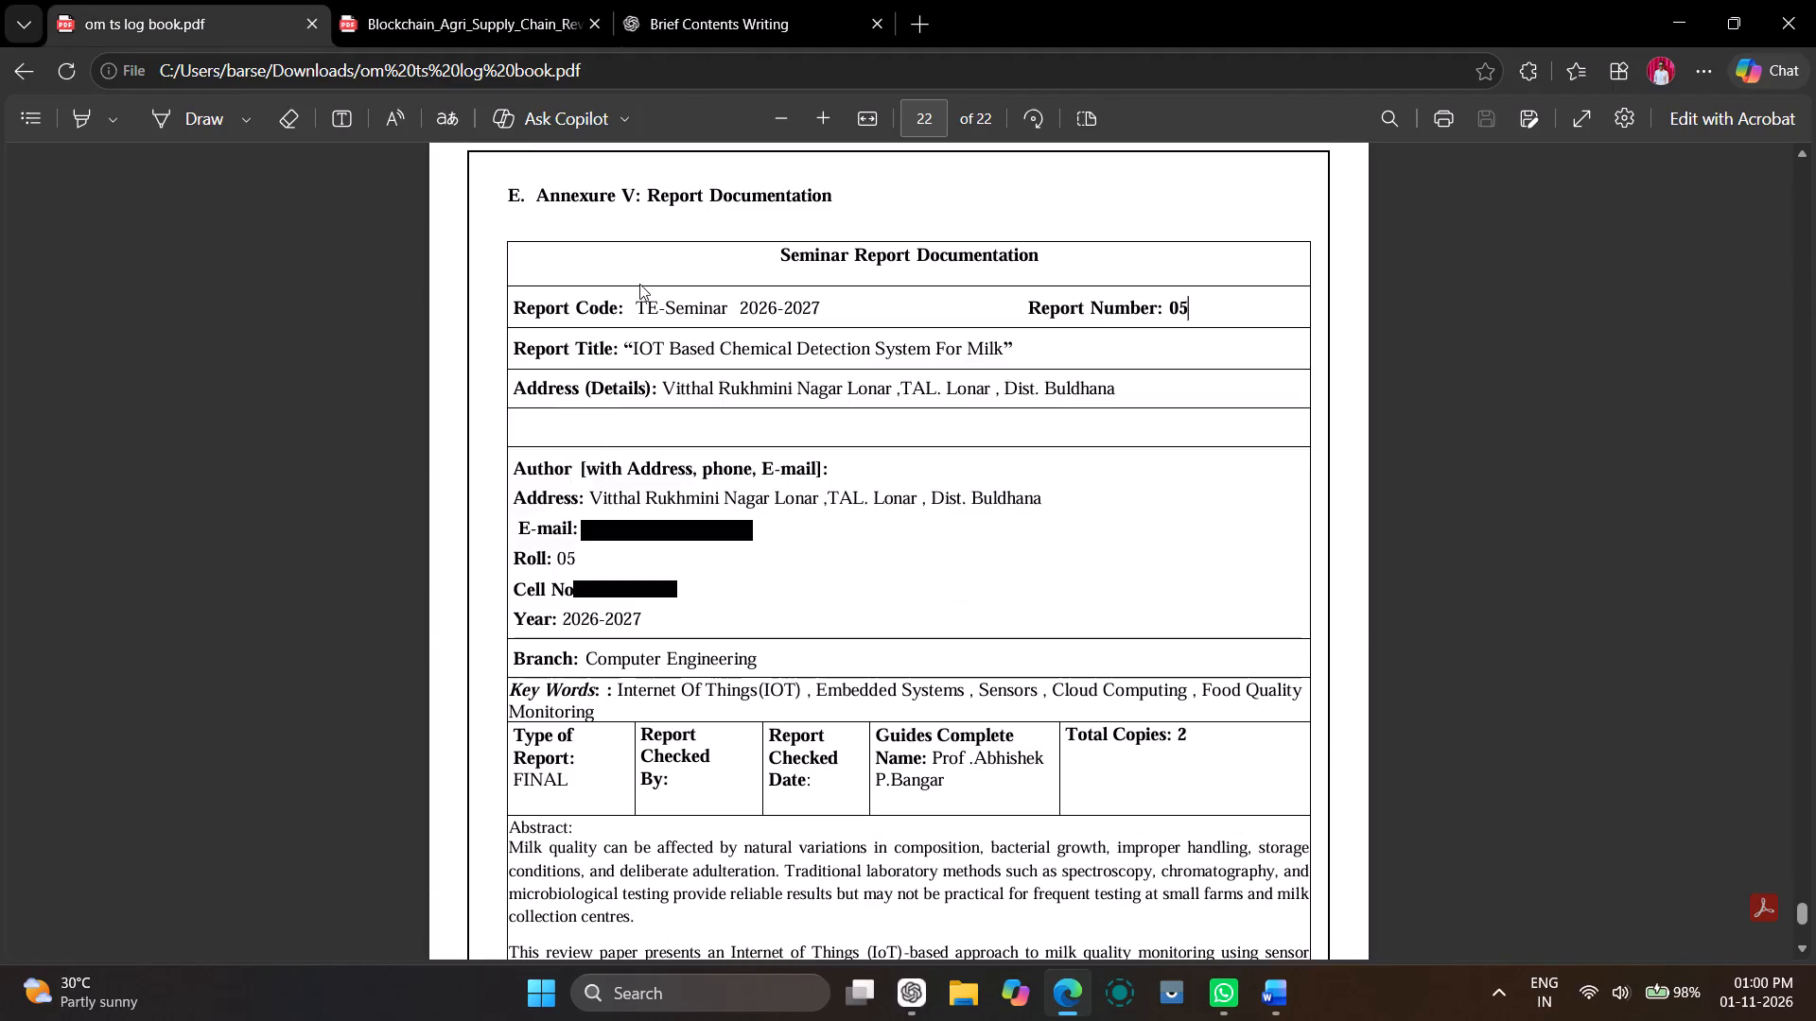
key(alt+Tab)
key(alt+Tab)
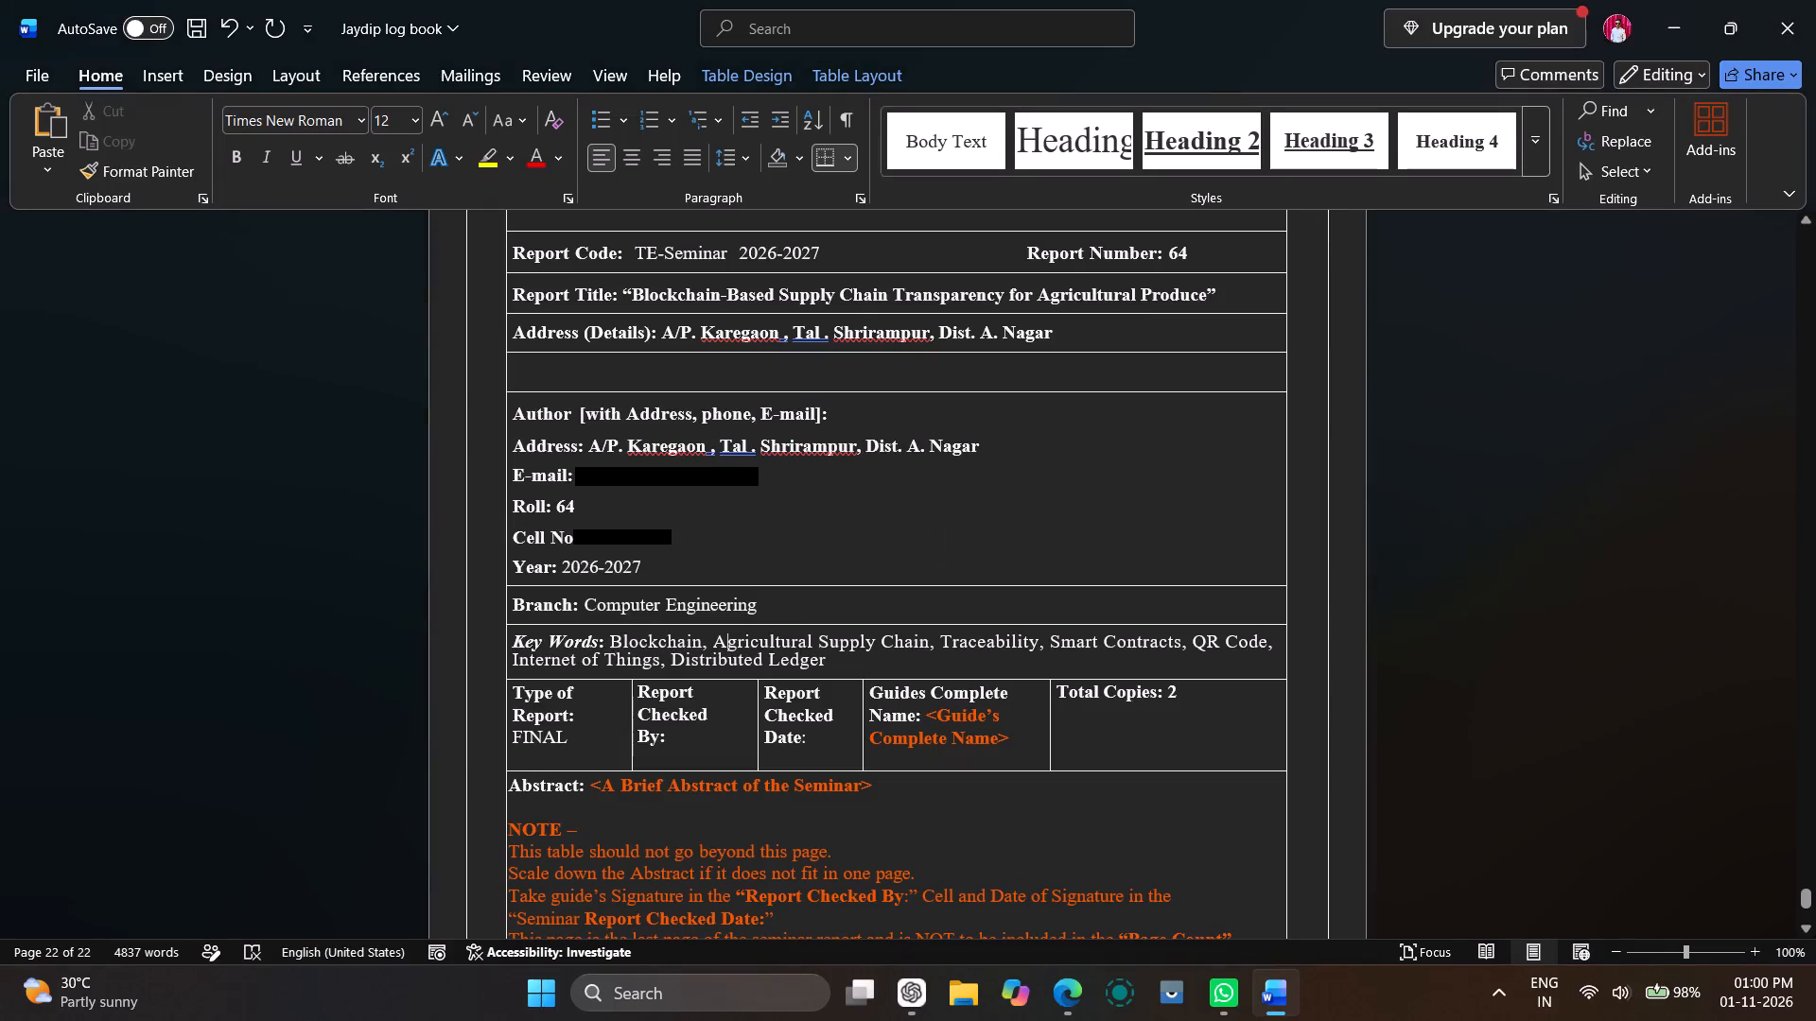
scroll(817, 616, down, 2)
key(alt+Tab)
scroll(677, 712, down, 1)
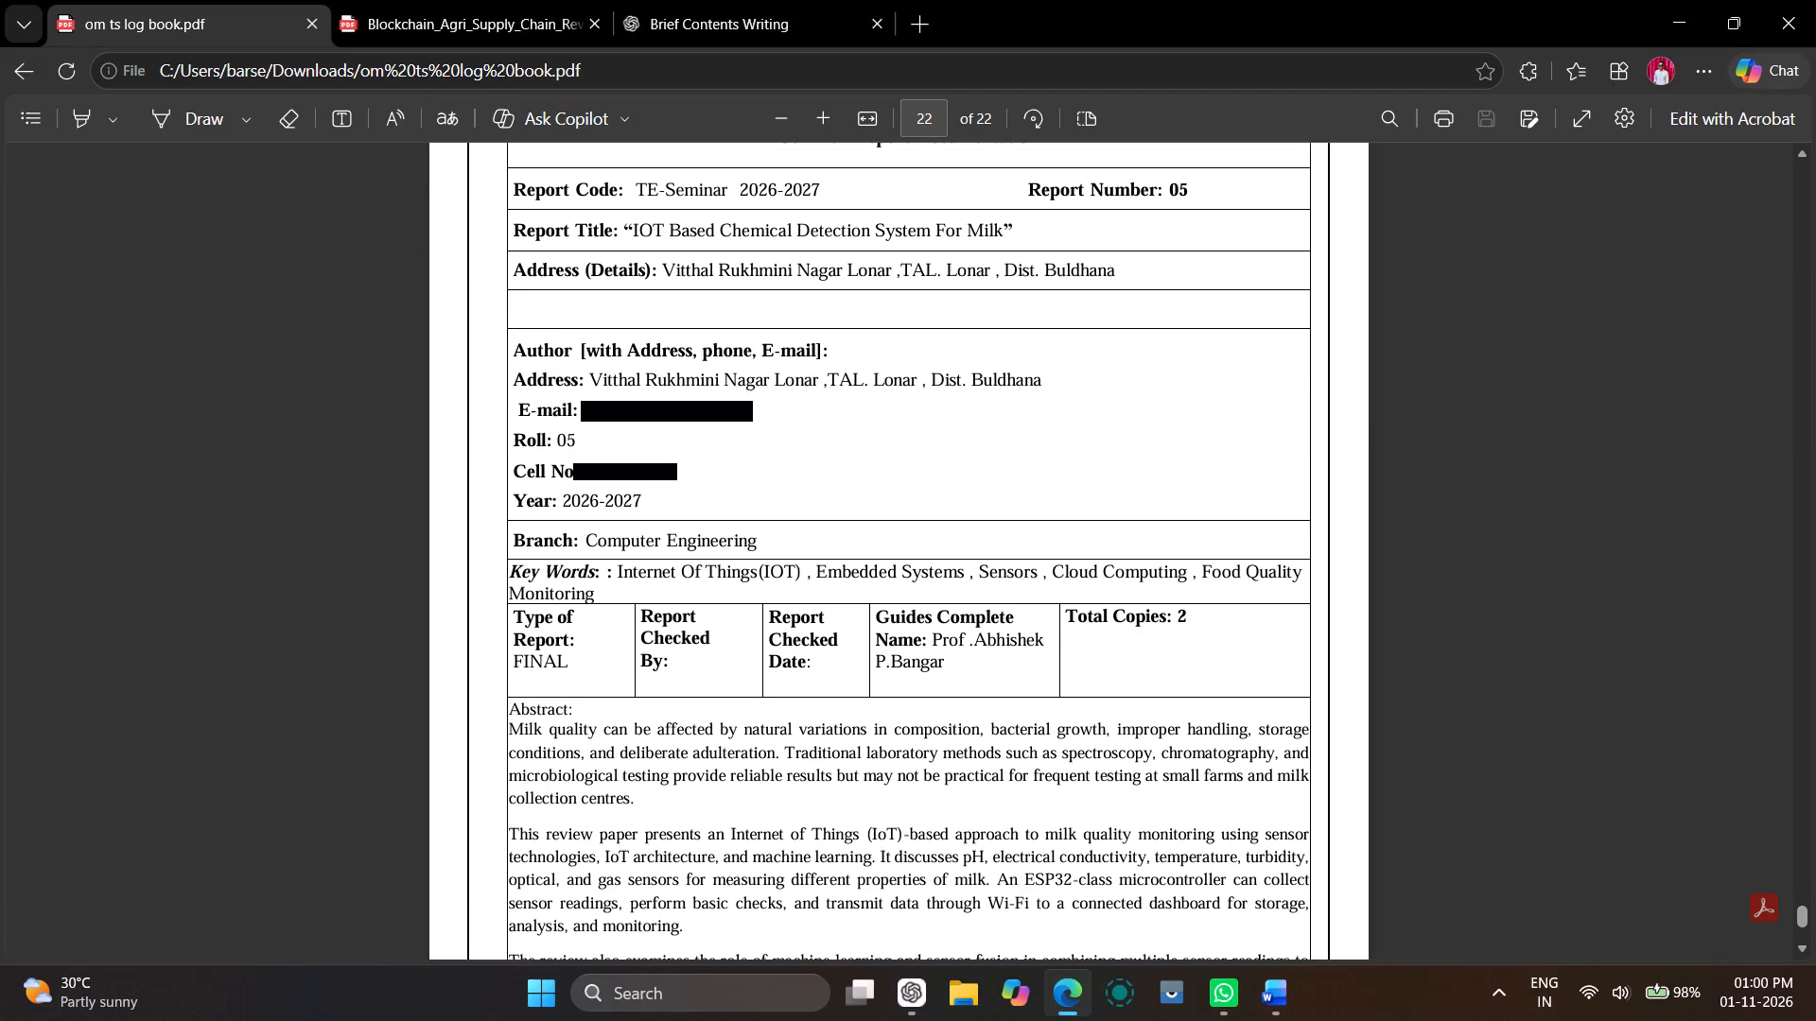
key(alt+Tab)
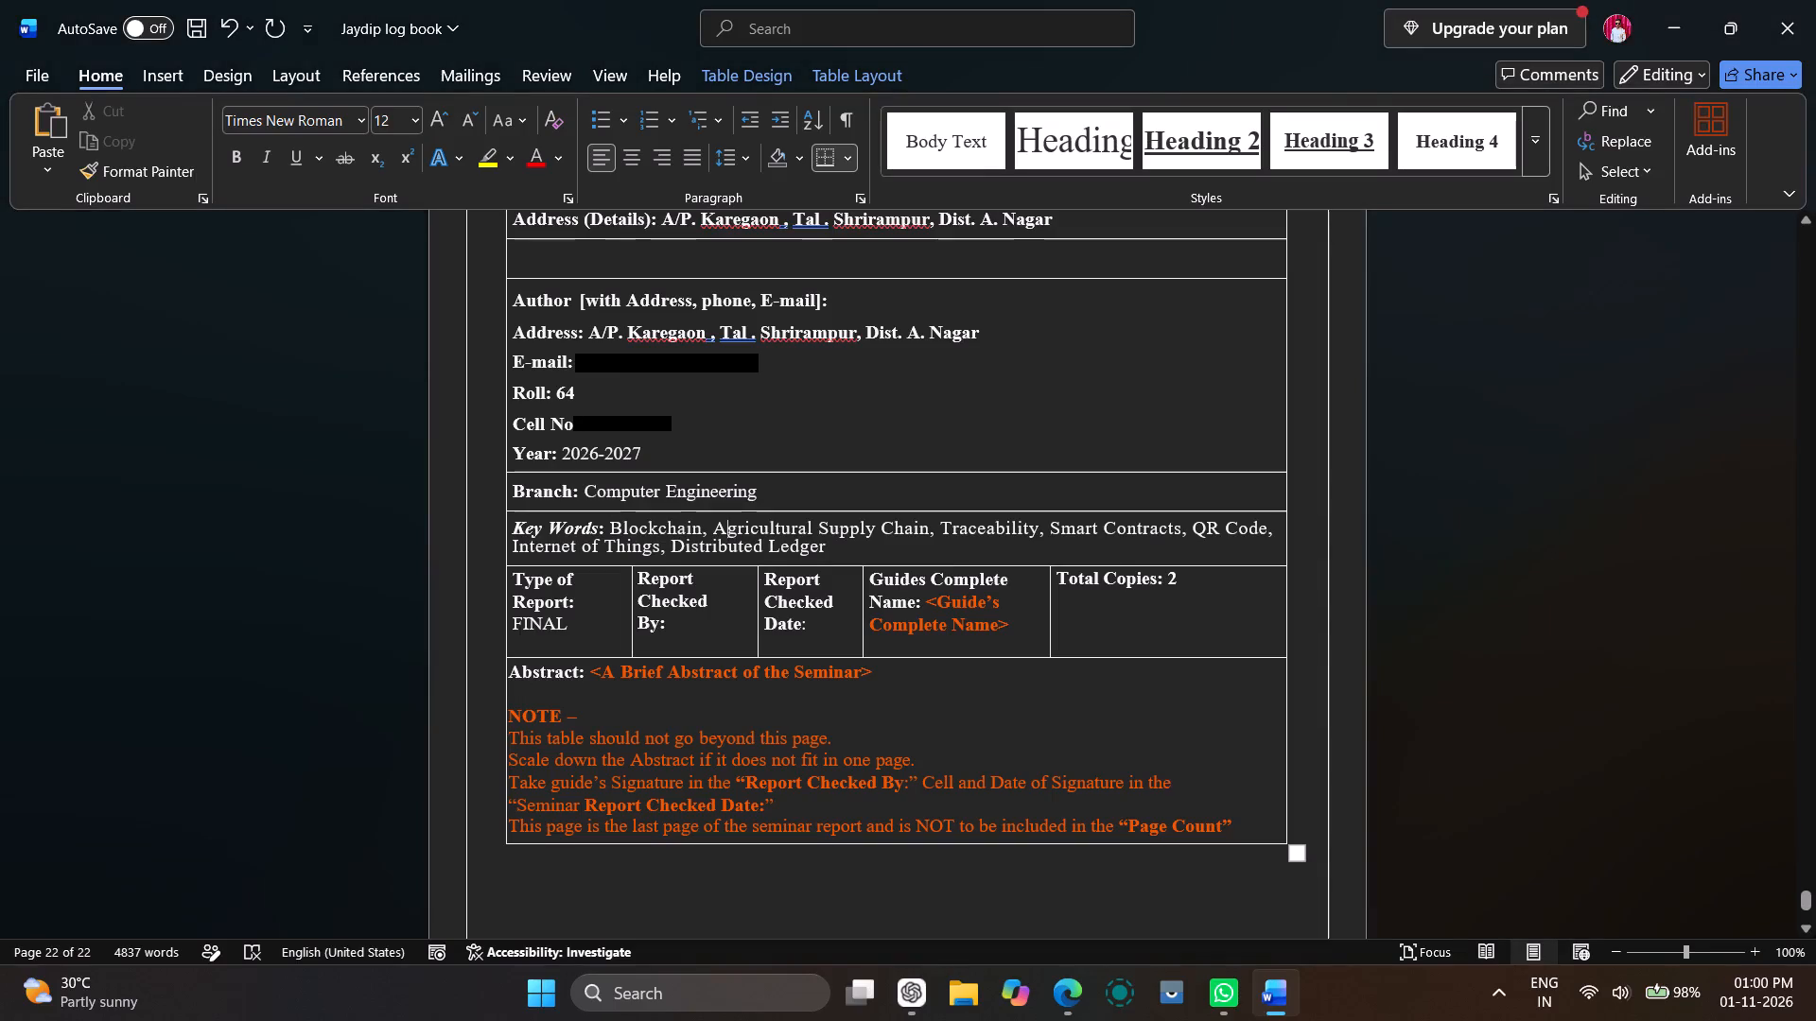
key(alt+Tab)
key(alt+Tab)
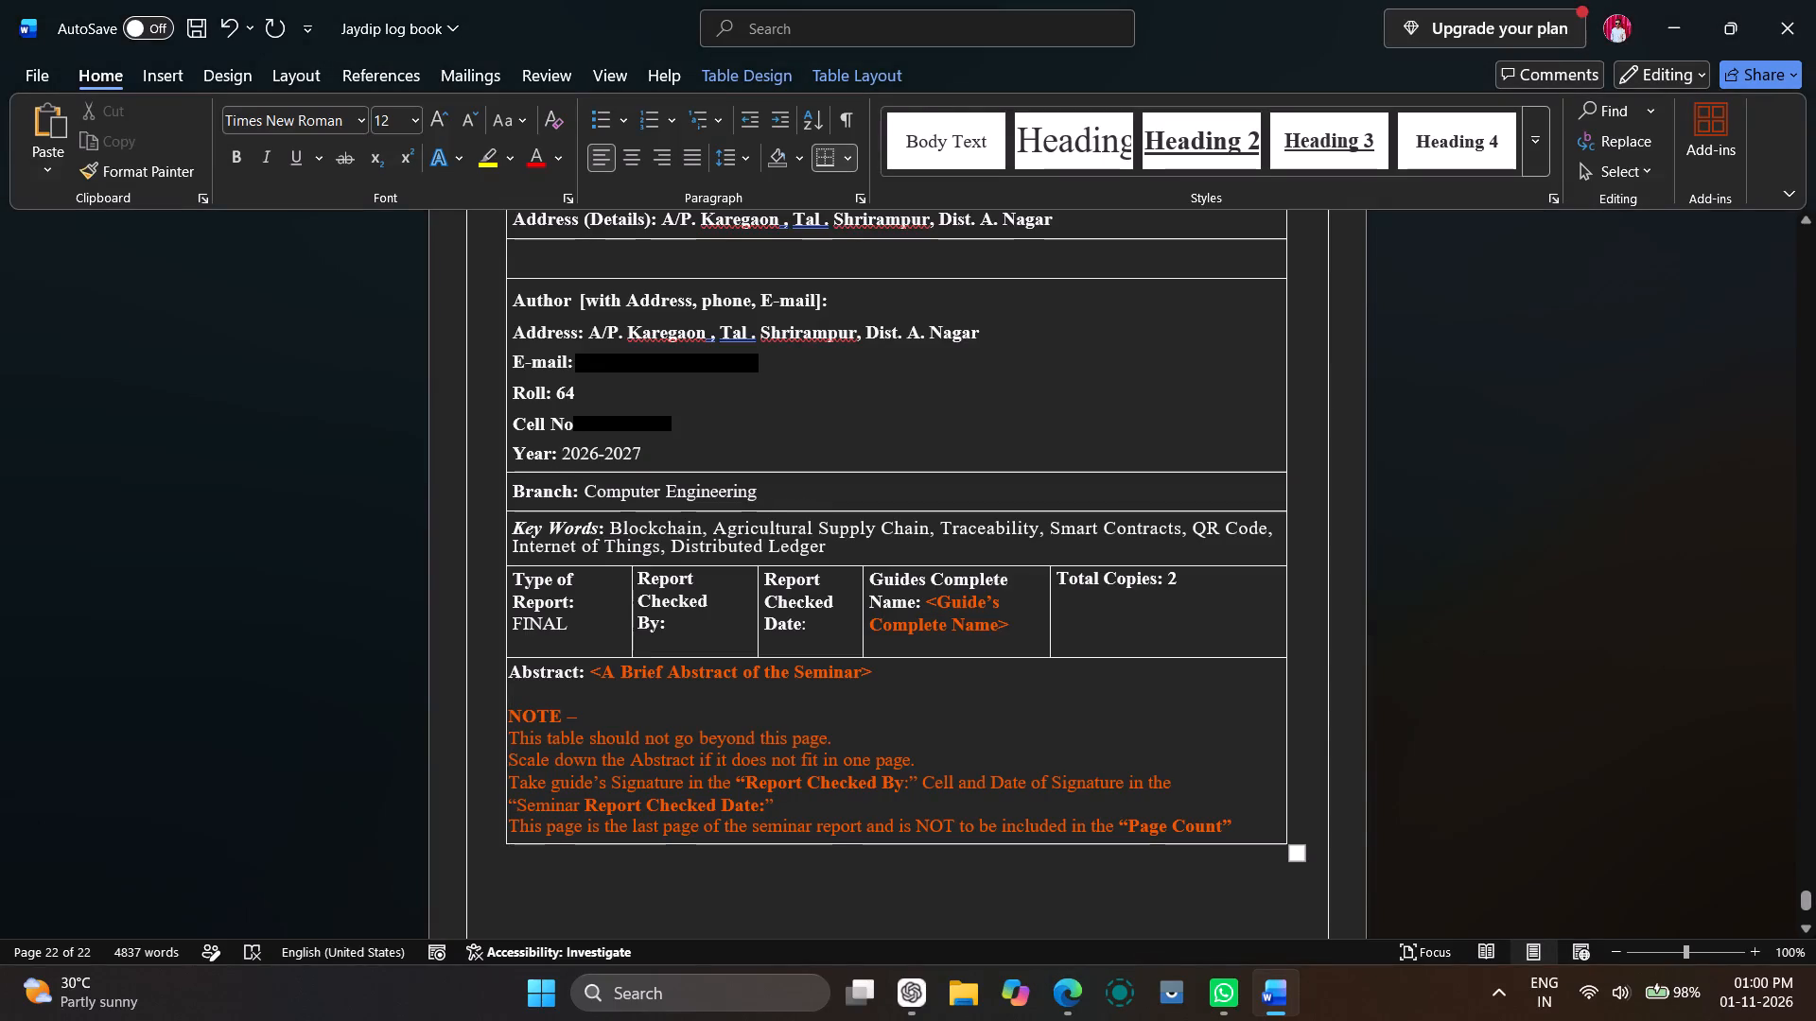
key(alt+Tab)
Copy the guide's name from the reference PDF and replace the <Guide's Complete Name> placeholder in the Word table with it.
drag(927, 667, 936, 666)
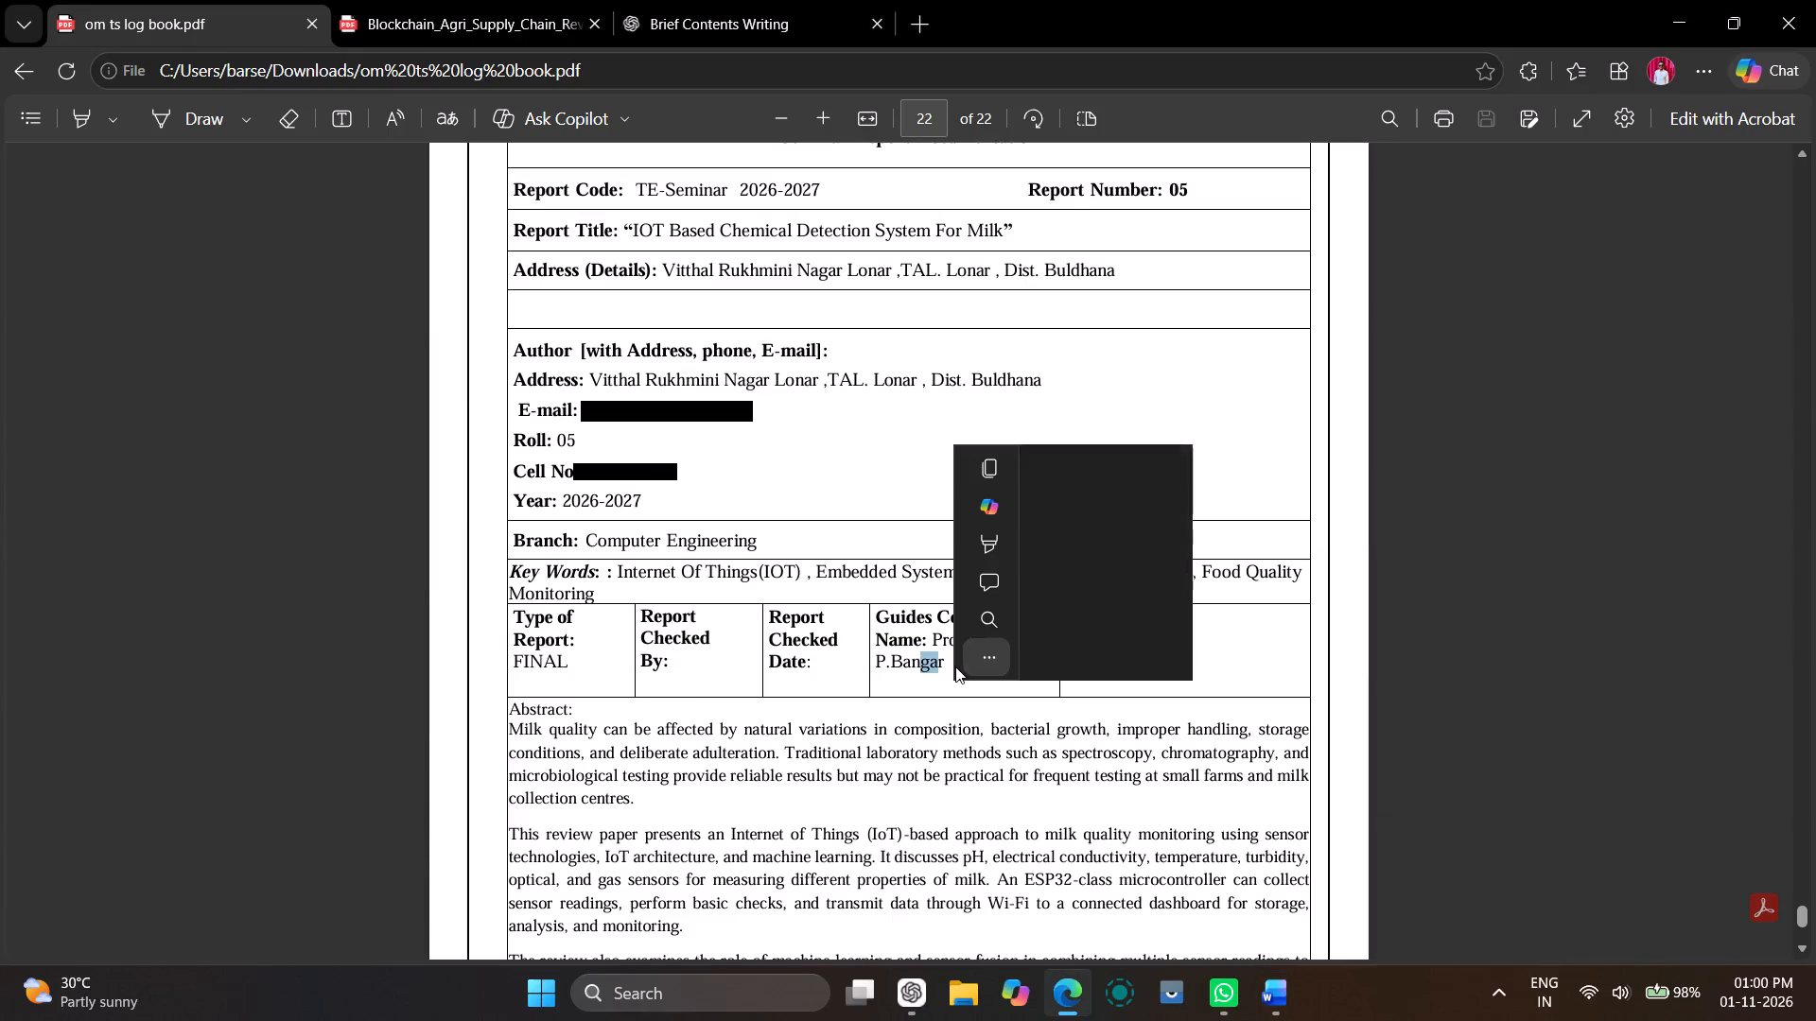
click(935, 677)
drag(950, 663, 931, 643)
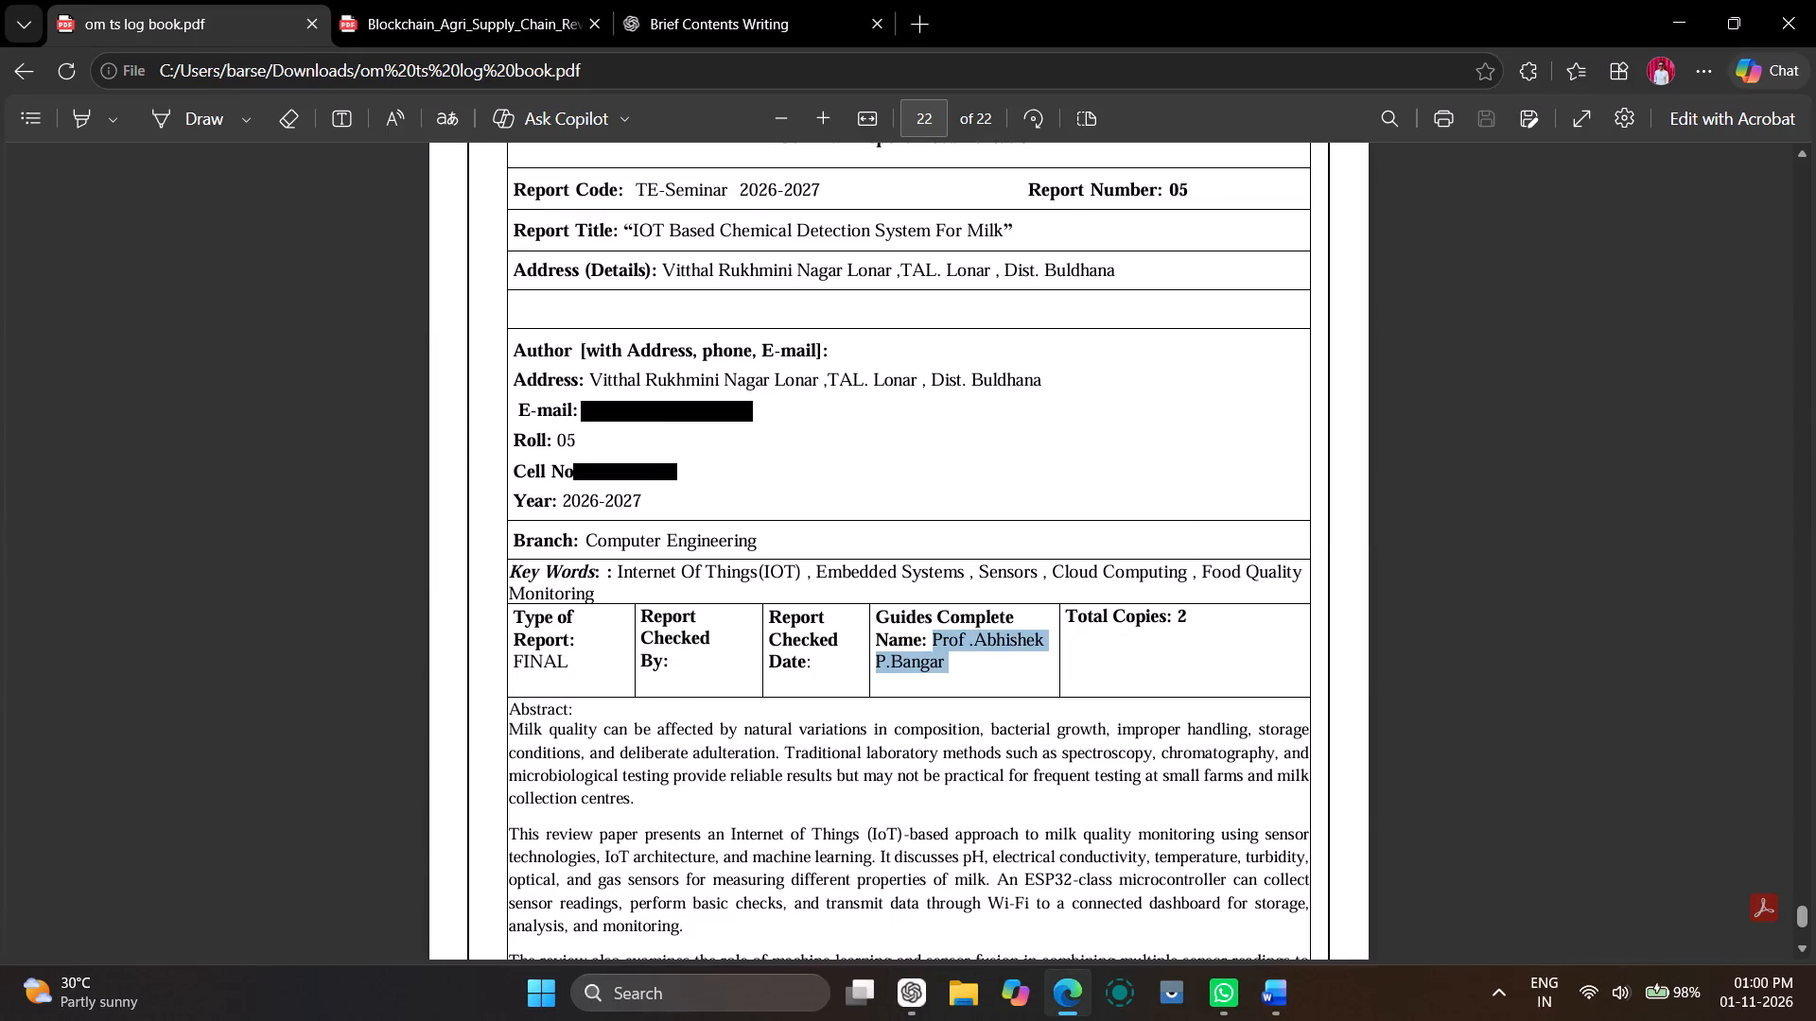
key(ctrl+c)
key(ctrl+c)
key(alt+Tab)
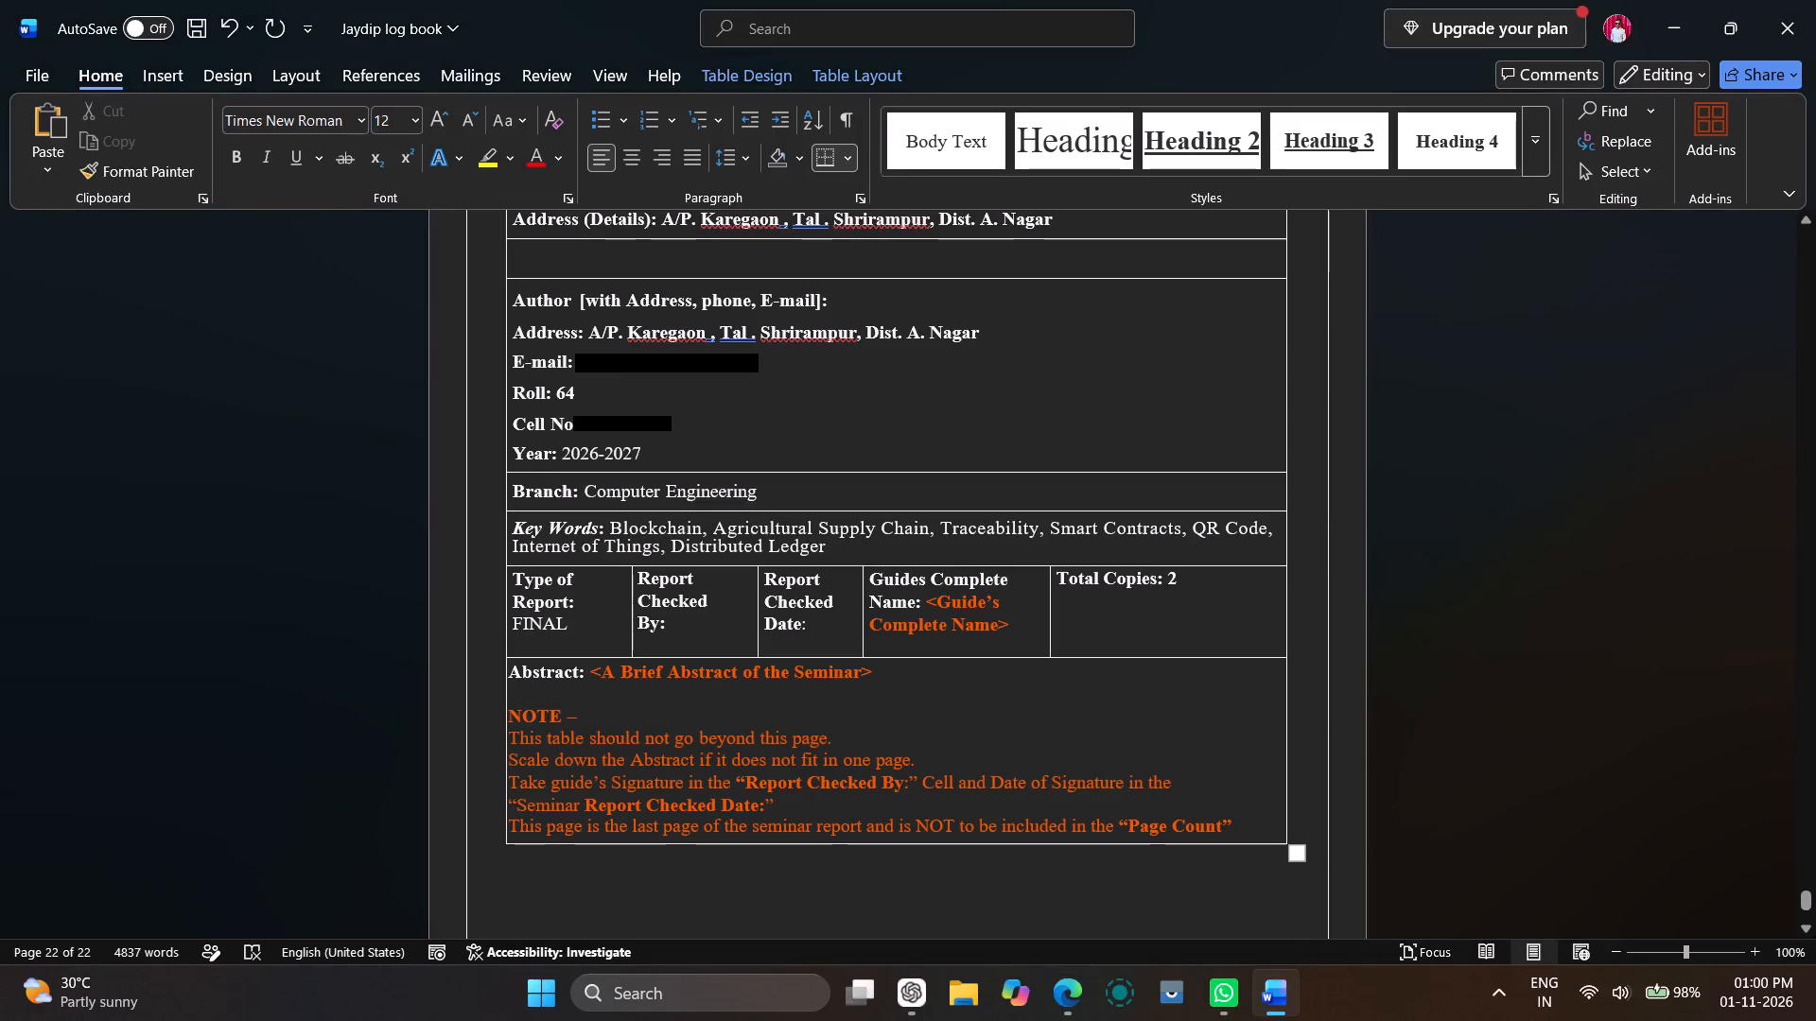
drag(1008, 632, 927, 609)
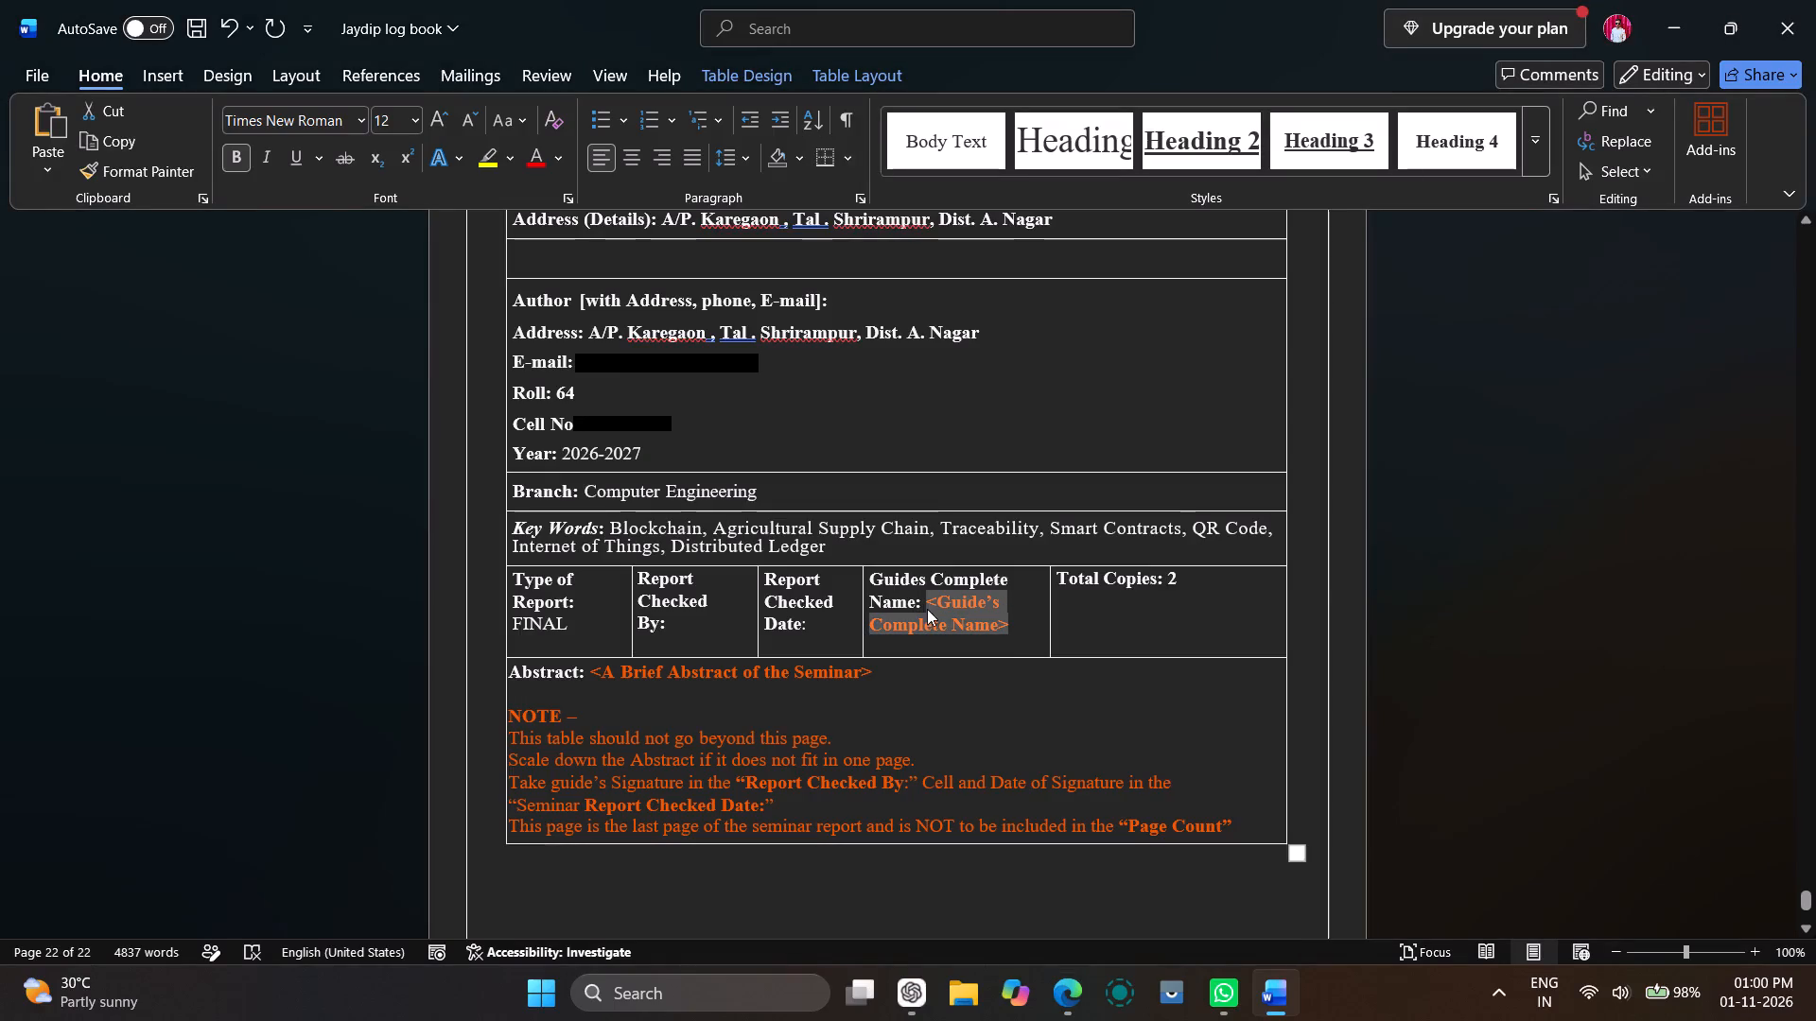
key(ctrl+v)
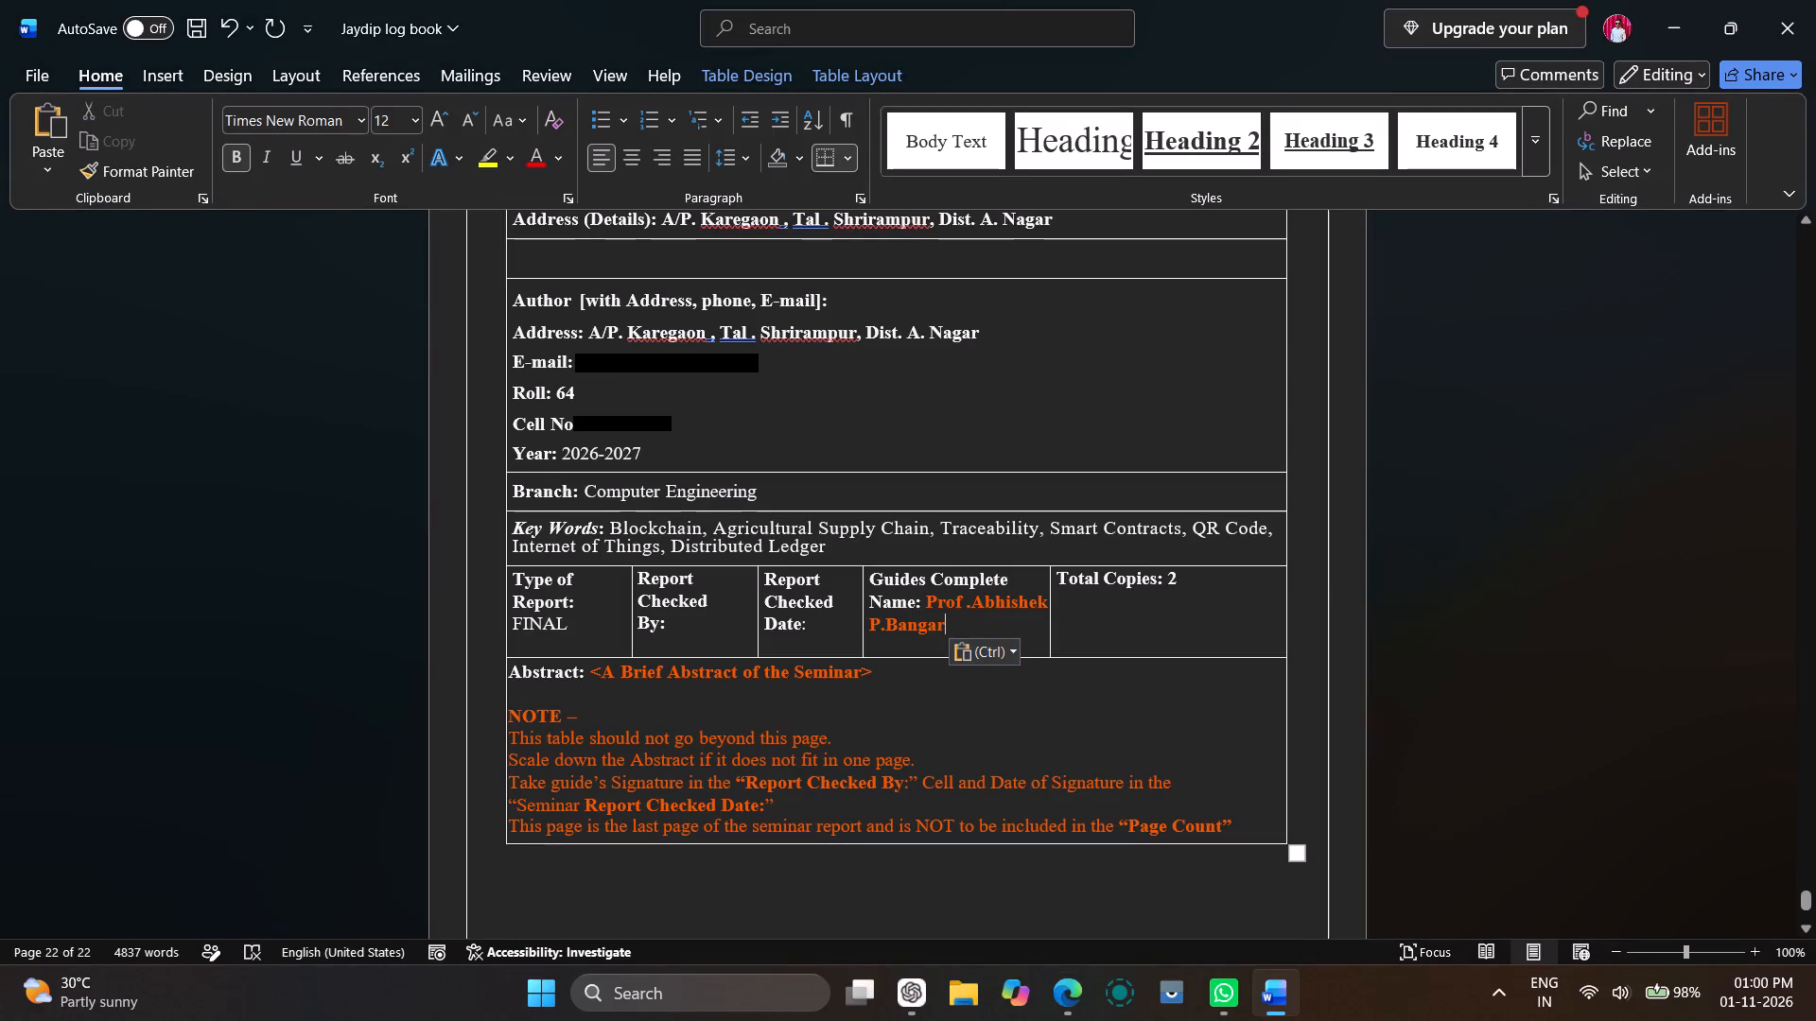
click(958, 620)
click(1049, 619)
Examine the reference PDF's Abstract section against the Word table's Abstract row, and bring up the blockchain review paper's abstract.
key(alt+Tab)
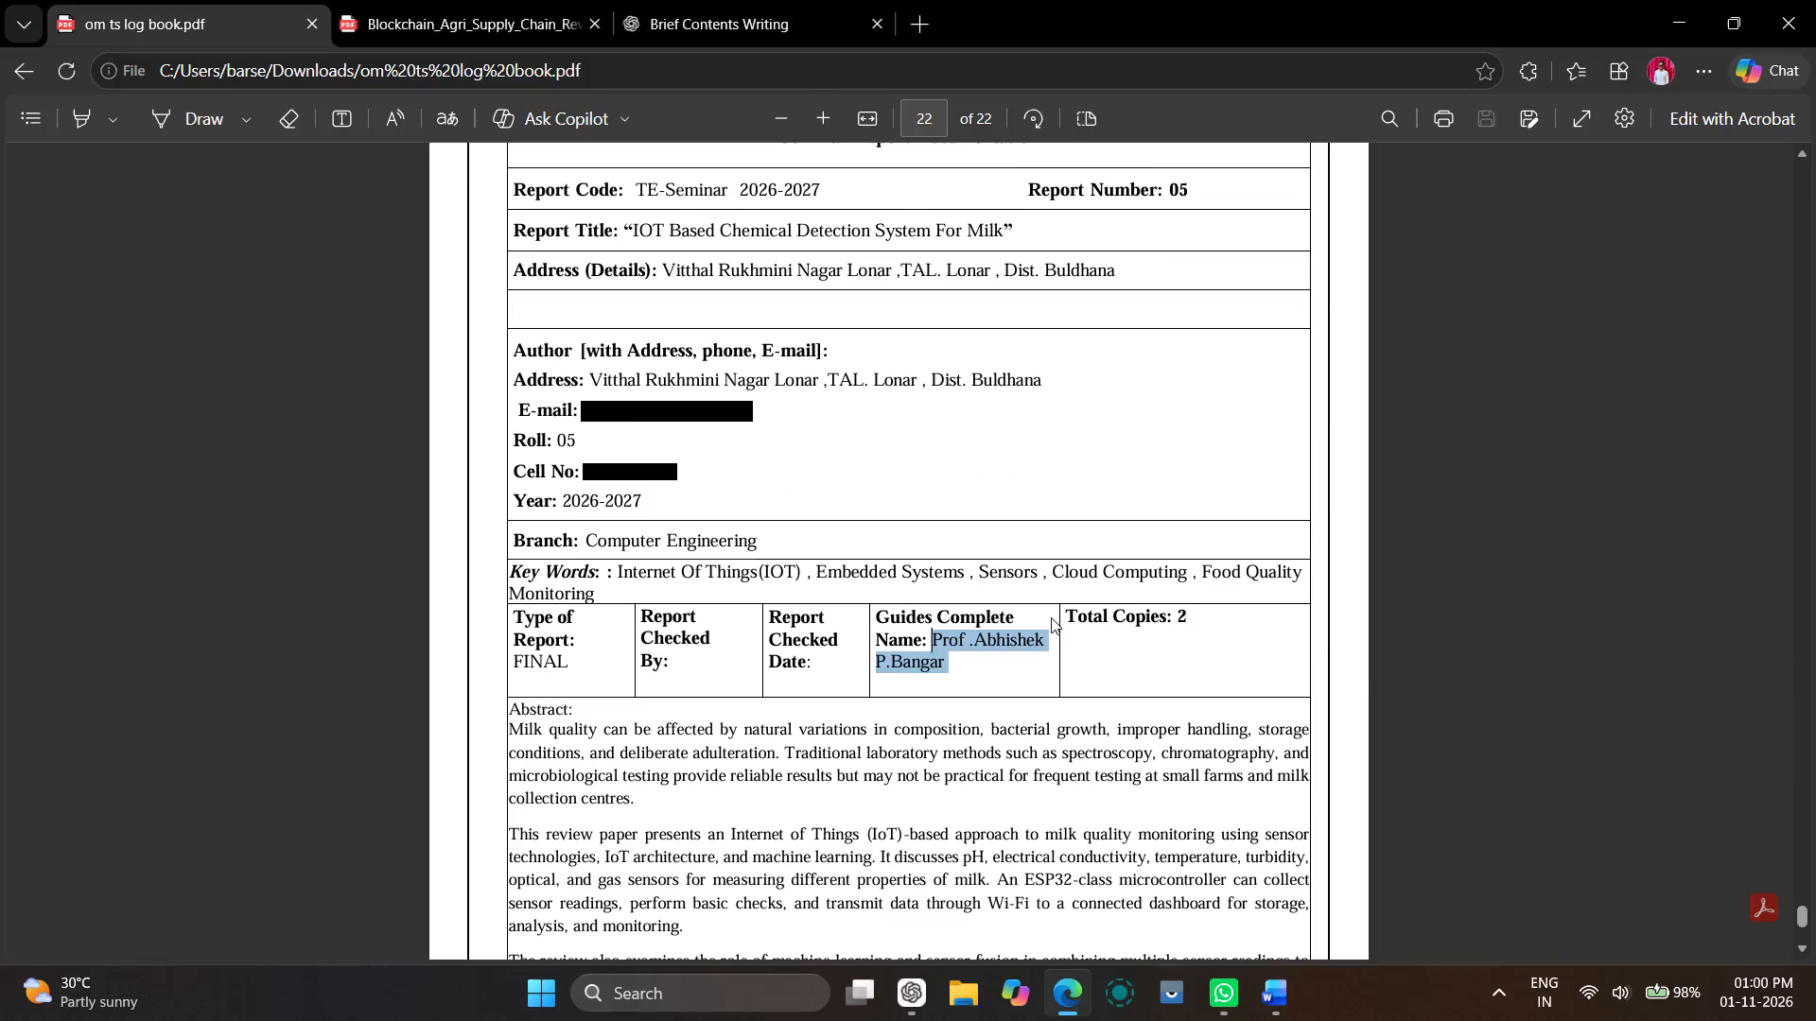
key(alt+Tab)
scroll(866, 683, down, 1)
key(alt+Tab)
scroll(866, 683, down, 2)
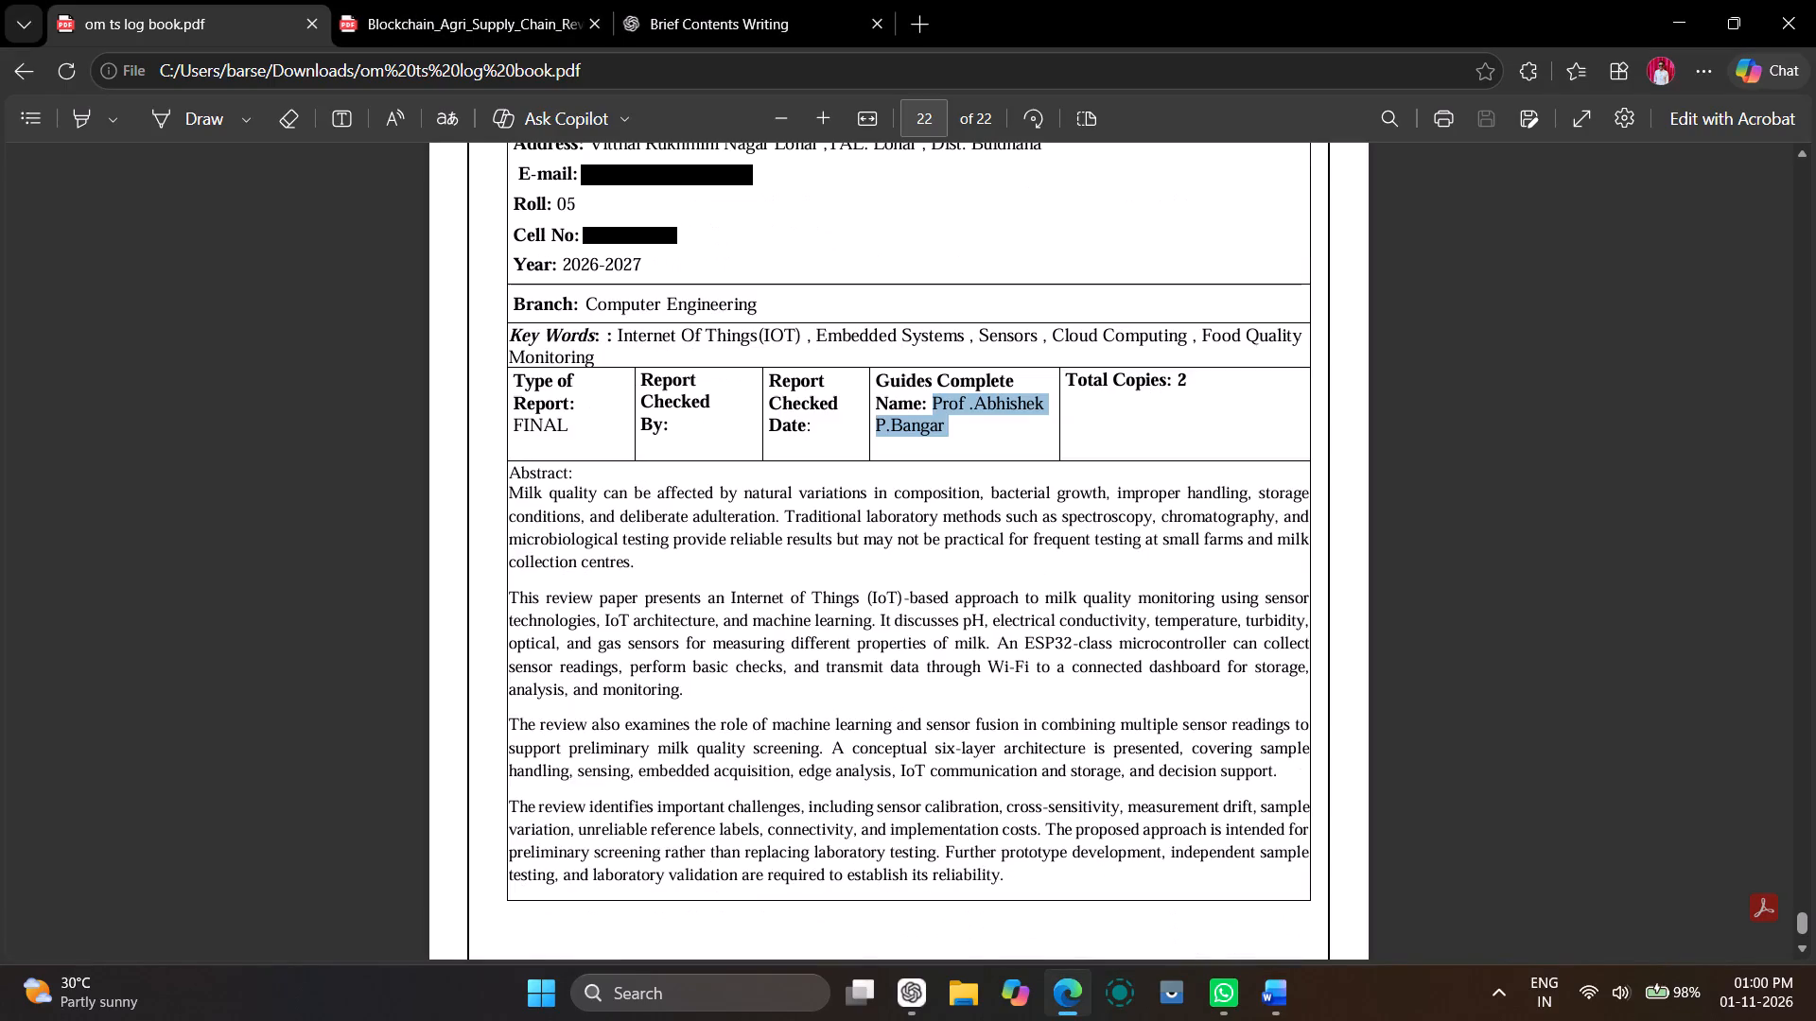
key(alt+Tab)
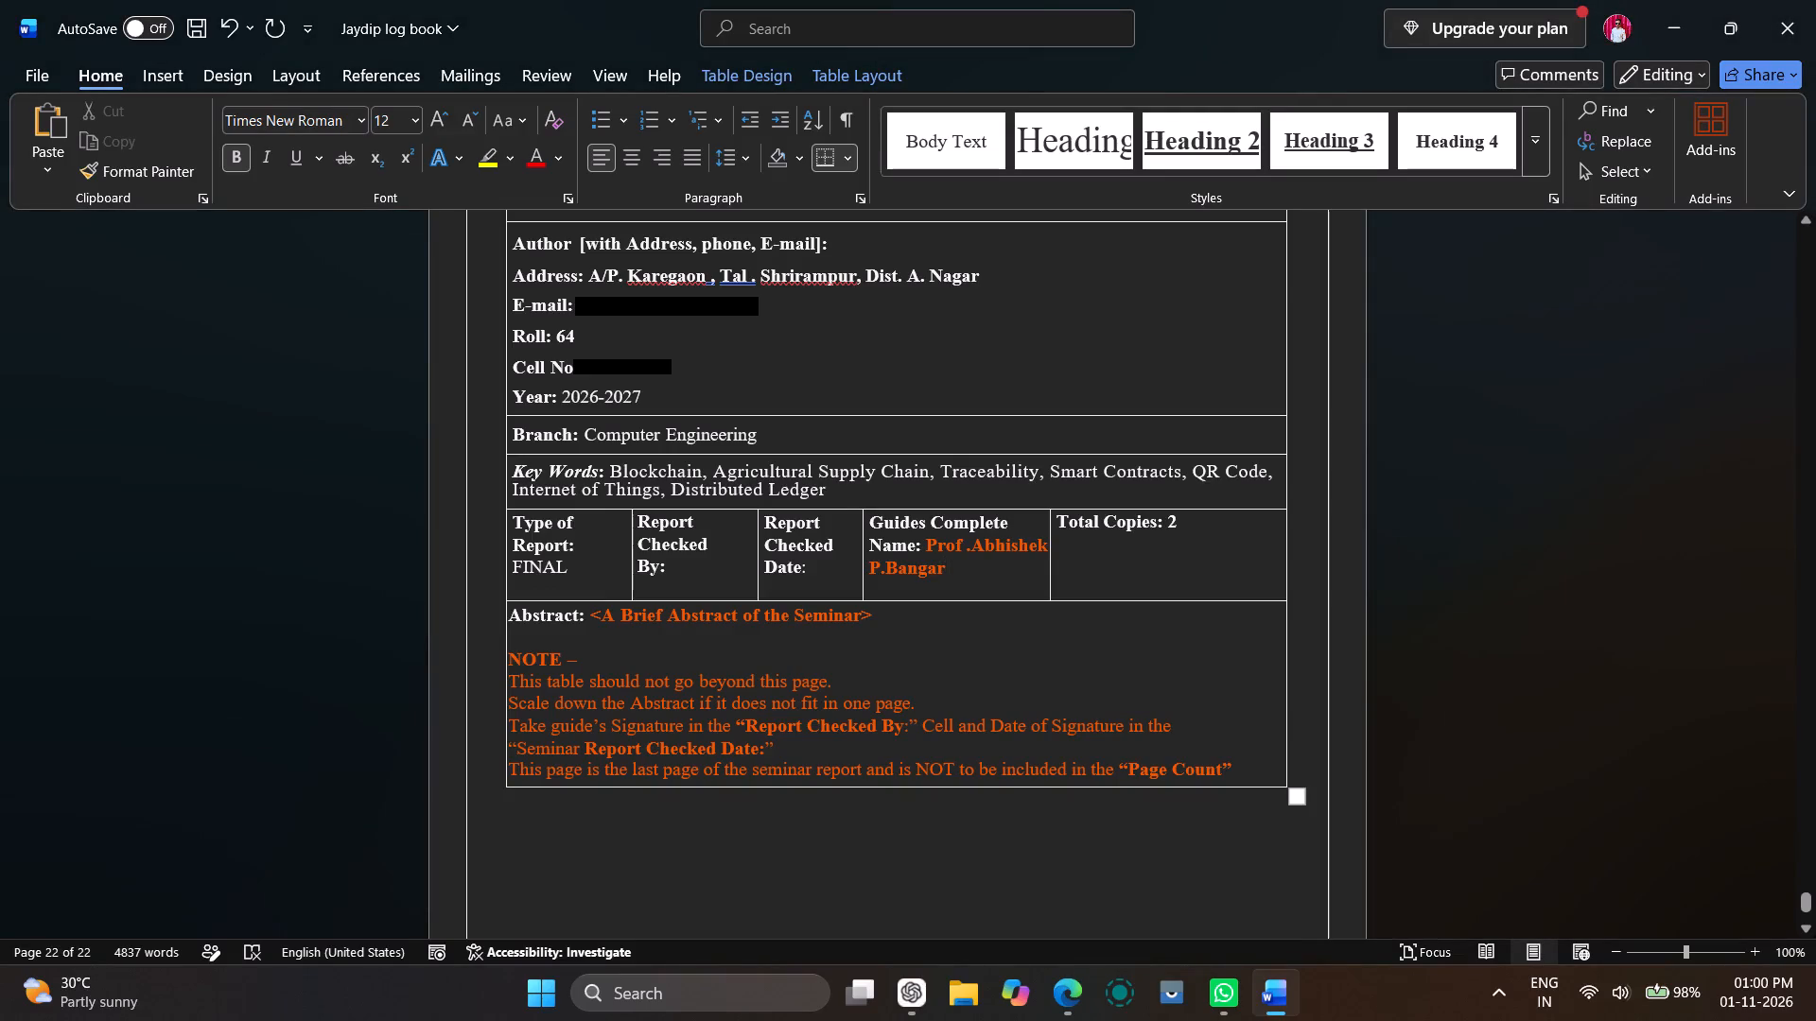
scroll(686, 696, down, 1)
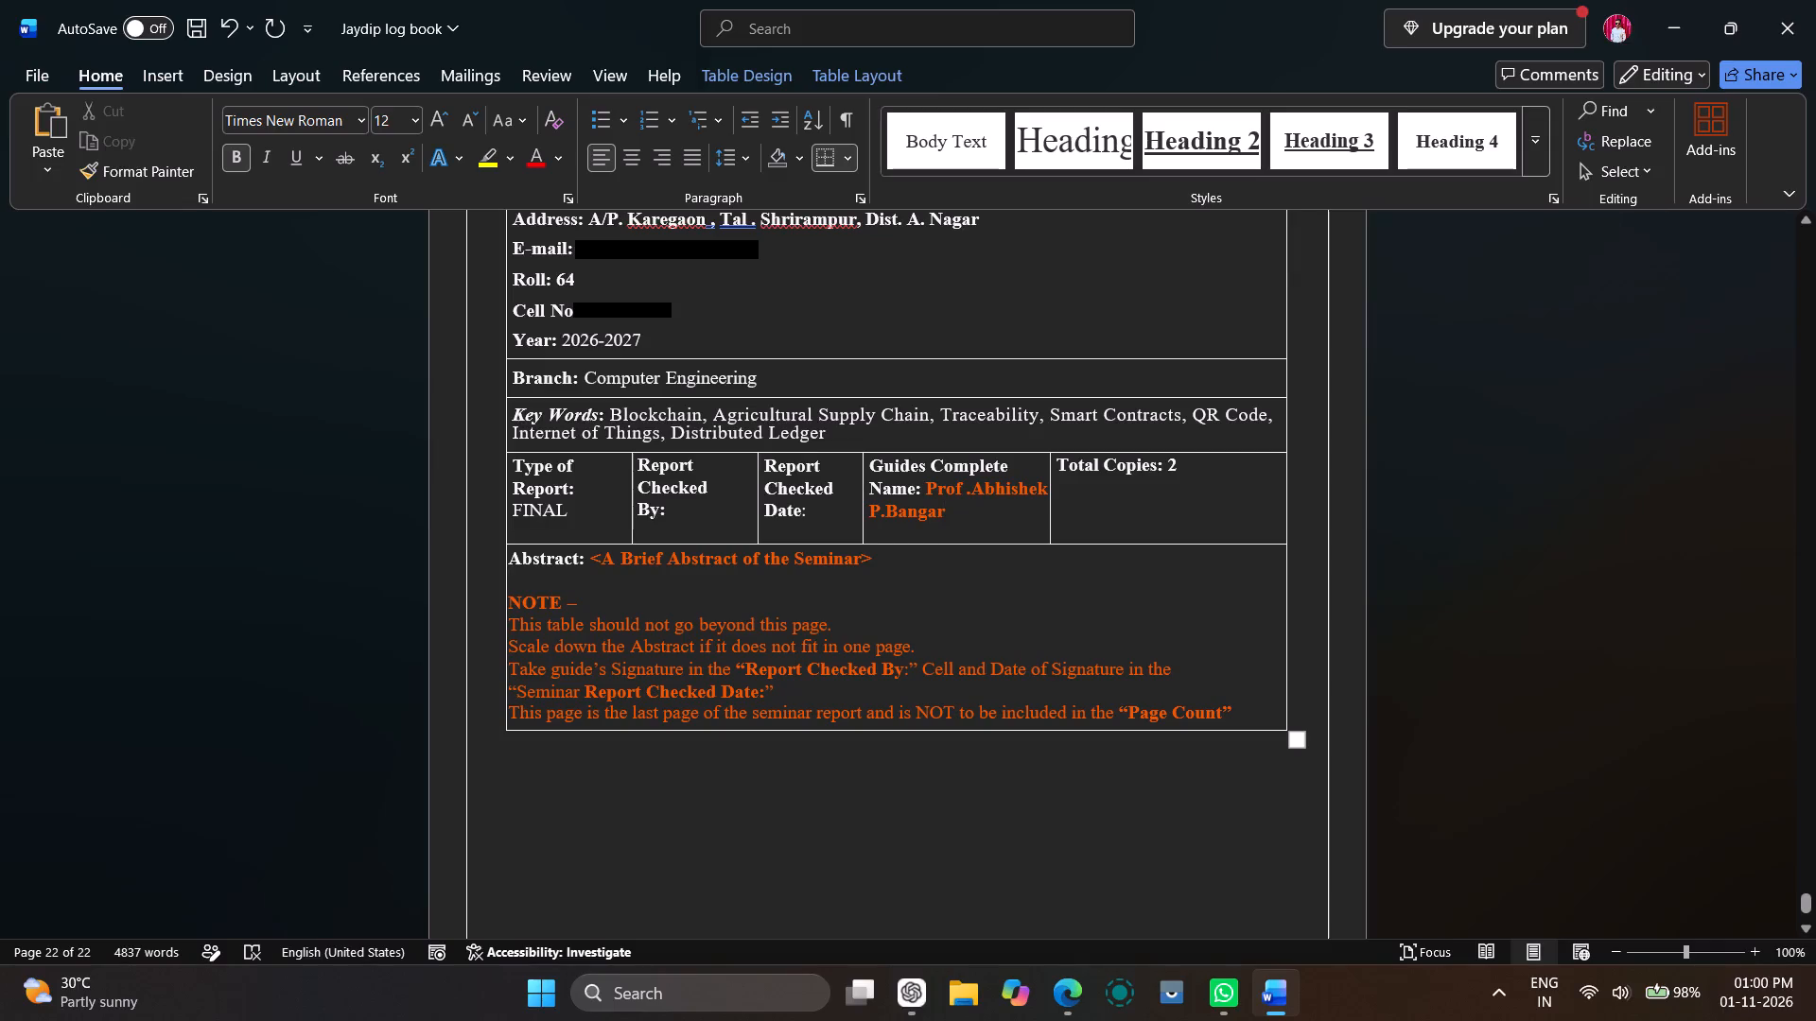
scroll(685, 695, down, 12)
scroll(685, 695, up, 3)
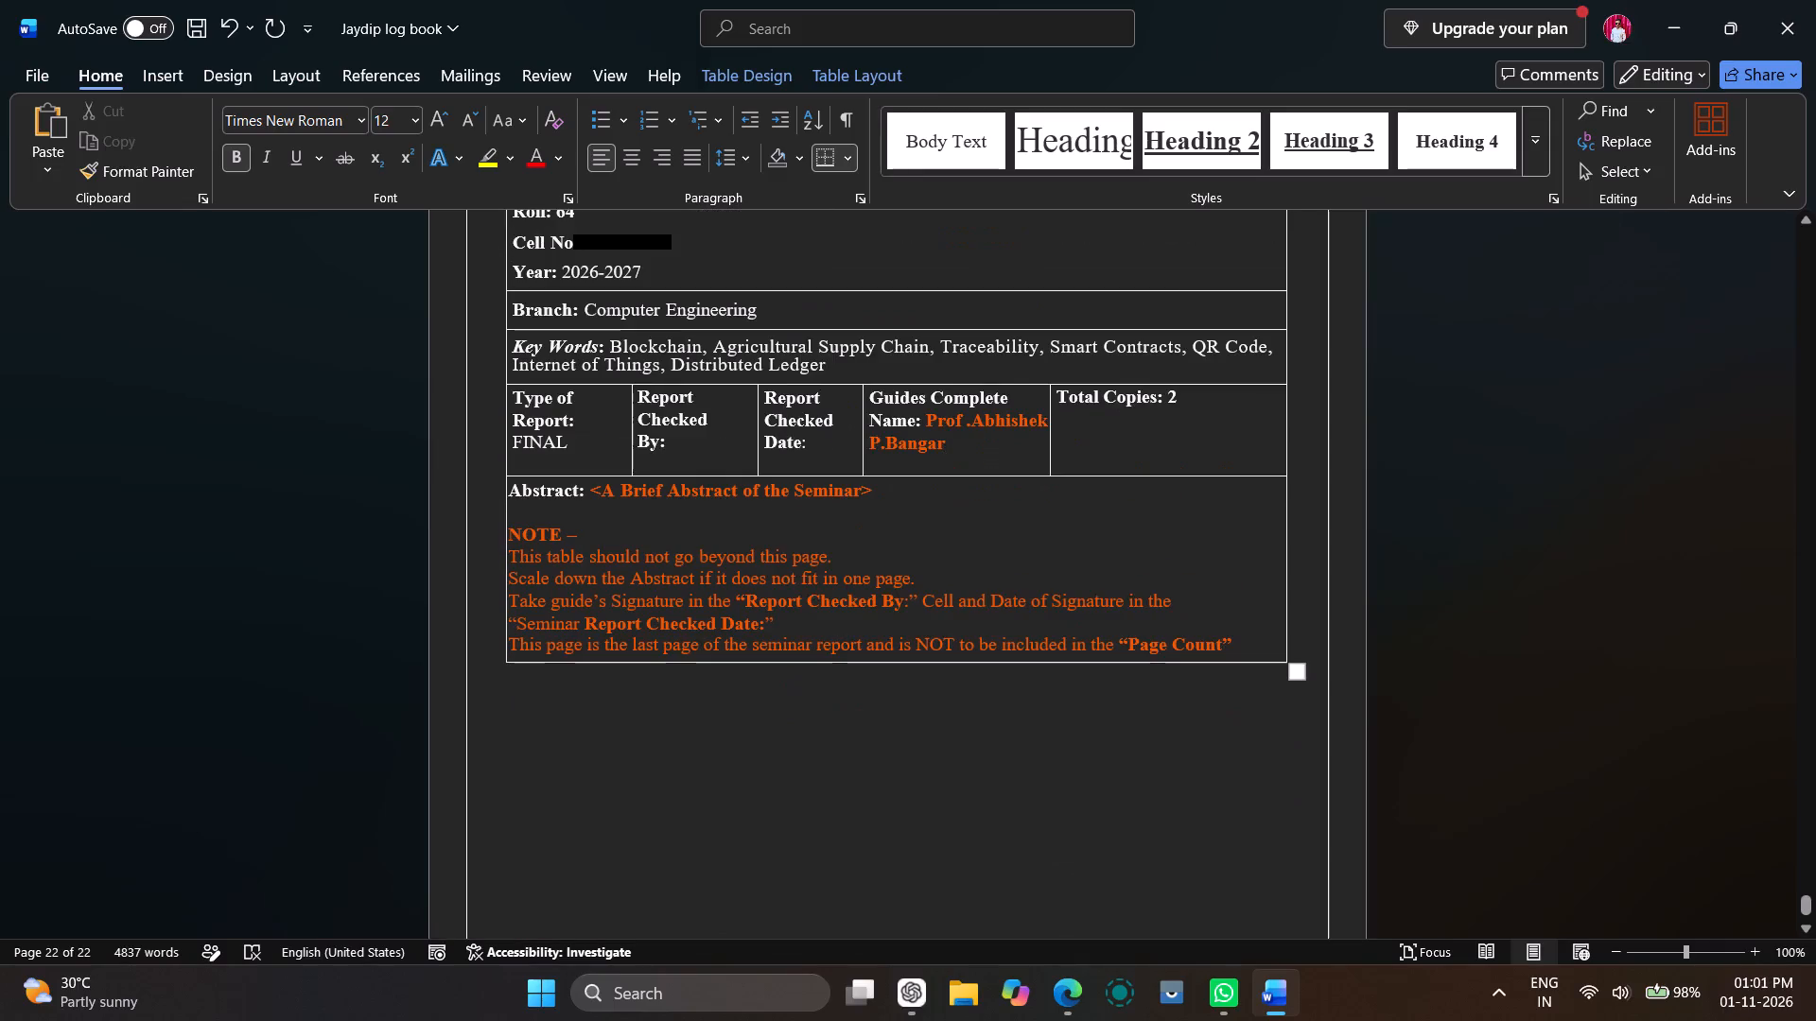
scroll(685, 695, down, 1)
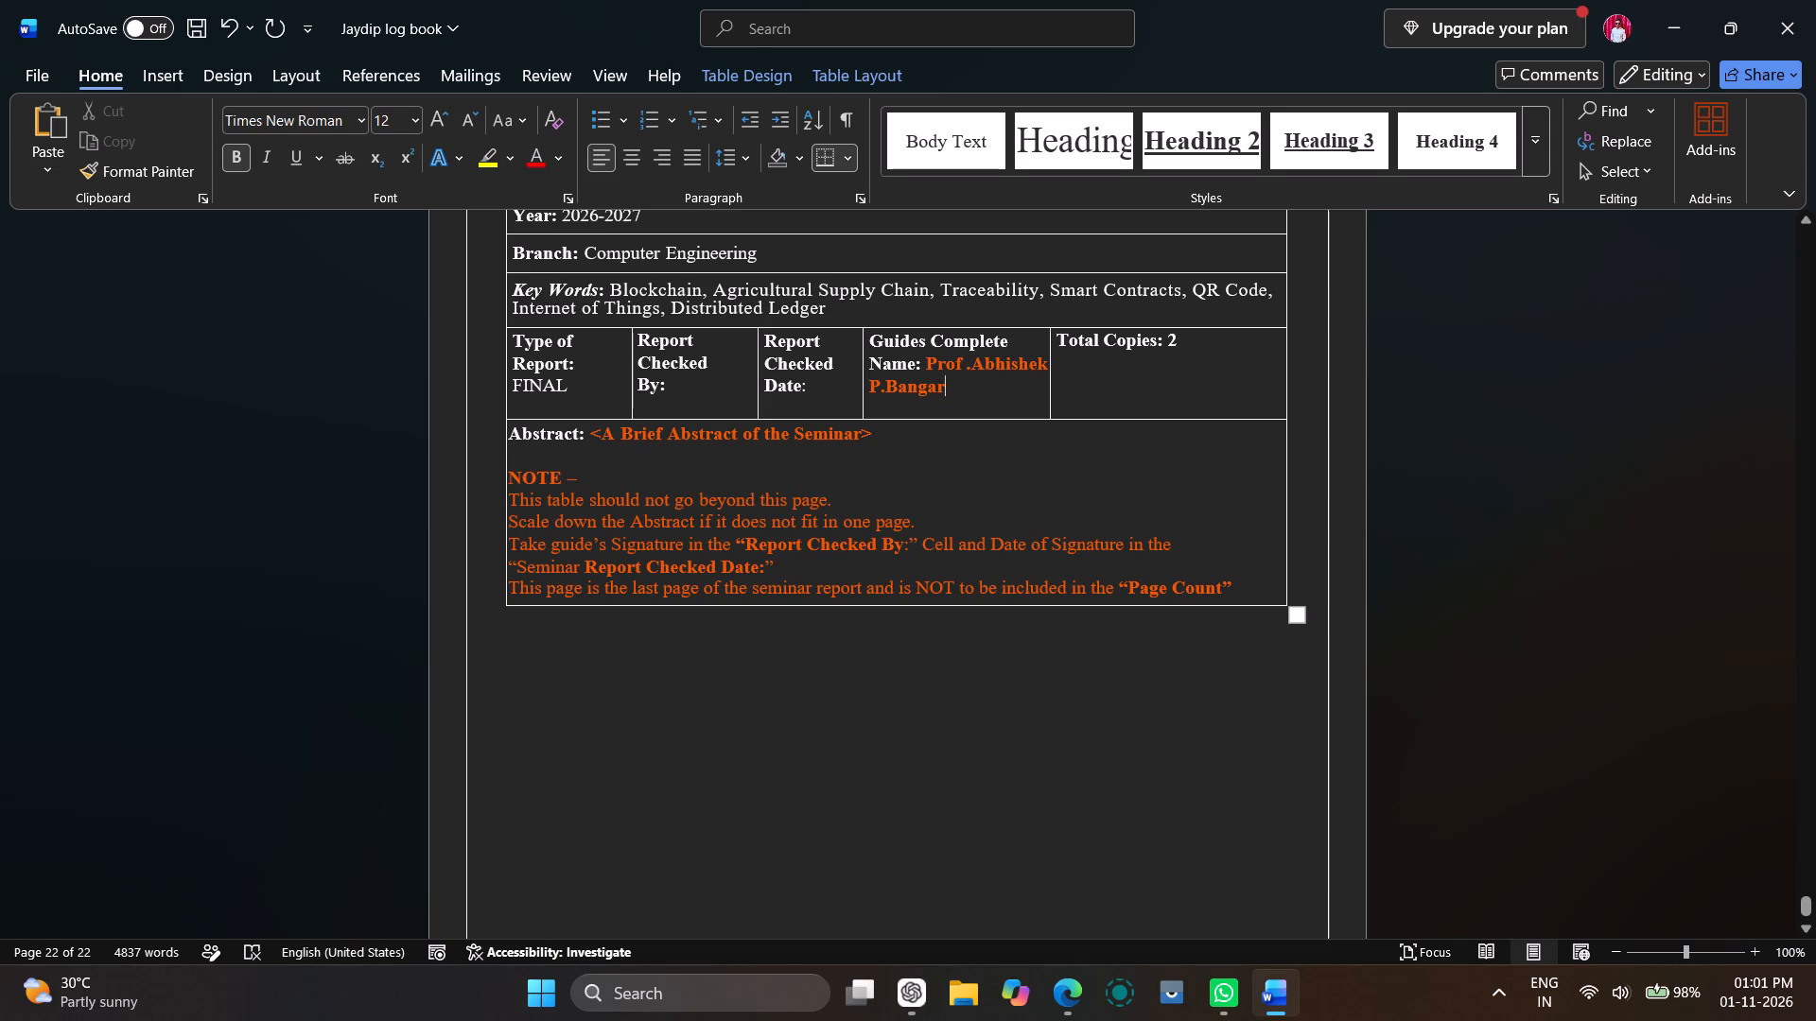
key(alt+Tab)
scroll(696, 701, down, 19)
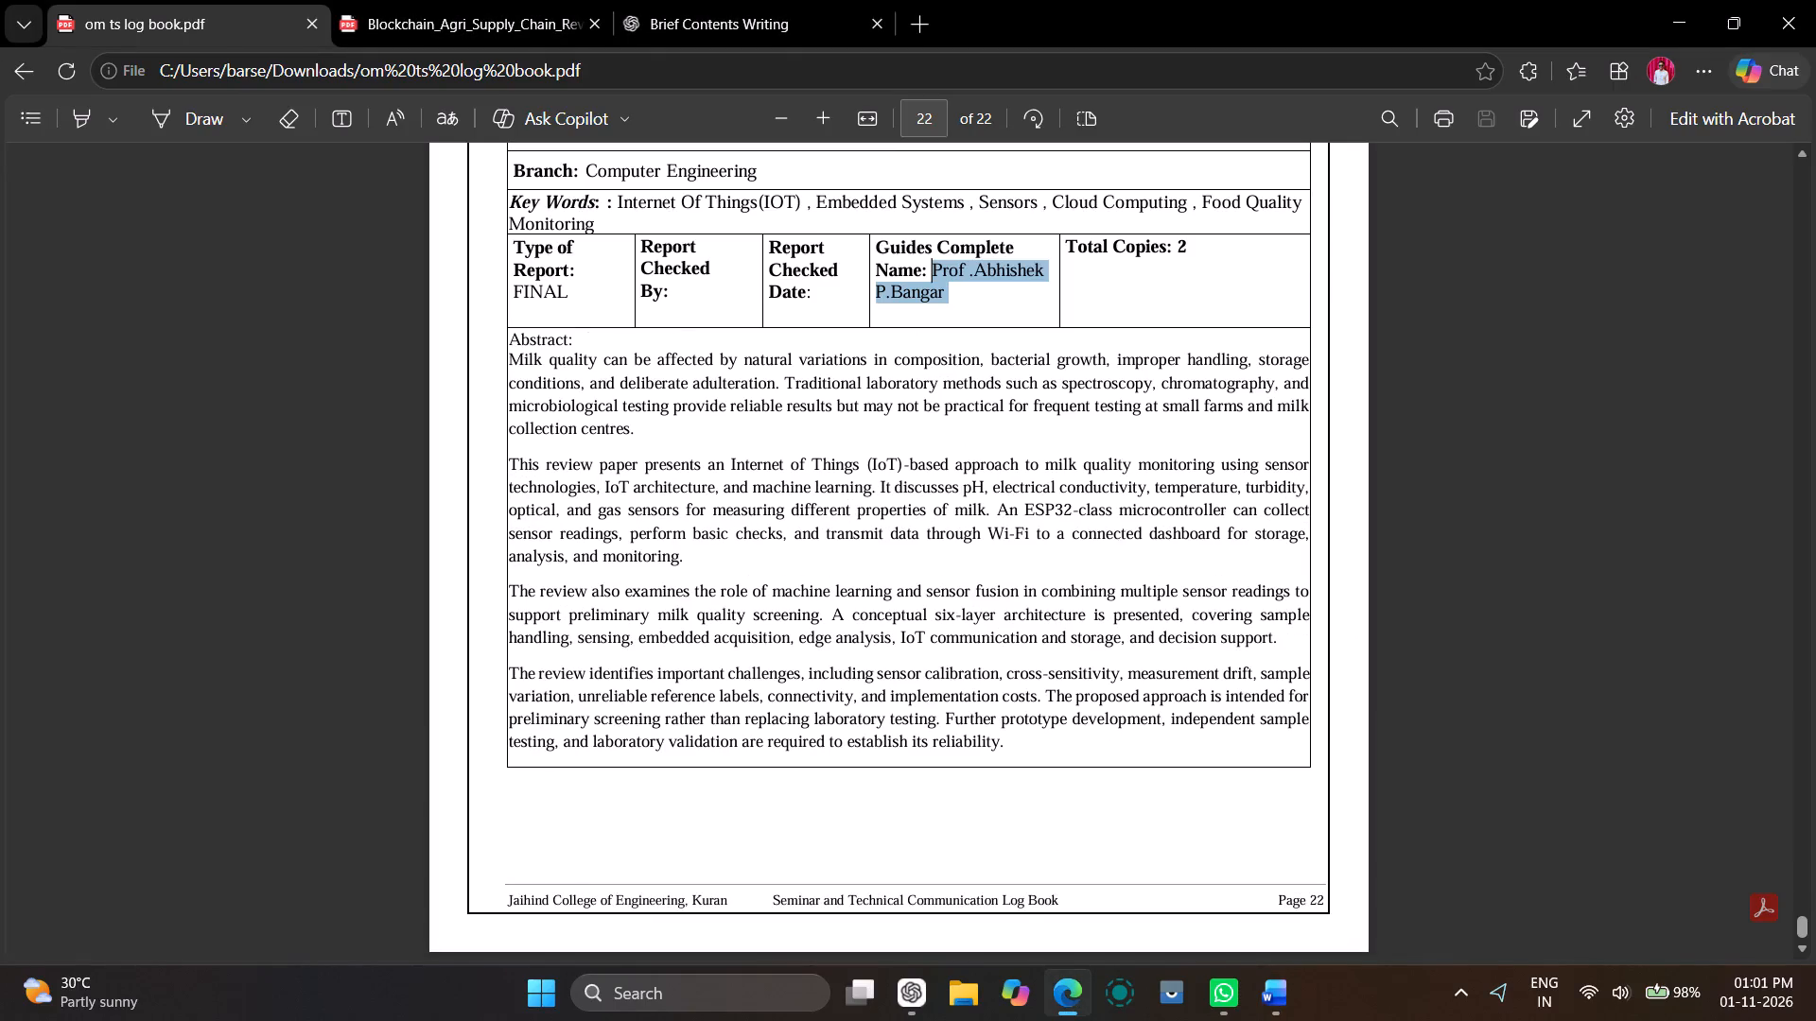
click(412, 0)
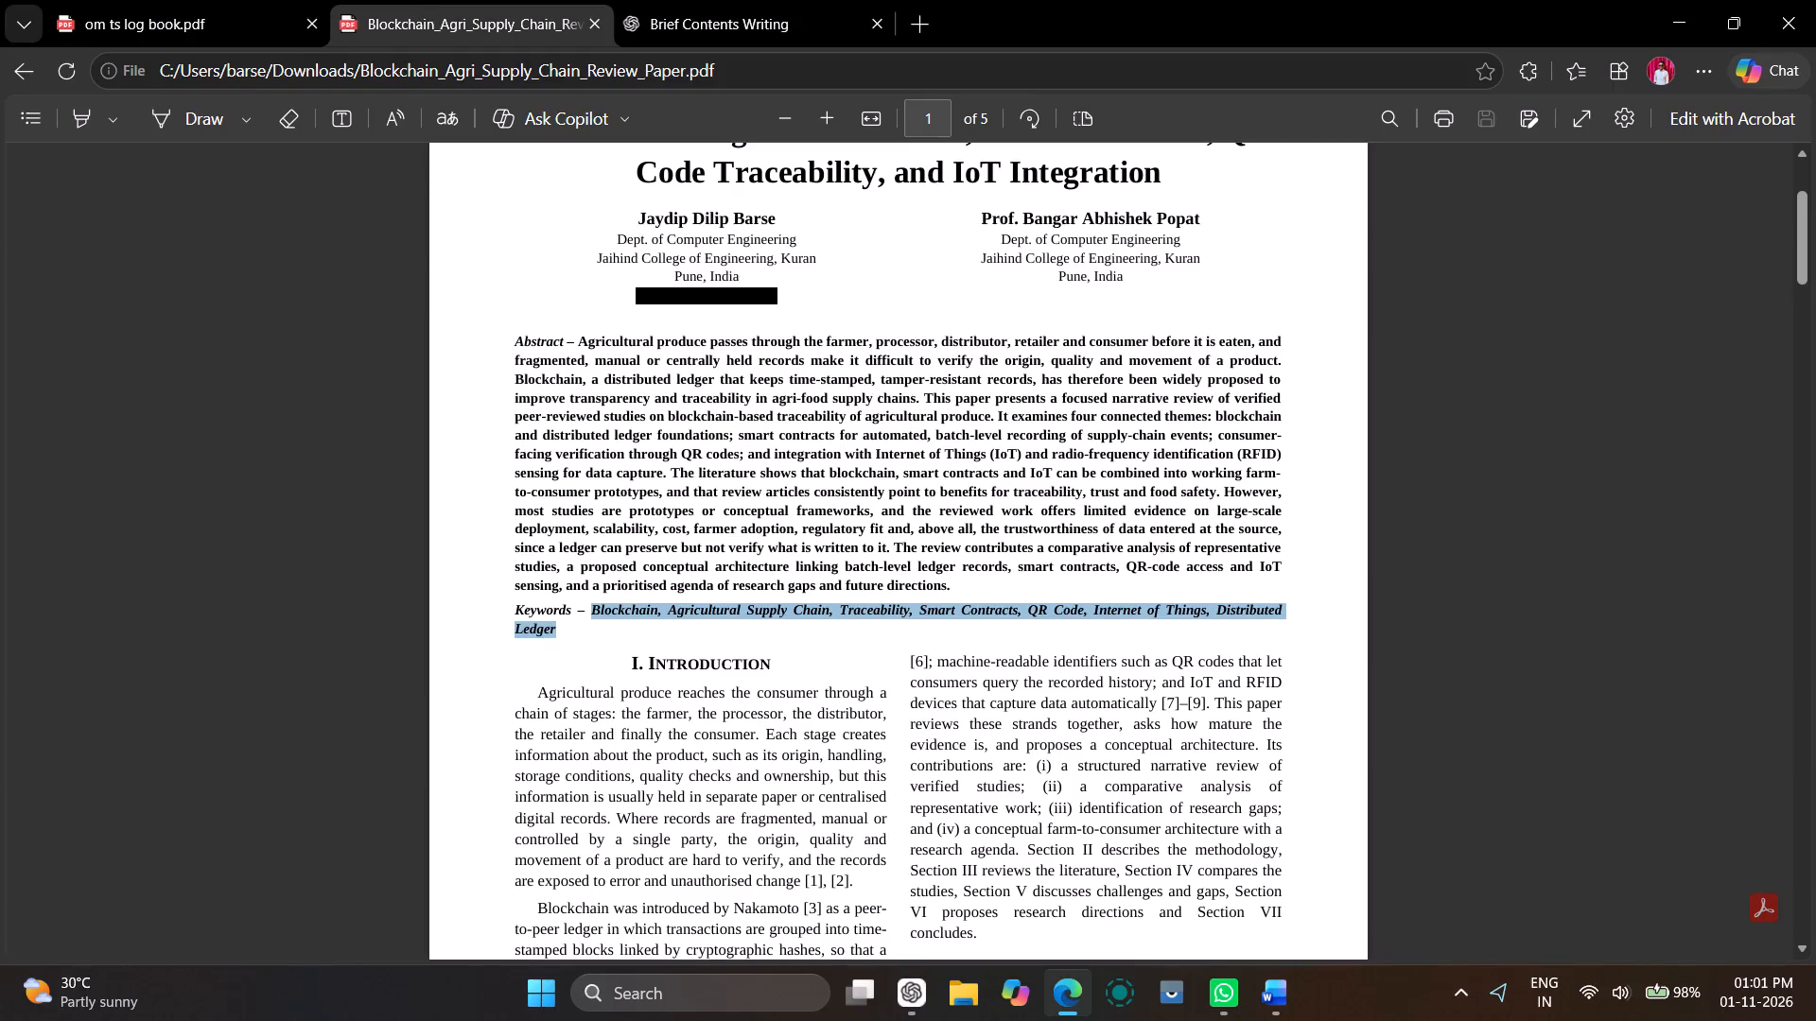
Copy the review paper's full abstract text, from "Agricultural produce" through "future directions", and return to the Word log book.
drag(952, 588, 625, 345)
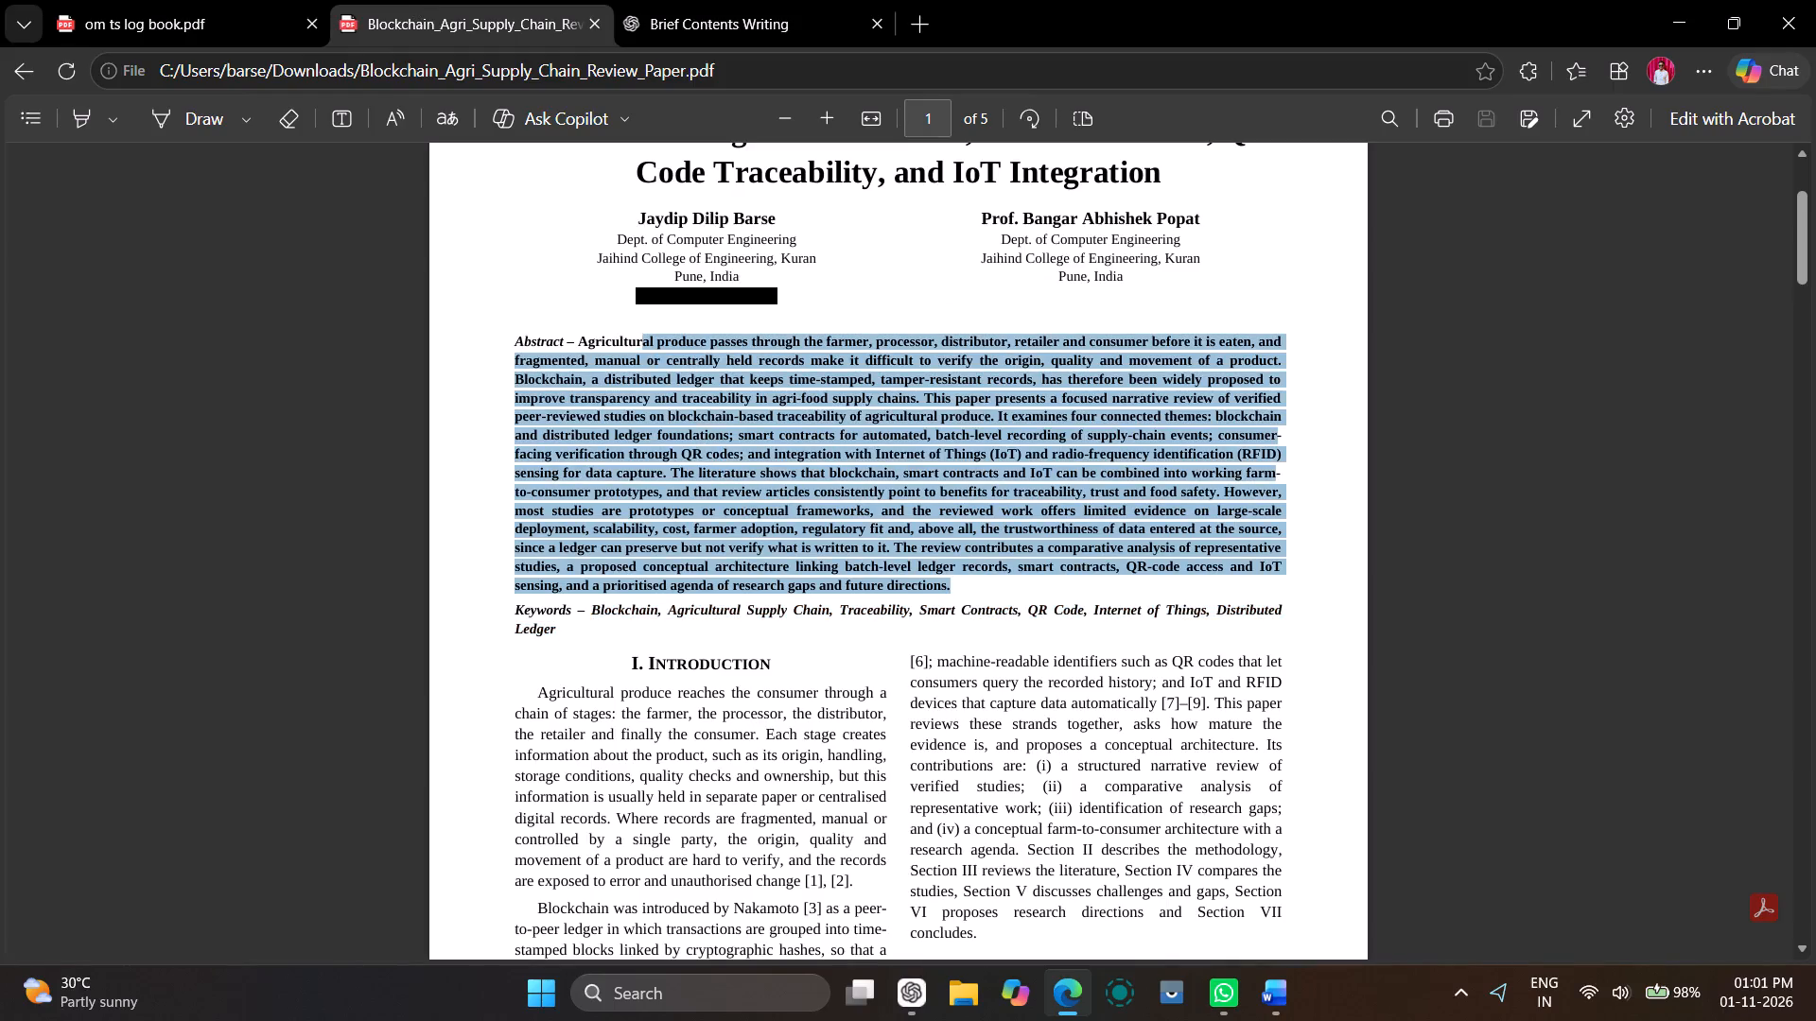
drag(625, 345, 576, 344)
key(ctrl+c)
key(ctrl+c)
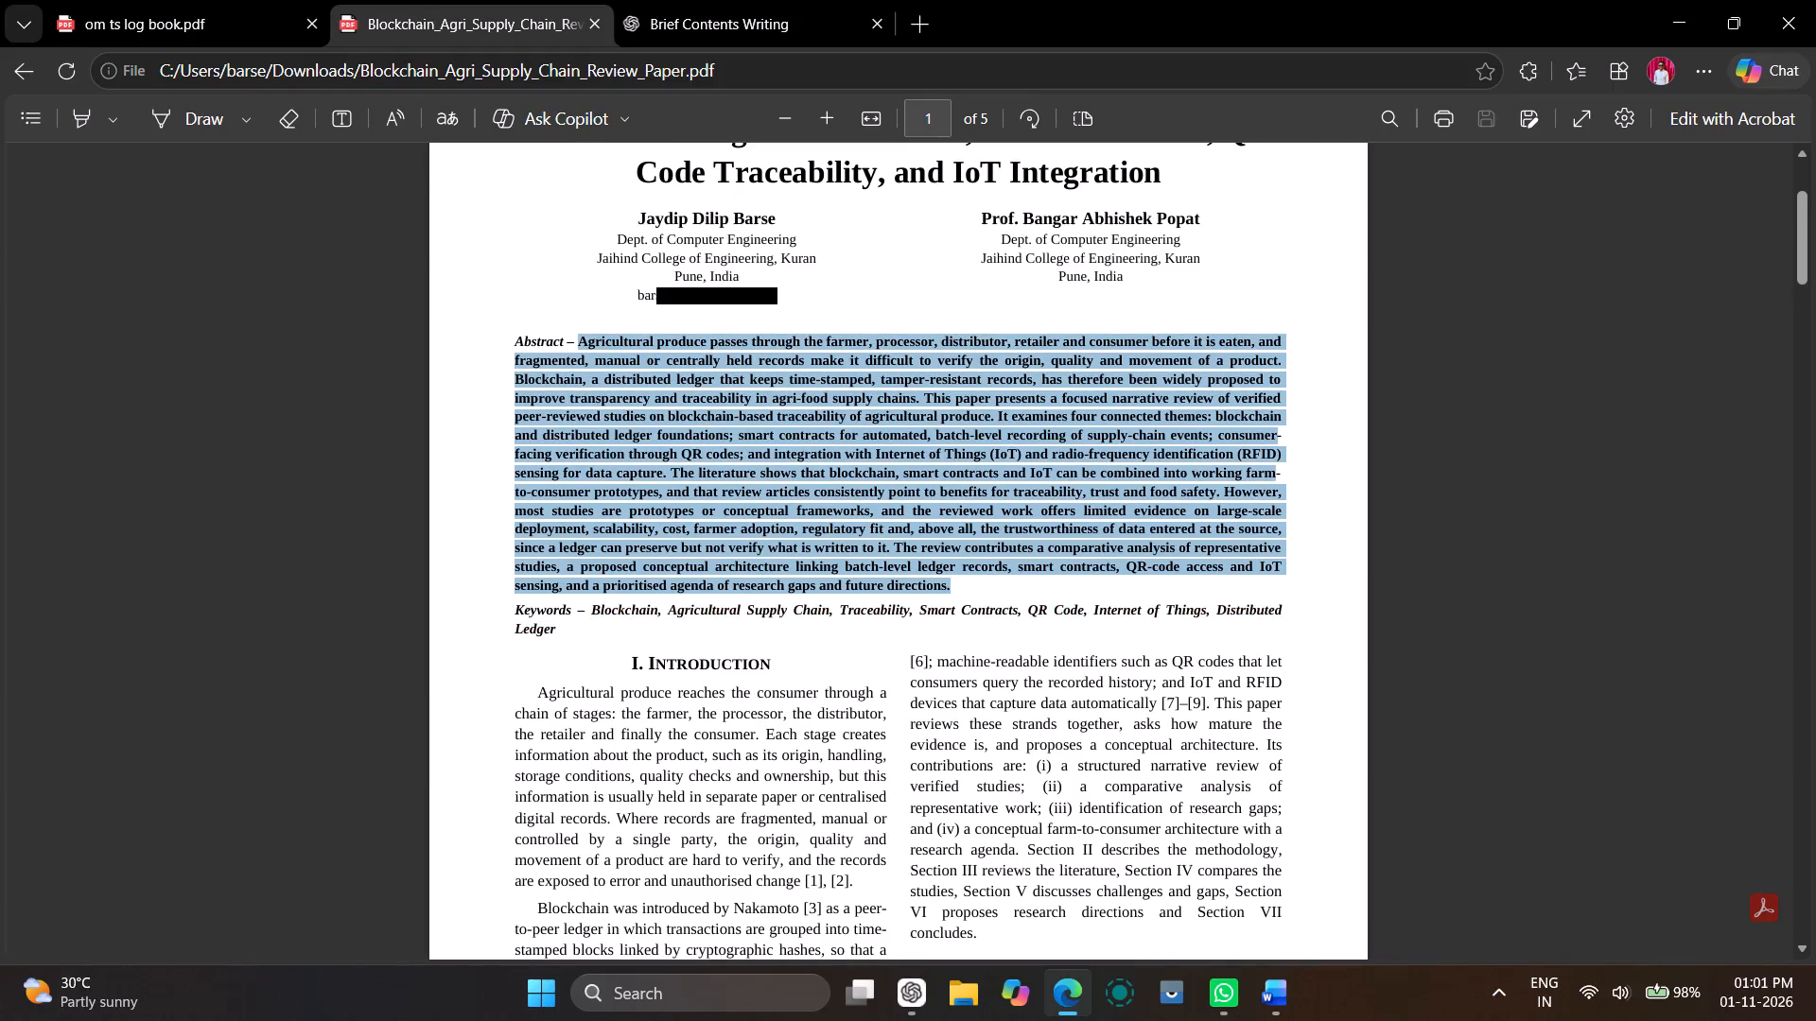
key(alt+Tab)
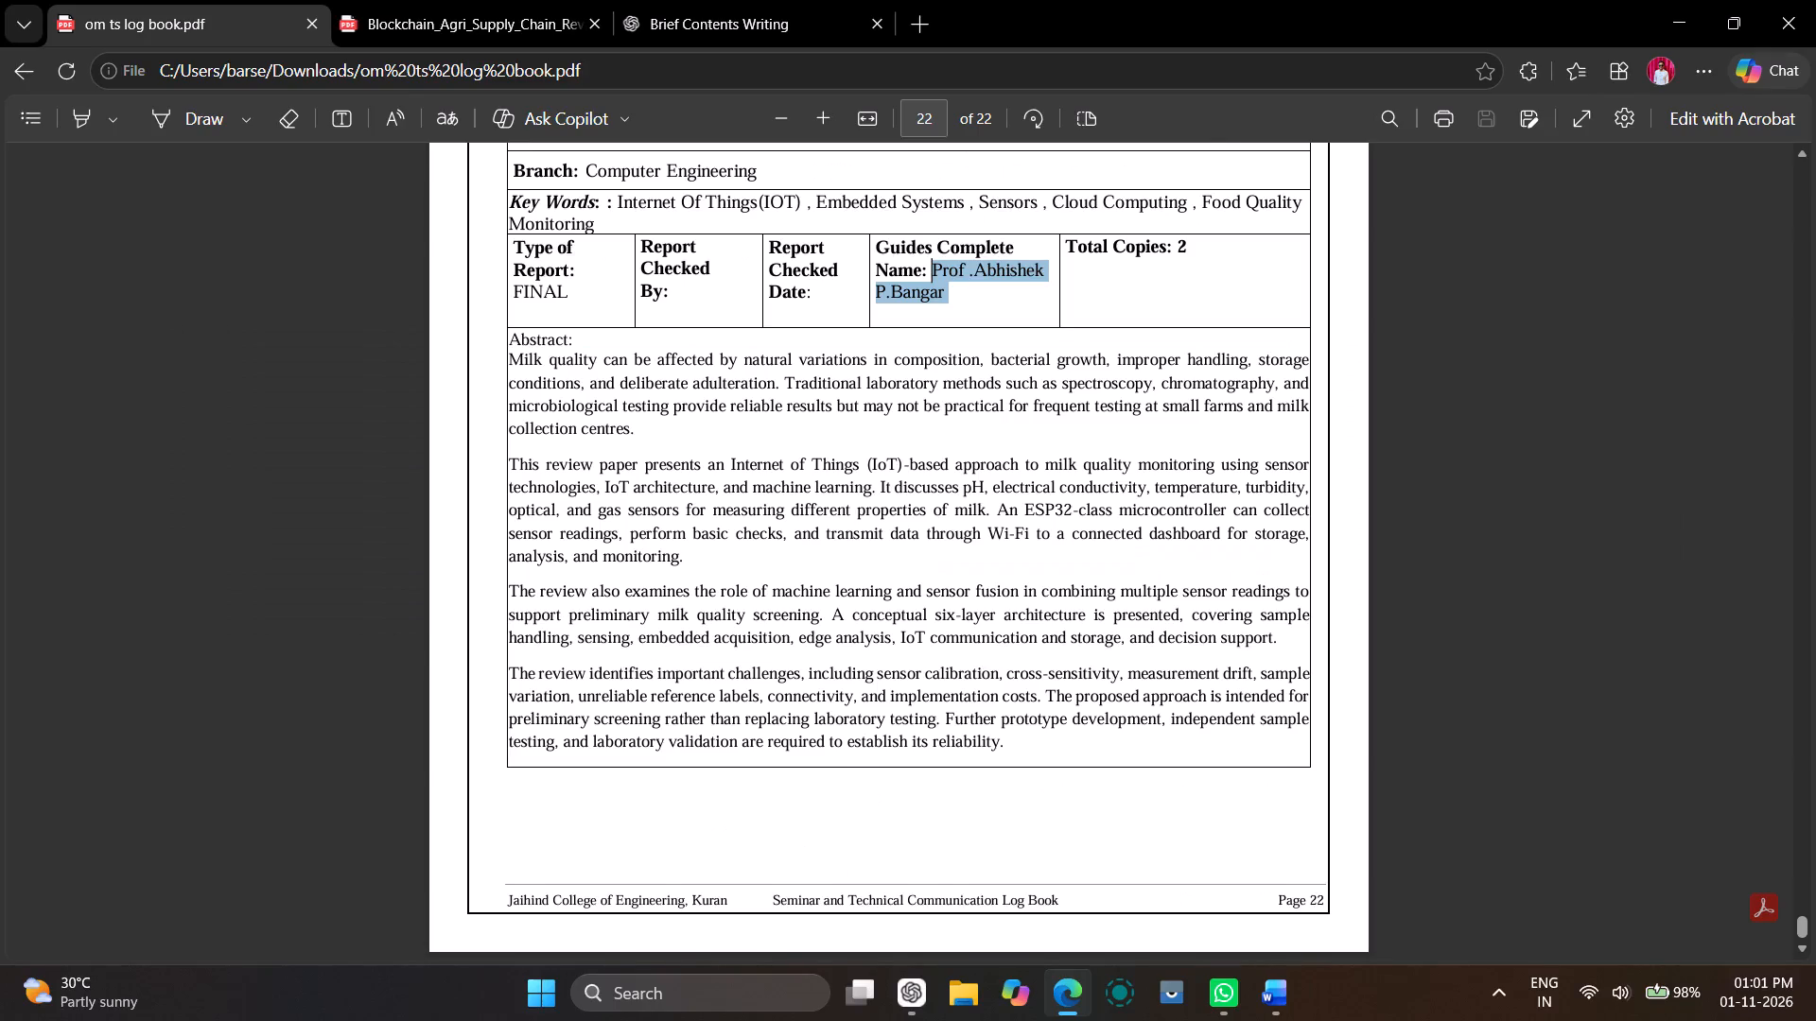
key(alt+Tab)
key(alt+Tab)
key(alt+Tab)
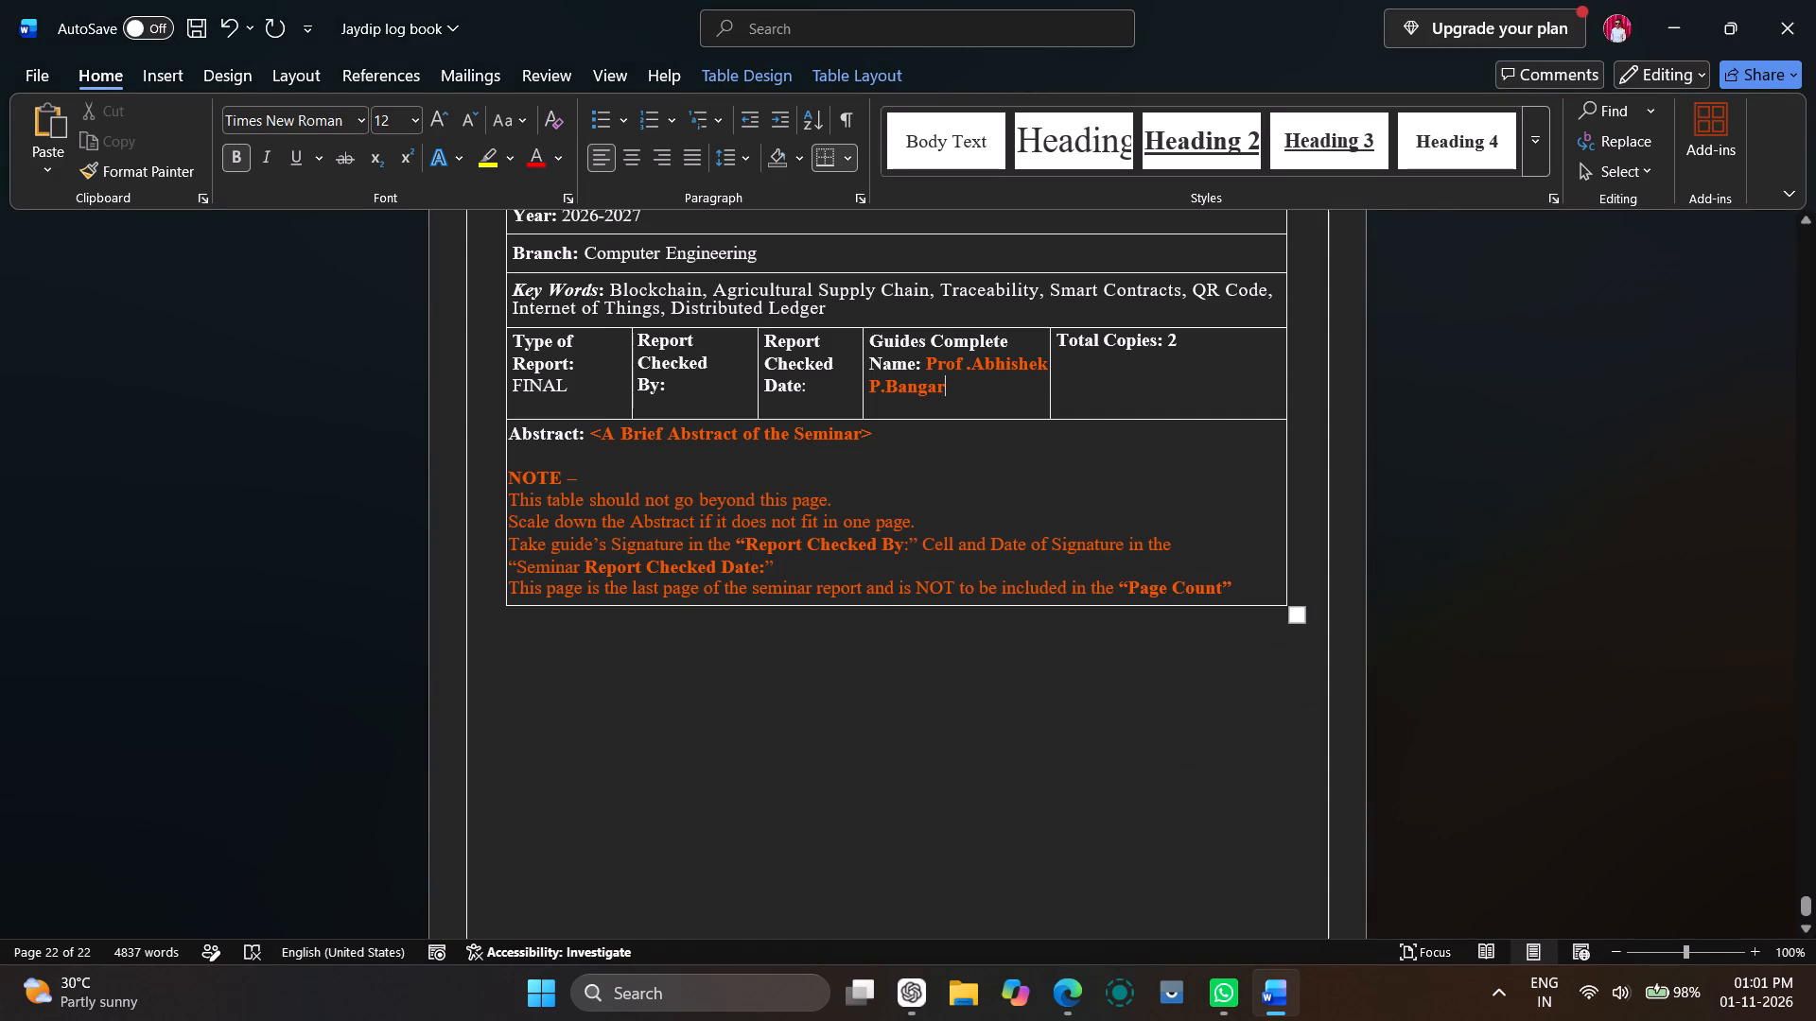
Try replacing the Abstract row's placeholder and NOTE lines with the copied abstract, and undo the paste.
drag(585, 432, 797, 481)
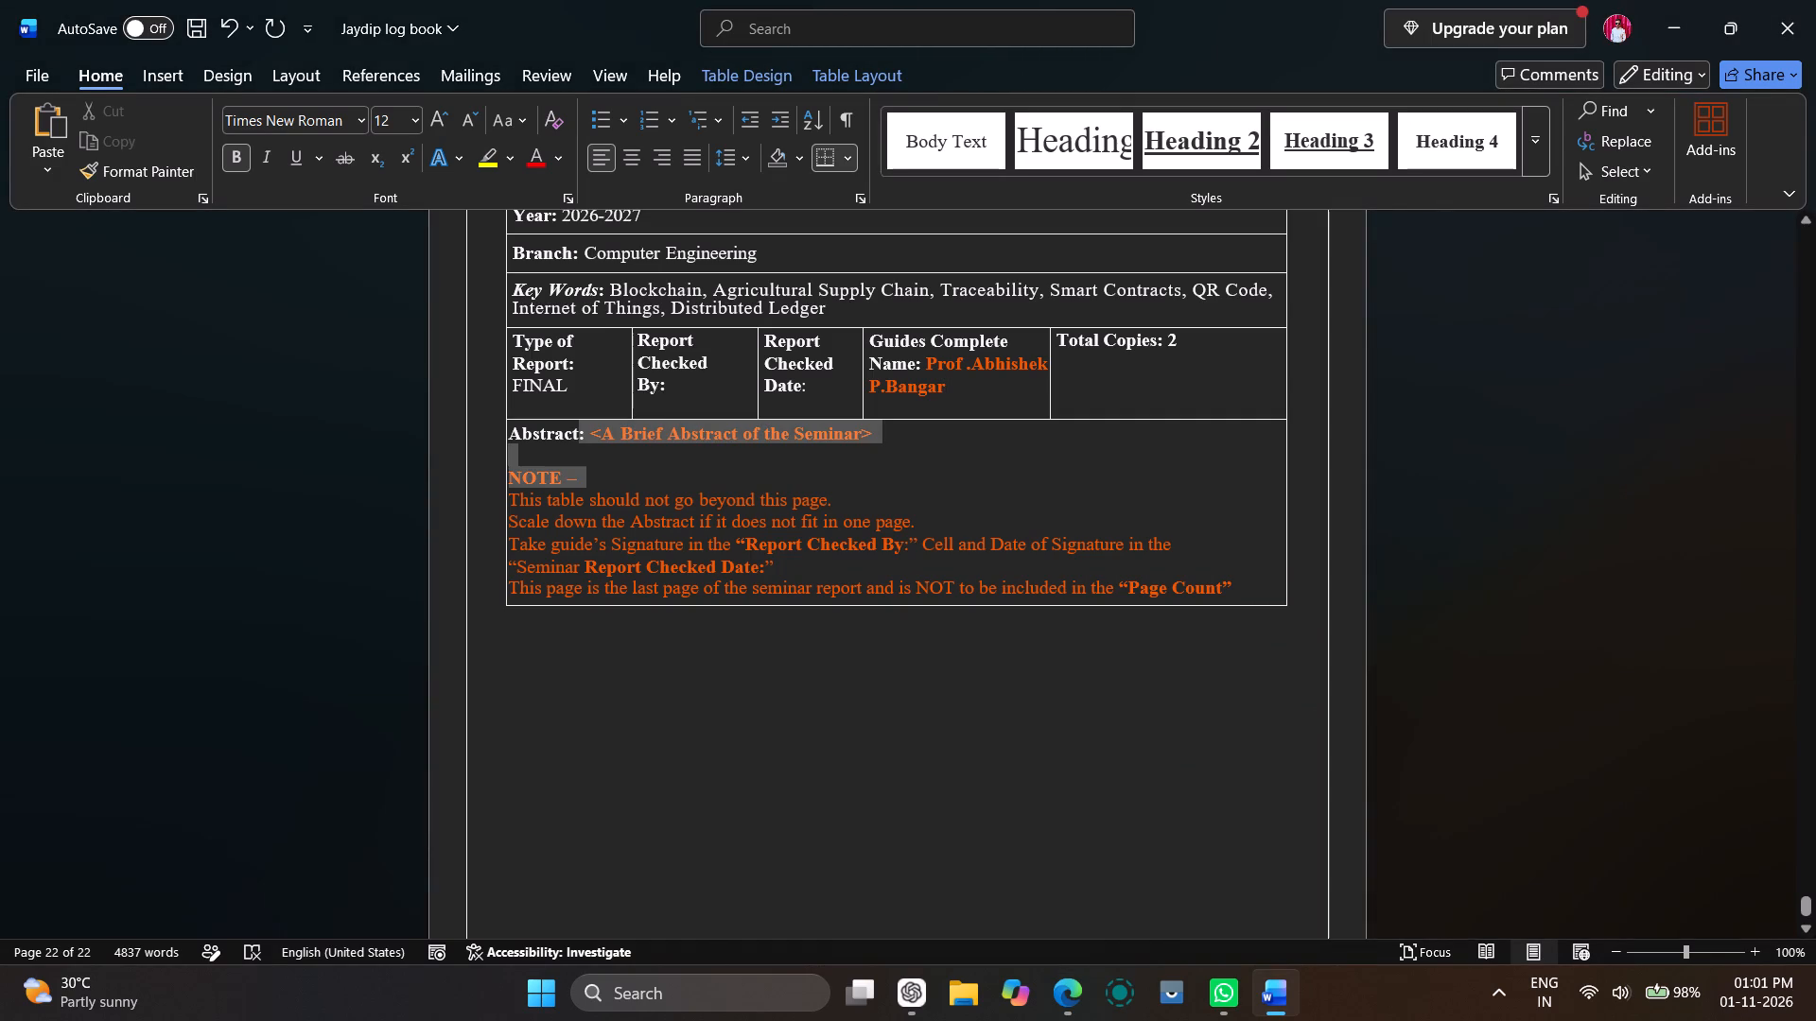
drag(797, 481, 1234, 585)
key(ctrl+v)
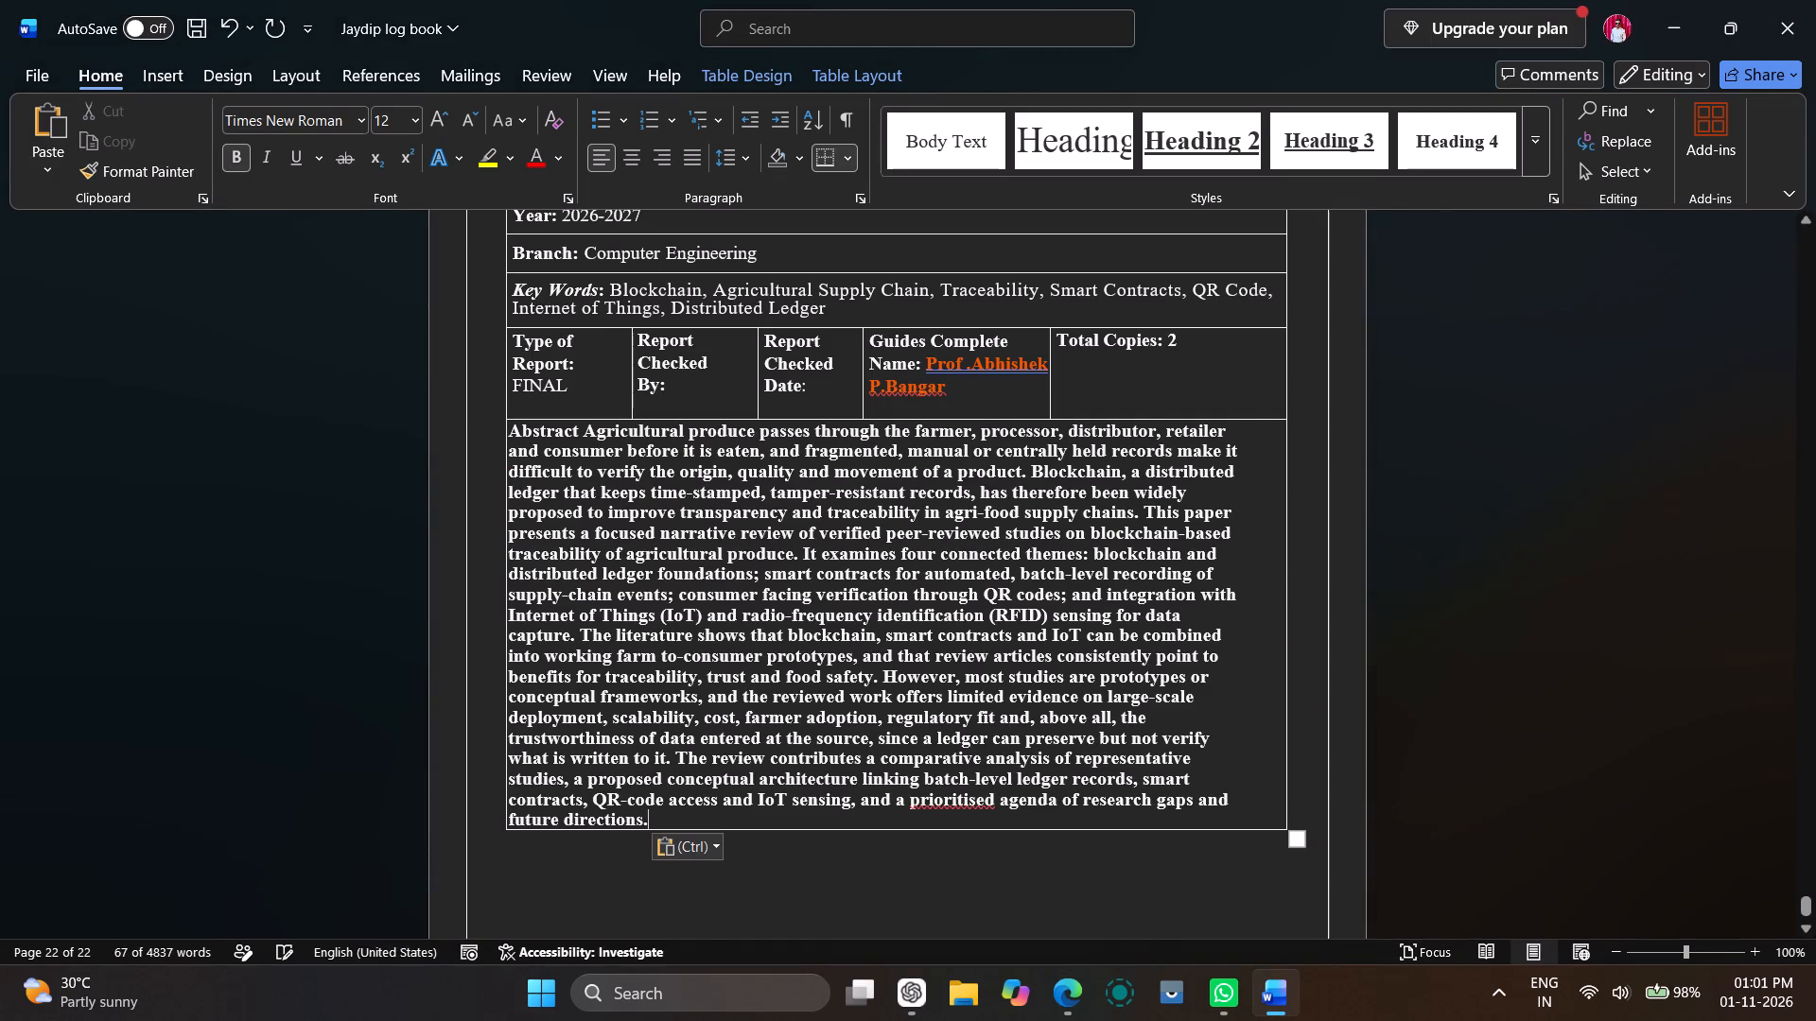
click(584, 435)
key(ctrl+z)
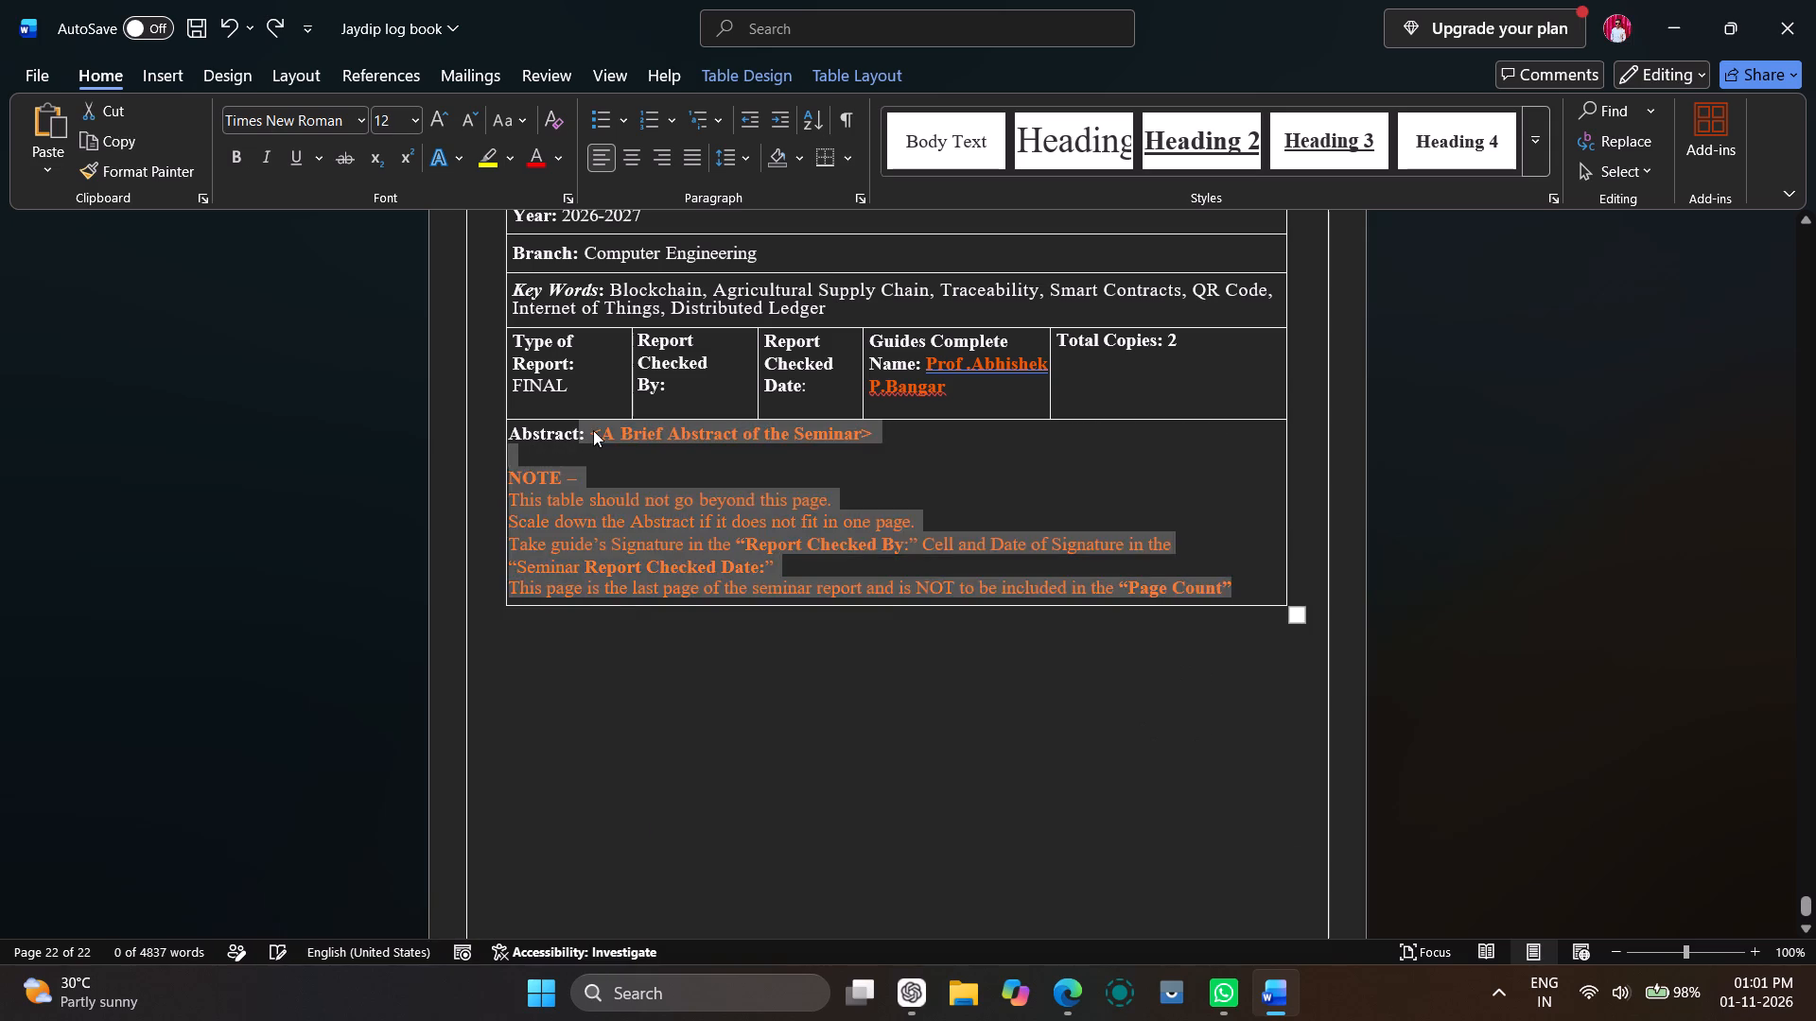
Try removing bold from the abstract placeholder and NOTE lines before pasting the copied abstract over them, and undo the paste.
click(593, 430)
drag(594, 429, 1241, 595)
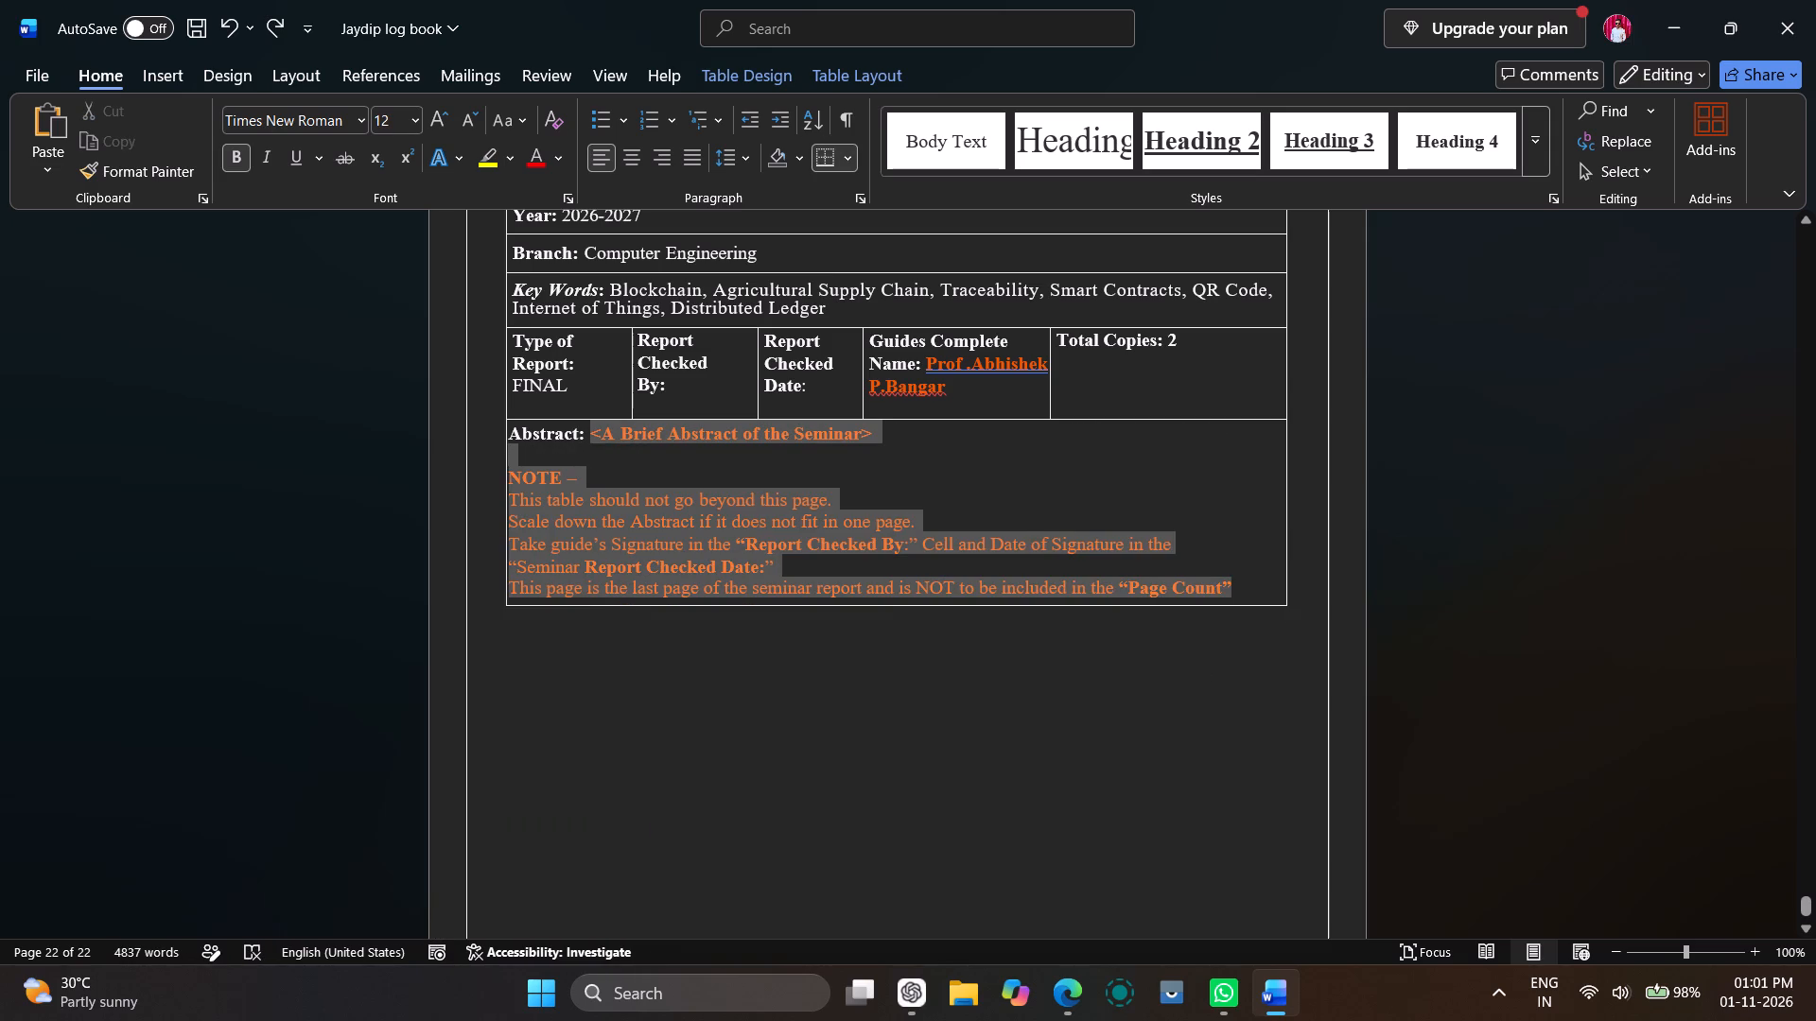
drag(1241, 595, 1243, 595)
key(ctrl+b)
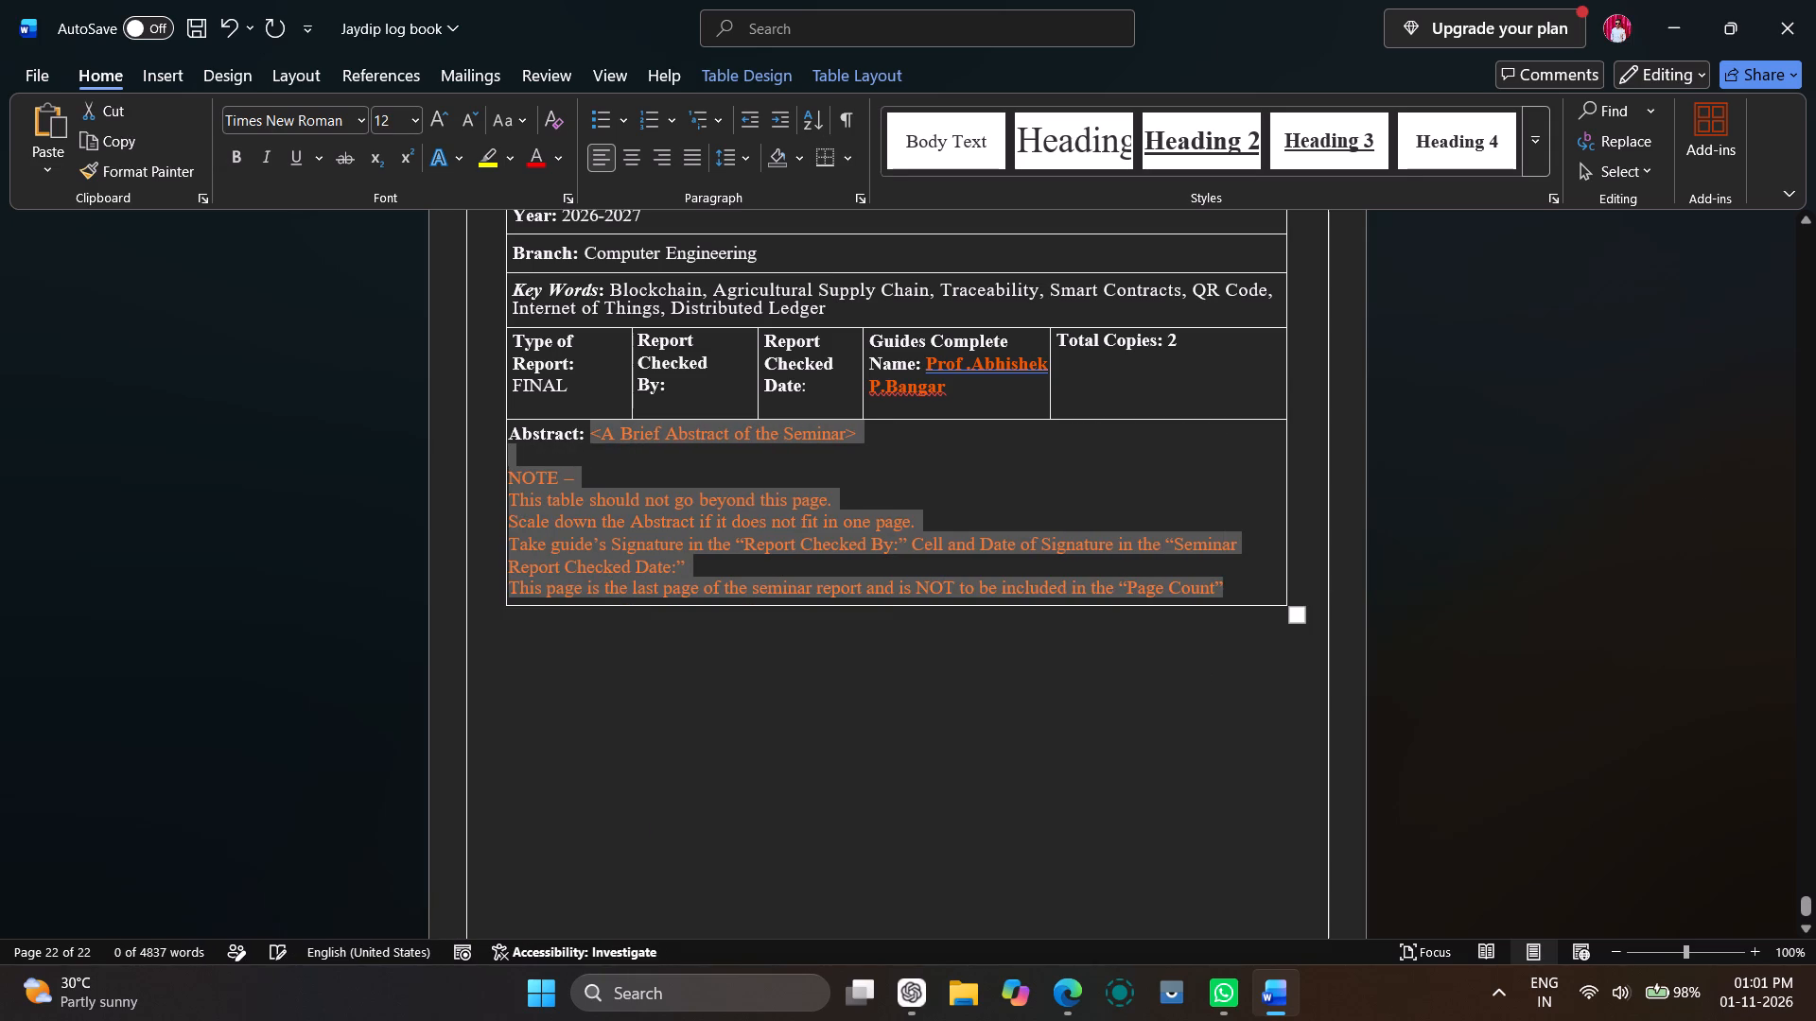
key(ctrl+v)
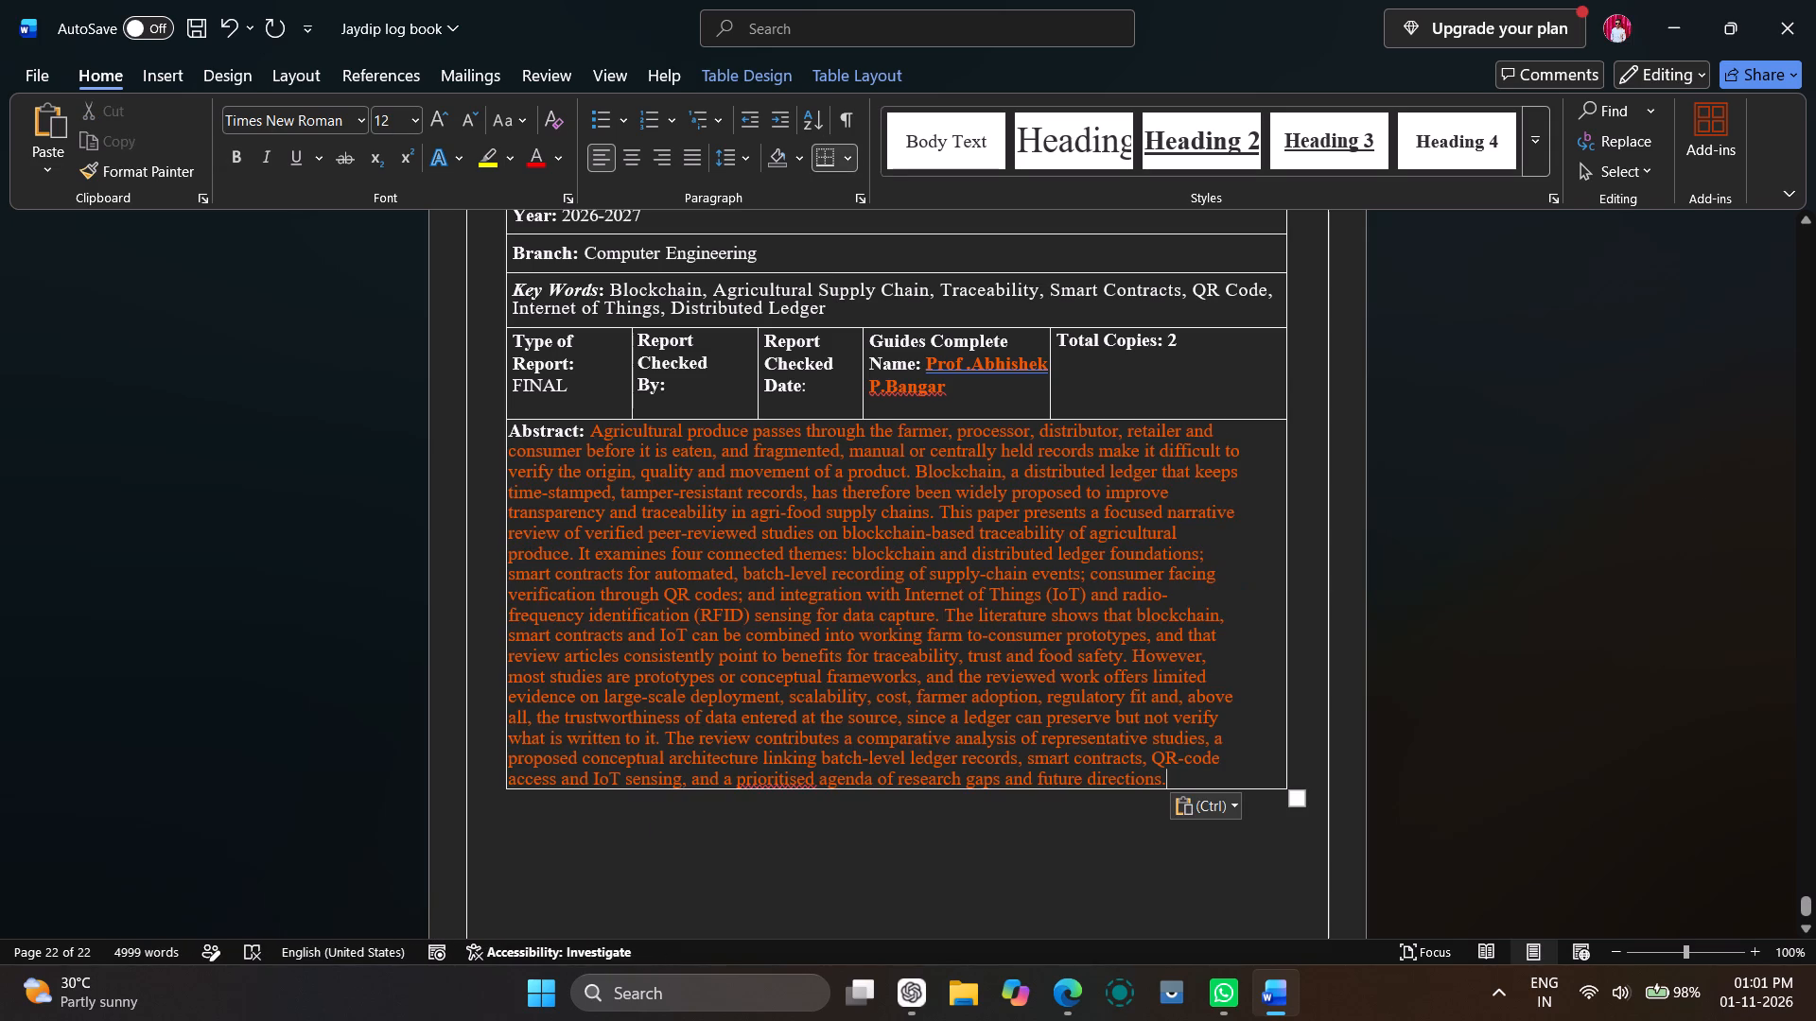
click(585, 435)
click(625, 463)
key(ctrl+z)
Replace the abstract placeholder and NOTE lines with the copied abstract, and add a colon and space after the Abstract label.
click(580, 433)
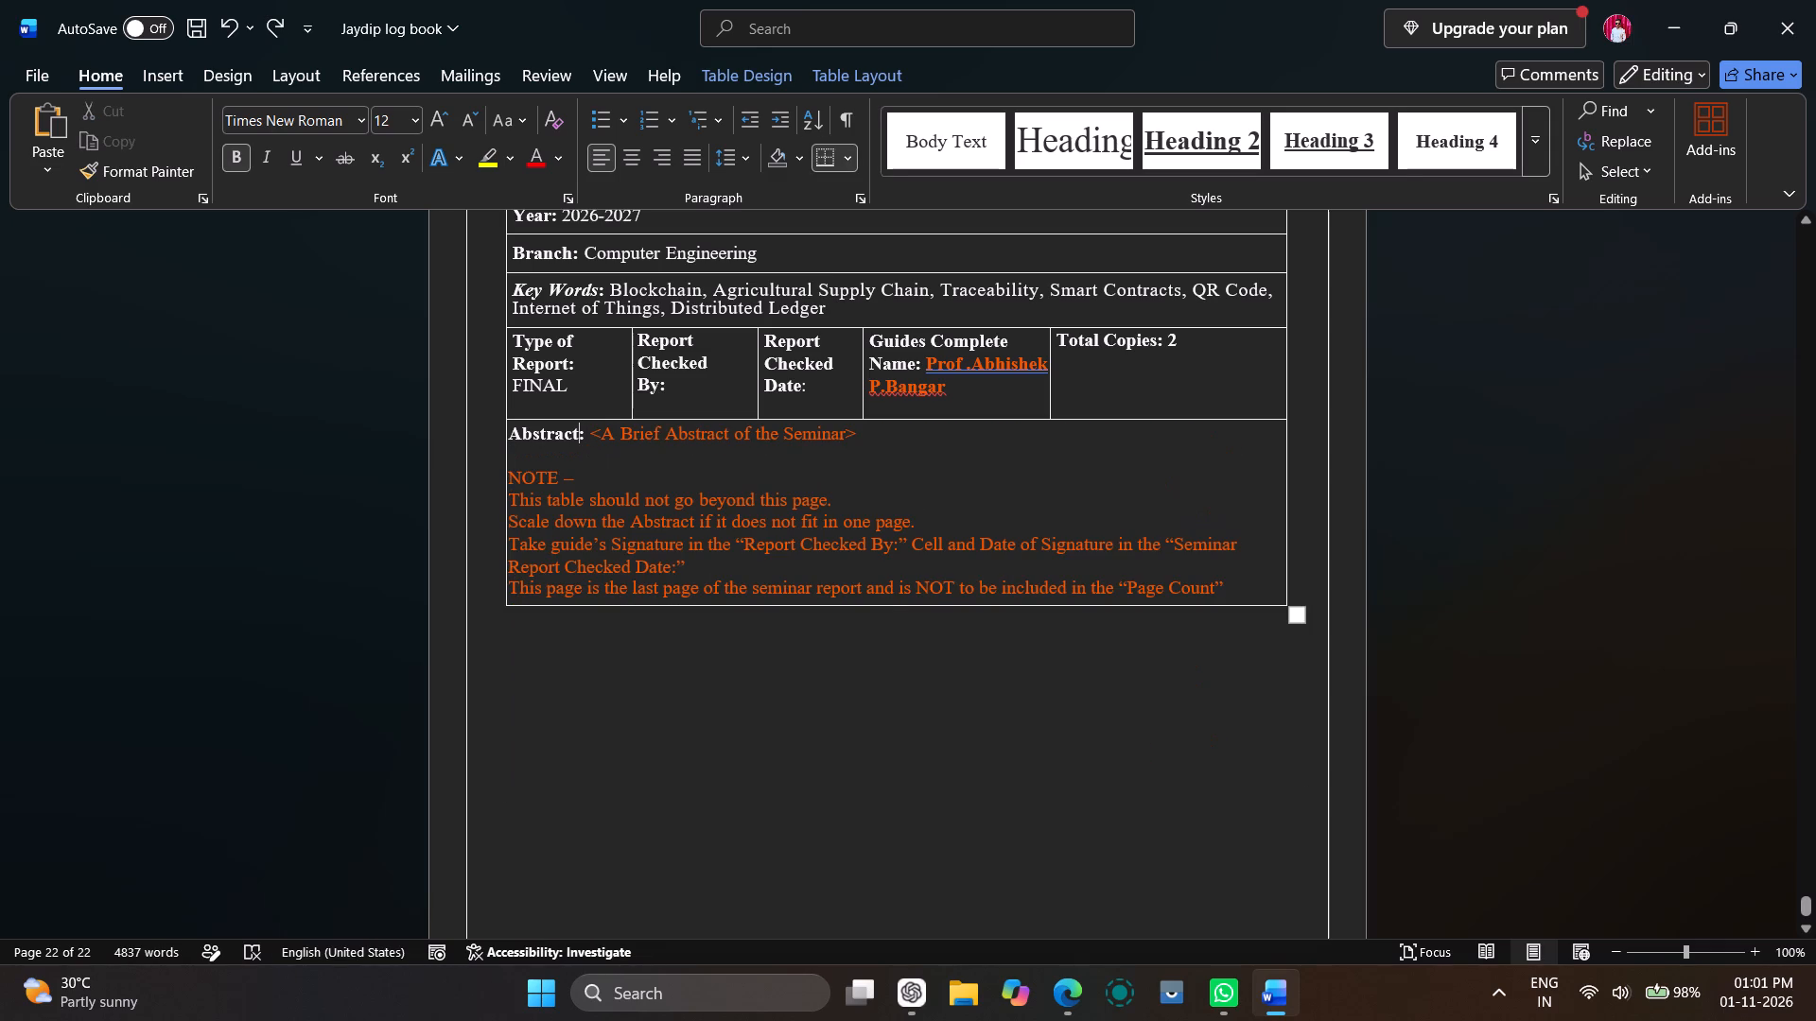
drag(577, 433, 1276, 606)
drag(1108, 529, 1099, 529)
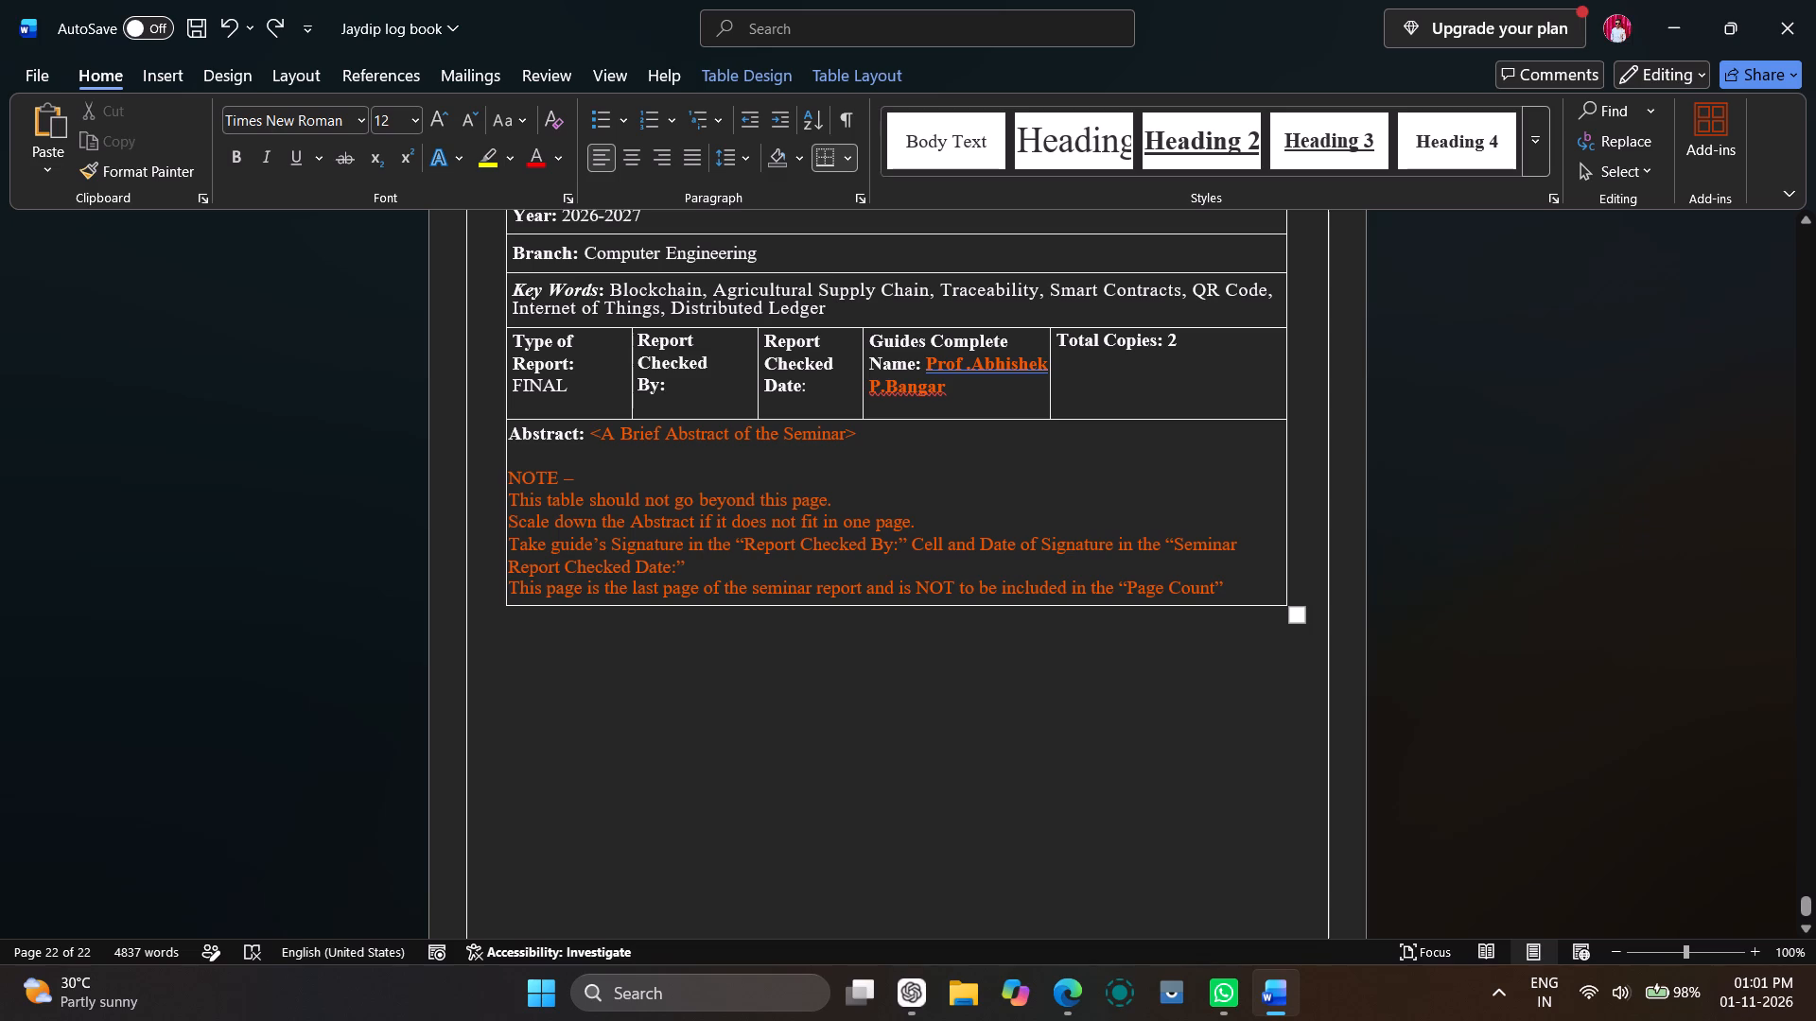
drag(579, 433, 1243, 597)
key(ctrl+v)
click(584, 431)
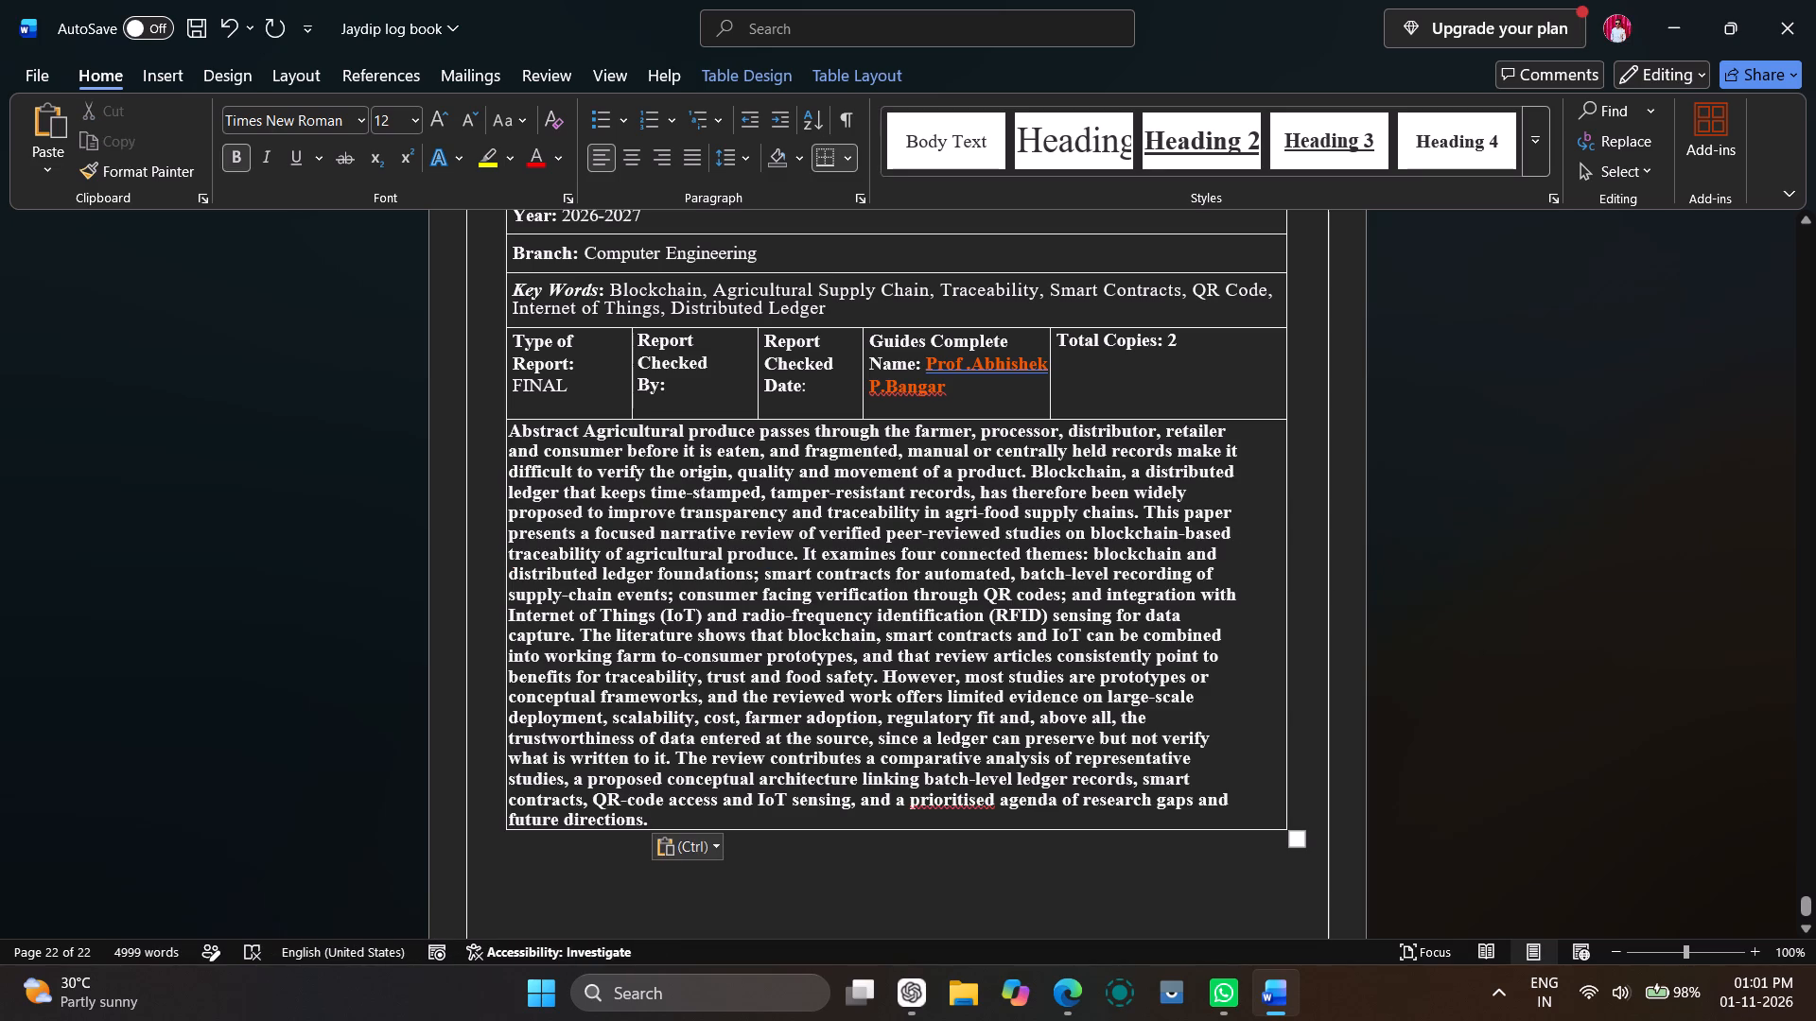
key(shift+colon)
key(space)
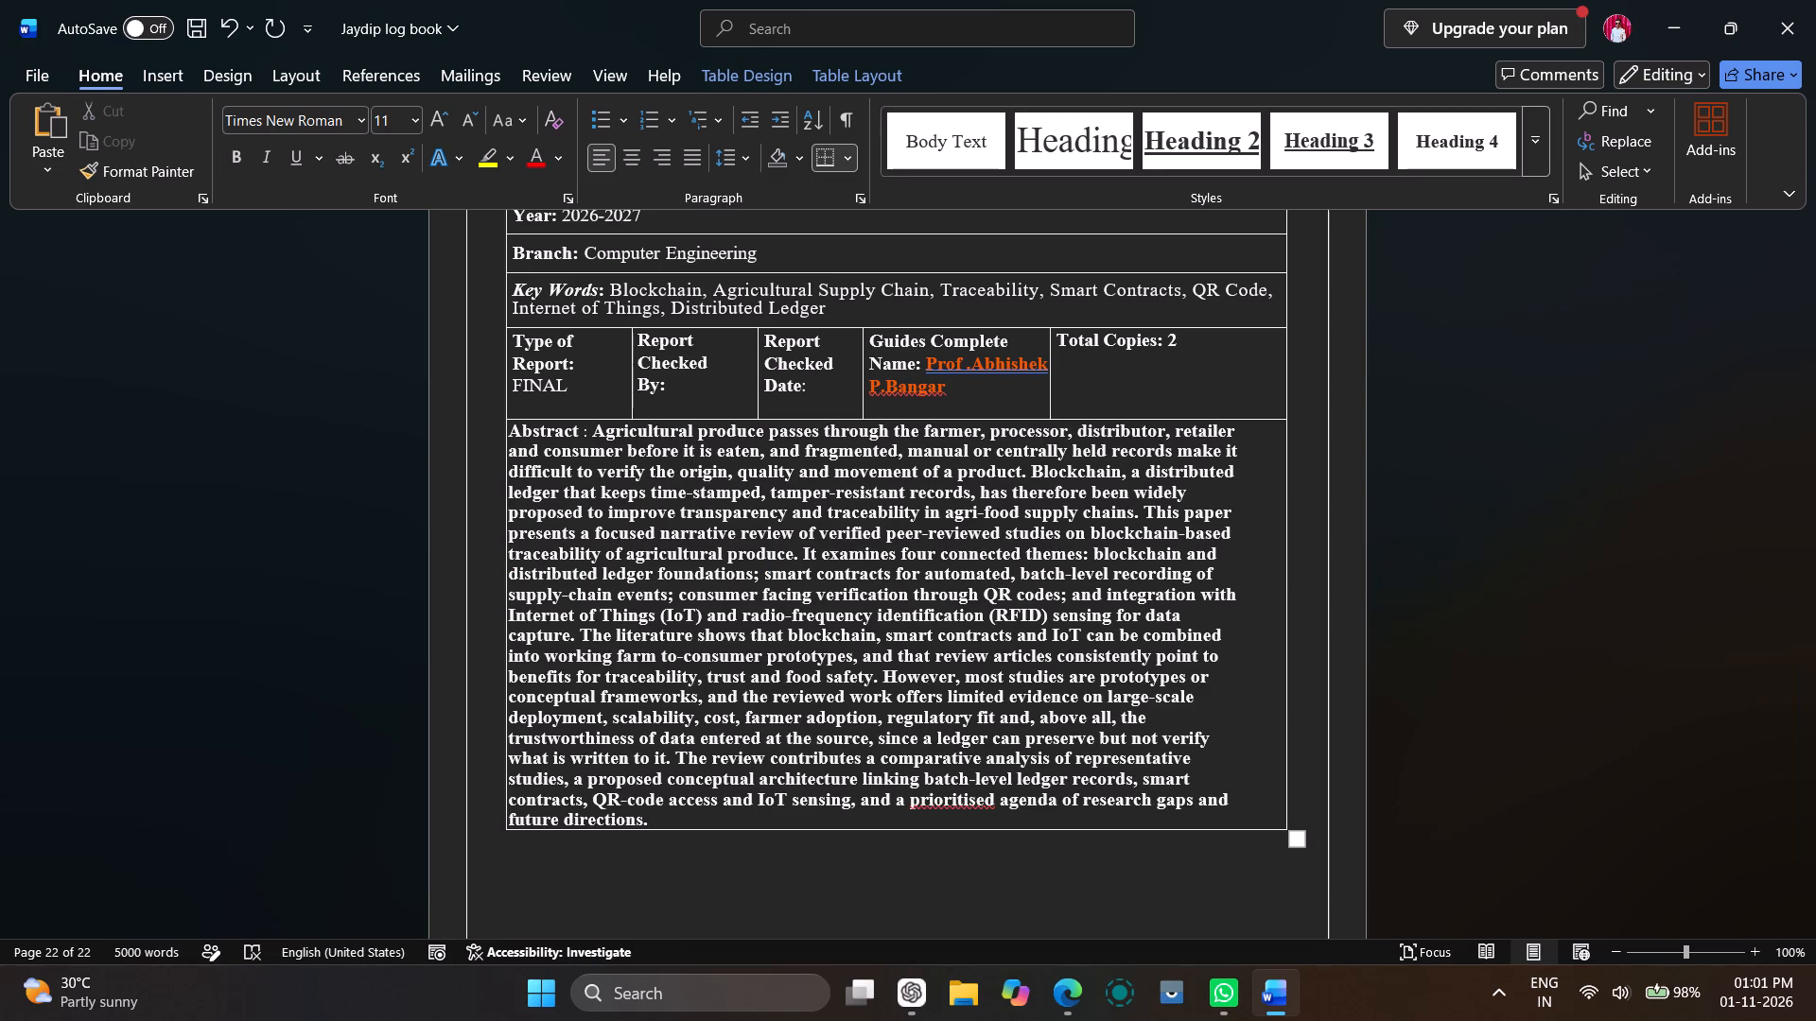
Remove bold from the pasted abstract text, leaving out the Abstract label.
key(ctrl+shift+Down)
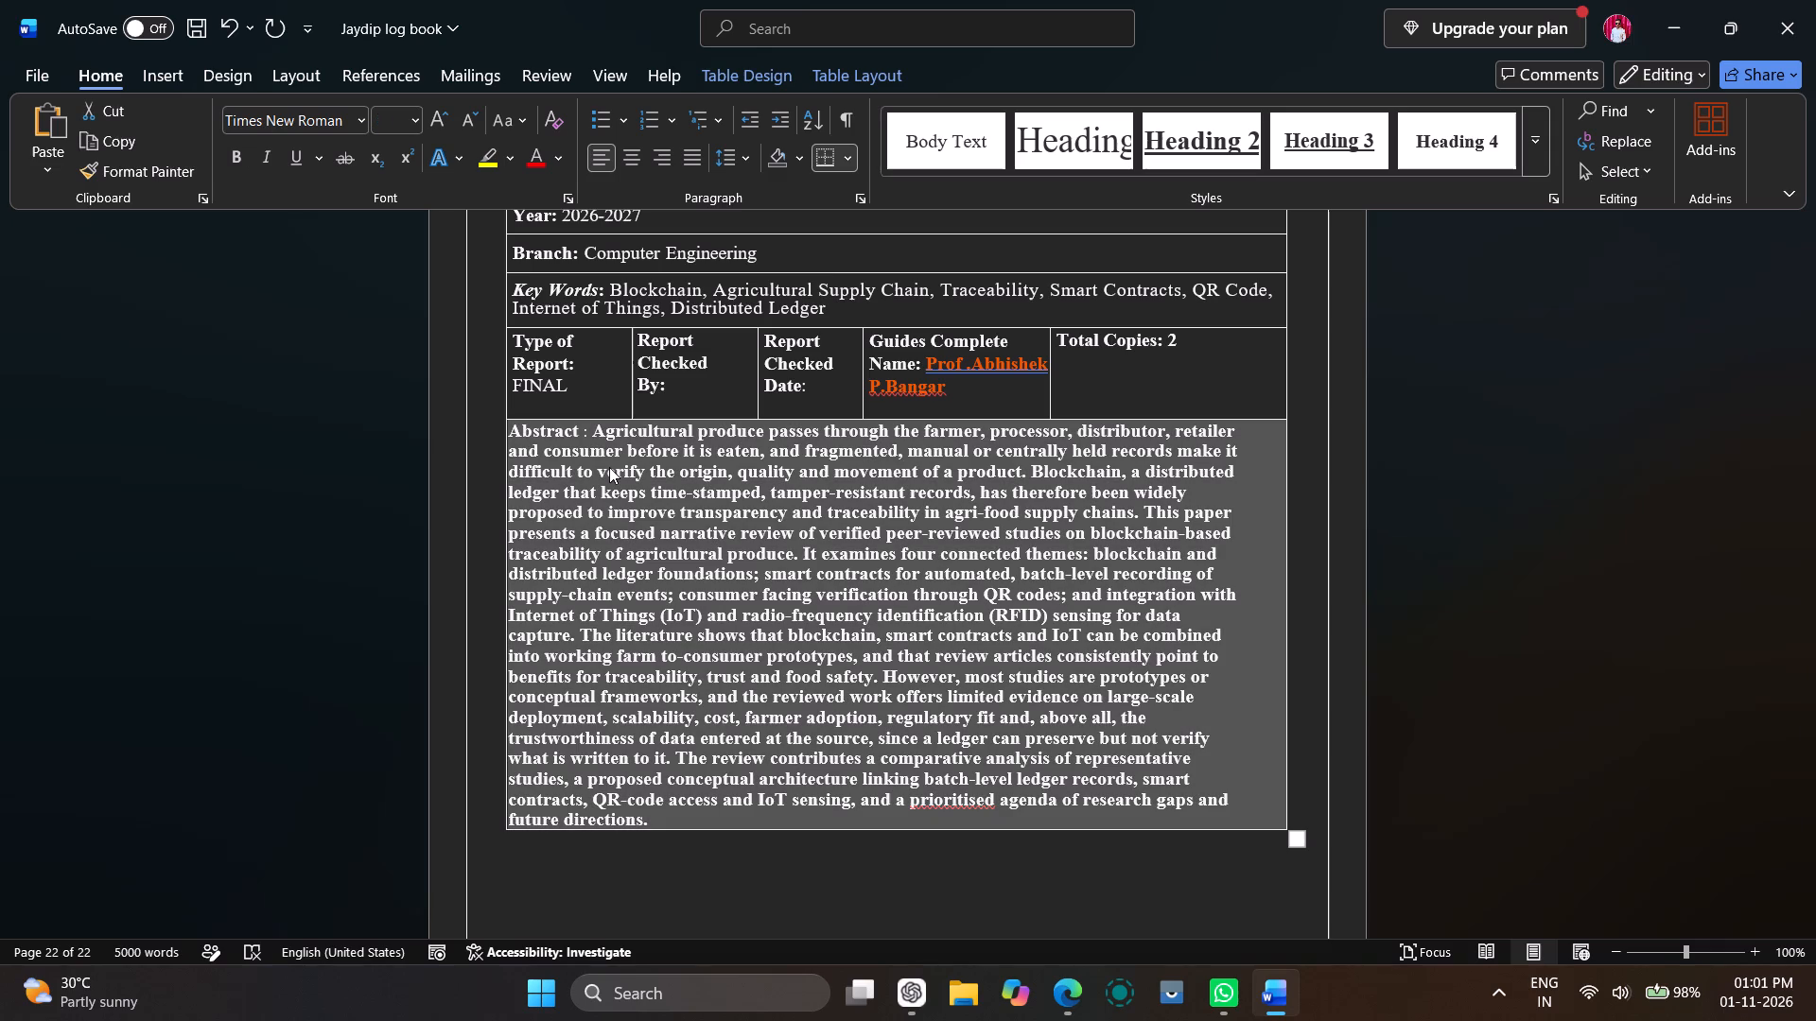
click(609, 467)
drag(587, 429, 600, 444)
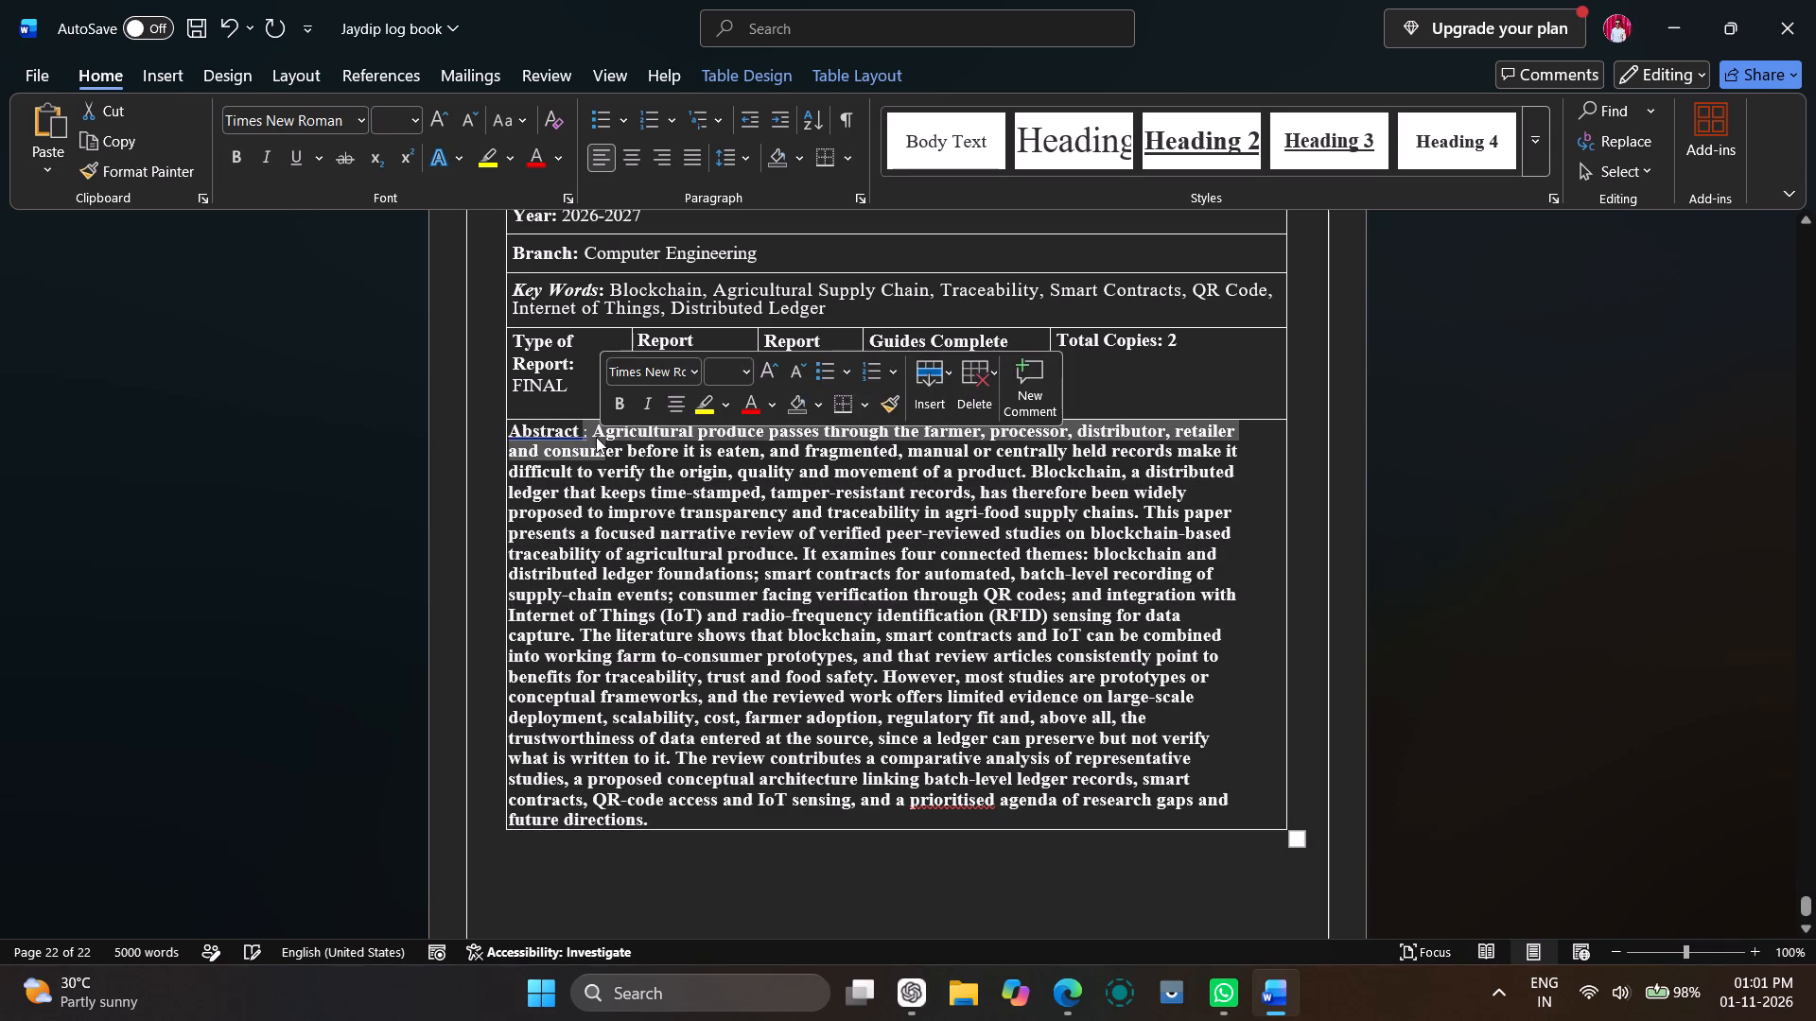
click(596, 437)
drag(592, 432, 664, 753)
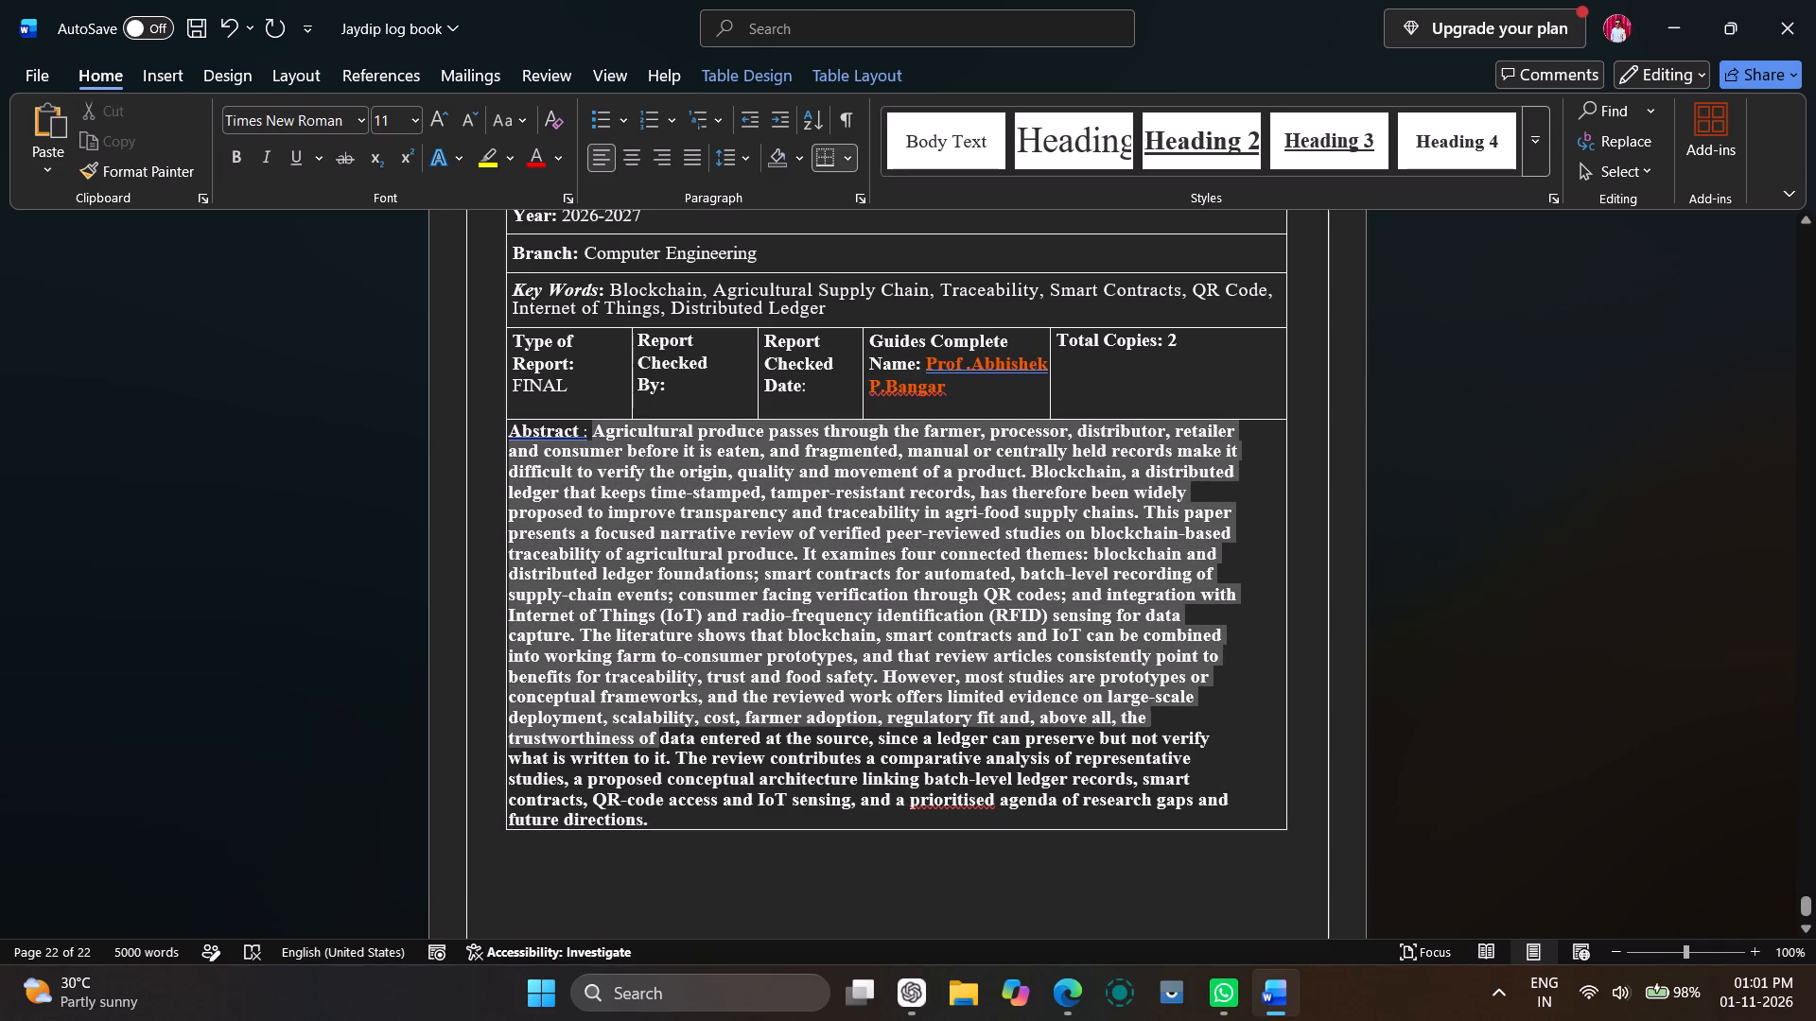
drag(664, 753, 660, 821)
key(ctrl+b)
click(692, 670)
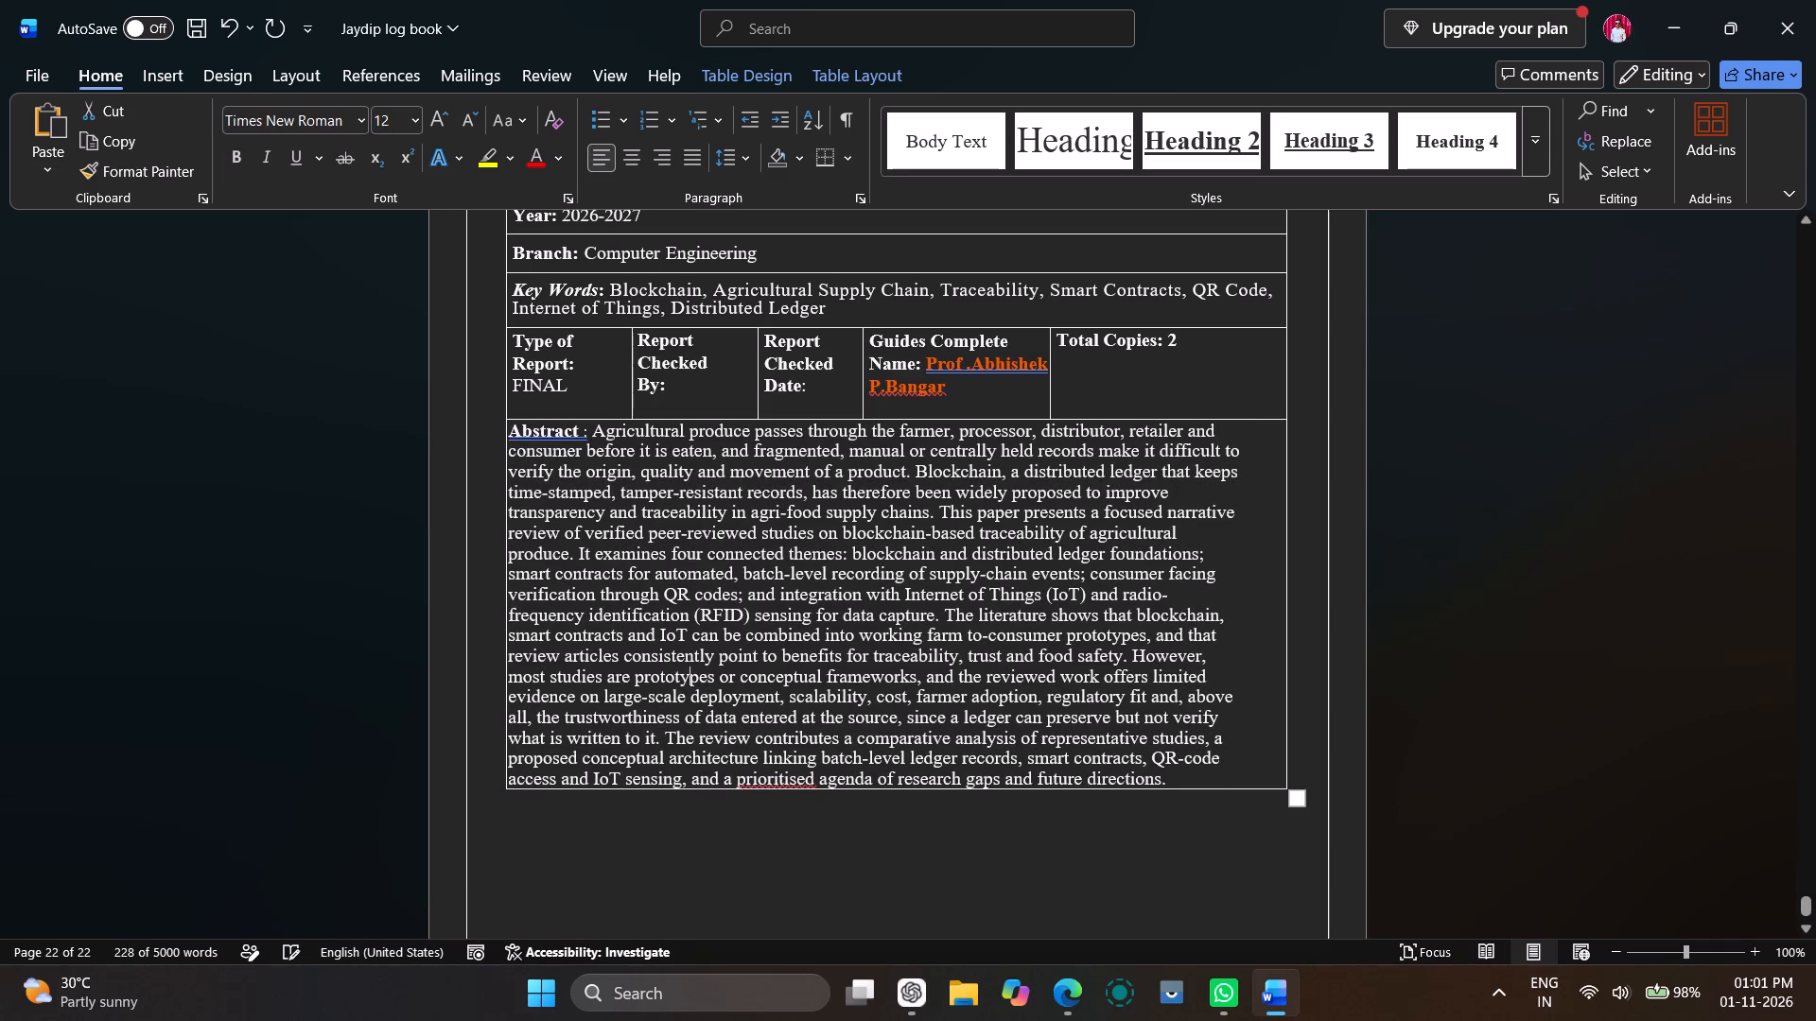
Following the reference PDF's Abstract layout, start the abstract text on a new line below its label and indent it with three spaces.
scroll(1123, 574, up, 5)
scroll(1123, 574, down, 4)
key(alt+Tab)
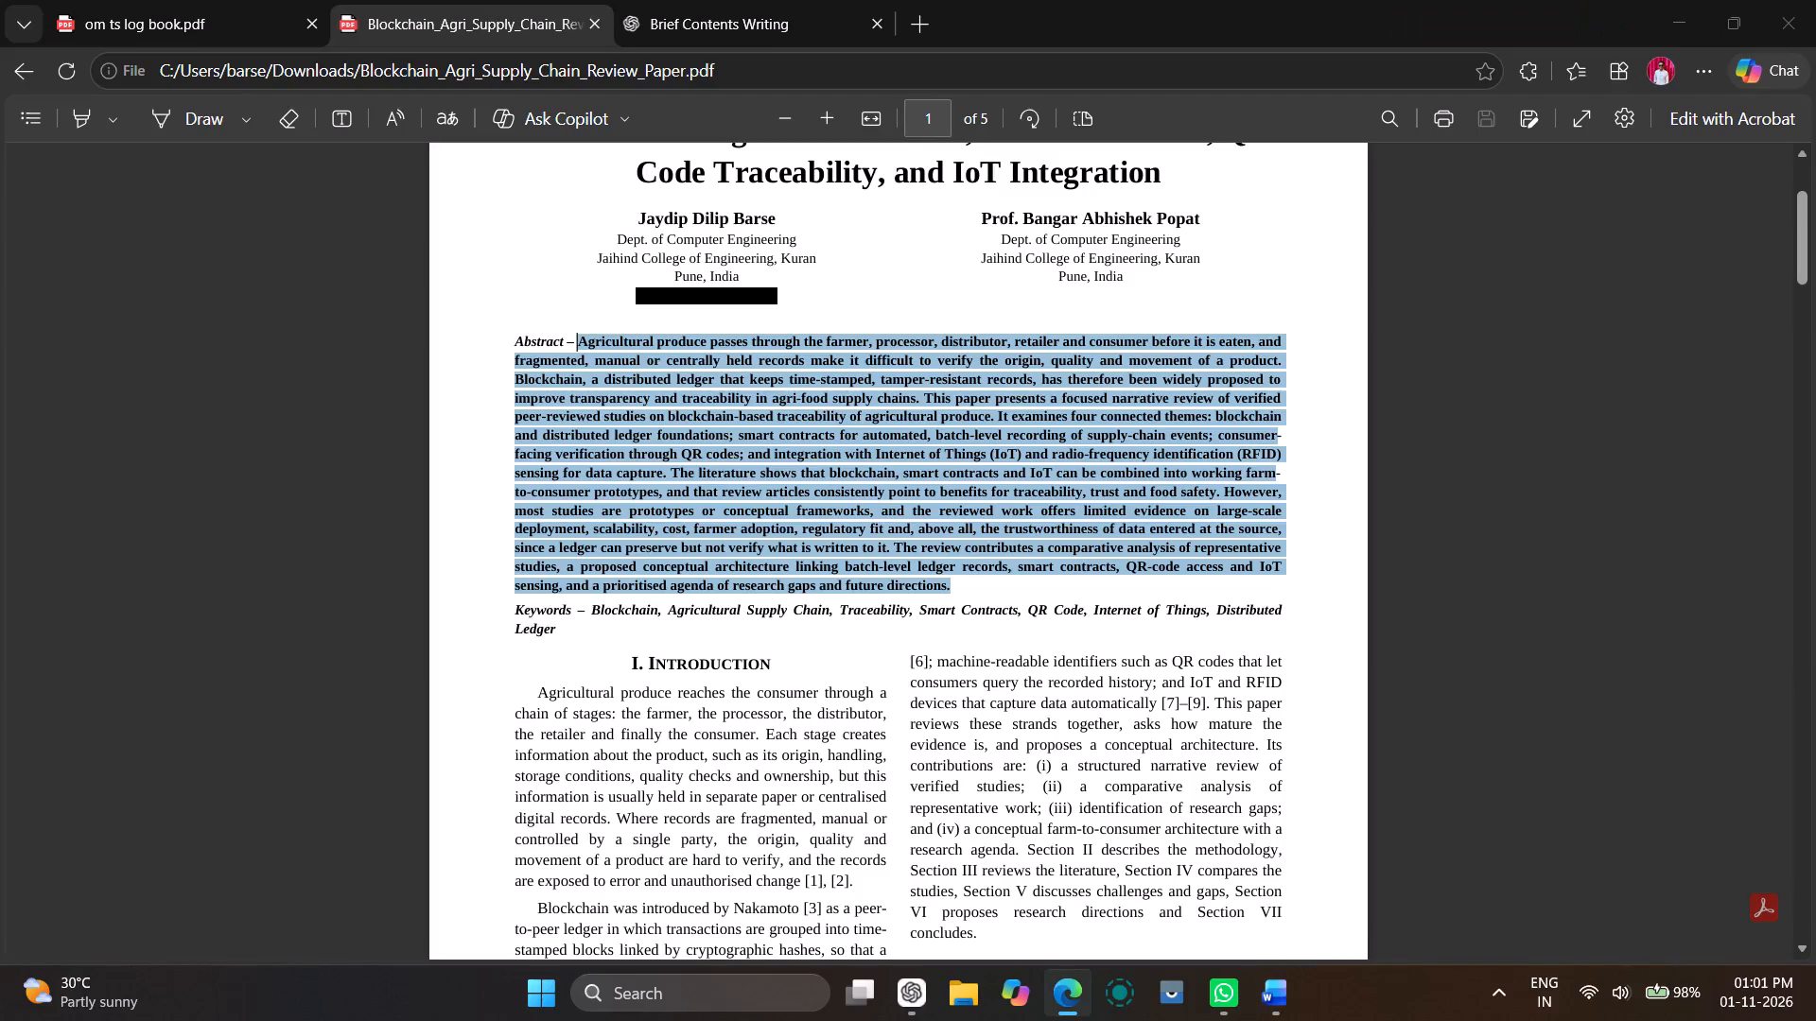
click(182, 0)
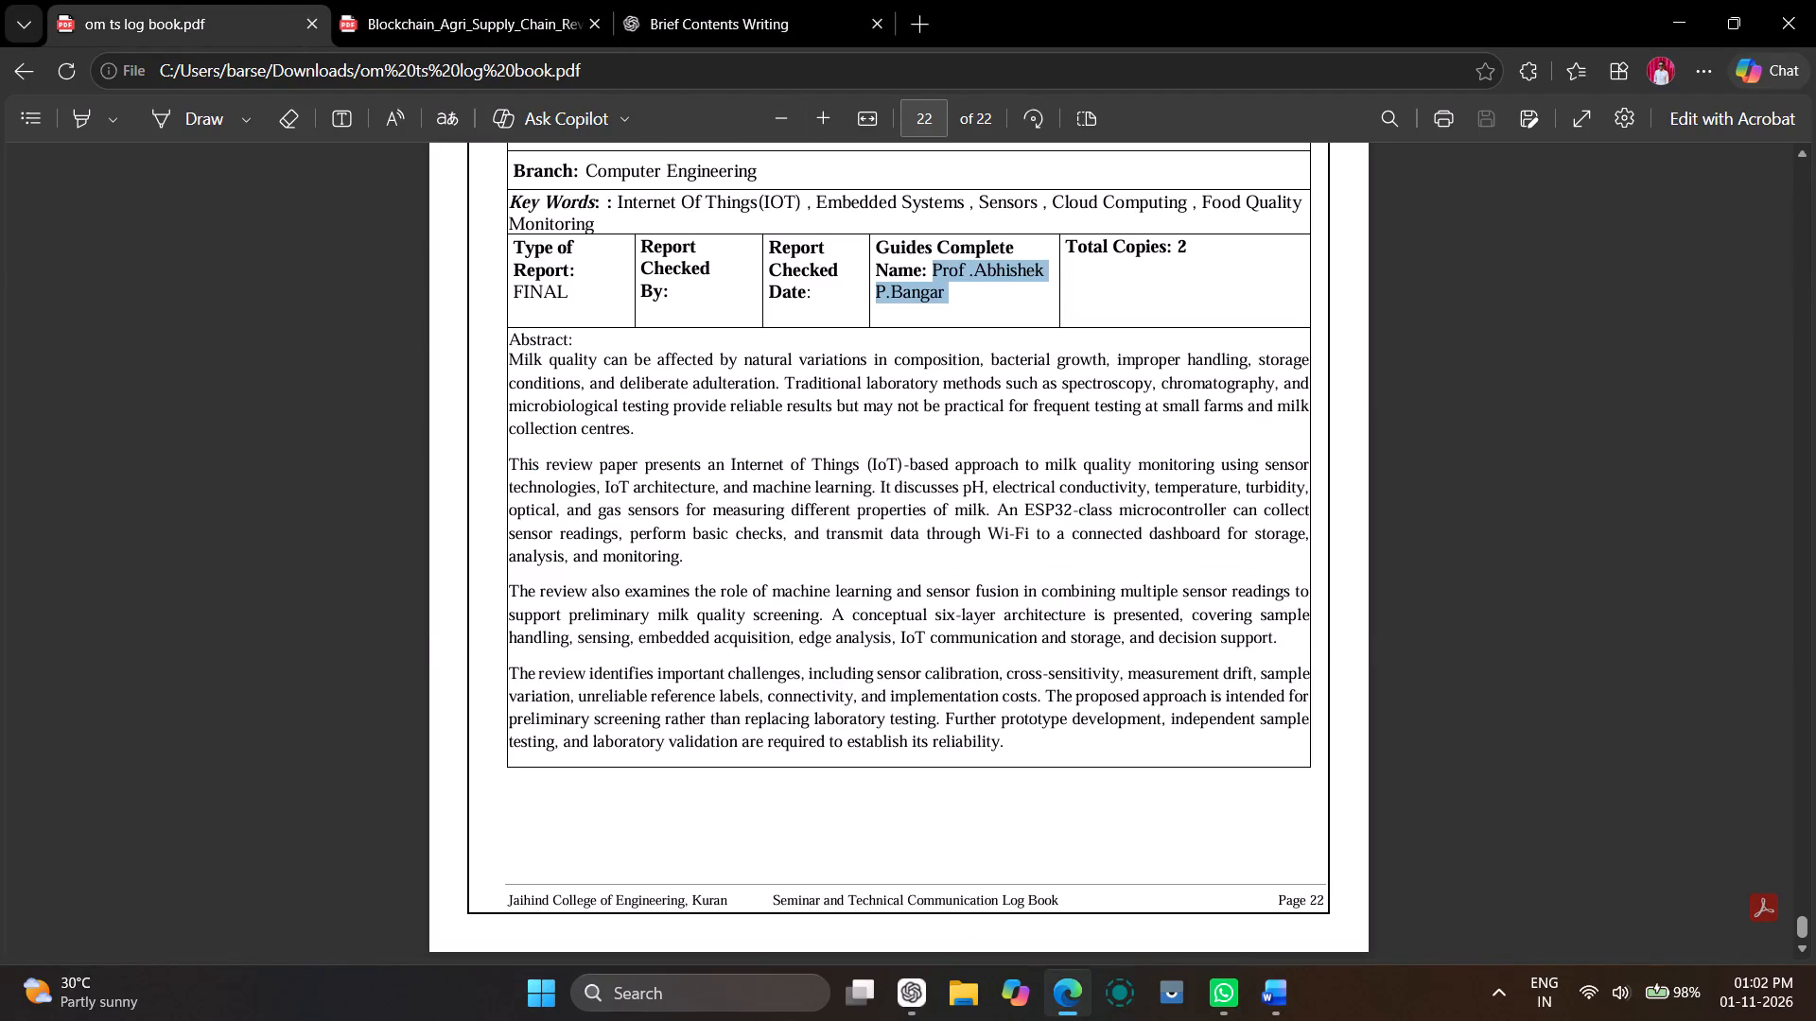
key(alt+Tab)
key(alt+Tab)
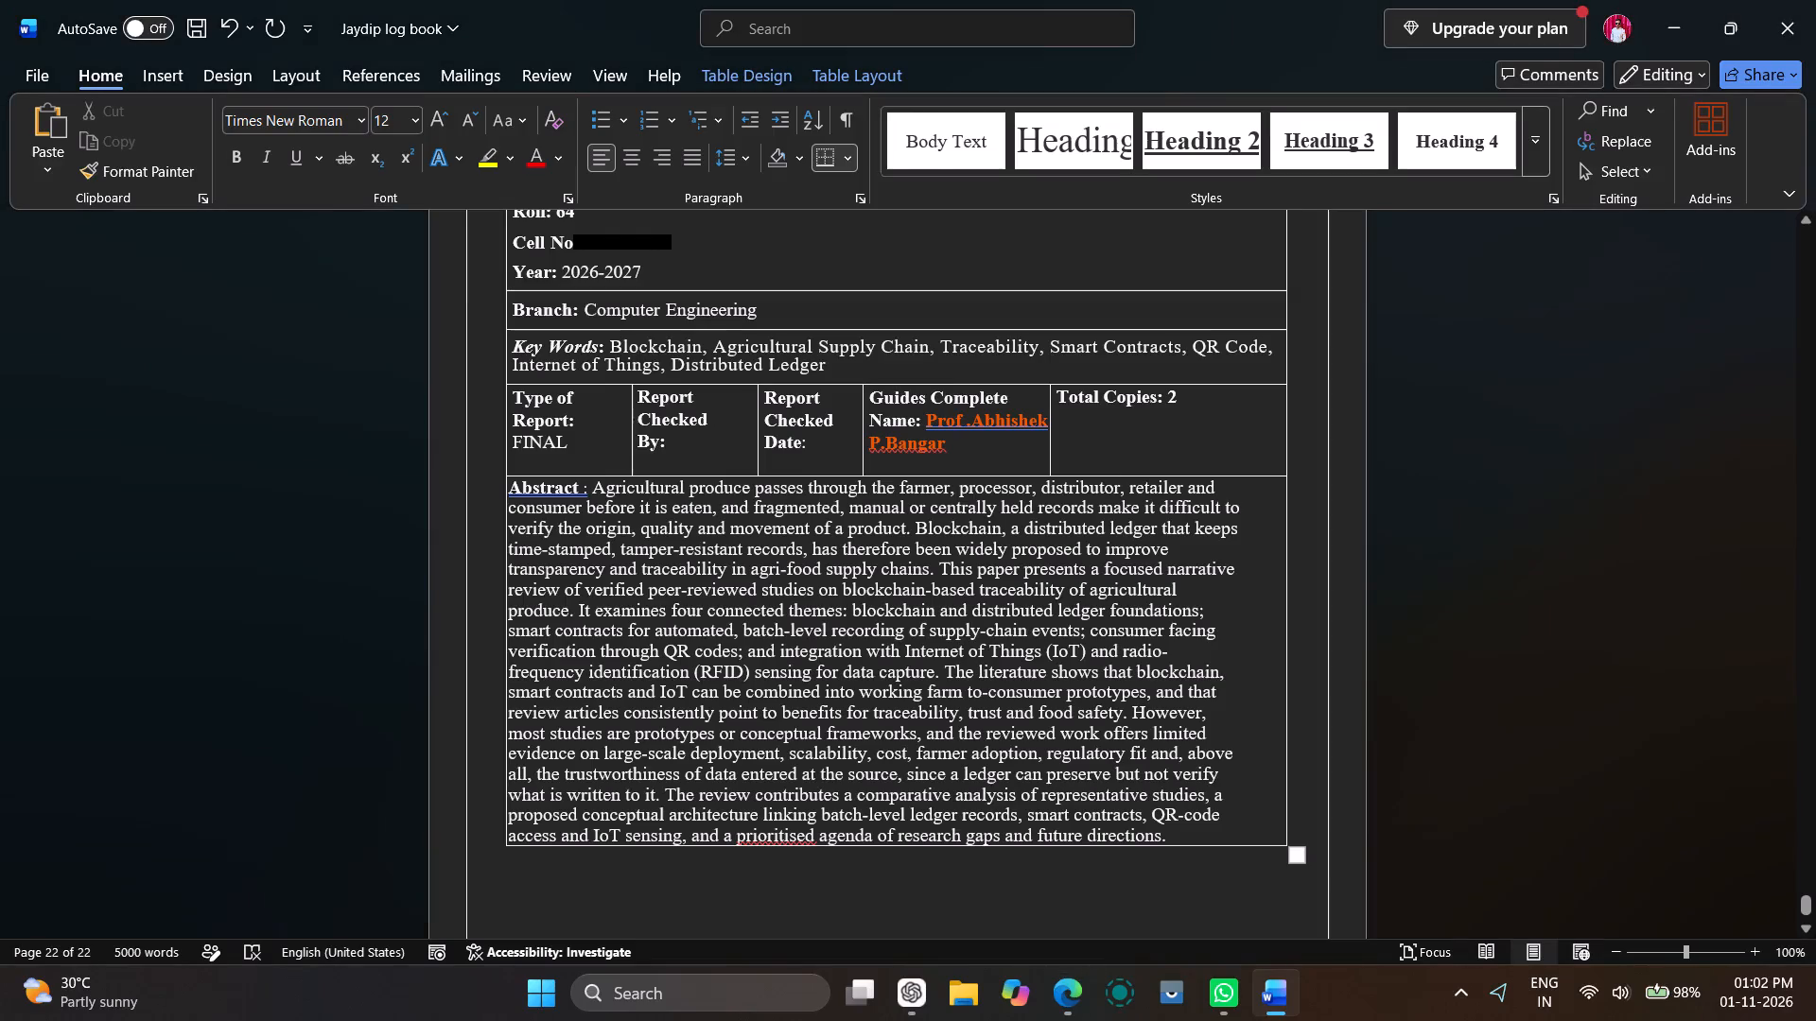
click(594, 486)
key(Return)
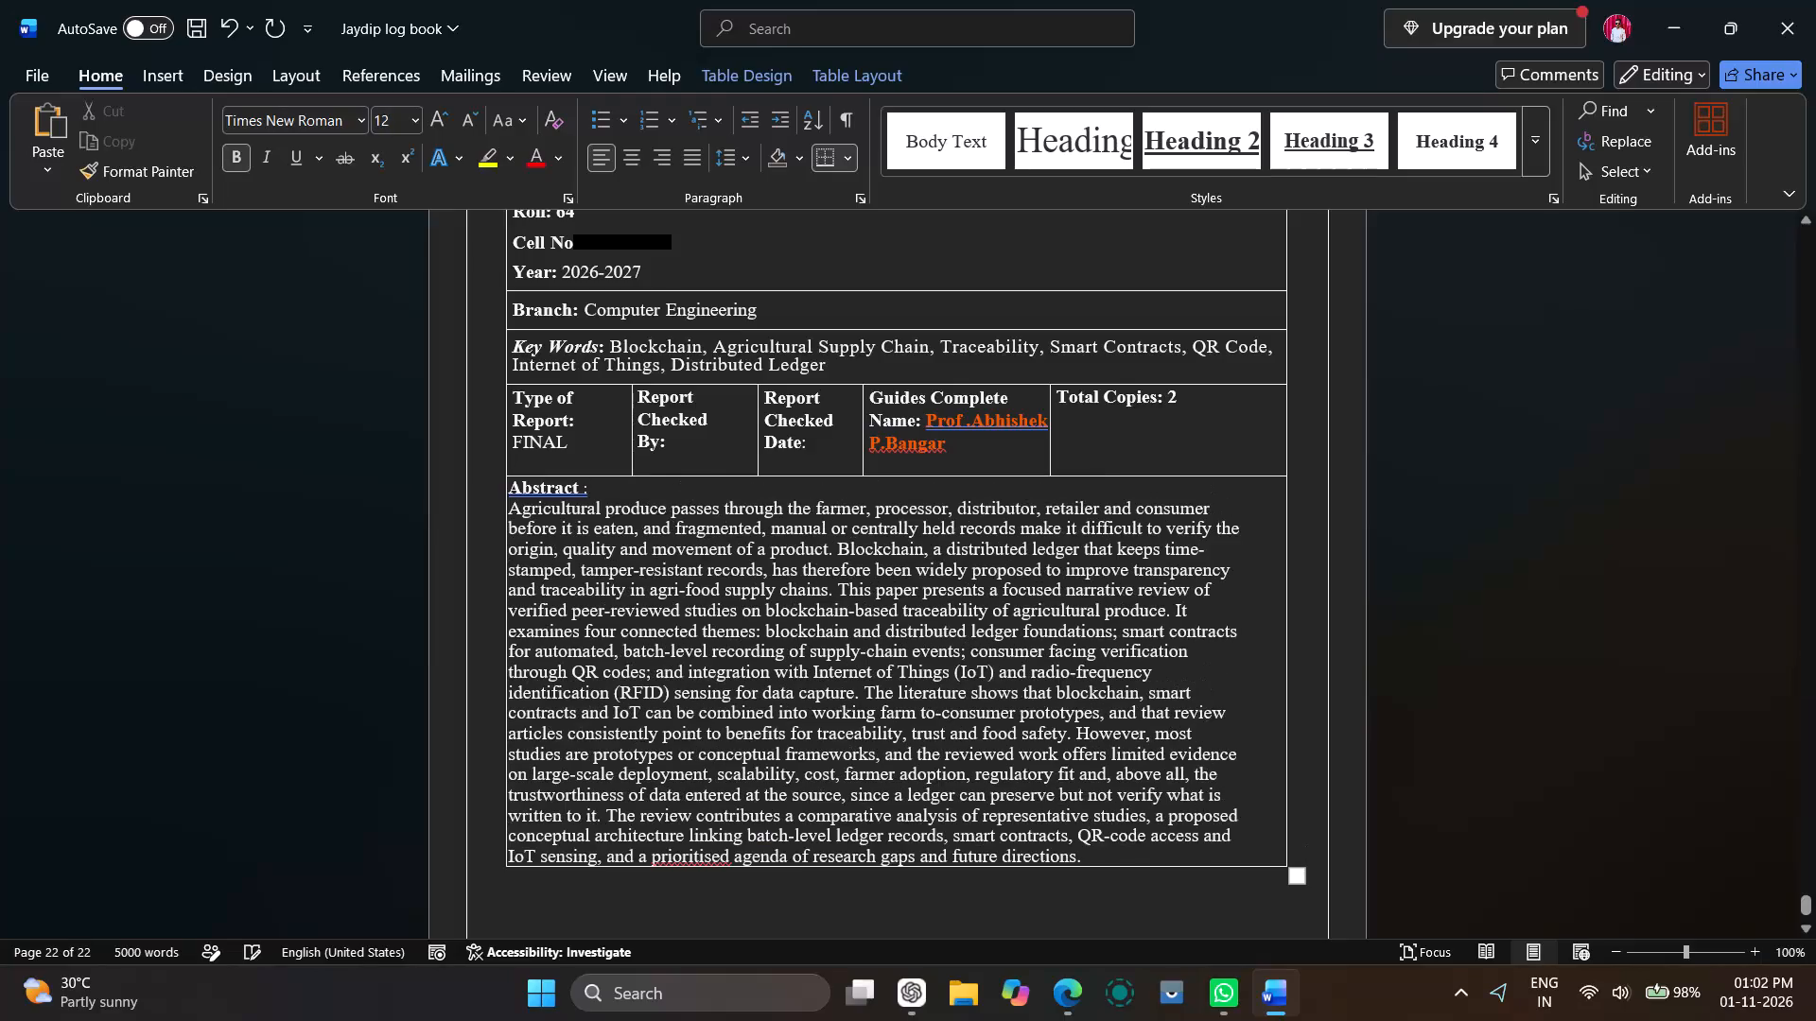
key(Tab)
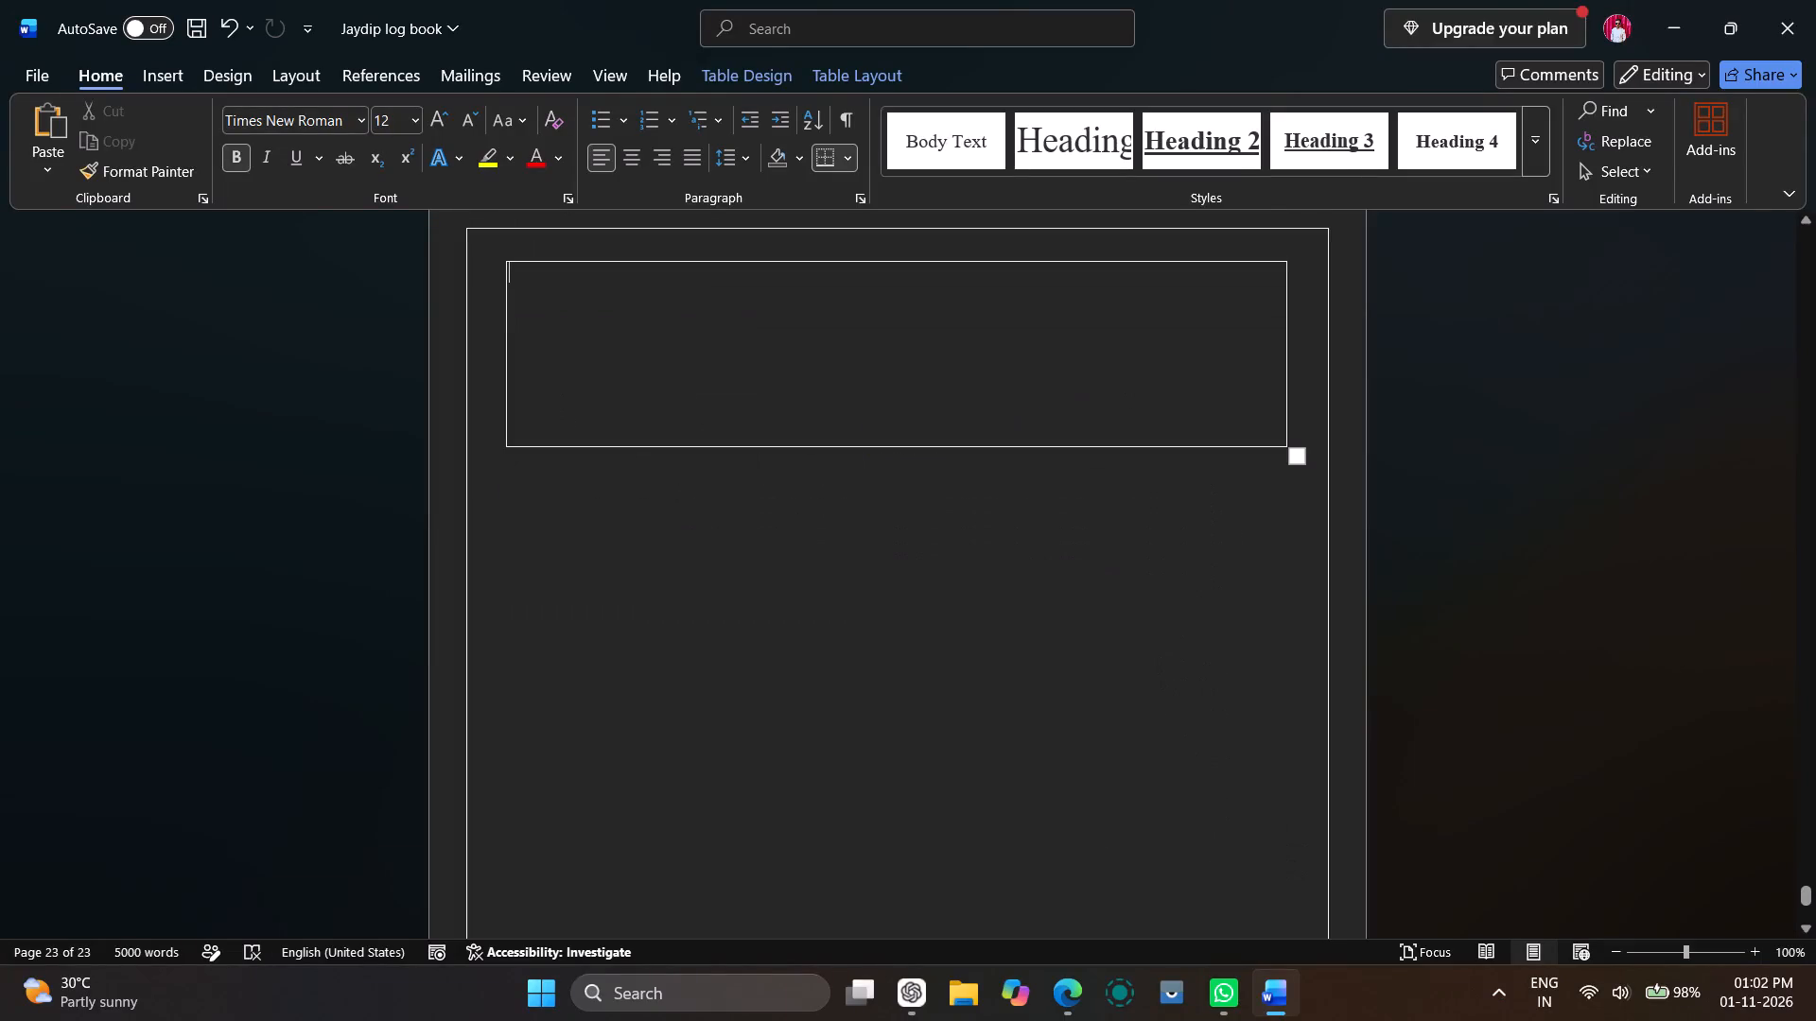
key(ctrl+z)
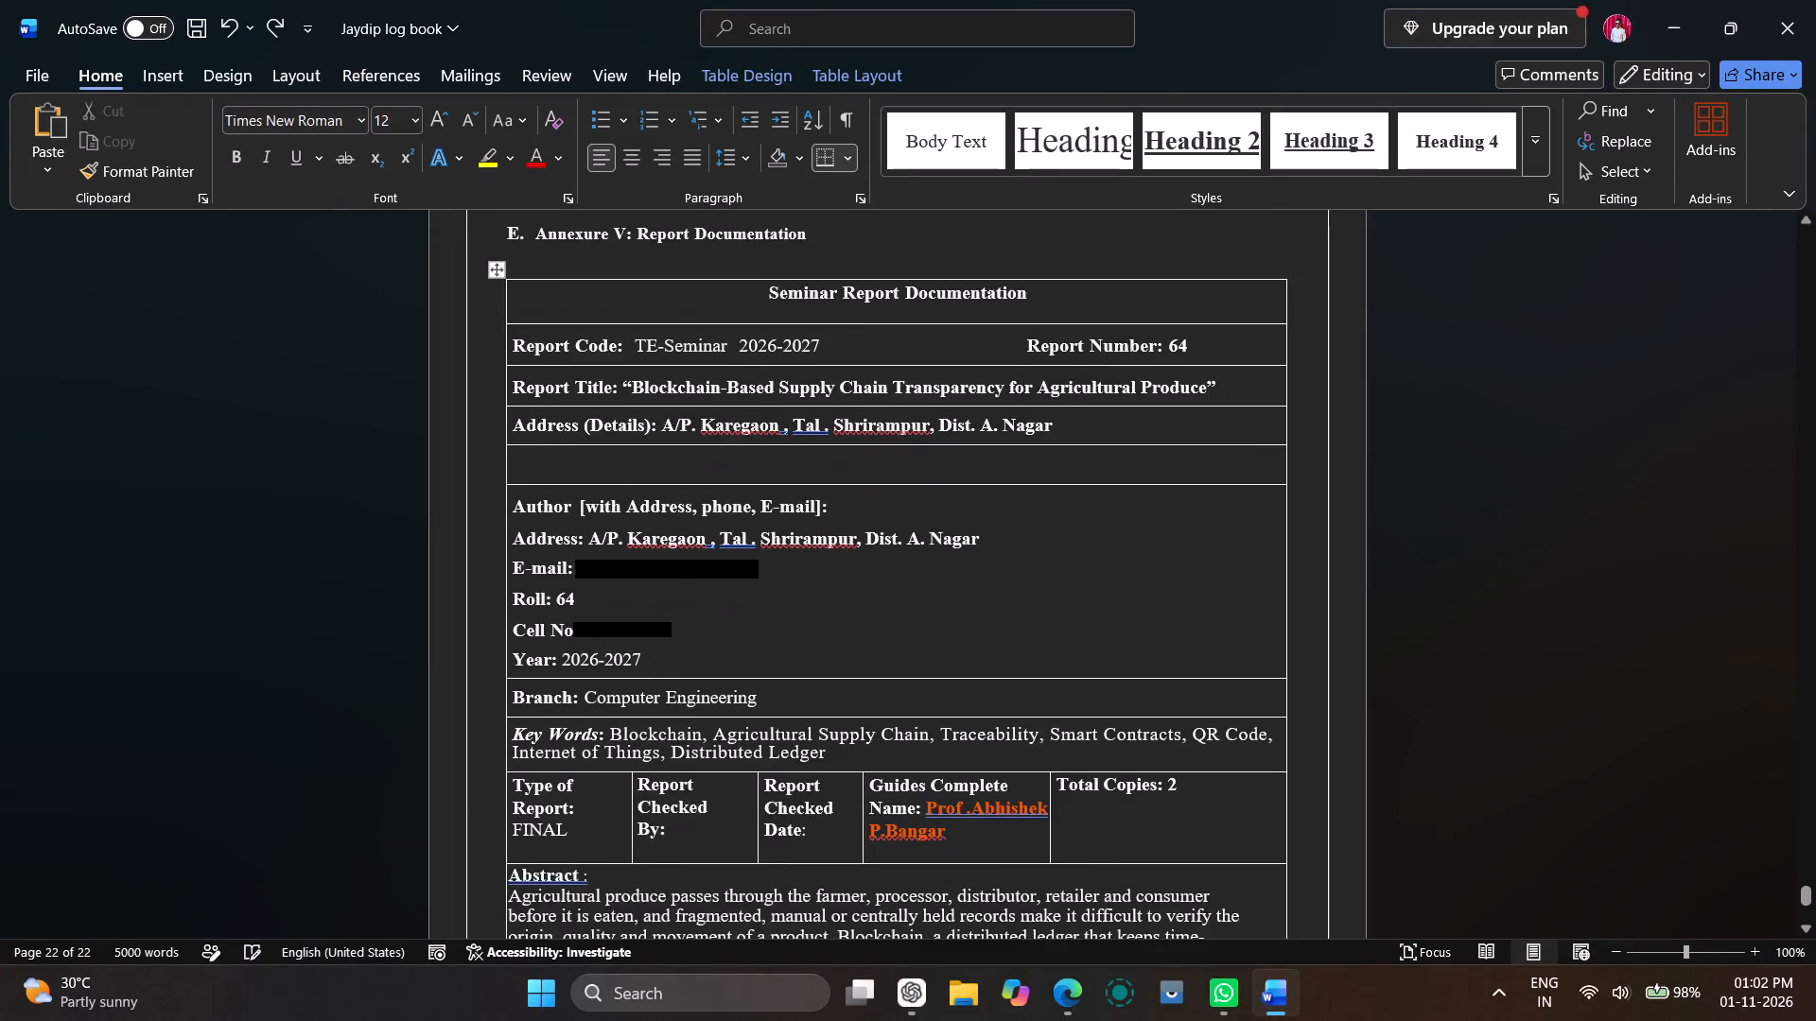
scroll(670, 610, down, 6)
key(space)
key(space)
key(space)
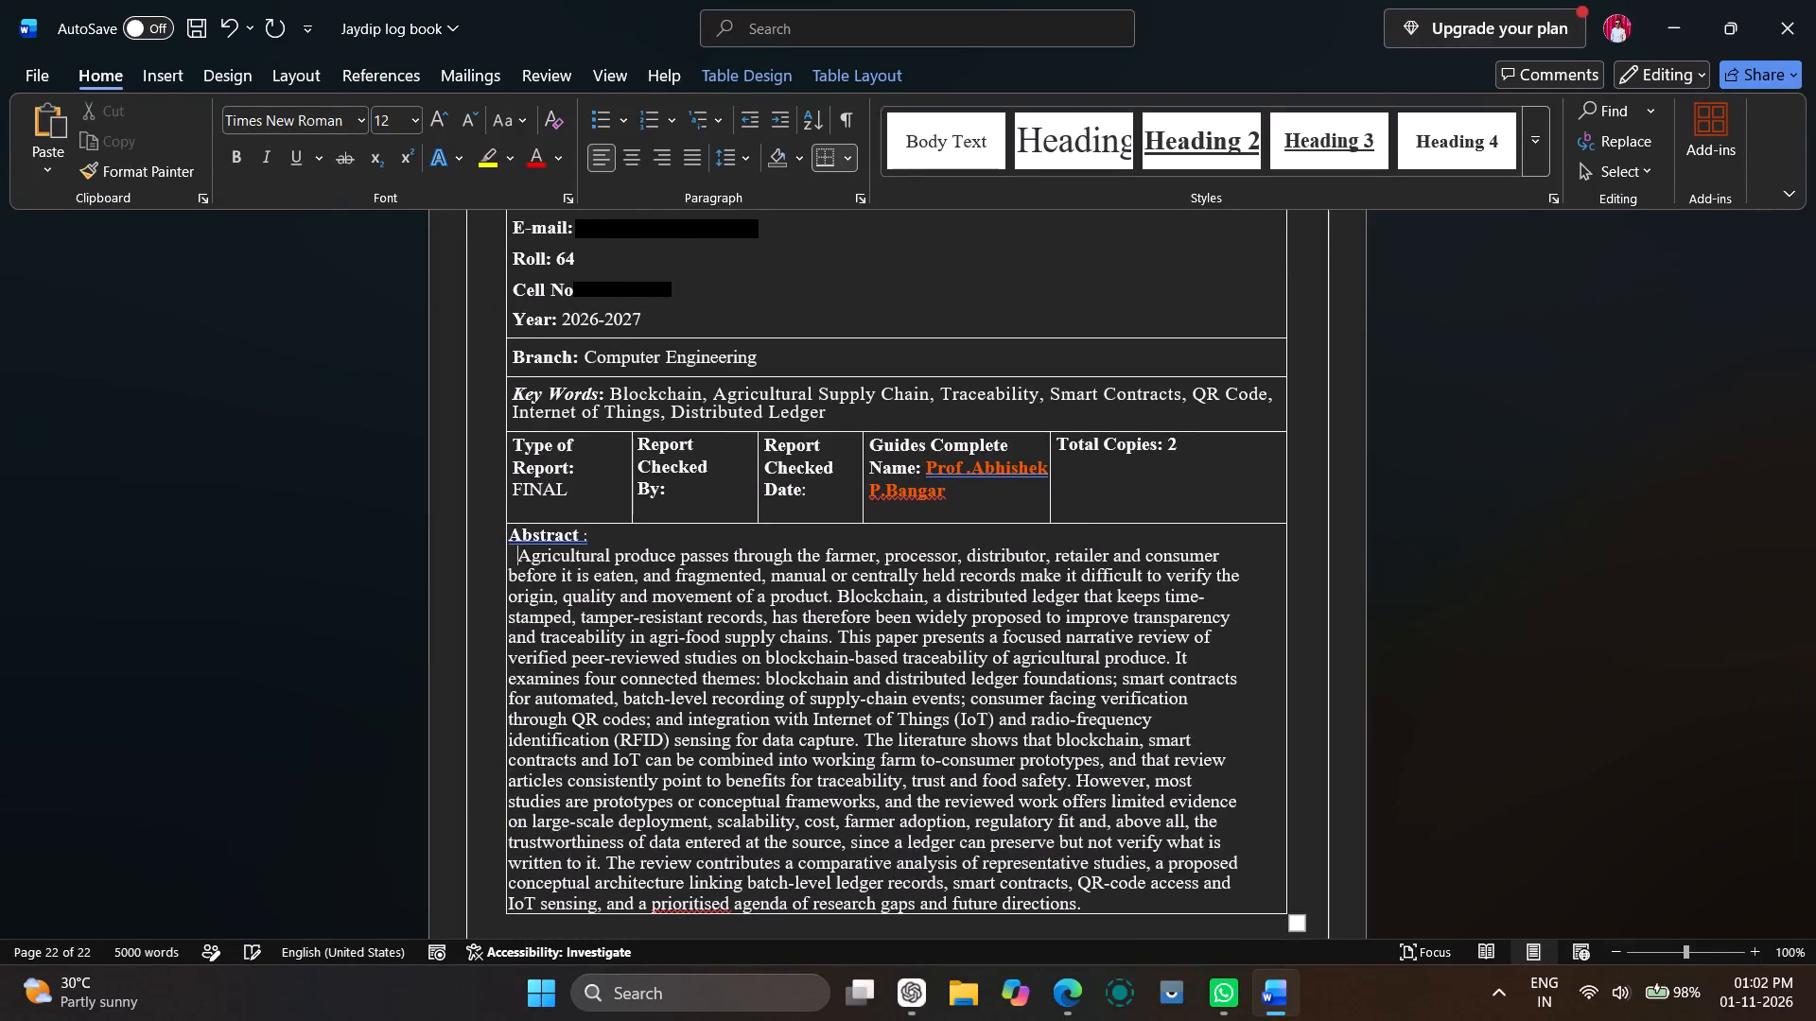
Review the log book's annexure pages from the completed Annexure V table back to the Annexure I synopsis cover page.
scroll(636, 591, down, 9)
scroll(1064, 585, up, 9)
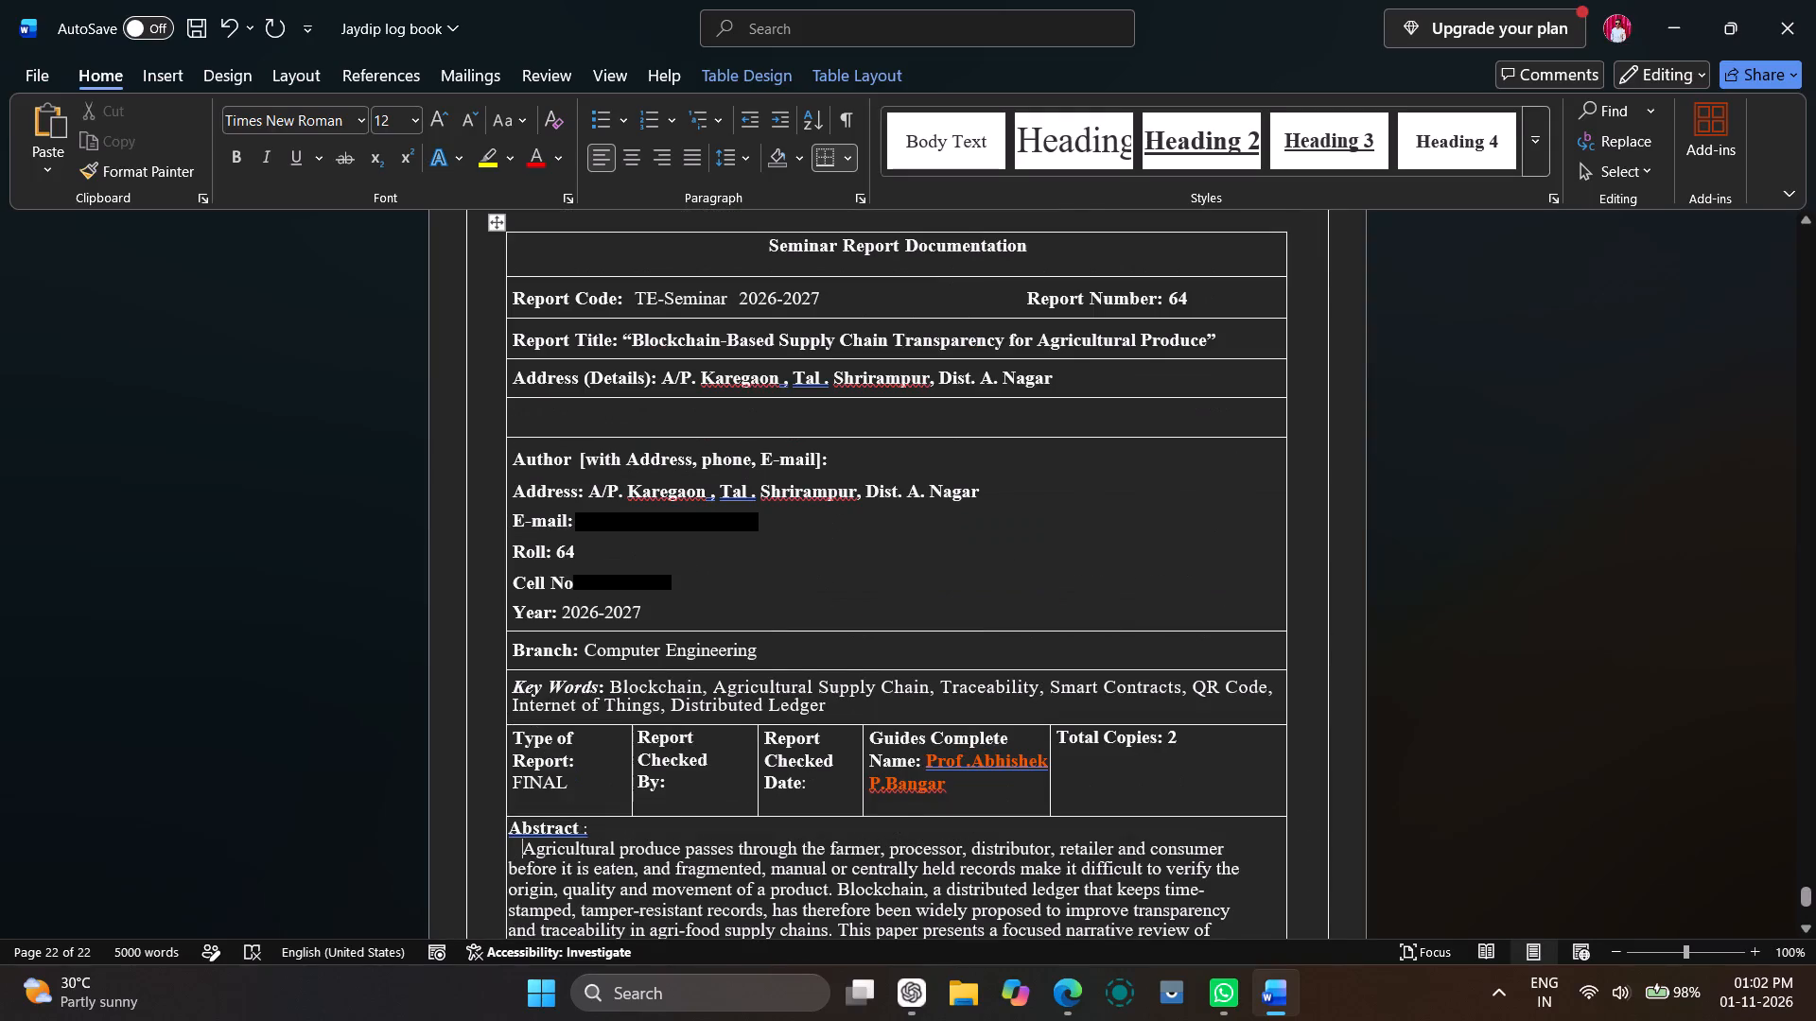
scroll(1067, 582, up, 10)
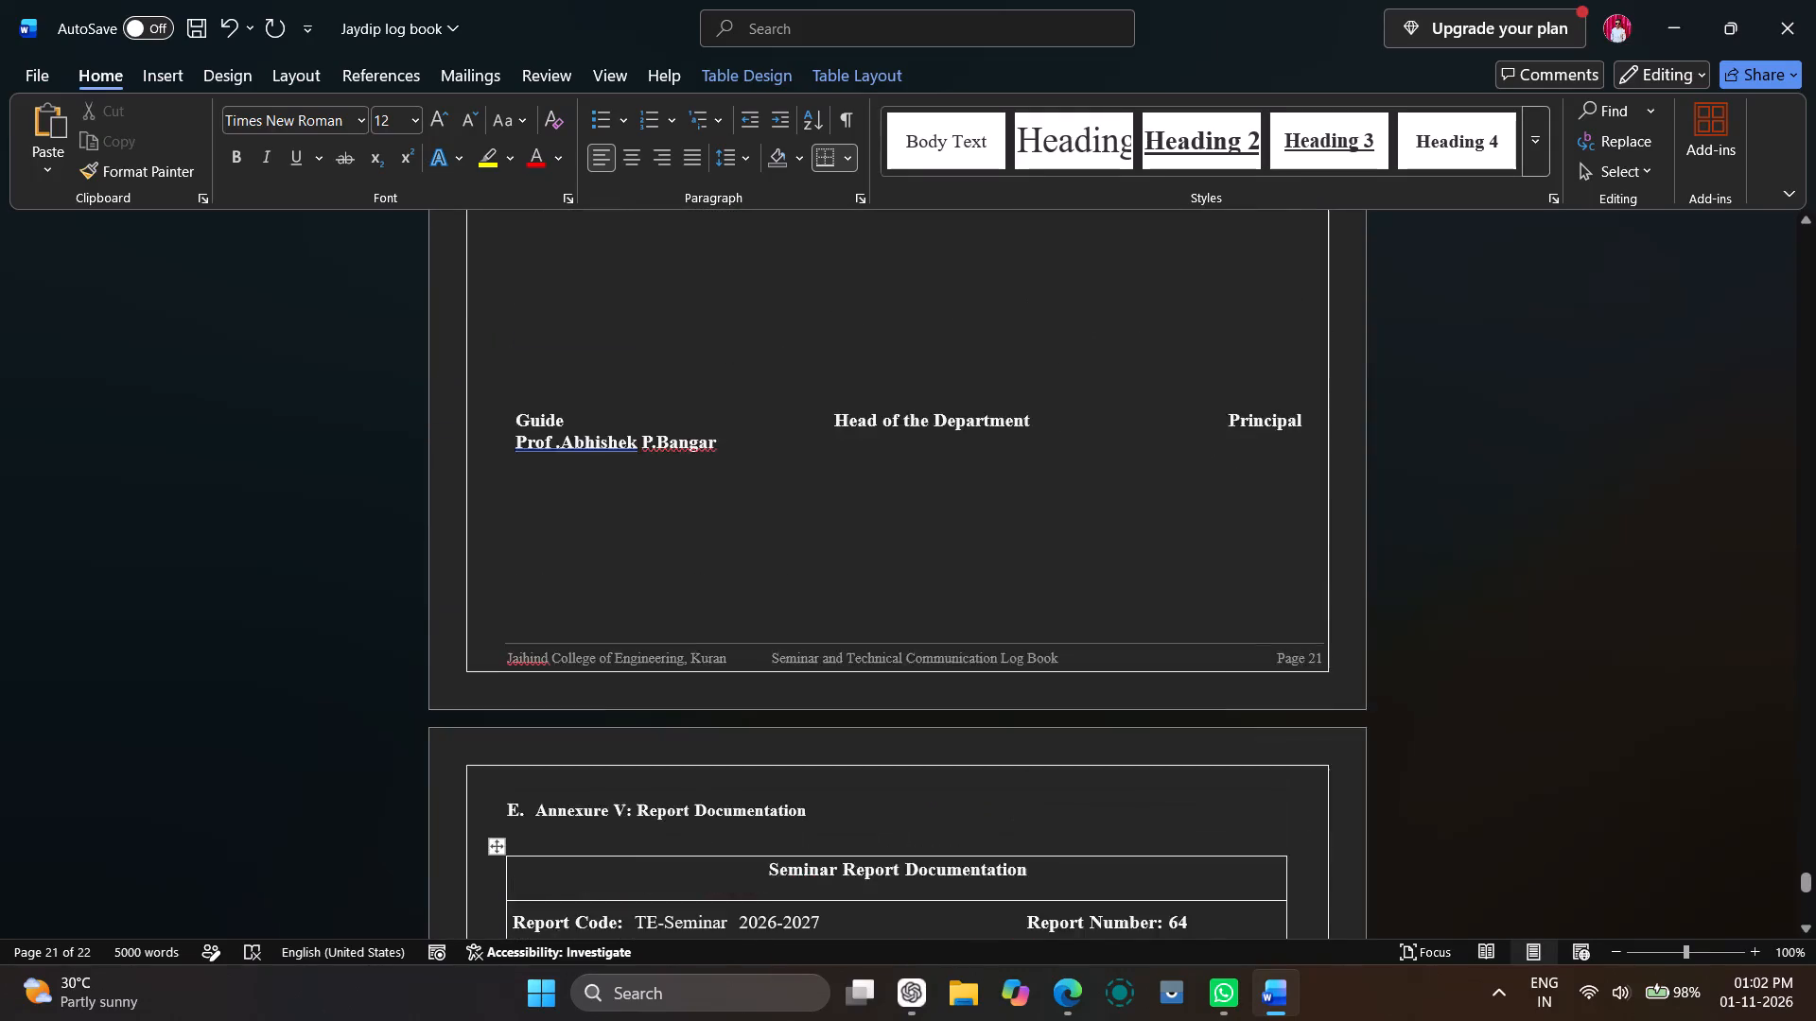
scroll(1067, 582, up, 12)
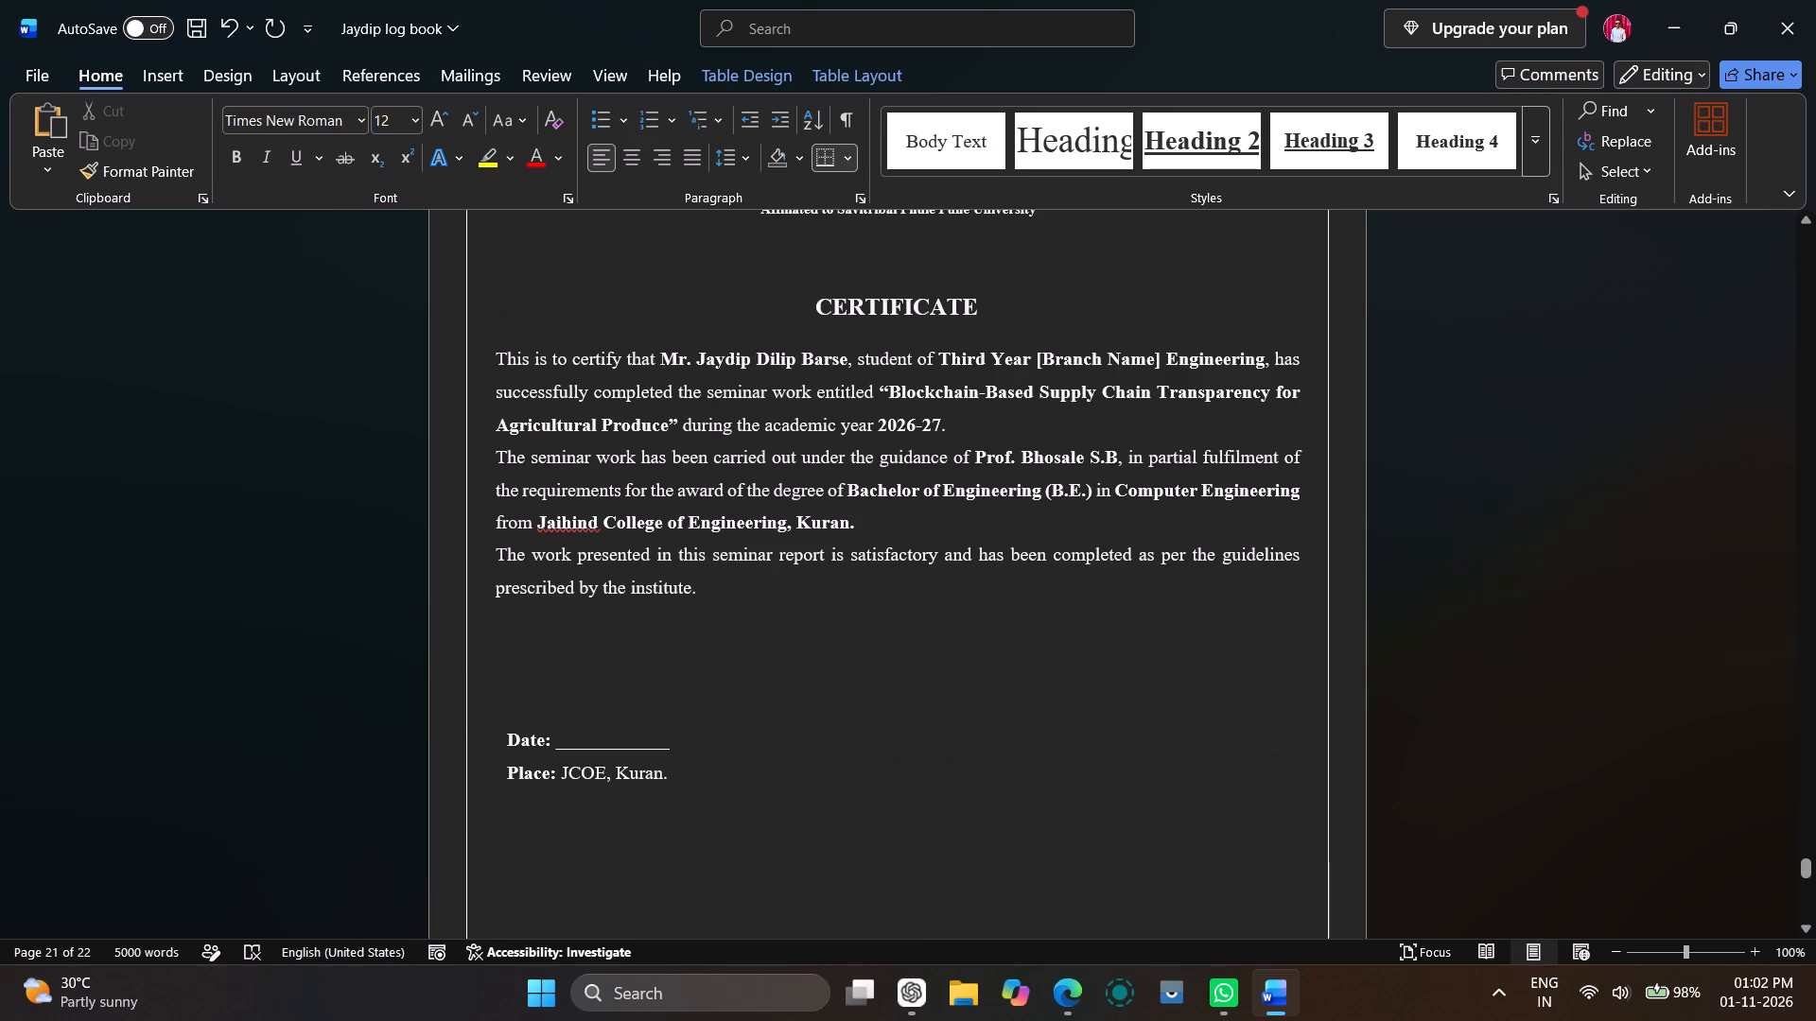
scroll(1082, 560, up, 8)
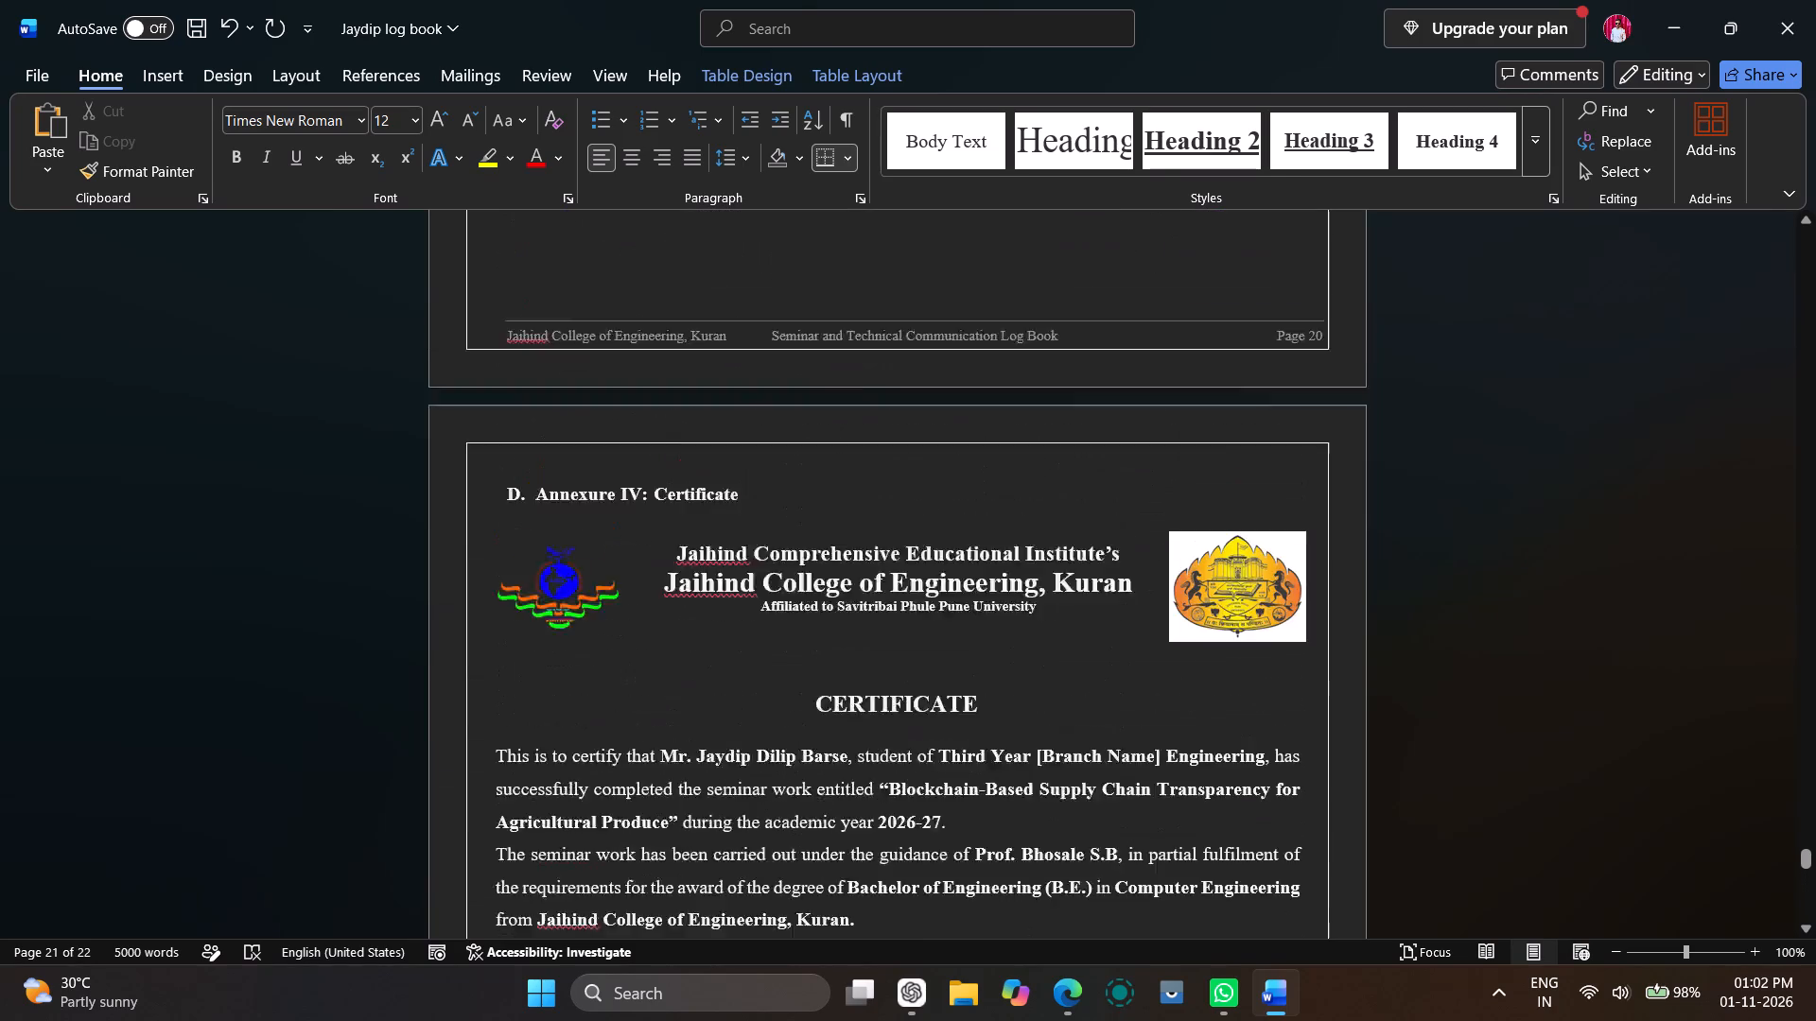
scroll(1082, 560, up, 12)
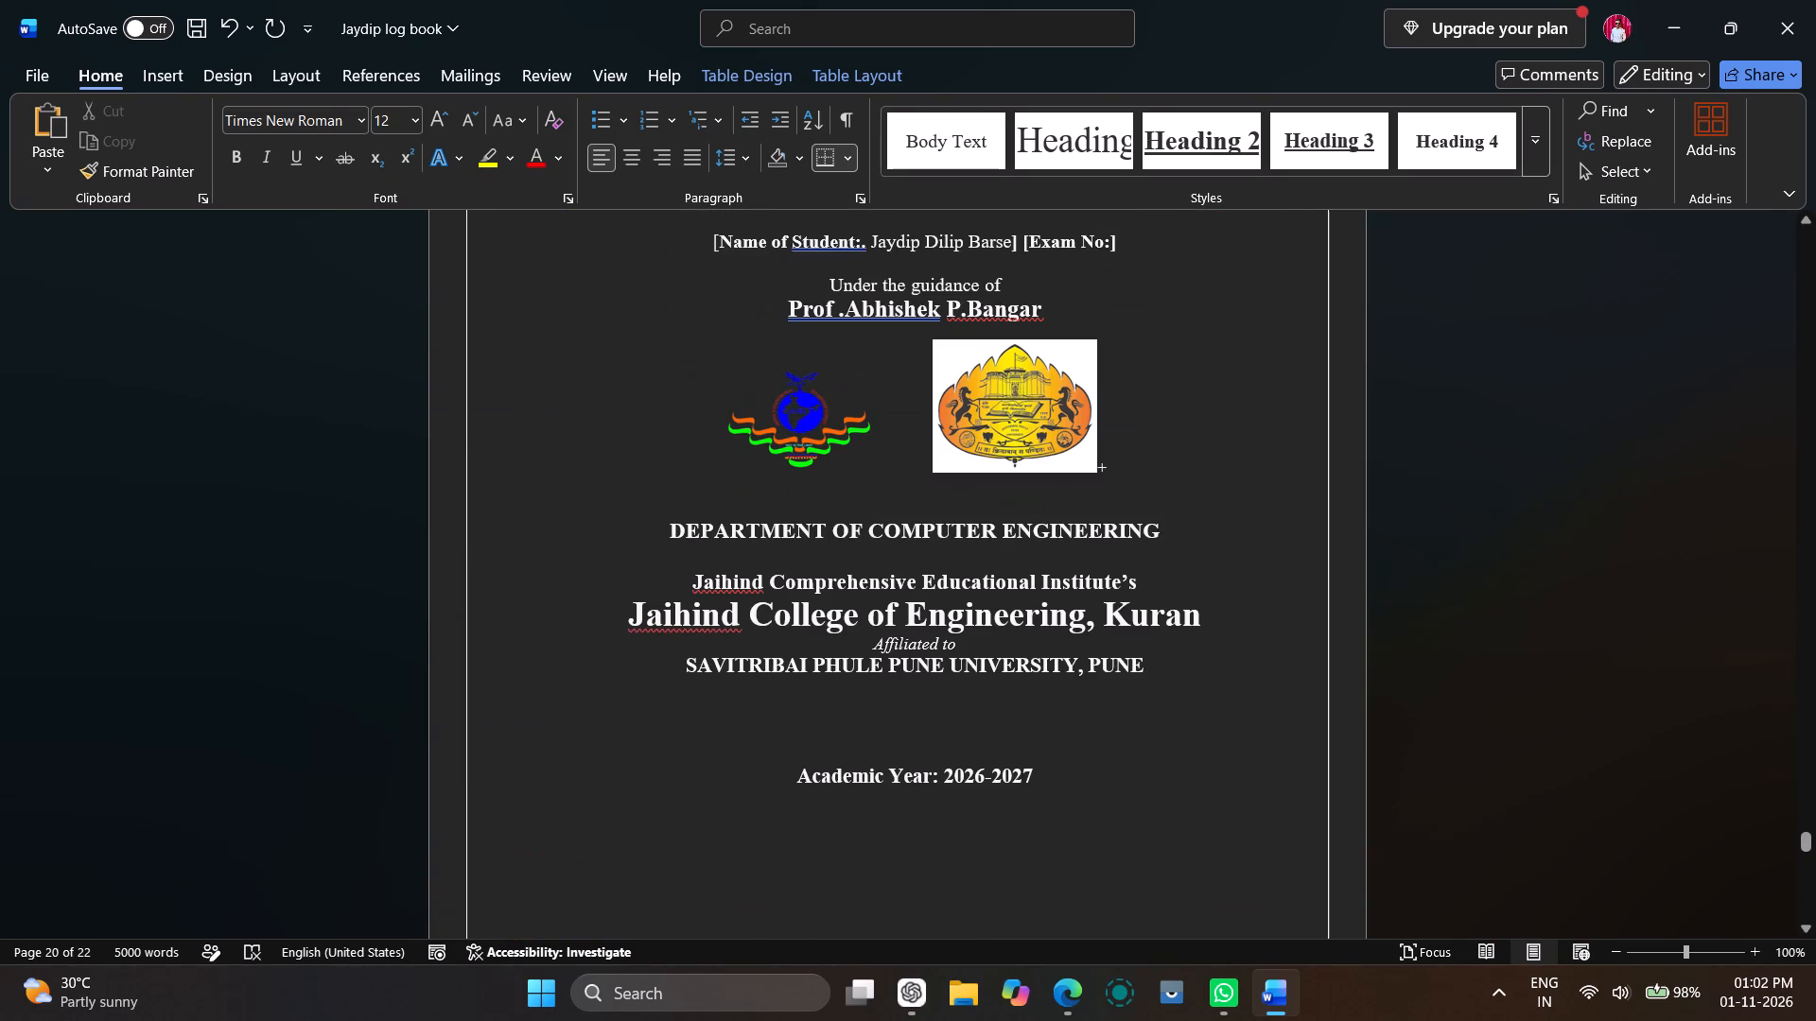
scroll(1082, 560, up, 5)
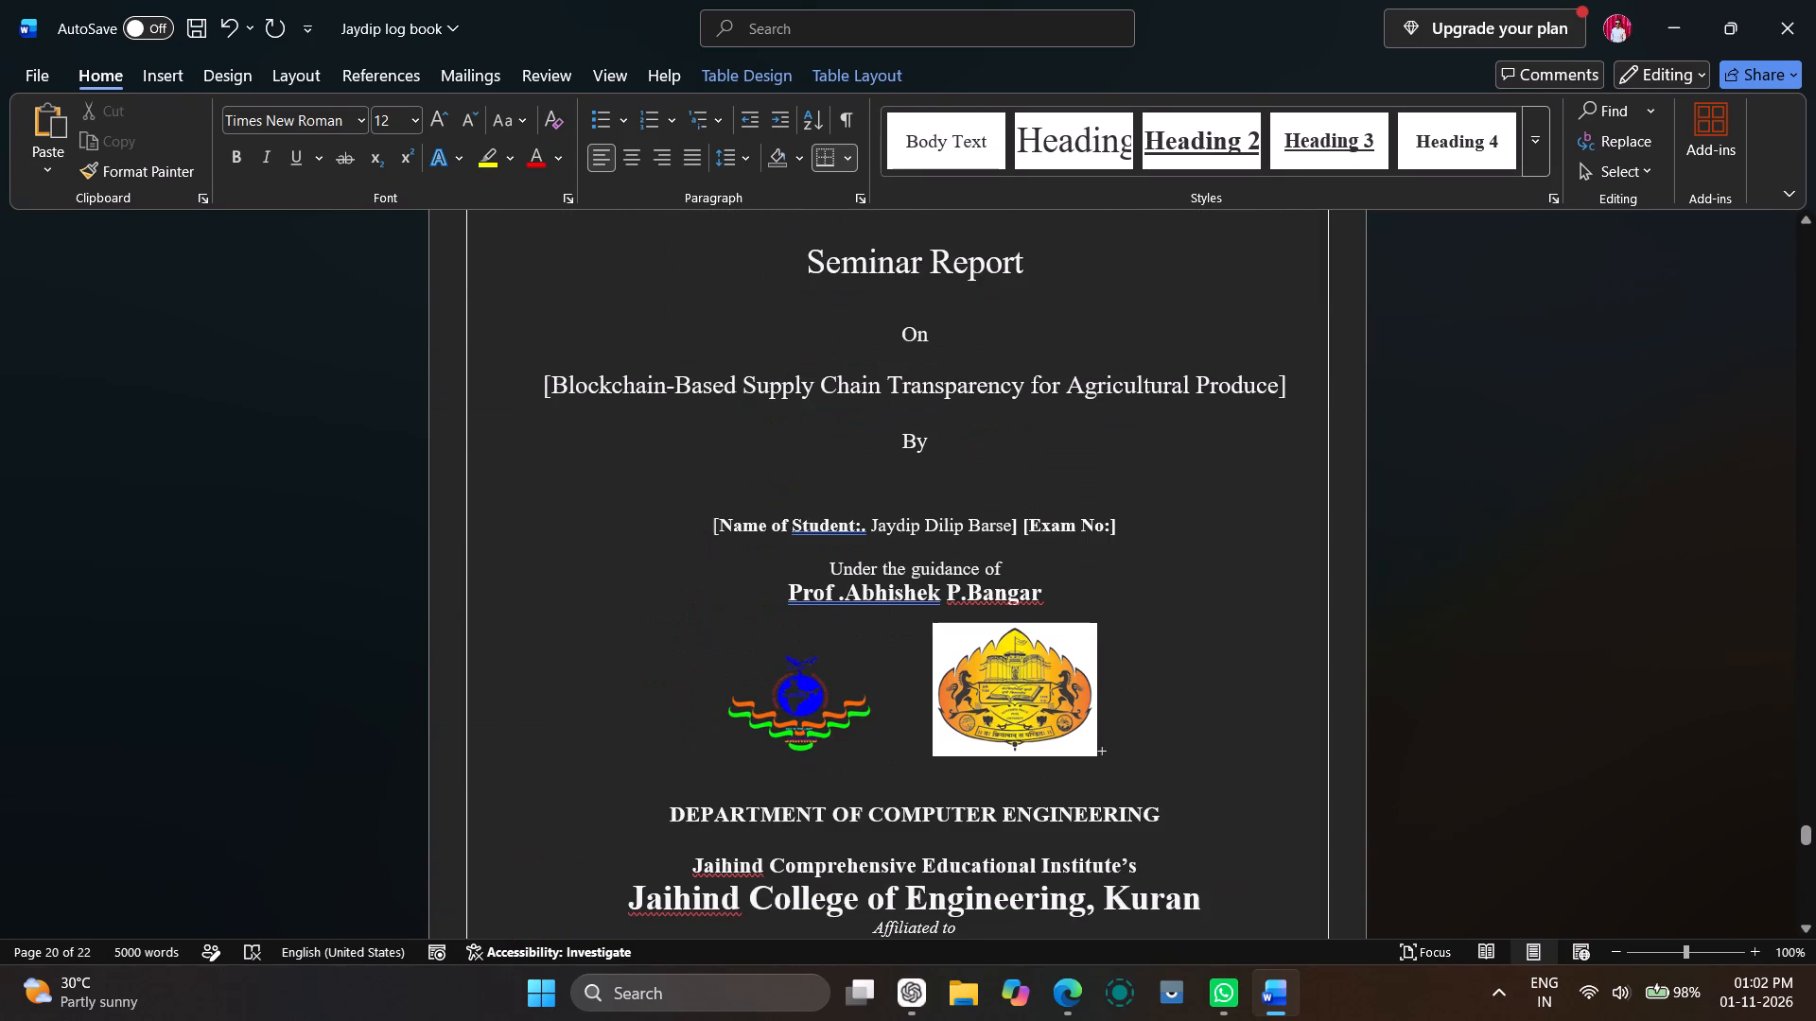
scroll(1082, 560, up, 4)
scroll(1082, 560, up, 18)
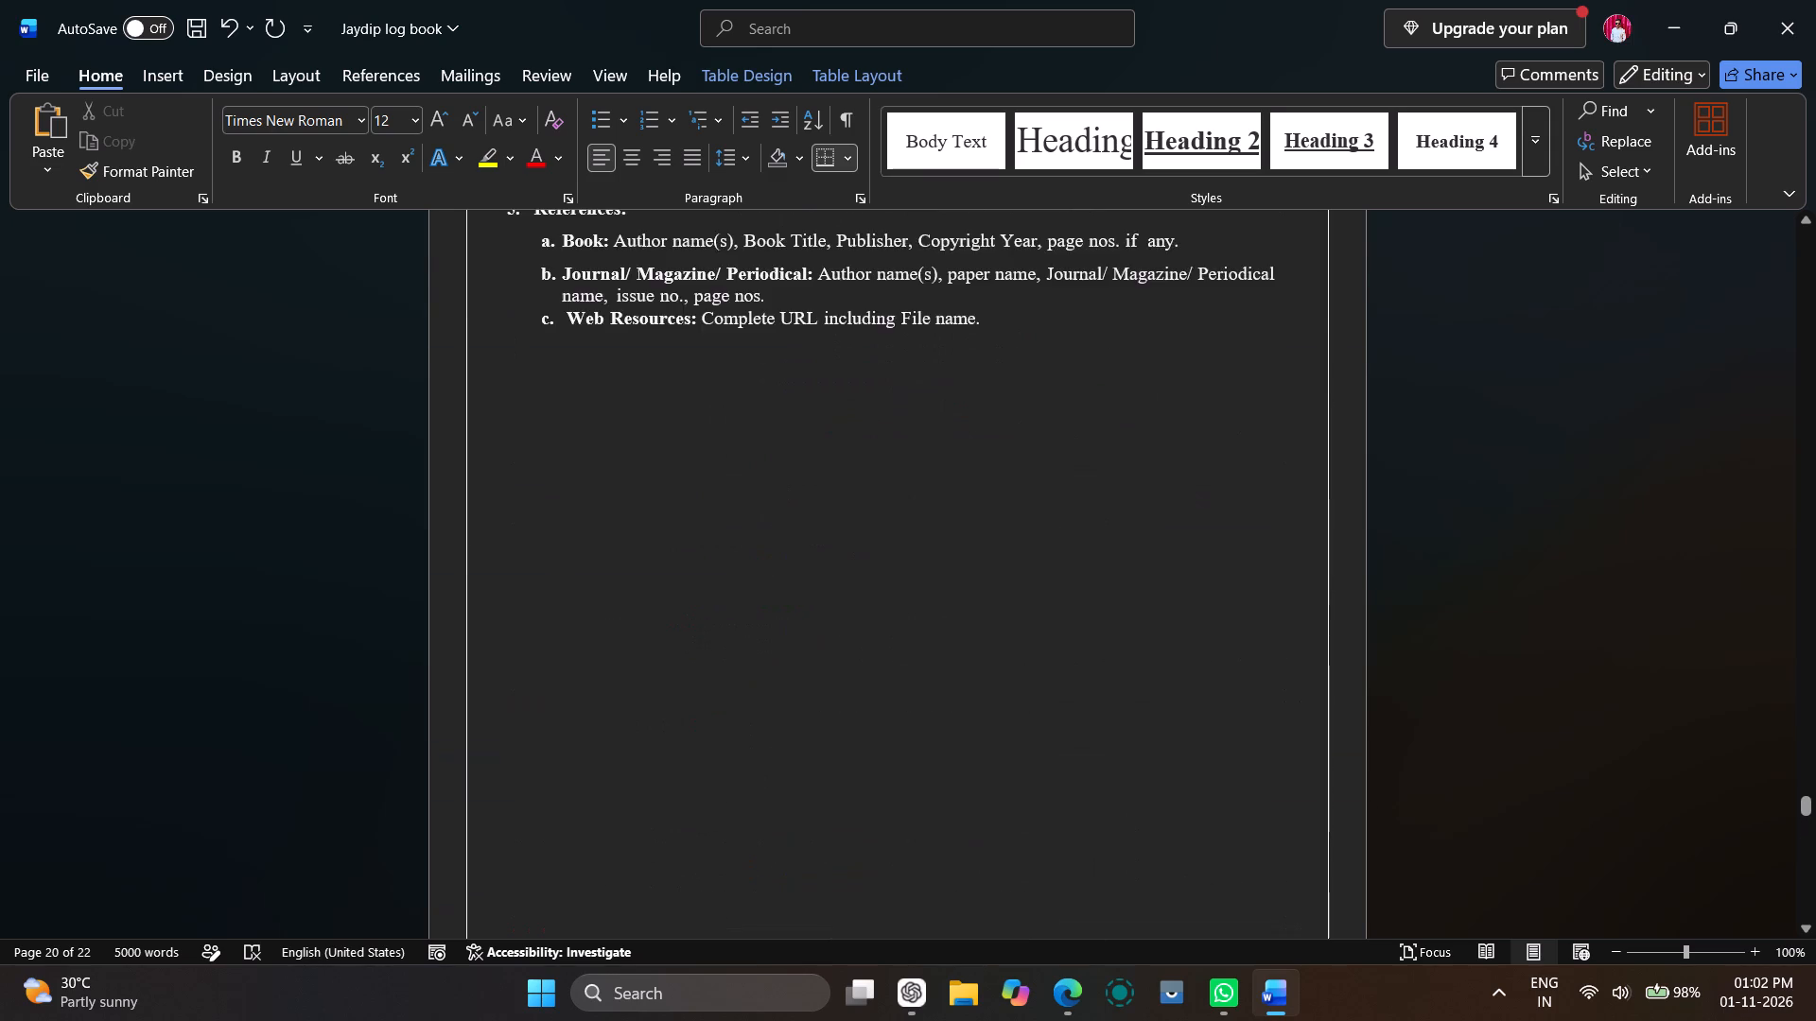
scroll(1082, 560, up, 9)
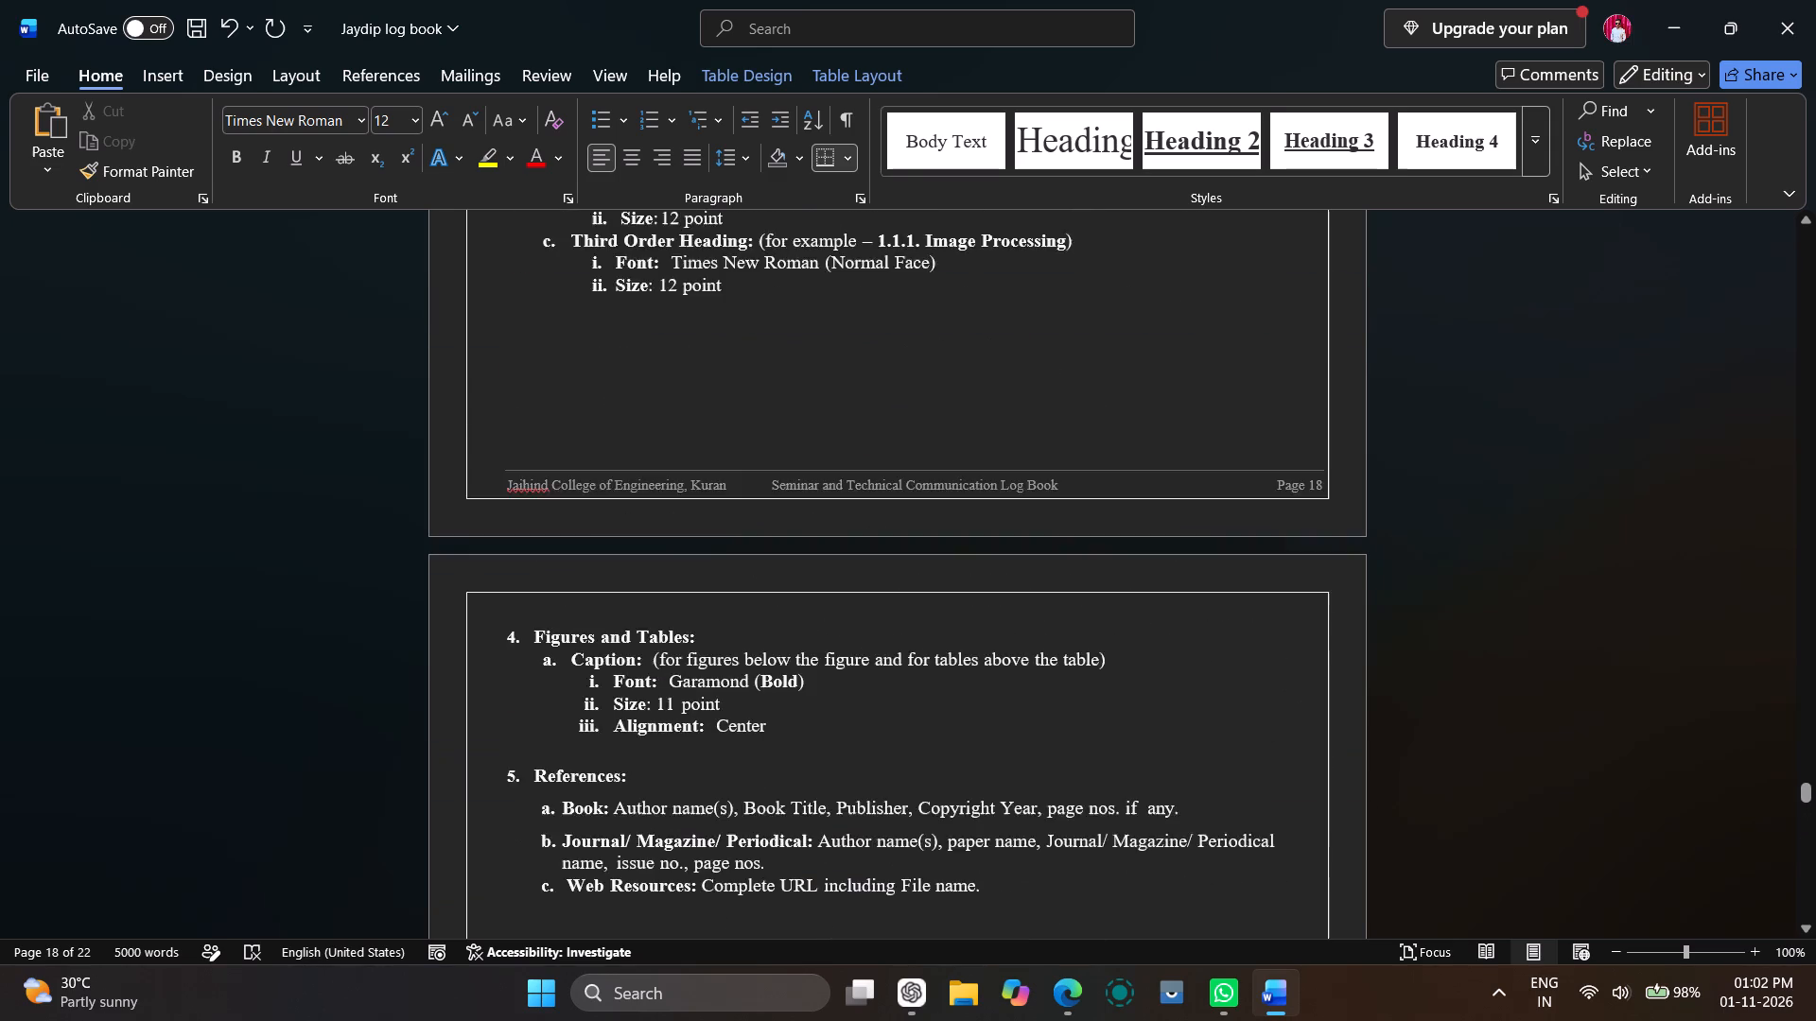
scroll(1082, 560, up, 20)
scroll(1082, 560, up, 12)
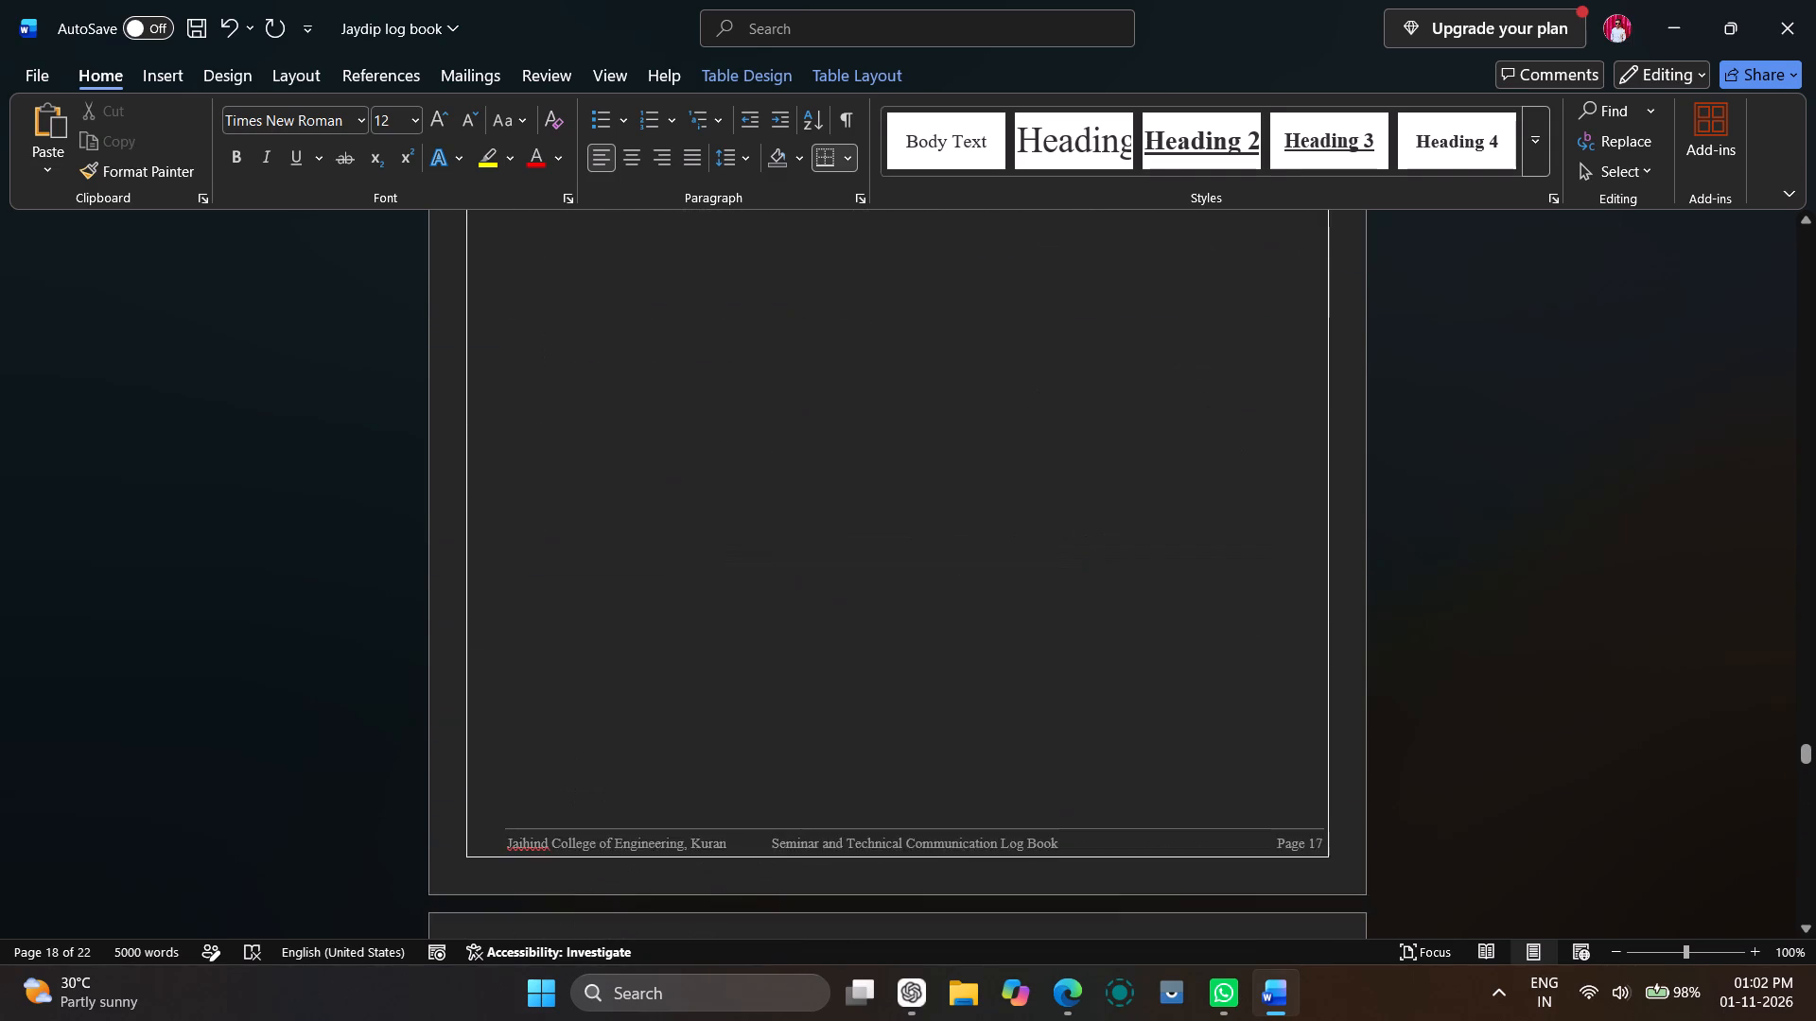
scroll(1082, 560, up, 16)
scroll(1082, 560, up, 7)
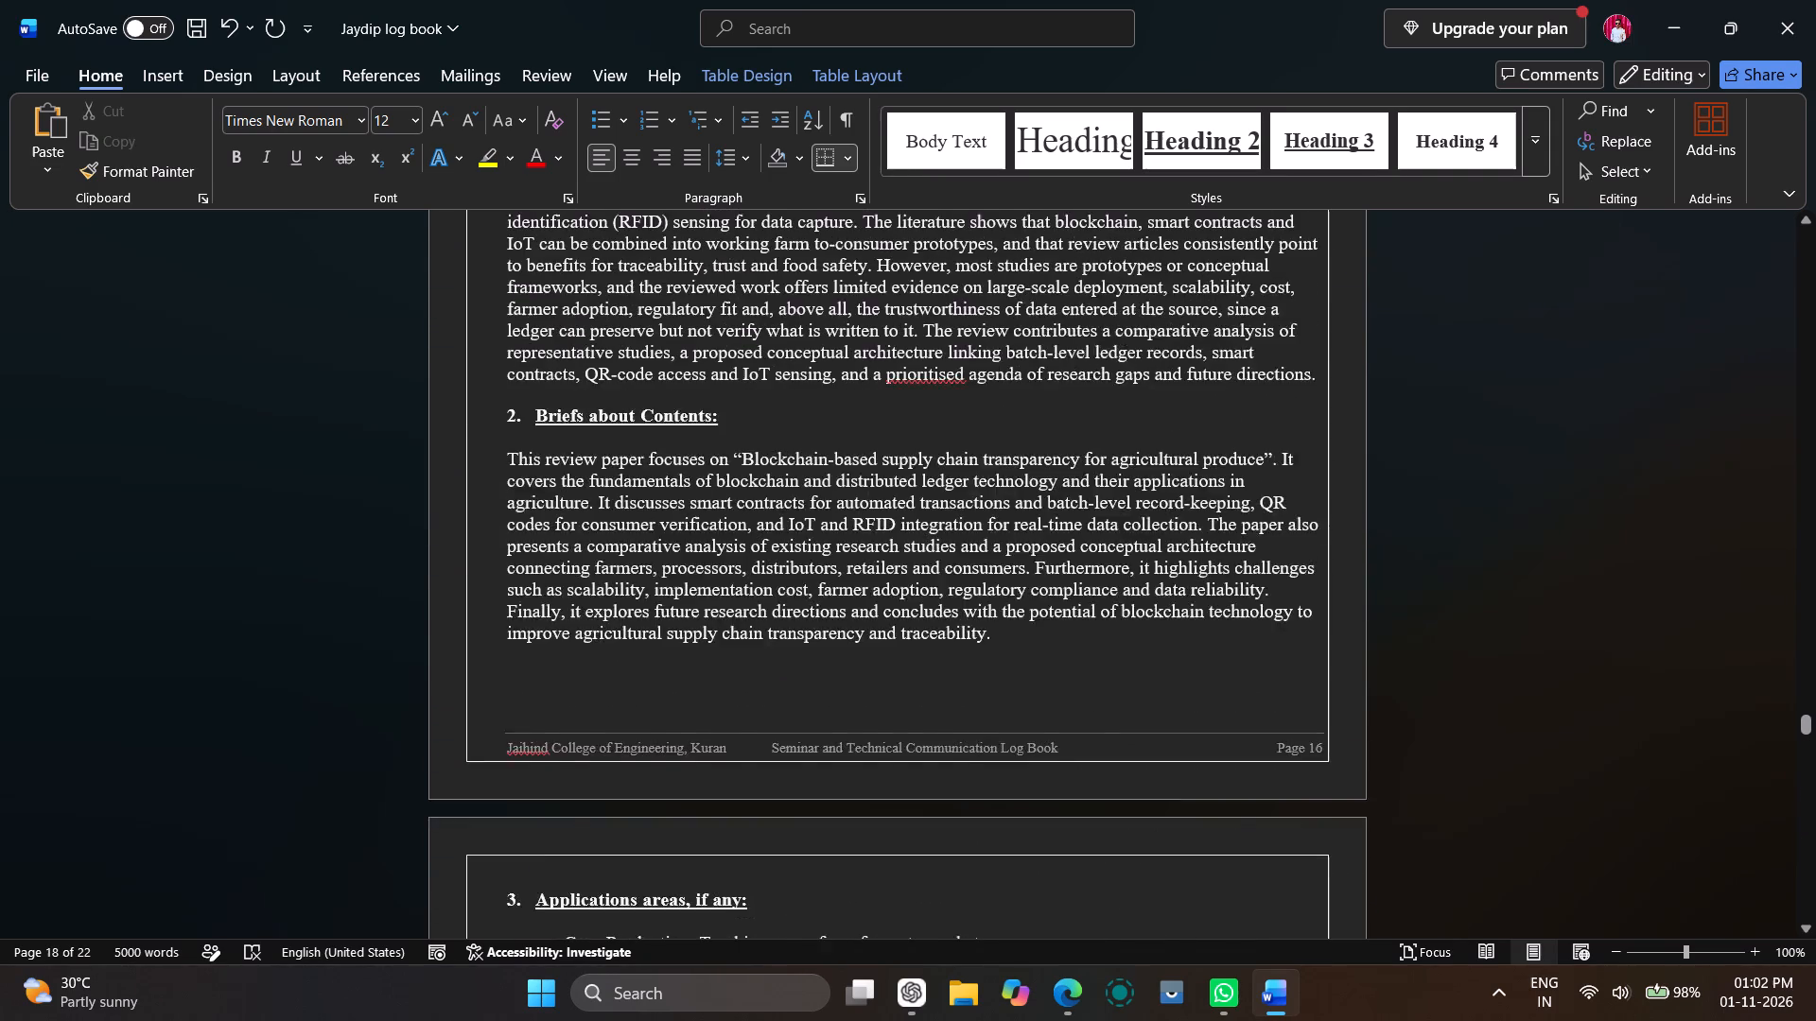
scroll(1082, 560, up, 15)
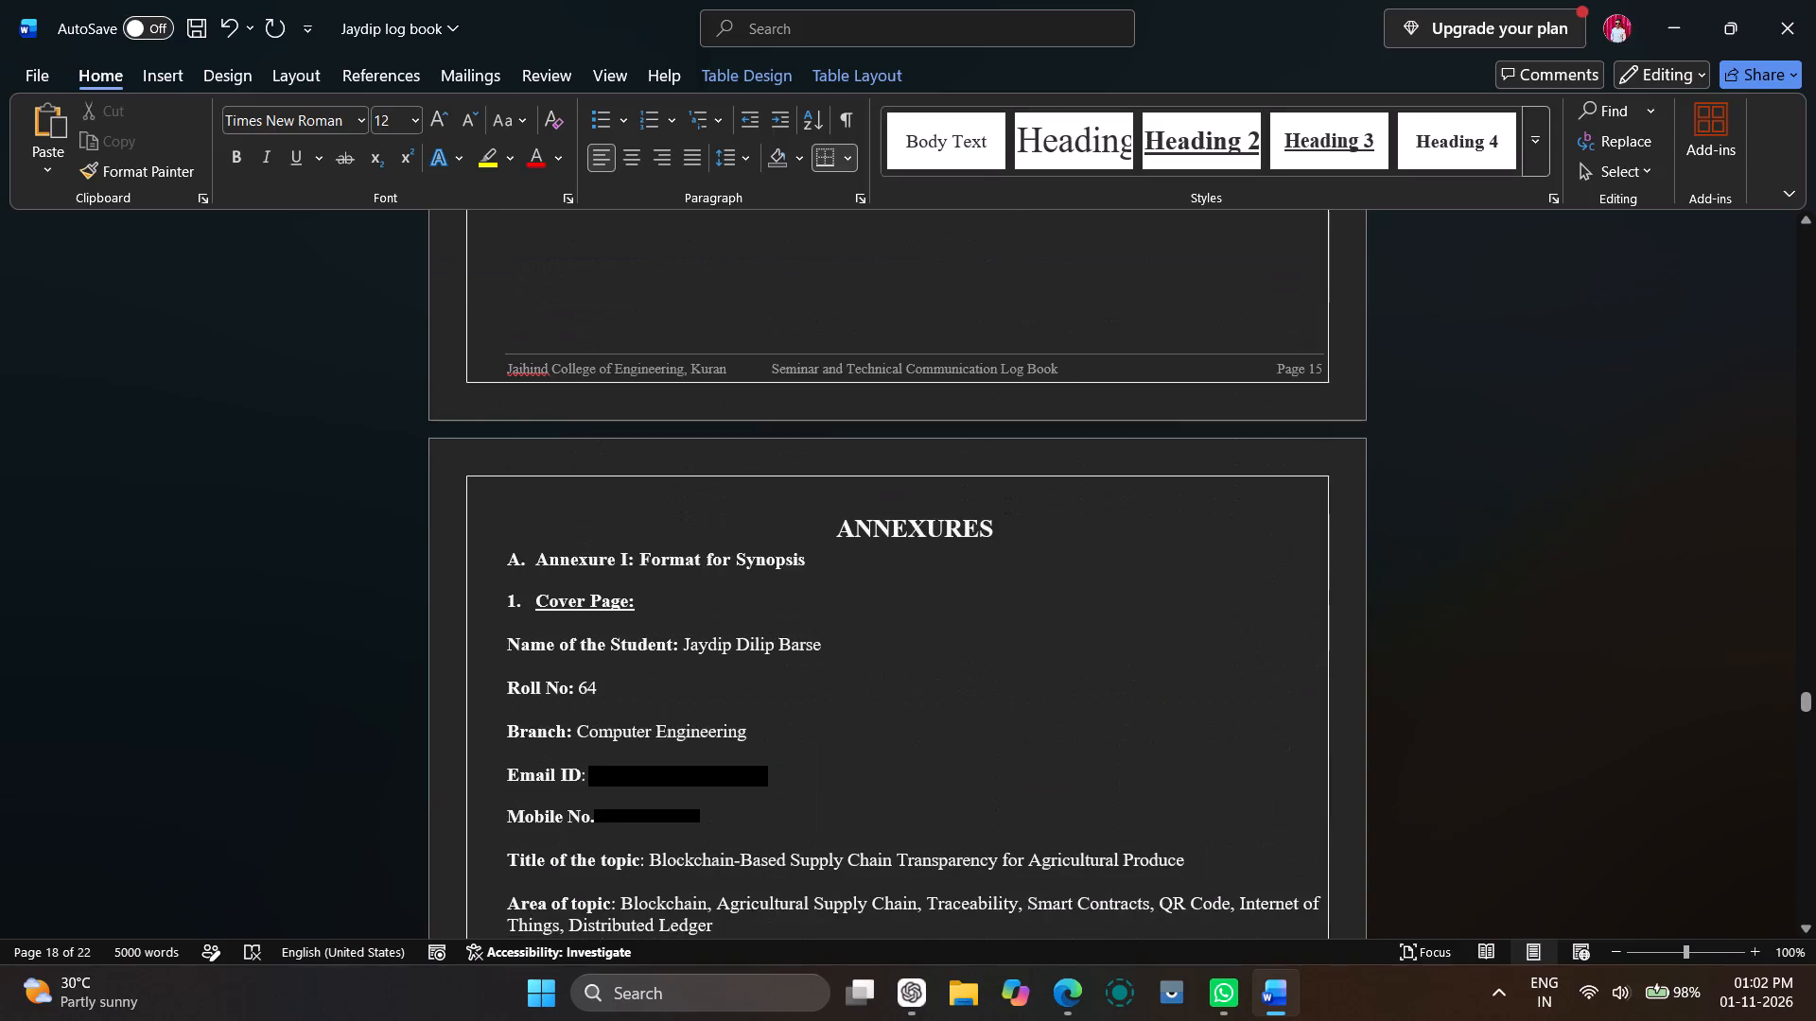
scroll(1082, 560, down, 3)
scroll(1082, 560, up, 2)
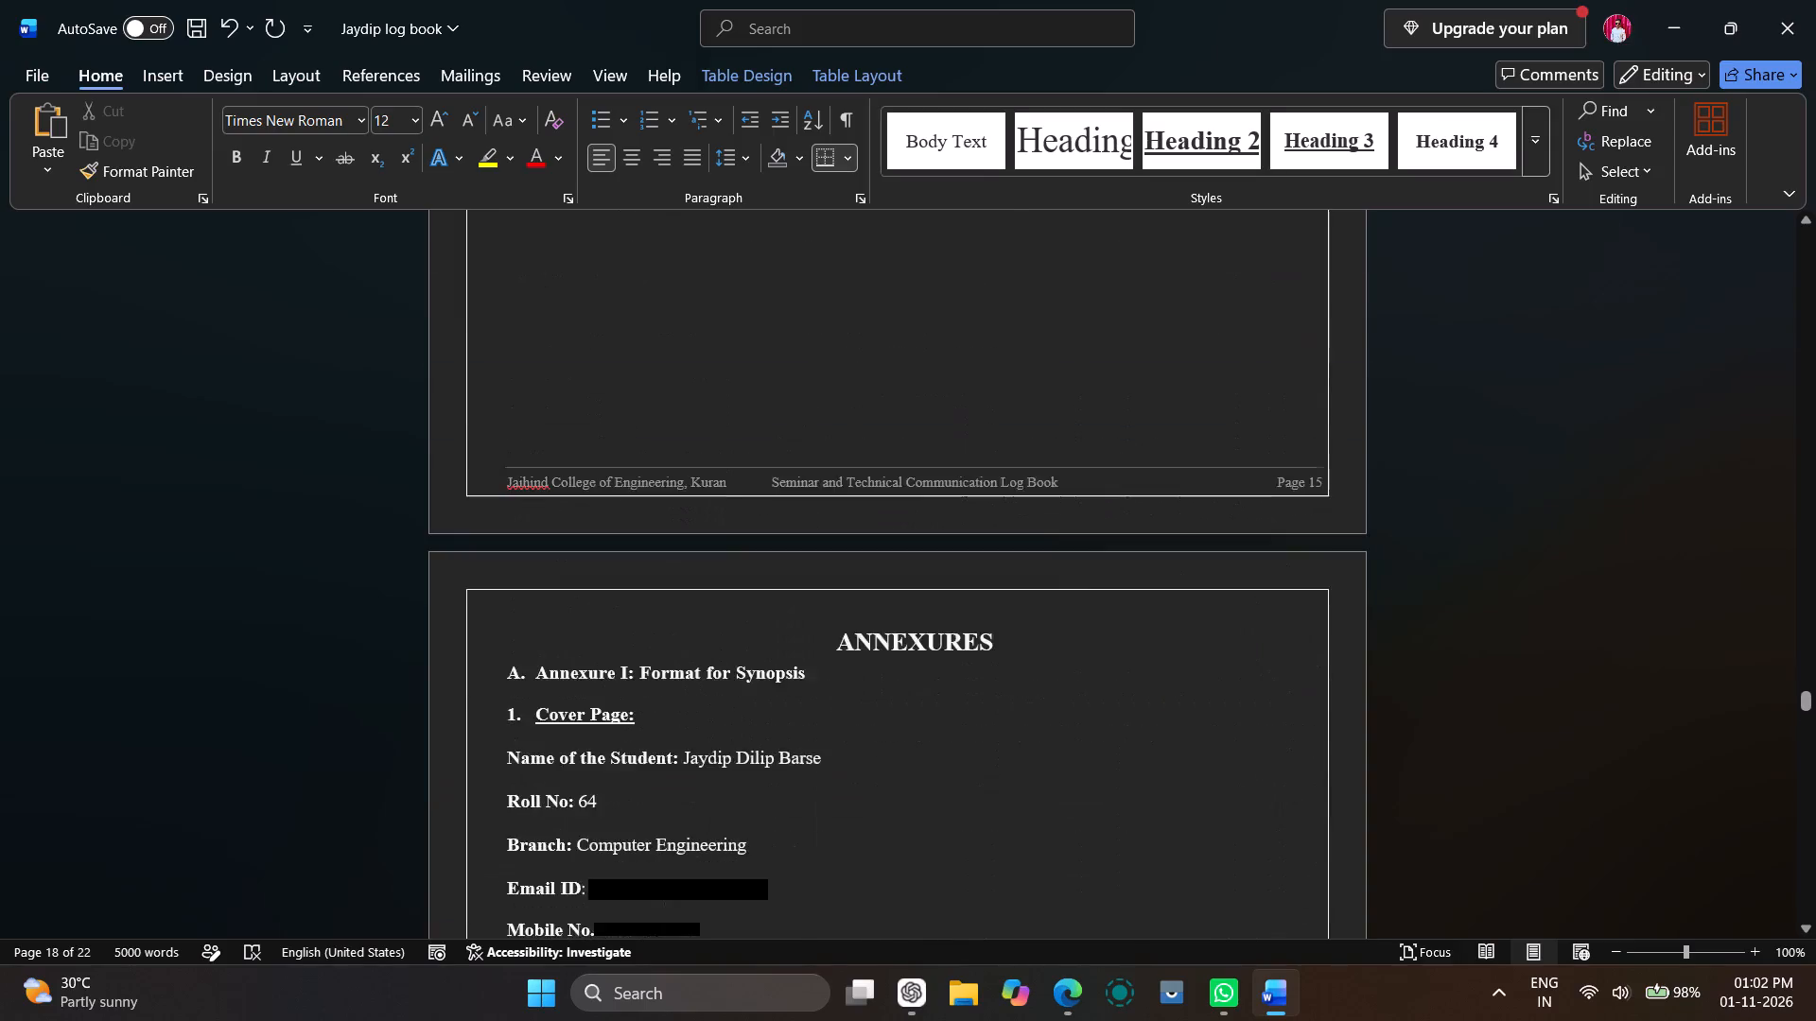
Review the remaining log book pages from the rubrics back through the guidelines and contents to the cover page.
scroll(1082, 560, up, 19)
scroll(1082, 560, up, 5)
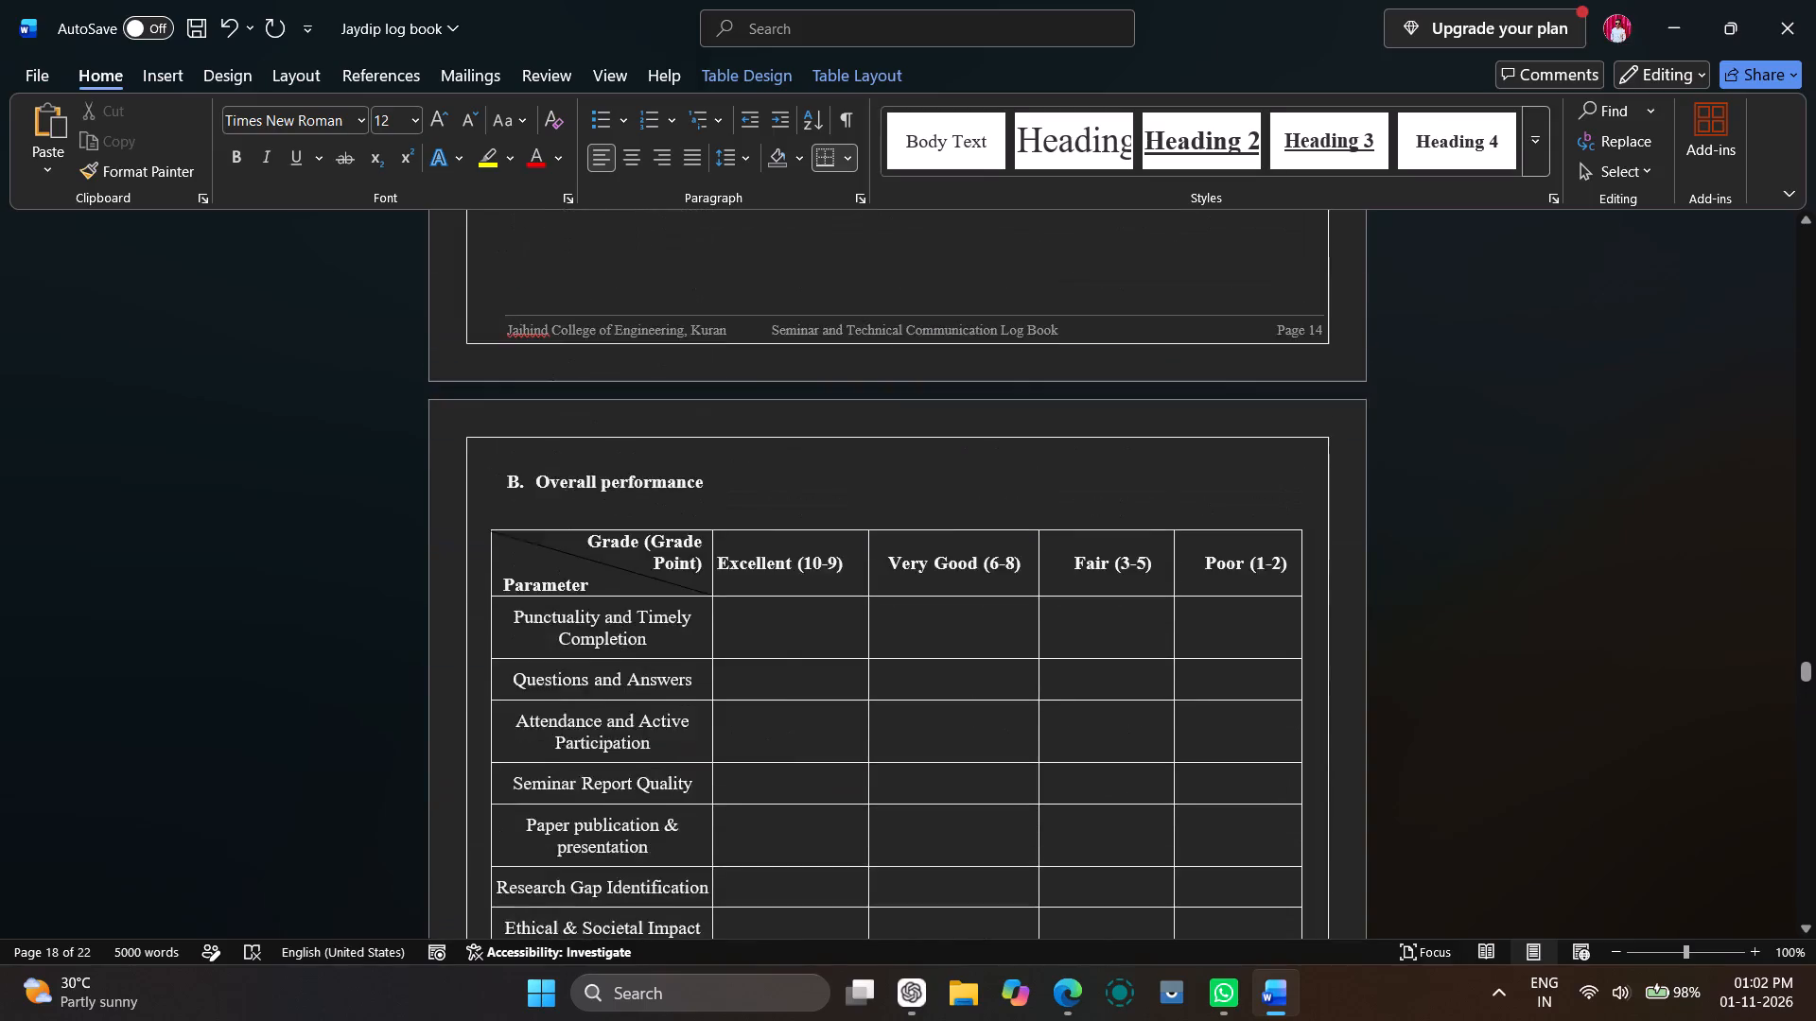
scroll(1082, 560, up, 16)
scroll(1082, 560, up, 7)
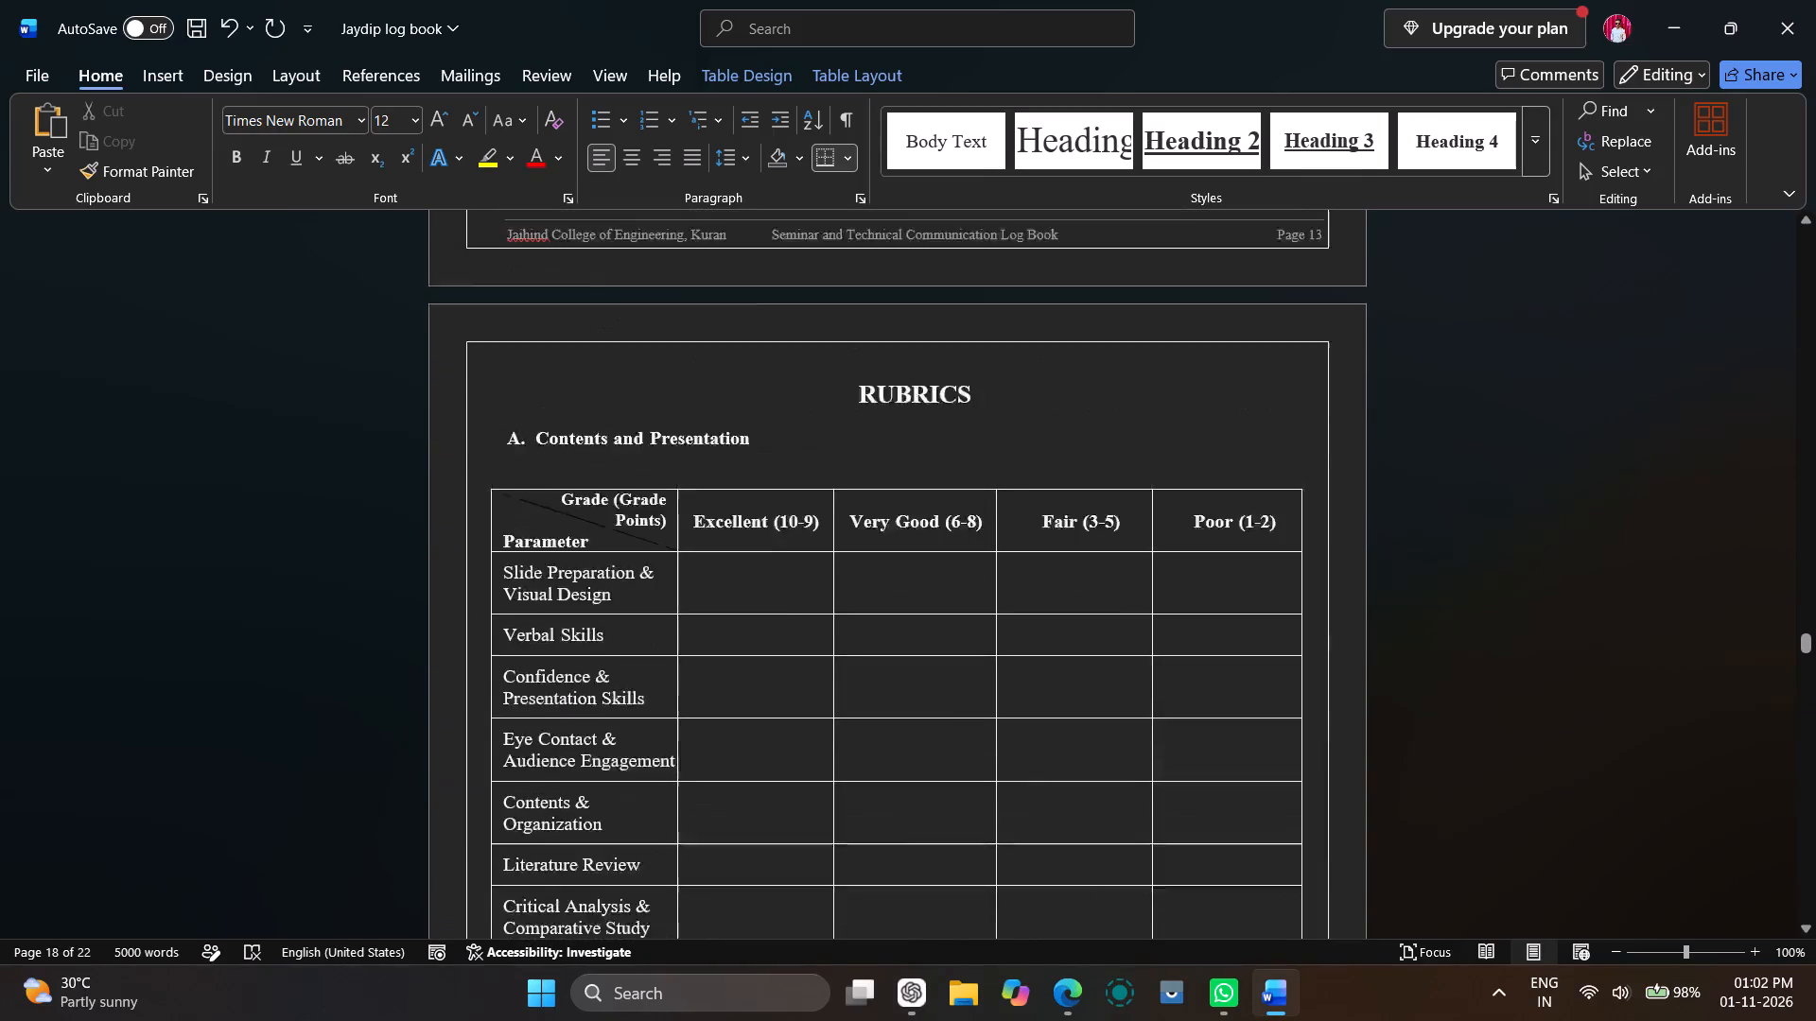
scroll(1082, 560, up, 12)
scroll(1082, 560, up, 14)
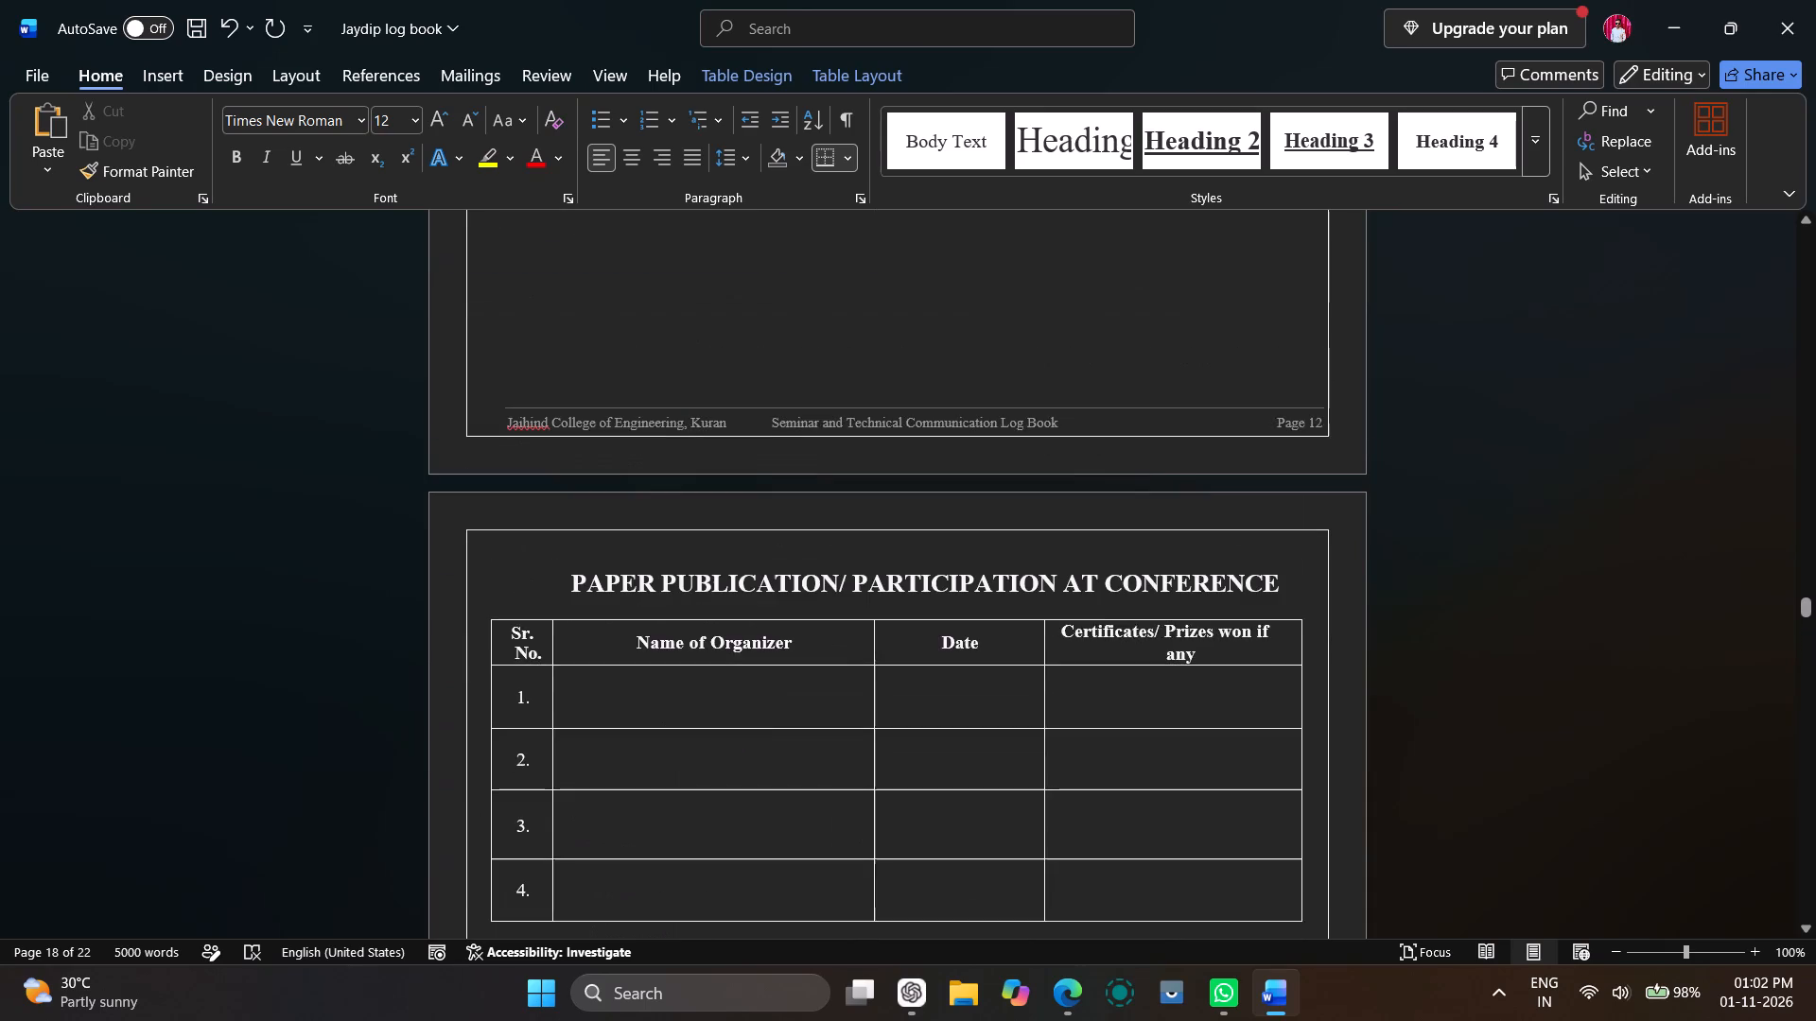
scroll(1082, 560, up, 12)
scroll(1082, 560, up, 16)
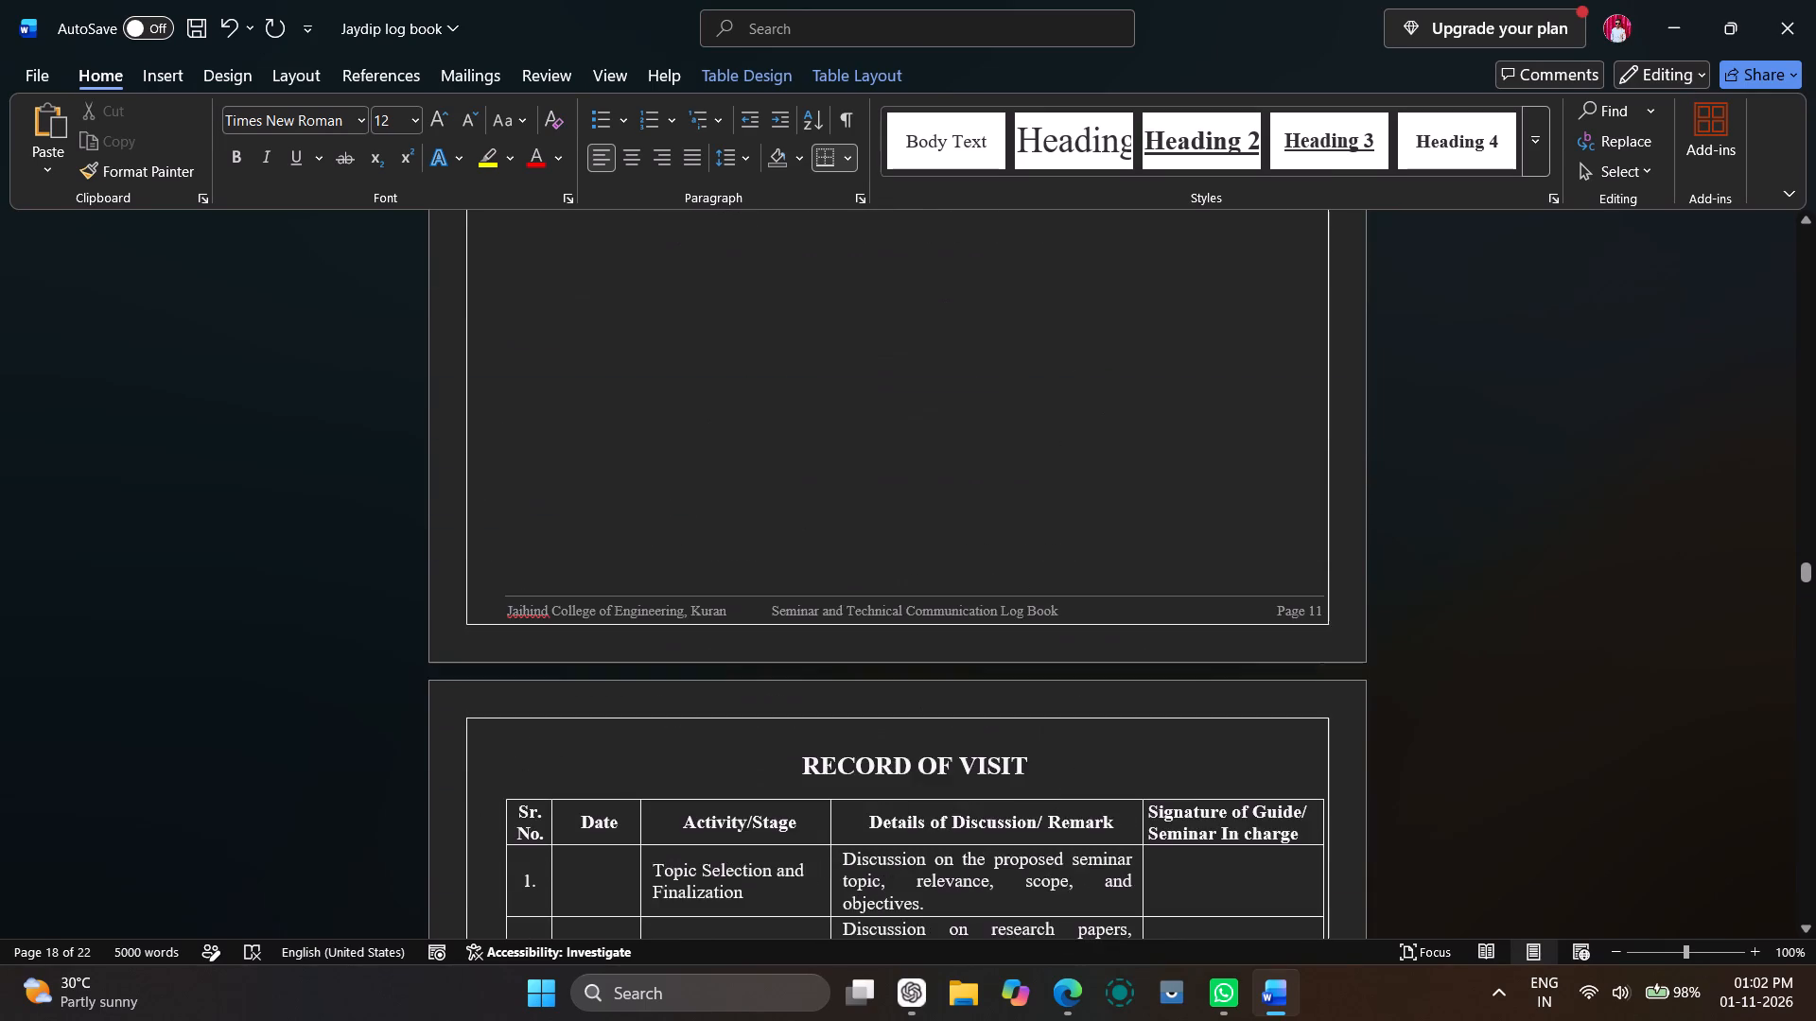
scroll(1082, 560, up, 18)
scroll(1082, 560, up, 5)
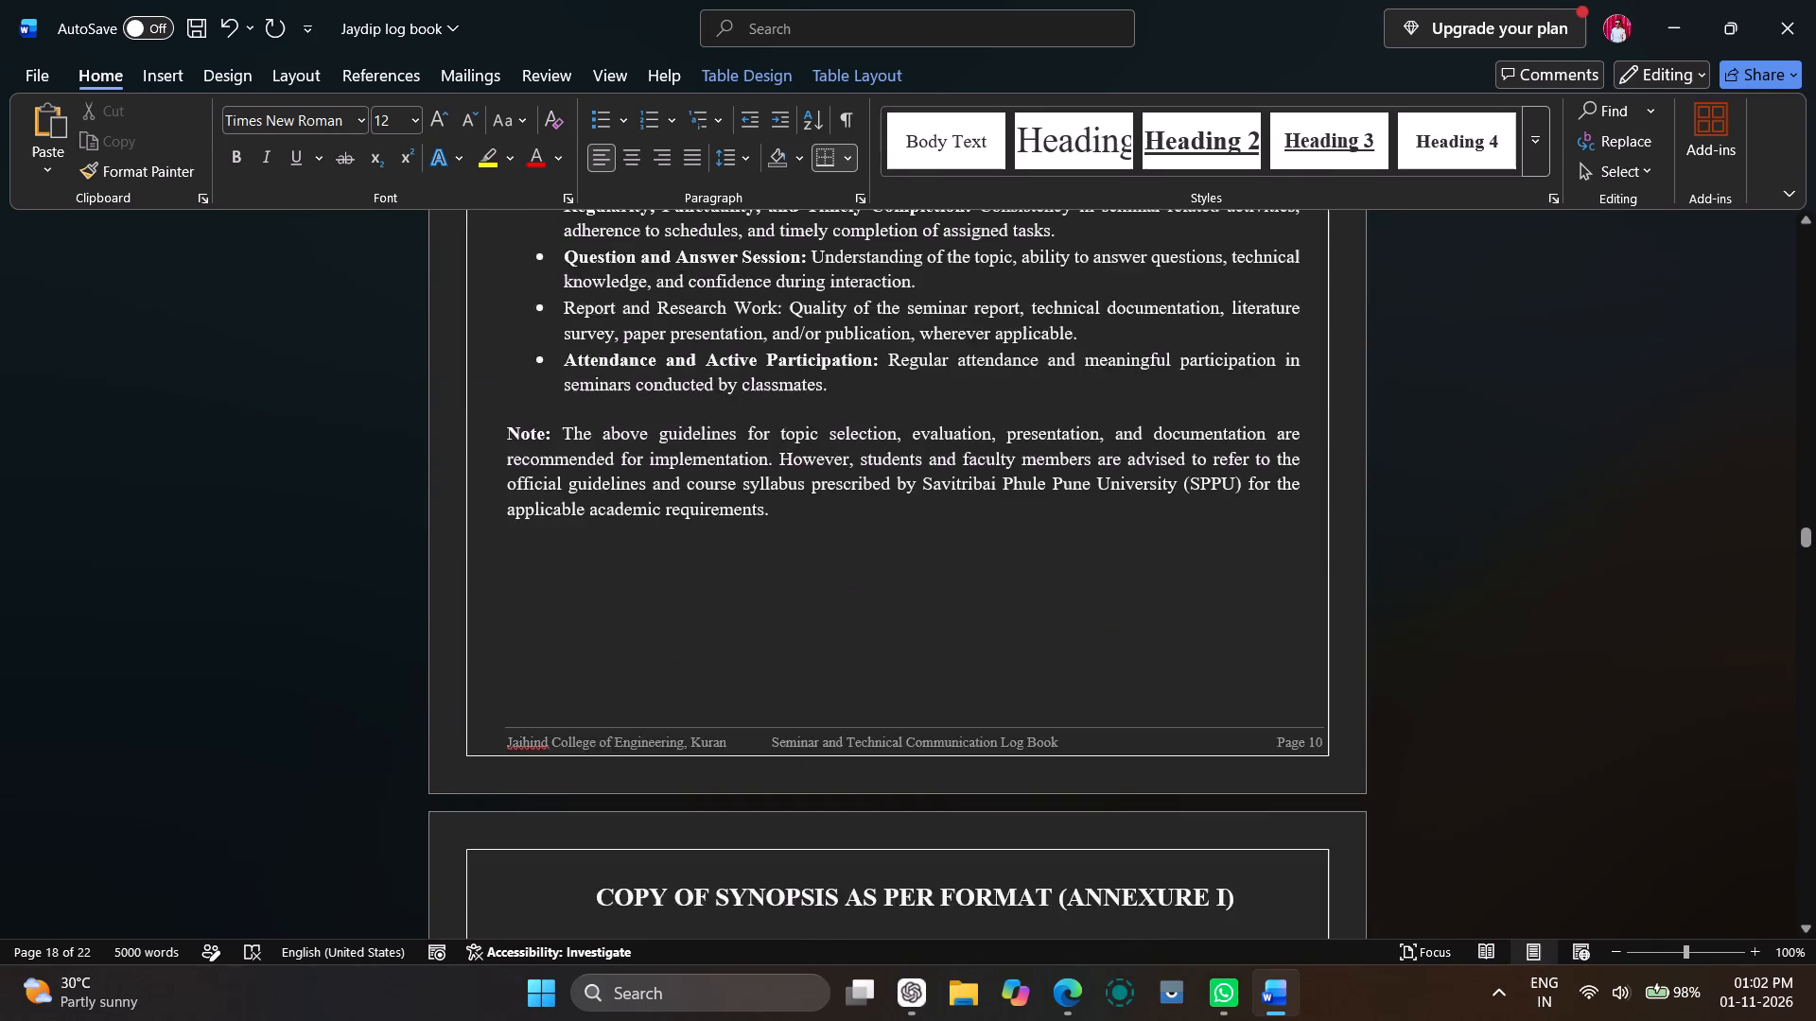
scroll(1082, 560, up, 19)
scroll(1082, 560, up, 14)
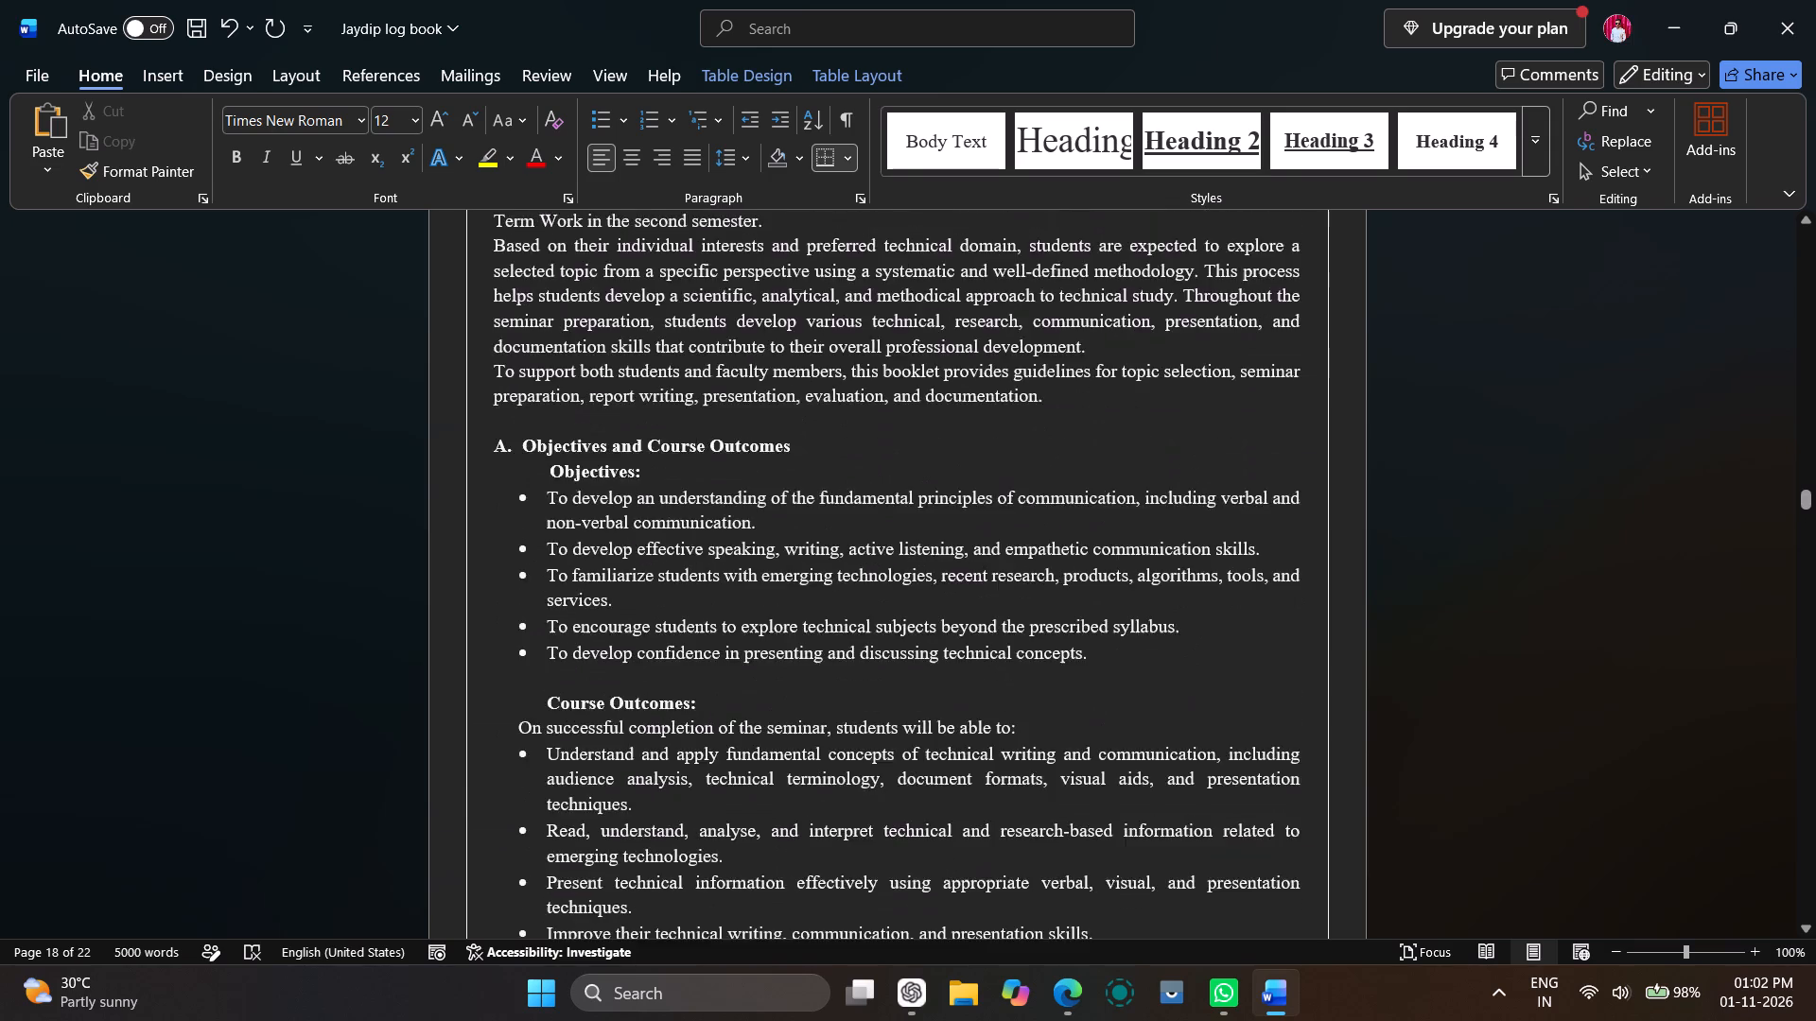
scroll(1082, 560, up, 16)
scroll(1082, 560, up, 15)
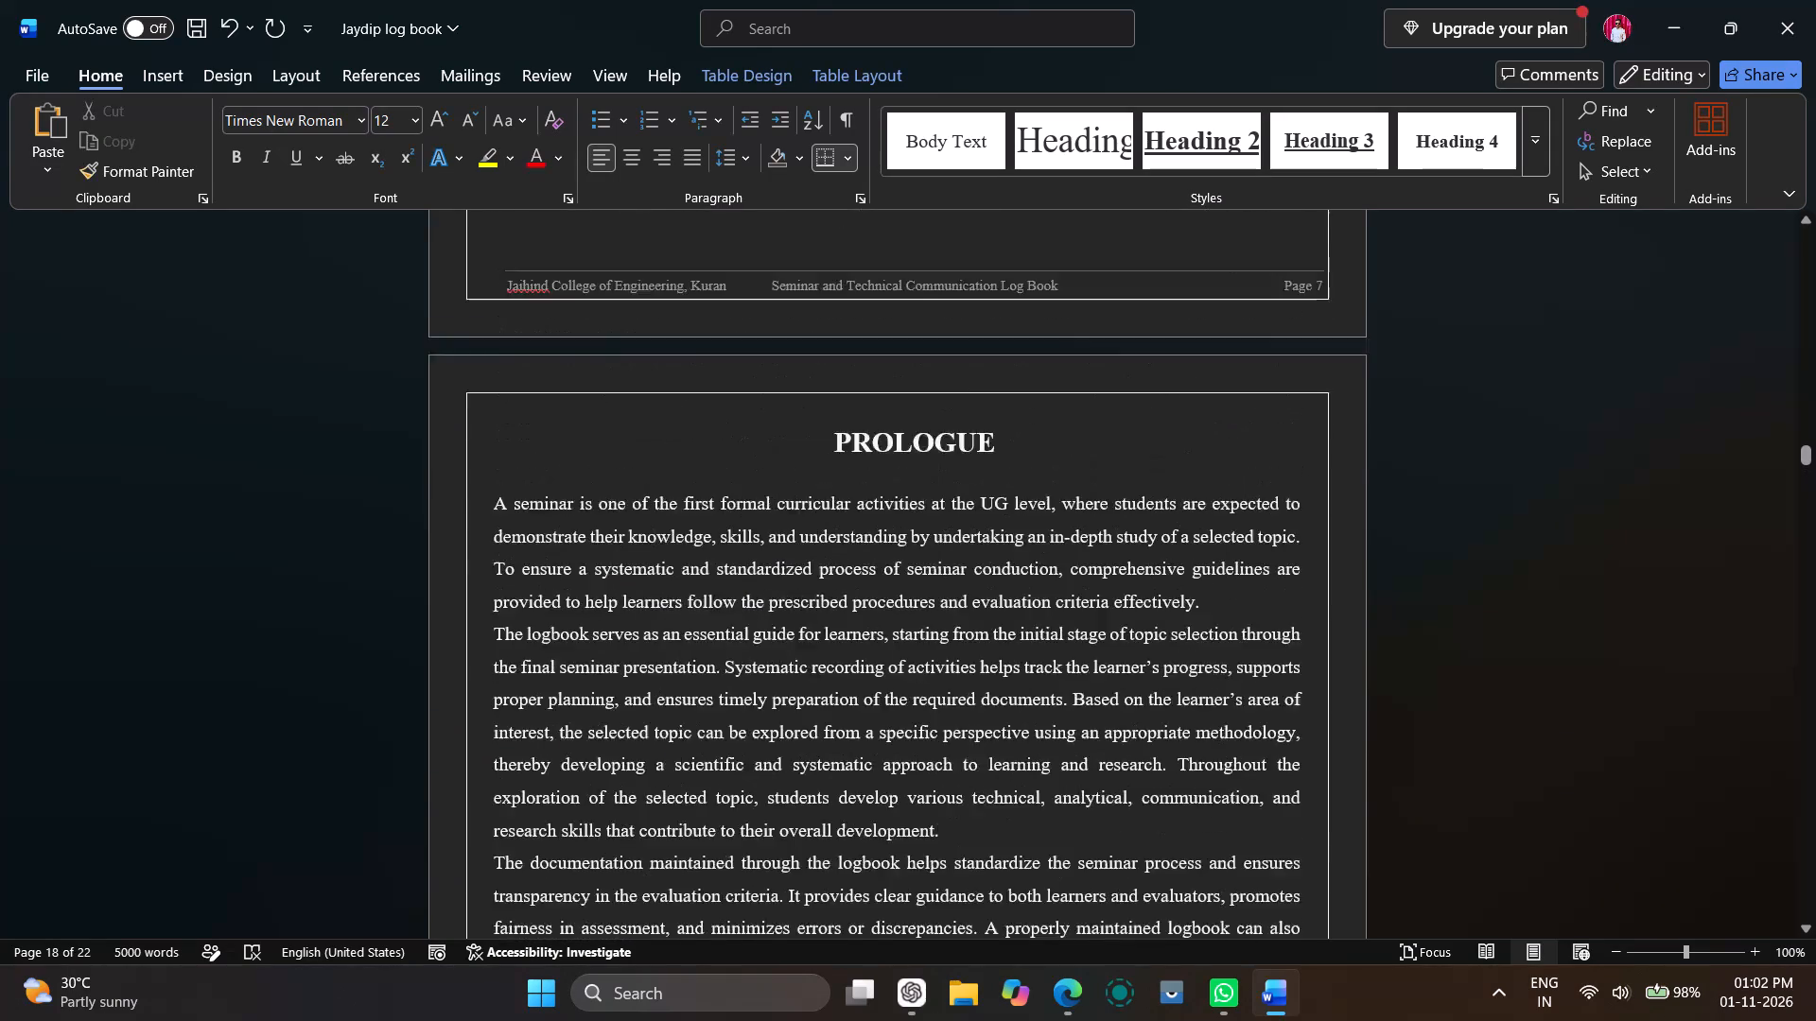
scroll(1082, 560, up, 20)
scroll(1083, 559, up, 5)
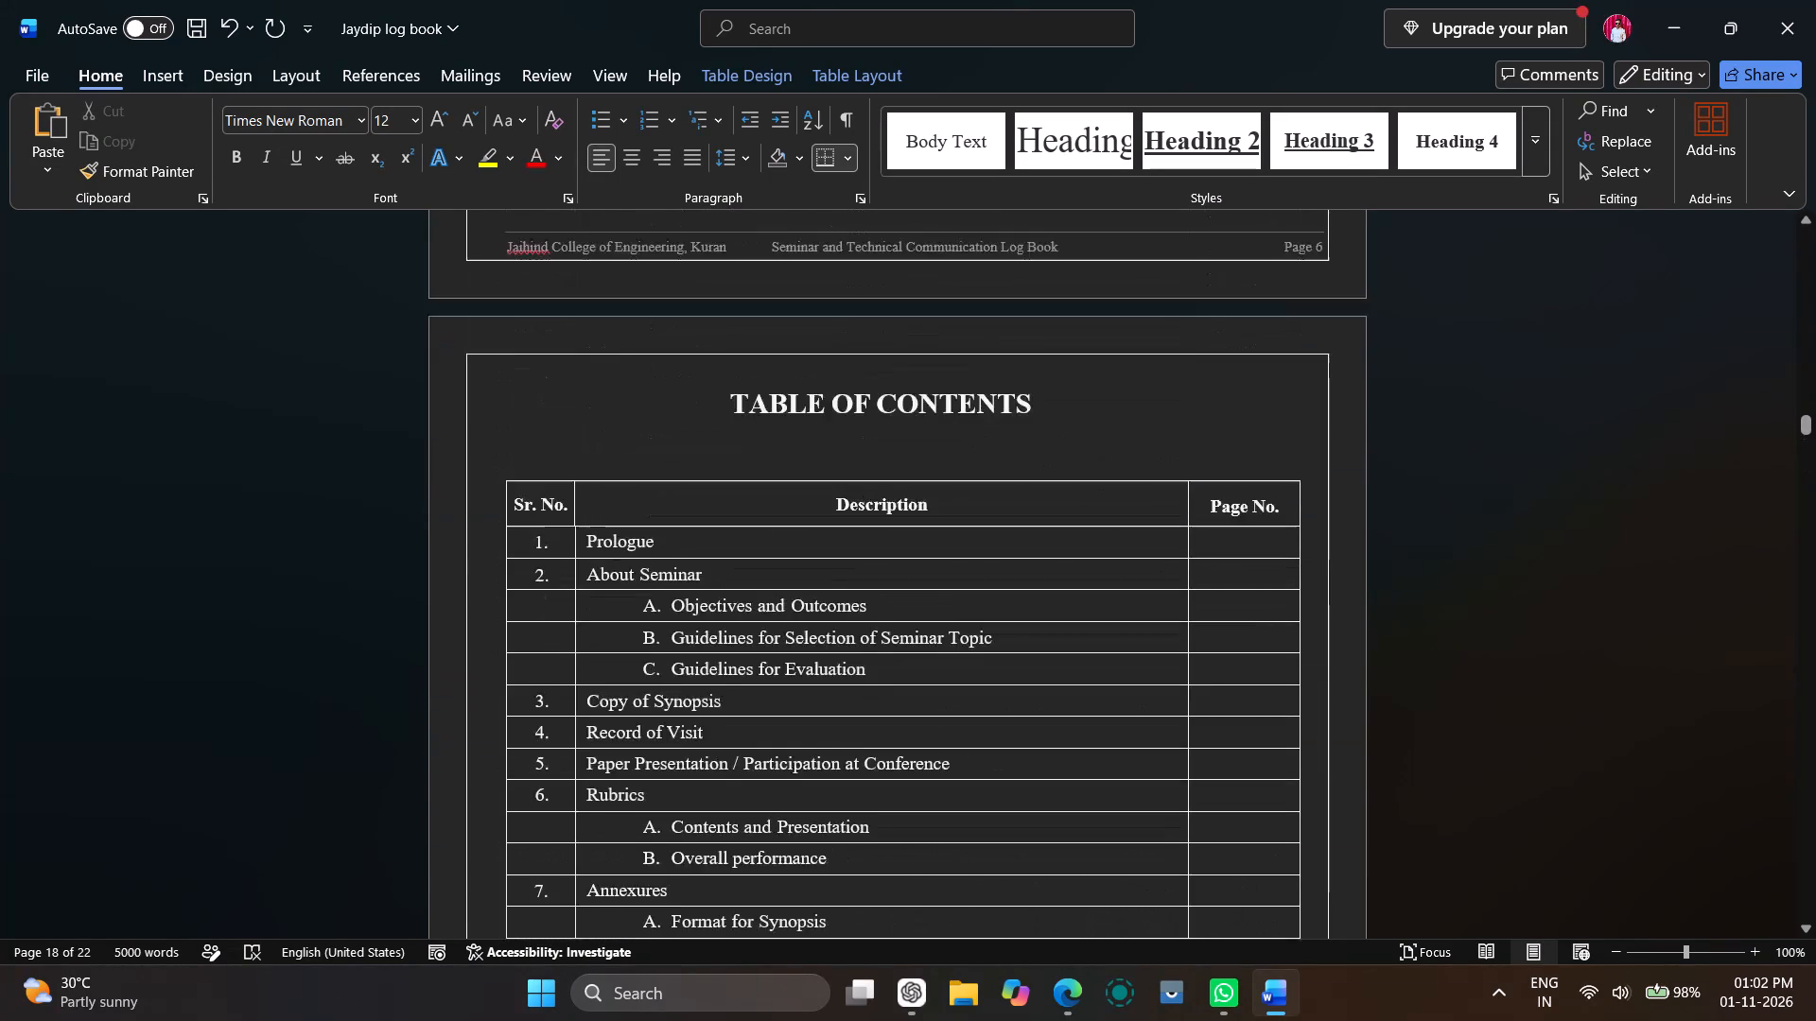
scroll(1083, 559, up, 14)
scroll(1084, 559, up, 19)
scroll(1084, 559, up, 3)
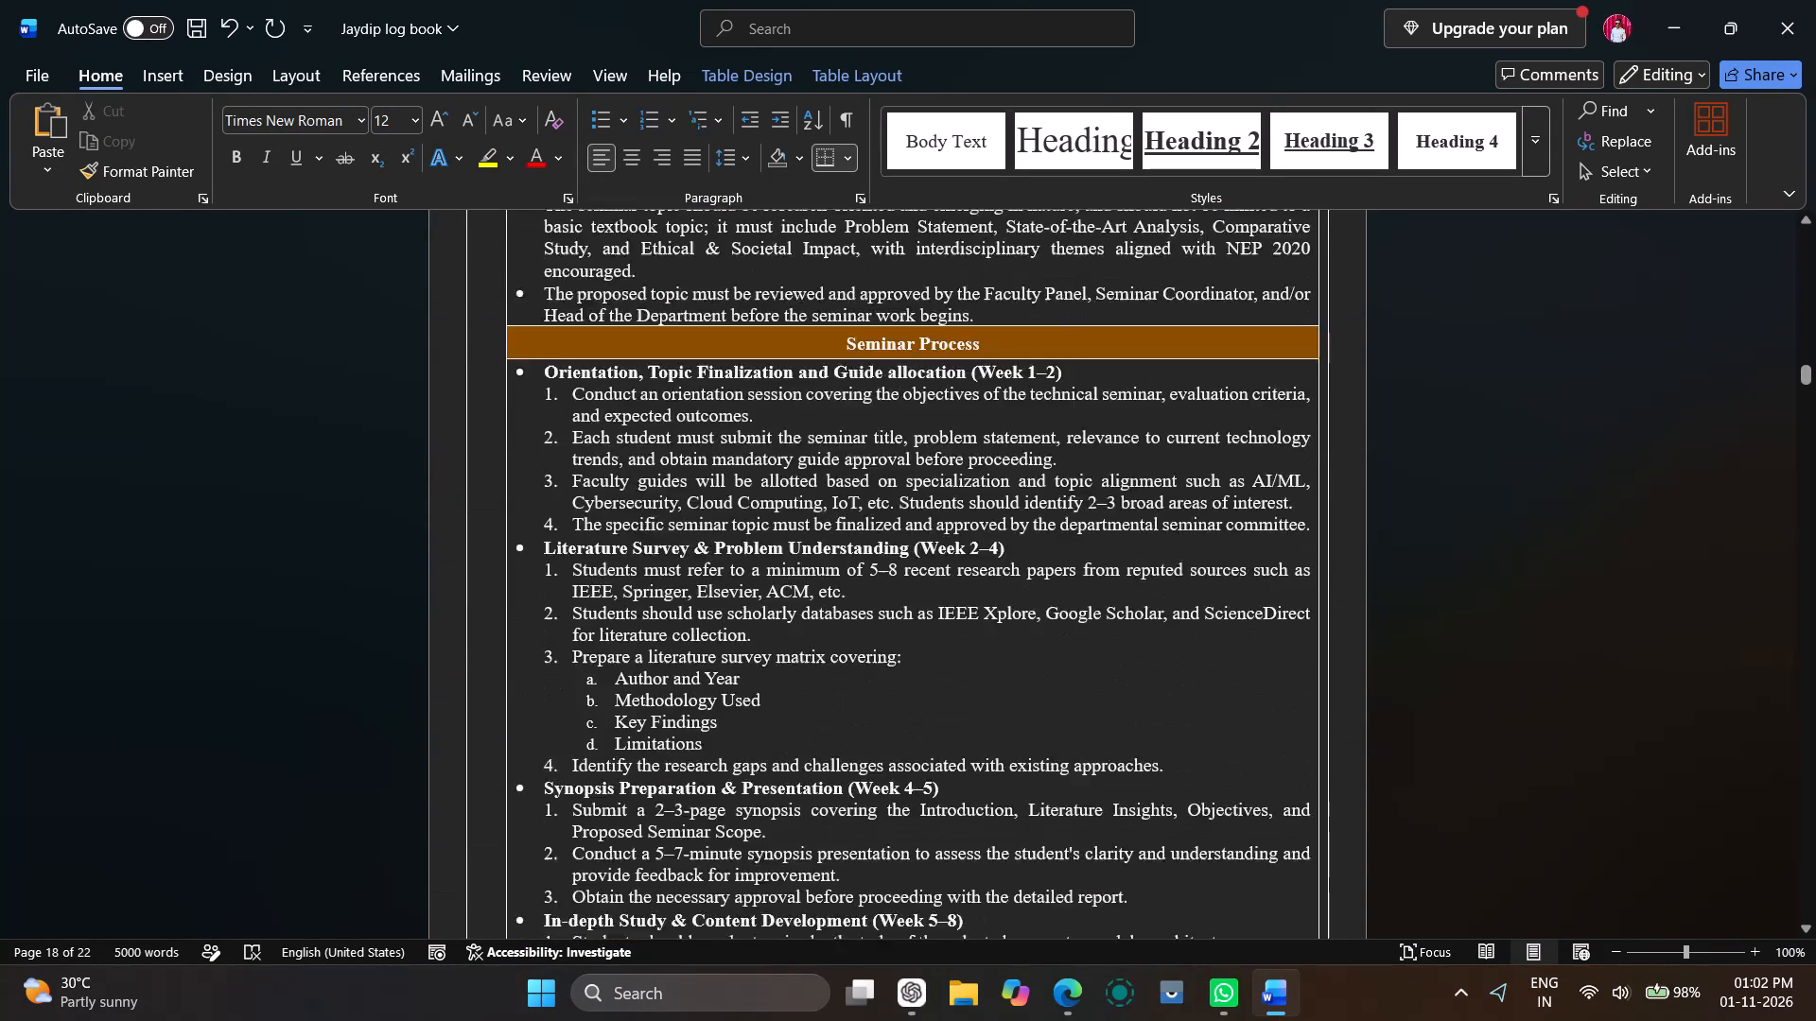
scroll(1084, 559, up, 9)
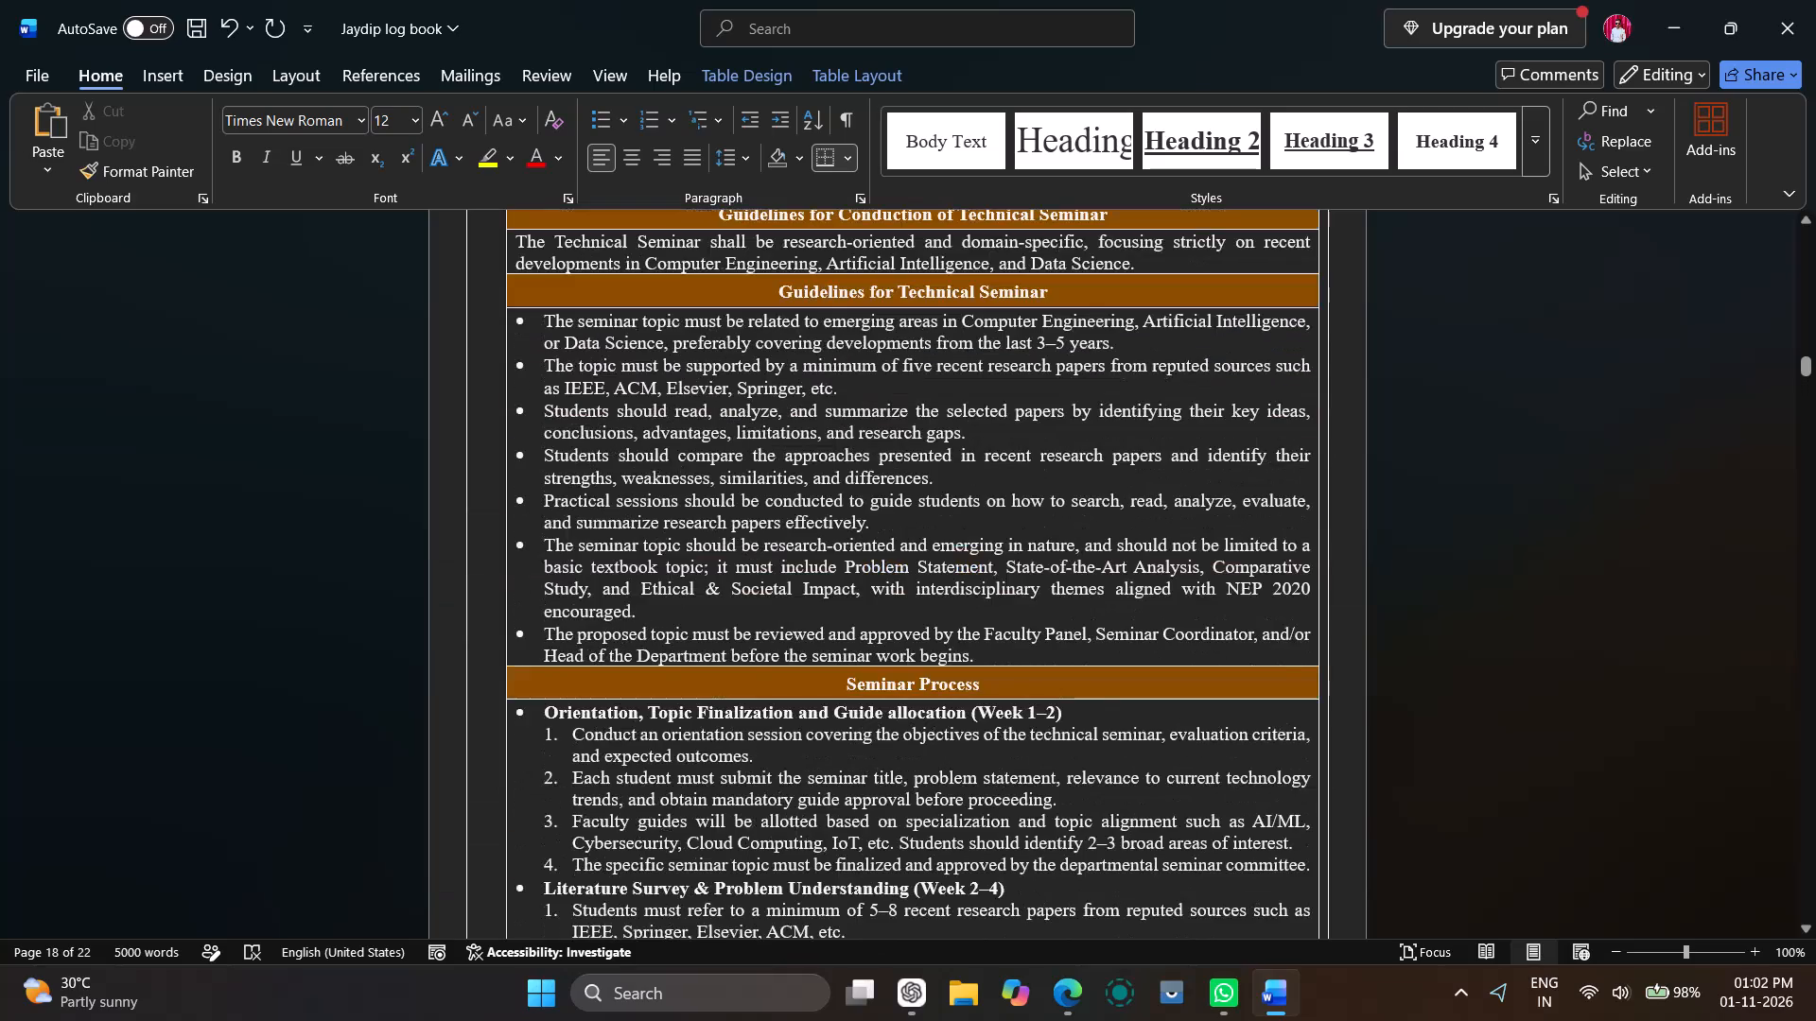
scroll(1084, 558, up, 4)
scroll(1084, 558, down, 6)
scroll(1084, 558, up, 11)
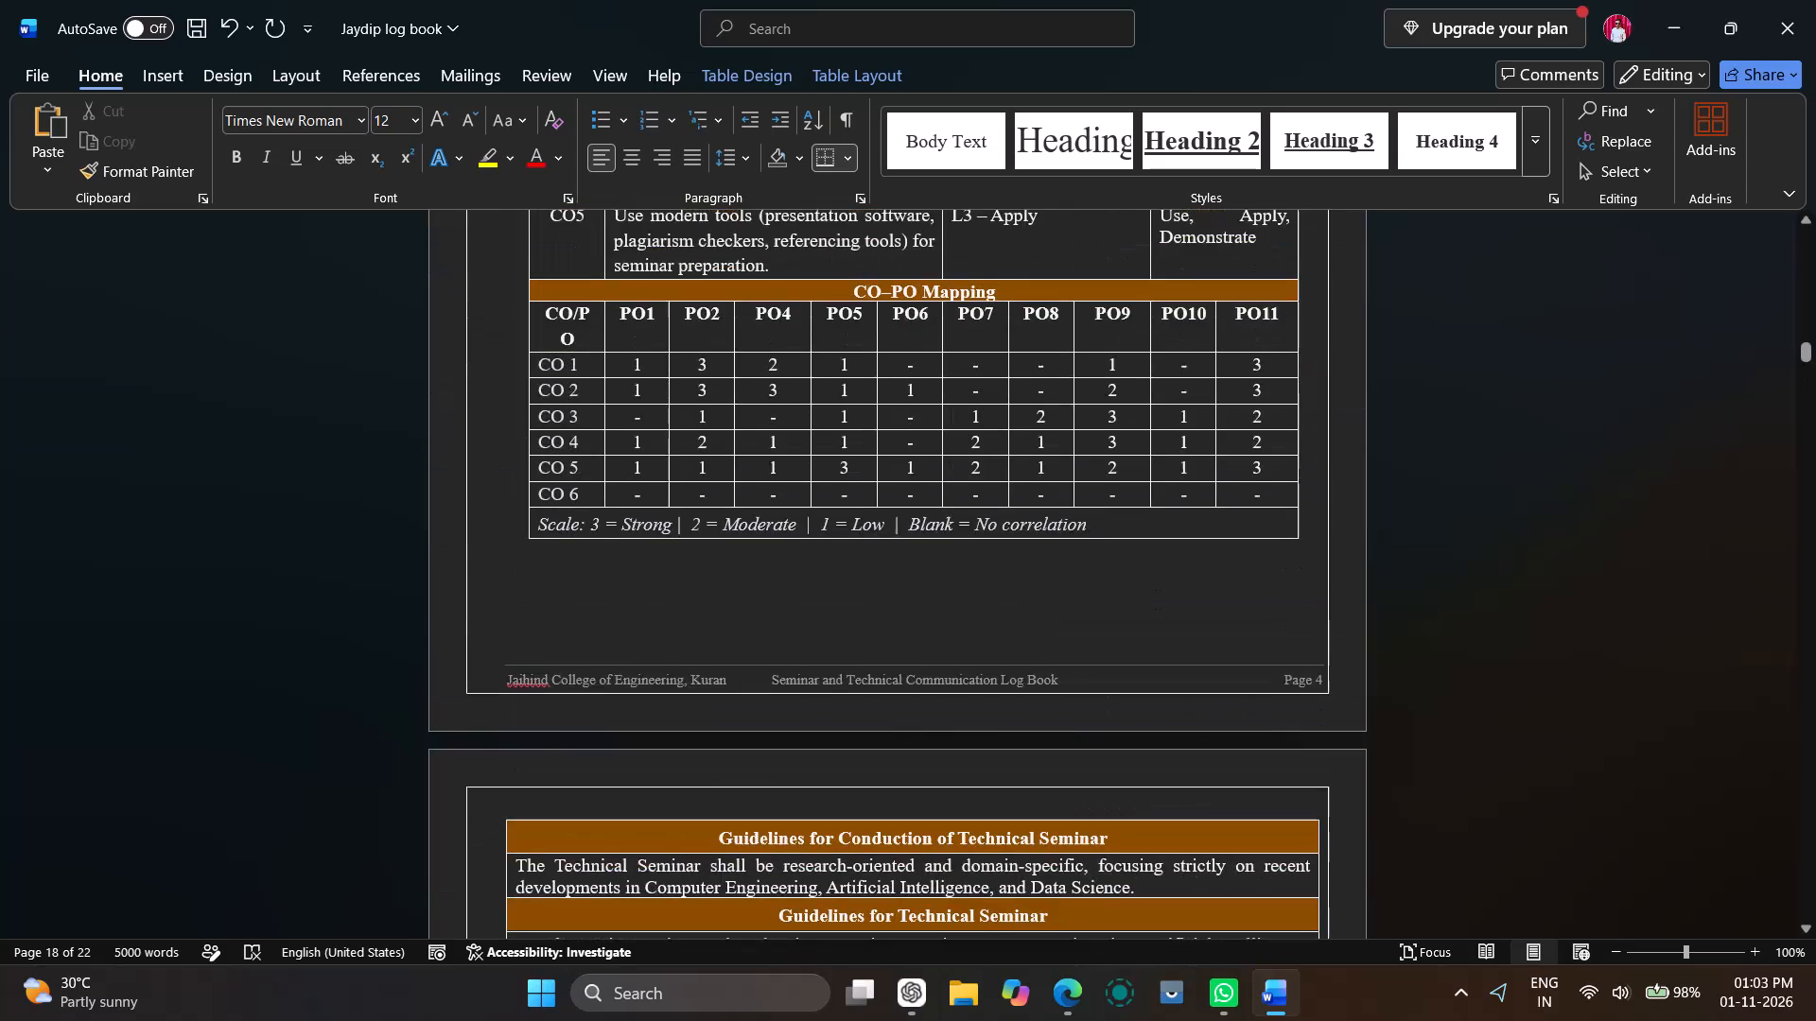
scroll(1084, 558, up, 9)
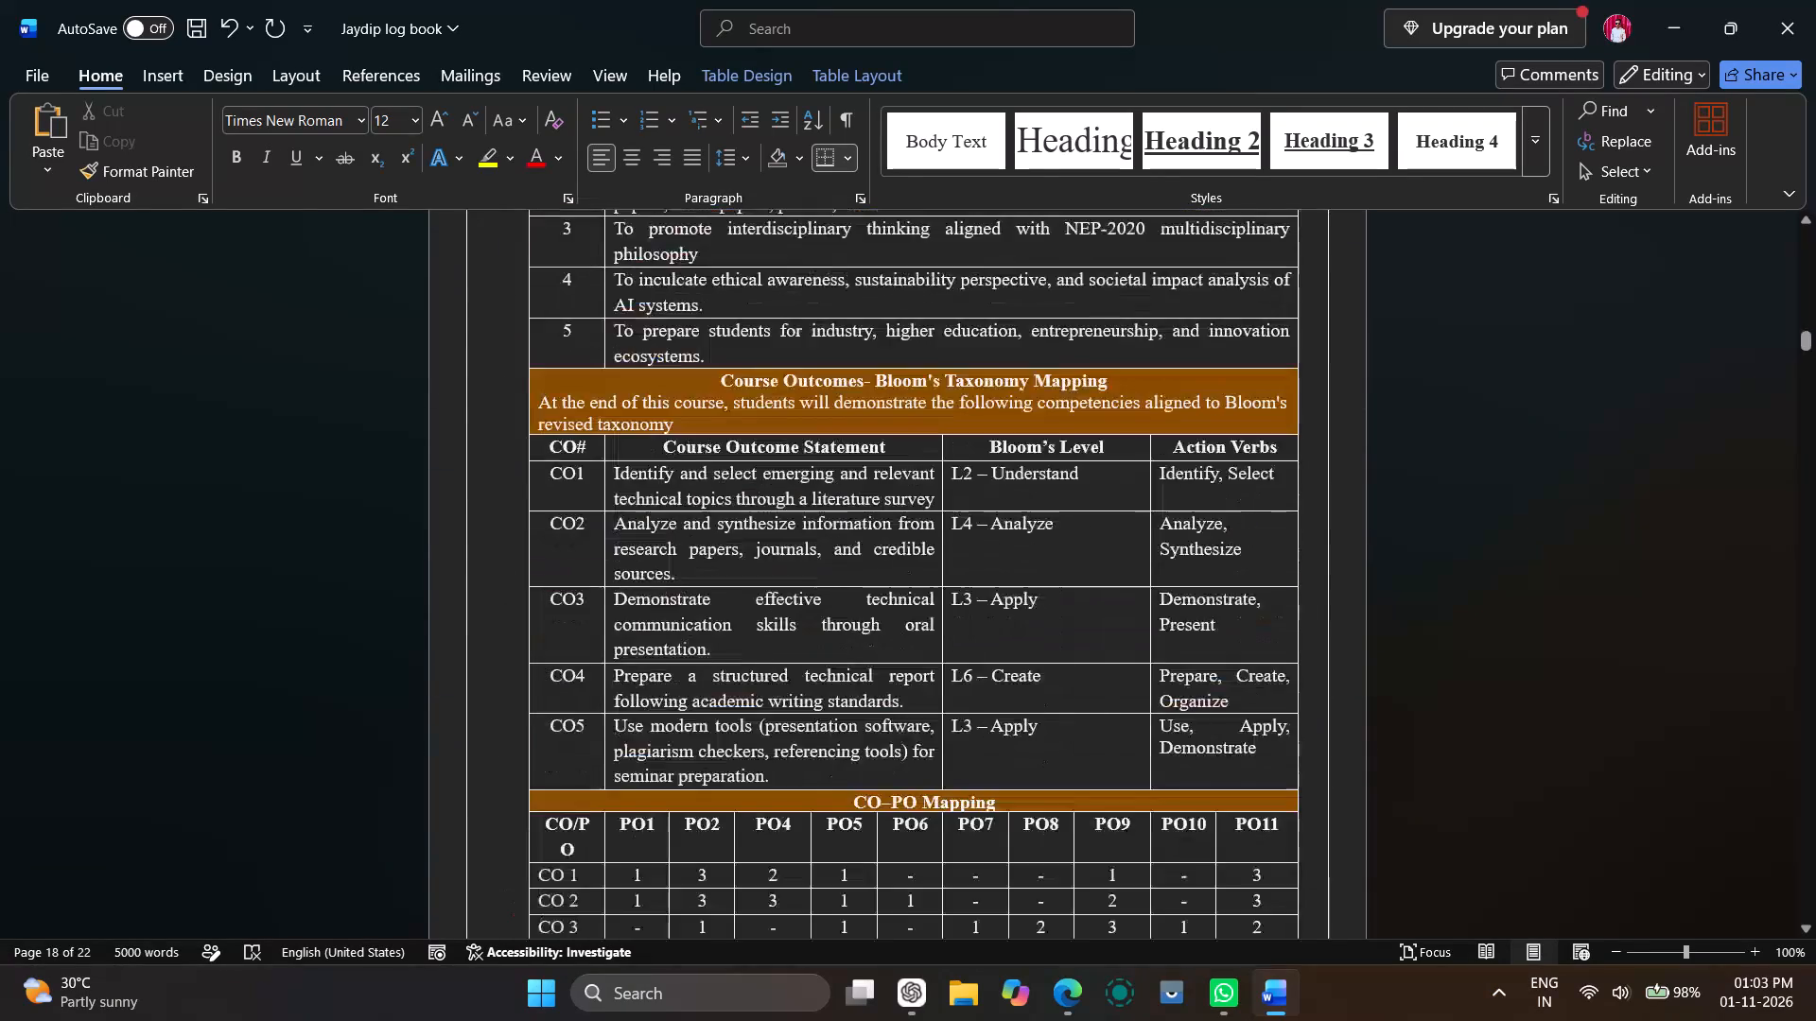
scroll(1084, 558, up, 20)
scroll(1084, 558, up, 5)
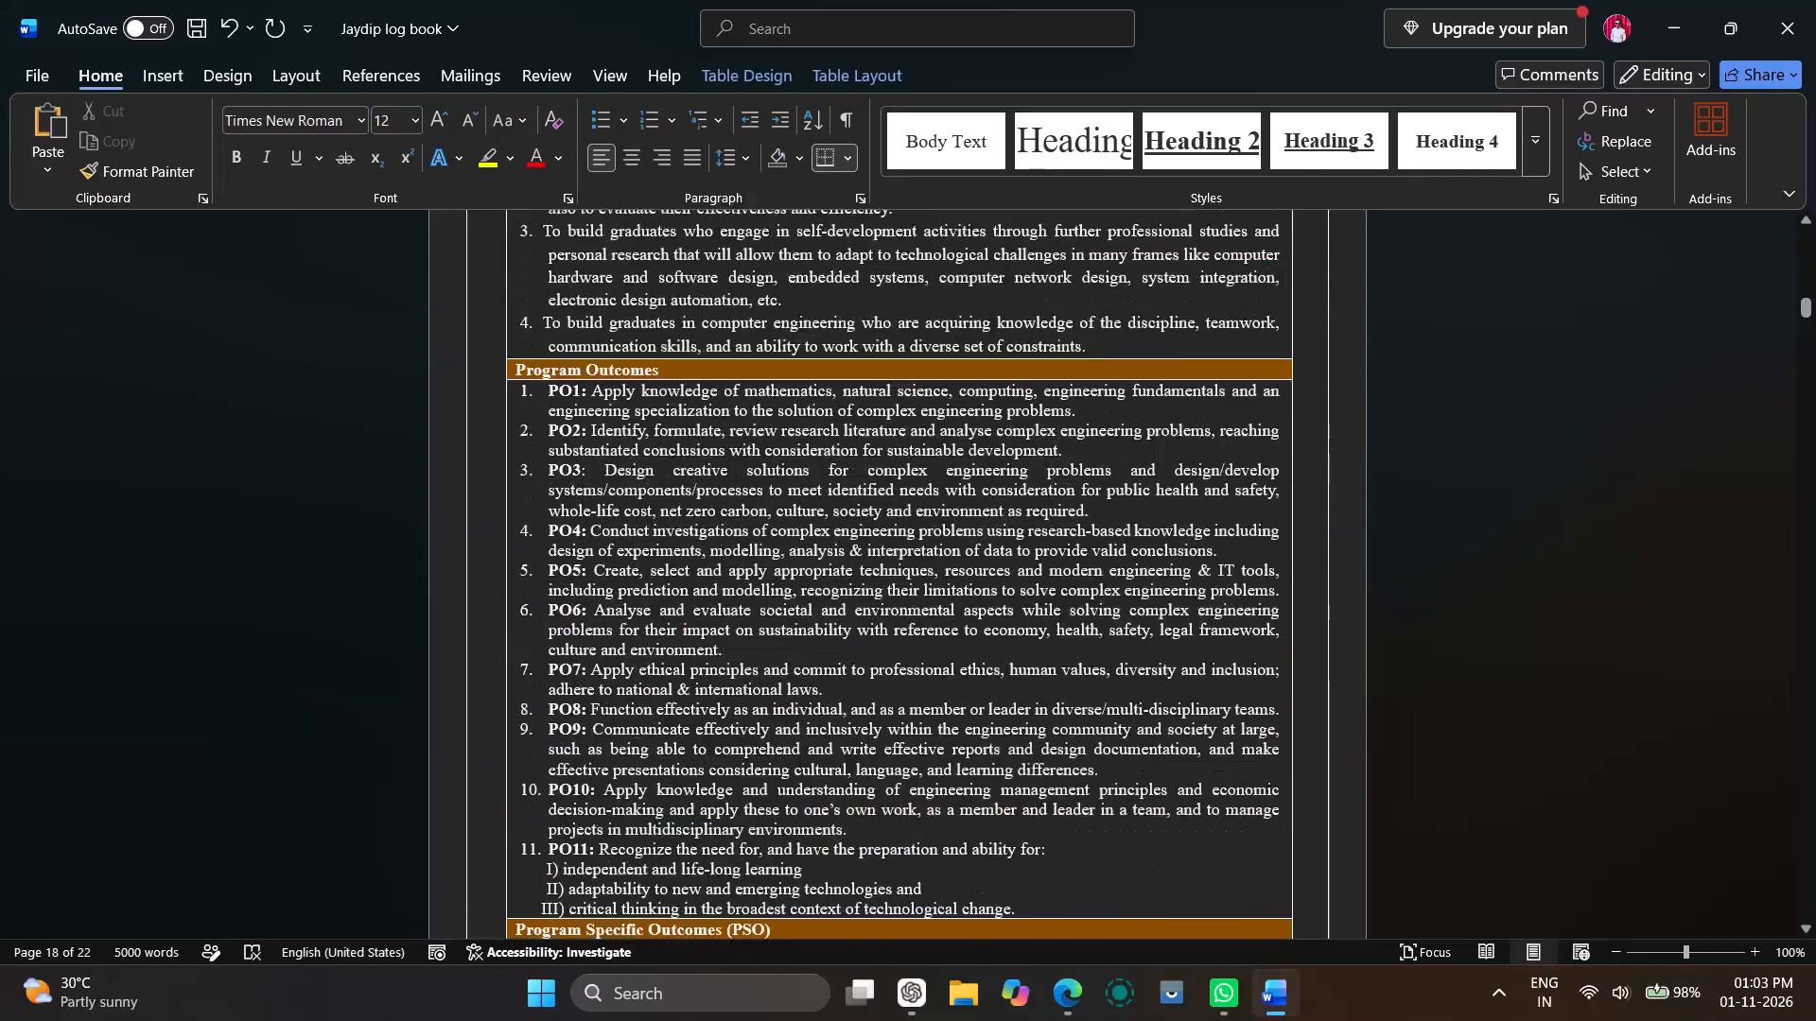
scroll(1084, 558, up, 5)
scroll(1084, 558, up, 17)
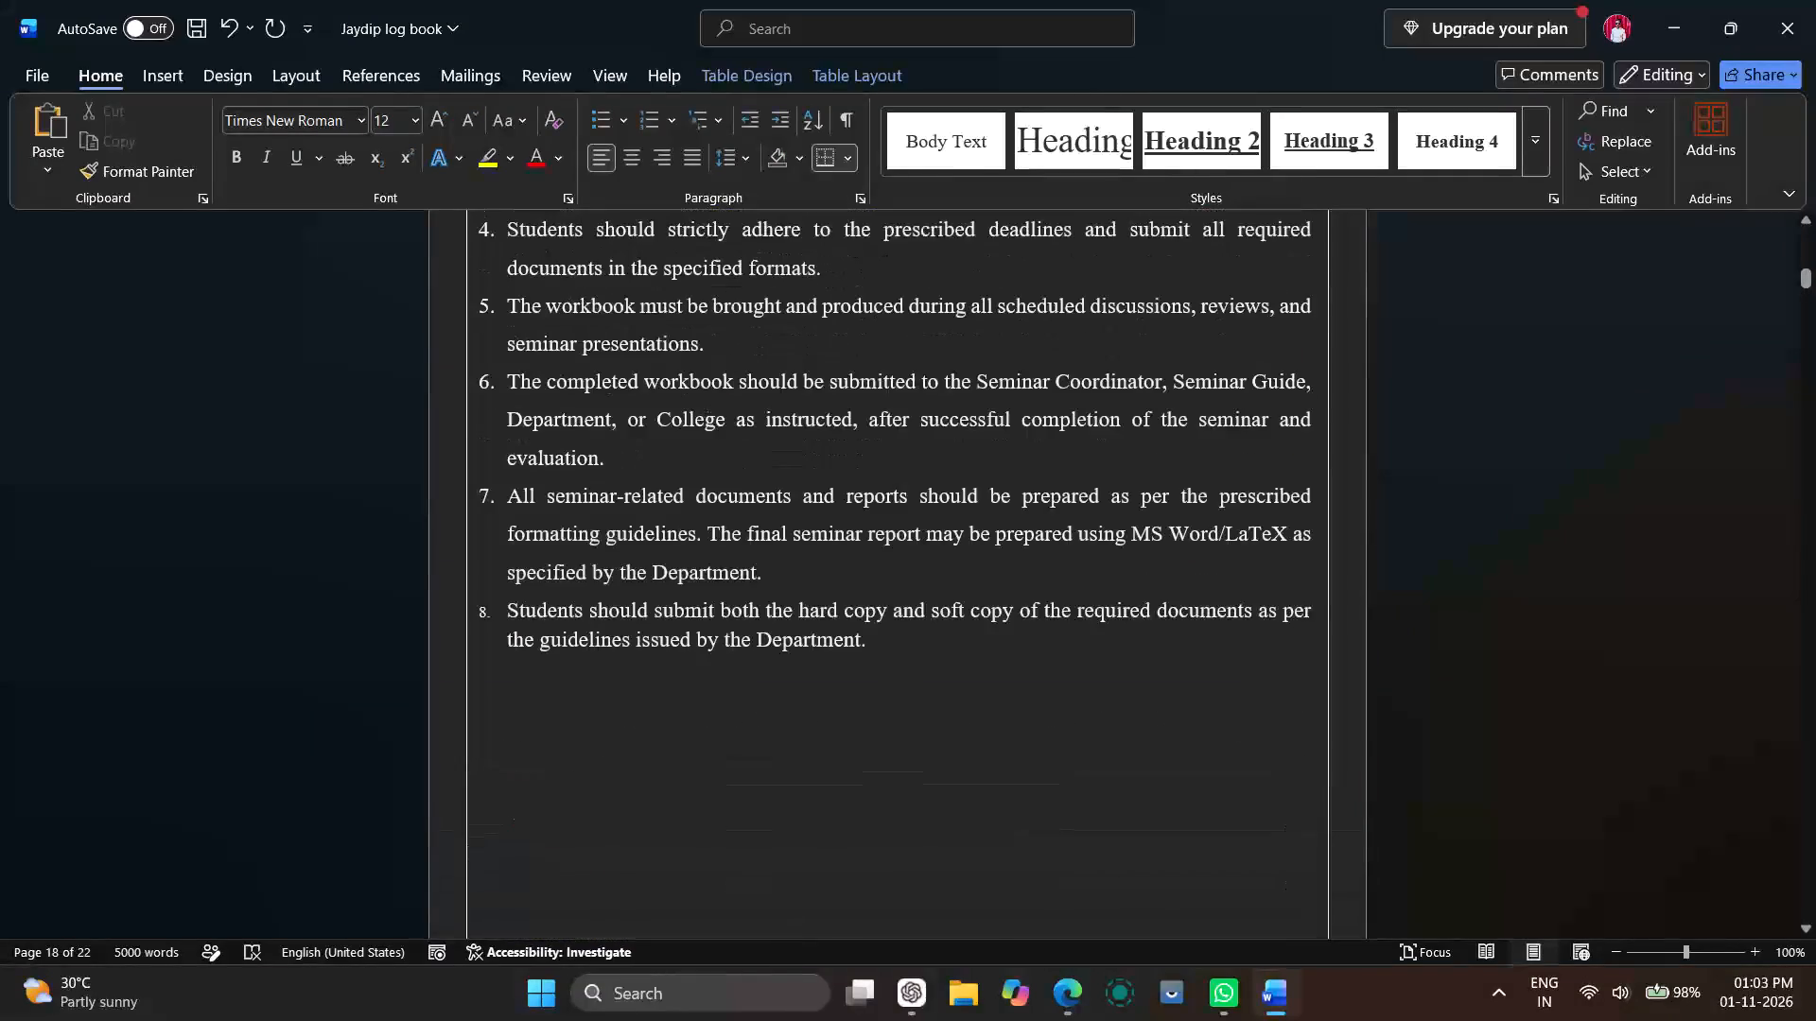
scroll(1084, 556, up, 11)
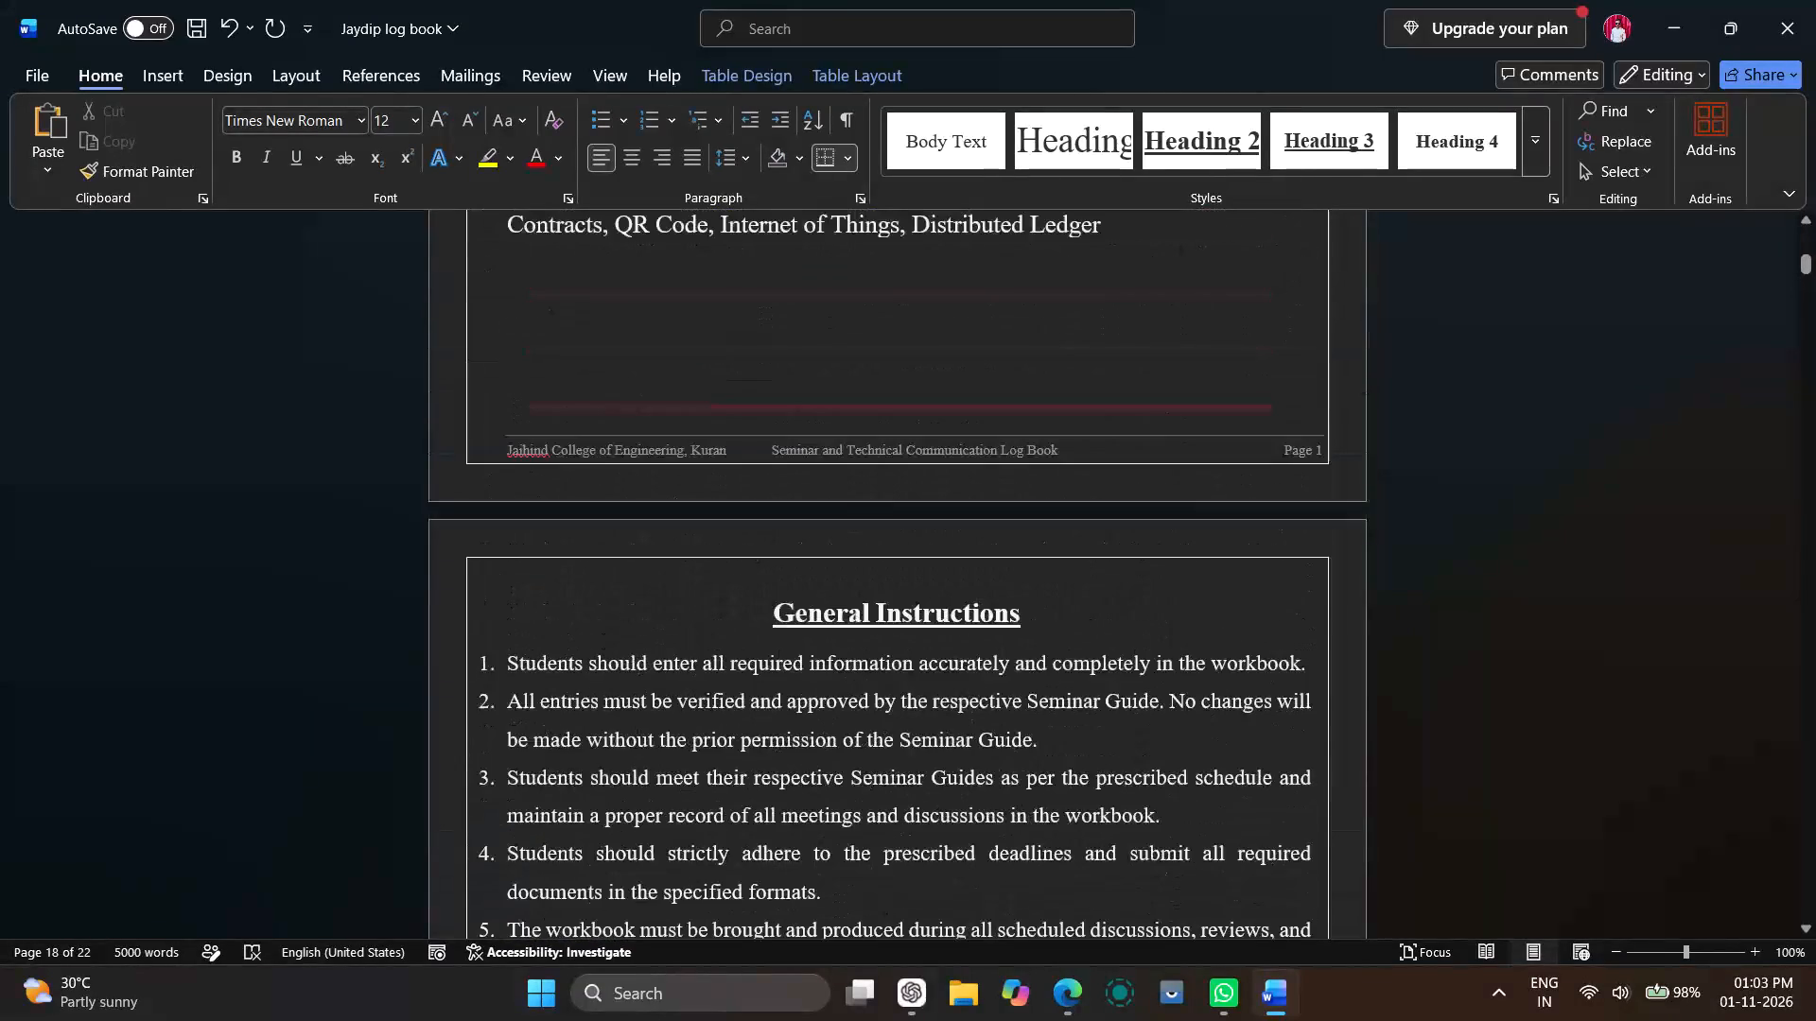
scroll(1084, 556, up, 8)
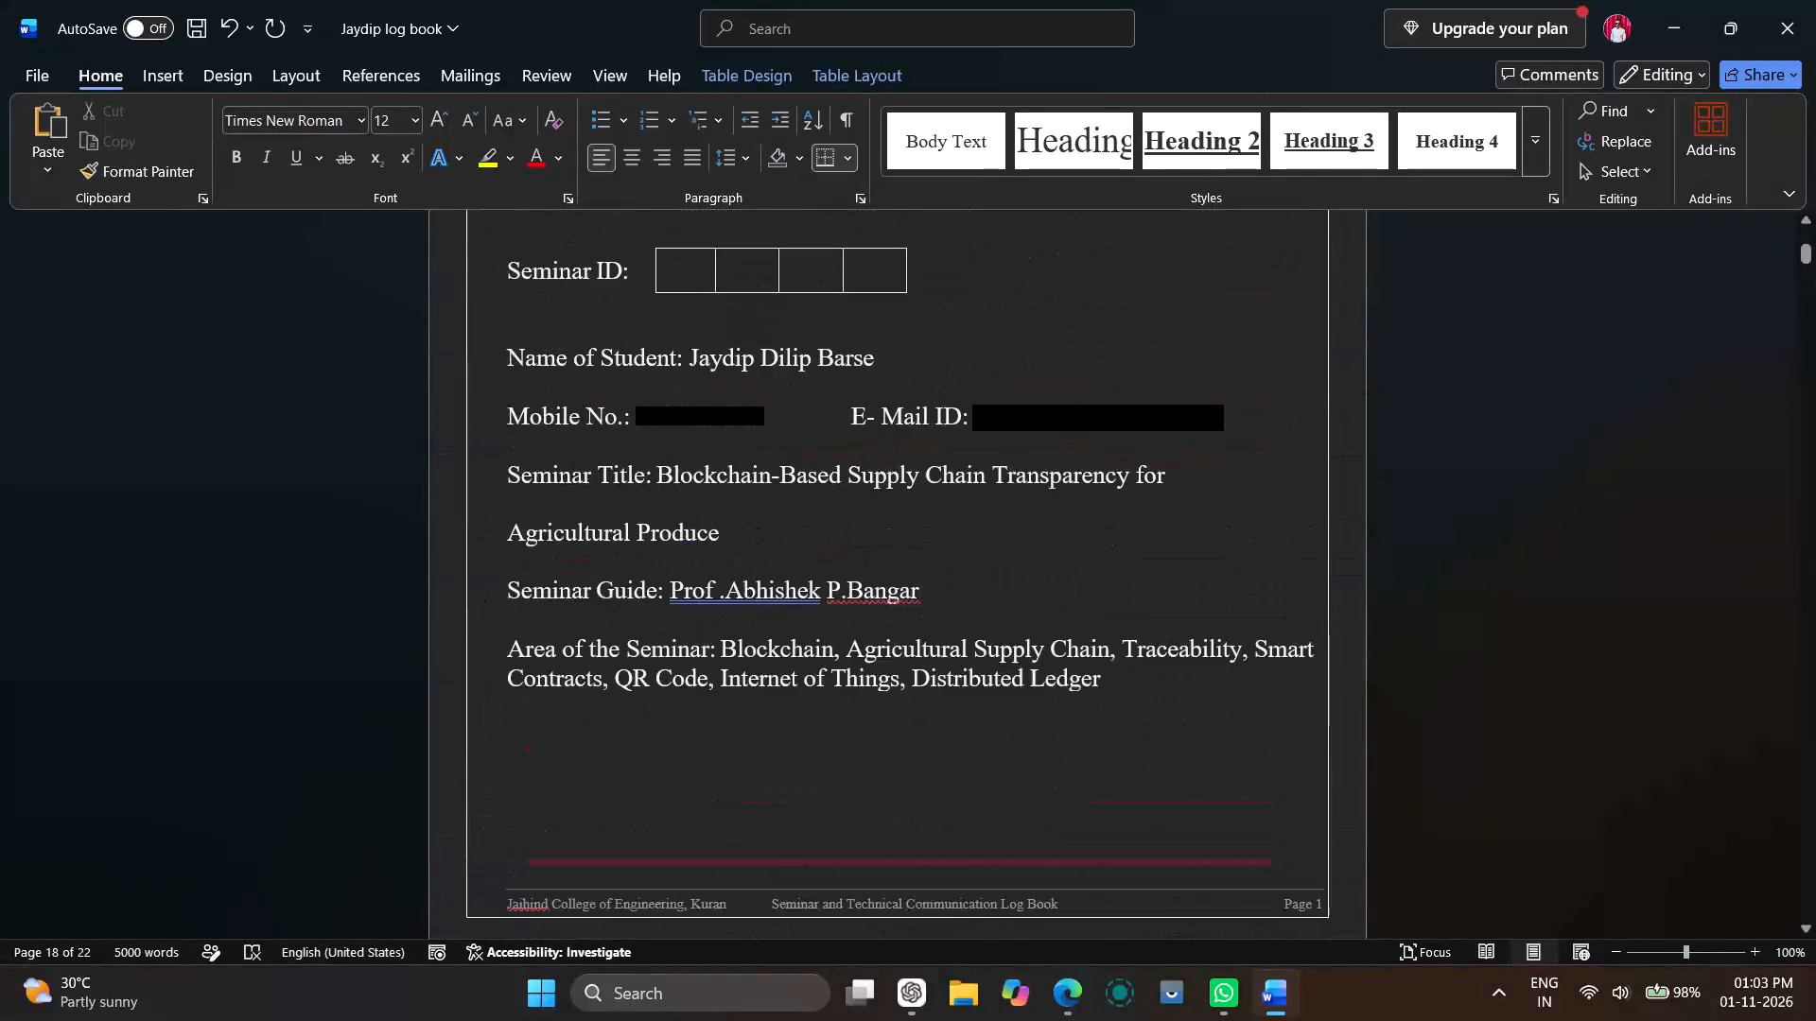
scroll(1084, 556, up, 2)
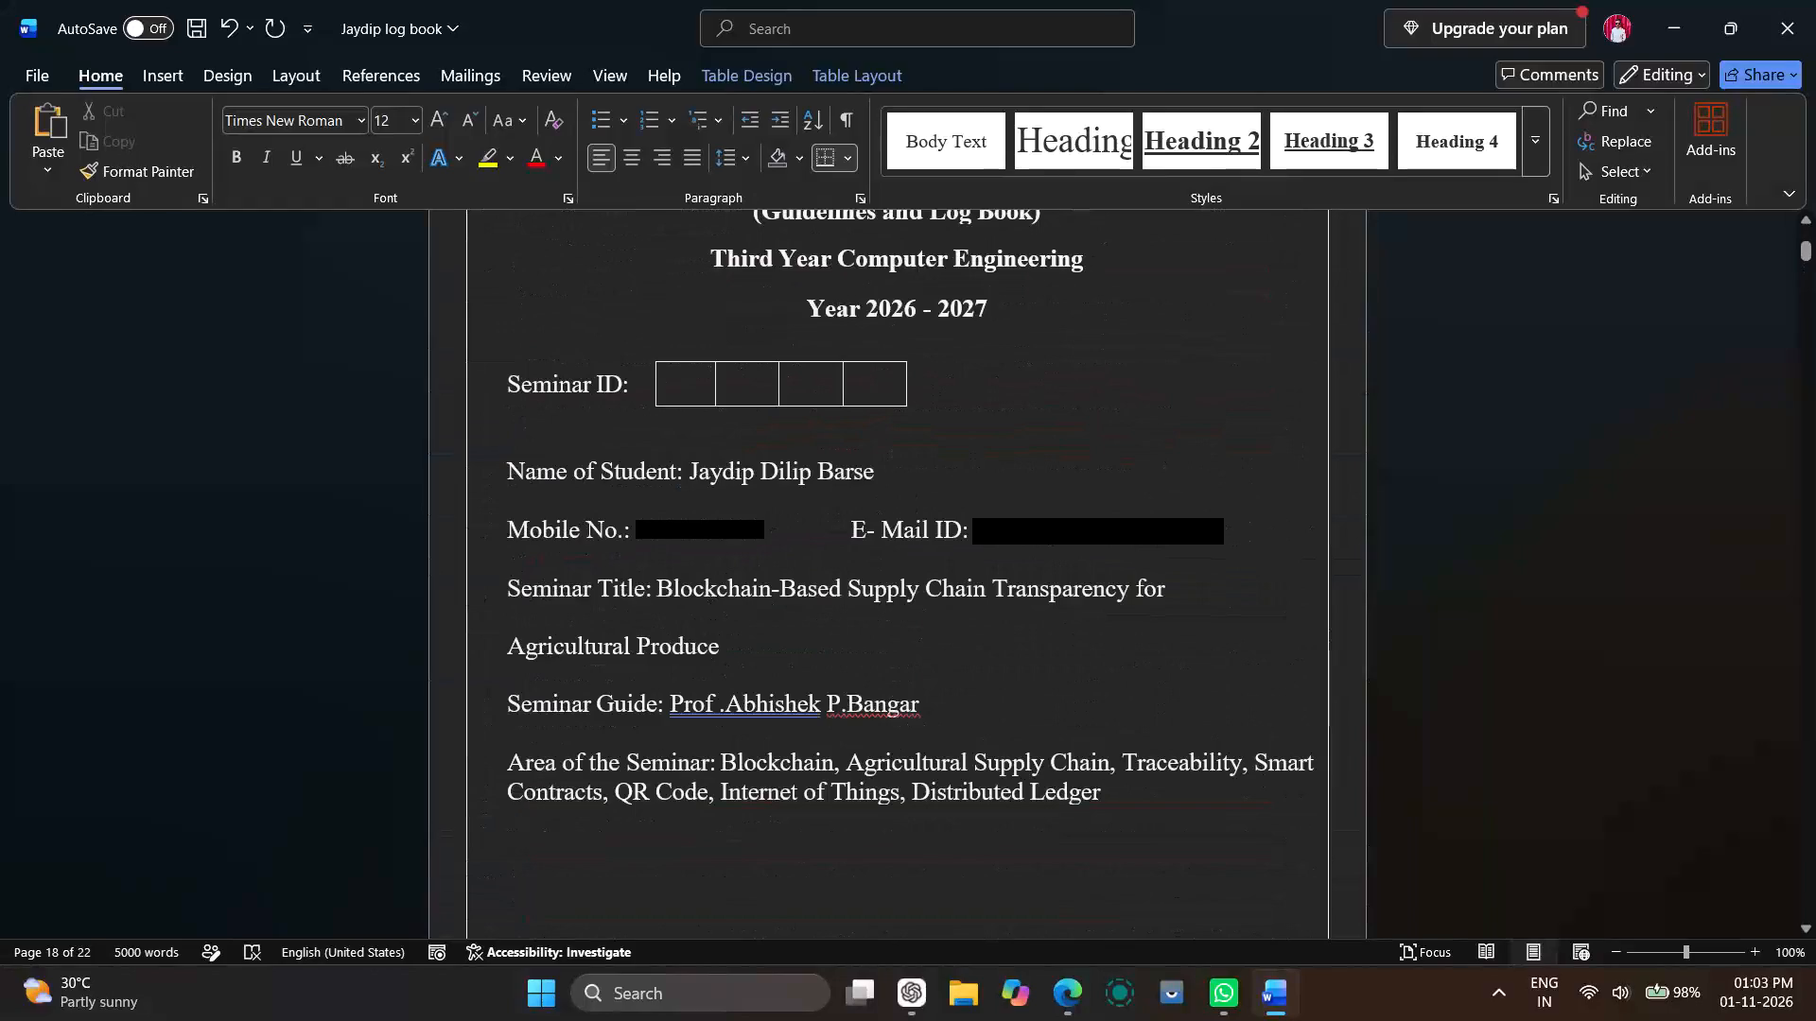
scroll(1084, 556, up, 16)
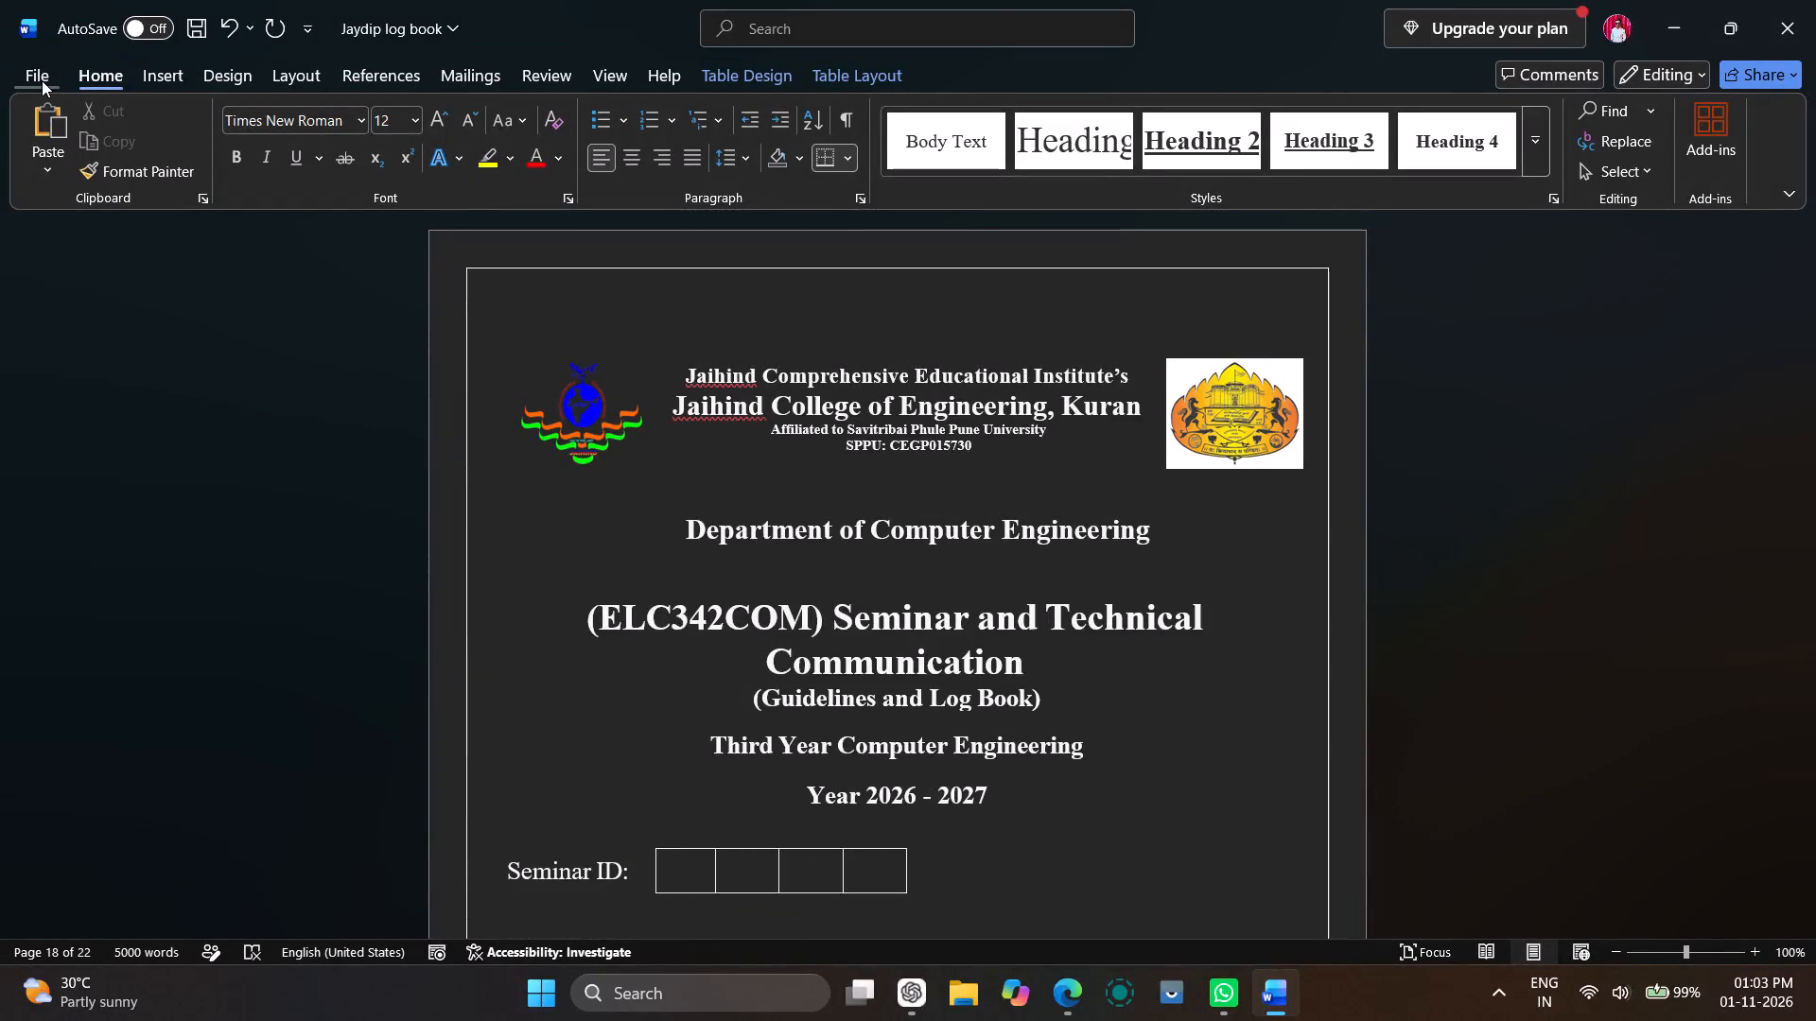
key(ctrl+s)
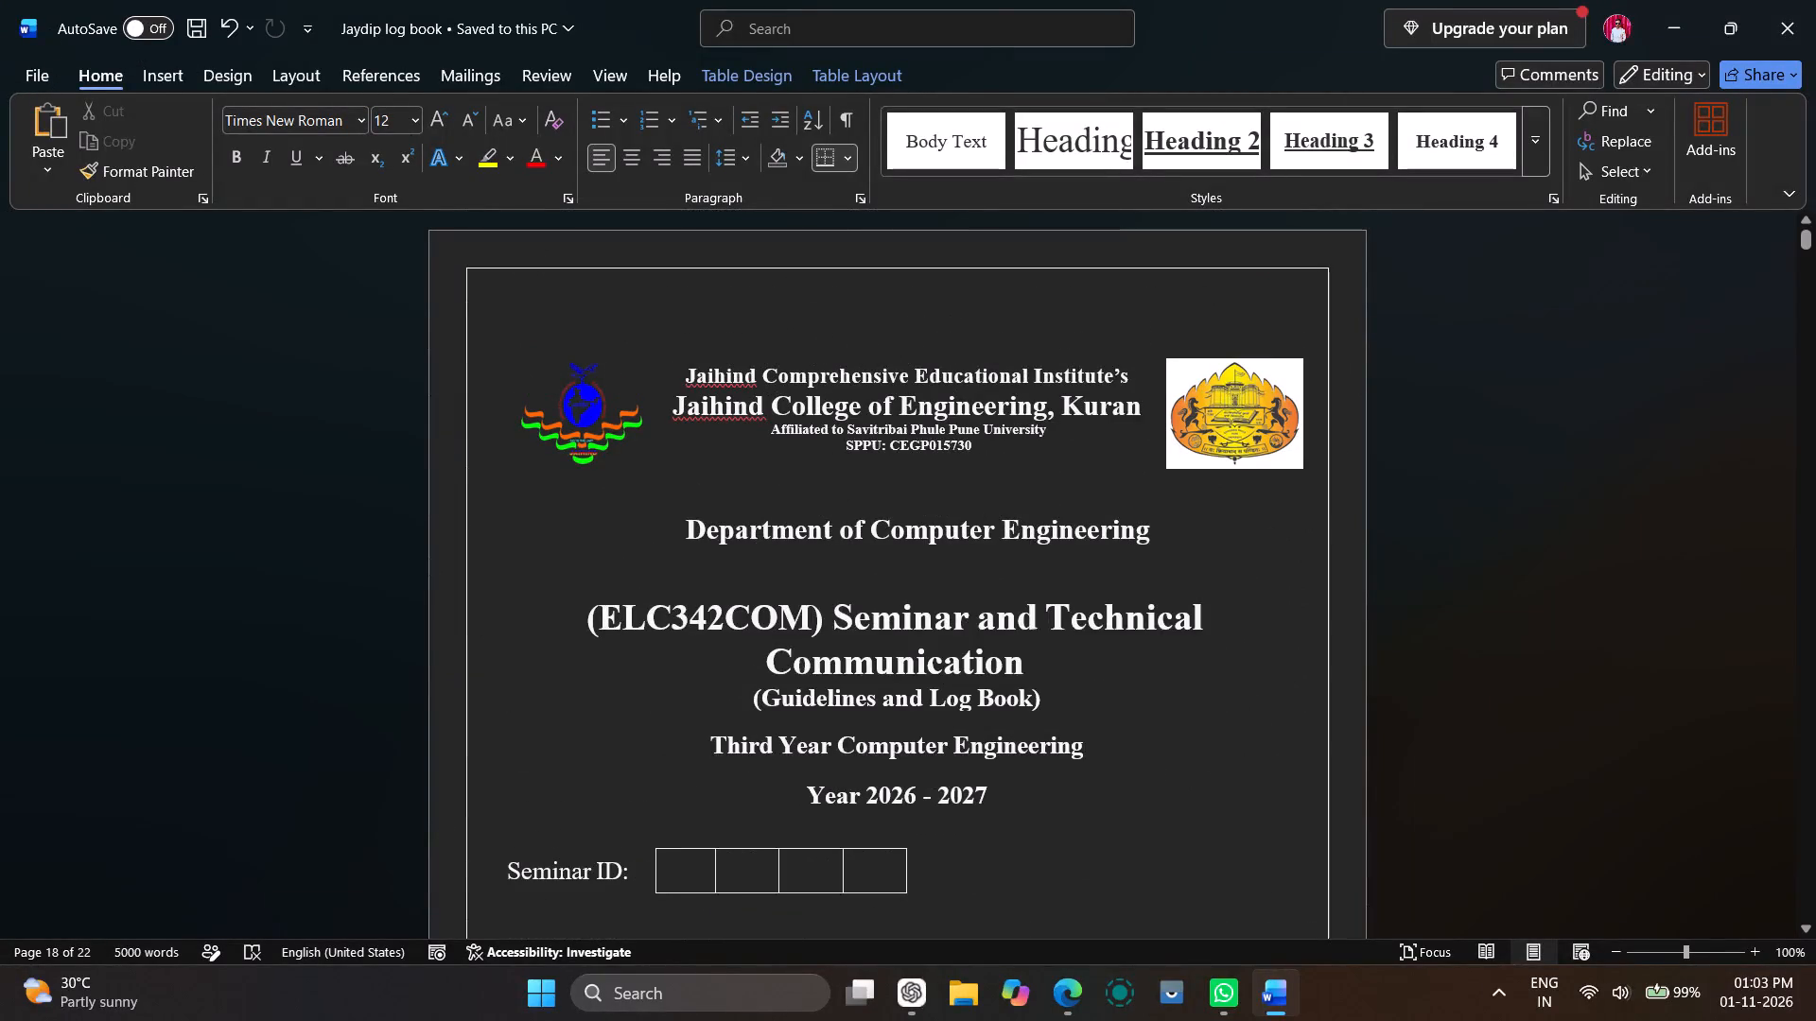